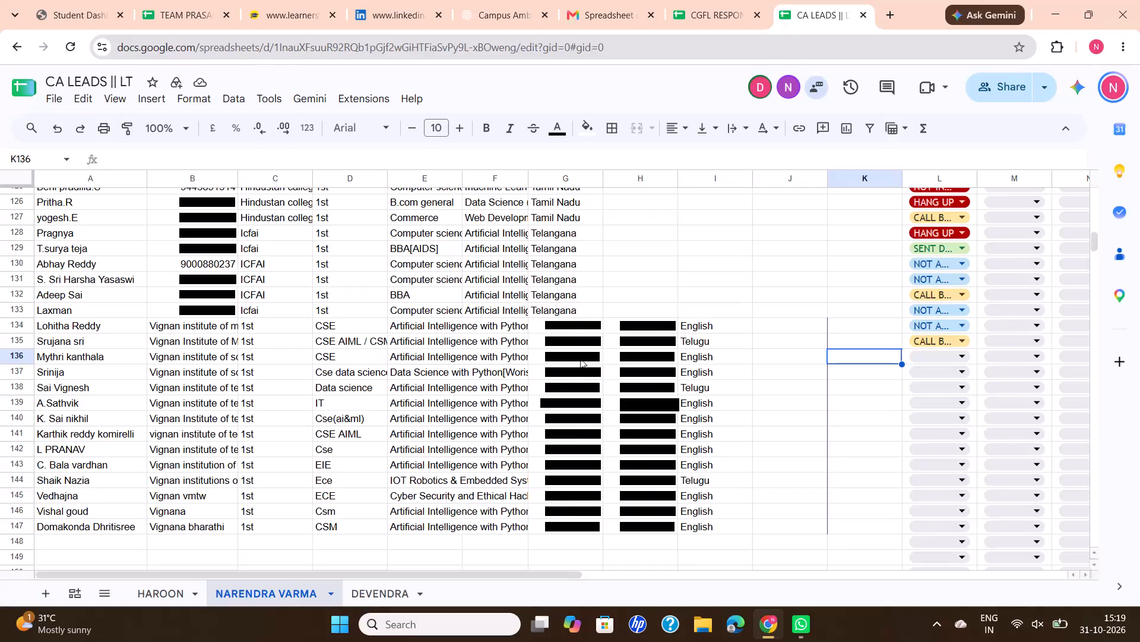
Set the column L call status of the lead in row 136 to CALL BACK.
left_click(933, 360)
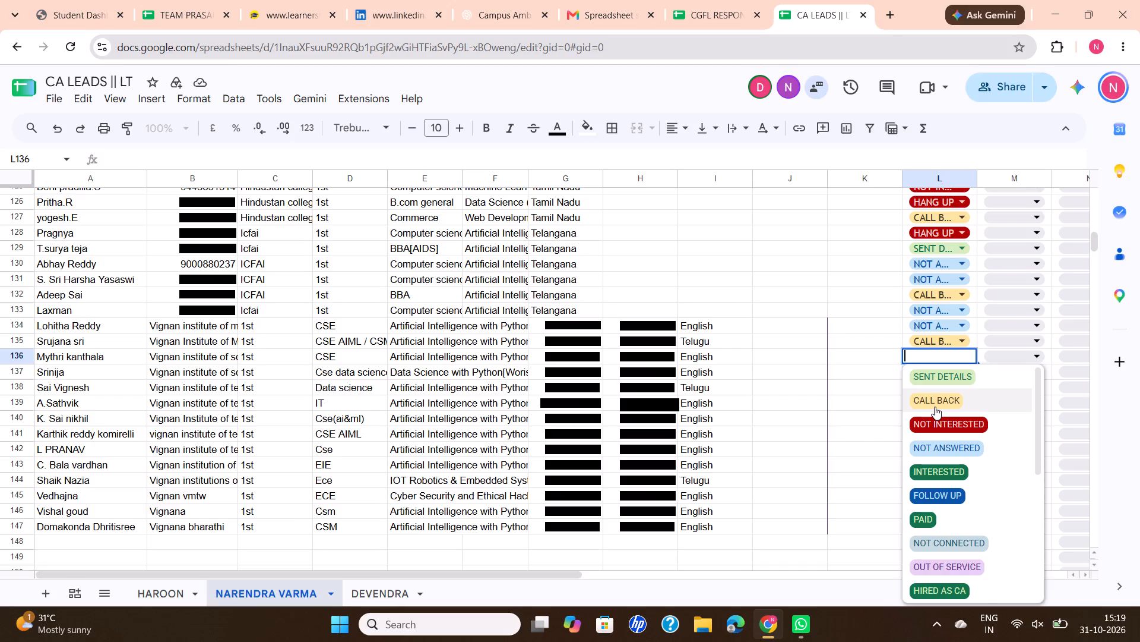
left_click(935, 407)
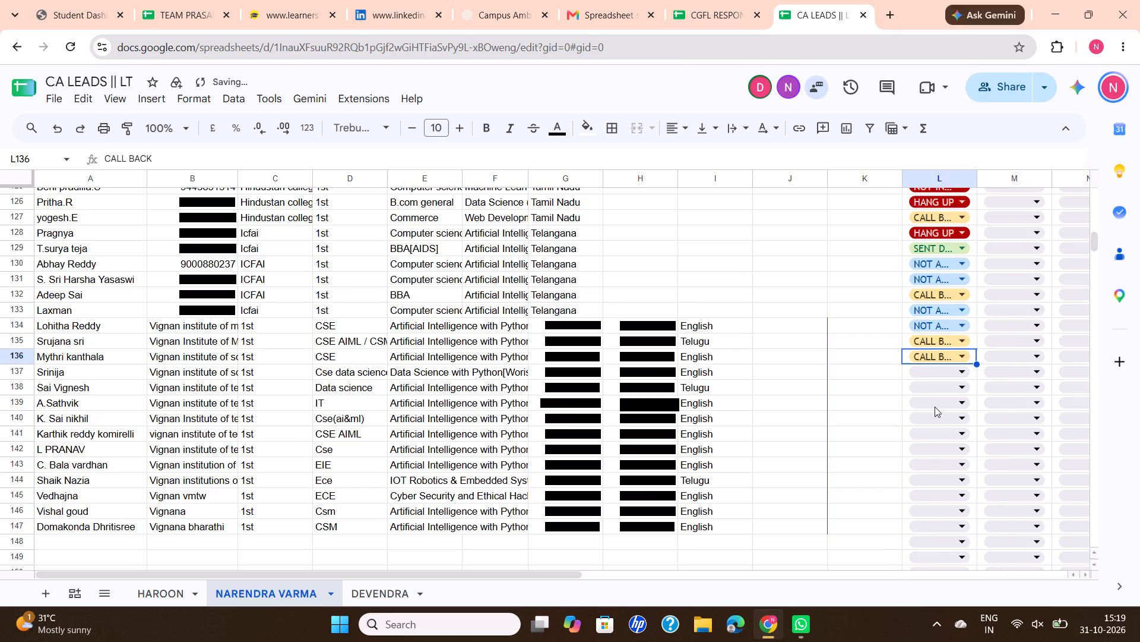
Select cell G137 to view the details of the lead in row 137.
left_click(739, 367)
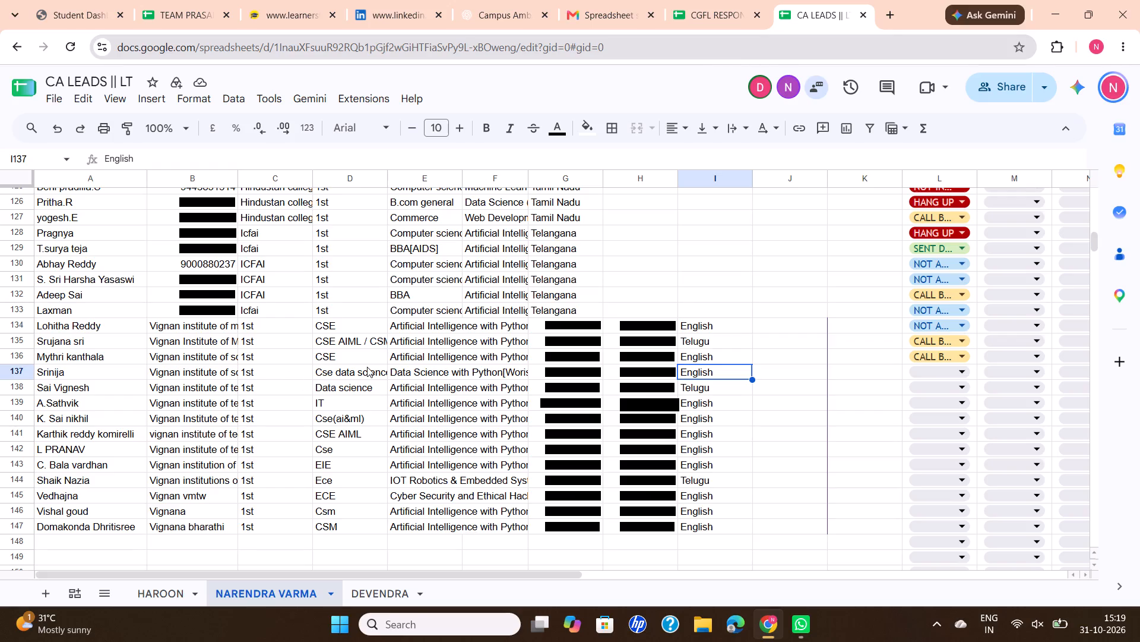
left_click(551, 373)
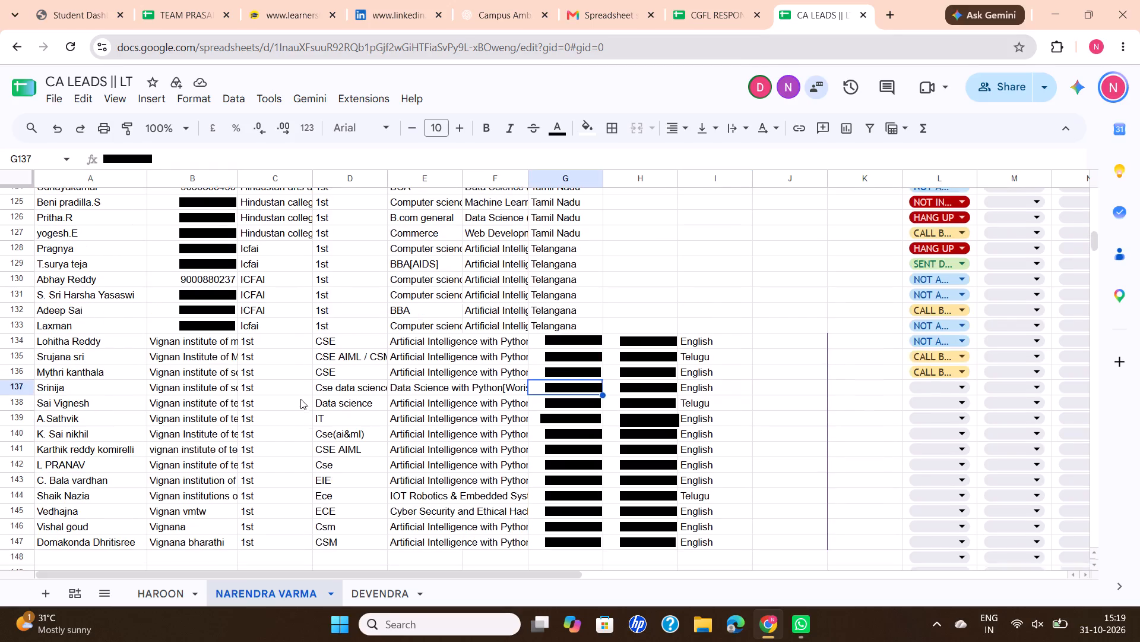
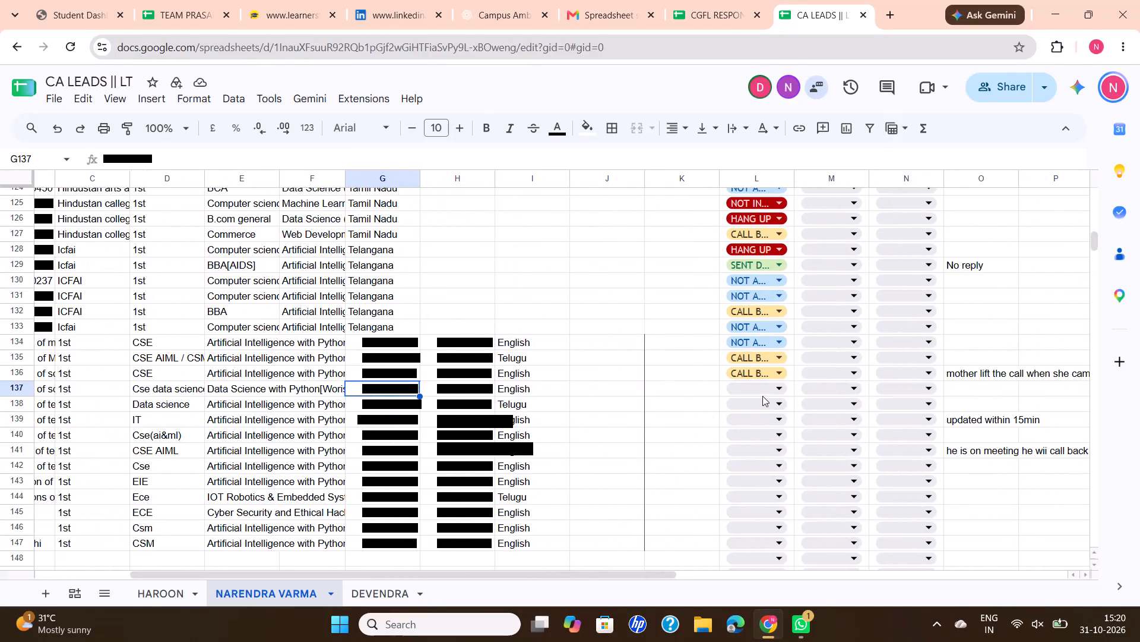
Set the column L call status of the lead in row 137 to NOT ANSWERED.
left_click_drag(752, 389, 749, 472)
left_click(749, 472)
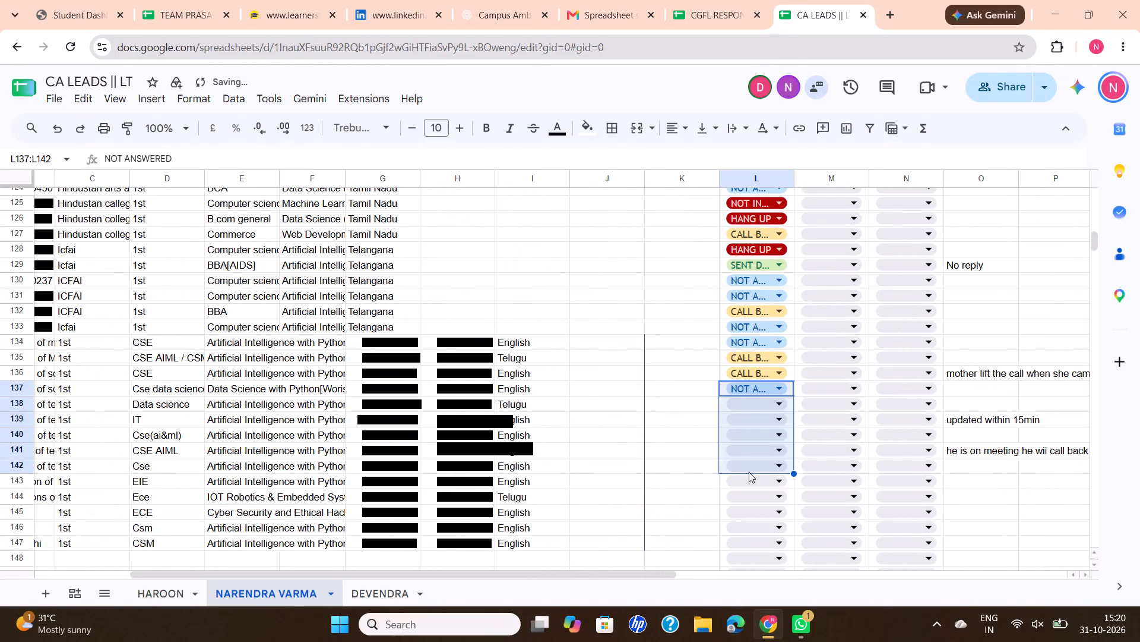
Select cell G138 to view the contact details of the lead in row 138.
left_click(692, 401)
scroll(692, 401, "right", 3)
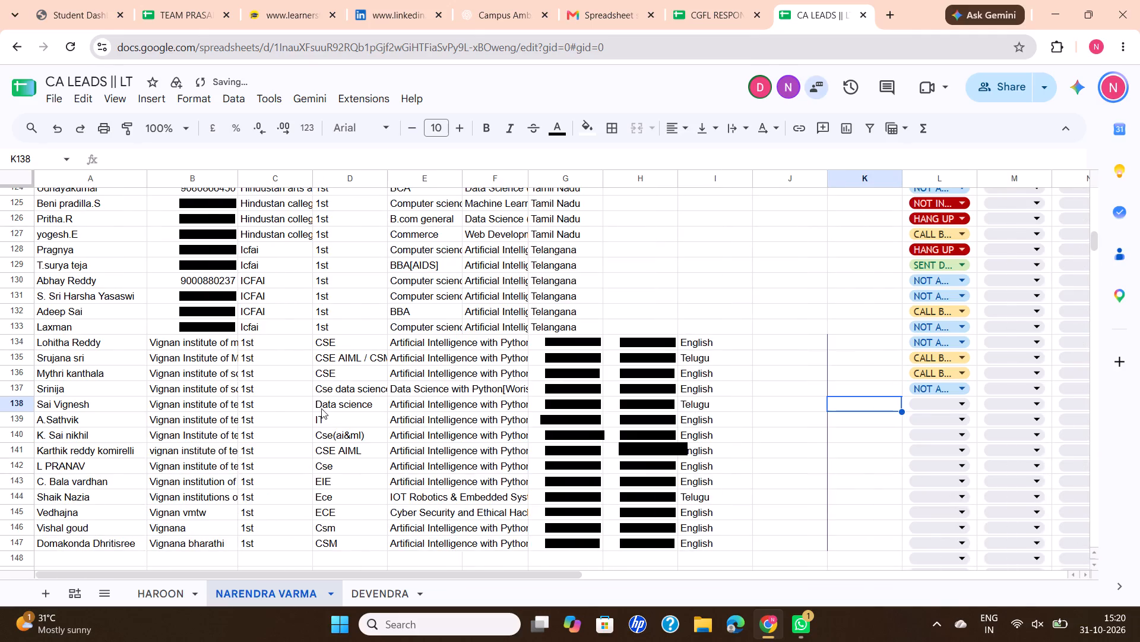
left_click(556, 400)
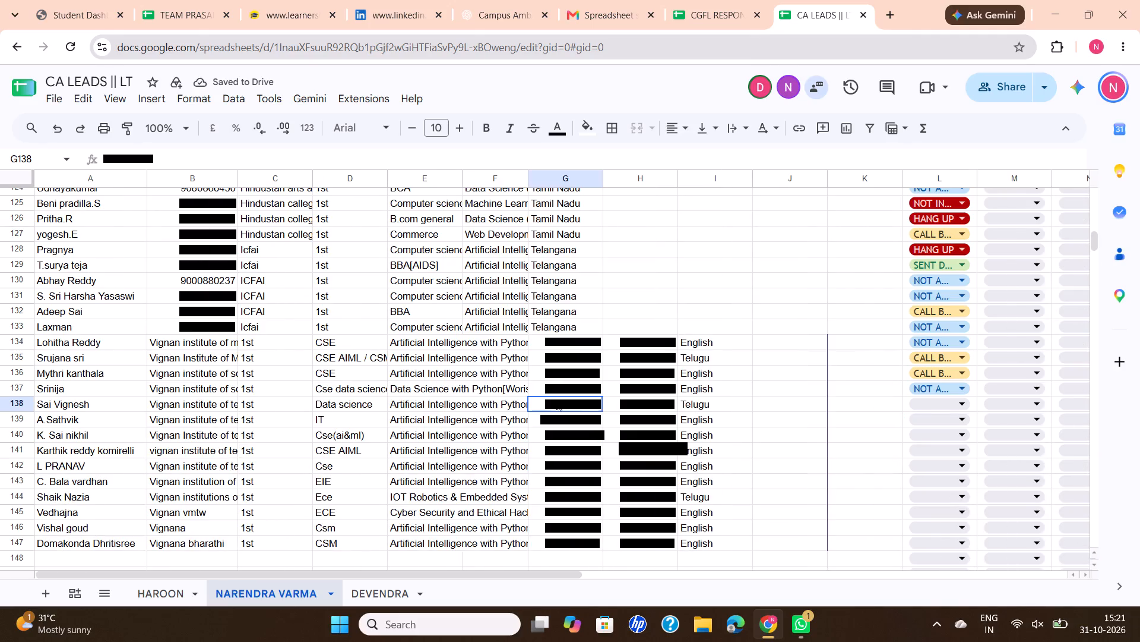
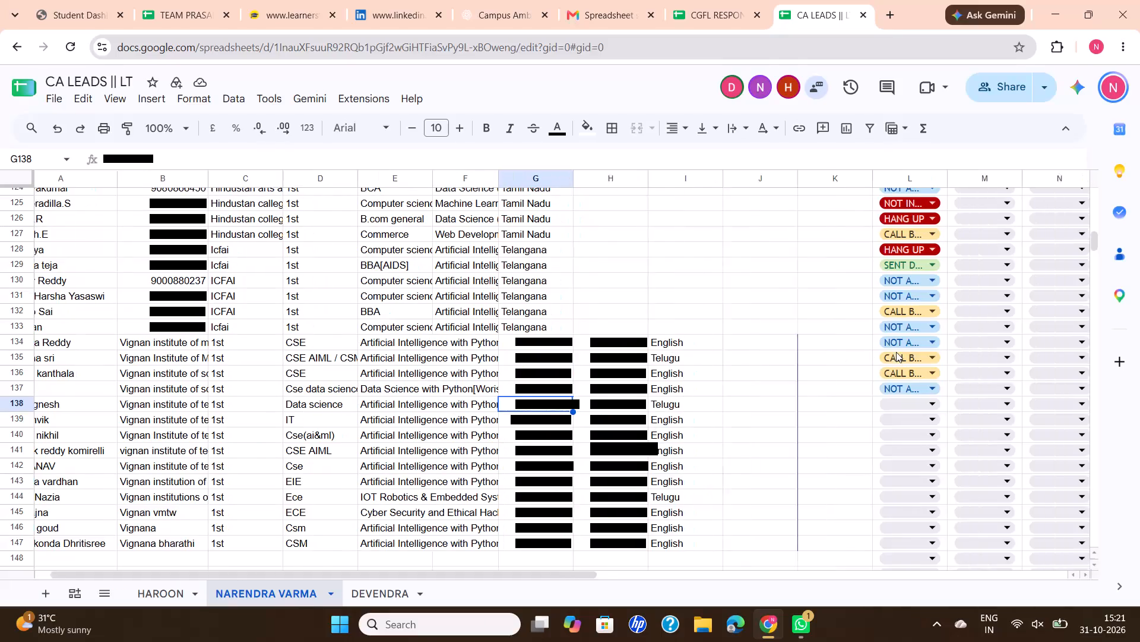
Set the column L call status of the lead in row 138 to HANG UP.
left_click(902, 405)
scroll(888, 474, "down", 2)
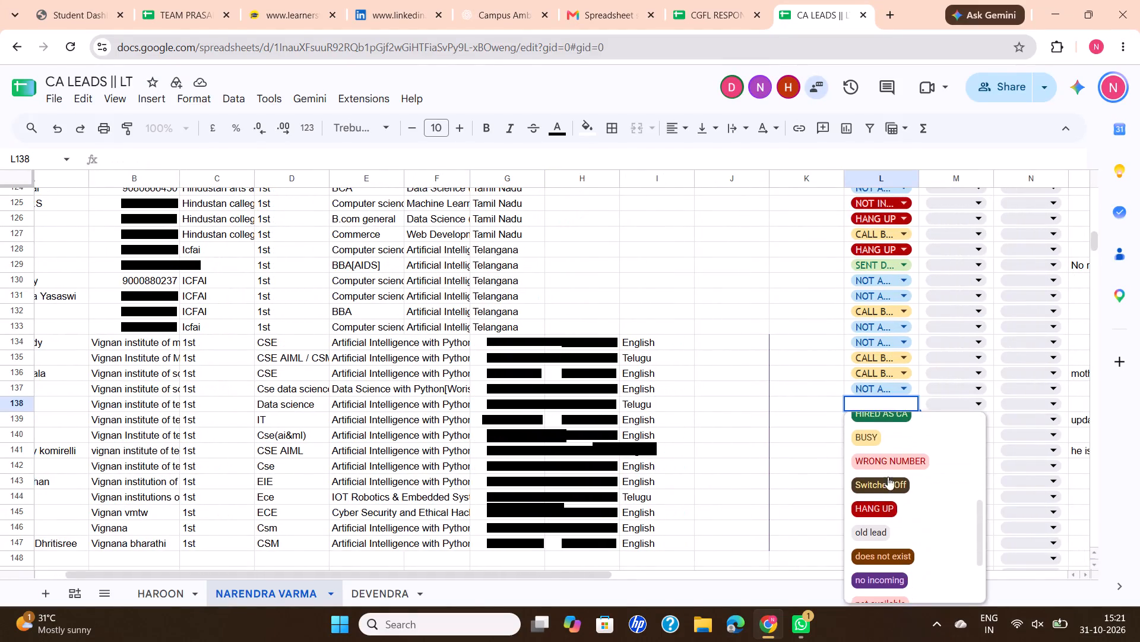
left_click(882, 506)
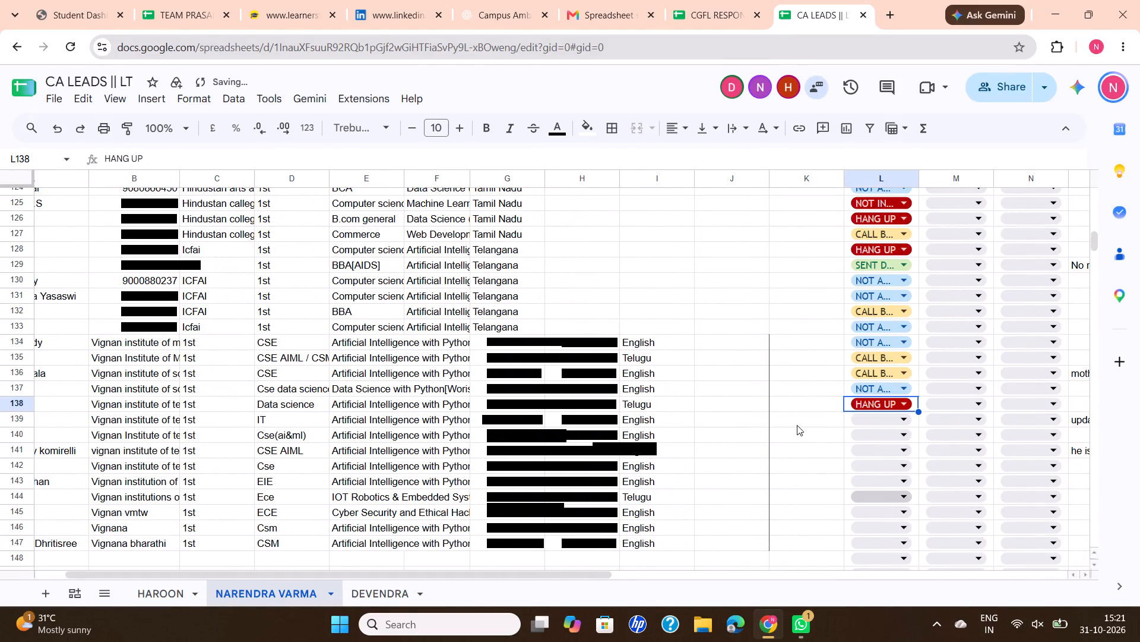
Select cell G139 to view the contact details of the lead in row 139.
left_click(797, 425)
scroll(797, 425, "right", 4)
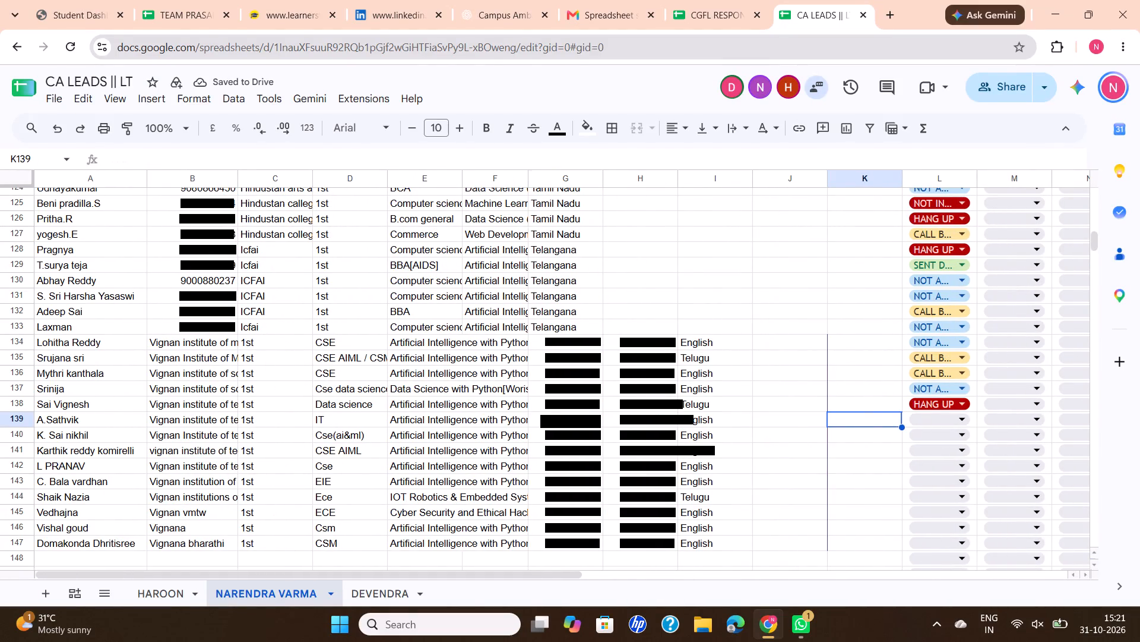
left_click(549, 416)
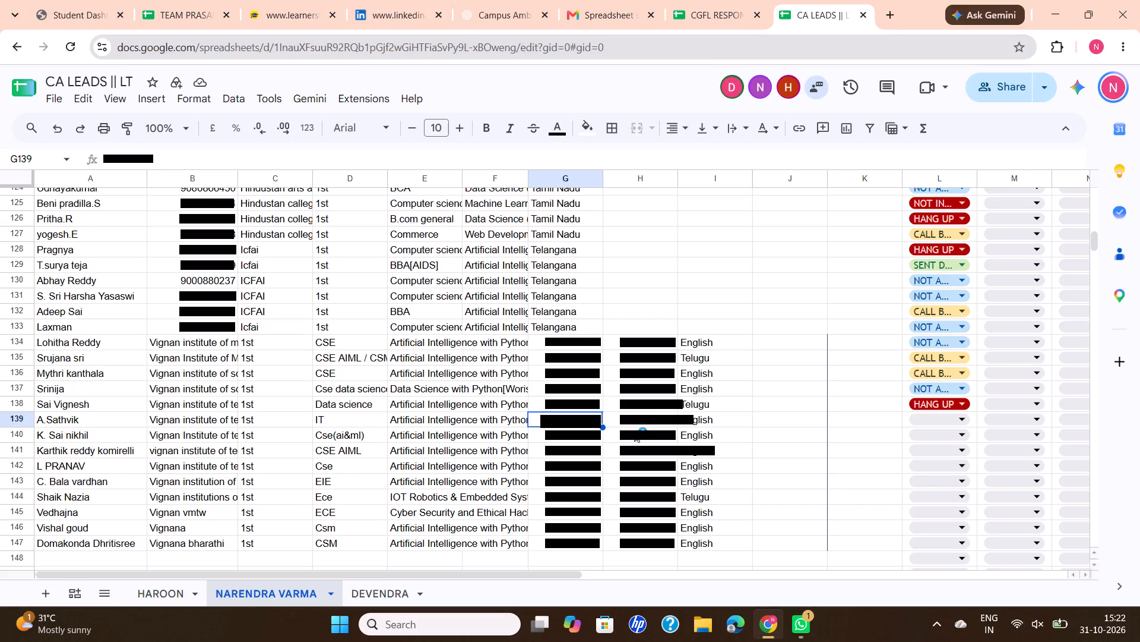
Set the column L call status of the lead in row 139 to BUSY.
scroll(951, 394, "left", 1)
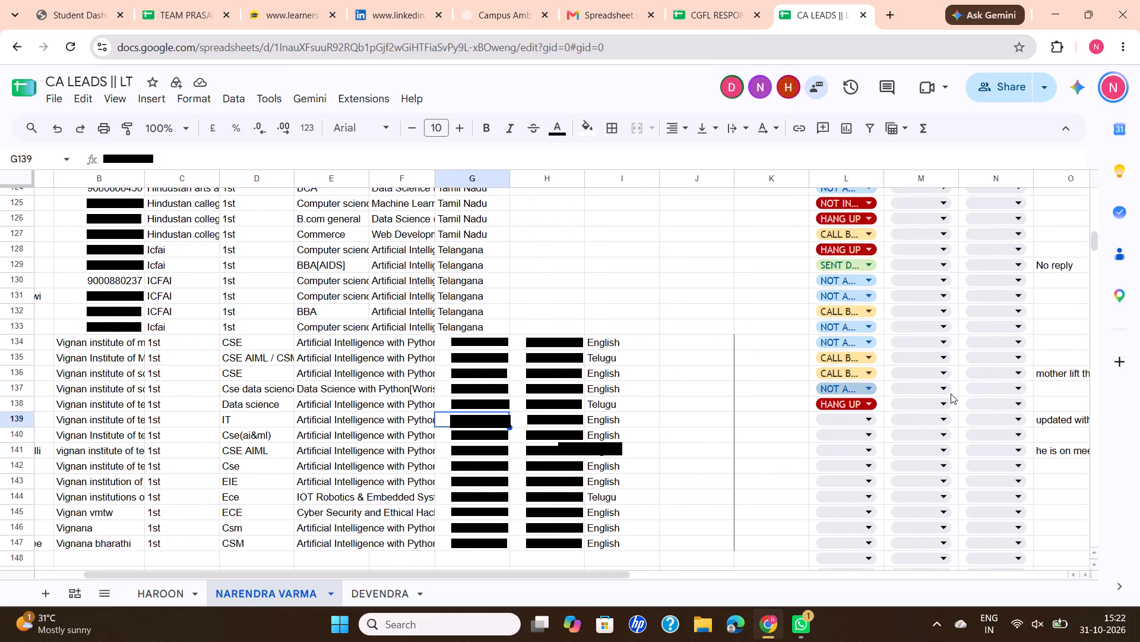
scroll(1057, 387, "left", 1)
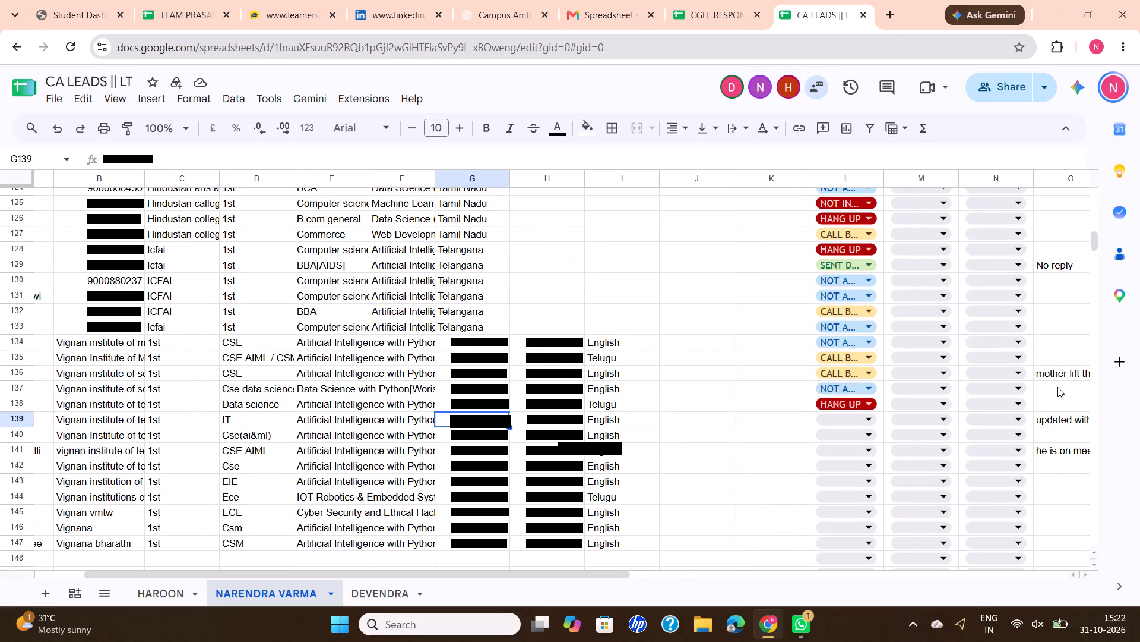
scroll(1057, 387, "left", 1)
scroll(778, 439, "down", 1)
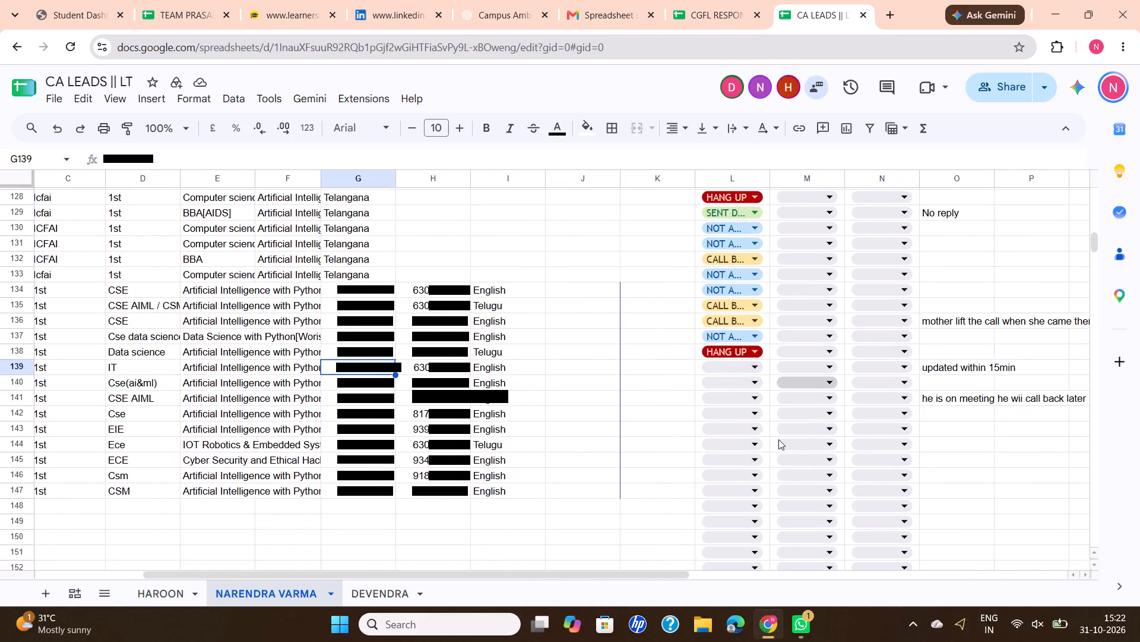
scroll(778, 439, "left", 1)
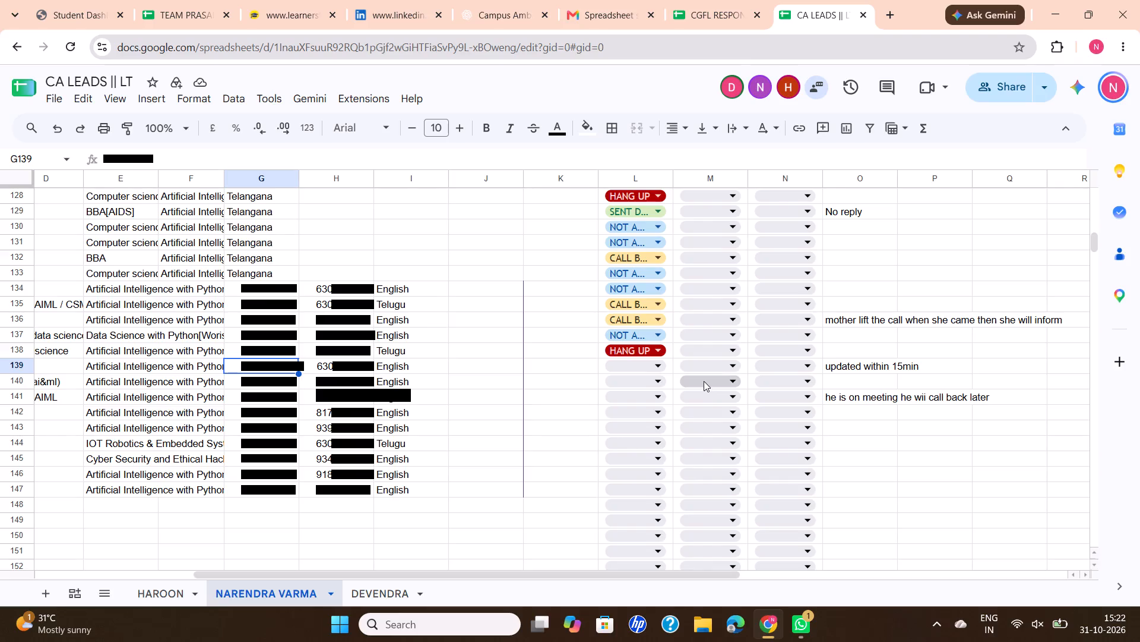
scroll(704, 381, "up", 1)
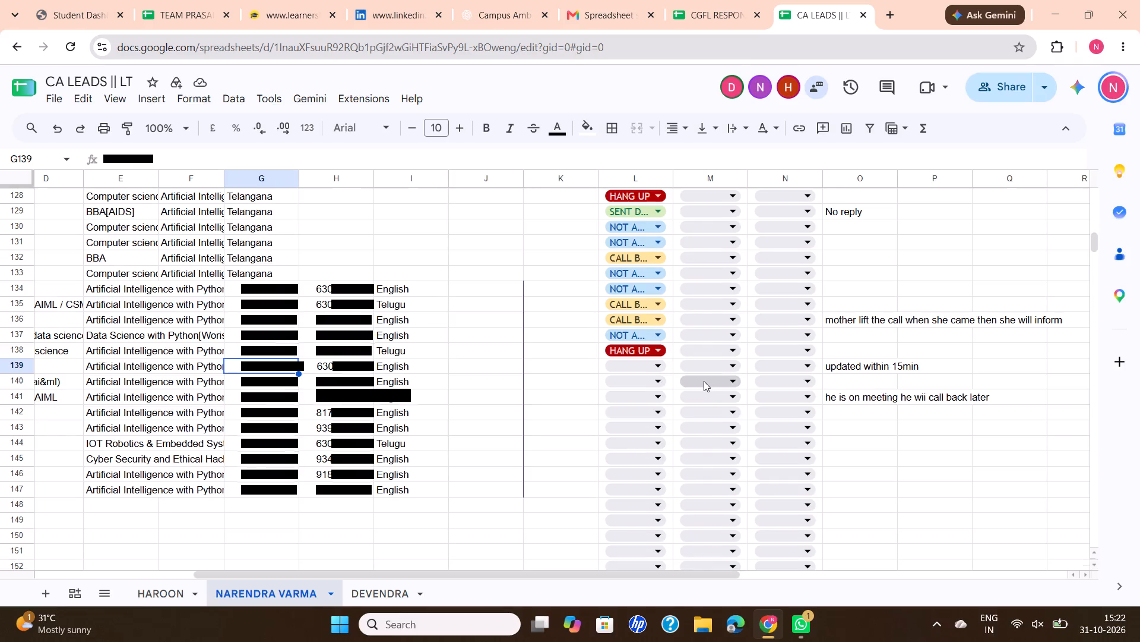
scroll(704, 381, "up", 1)
scroll(704, 381, "left", 1)
scroll(704, 381, "up", 1)
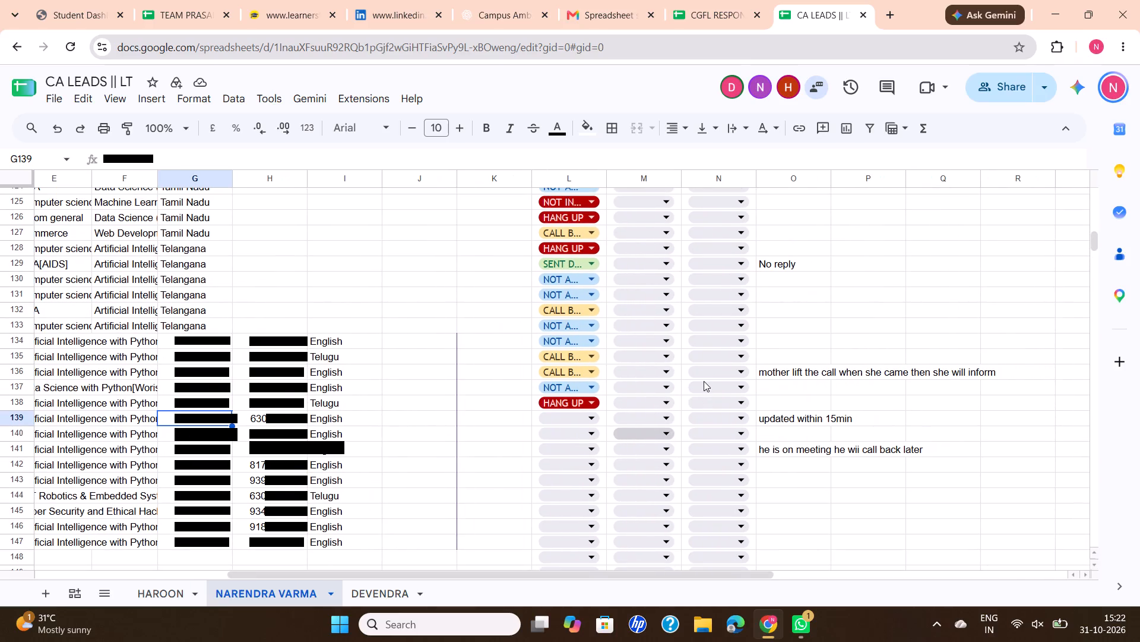
left_click(579, 418)
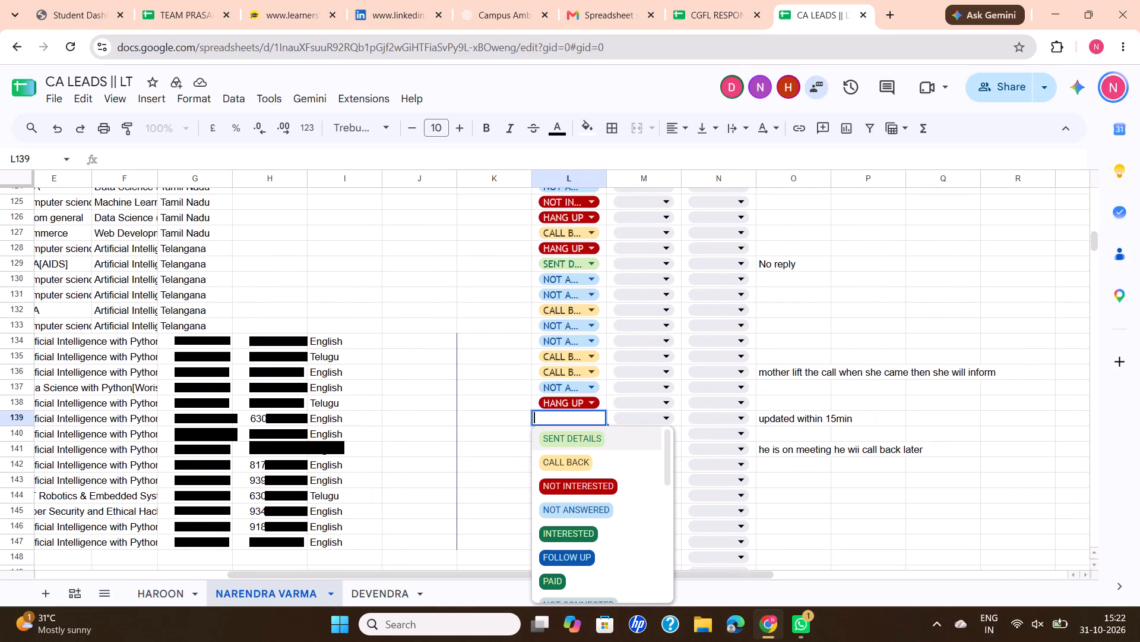
scroll(569, 524, "down", 3)
left_click(558, 539)
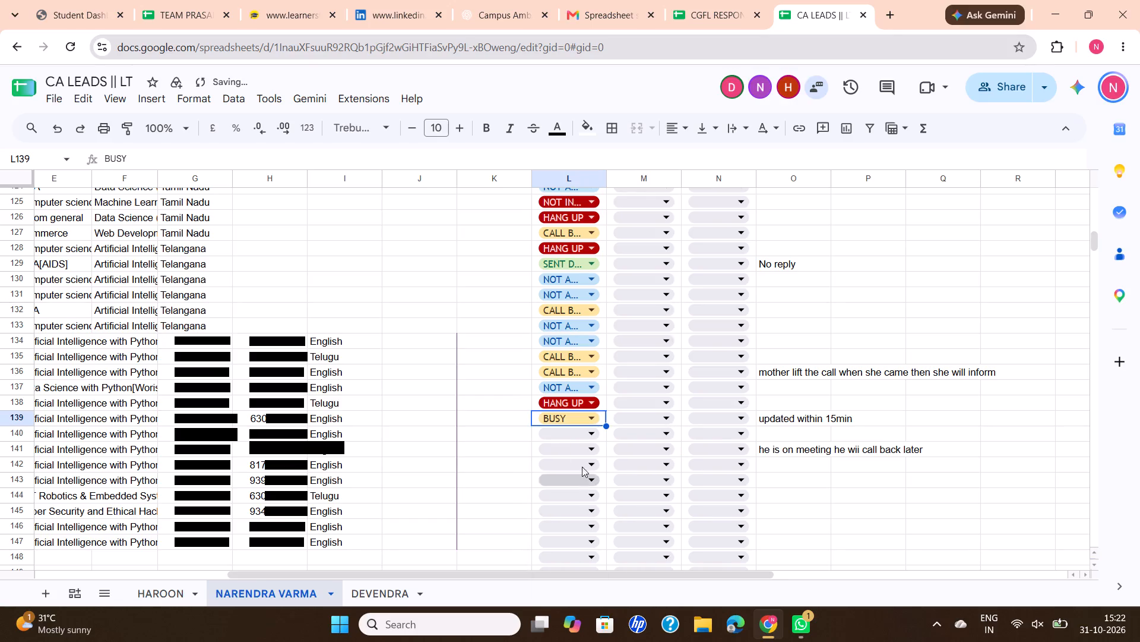
Select cell G140 to view the contact details of the lead in row 140.
left_click(508, 436)
scroll(508, 436, "right", 4)
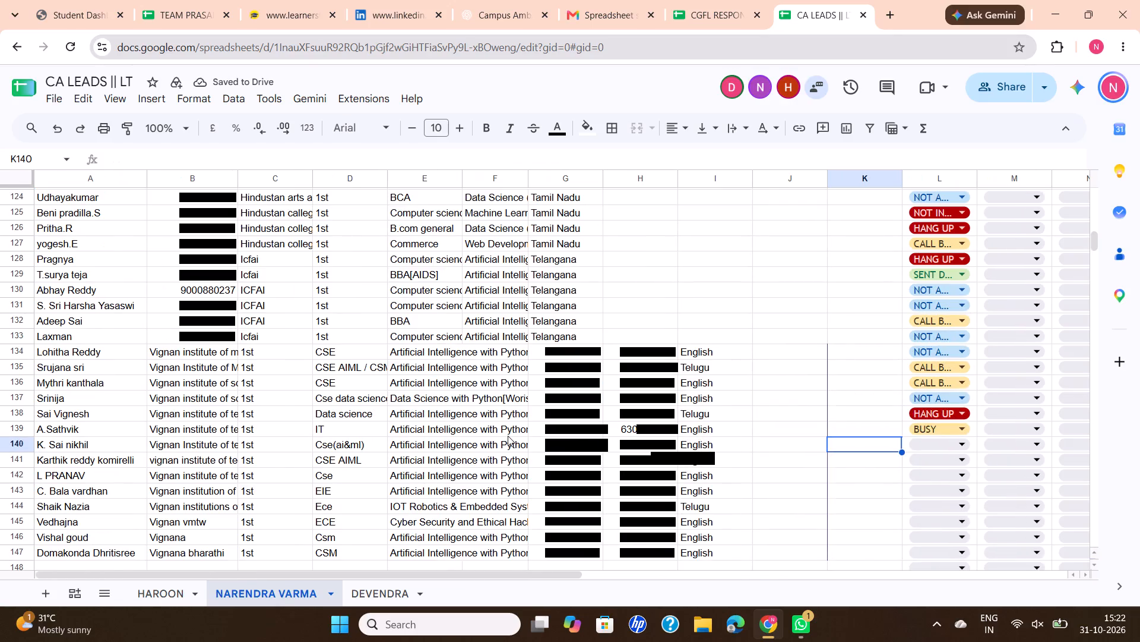
scroll(508, 436, "down", 1)
scroll(508, 436, "left", 3)
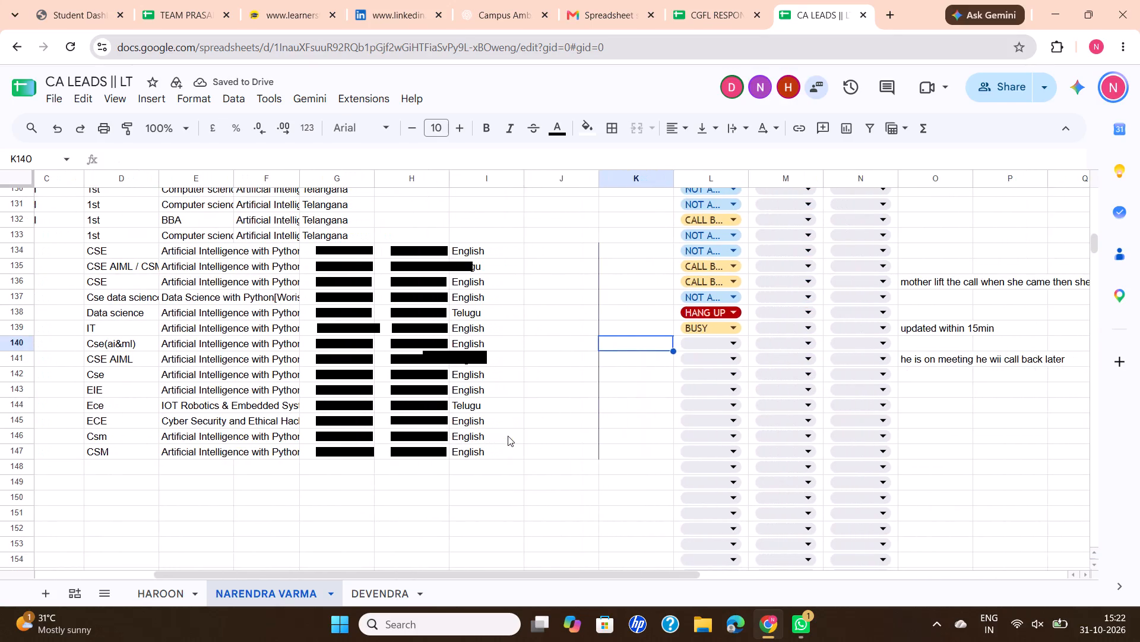
scroll(508, 436, "right", 1)
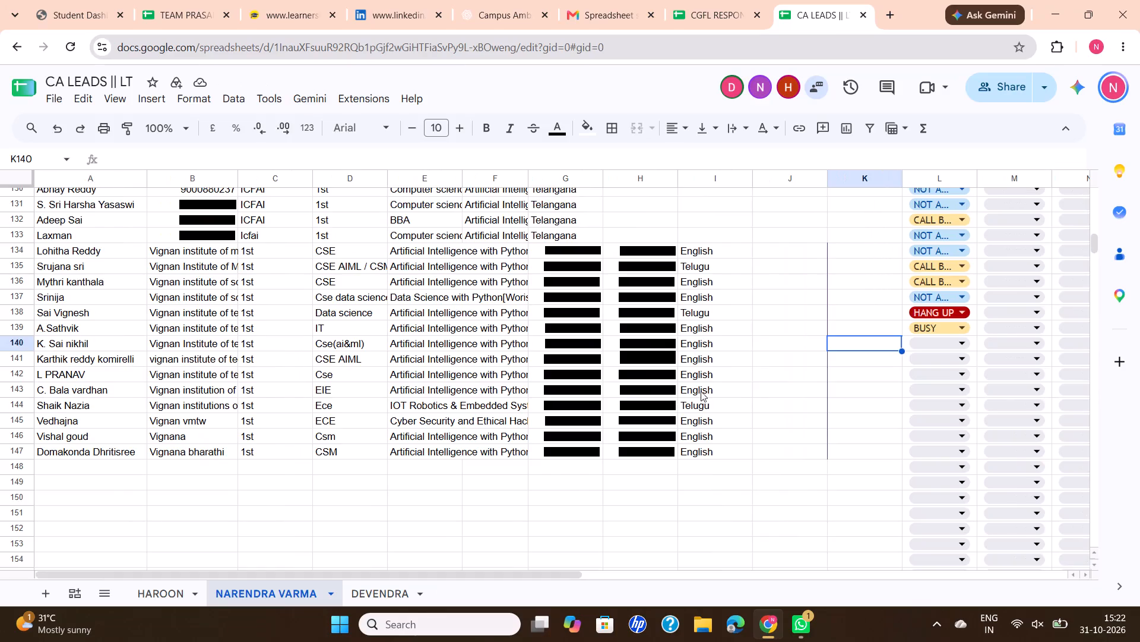
left_click(566, 345)
scroll(566, 345, "right", 1)
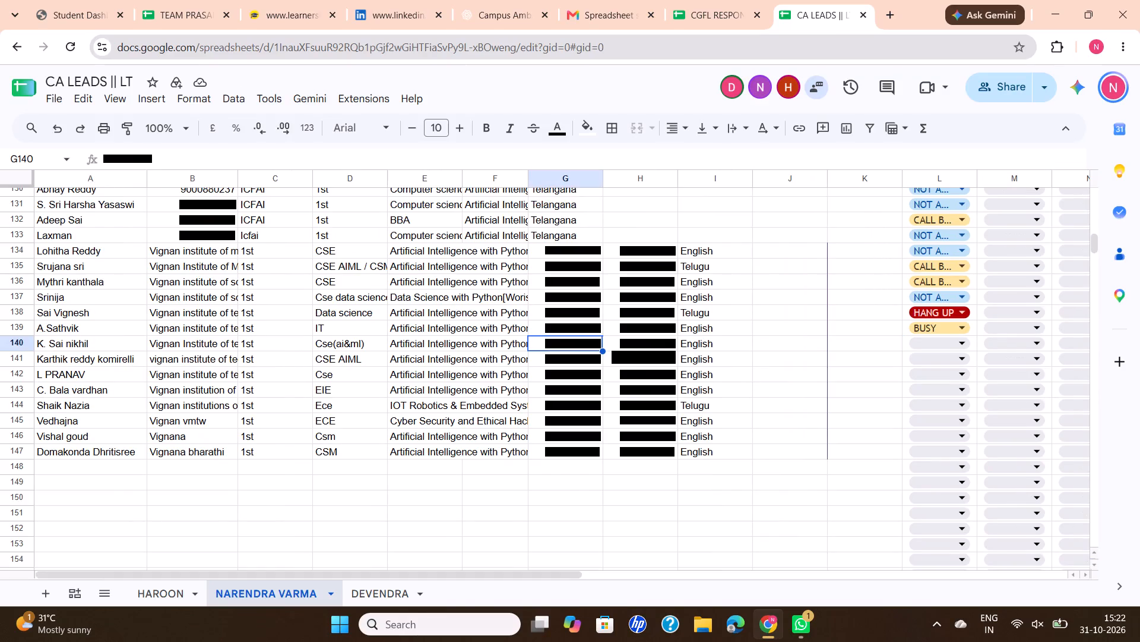
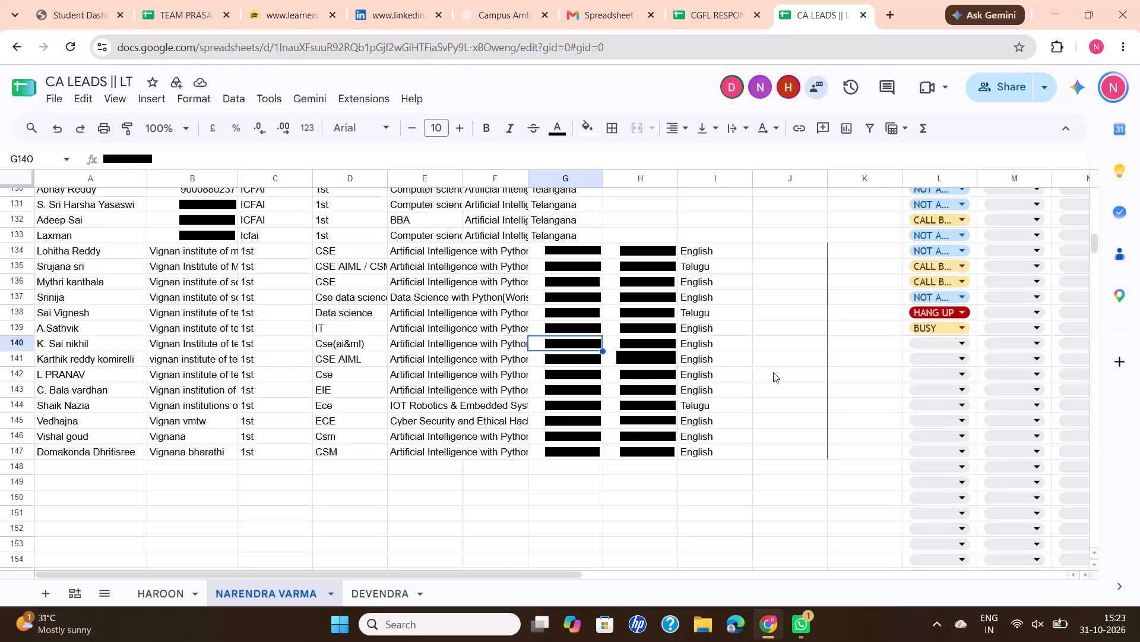
Set the column L call status of the lead in row 140 to NOT ANSWERED.
scroll(837, 399, "left", 2)
left_click(780, 360)
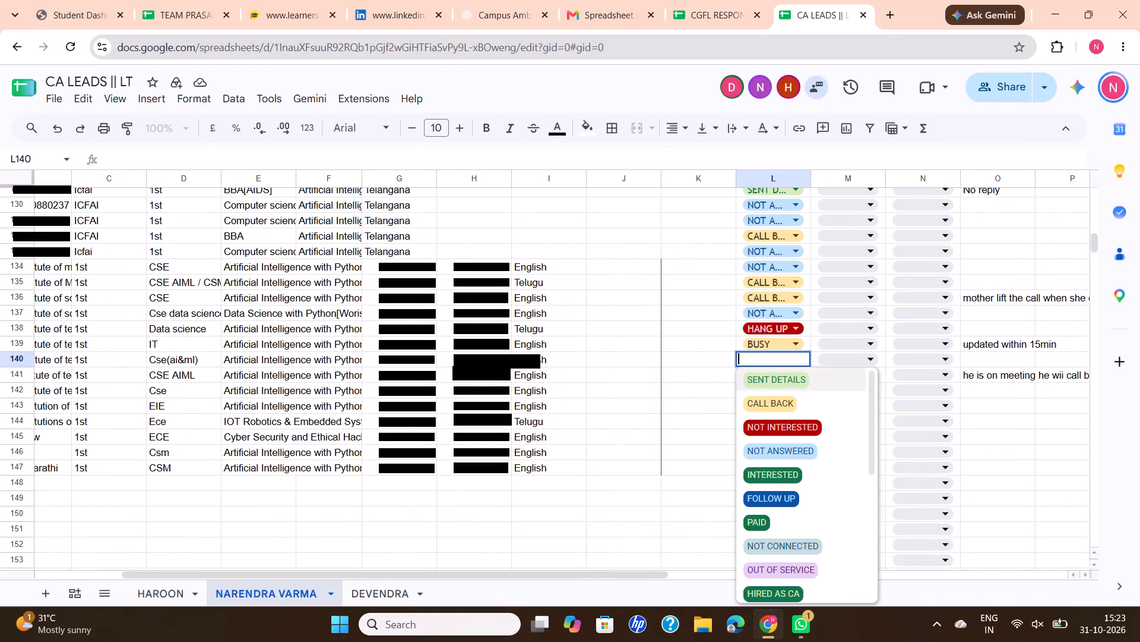
left_click(772, 446)
left_click(707, 379)
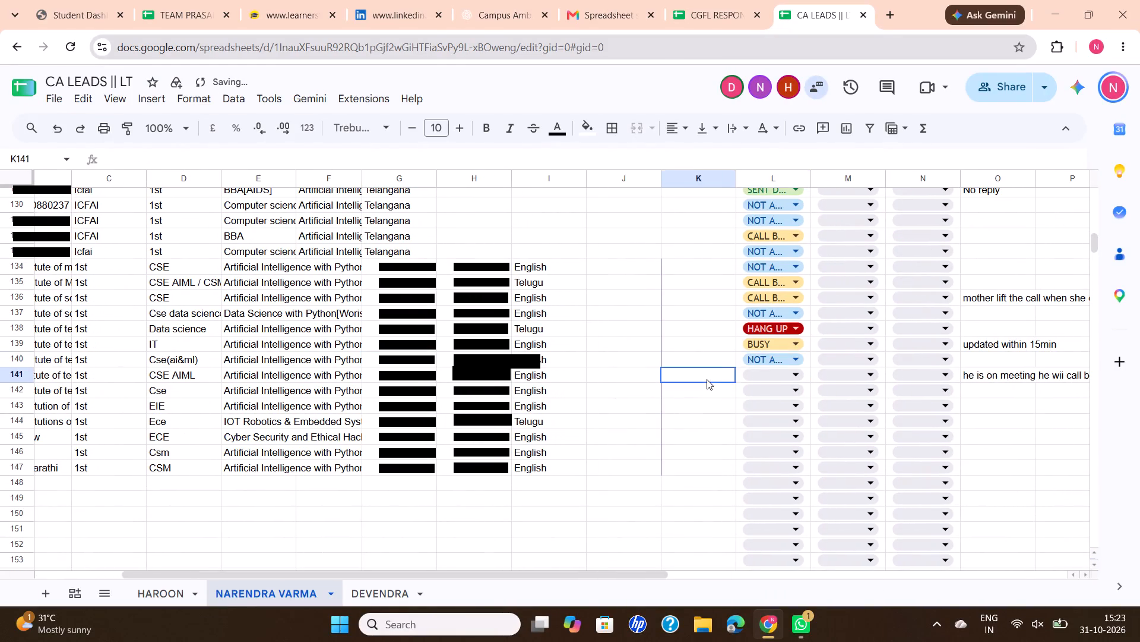
Select cell G141 to view the contact details of the lead in row 141.
scroll(707, 379, "right", 4)
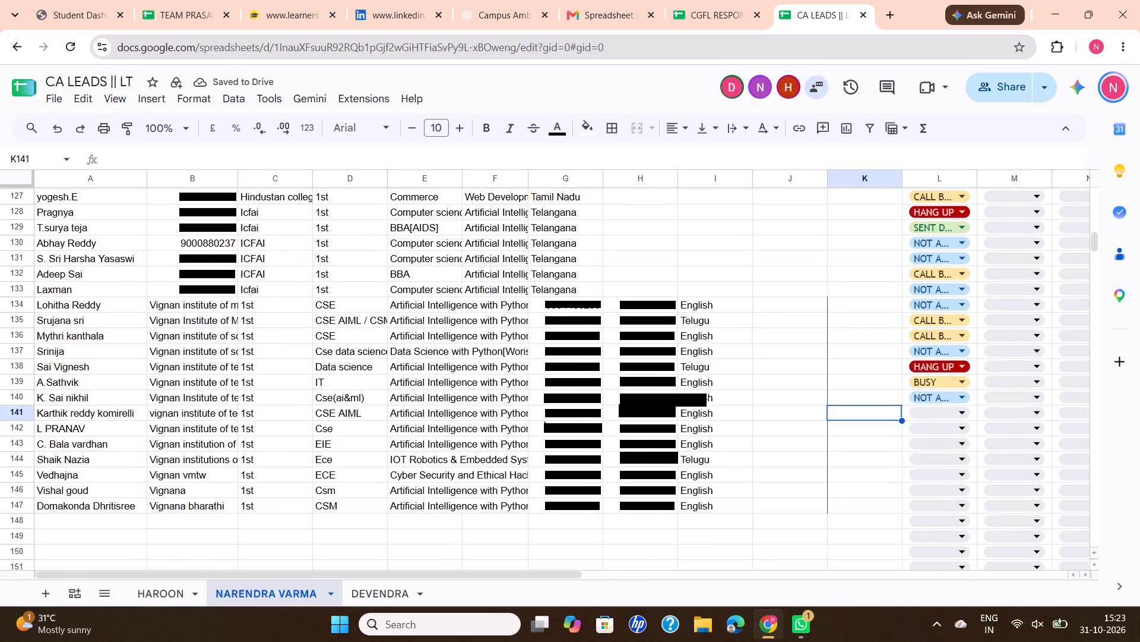
left_click(568, 417)
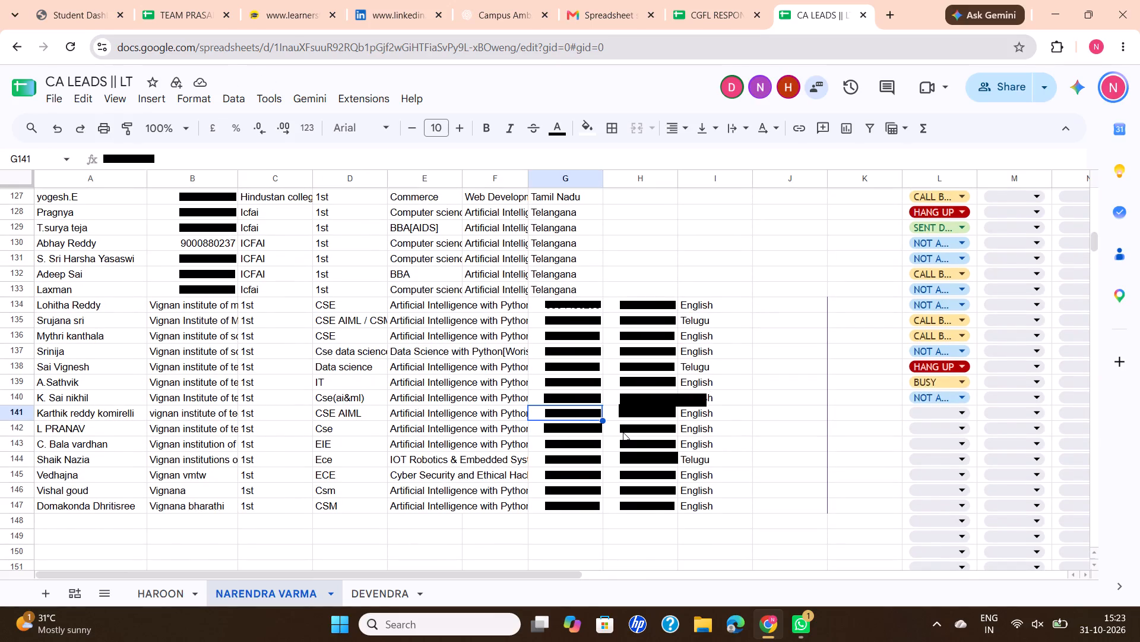
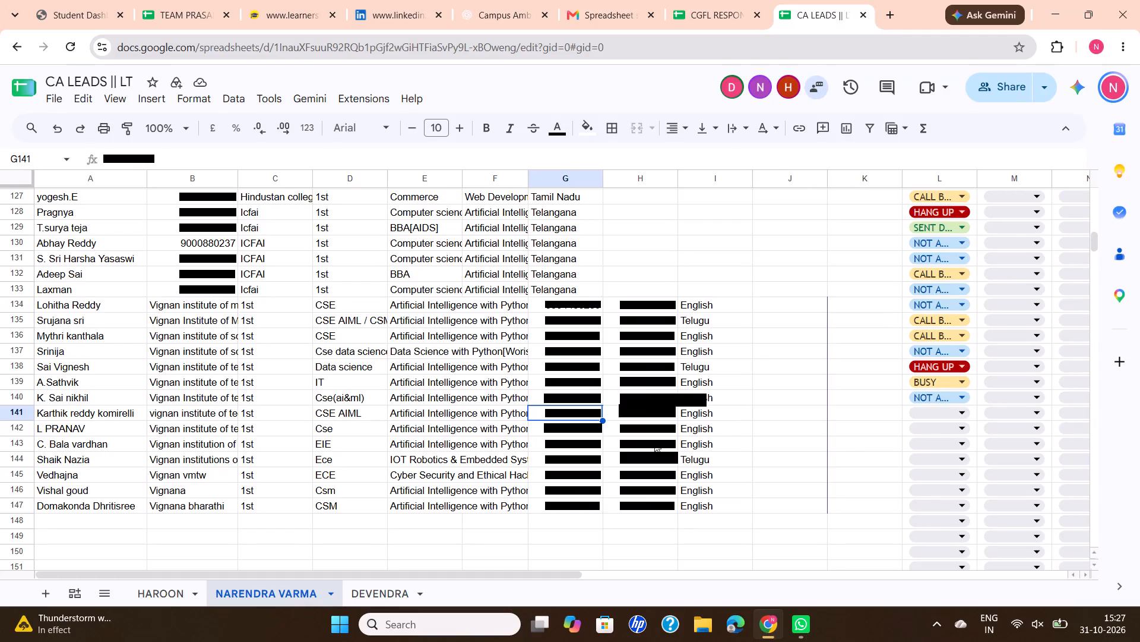
Set the column L call status of the lead in row 141 to NOT ANSWERED.
scroll(761, 438, "left", 1)
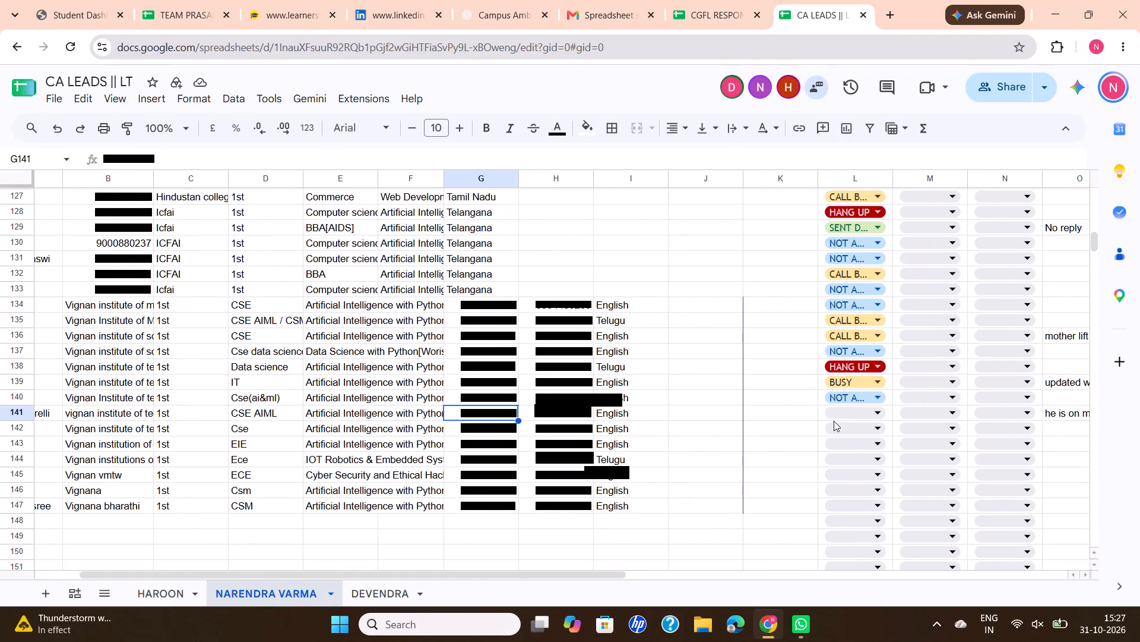
left_click(834, 417)
left_click(843, 511)
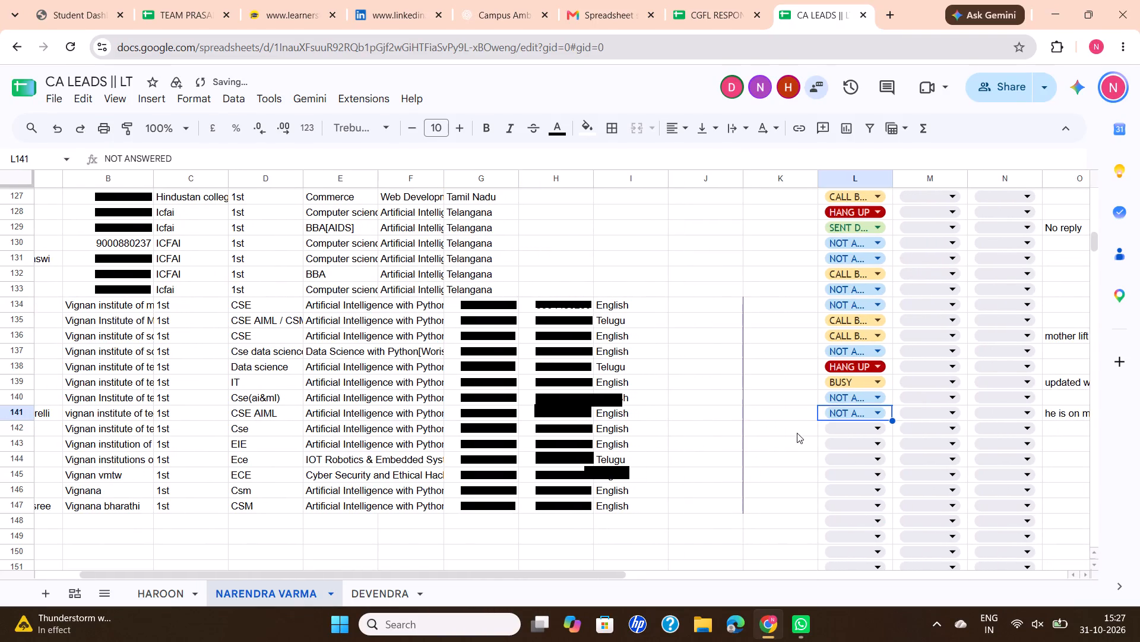
Check the contact number in G142 and set the column L call status of the lead in row 142 to BUSY.
left_click(794, 433)
scroll(794, 433, "right", 3)
left_click(541, 432)
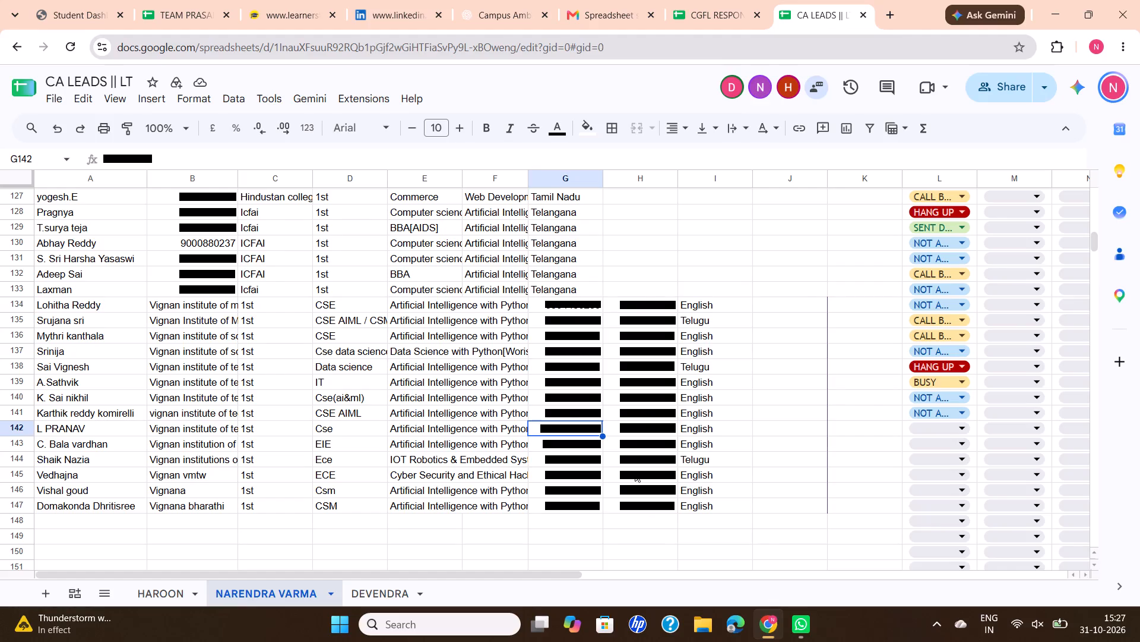
scroll(635, 471, "left", 1)
left_click_drag(803, 426, 802, 460)
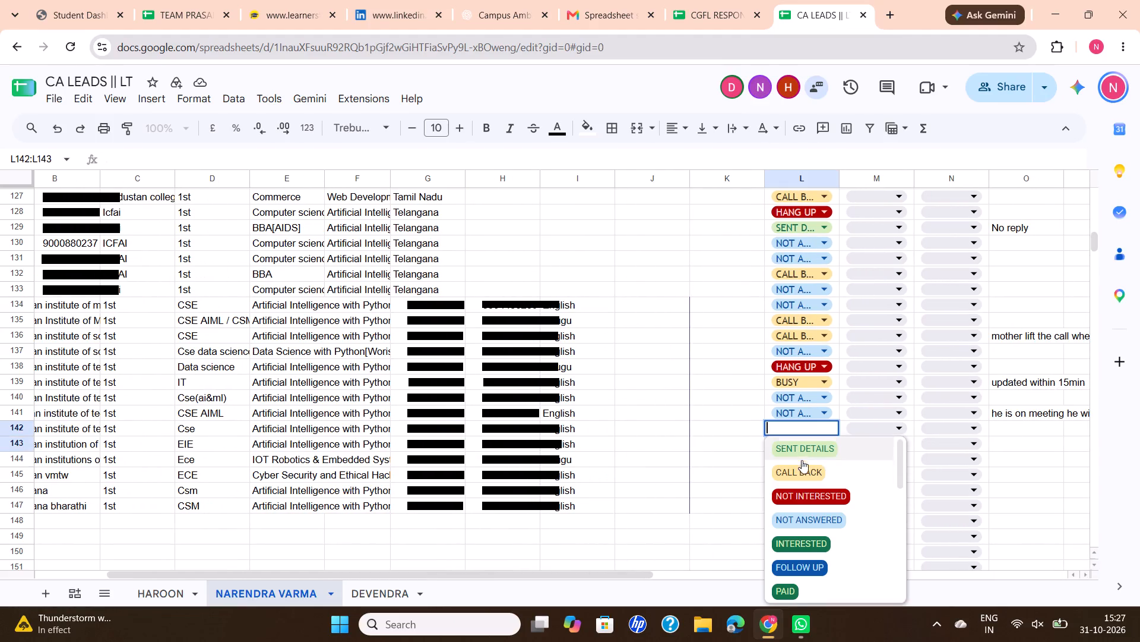
left_click_drag(802, 460, 799, 479)
scroll(799, 479, "down", 2)
left_click(793, 533)
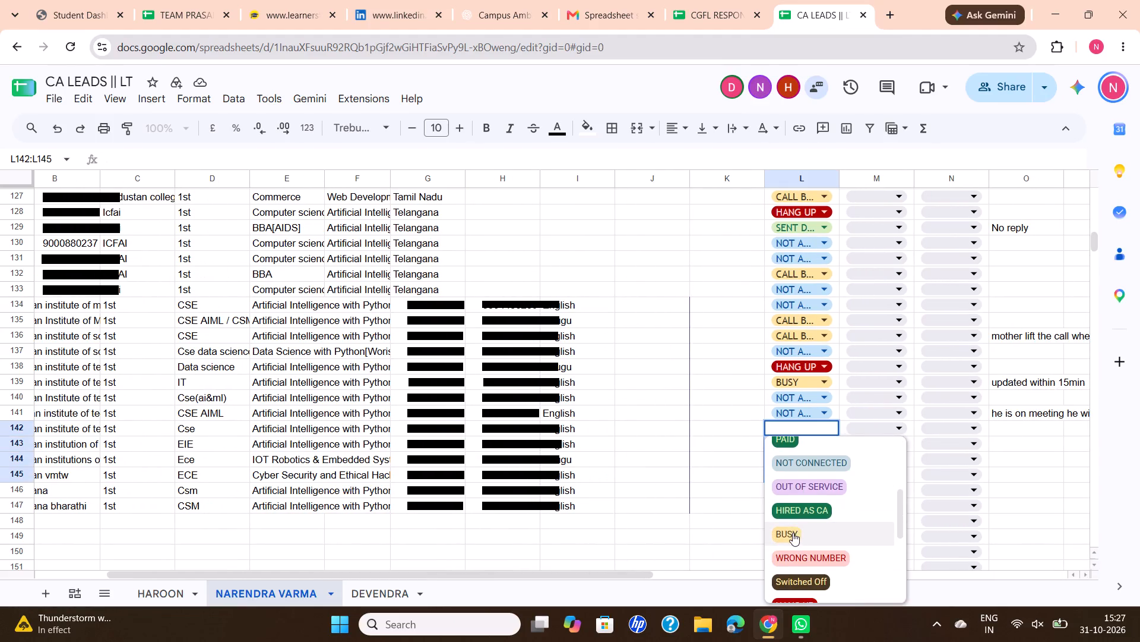
Select cell G143 to view the contact number of the lead in row 143.
left_click(729, 446)
scroll(729, 446, "right", 4)
left_click(578, 449)
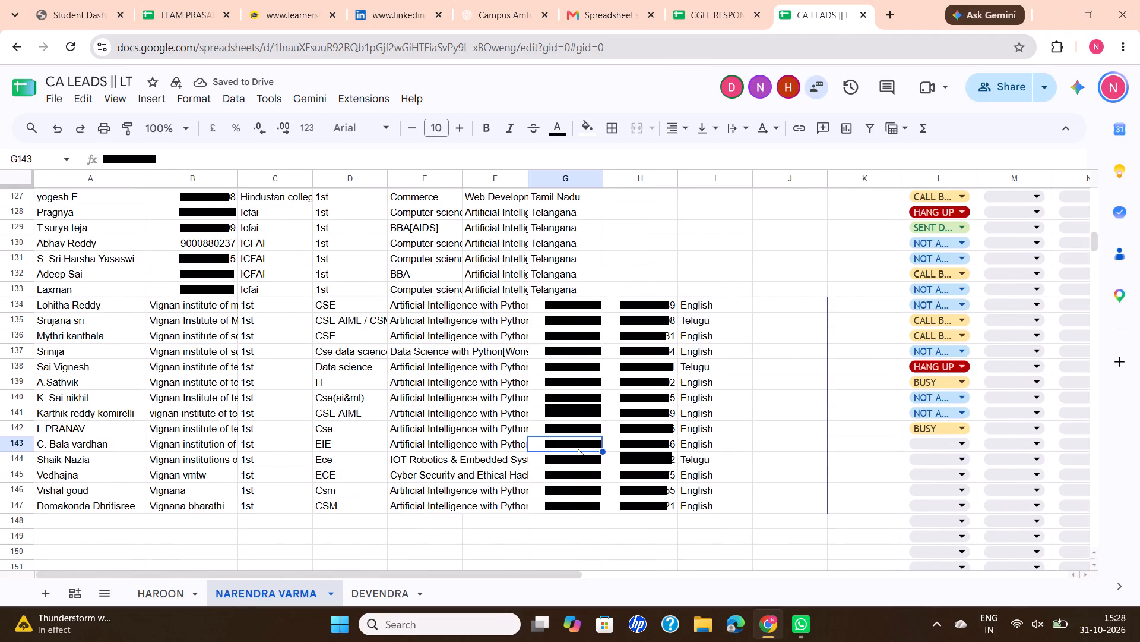
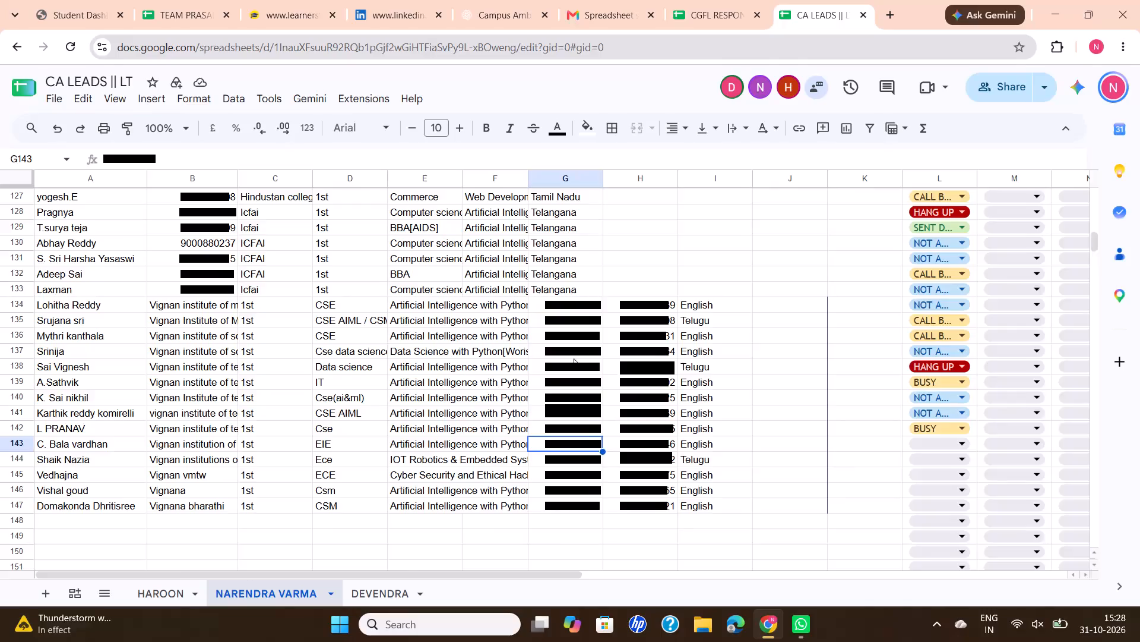
Review the earlier leads and their UPDATE columns from the top of the sheet down to the uncalled leads at row 143.
scroll(574, 358, "up", 4)
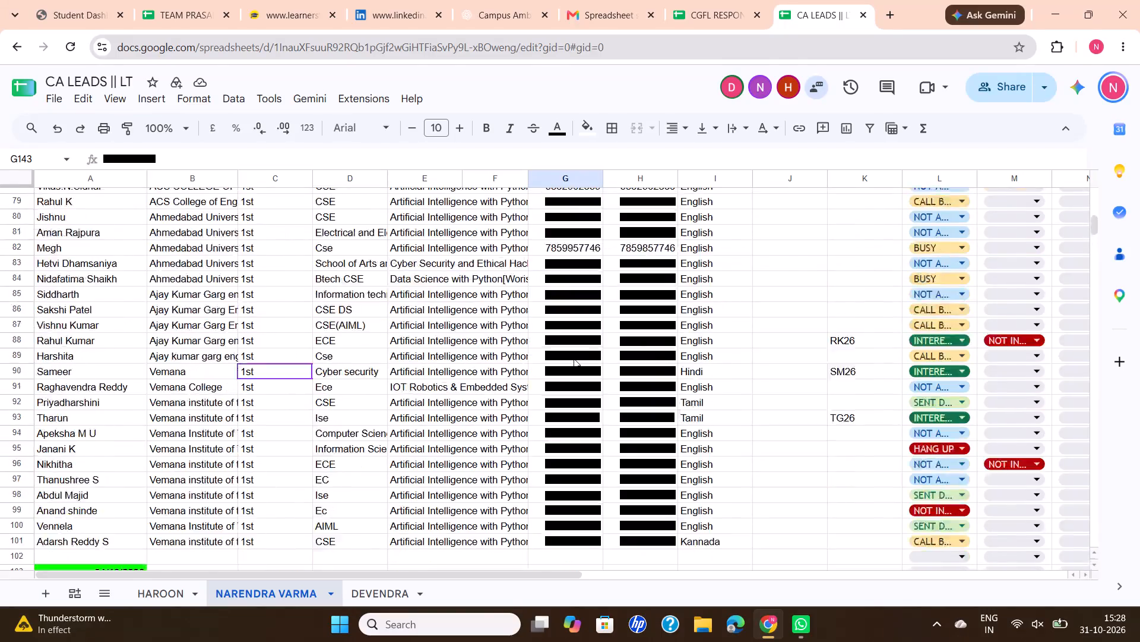
scroll(574, 358, "up", 10)
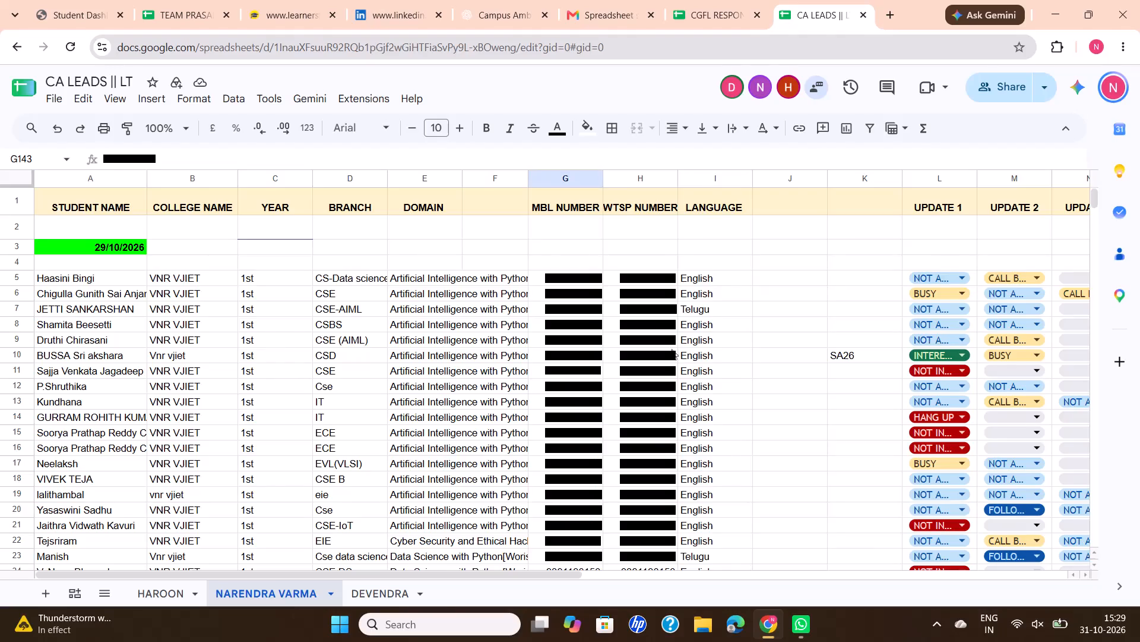
scroll(648, 306, "left", 2)
scroll(648, 306, "right", 9)
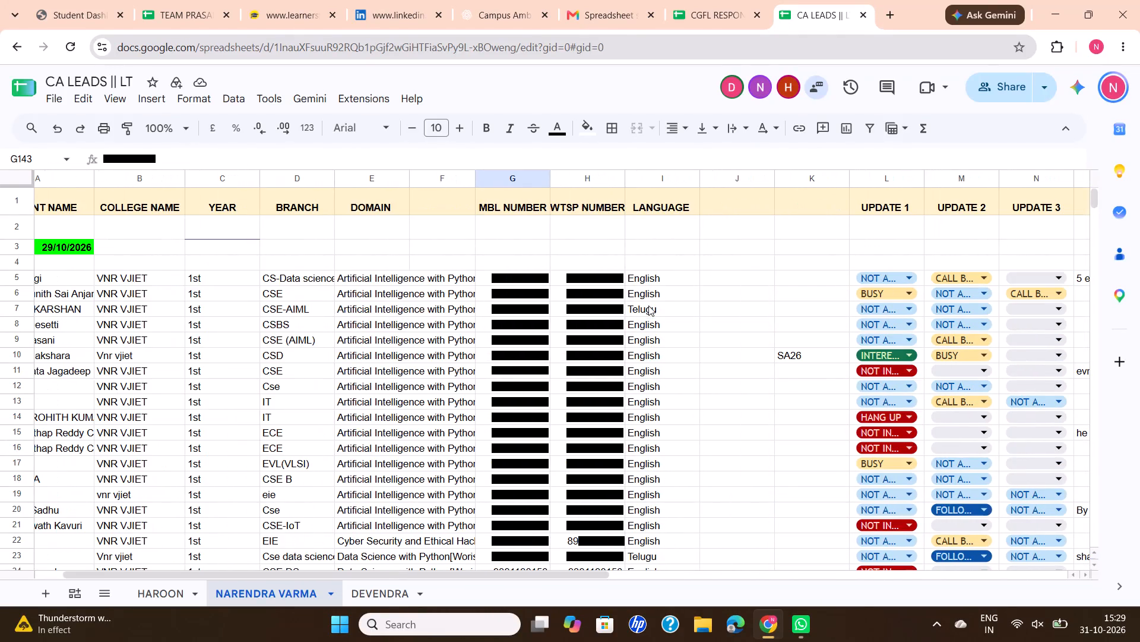
scroll(606, 396, "down", 6)
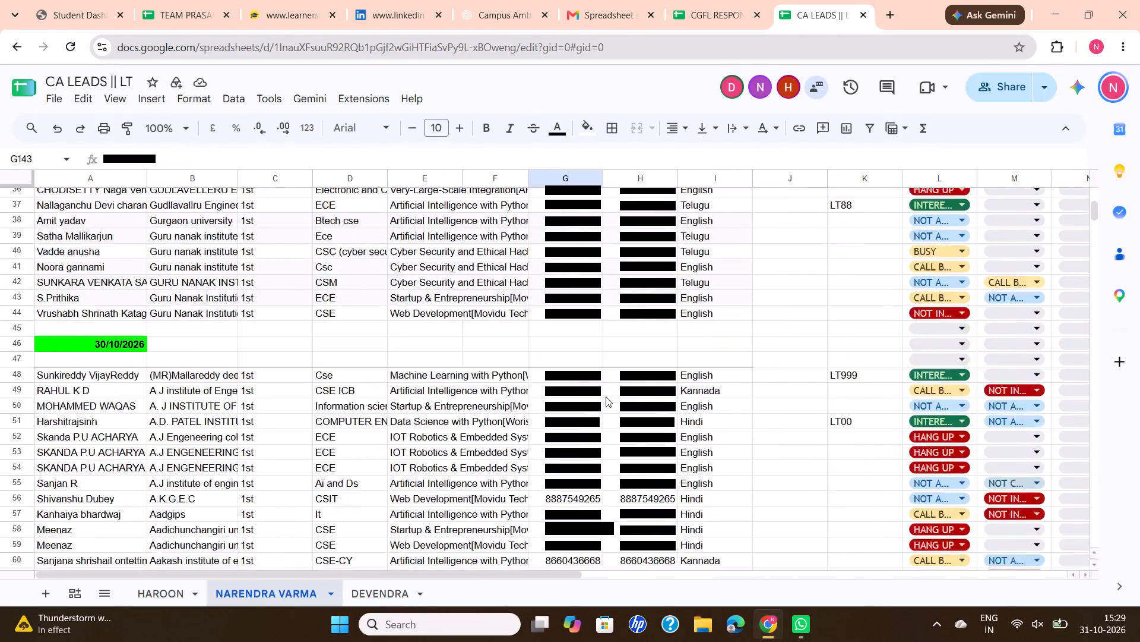
scroll(606, 396, "down", 8)
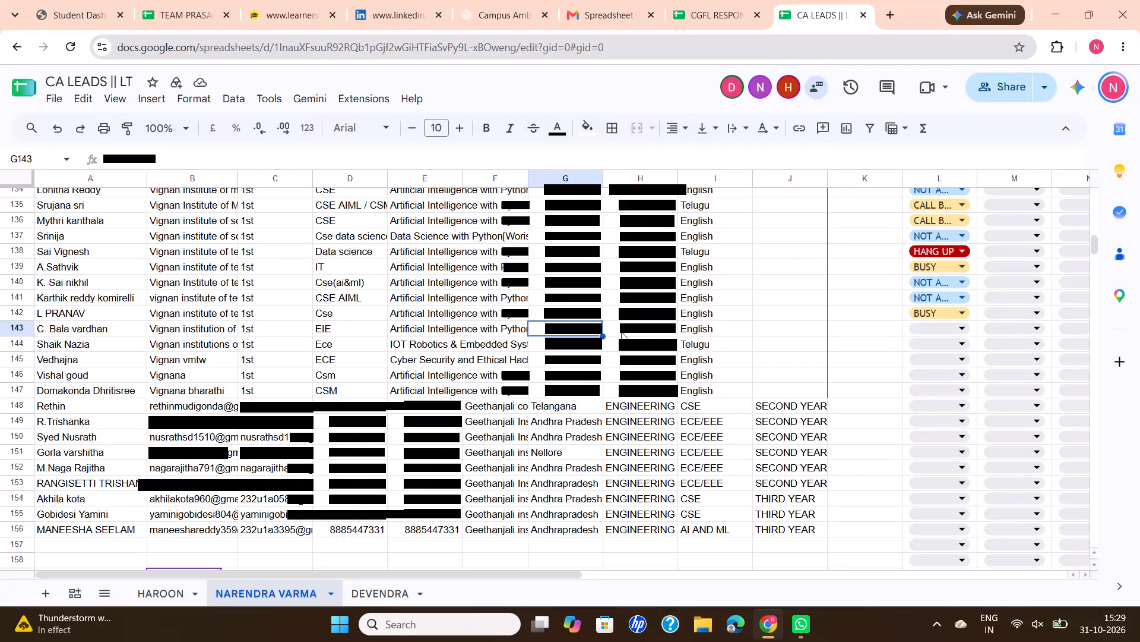
Set the column L call status of the lead in row 143 to NOT ANSWERED.
left_click_drag(919, 323, 933, 414)
left_click(933, 414)
left_click(869, 342)
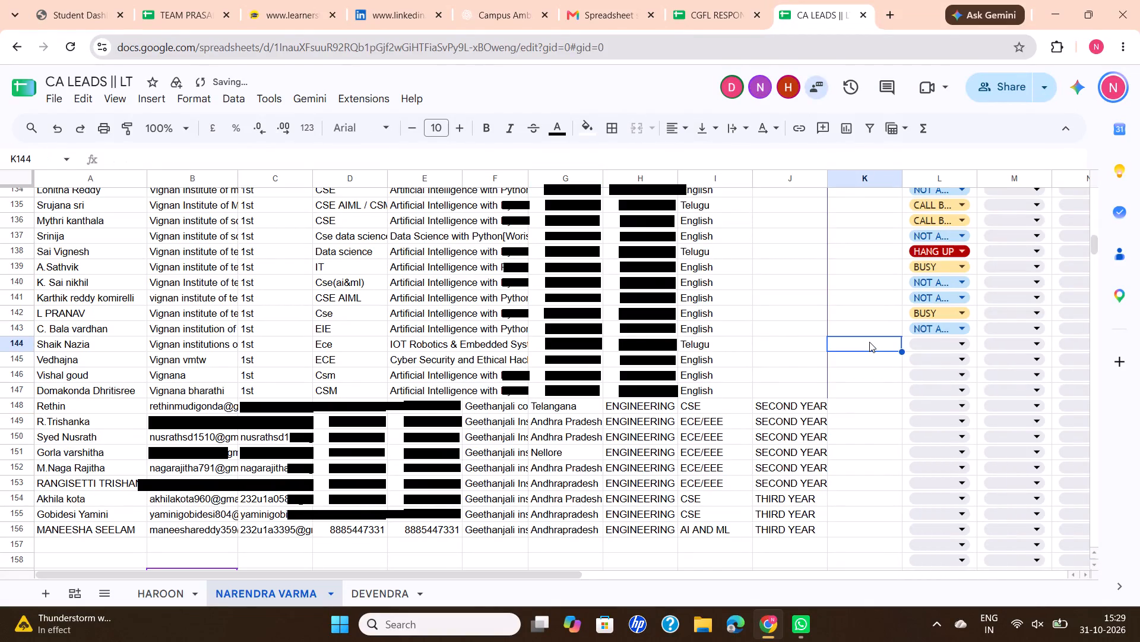
scroll(869, 342, "right", 1)
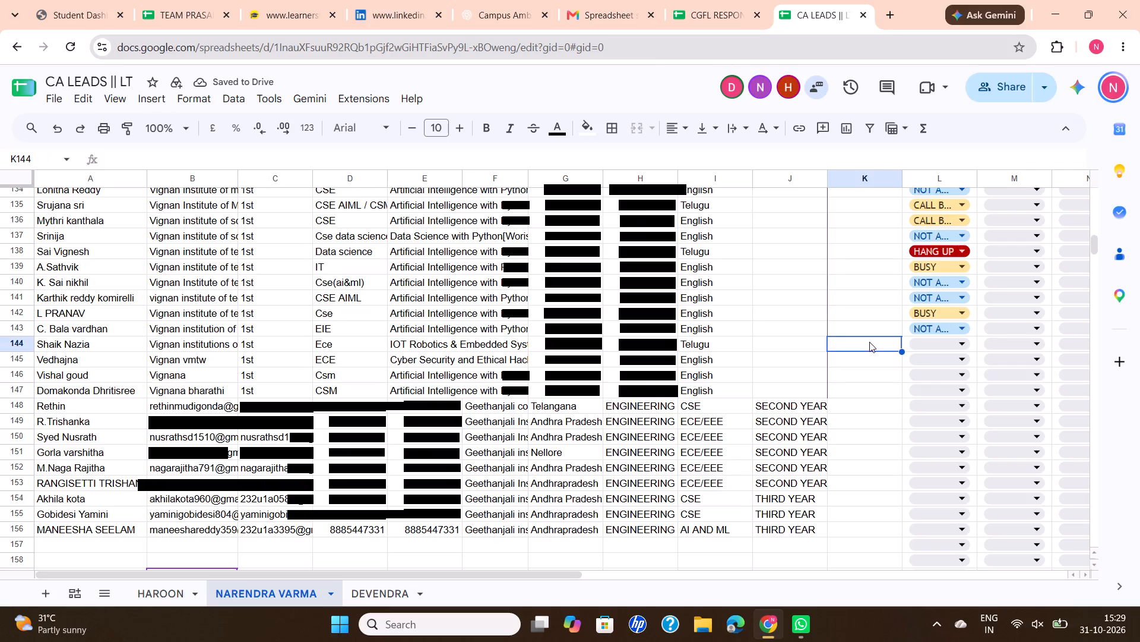
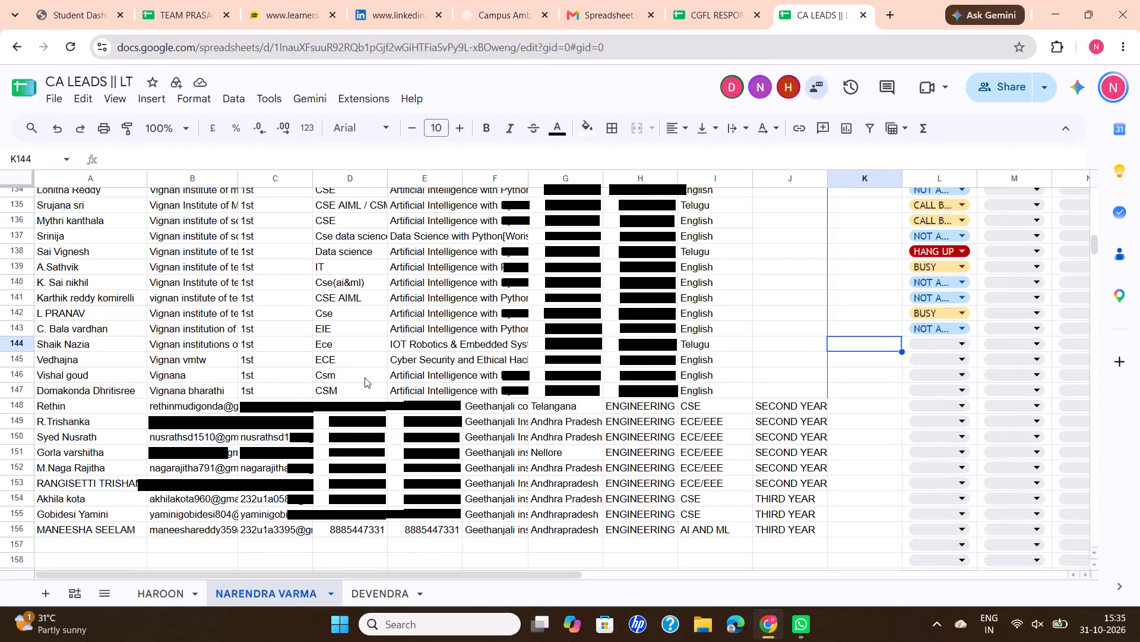
triple_click(581, 346)
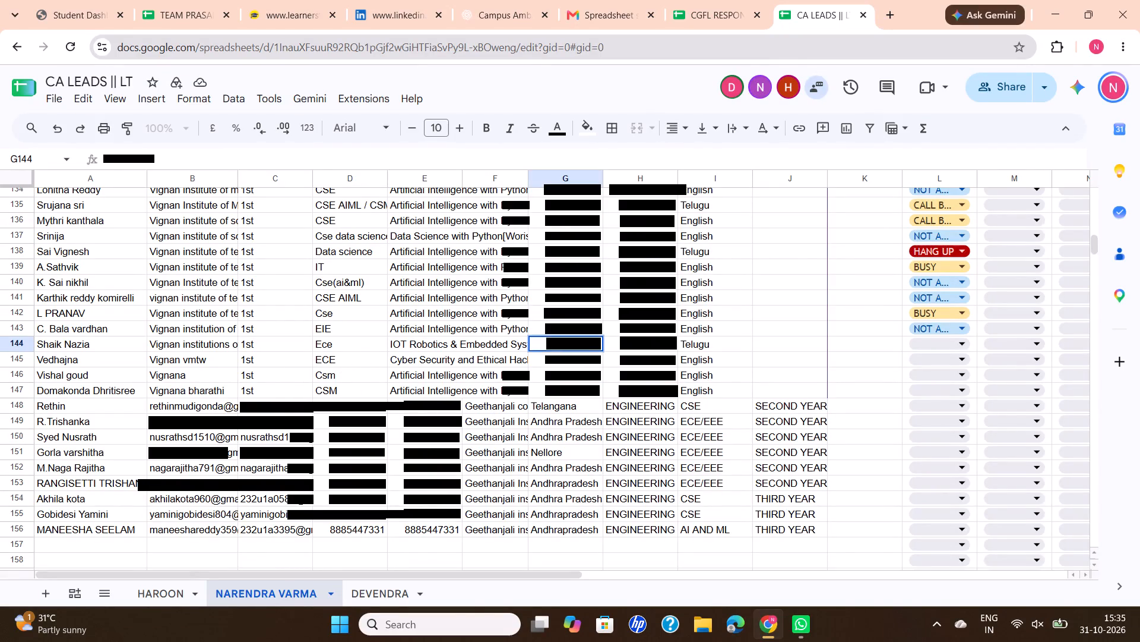
key("ctrl+c")
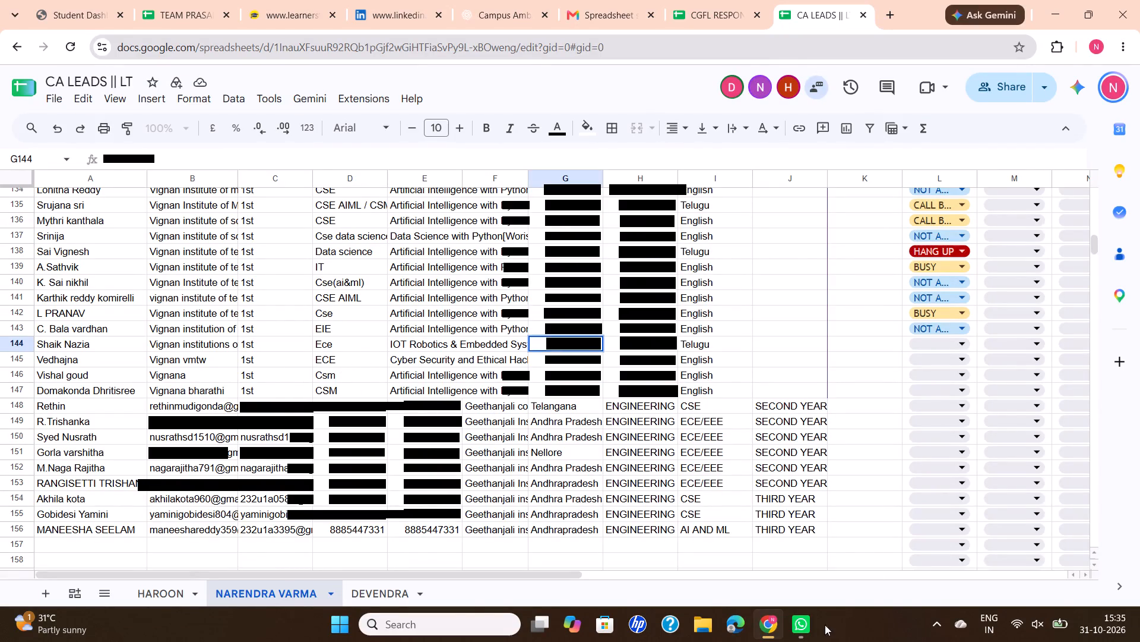
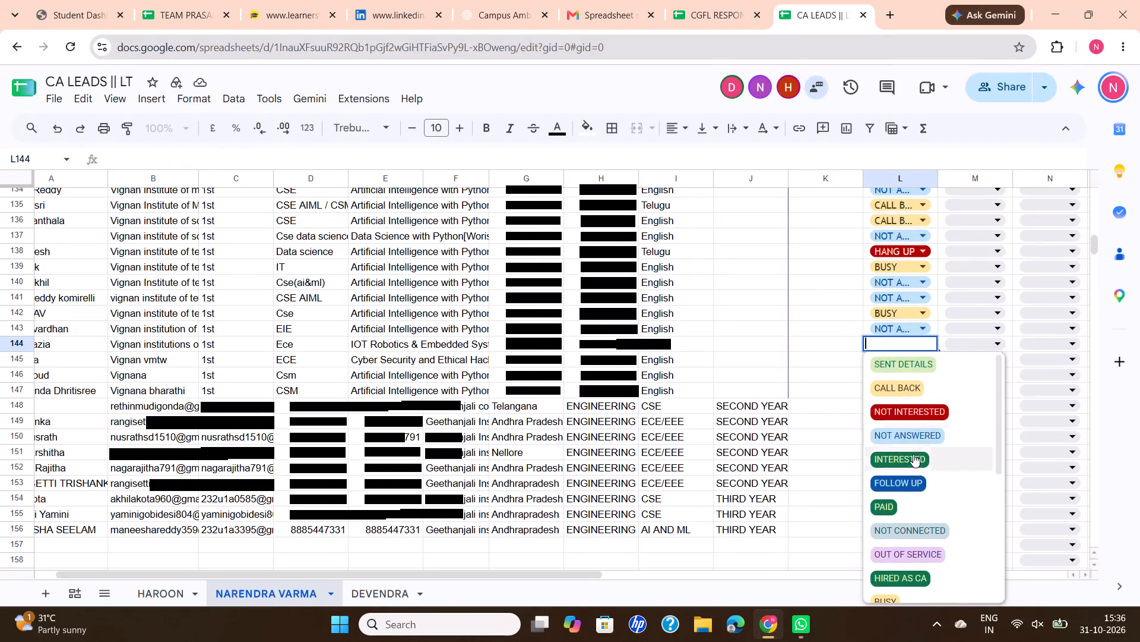
Set the column L call status of the lead in row 144 to SENT DETAILS.
left_click(901, 371)
double_click(822, 339)
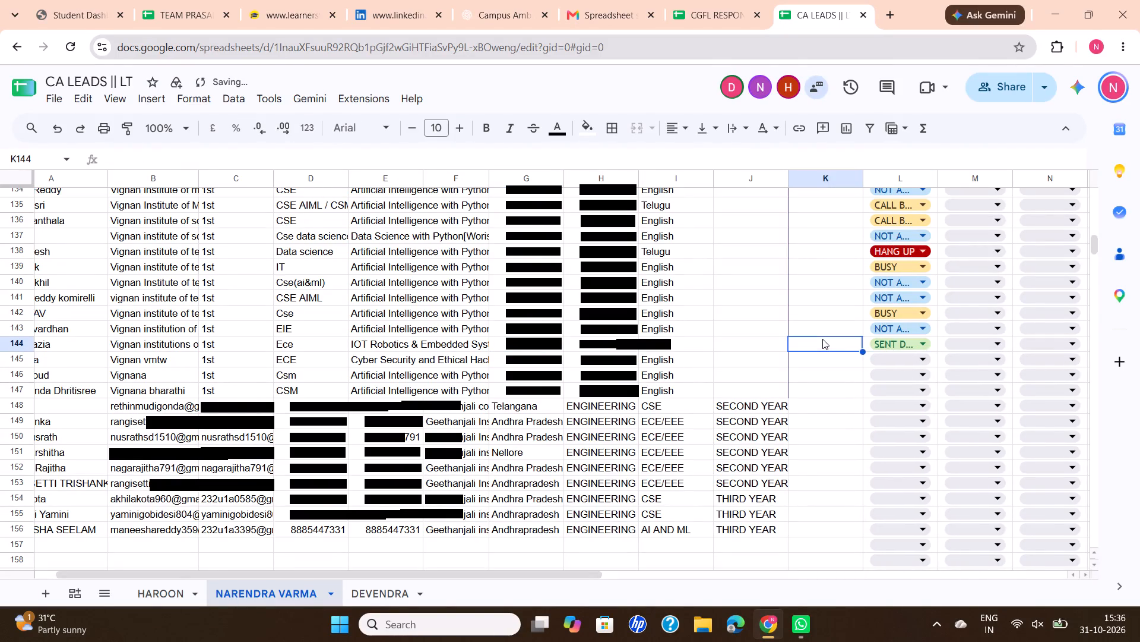
Enter the remark "No reply" in column O for the lead in row 144.
scroll(822, 339, "left", 5)
left_click(867, 366)
scroll(867, 366, "left", 2)
double_click(905, 343)
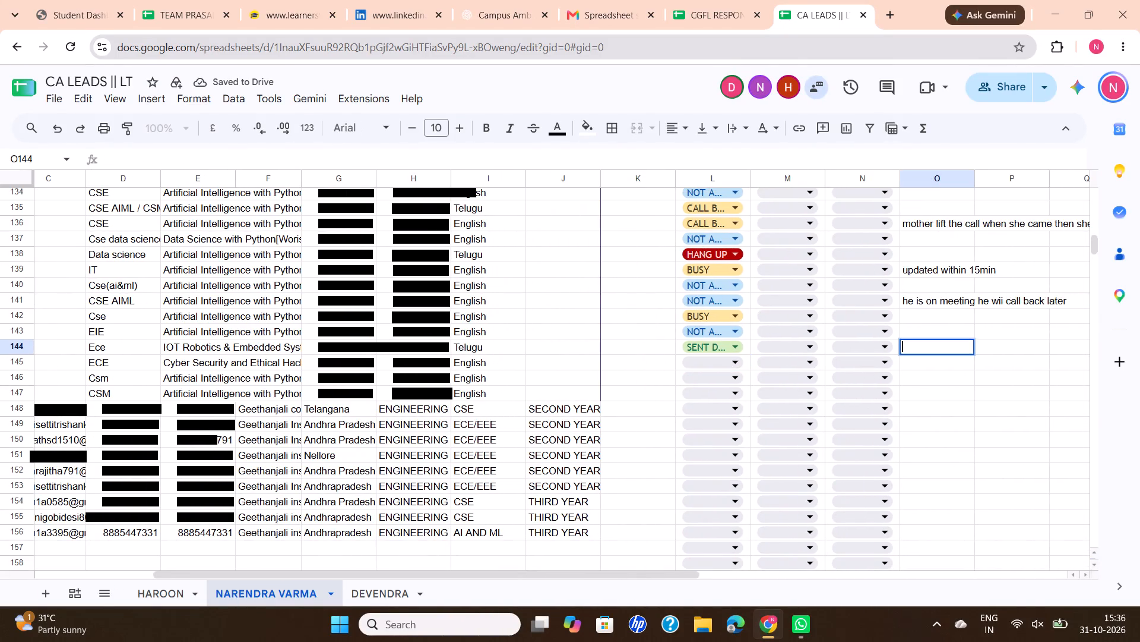
type("No reply")
left_click(658, 363)
scroll(658, 363, "right", 7)
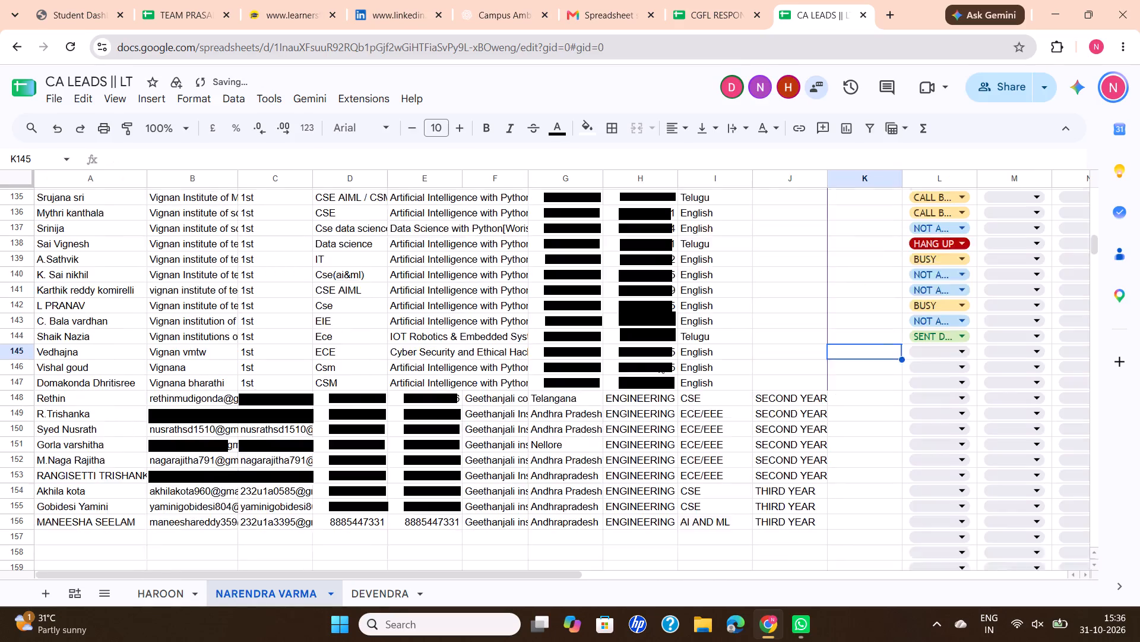
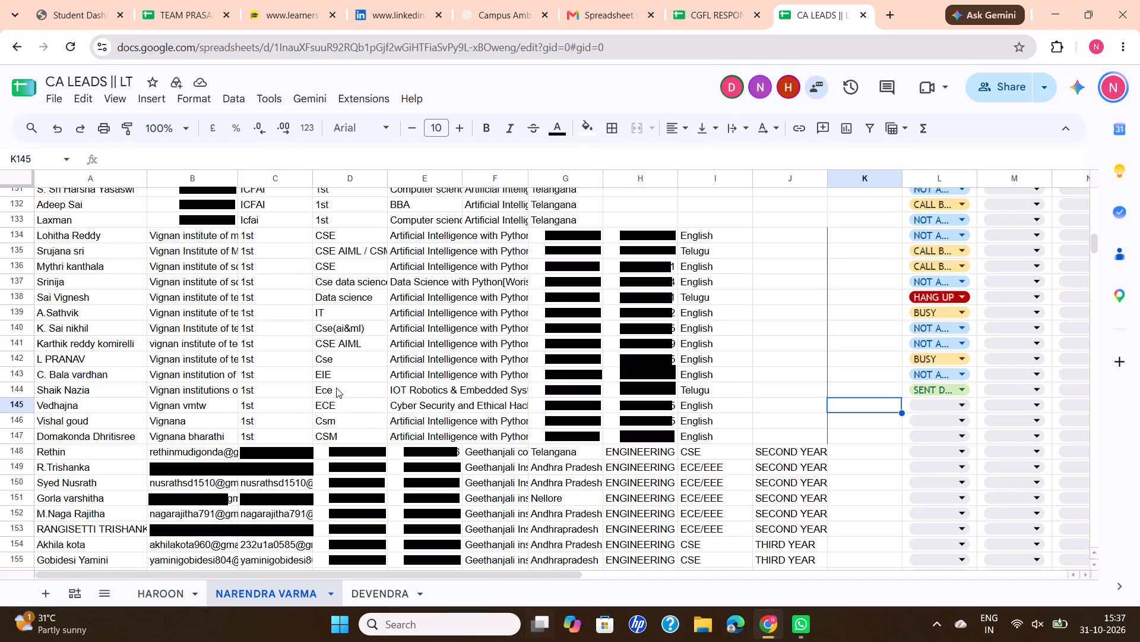
left_click(332, 403)
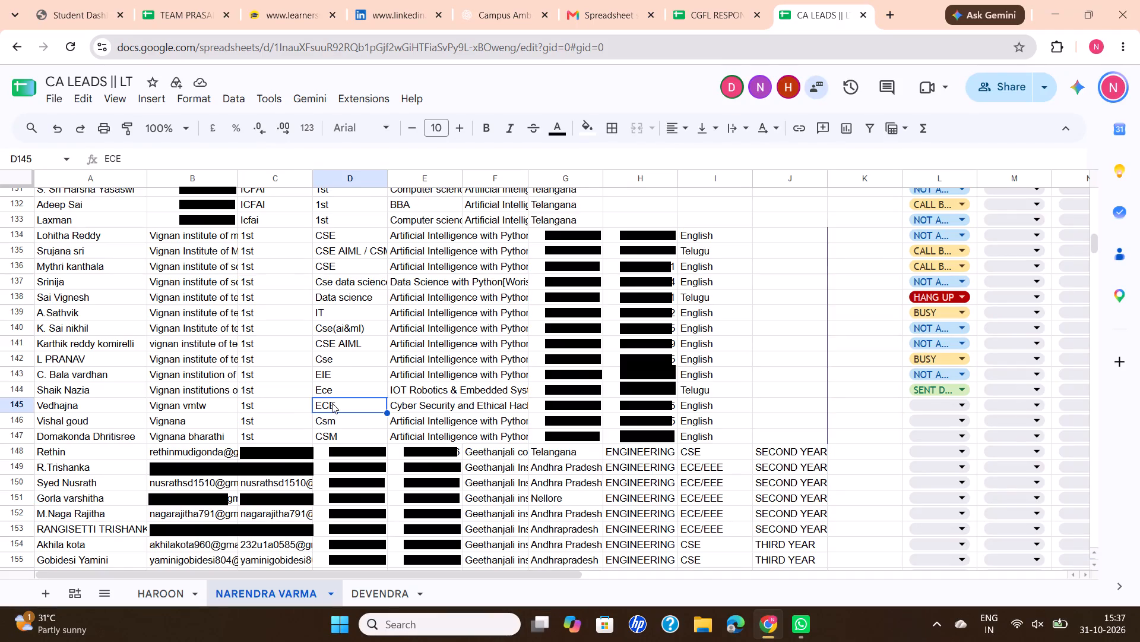
left_click(707, 1)
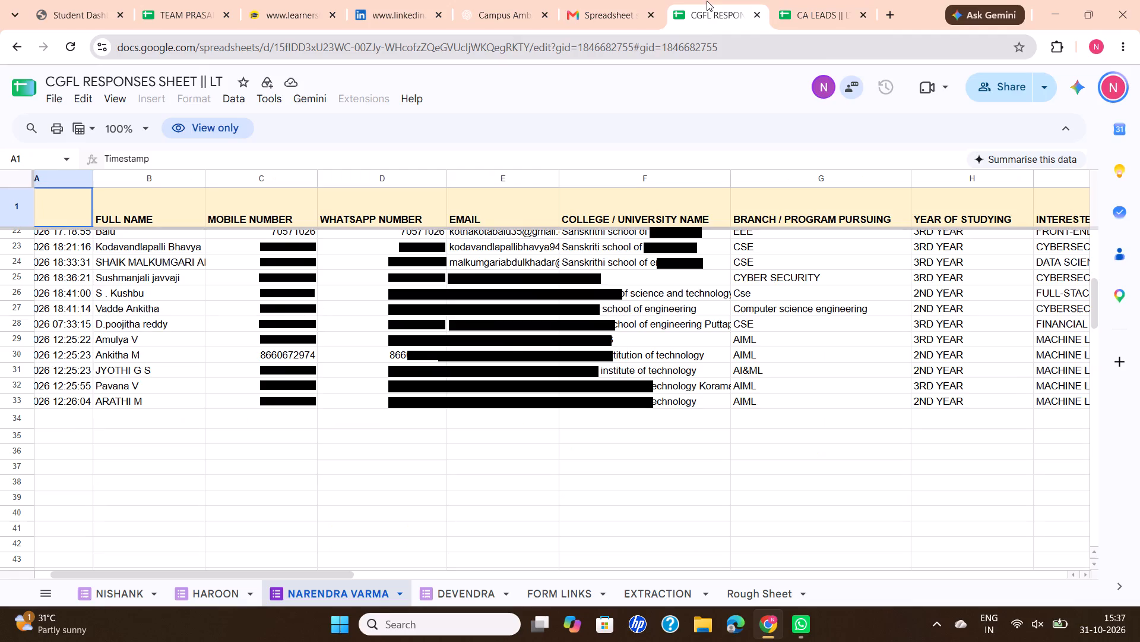
scroll(367, 382, "right", 7)
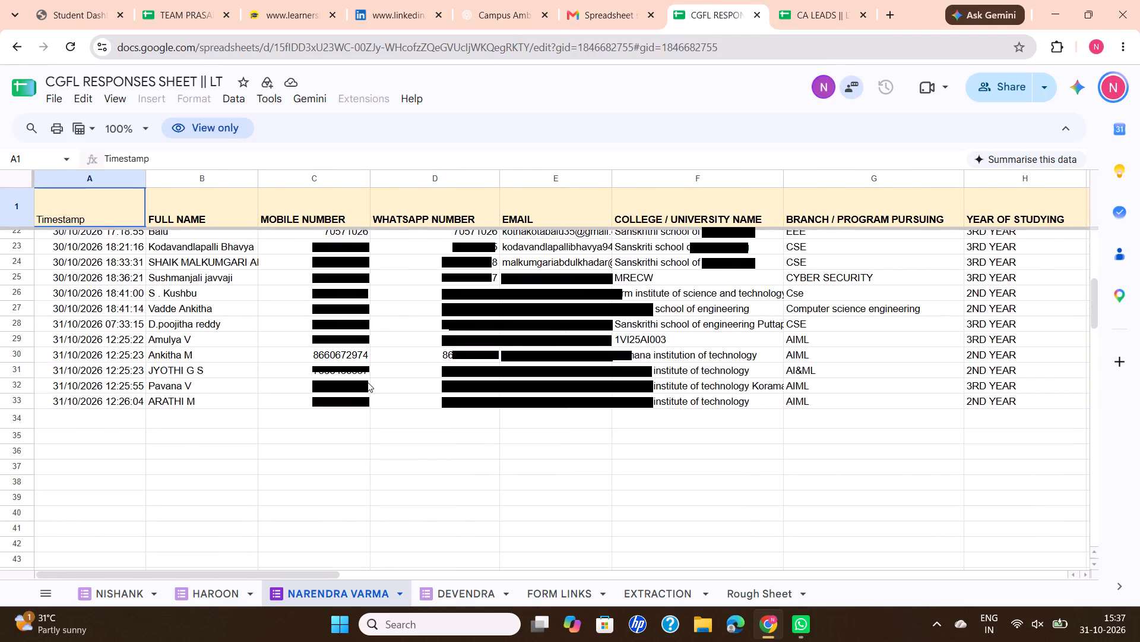
scroll(367, 382, "up", 4)
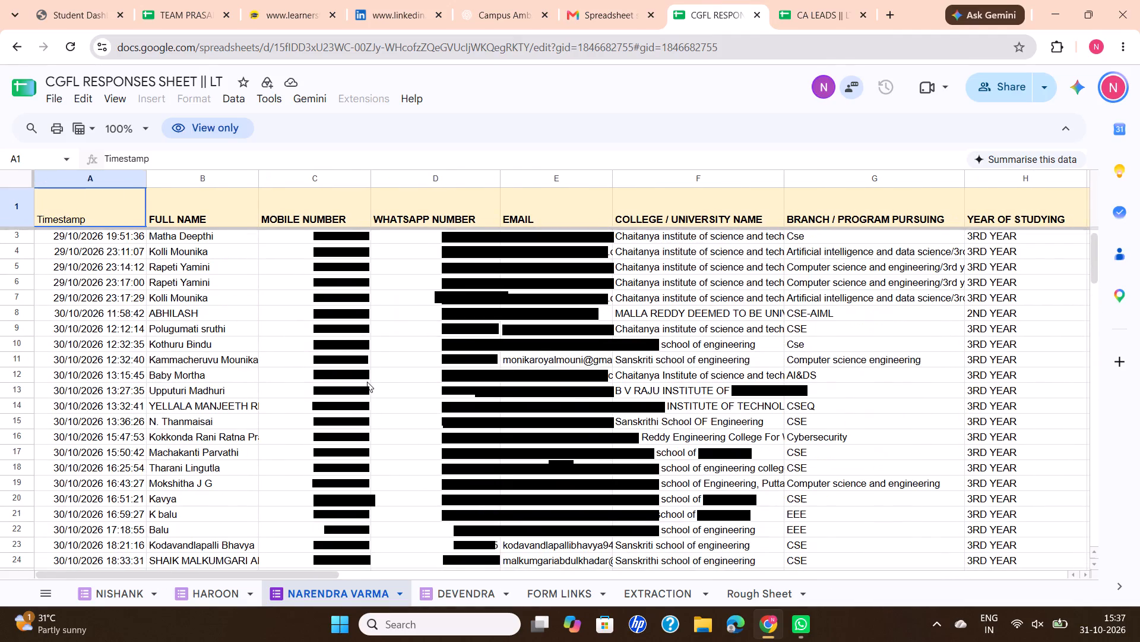
scroll(367, 382, "up", 1)
scroll(367, 382, "down", 1)
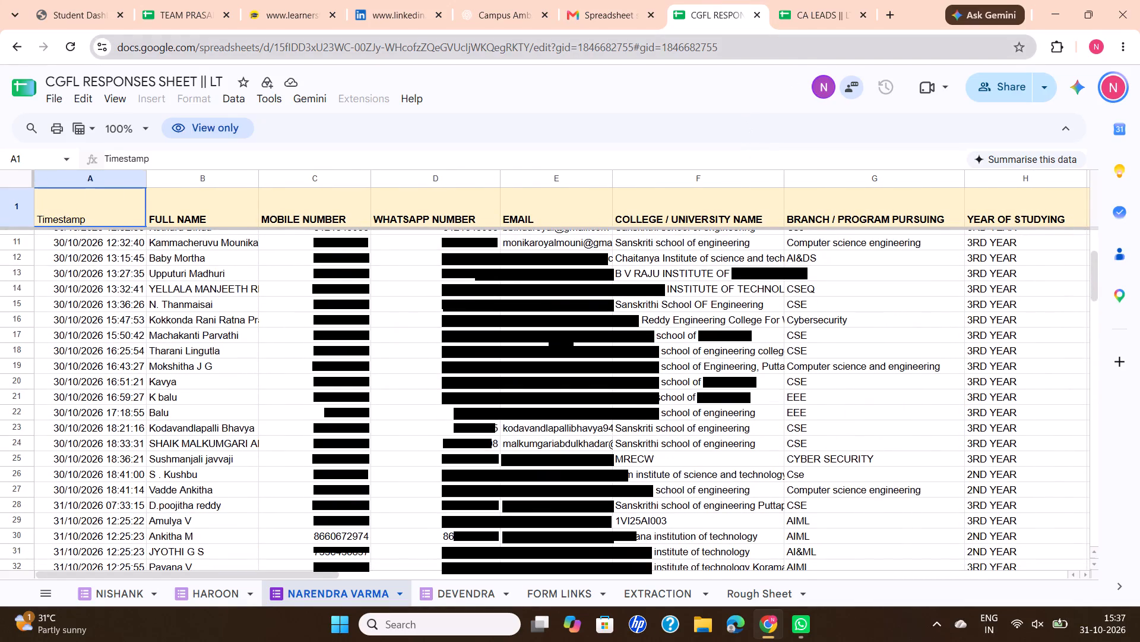
left_click(803, 10)
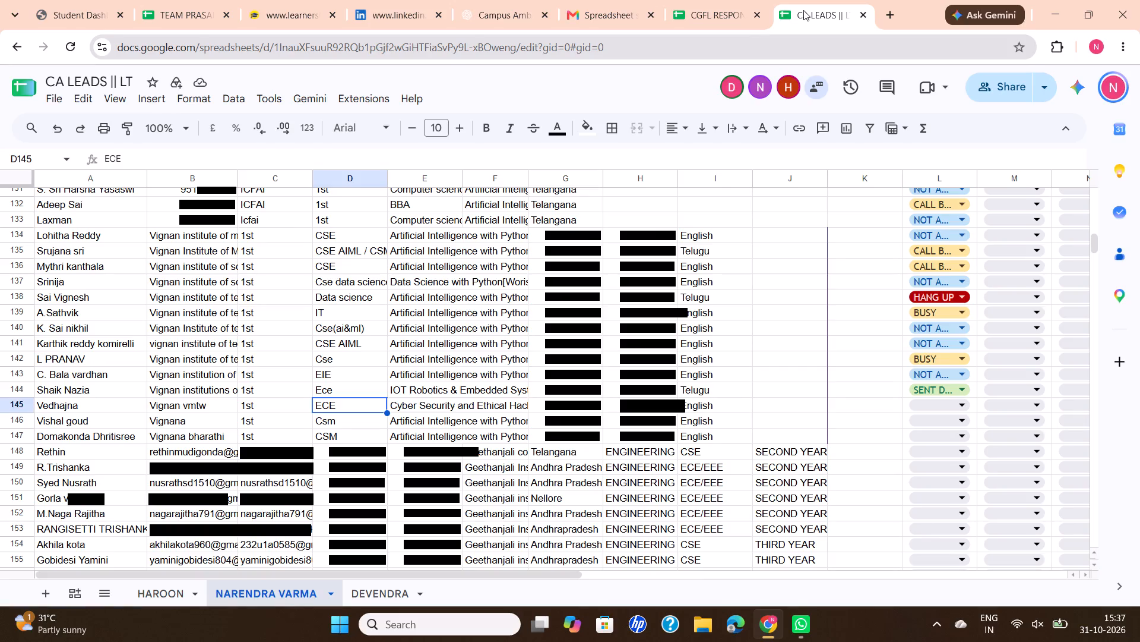
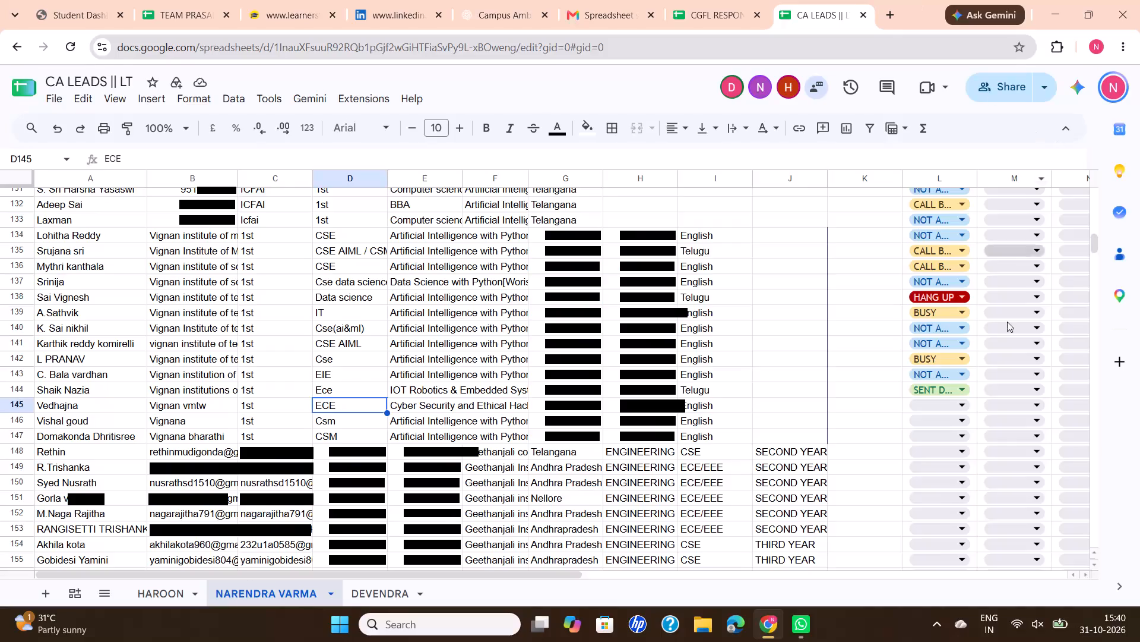
Set the call status of the lead in row 145 to HANG UP in column L.
left_click(933, 397)
left_click(931, 399)
left_click(930, 406)
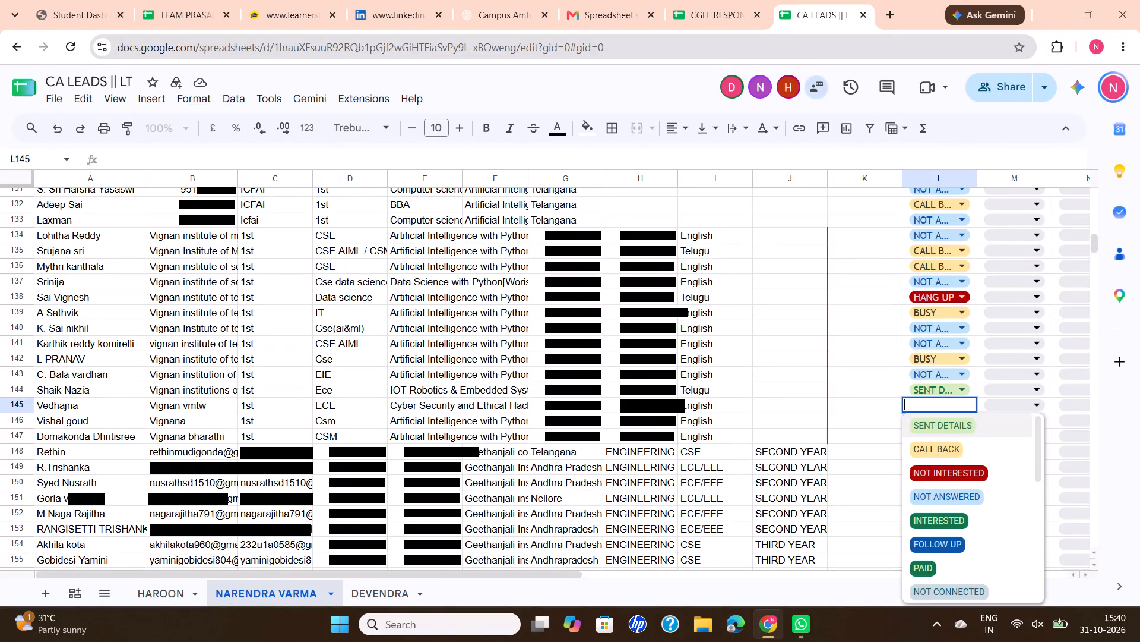
scroll(942, 483, "down", 1)
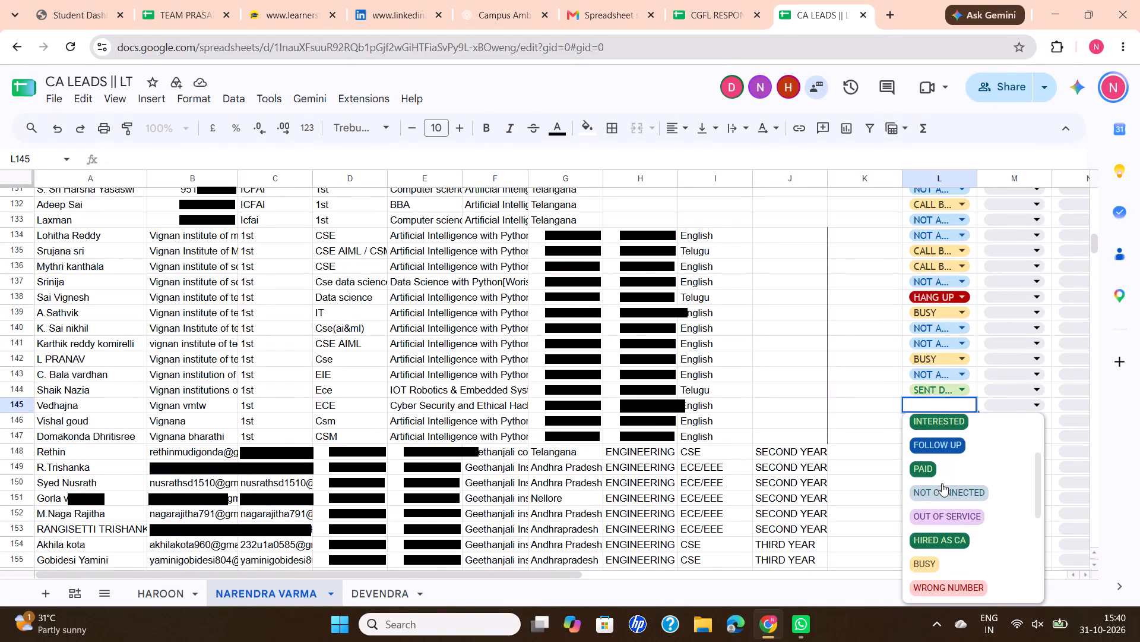
scroll(944, 559, "down", 1)
left_click(939, 577)
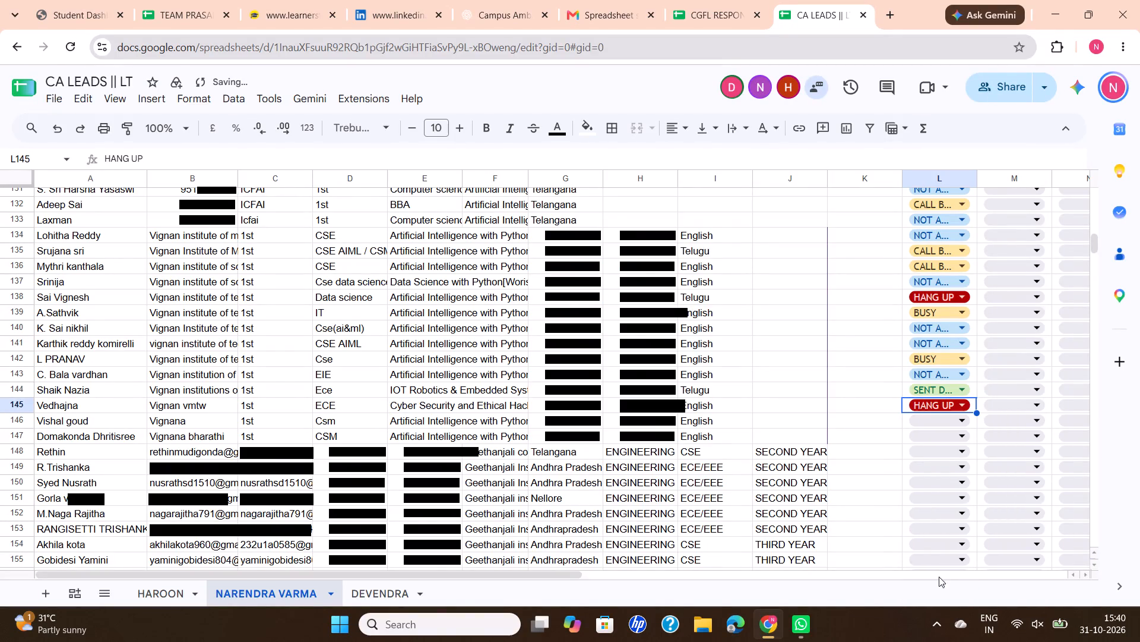
Look up the contact details in column G for the lead in row 146.
left_click(851, 426)
scroll(851, 426, "right", 1)
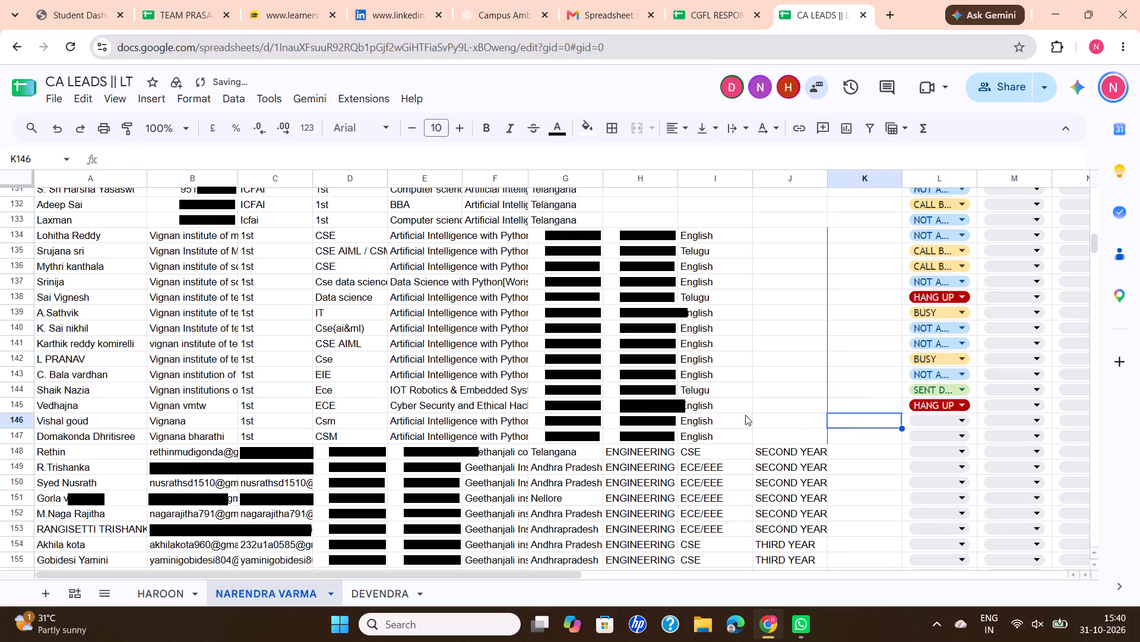
left_click(555, 416)
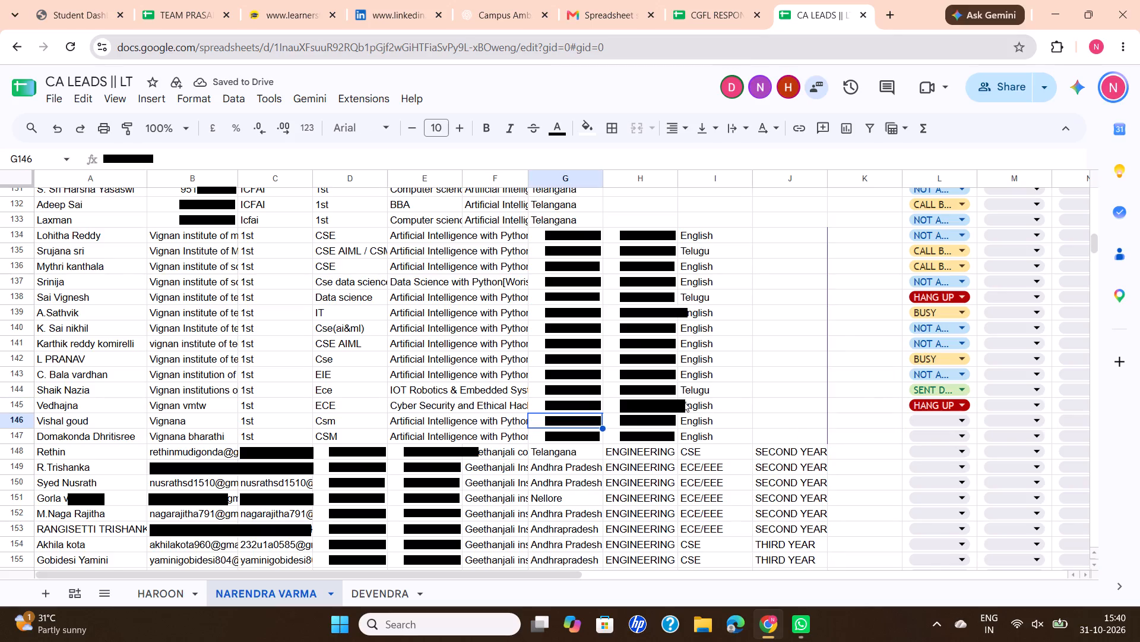
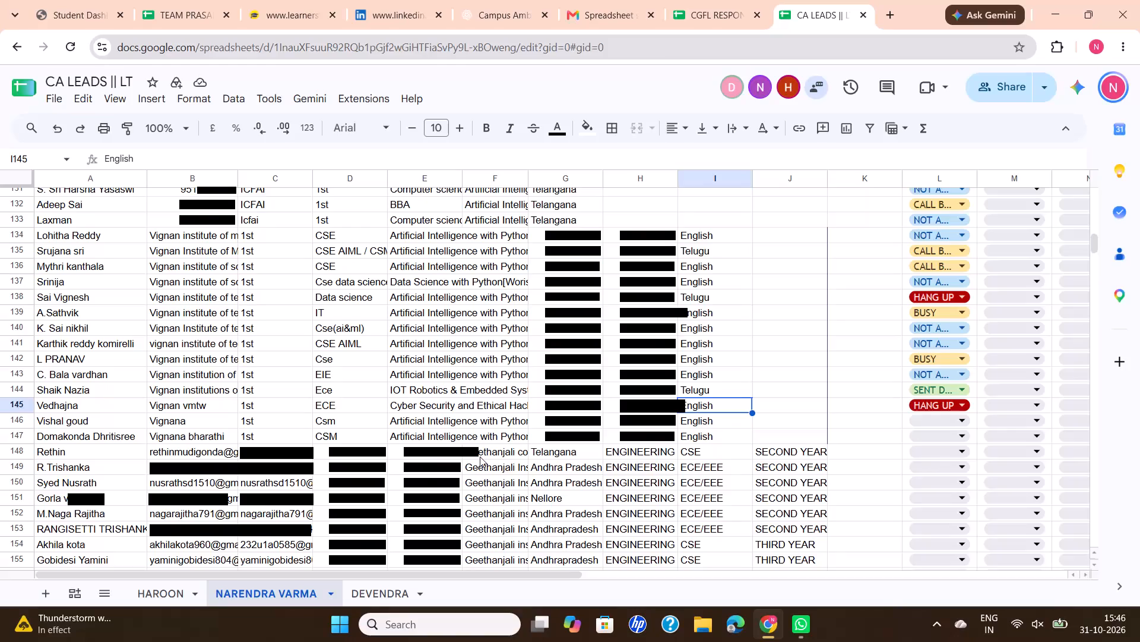
Copy the contact details in column G for the lead in row 146.
triple_click(579, 423)
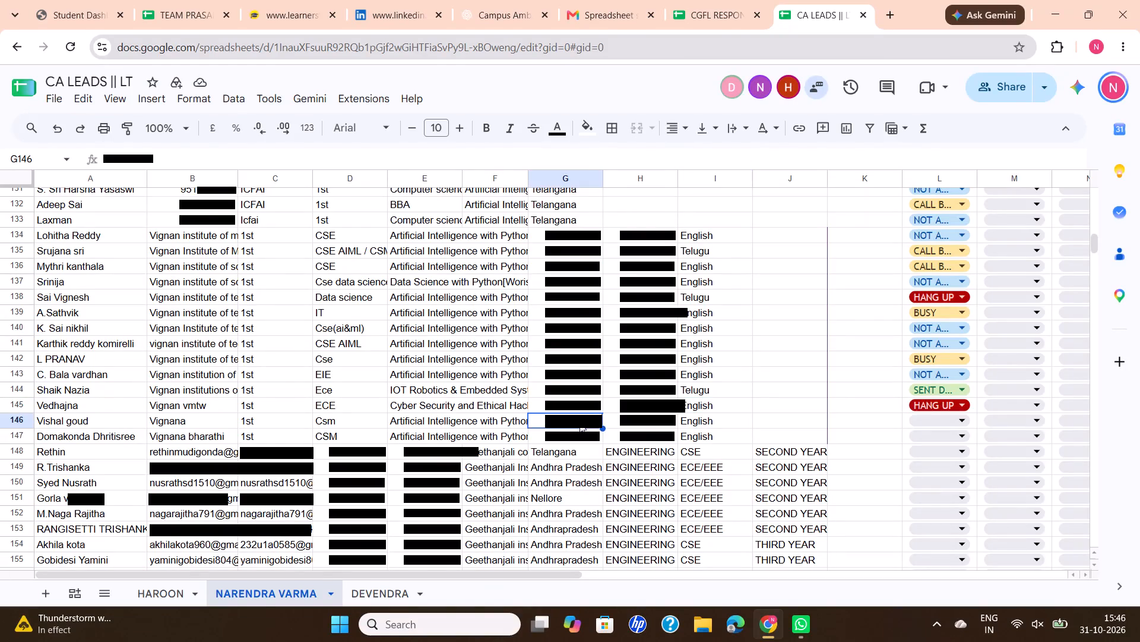
key("ctrl+c")
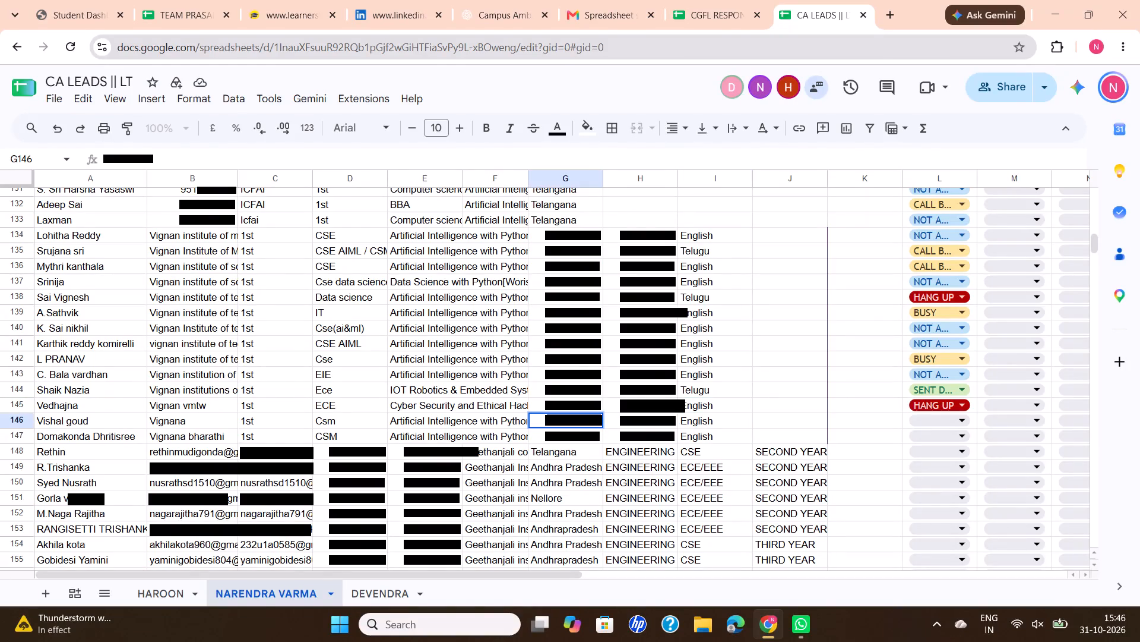
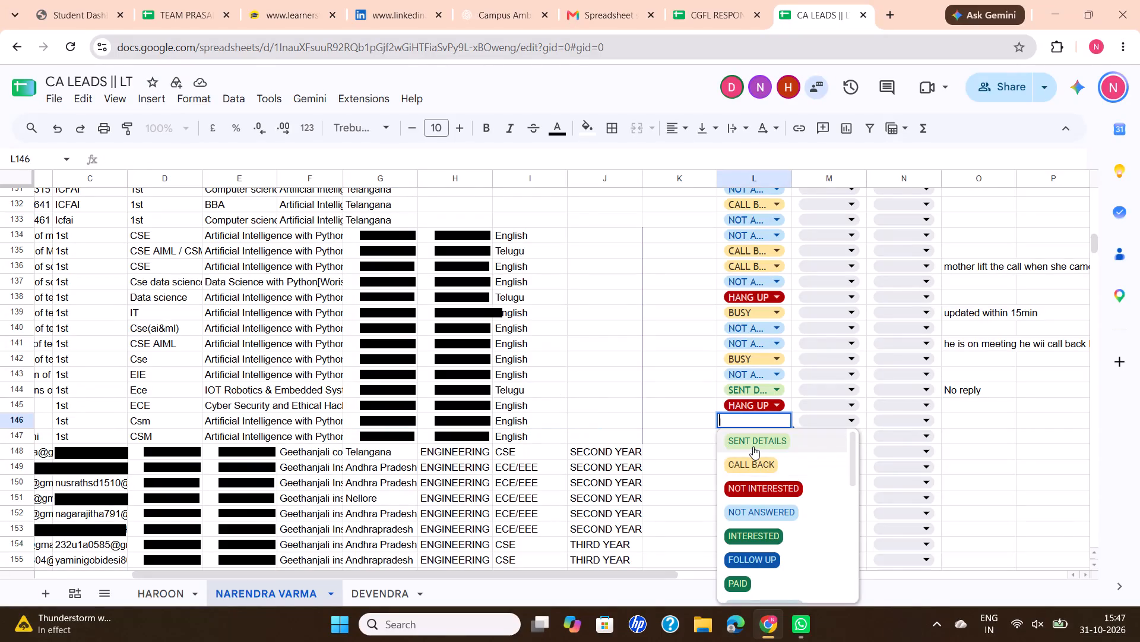
Record the row 146 lead's call status as SENT DETAILS and enter the remark "no reply" in column O.
left_click(769, 443)
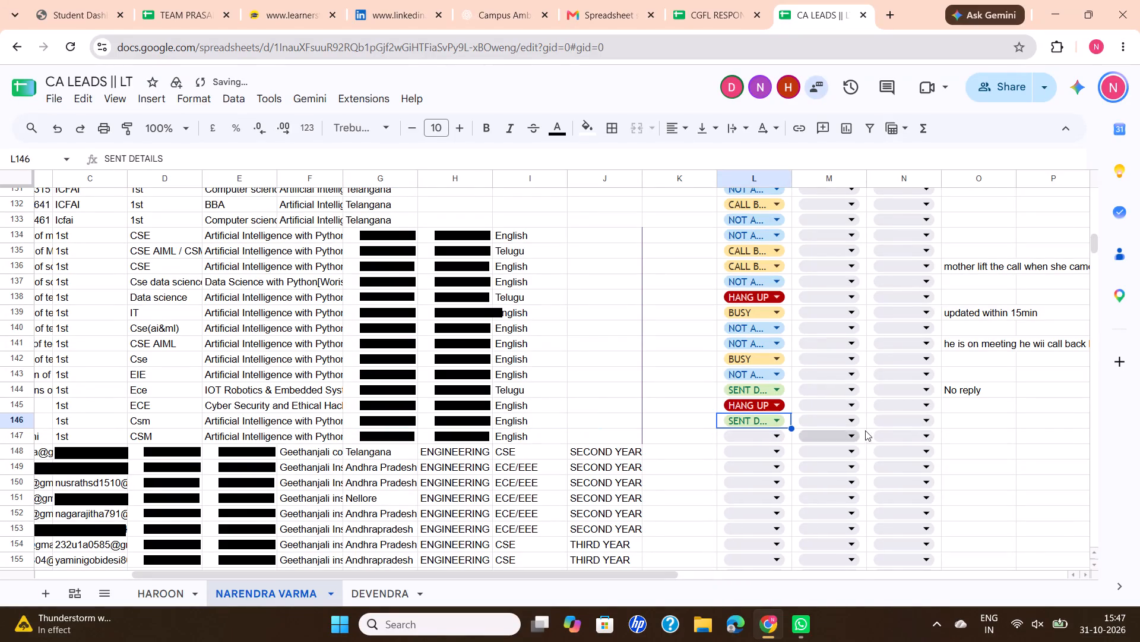
triple_click(958, 420)
type("no reply")
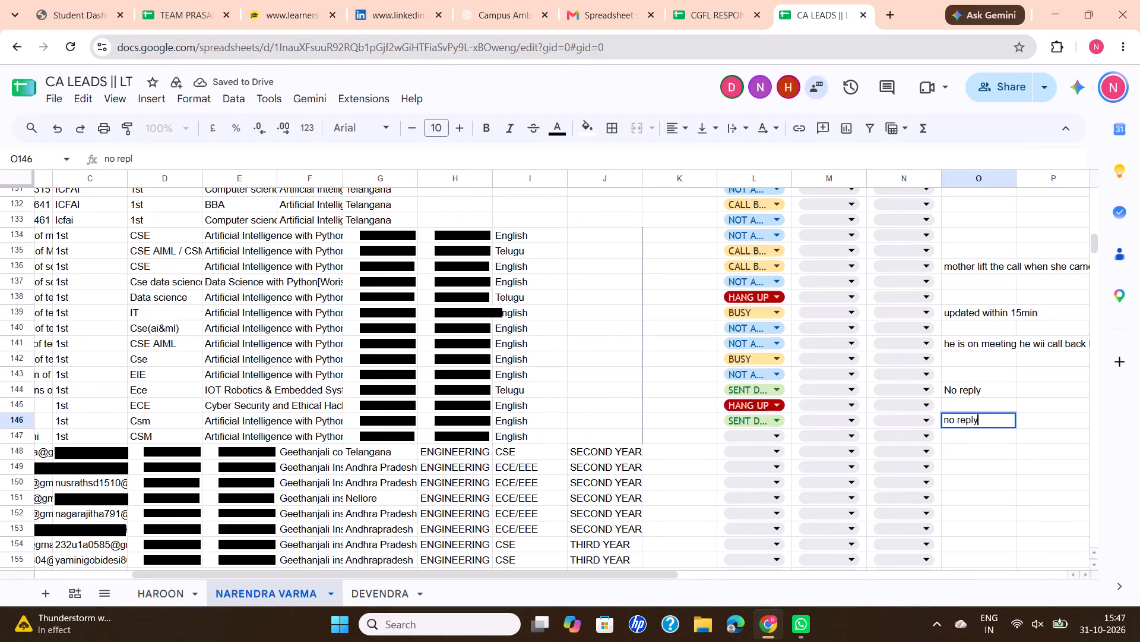
left_click(681, 439)
Select the contact details in column G for the lead in row 147.
scroll(681, 439, "right", 1)
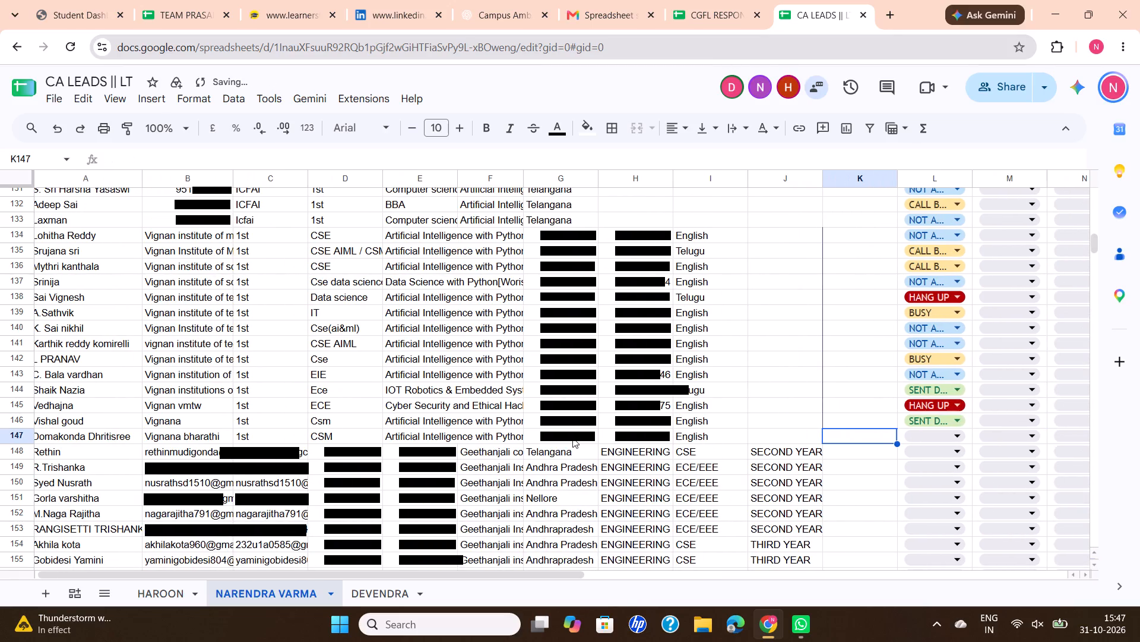
scroll(499, 440, "right", 3)
left_click(574, 436)
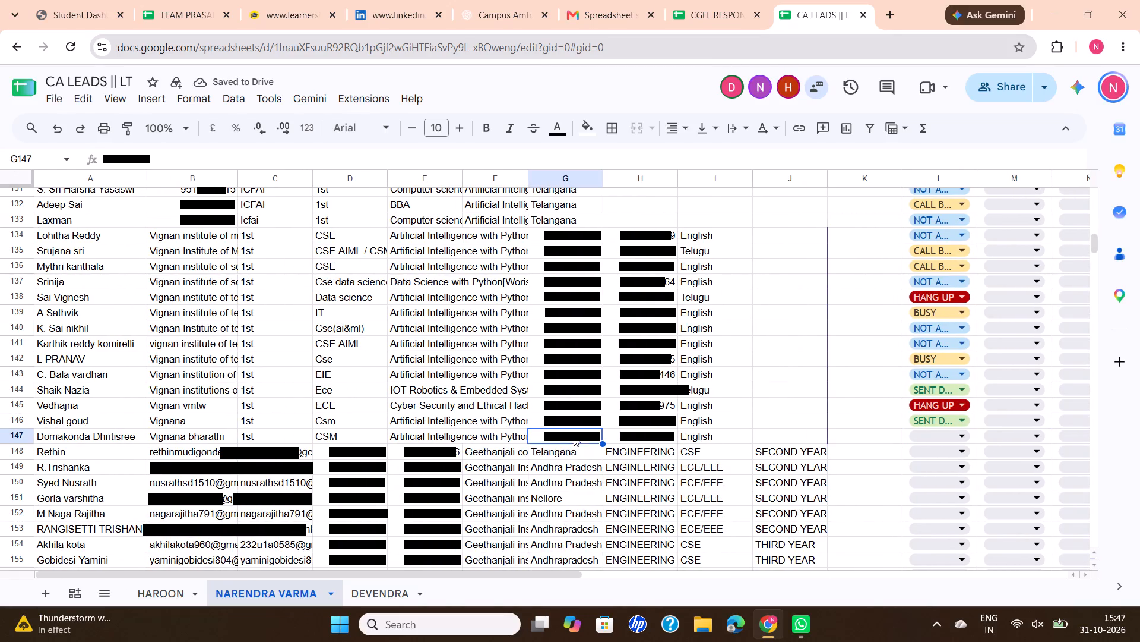
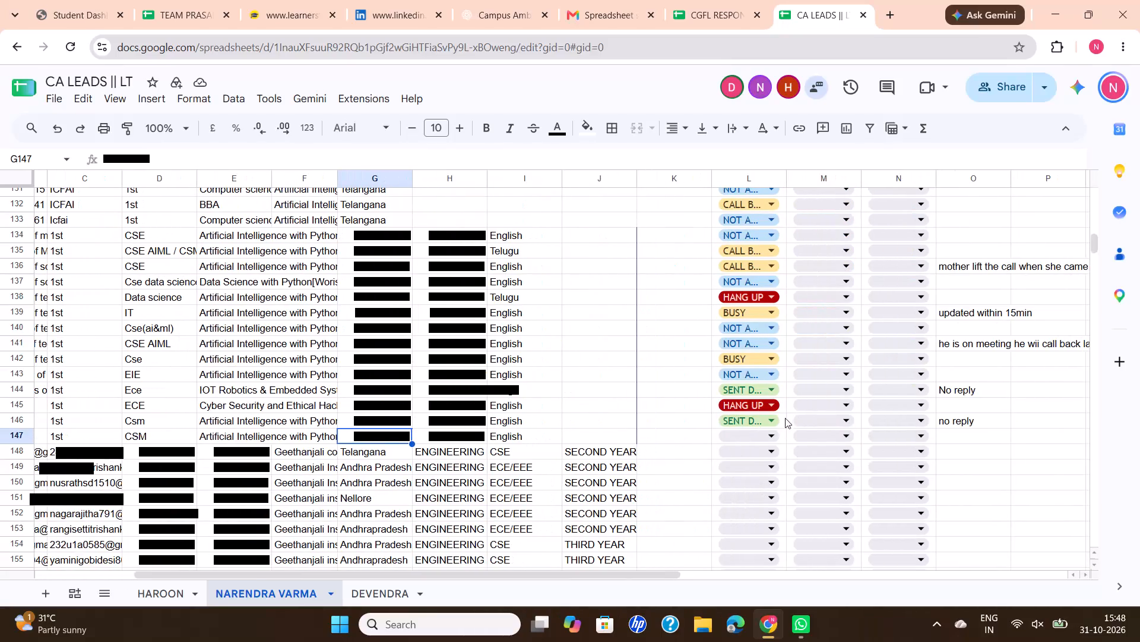
Record the row 147 lead's call status in column L as NOT ANSWERED.
left_click(769, 434)
left_click(758, 527)
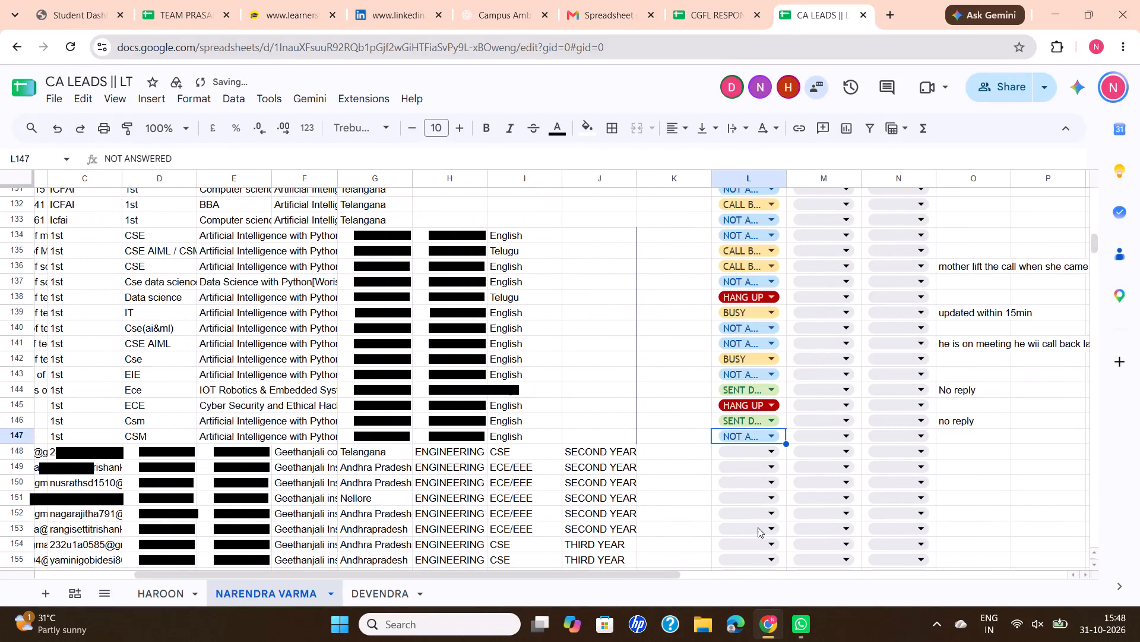
left_click(670, 449)
Examine the already called leads and the remaining Geethanjali leads from row 148 onward, ending on the row 148 lead's state cell.
scroll(670, 449, "up", 2)
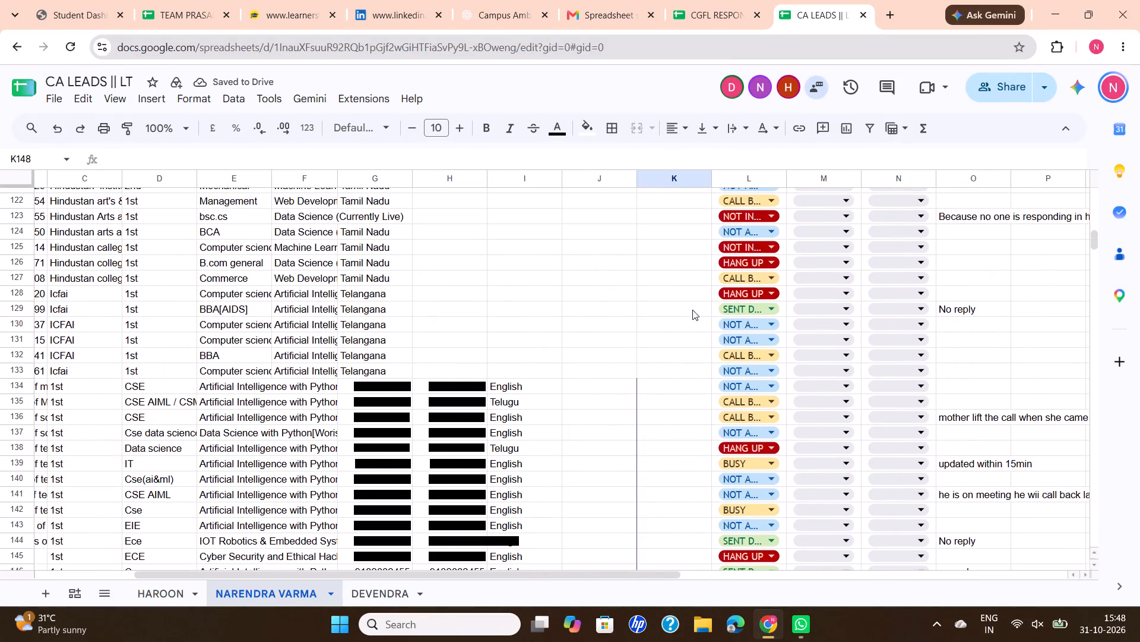
left_click(684, 301)
left_click(679, 311)
scroll(679, 311, "right", 1)
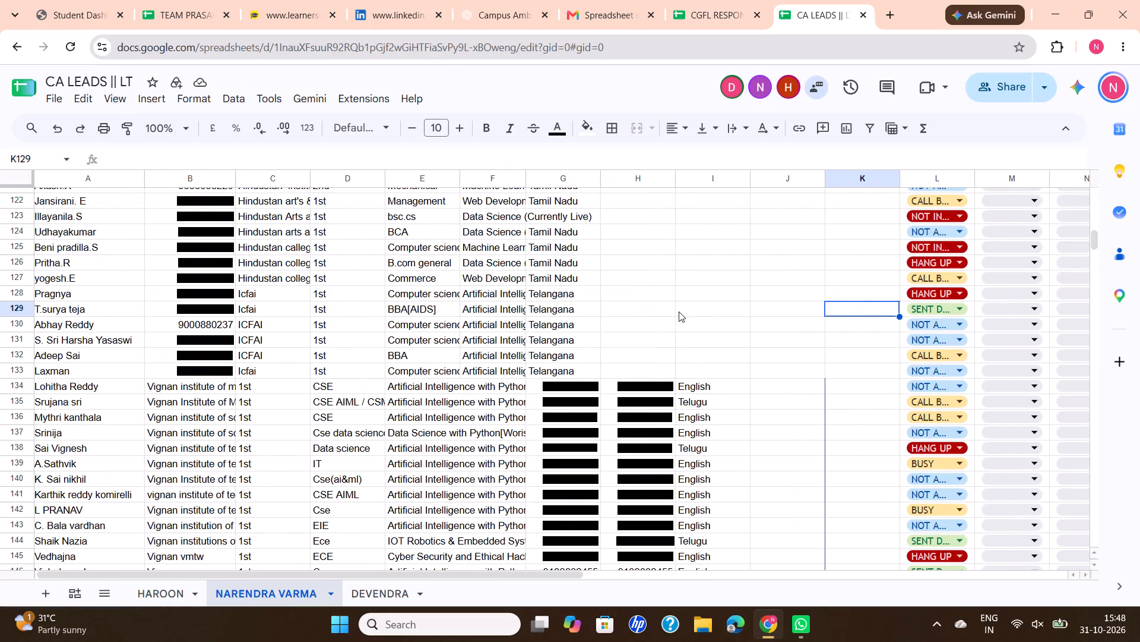
scroll(679, 311, "left", 1)
scroll(679, 311, "down", 1)
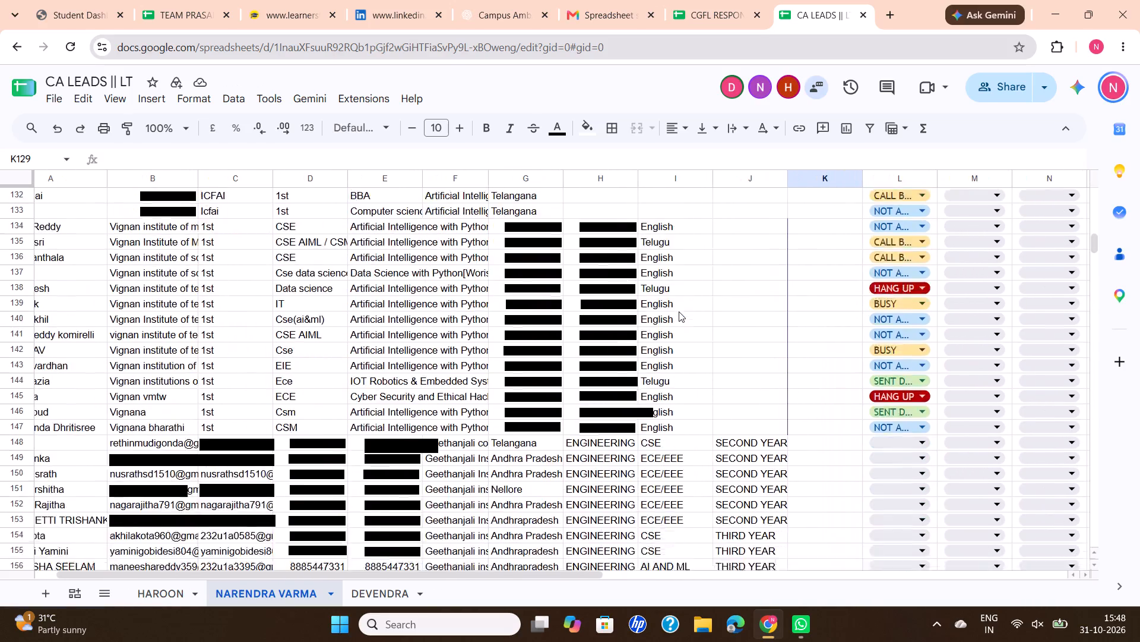
scroll(679, 311, "down", 1)
scroll(679, 311, "up", 1)
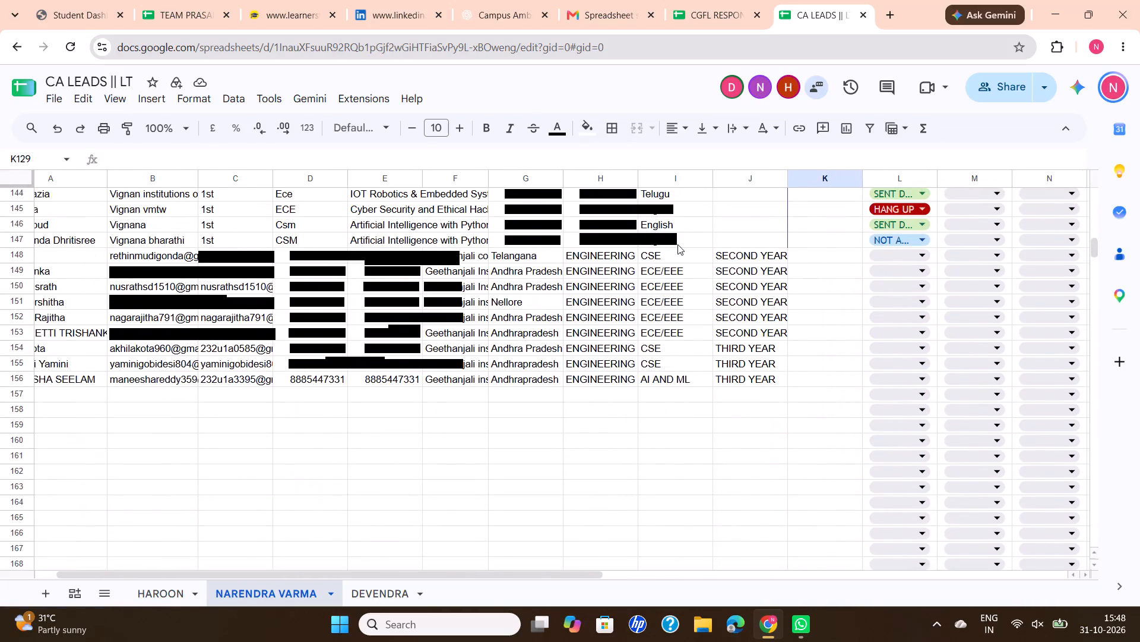
scroll(457, 256, "right", 1)
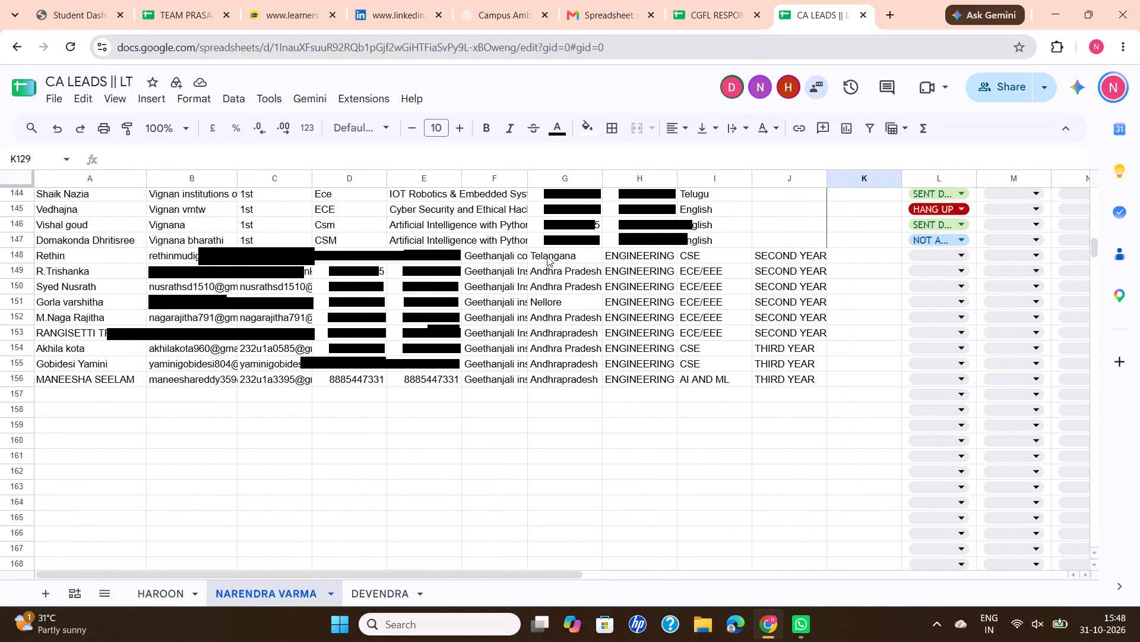
left_click(547, 256)
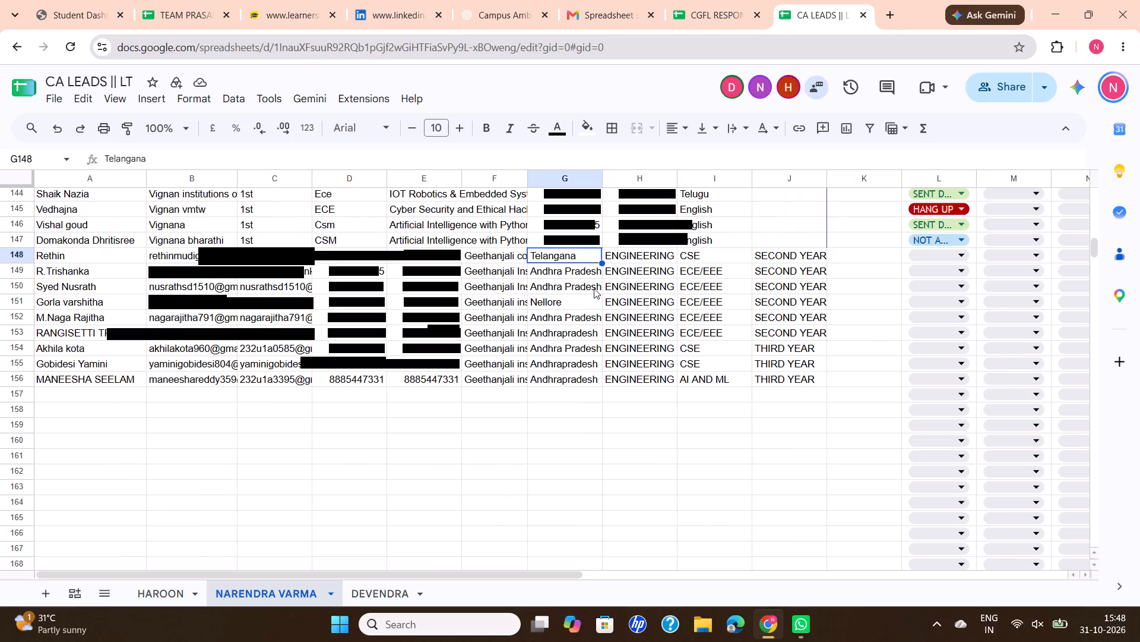
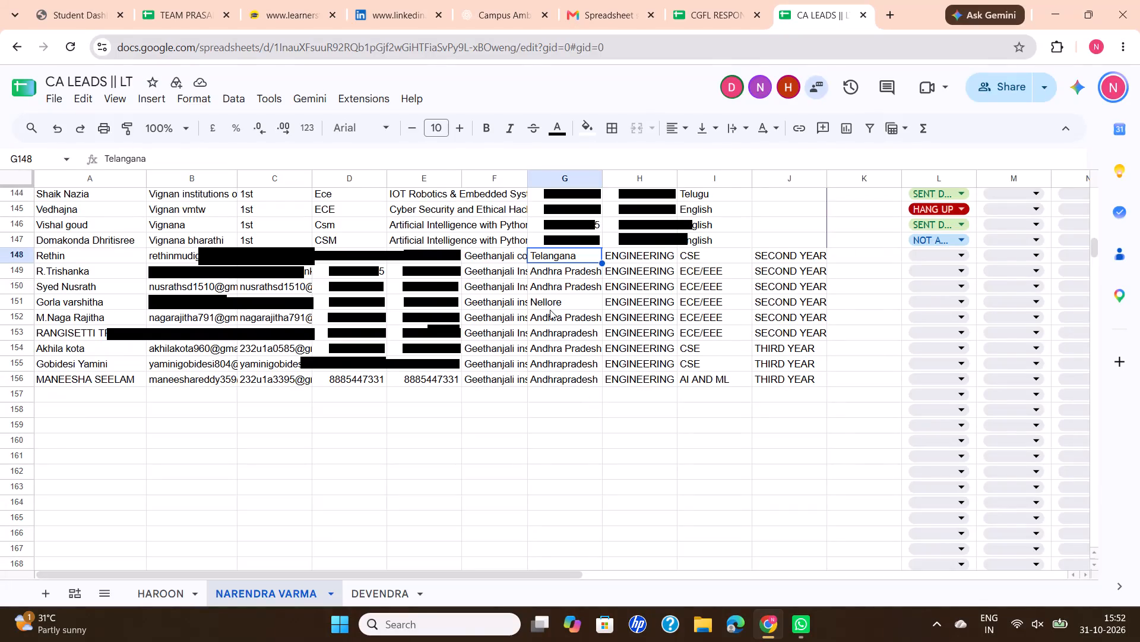
Copy the row 148 lead's contact number from column E.
triple_click(438, 253)
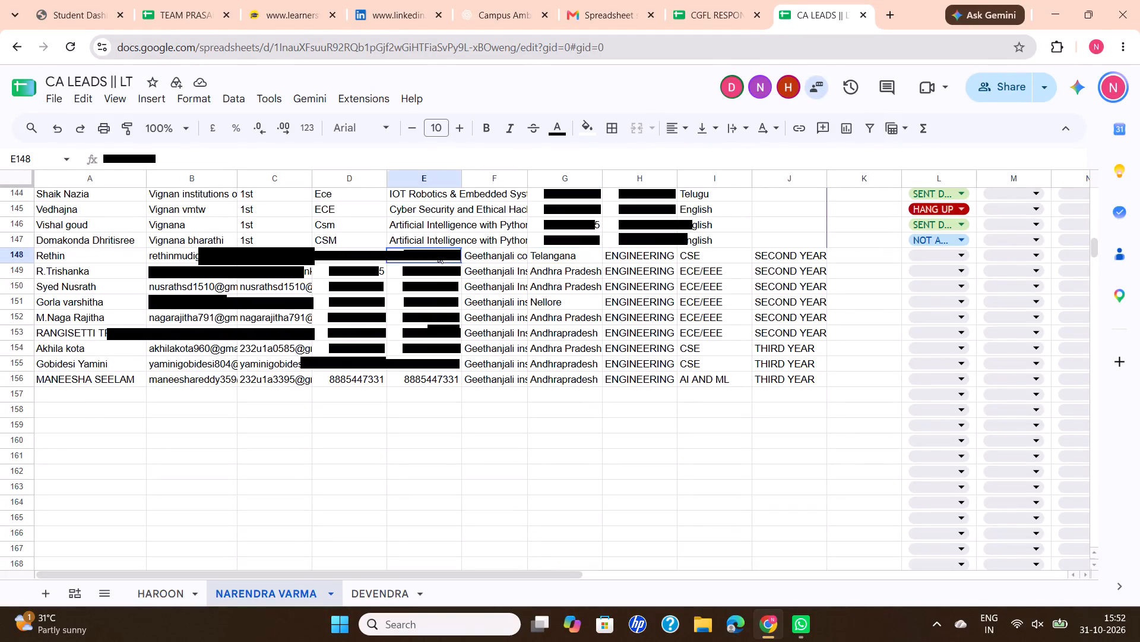
key("ctrl+c")
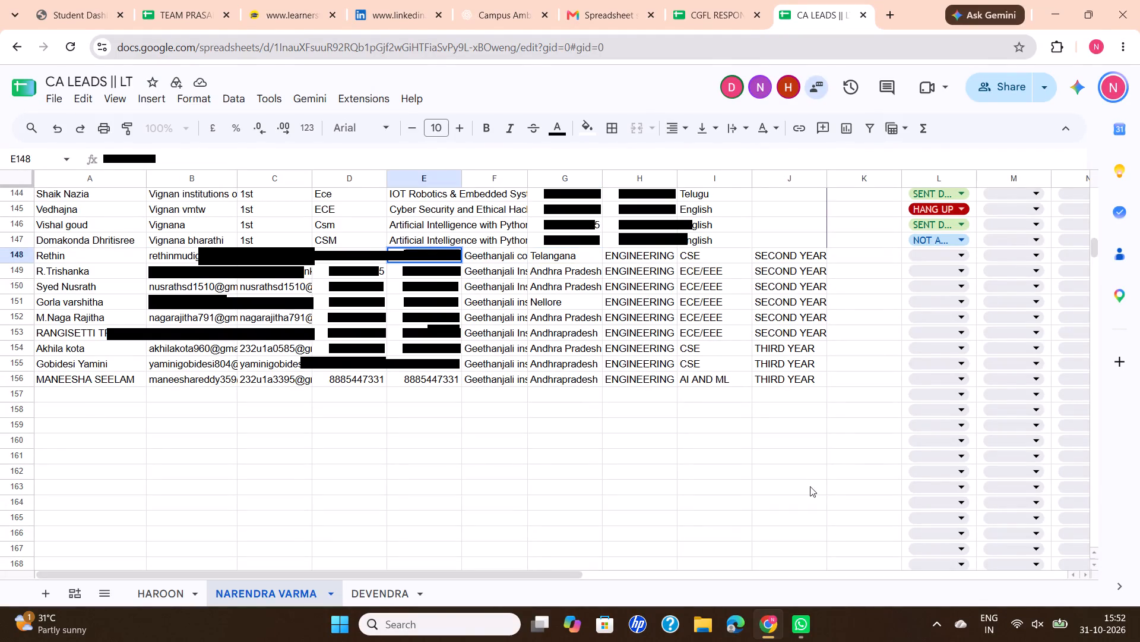
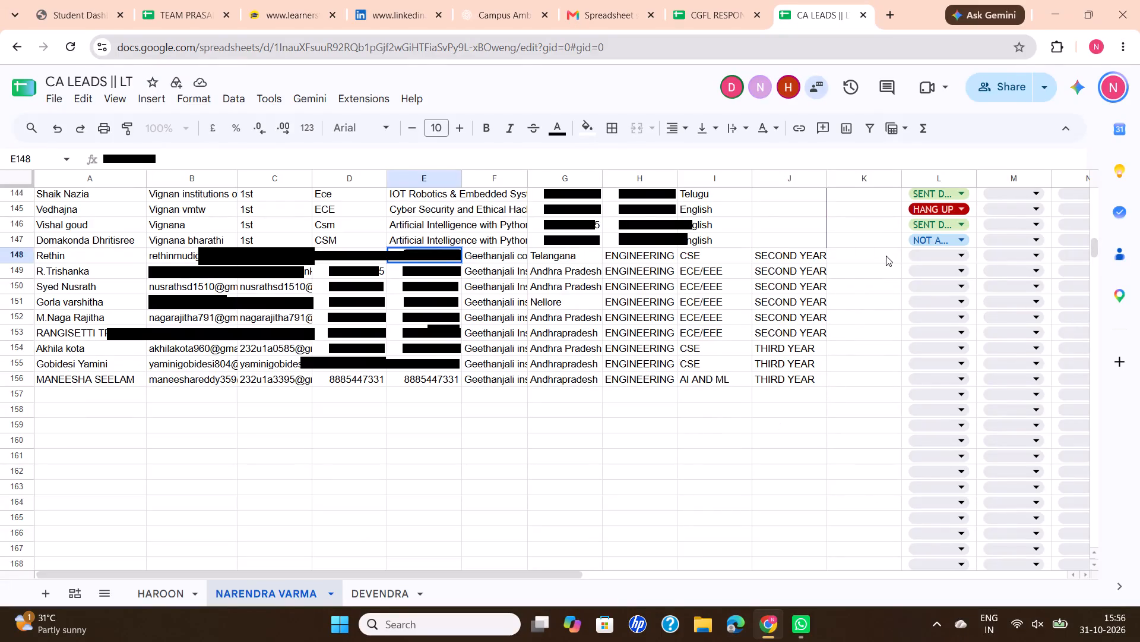
Set the row 148 lead's call status in column L to INTERESTED.
left_click(878, 256)
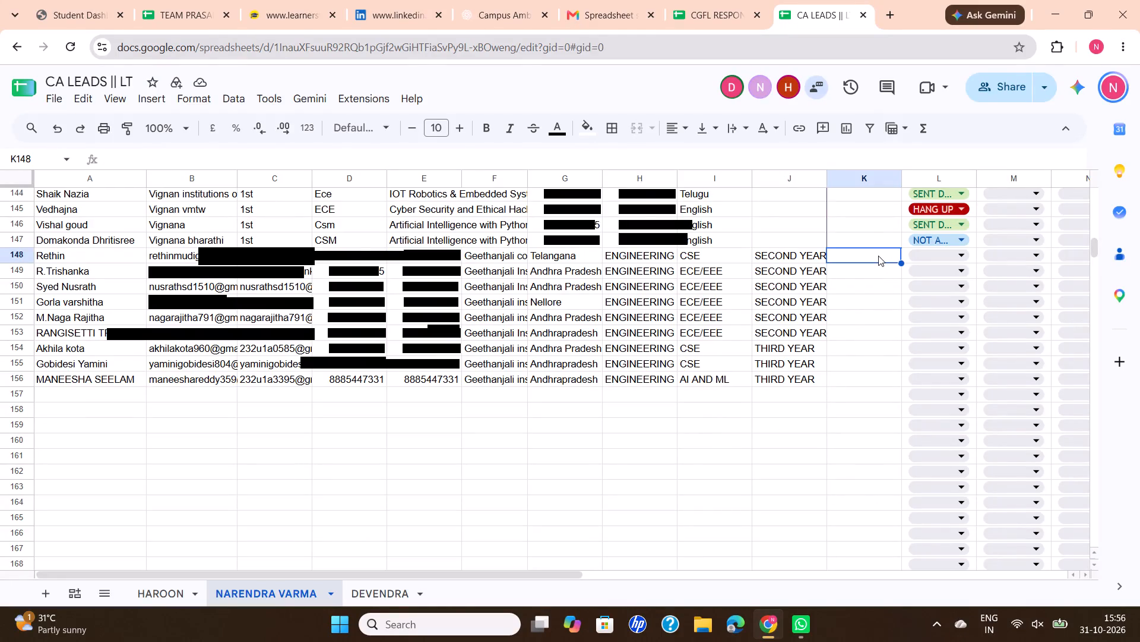
left_click(936, 262)
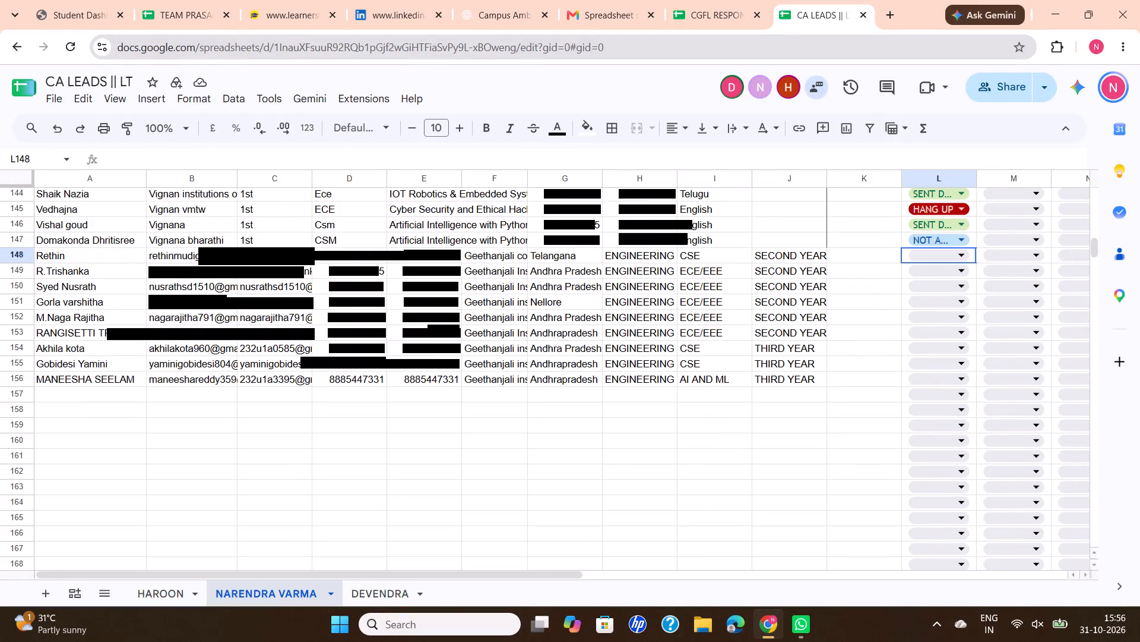
left_click(934, 258)
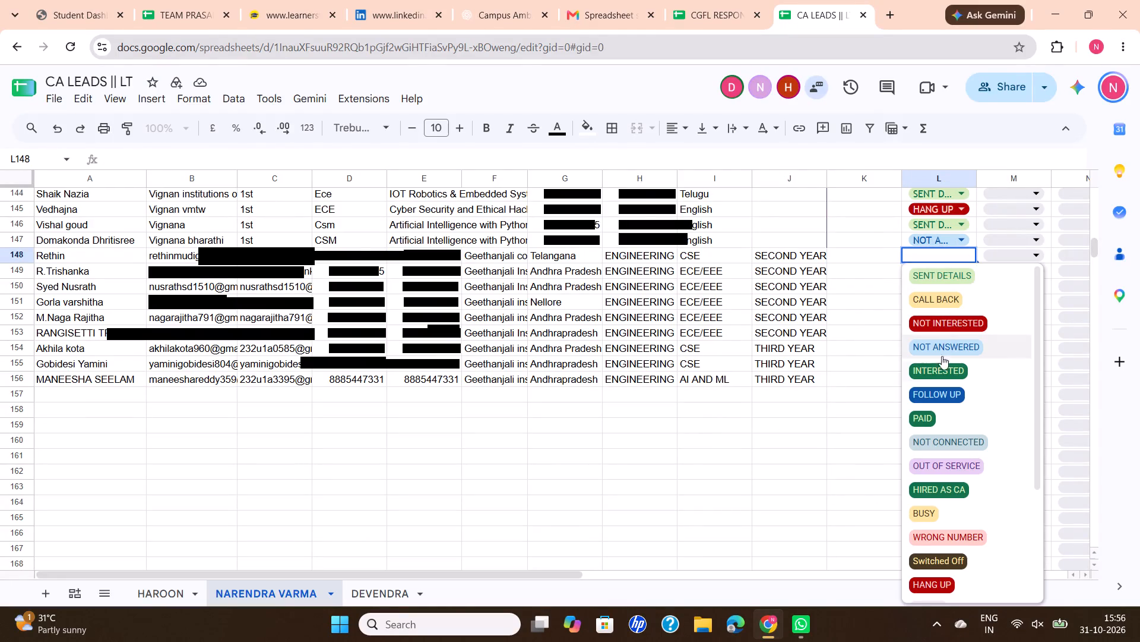
left_click(938, 369)
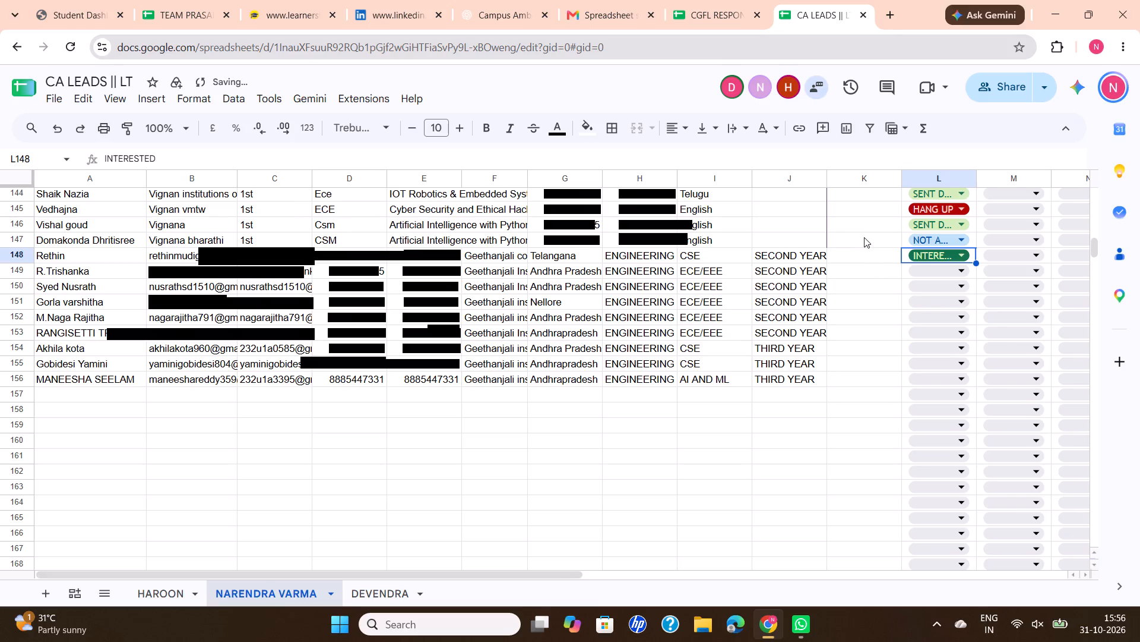
Enter the remark RT26 in column K of row 148.
double_click(855, 253)
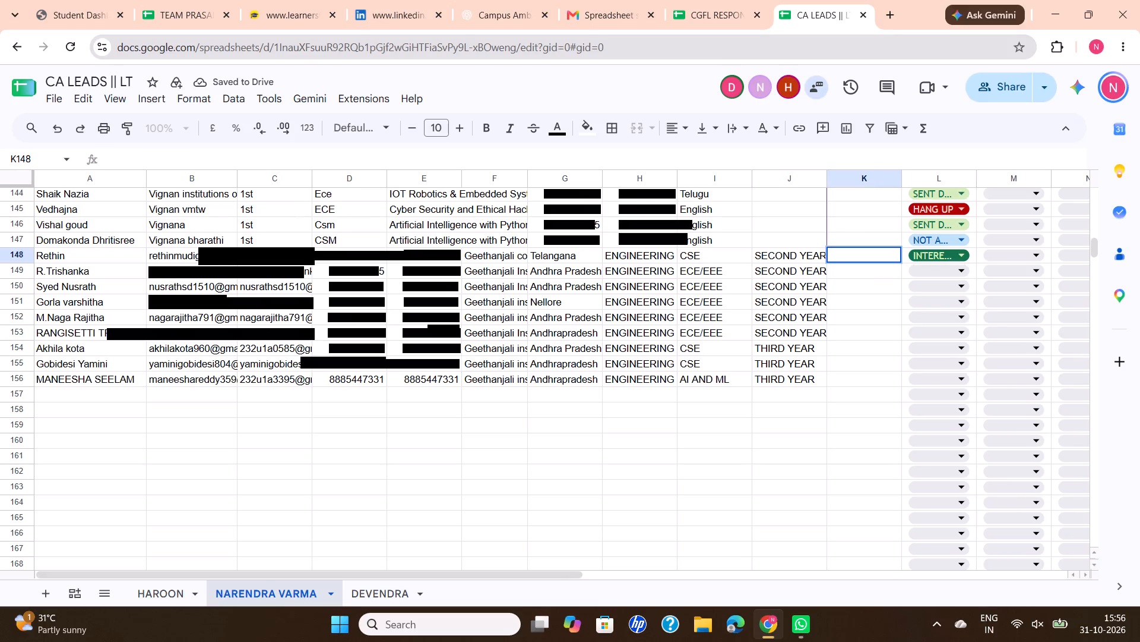
type("RT2")
key("6")
left_click(866, 295)
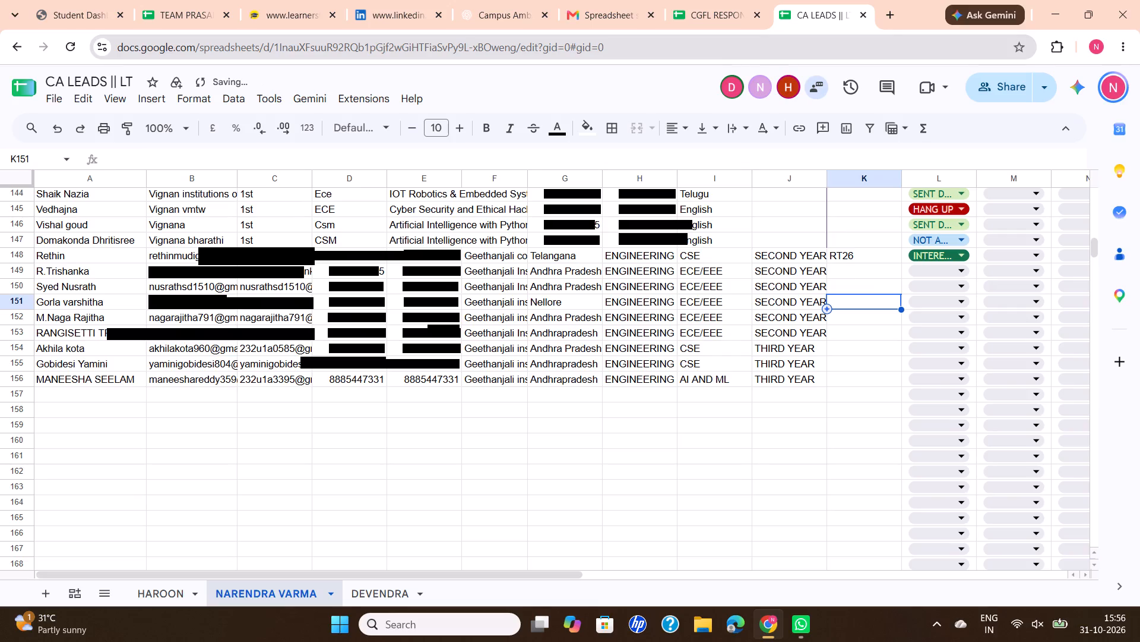
Insert leading spaces before RT26 in cell K148 to shift the text to the cell's right side.
left_click(835, 262)
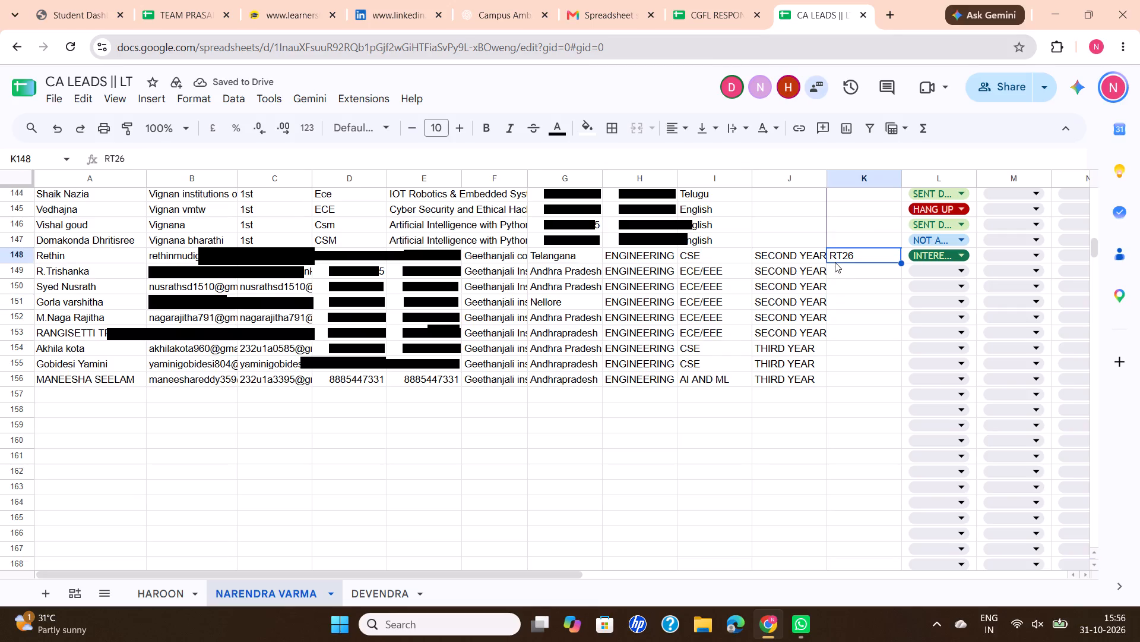
double_click(835, 262)
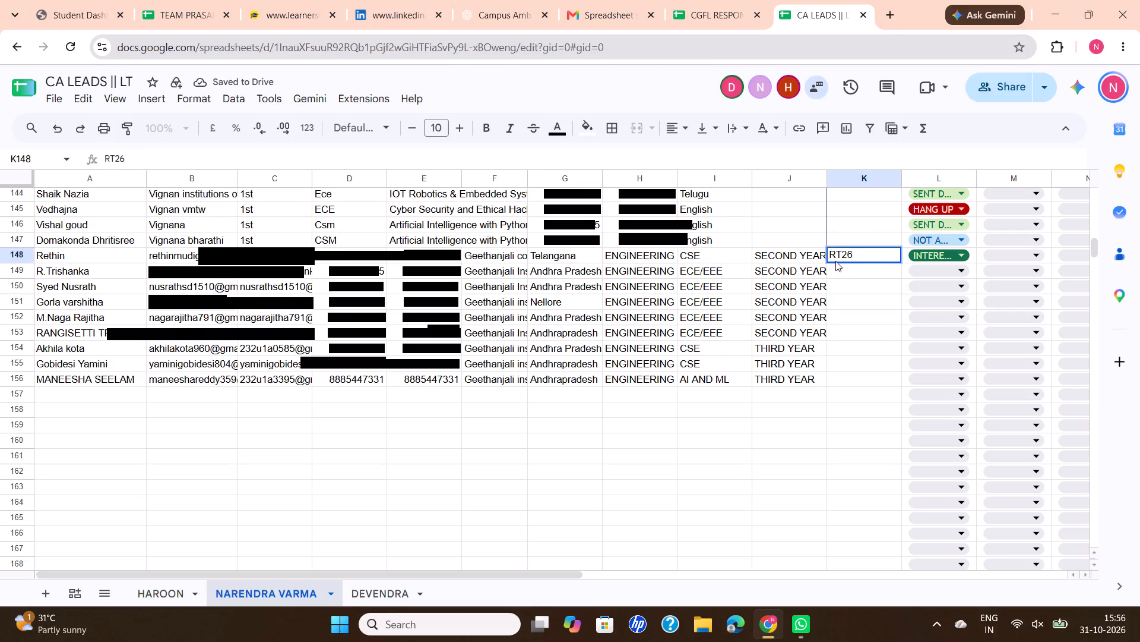
key("Left")
key("Left")
key("Left")
key("Left")
key("space")
key("space")
key("space")
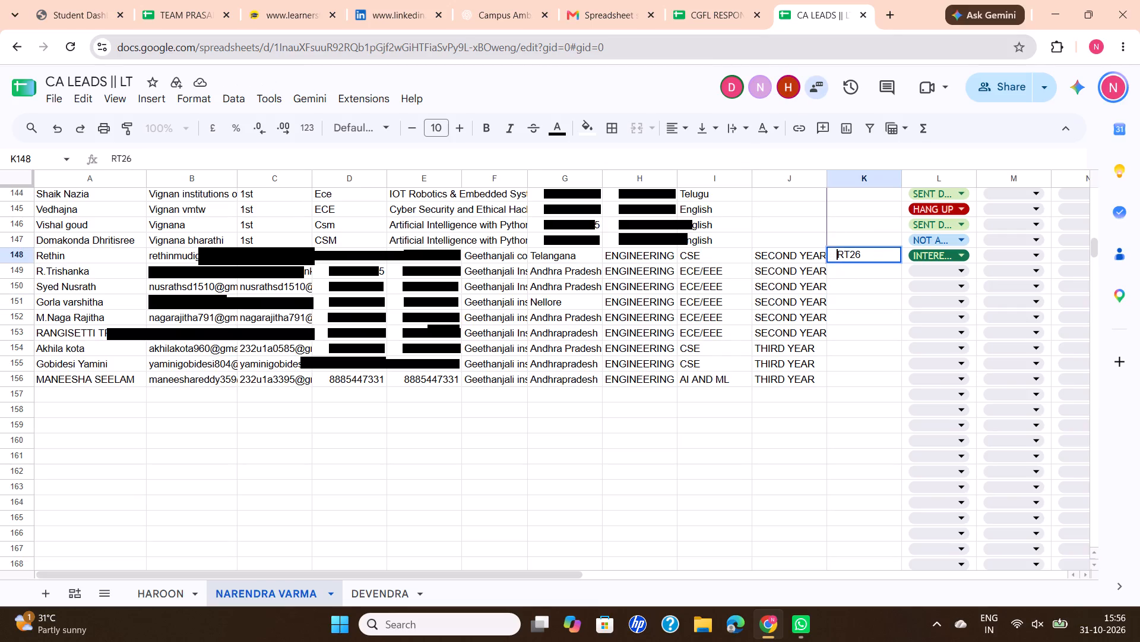
key("space")
key("space")
key("space")
key("space")
key("space")
key("space")
key("space")
key("space")
key("space")
key("space")
key("space")
key("space")
key("space")
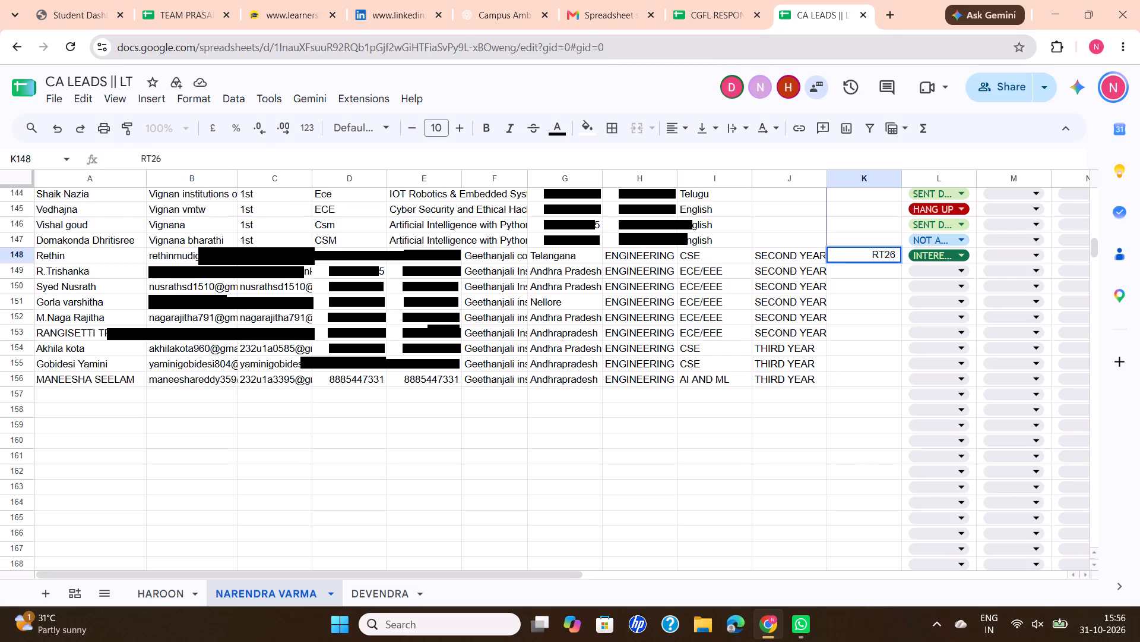
left_click(843, 269)
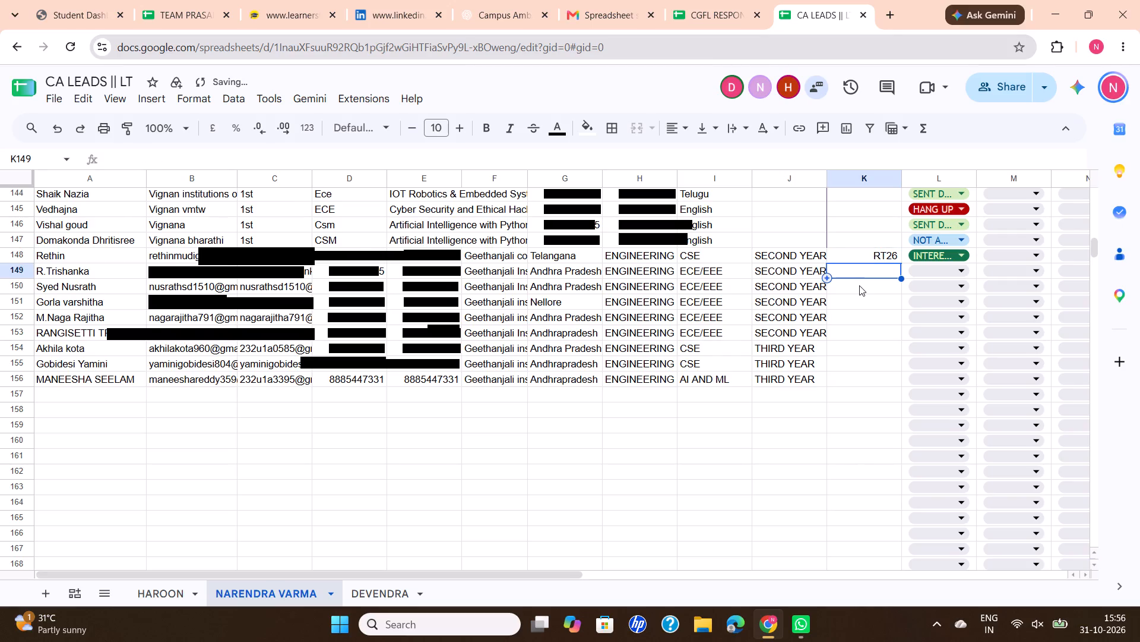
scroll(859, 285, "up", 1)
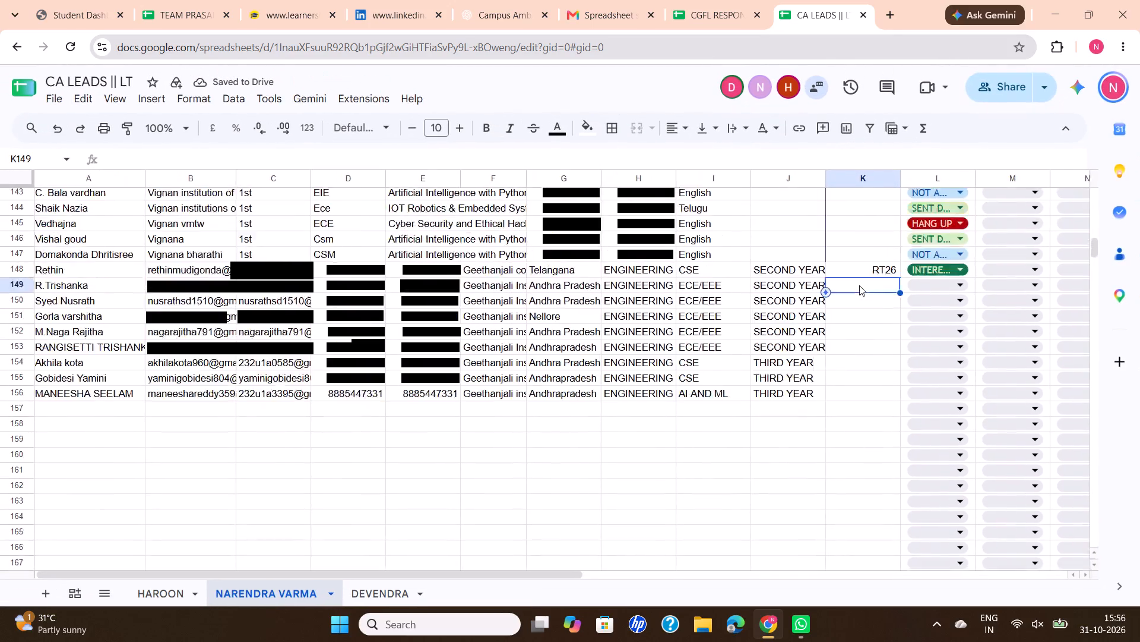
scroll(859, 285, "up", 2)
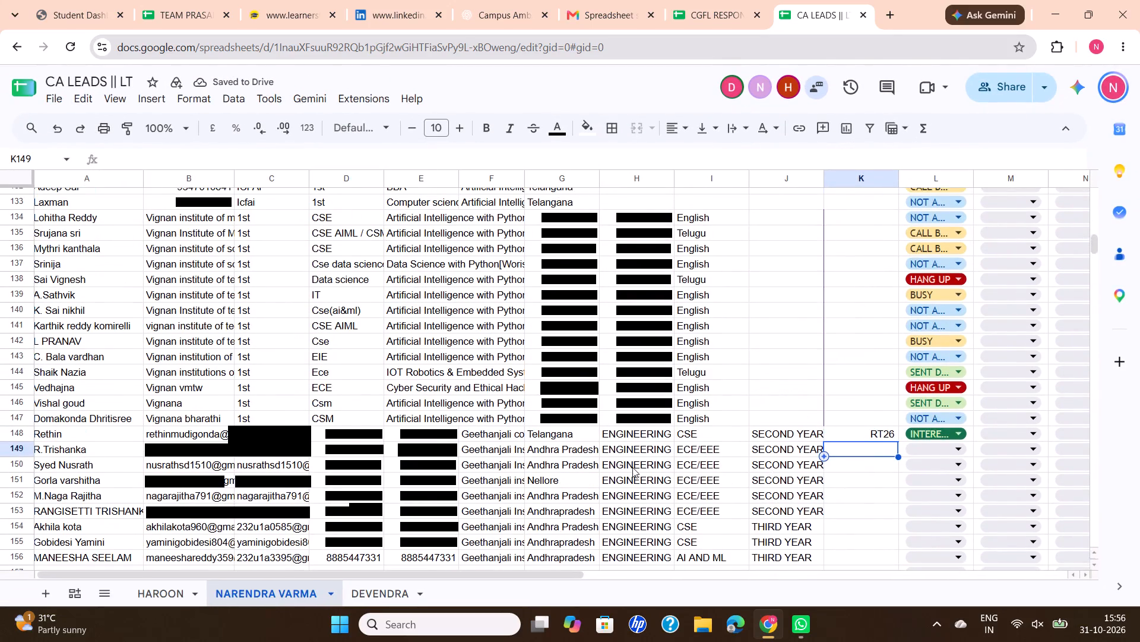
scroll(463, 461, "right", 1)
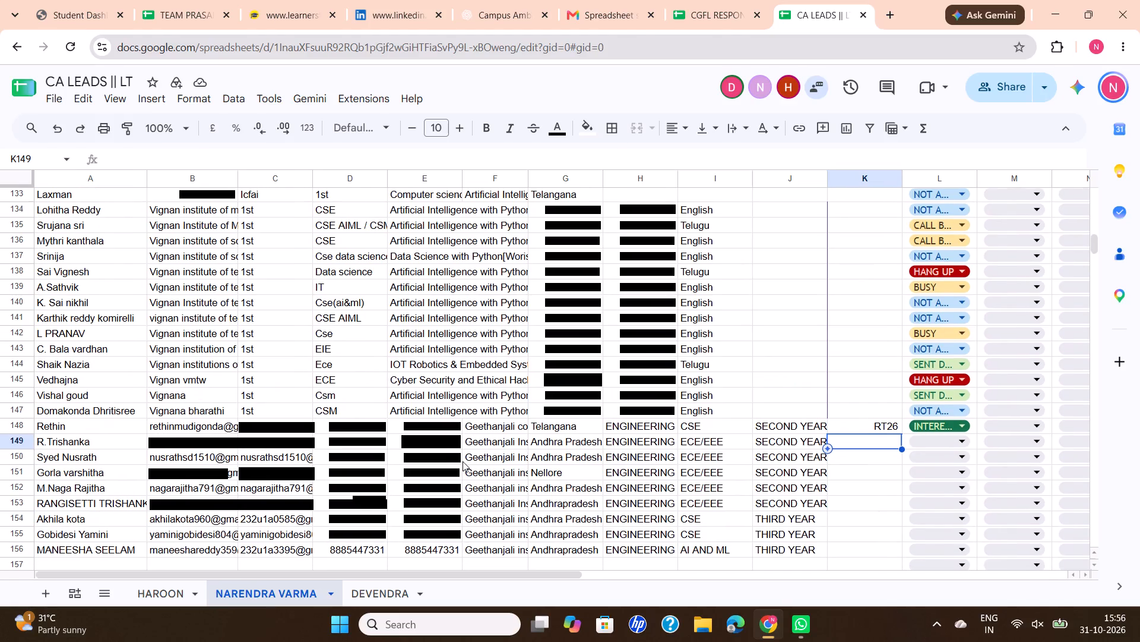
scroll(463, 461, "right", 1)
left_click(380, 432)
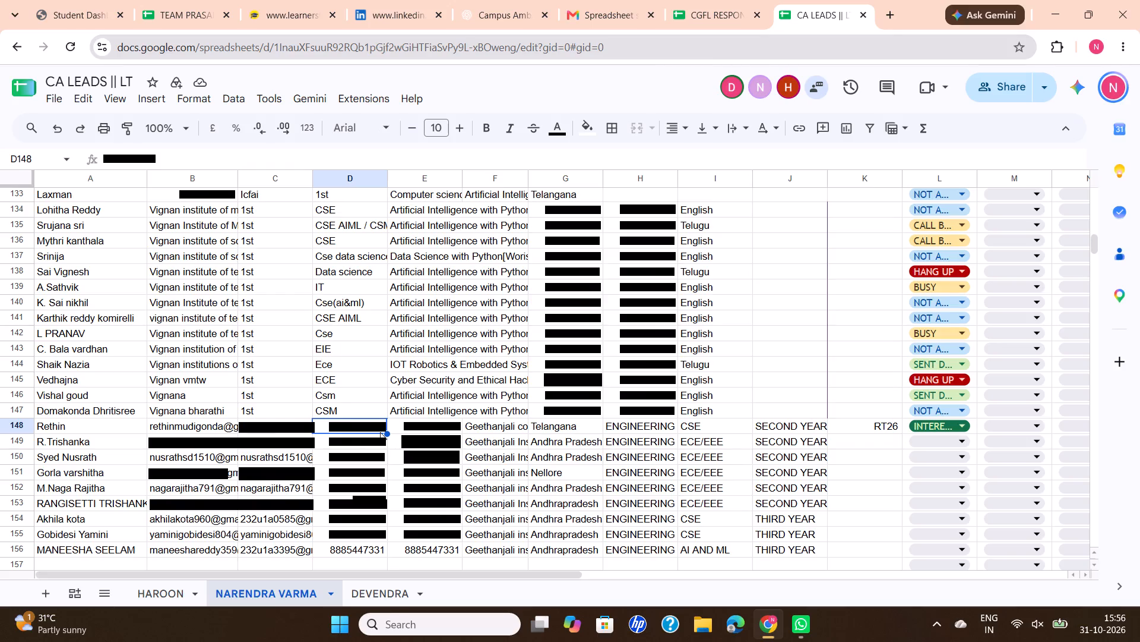
left_click(702, 9)
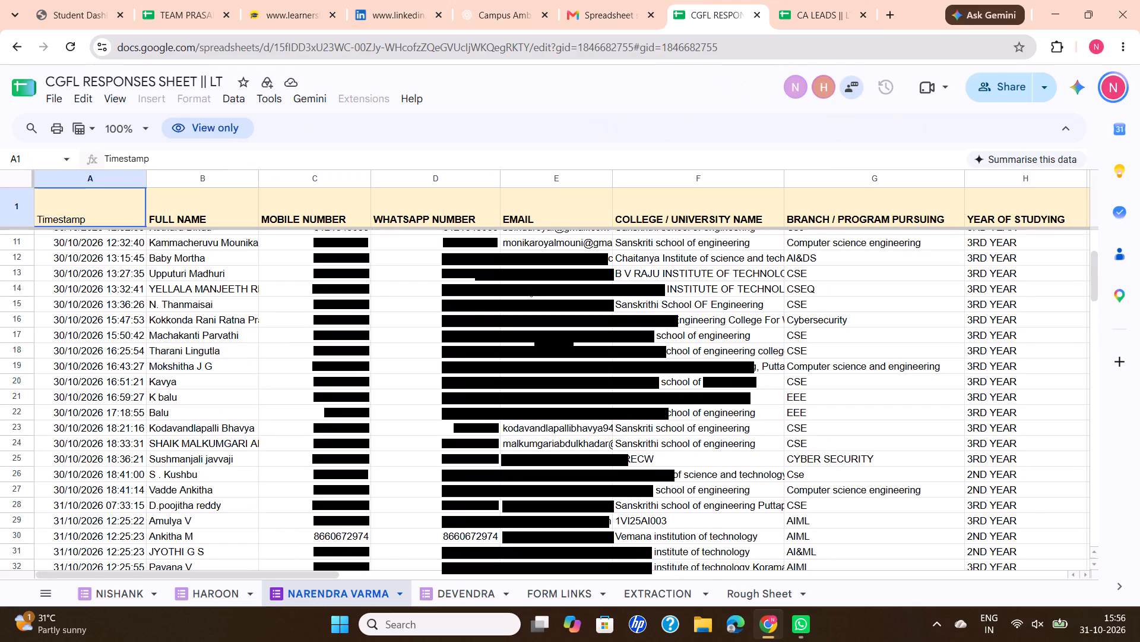
scroll(527, 286, "down", 2)
scroll(527, 286, "up", 1)
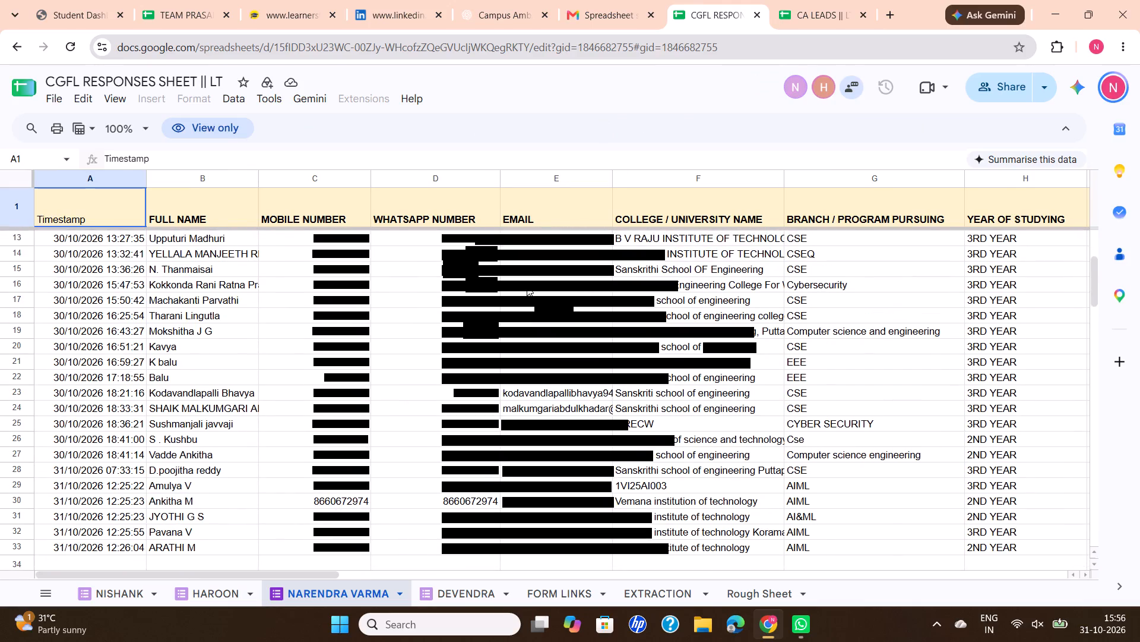
scroll(527, 286, "left", 1)
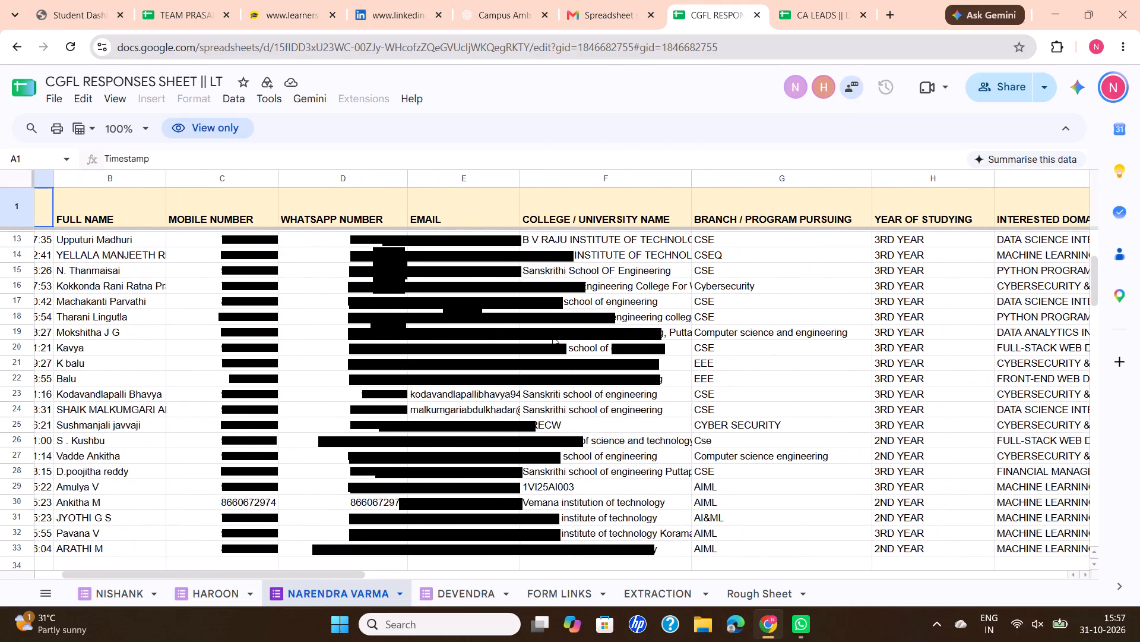
scroll(552, 336, "right", 1)
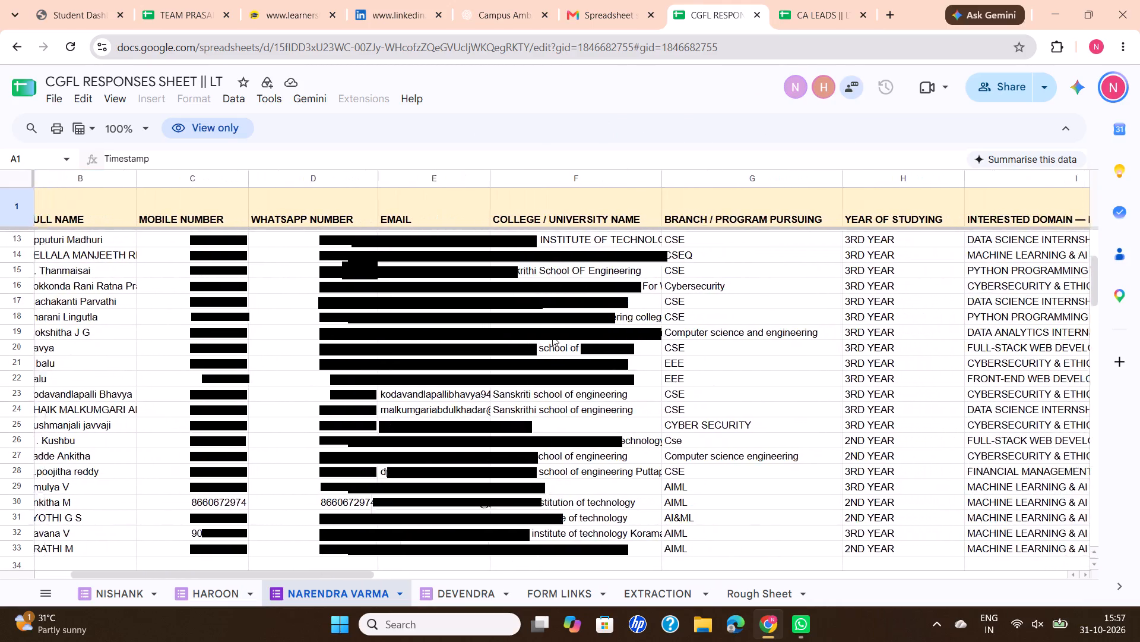
scroll(552, 336, "right", 1)
scroll(552, 336, "down", 1)
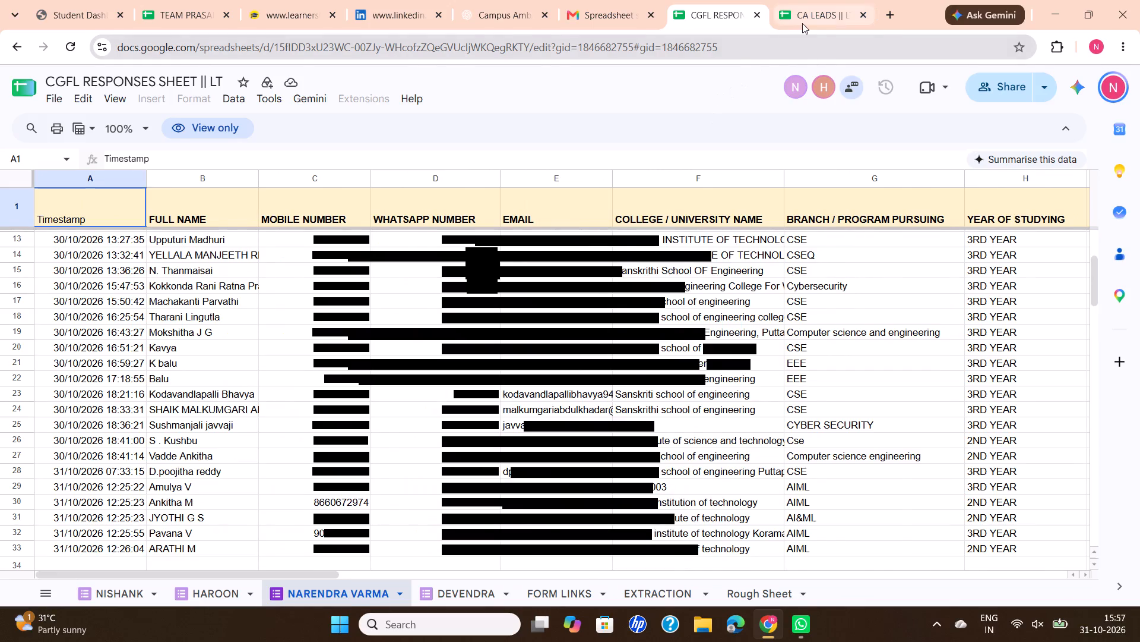
Return to CA LEADS || LT and select the row 149 lead's contact number in column D.
left_click(802, 23)
scroll(591, 445, "down", 1)
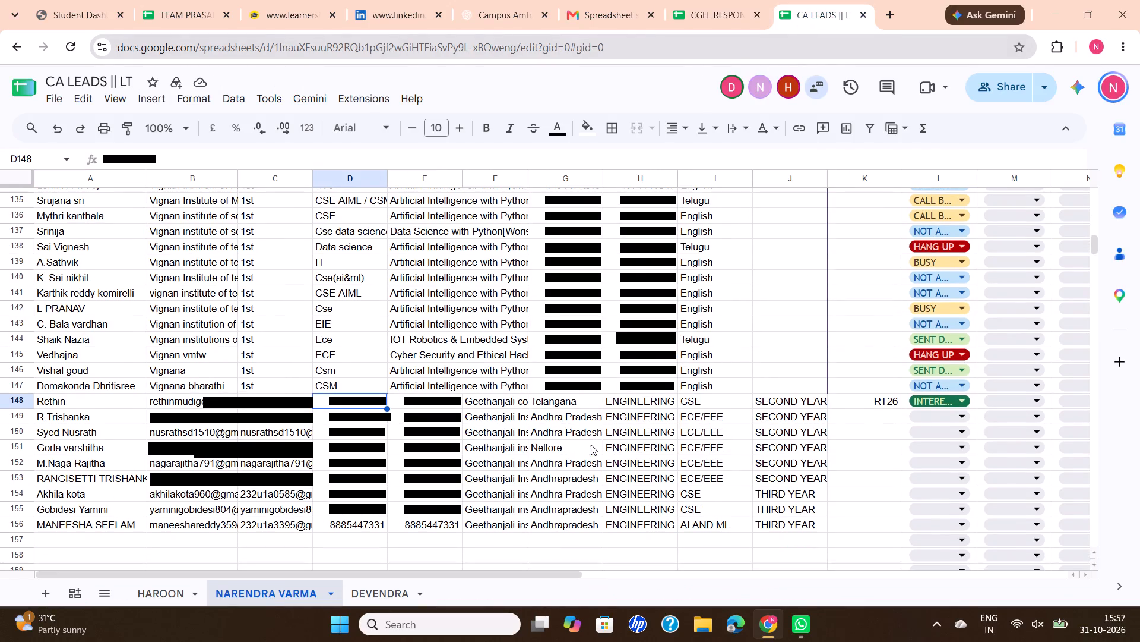
left_click(346, 415)
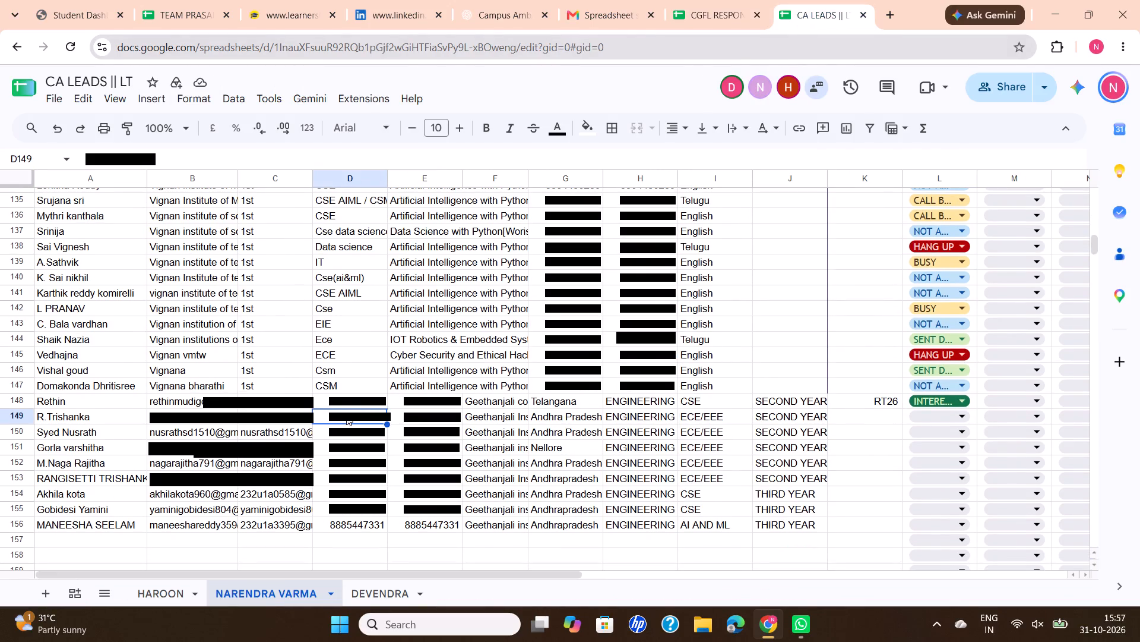
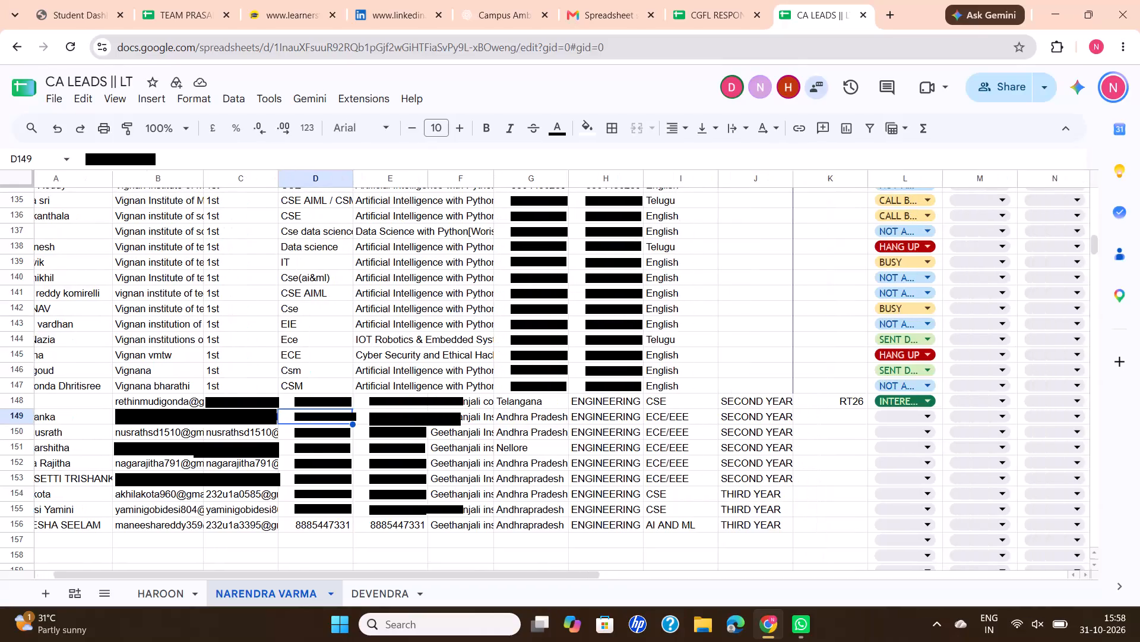
Set the row 149 lead's call status in column L to NOT ANSWERED.
scroll(452, 414, "left", 2)
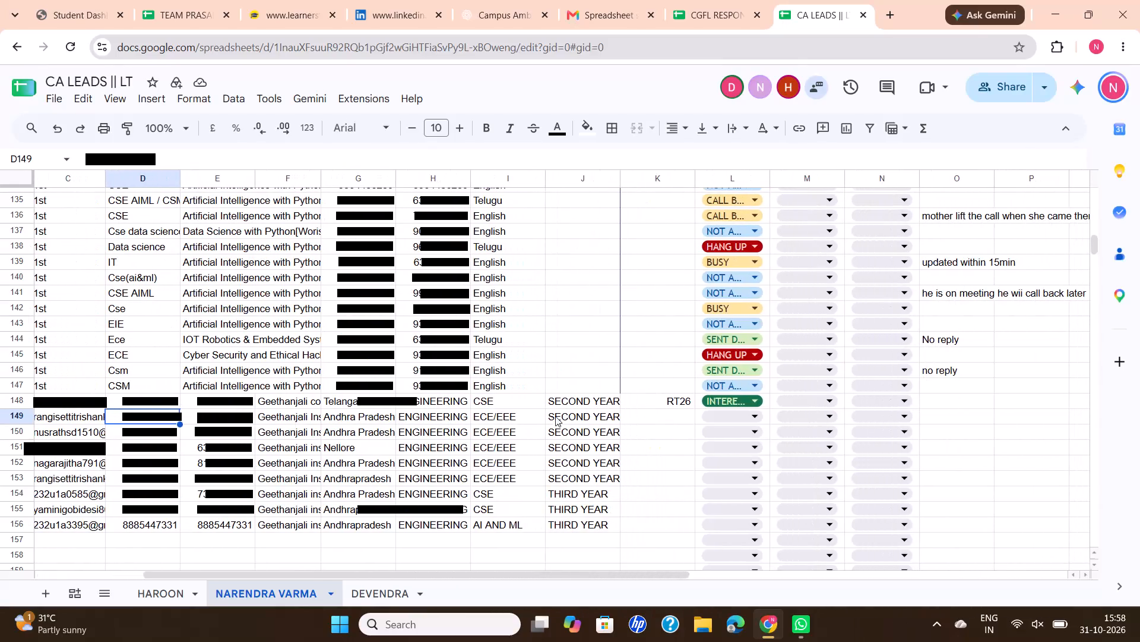
left_click(717, 413)
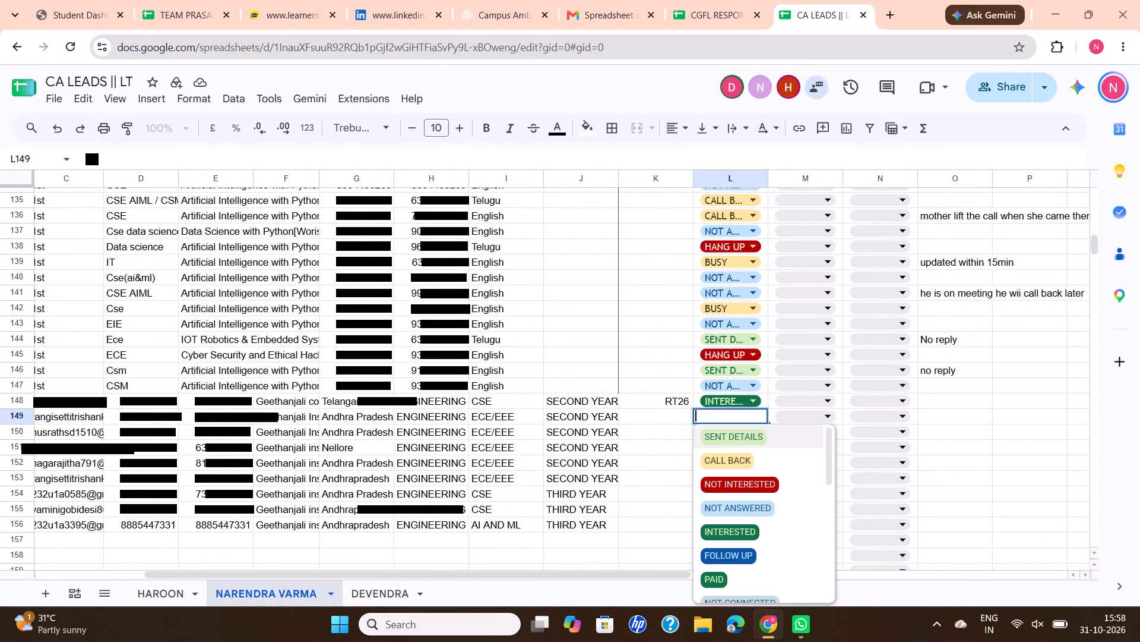
left_click(727, 510)
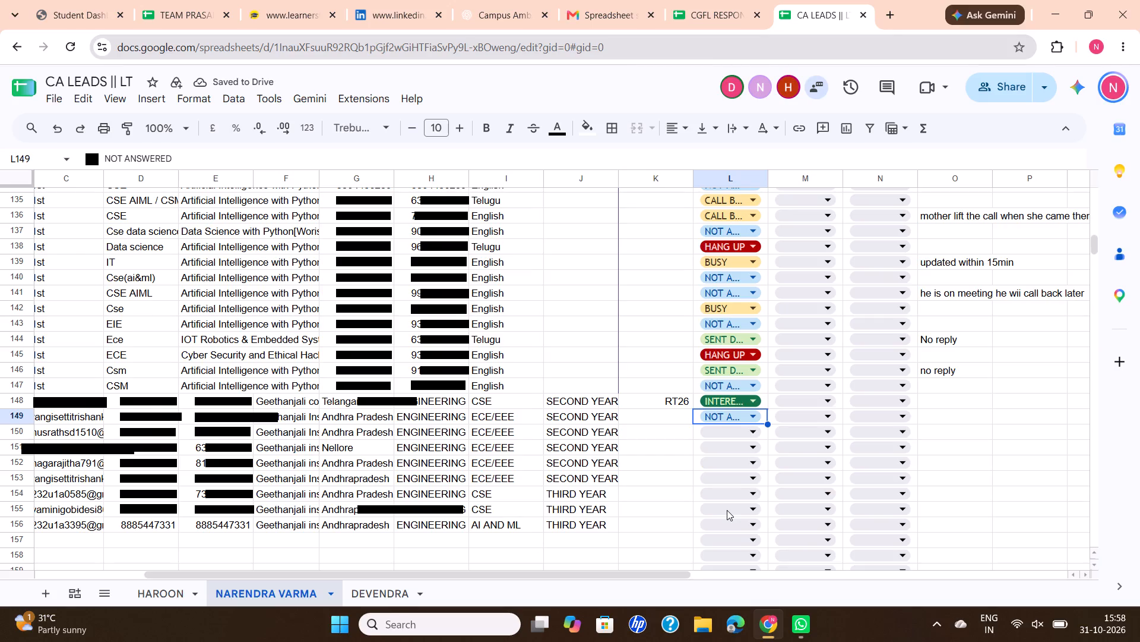
Select the row 150 lead's contact number in column D for the next call.
left_click(676, 435)
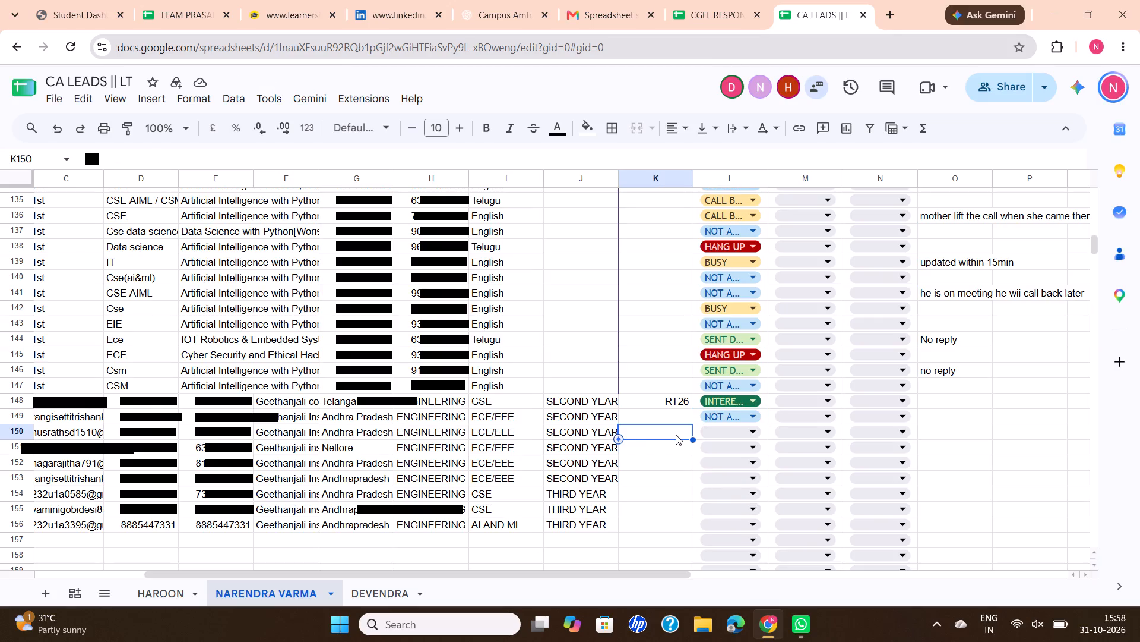
scroll(578, 430, "right", 3)
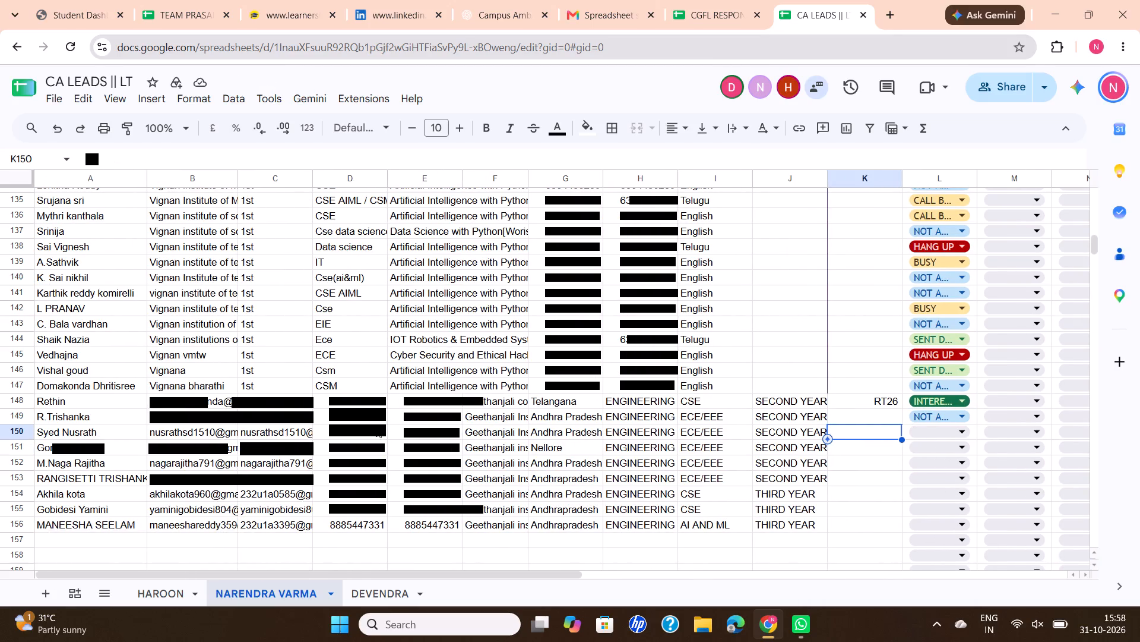
left_click(360, 430)
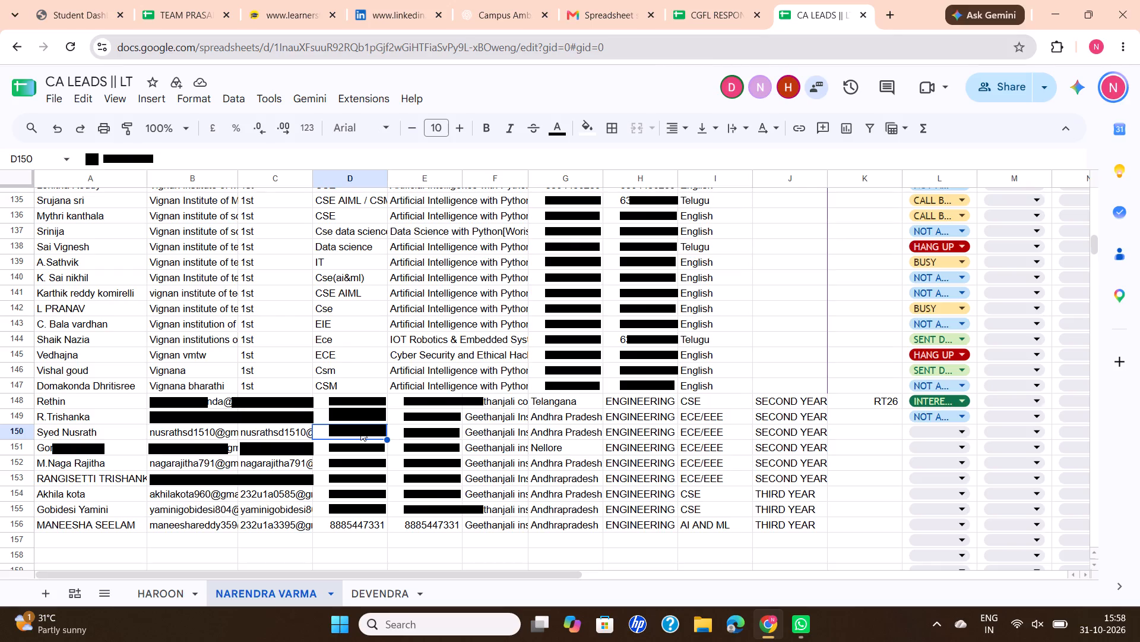
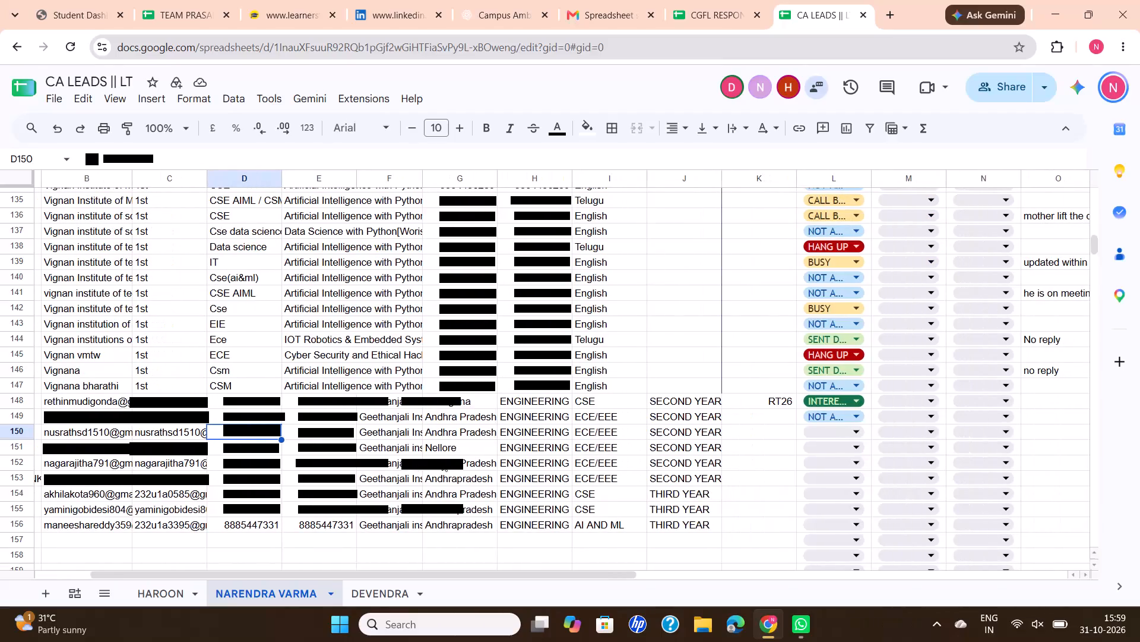
Set the row 150 lead's call status in column L to HANG UP.
left_click(824, 427)
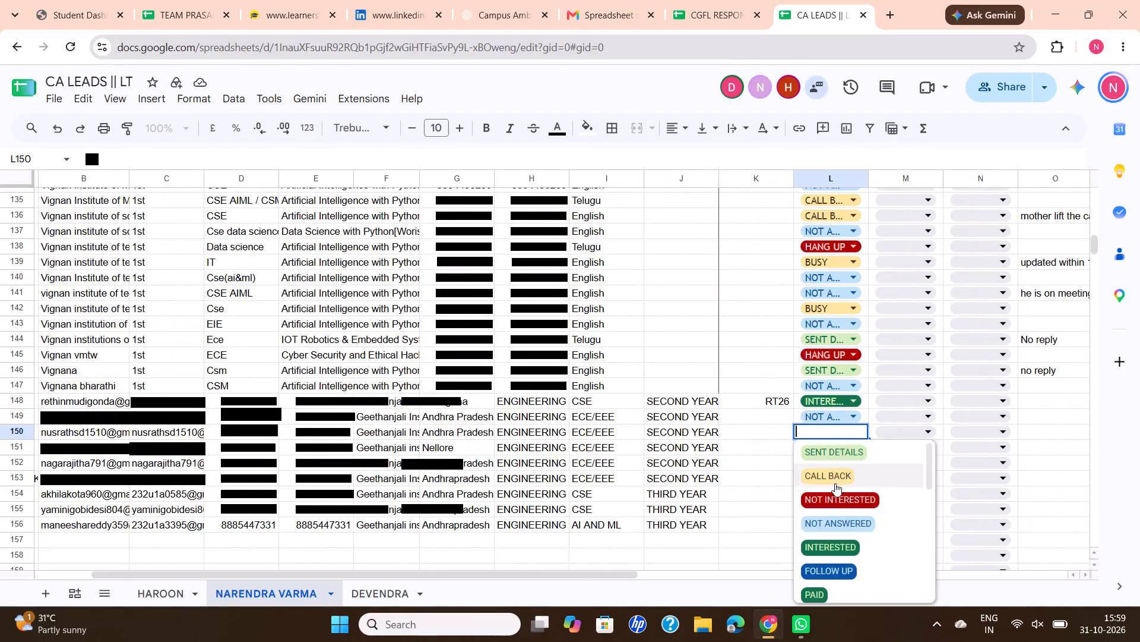
scroll(835, 484, "down", 1)
scroll(833, 551, "down", 1)
left_click(824, 565)
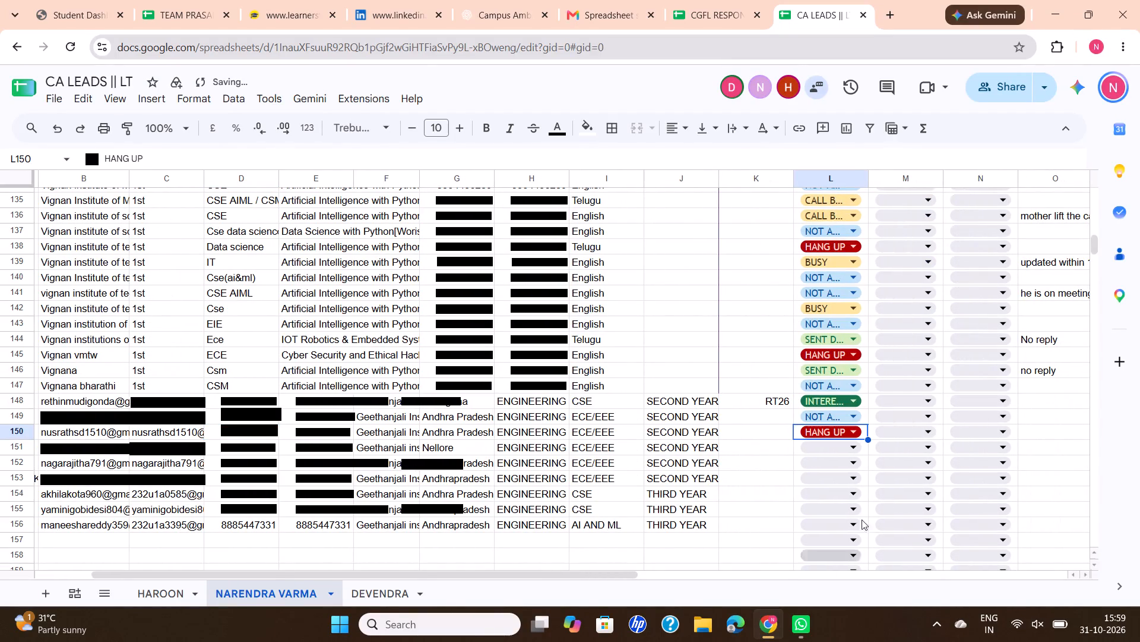
Select the row 151 lead's contact number in column E for the next call.
left_click(761, 446)
scroll(761, 446, "right", 6)
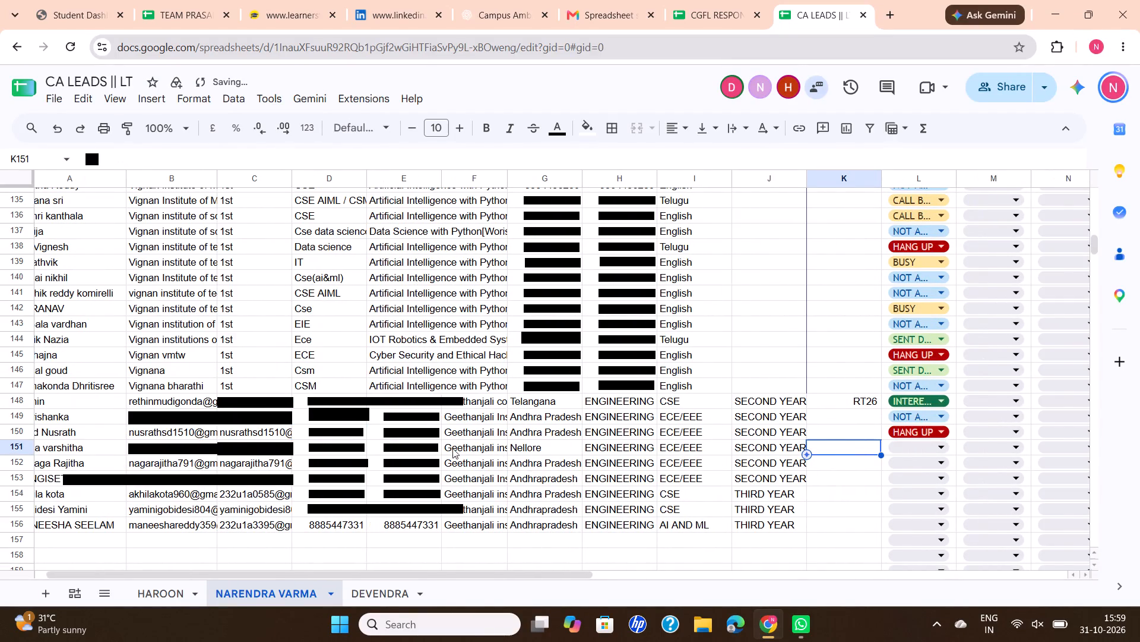
left_click(420, 446)
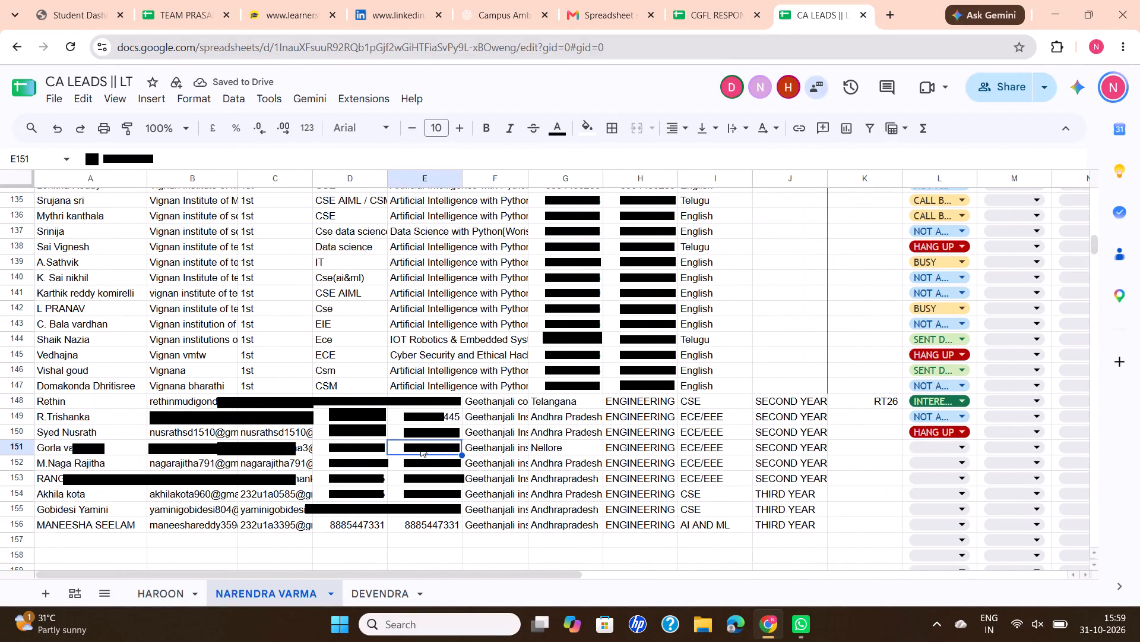
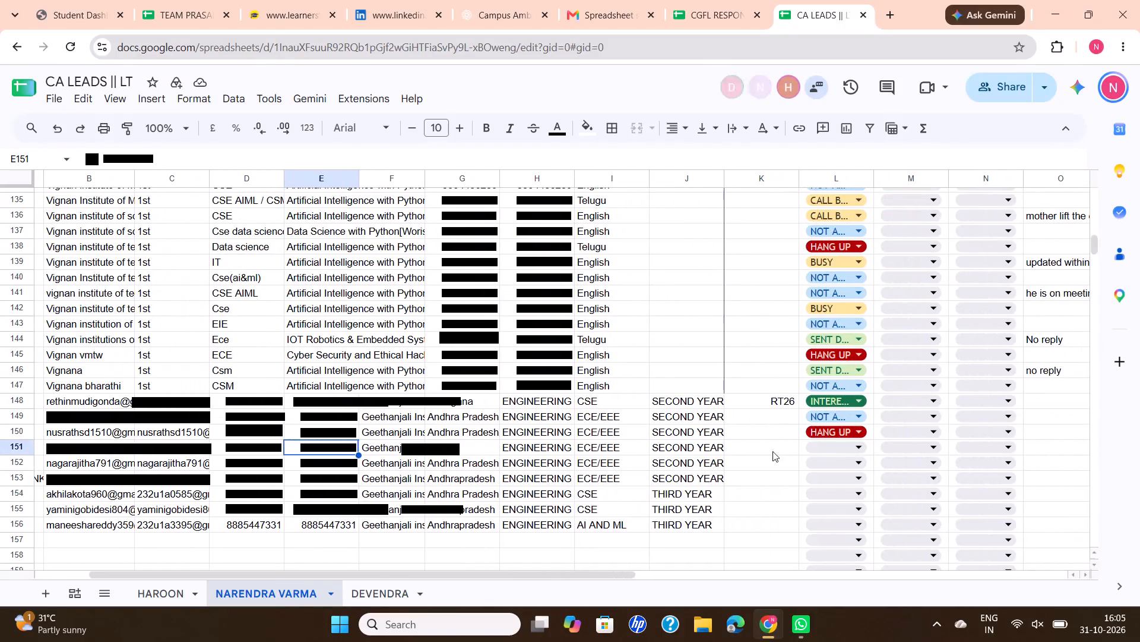
Set the row 151 lead's call status in column L to NOT INTERESTED.
left_click(821, 447)
left_click(829, 515)
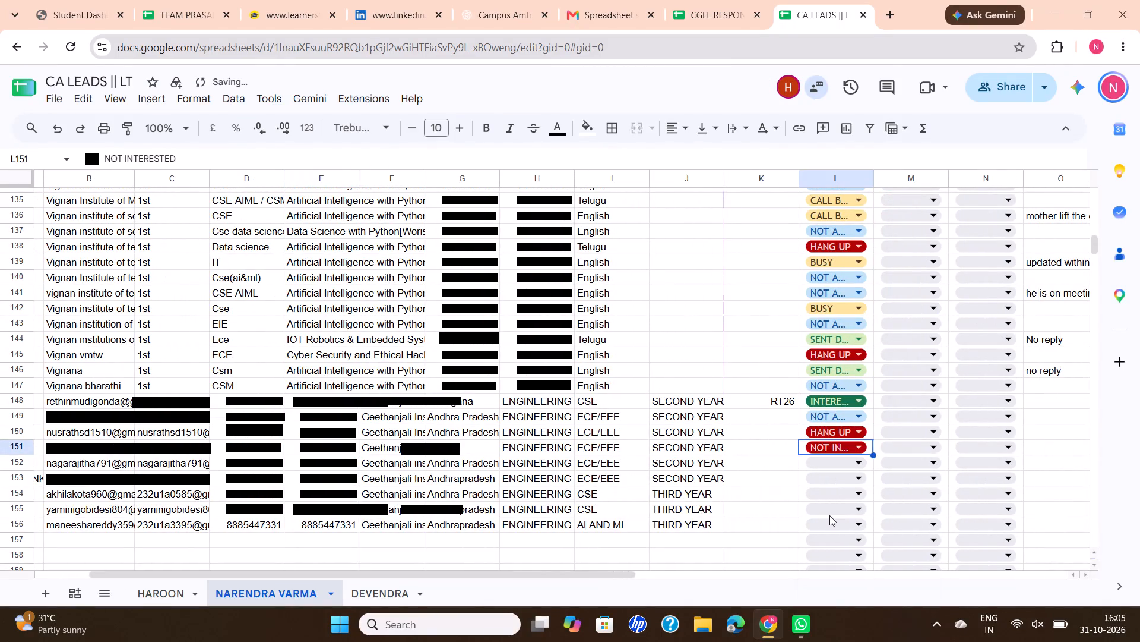
Enter the remark "no reply" for the row 151 lead in column O.
scroll(829, 515, "left", 3)
double_click(826, 448)
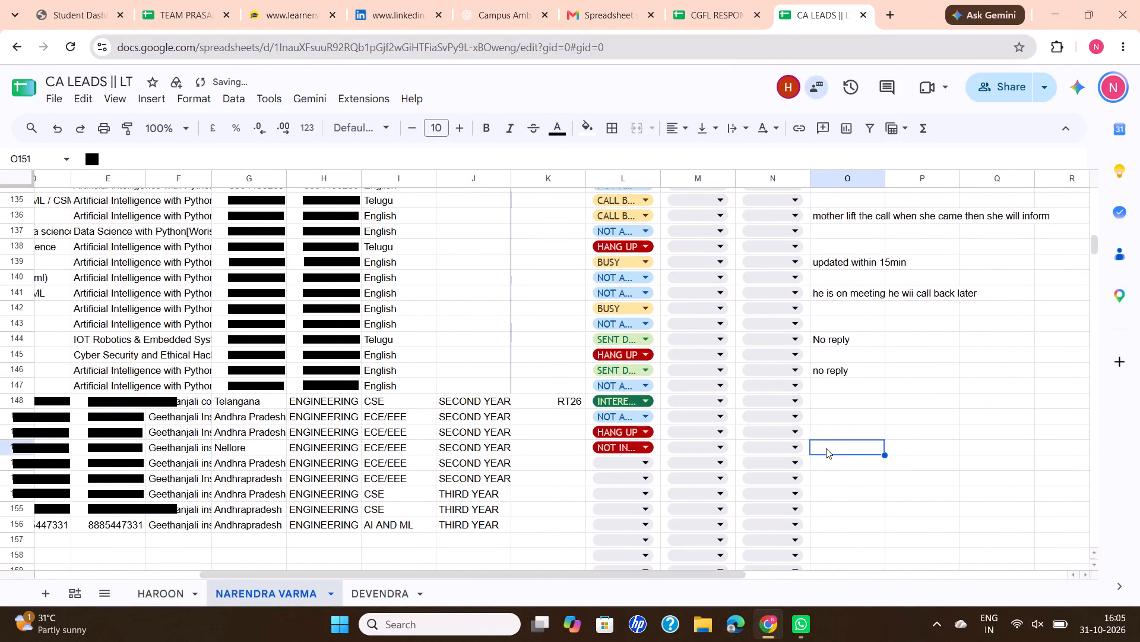
type("no reply")
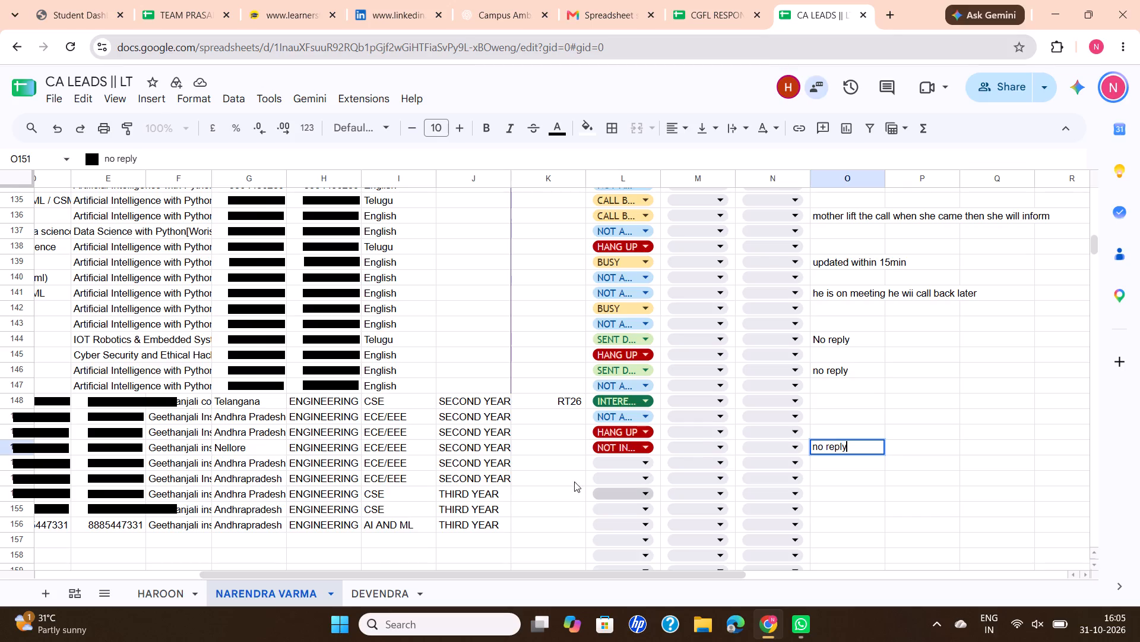
left_click(558, 472)
Select the row 152 lead's contact number in column E for the next call.
left_click(562, 465)
scroll(562, 465, "right", 6)
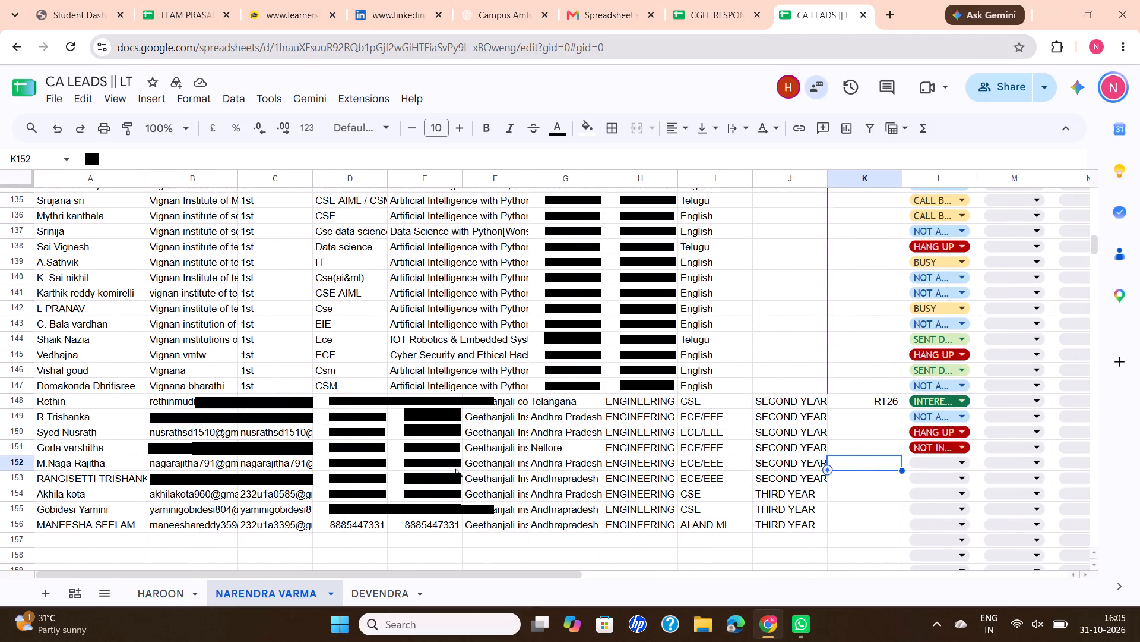
left_click(426, 466)
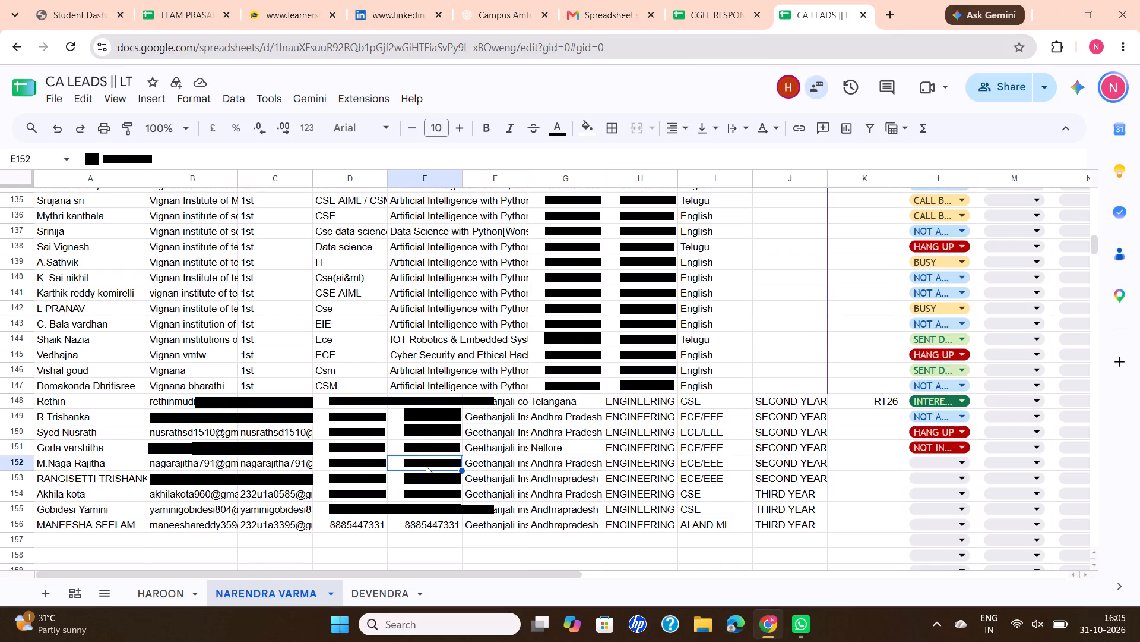
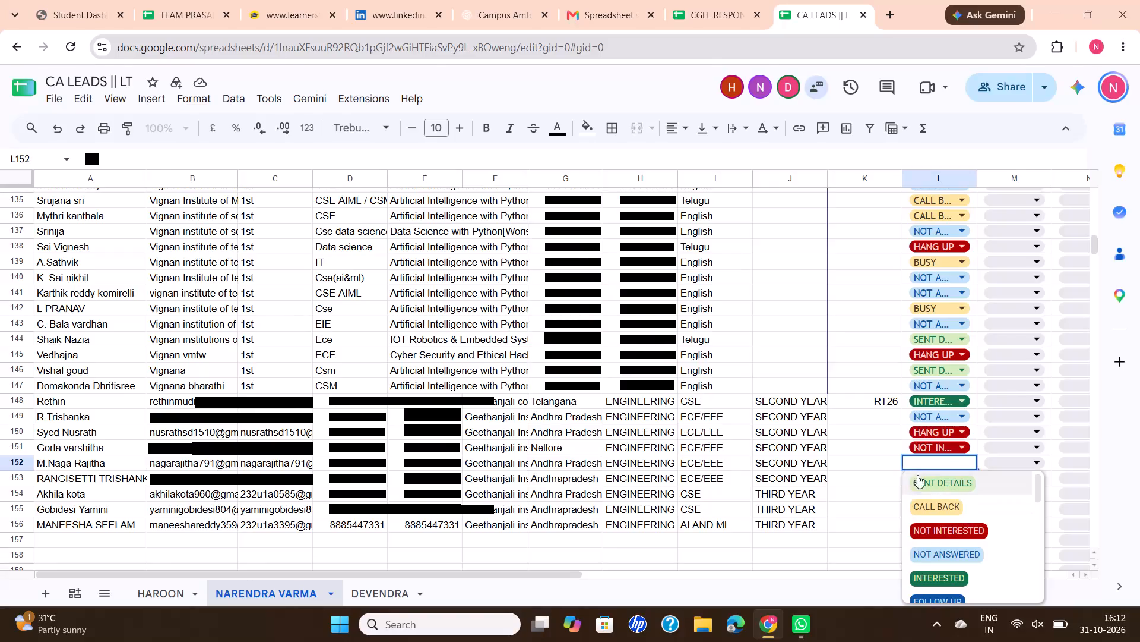
Set the row 152 lead's call status in column L to NOT ANSWERED.
left_click(954, 549)
left_click(872, 477)
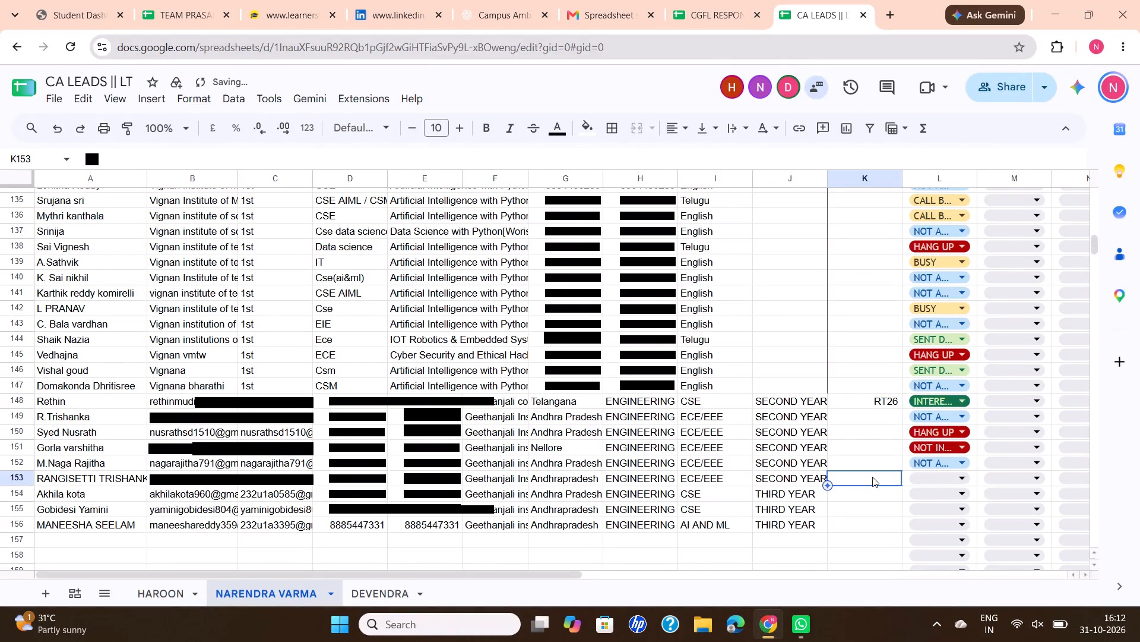
Select the row 153 lead's contact number in column E for the next call.
scroll(872, 477, "right", 2)
left_click(439, 480)
scroll(439, 480, "down", 1)
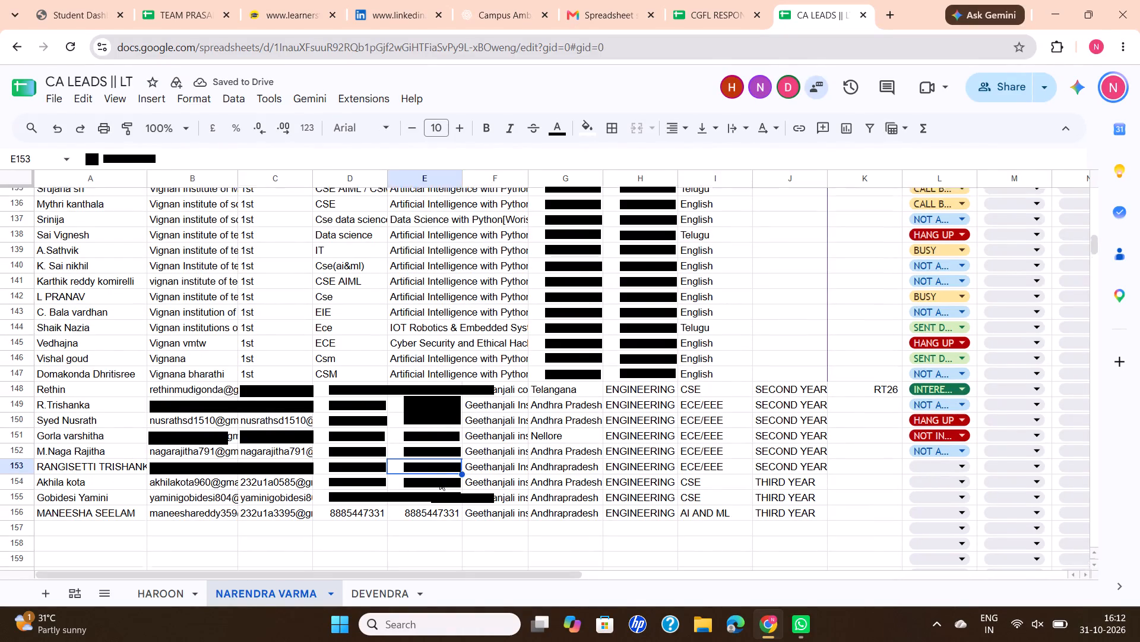
scroll(439, 480, "down", 1)
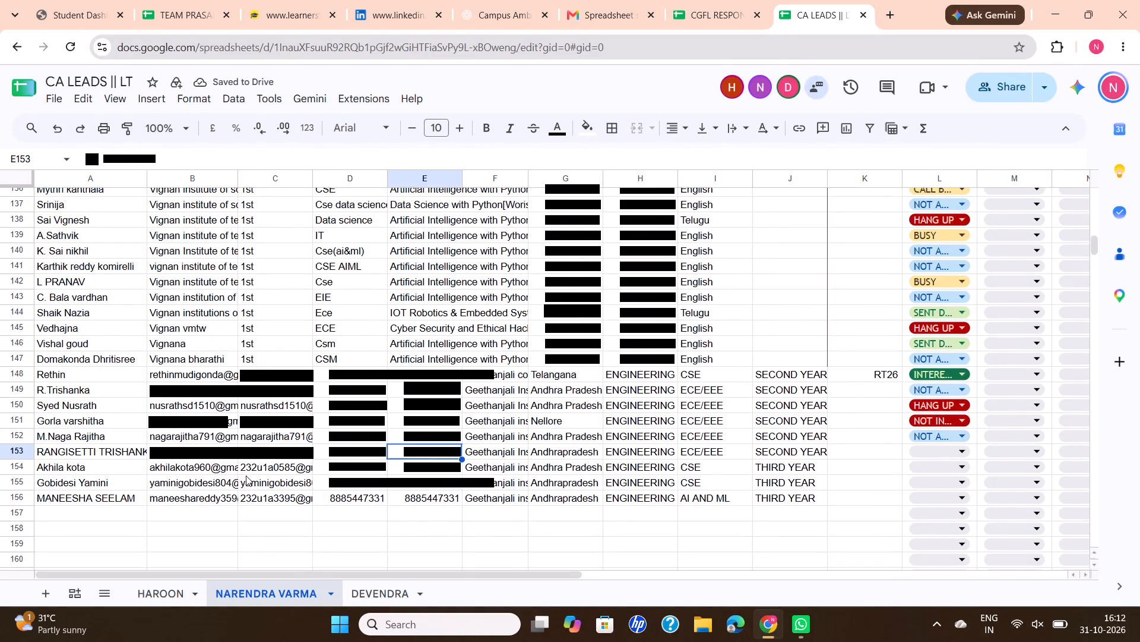
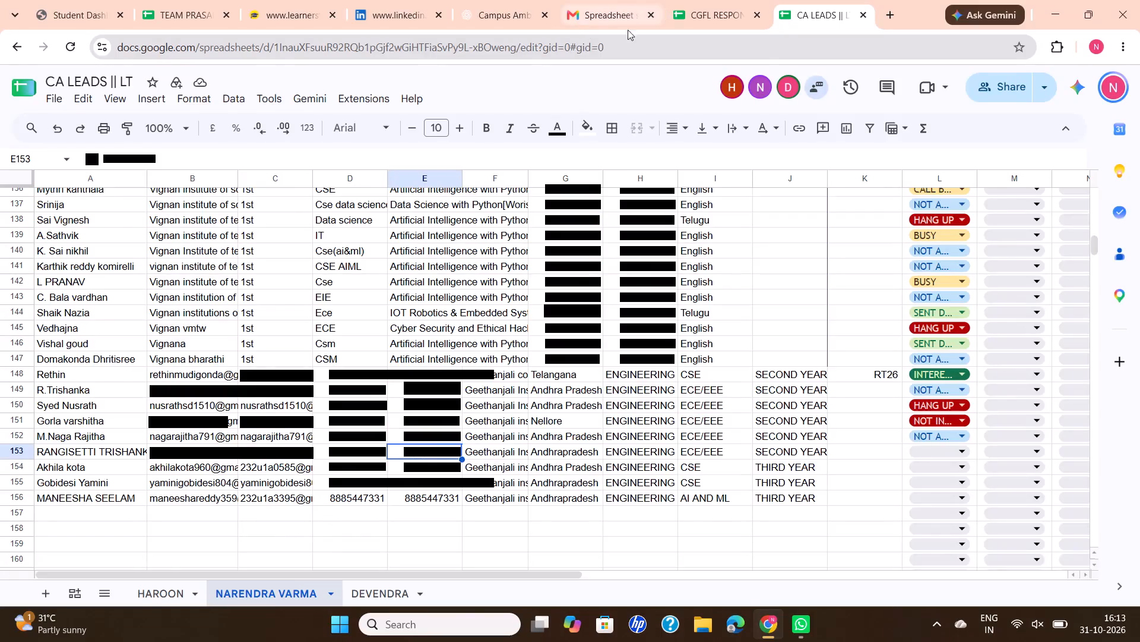
Switch to the CGFL RESPONSES SHEET || LT spreadsheet to check the form responses.
left_click(707, 5)
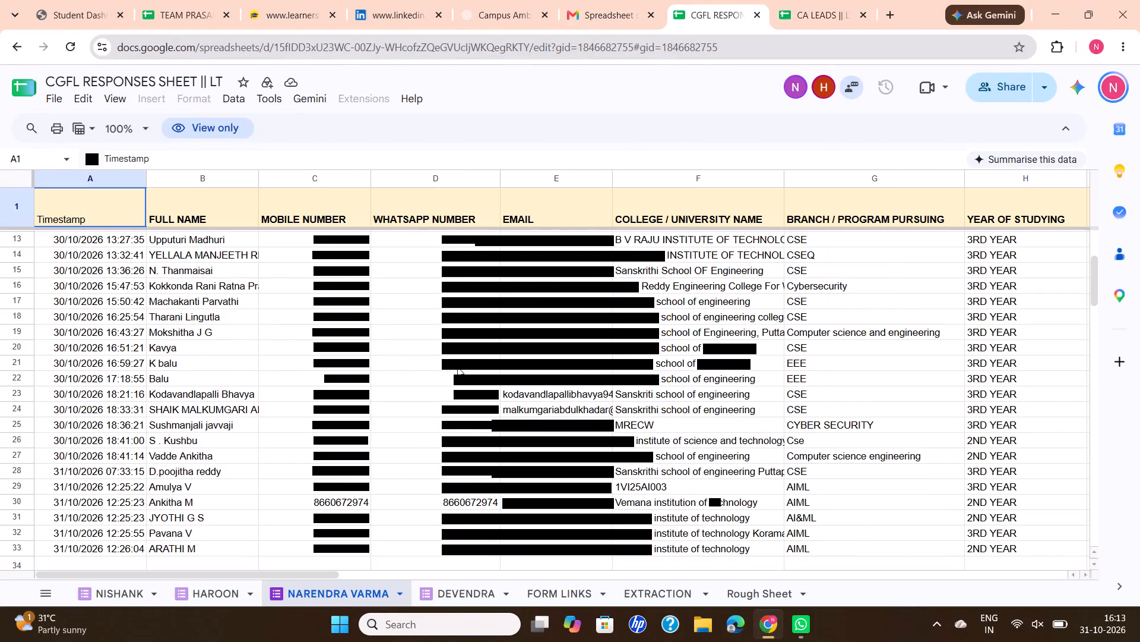
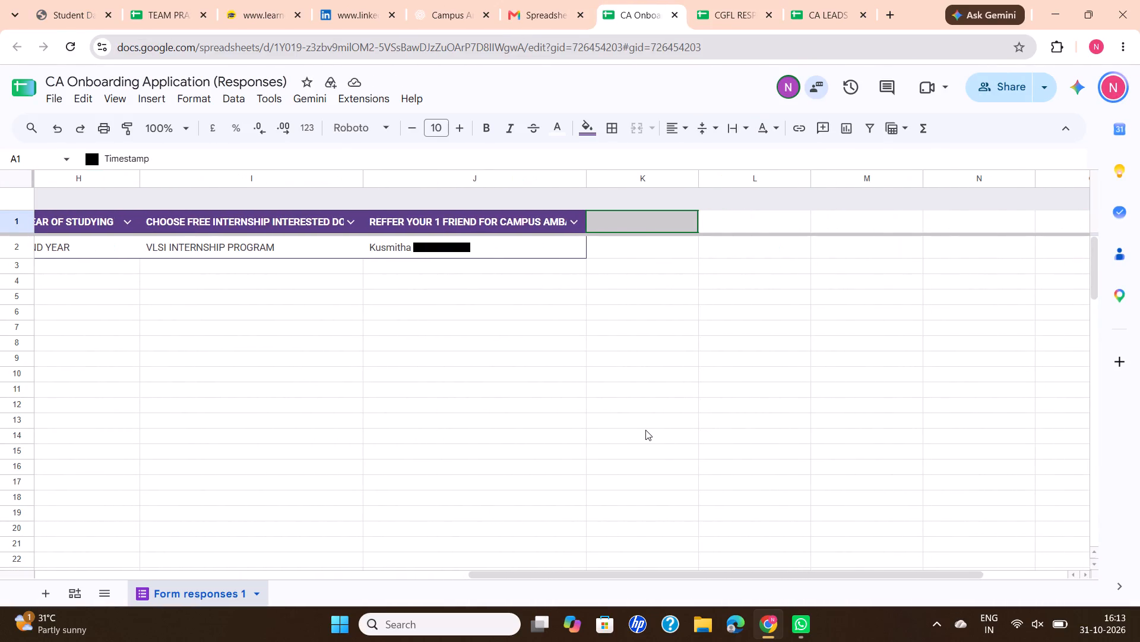
scroll(499, 383, "up", 4)
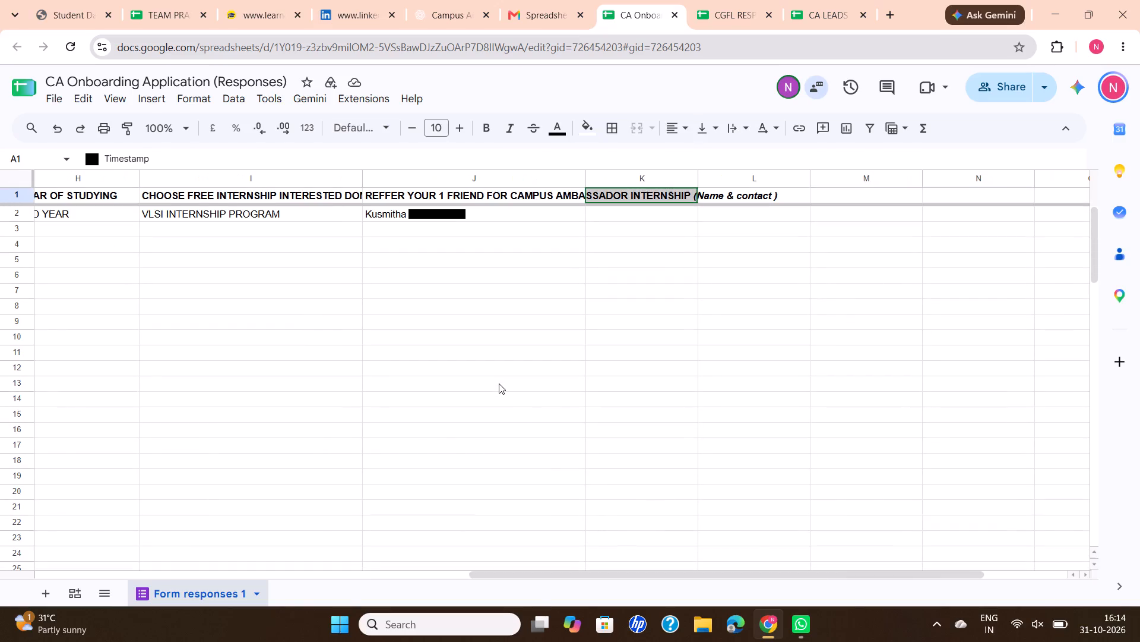
scroll(499, 383, "up", 2)
scroll(499, 383, "right", 7)
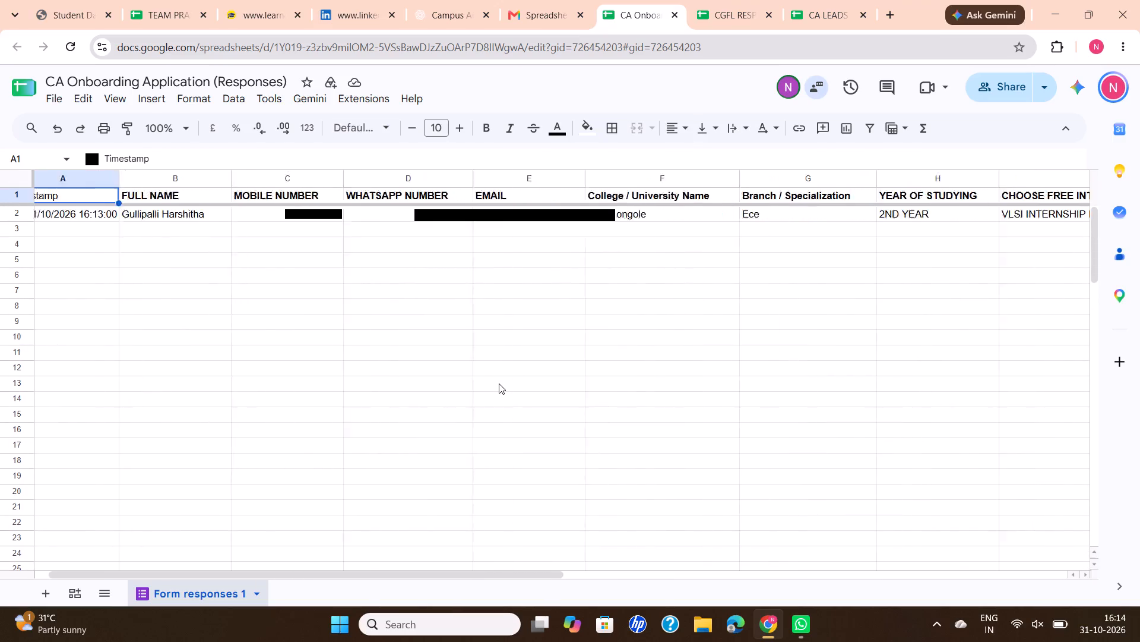
scroll(499, 383, "right", 7)
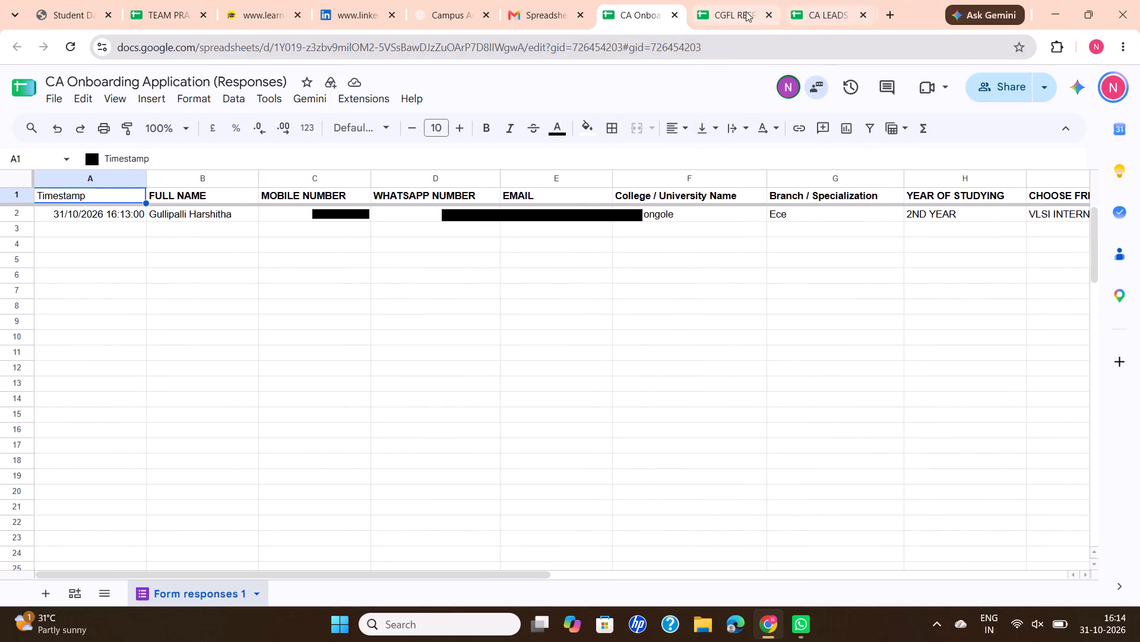
left_click(745, 11)
scroll(522, 350, "down", 1)
scroll(522, 350, "up", 2)
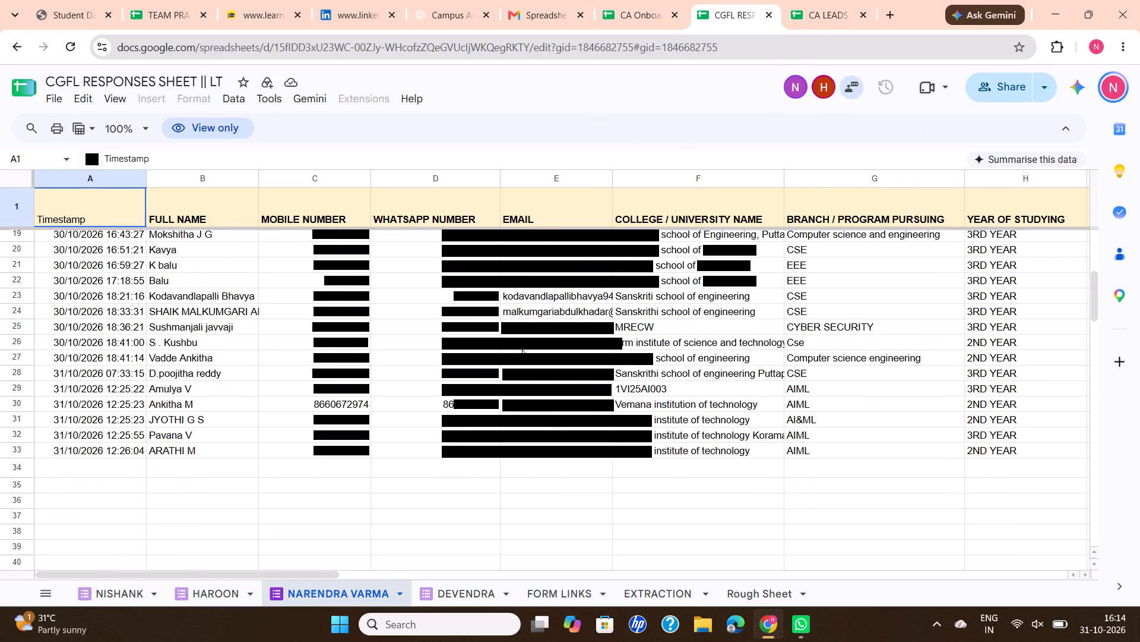
scroll(522, 350, "up", 1)
Return to CA LEADS || LT and set the row 153 lead's call status in column L to NOT ANSWERED.
left_click(821, 10)
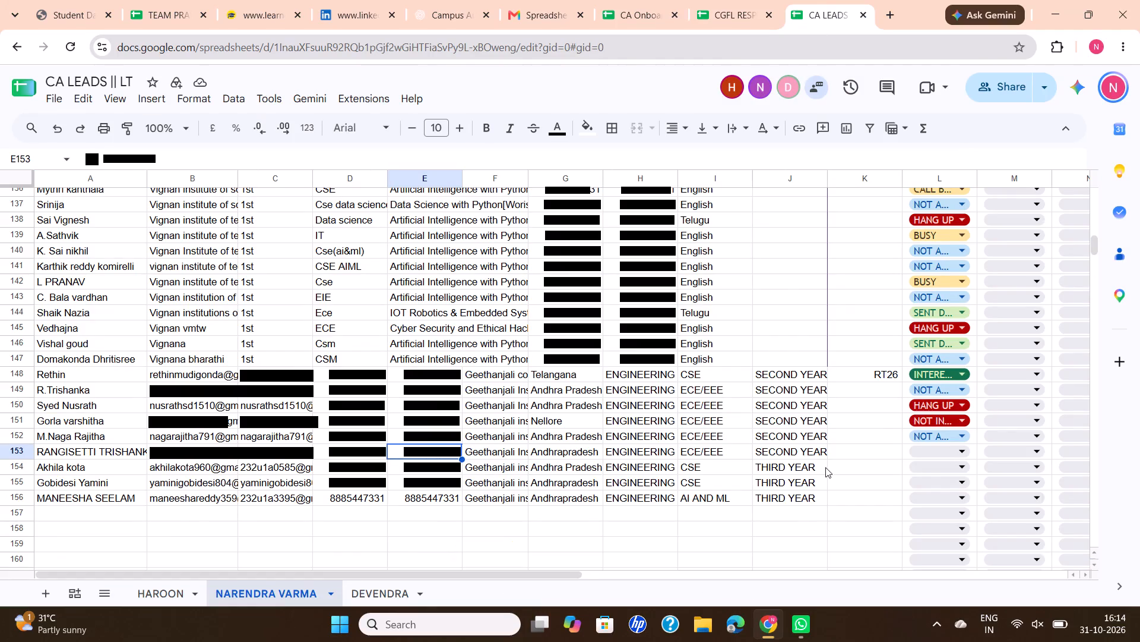
left_click(919, 452)
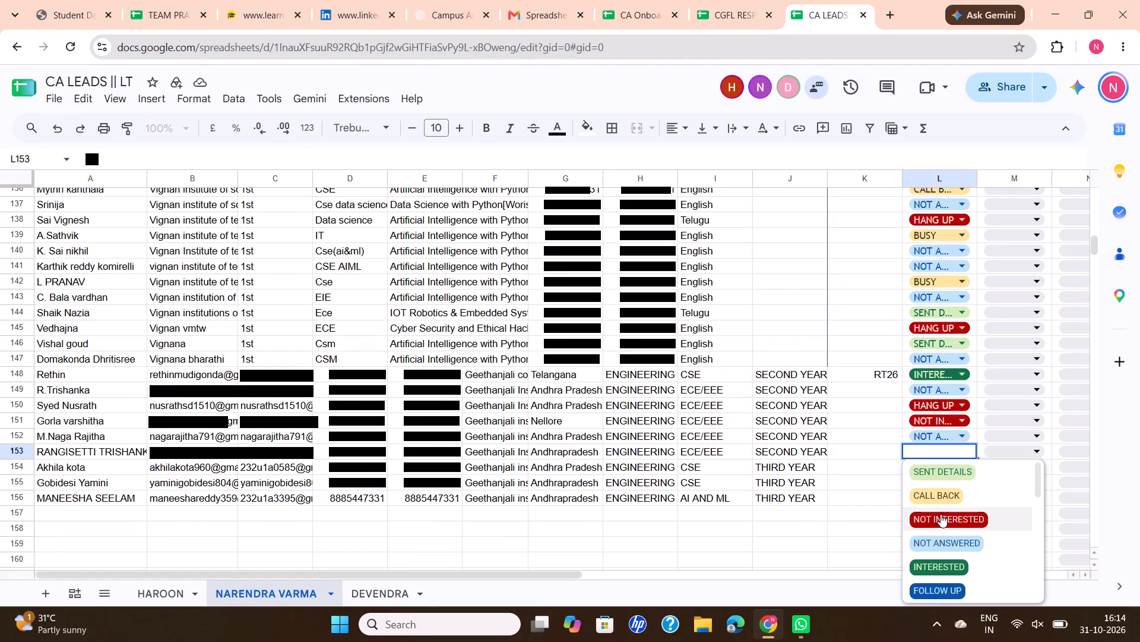
scroll(940, 514, "down", 1)
right_click(942, 572)
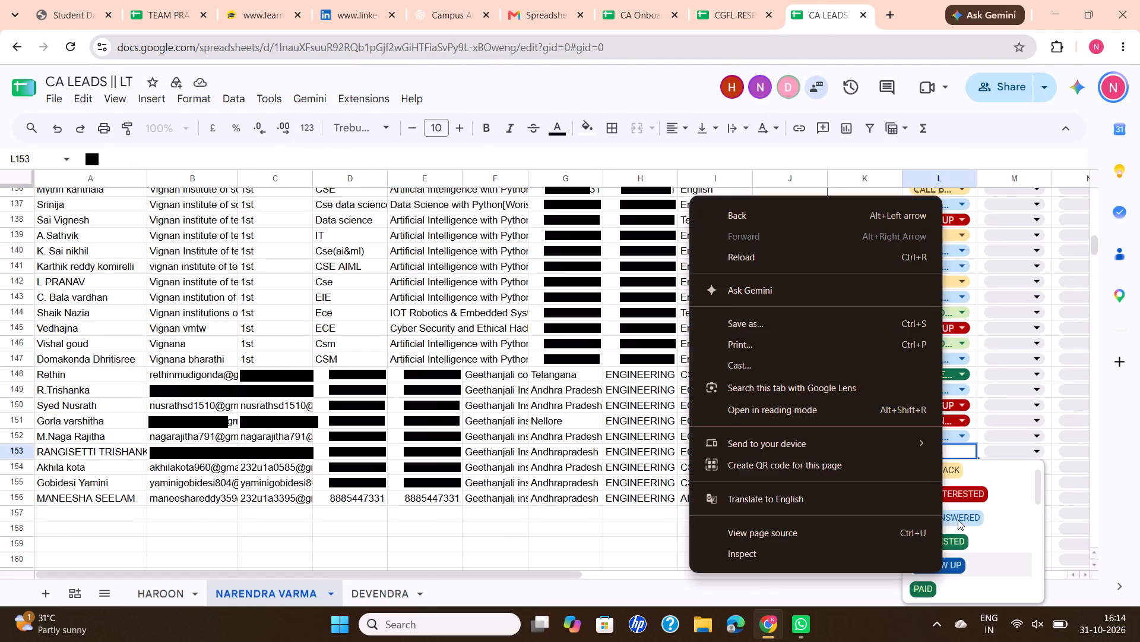
left_click(958, 520)
left_click(882, 467)
Select the row 154 lead's contact number in column E for the next call.
scroll(882, 467, "right", 2)
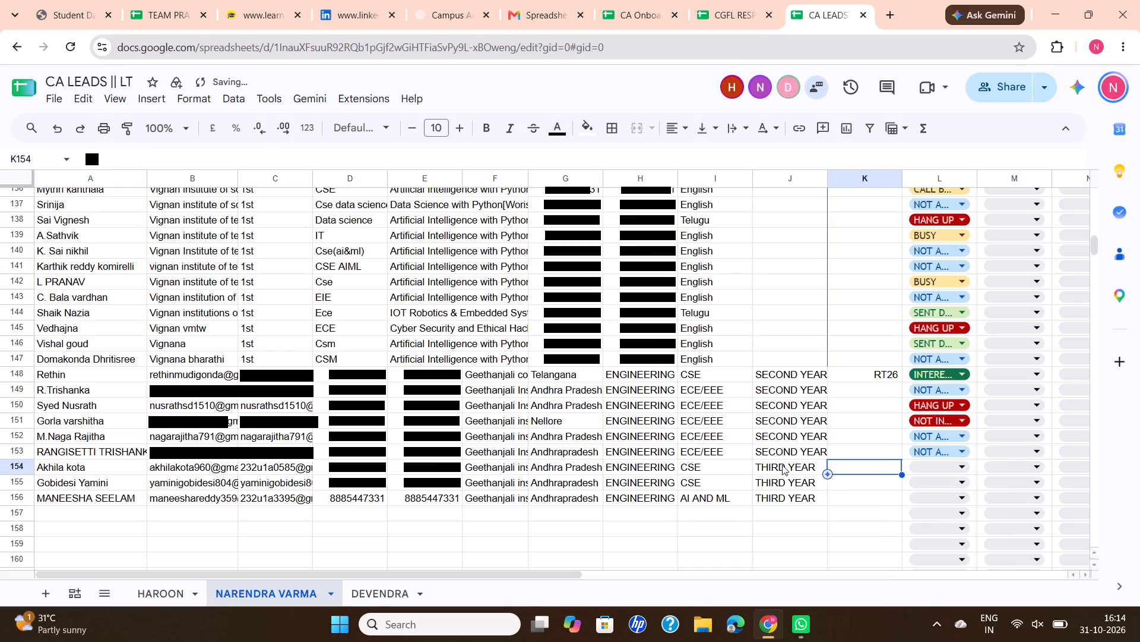
left_click(415, 465)
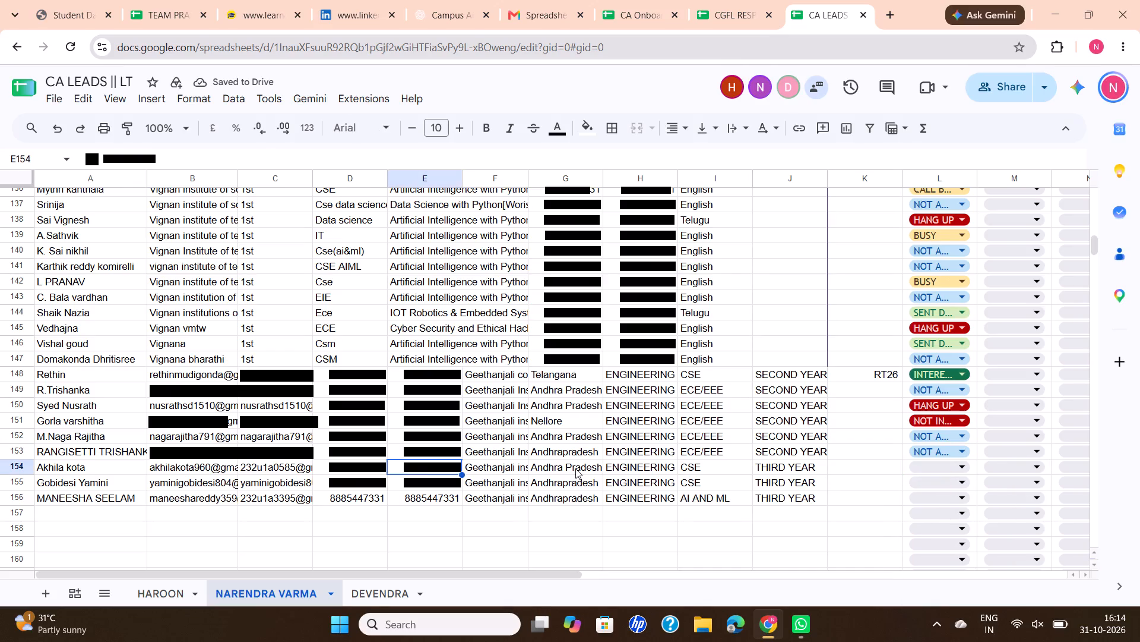
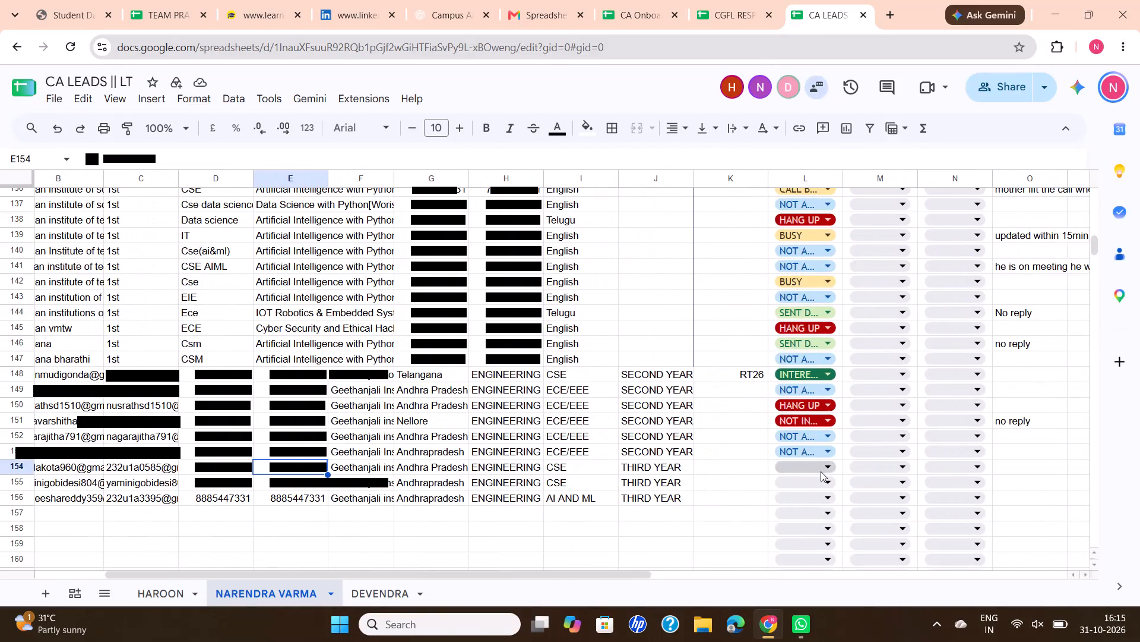
Set the row 154 lead's call status in column L to WRONG NUMBER.
left_click(821, 471)
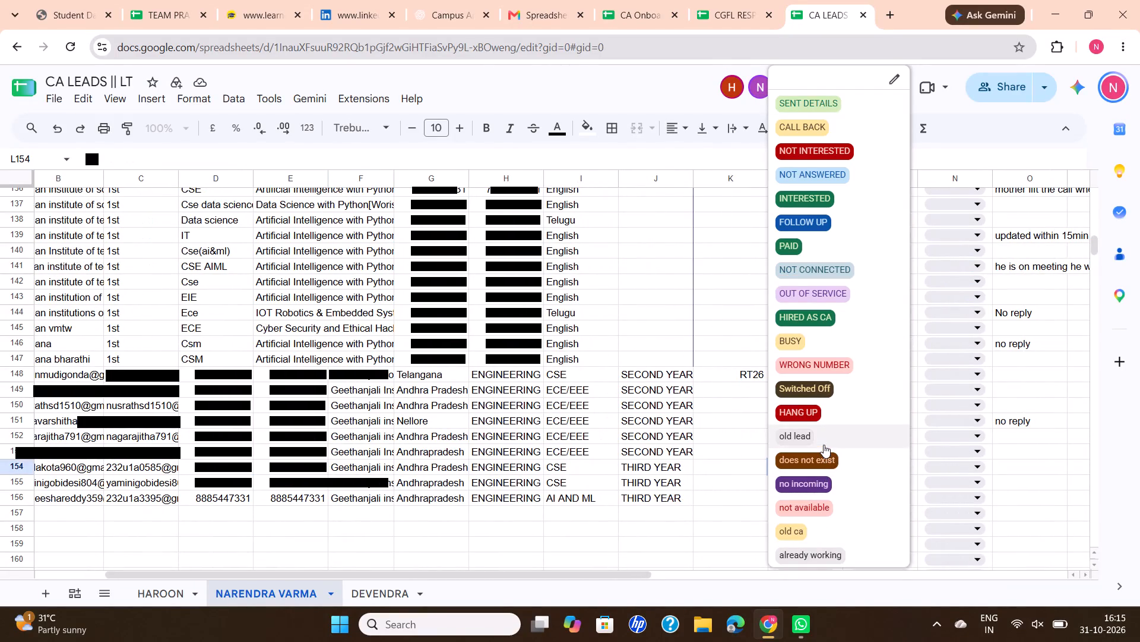
scroll(824, 445, "down", 1)
left_click(842, 358)
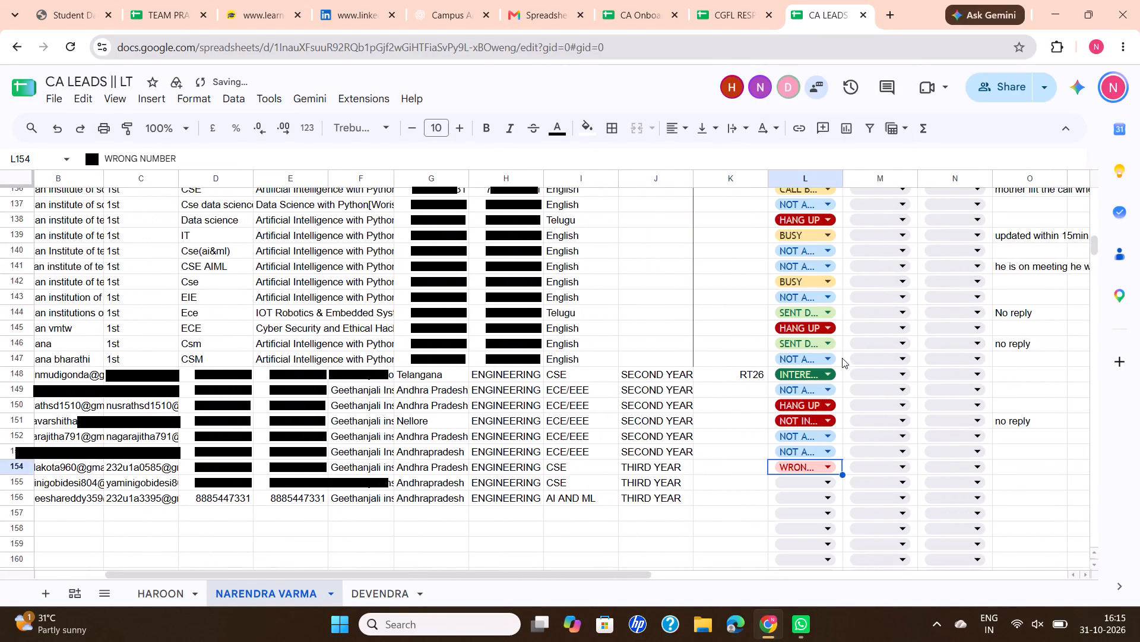
left_click(746, 484)
scroll(746, 484, "right", 5)
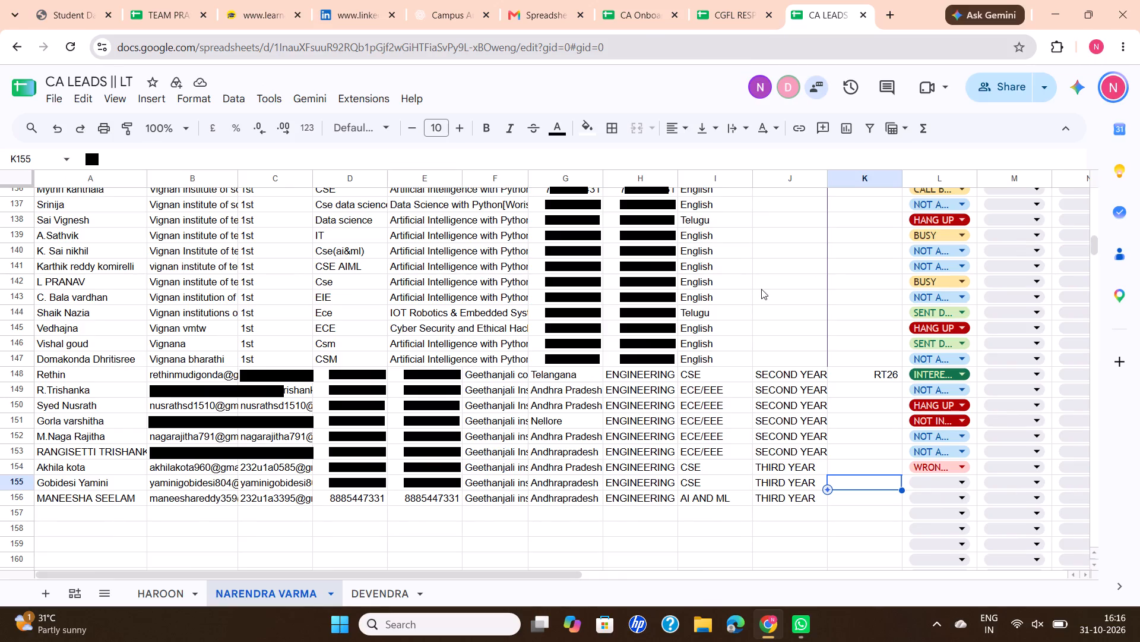
left_click(631, 20)
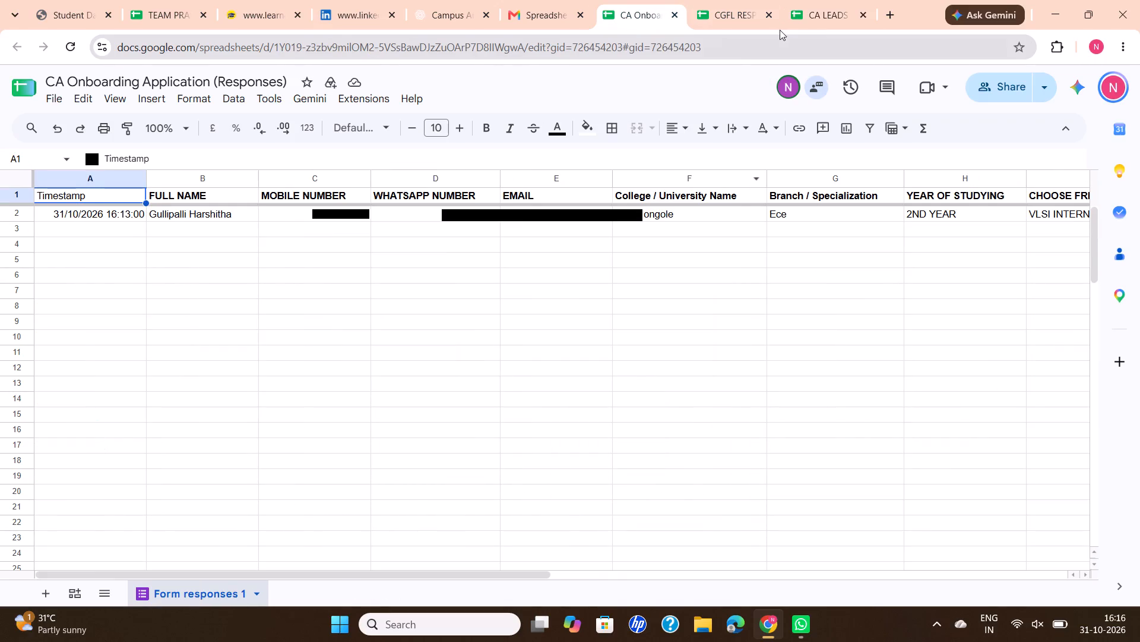
left_click(831, 11)
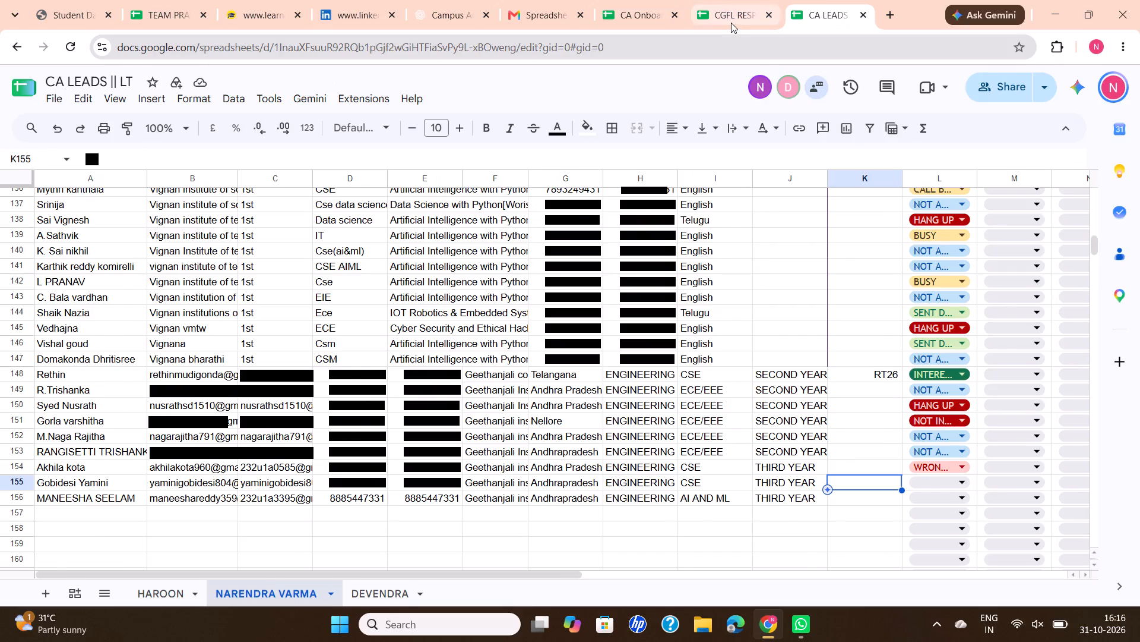
left_click(731, 23)
left_click(656, 23)
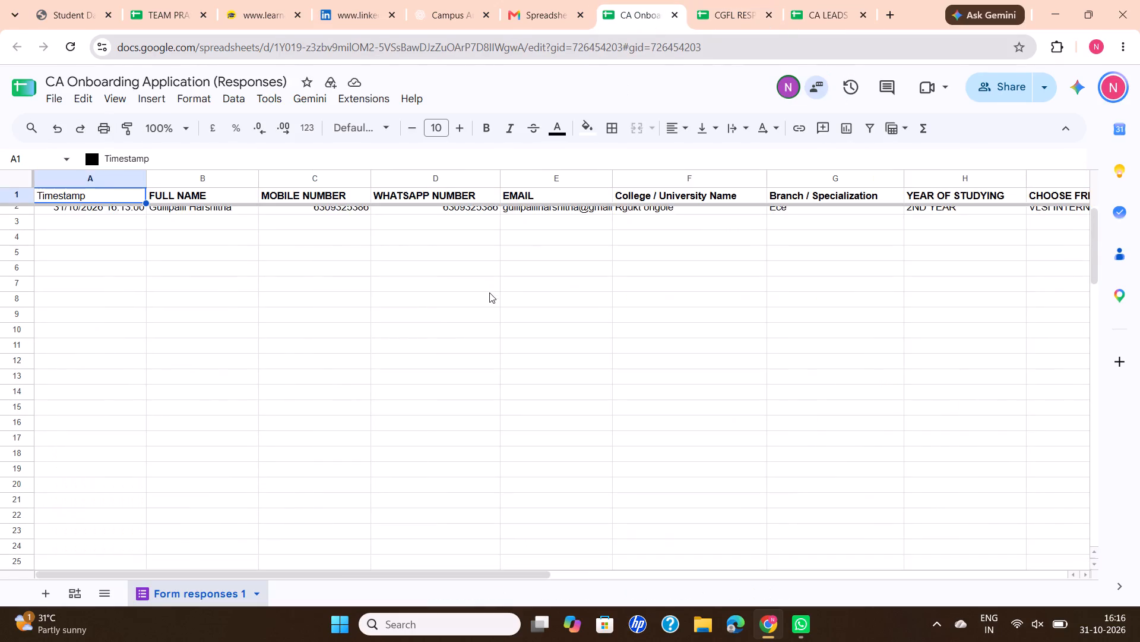
left_click(723, 14)
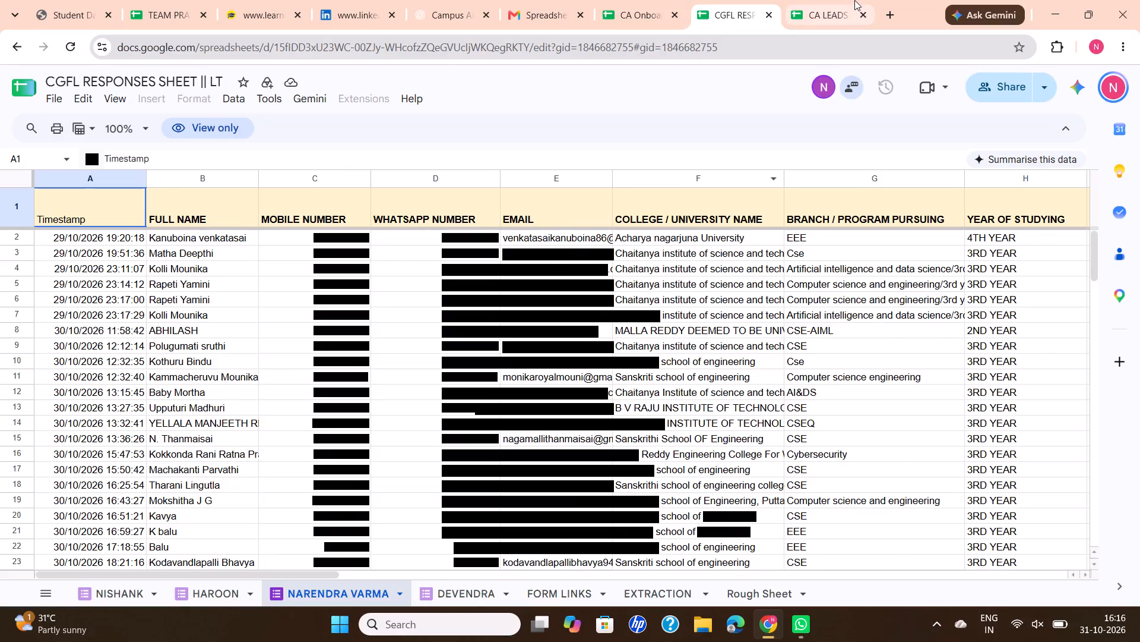
Return to CA LEADS || LT and select the row 155 lead's contact number in column D for the next call.
left_click(828, 9)
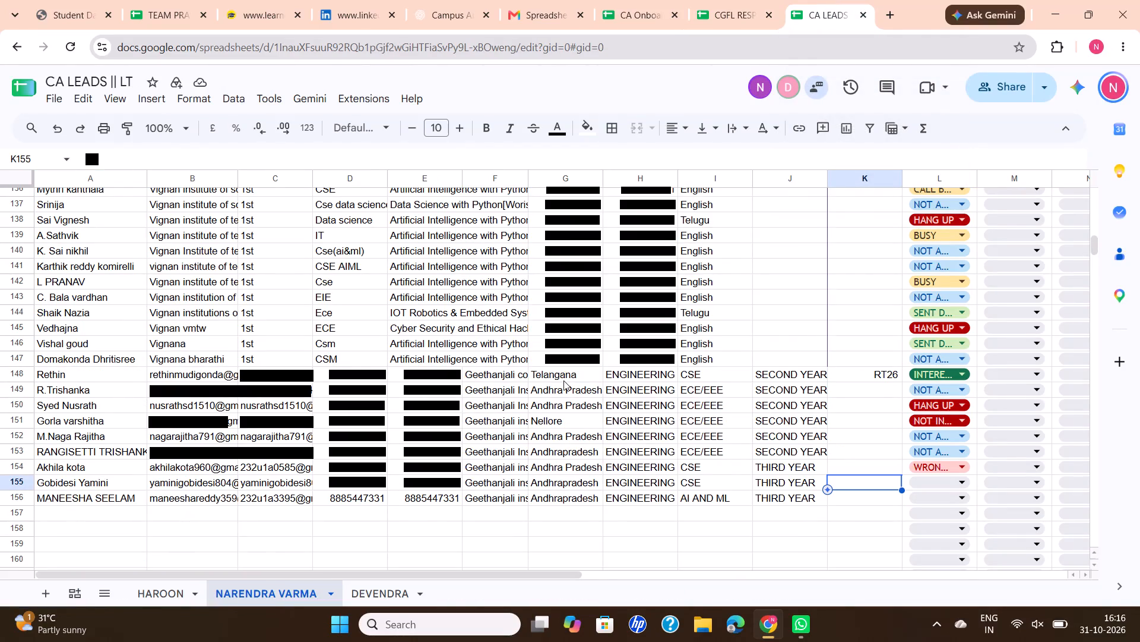
left_click(362, 483)
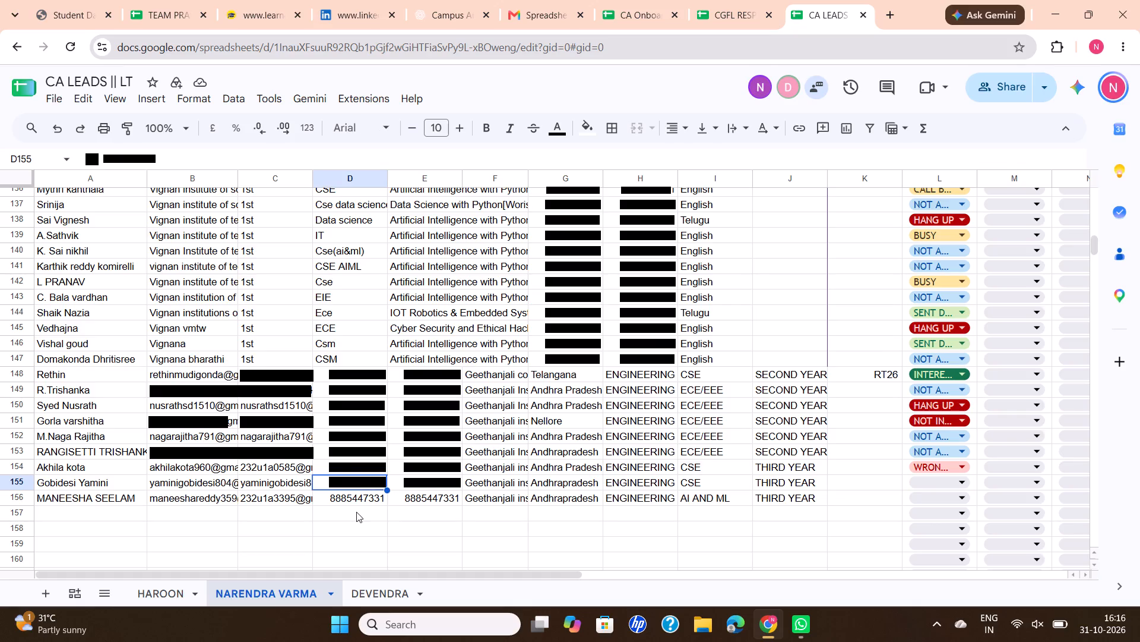
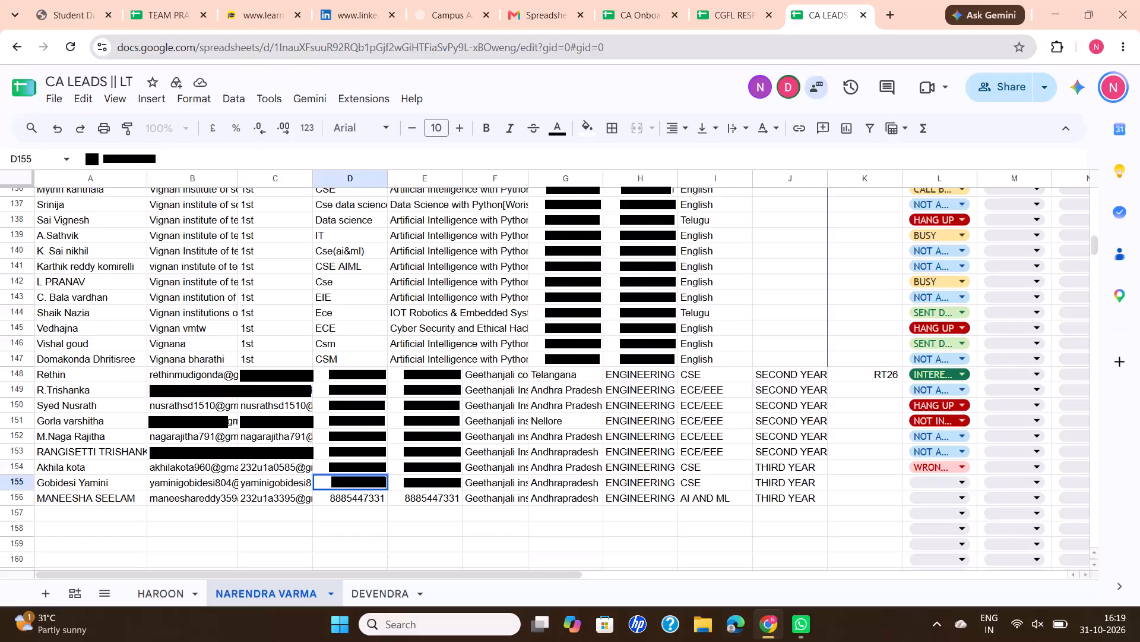
key("ctrl+c")
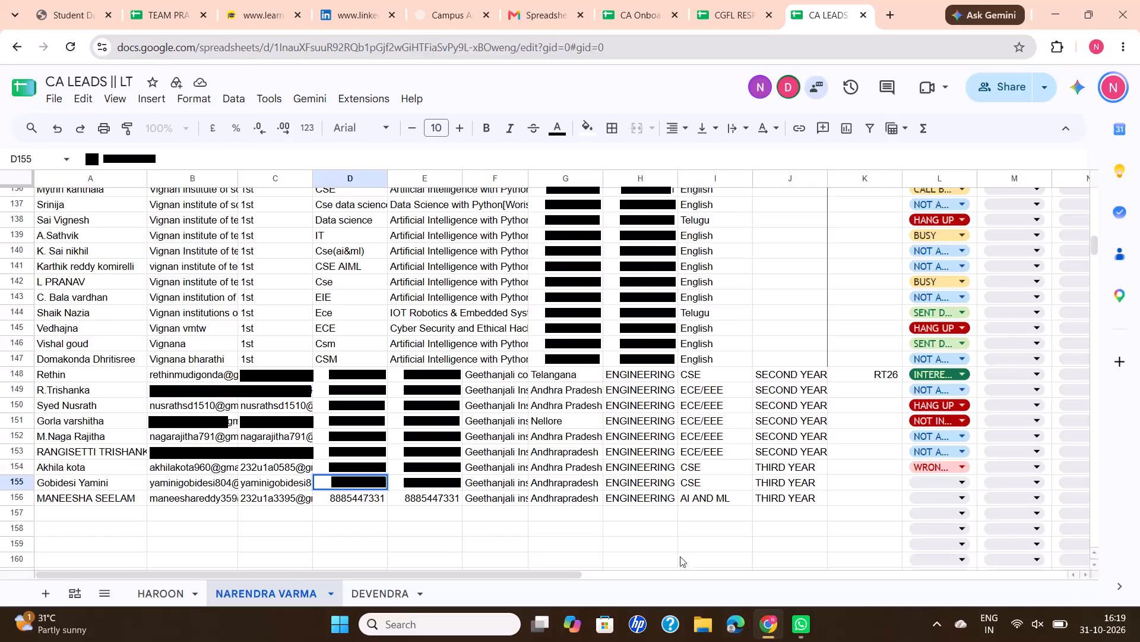
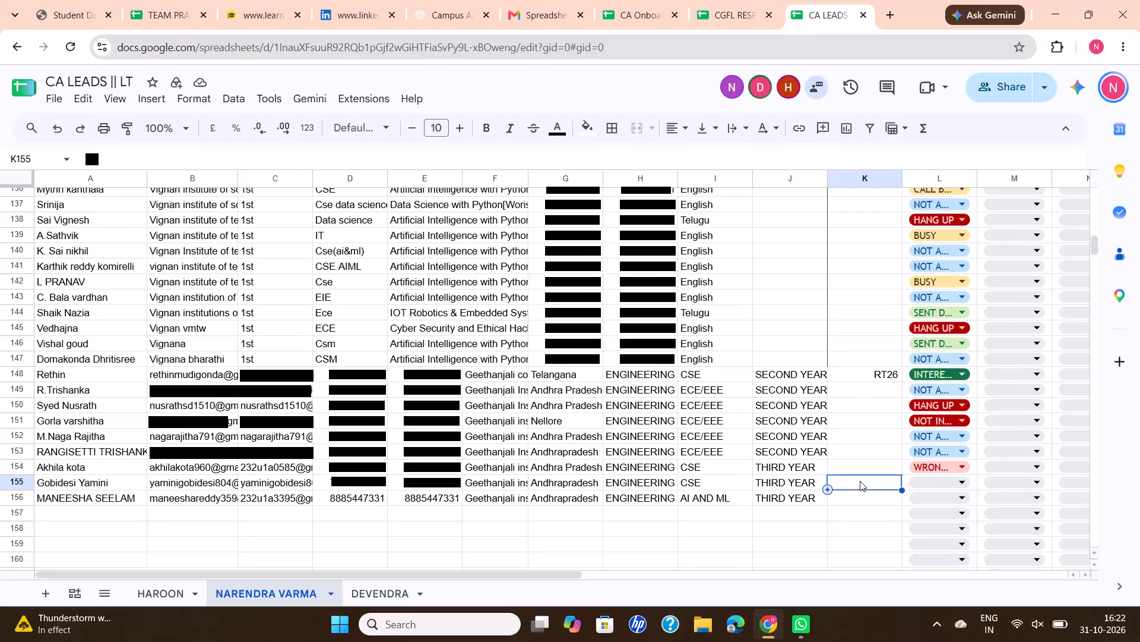
Set the call status of the row 155 lead in column L to SENT DETAILS.
left_click(954, 485)
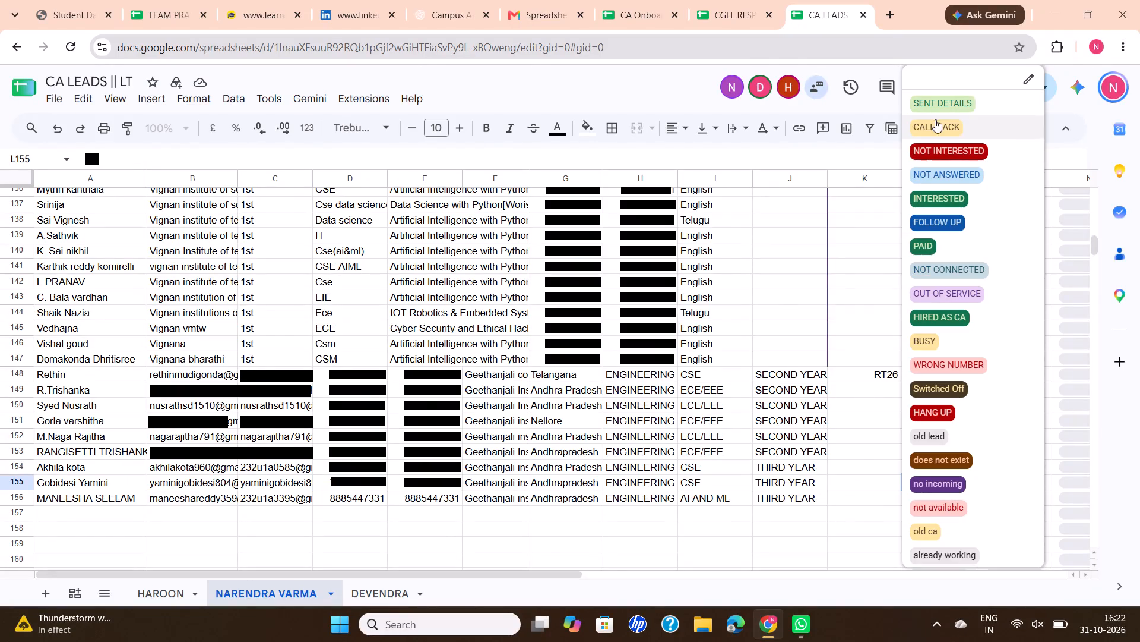
left_click(933, 107)
left_click(648, 13)
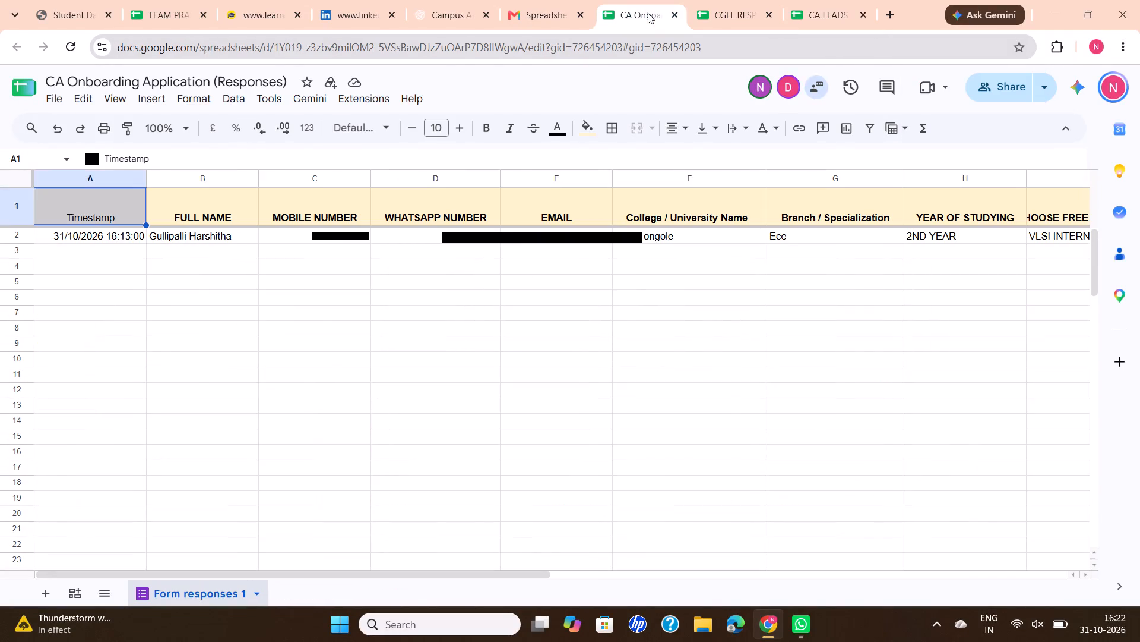
left_click(601, 353)
scroll(601, 353, "up", 2)
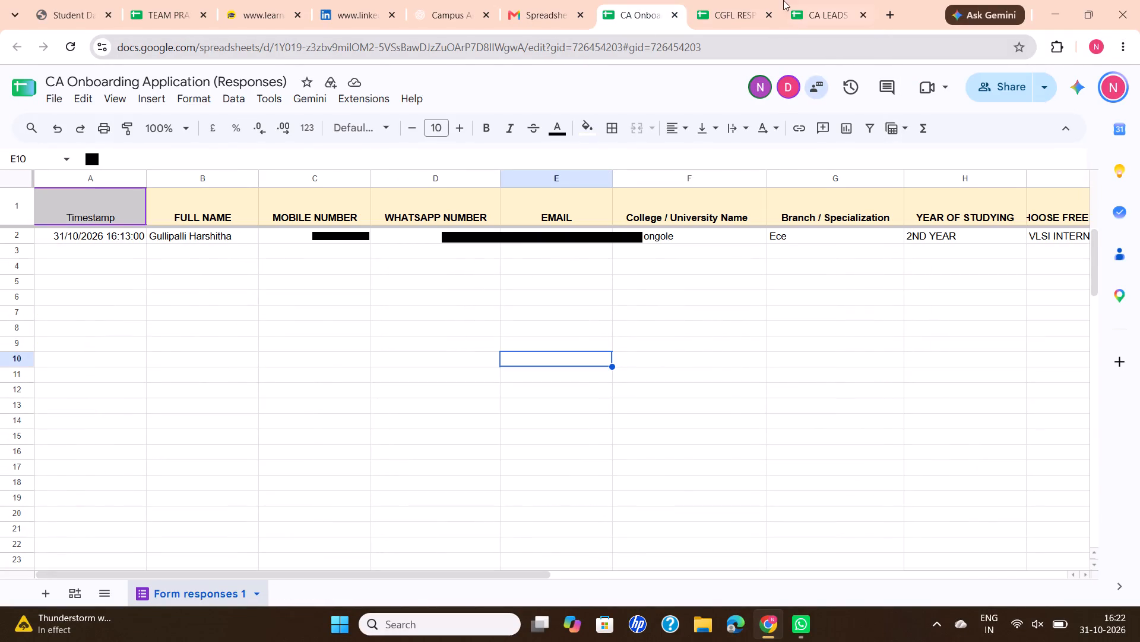
left_click(822, 11)
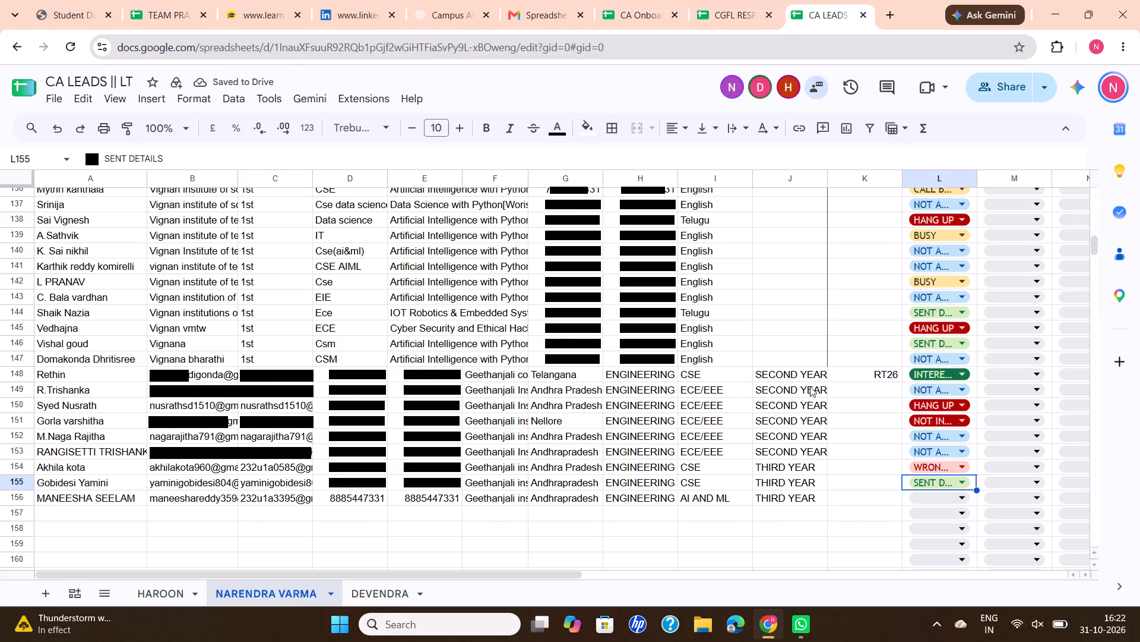
left_click(838, 501)
scroll(838, 501, "left", 1)
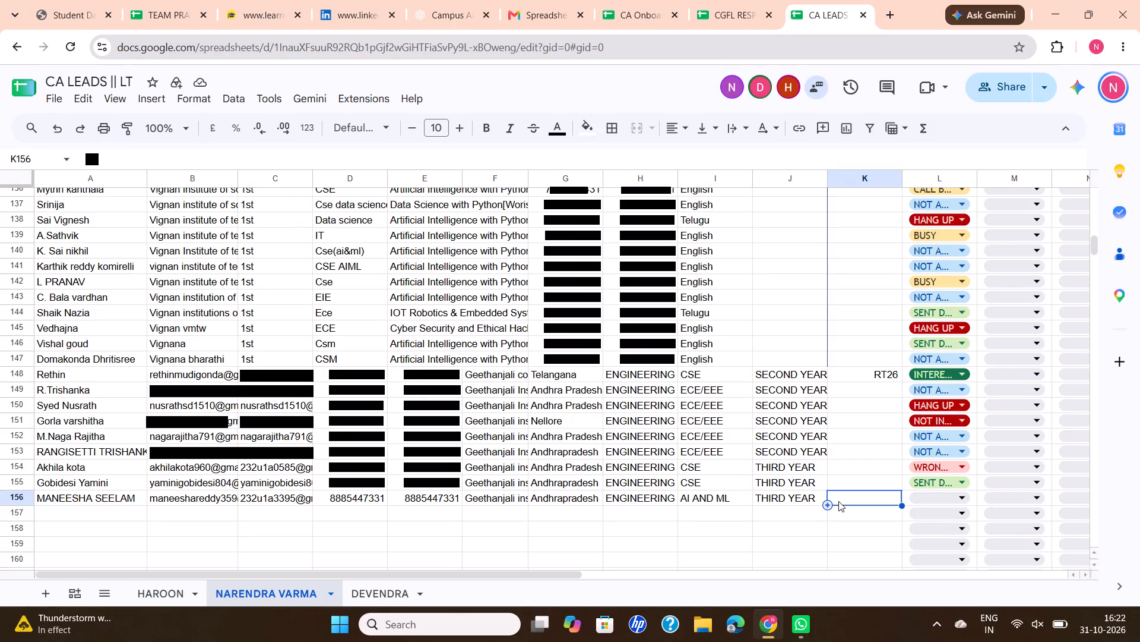
left_click(730, 0)
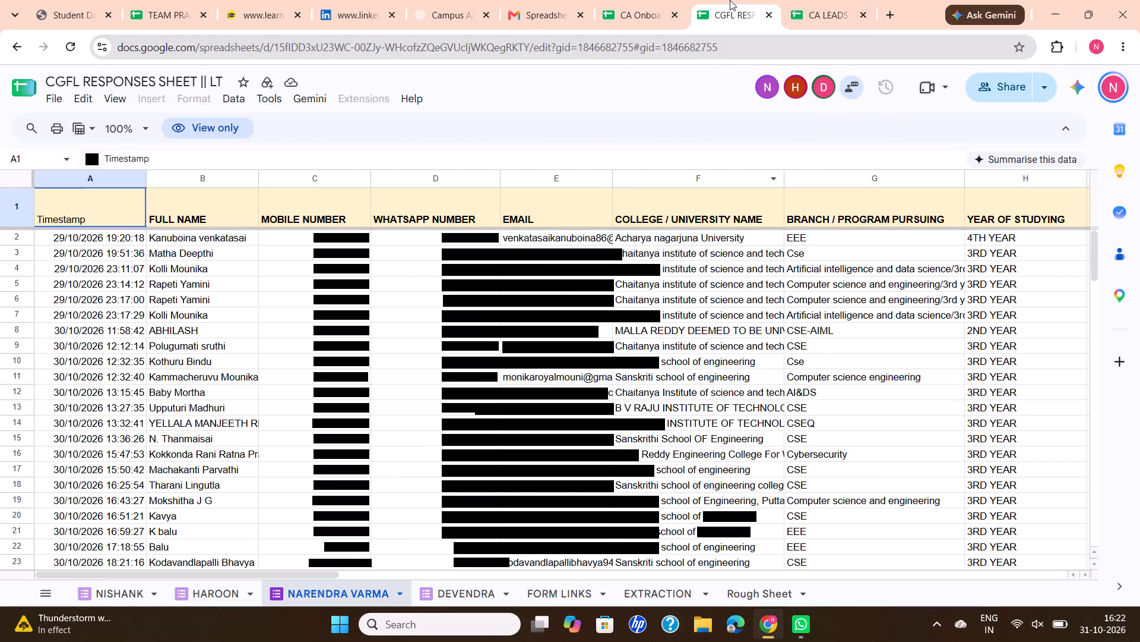
scroll(427, 477, "down", 3)
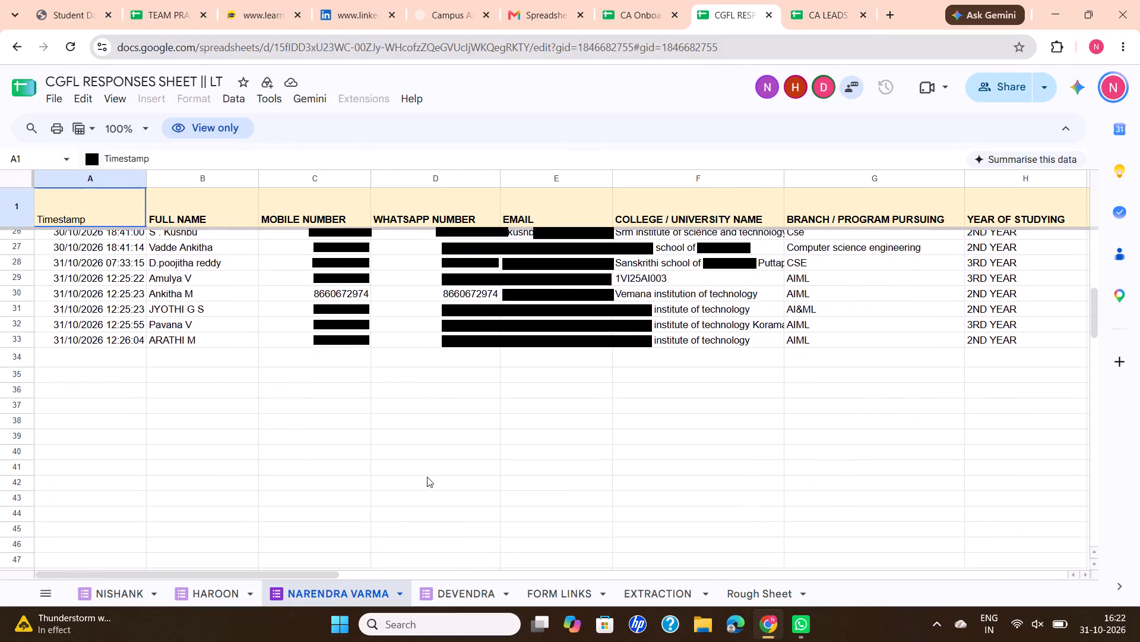
scroll(427, 477, "up", 8)
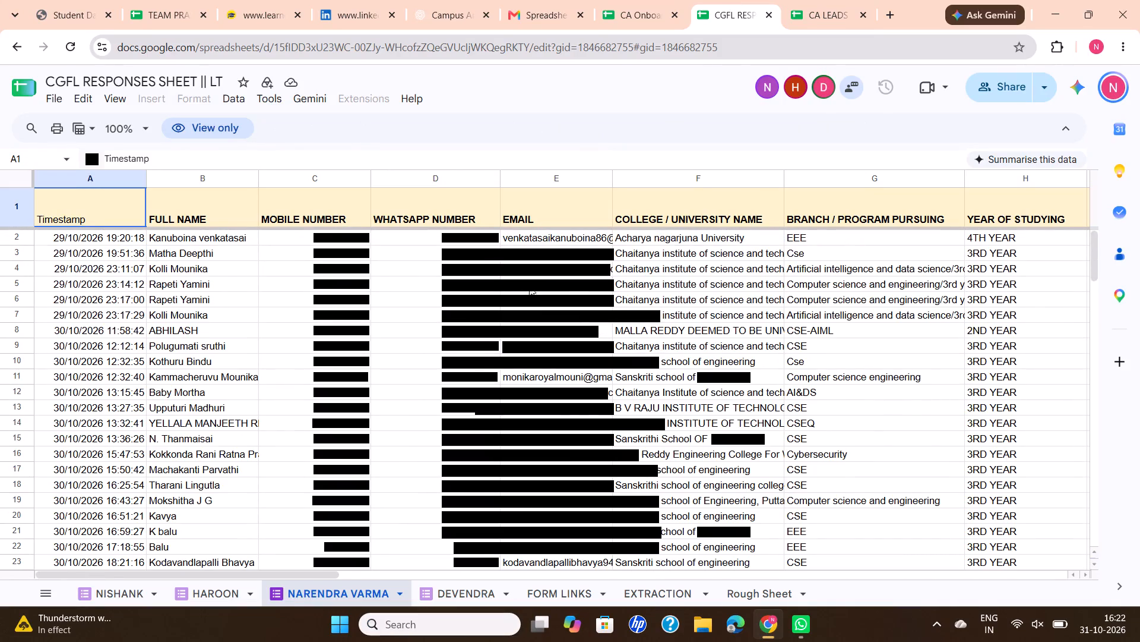
left_click(655, 17)
scroll(575, 358, "up", 2)
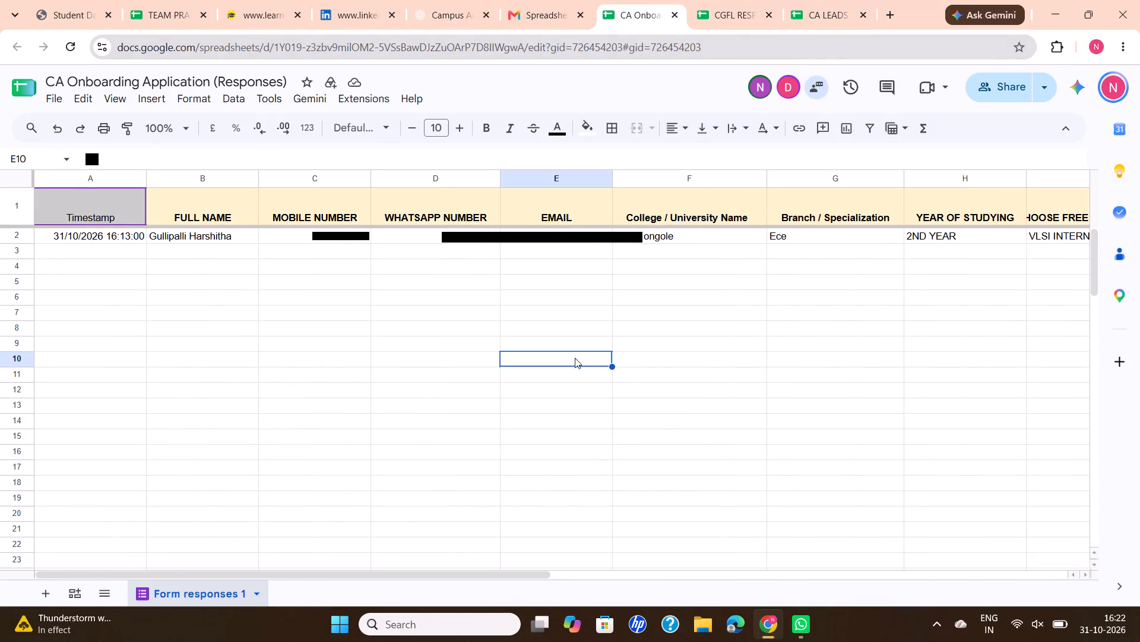
scroll(575, 358, "up", 2)
left_click(835, 0)
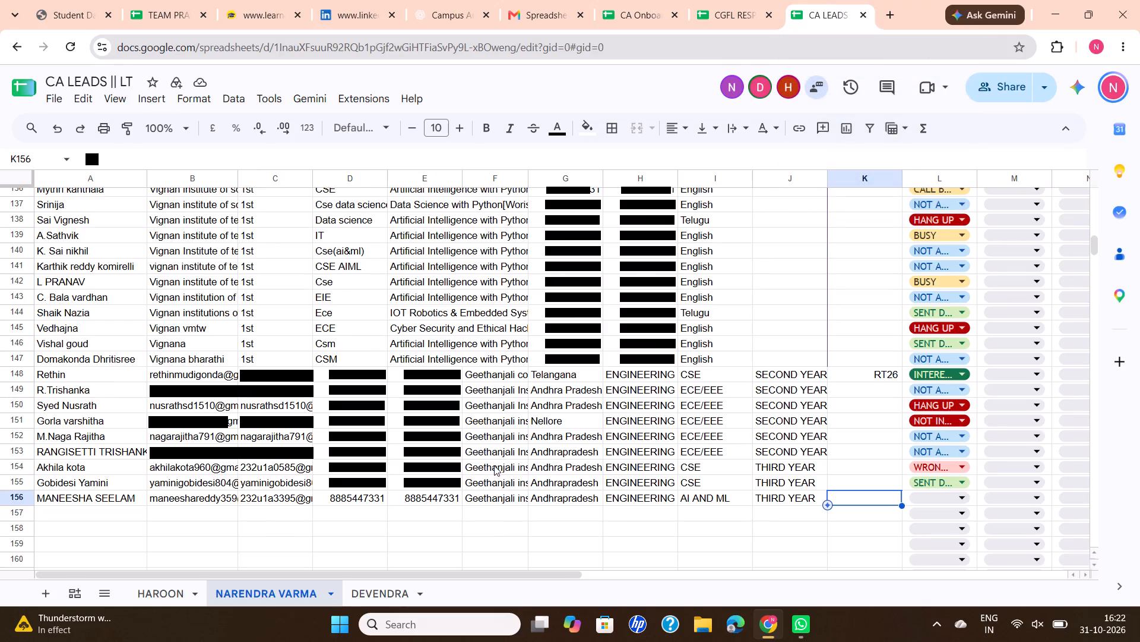
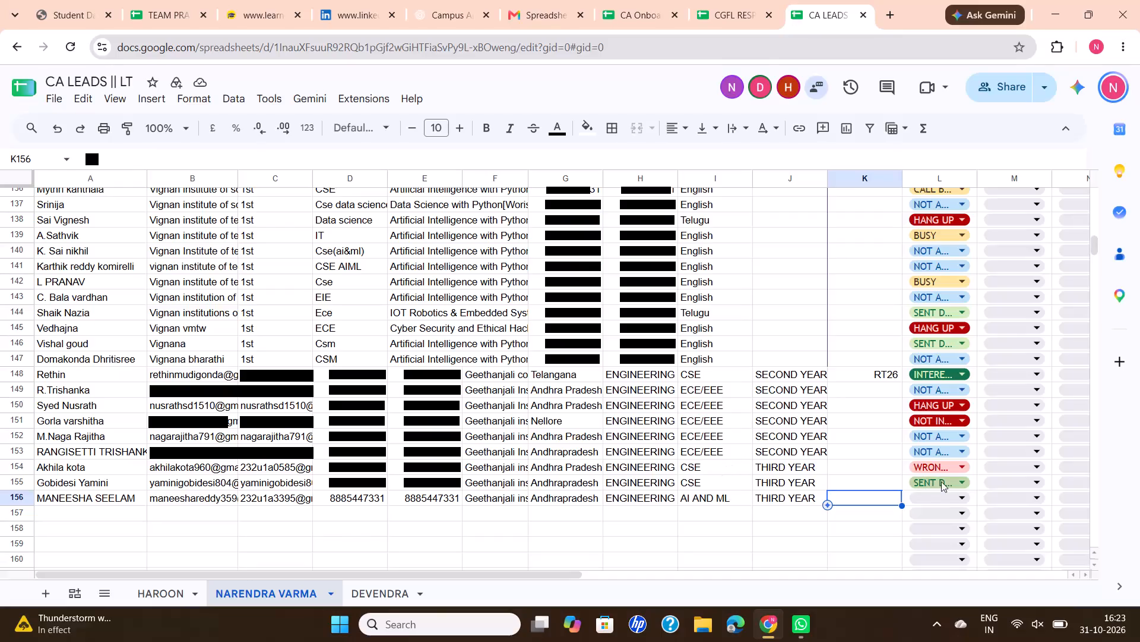
Set the UPDATE 1 call status of the row 156 lead to NOT ANSWERED.
left_click(938, 501)
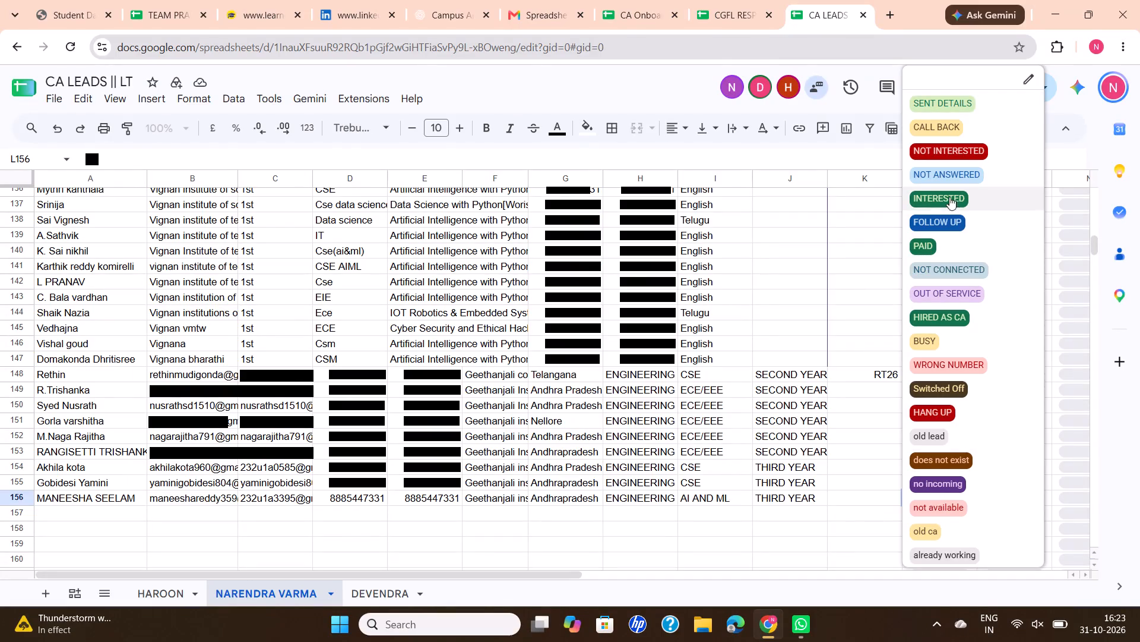
left_click(951, 165)
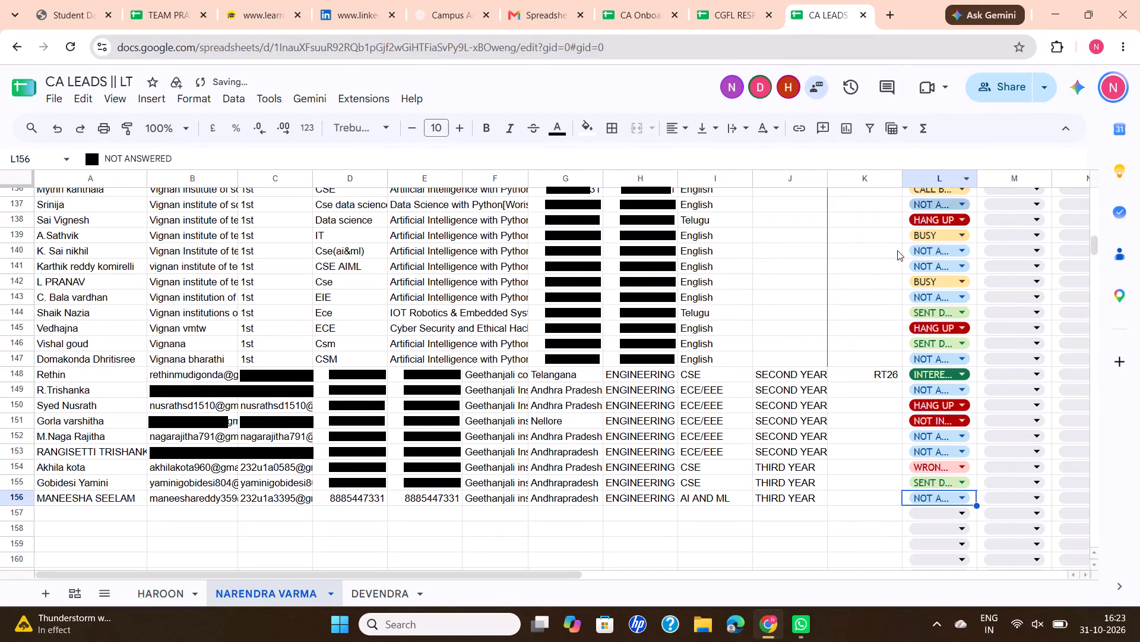
left_click(794, 331)
scroll(794, 331, "up", 17)
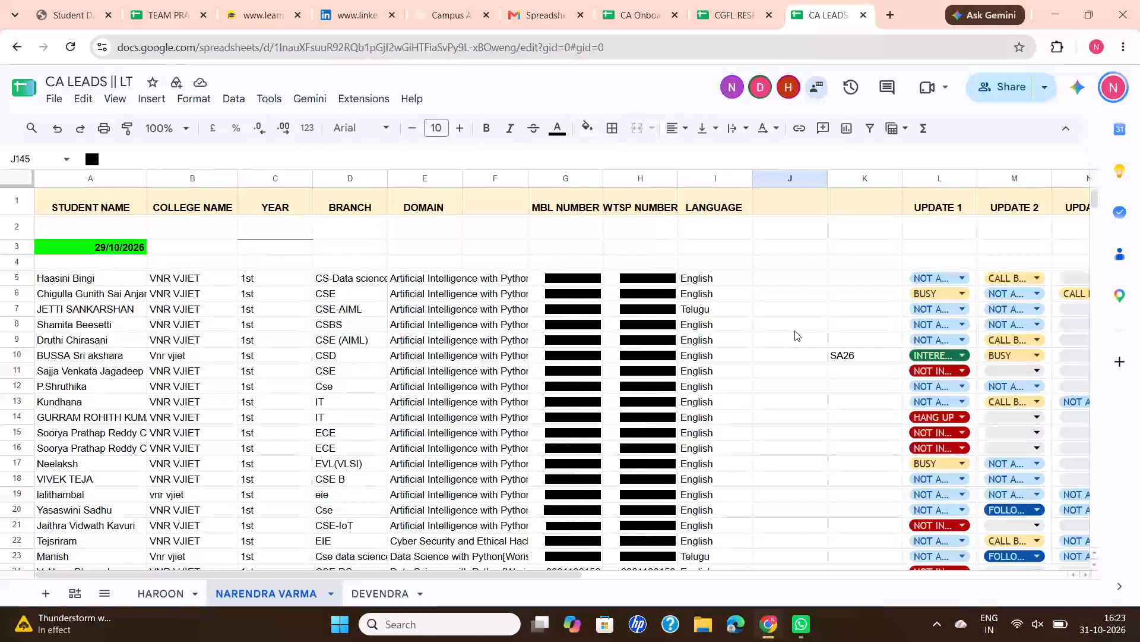
left_click(795, 280)
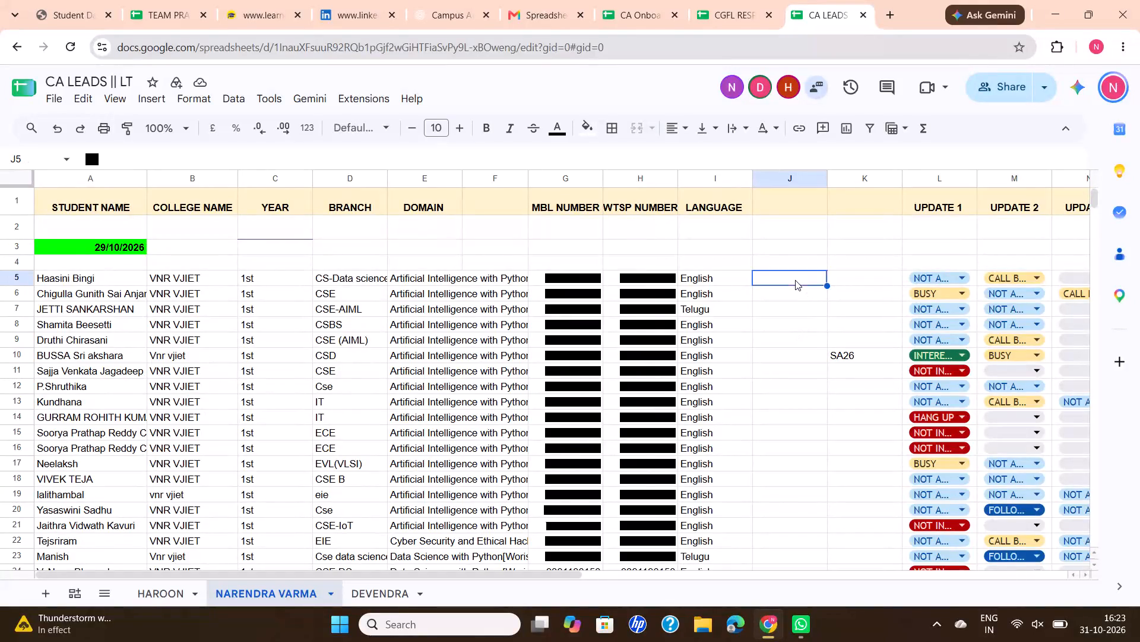
scroll(795, 280, "left", 2)
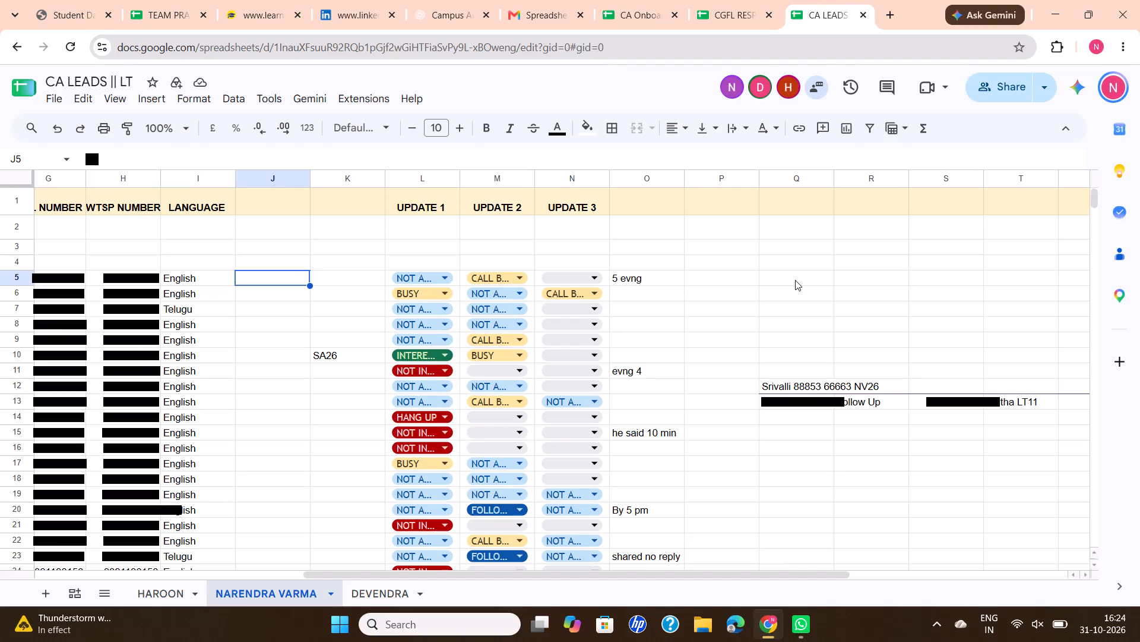
left_click(701, 298)
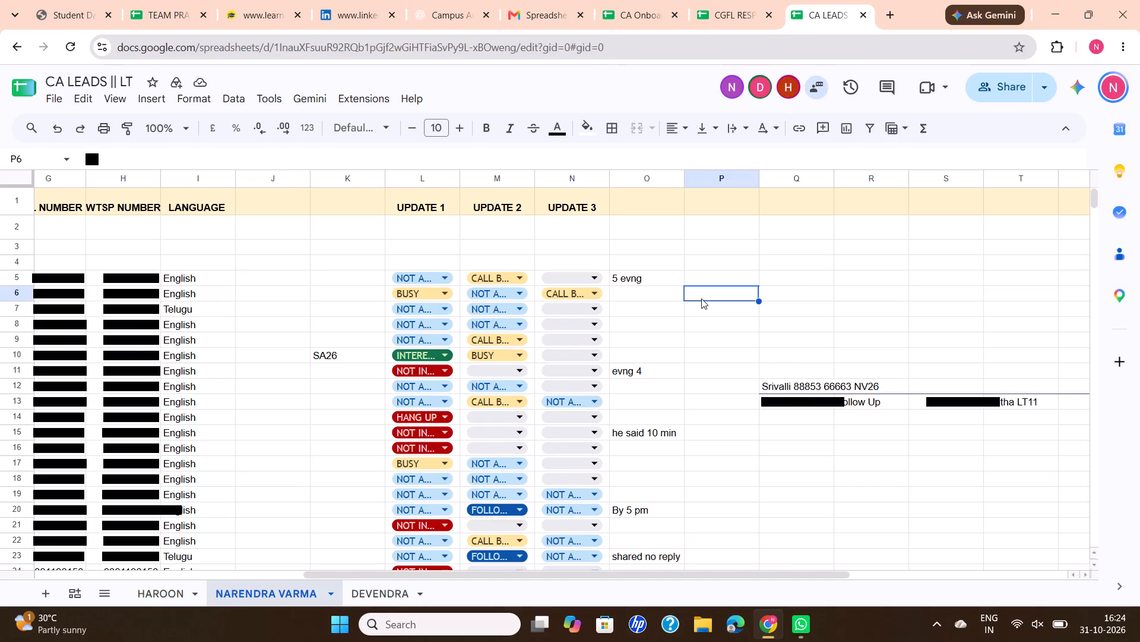
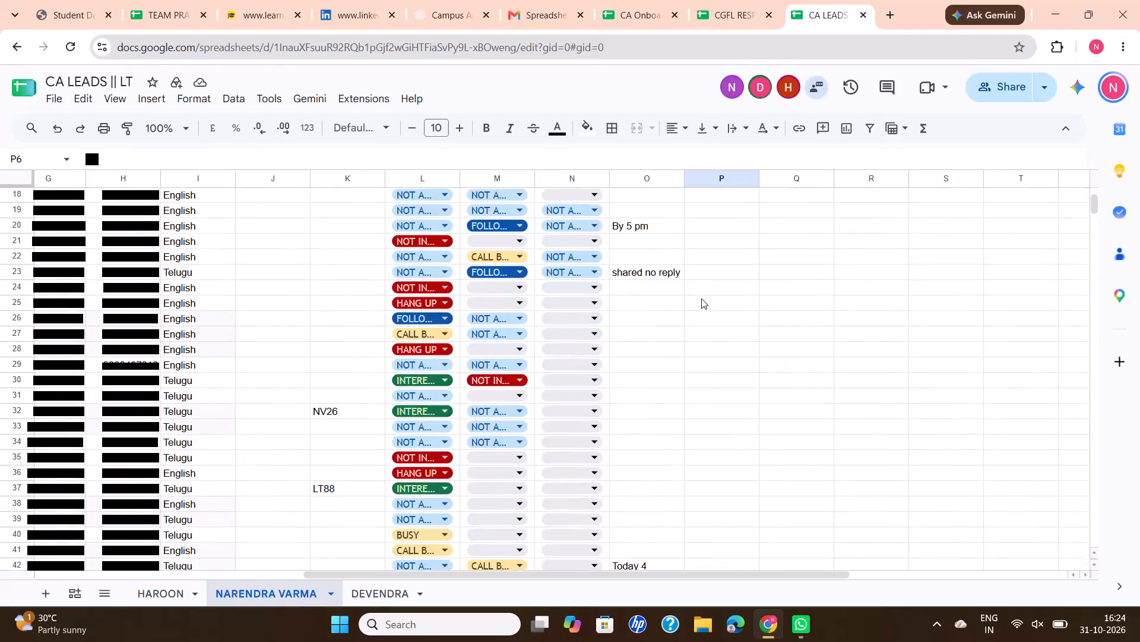
scroll(701, 298, "down", 1)
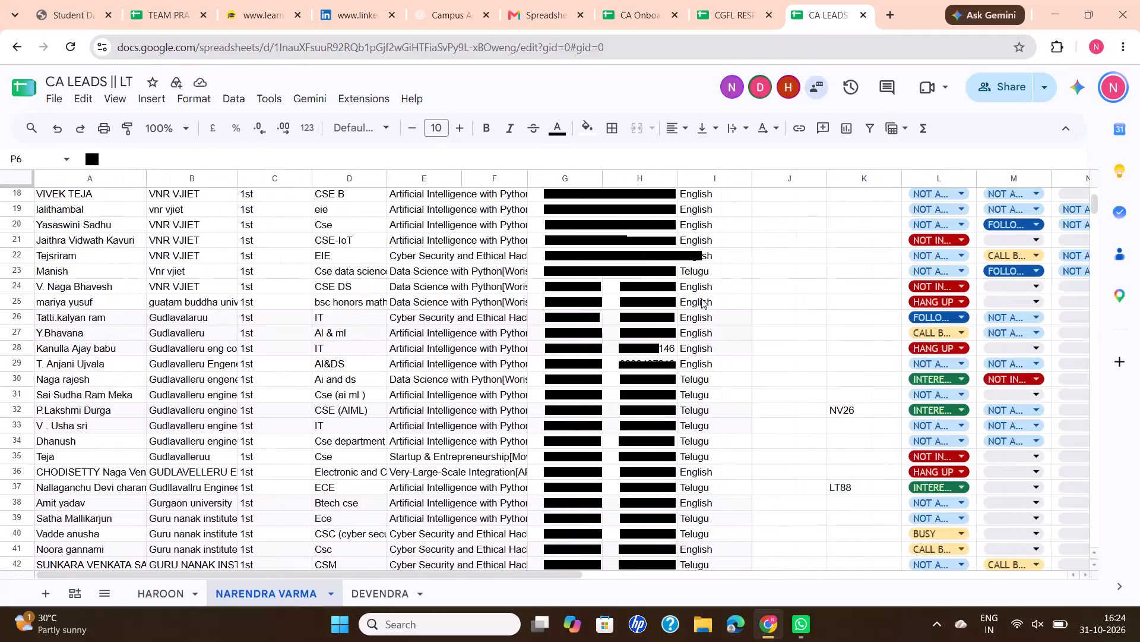
scroll(701, 298, "down", 3)
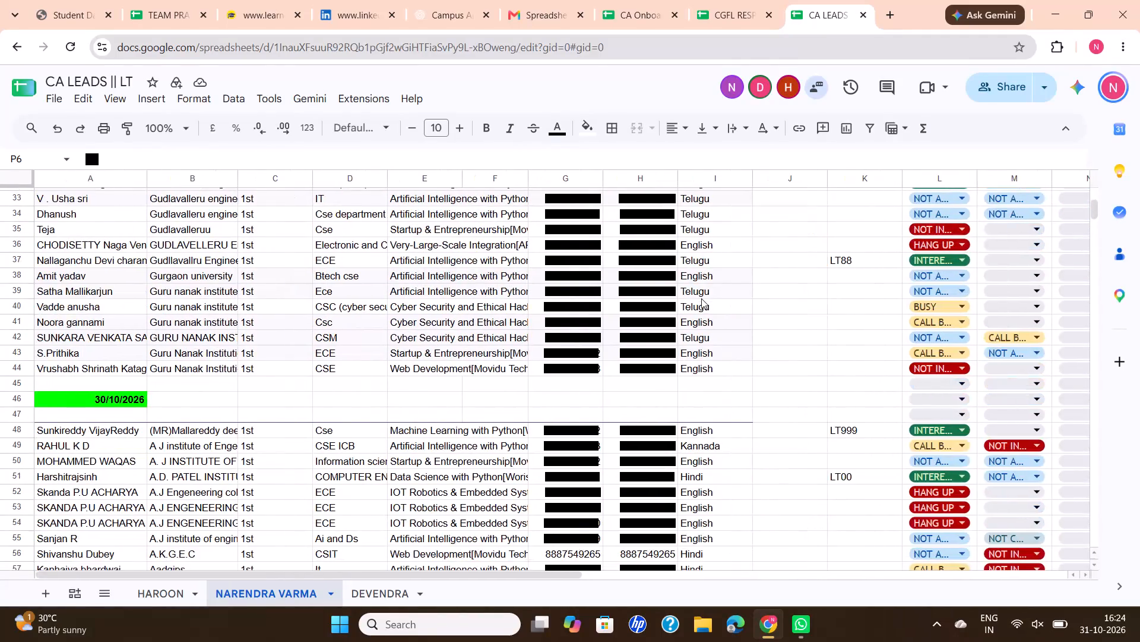
scroll(701, 298, "down", 2)
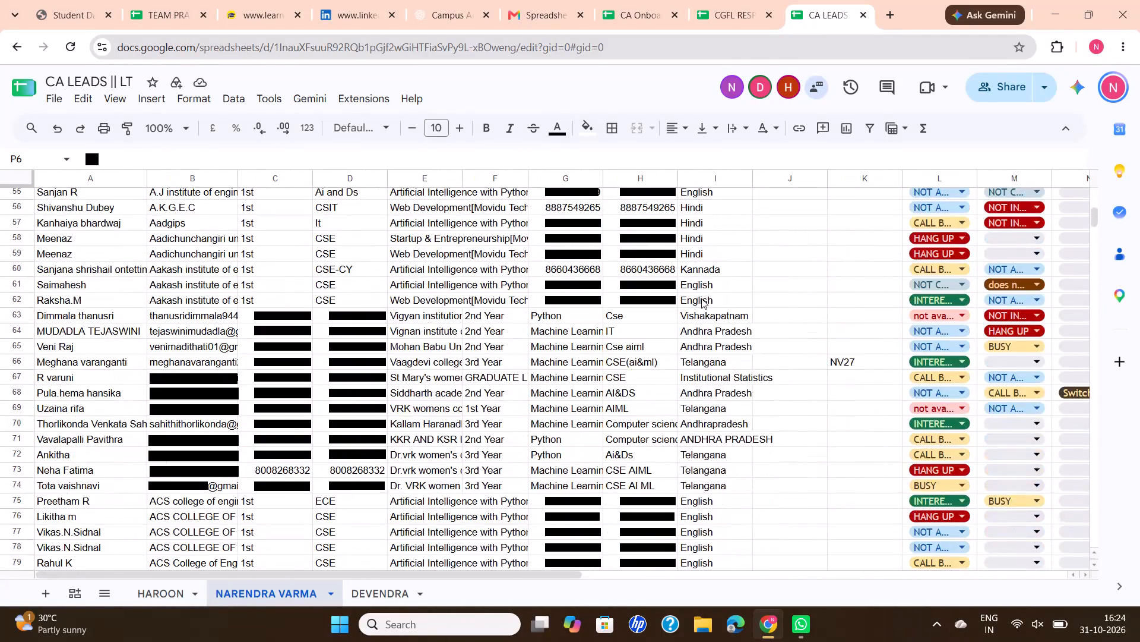
scroll(701, 298, "down", 2)
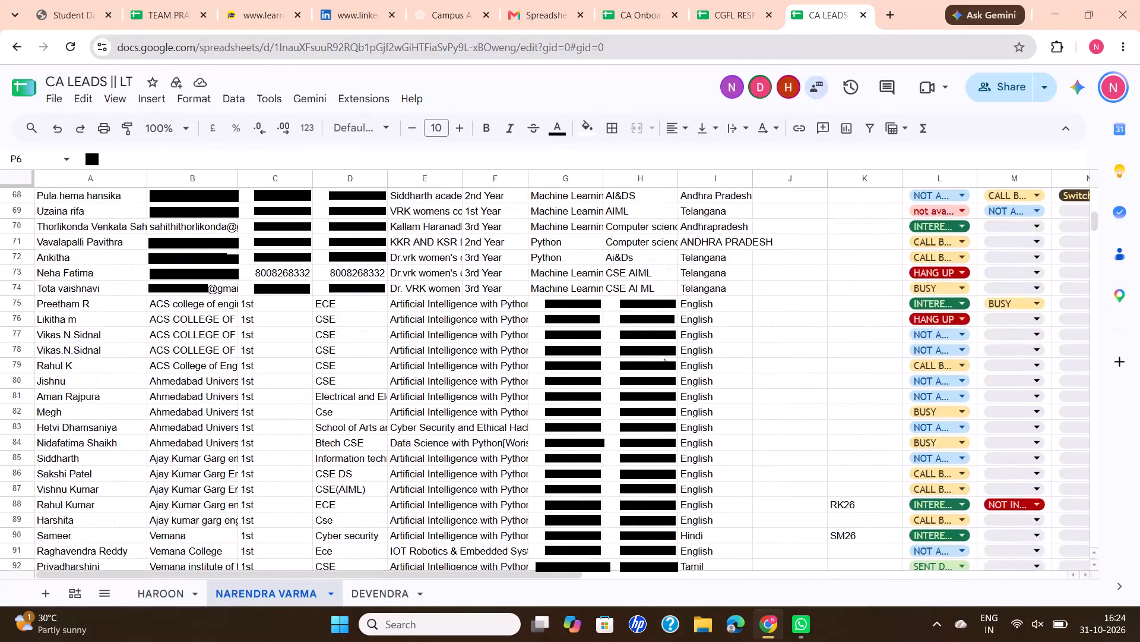
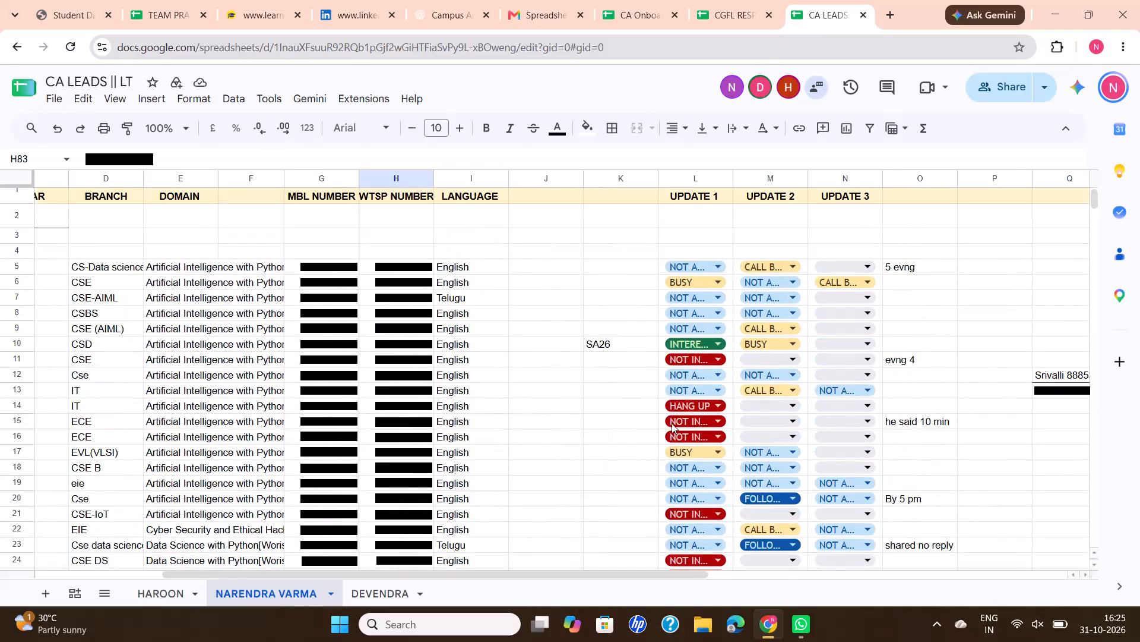
scroll(672, 423, "left", 2)
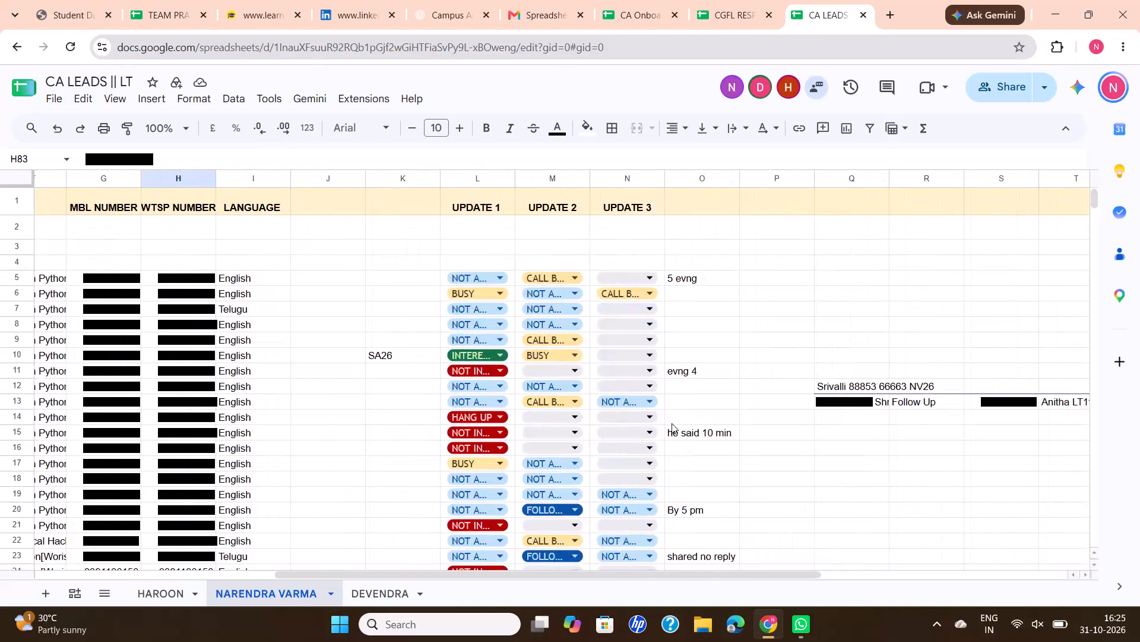
scroll(672, 423, "left", 4)
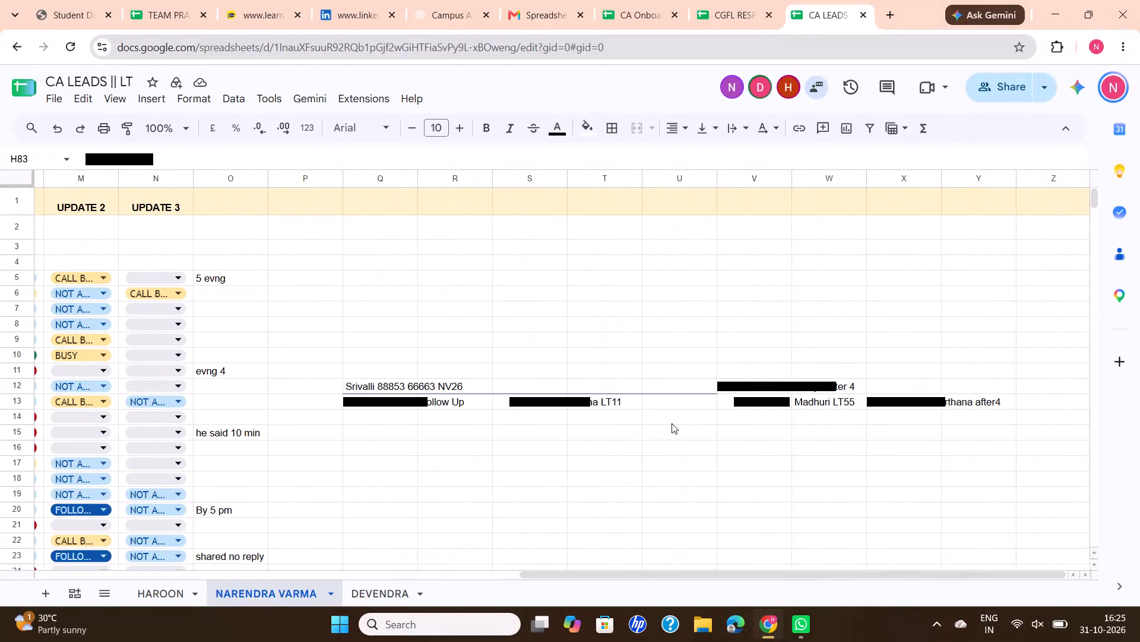
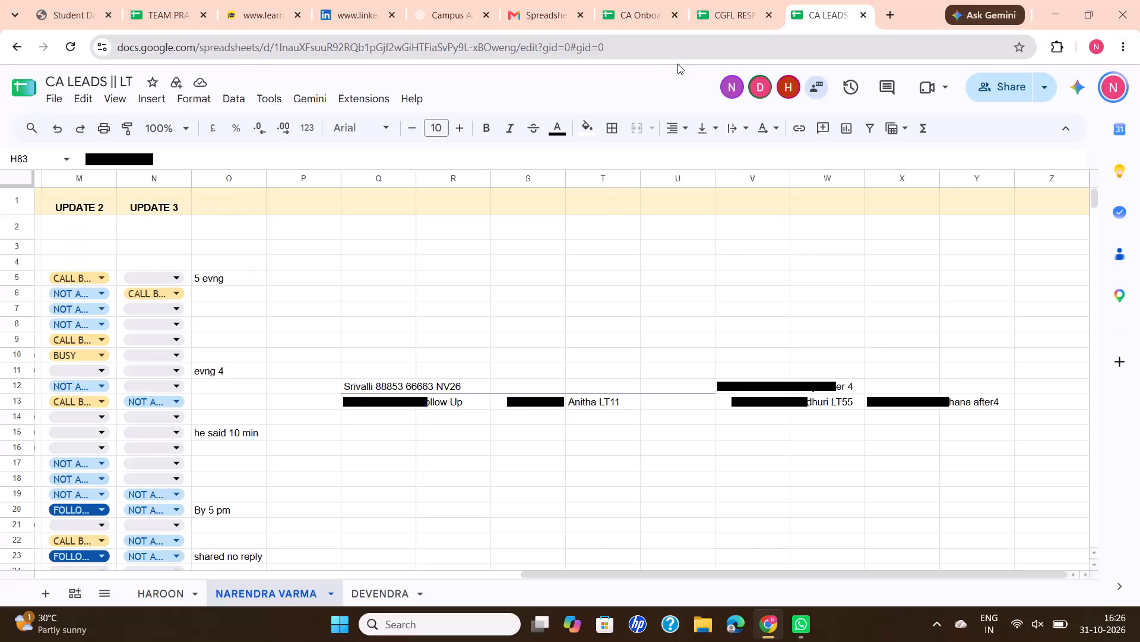
Examine the latest responses on the HAROON sheet of CGFL RESPONSES SHEET || LT, including their referral codes.
left_click(734, 15)
scroll(389, 414, "down", 1)
left_click(223, 591)
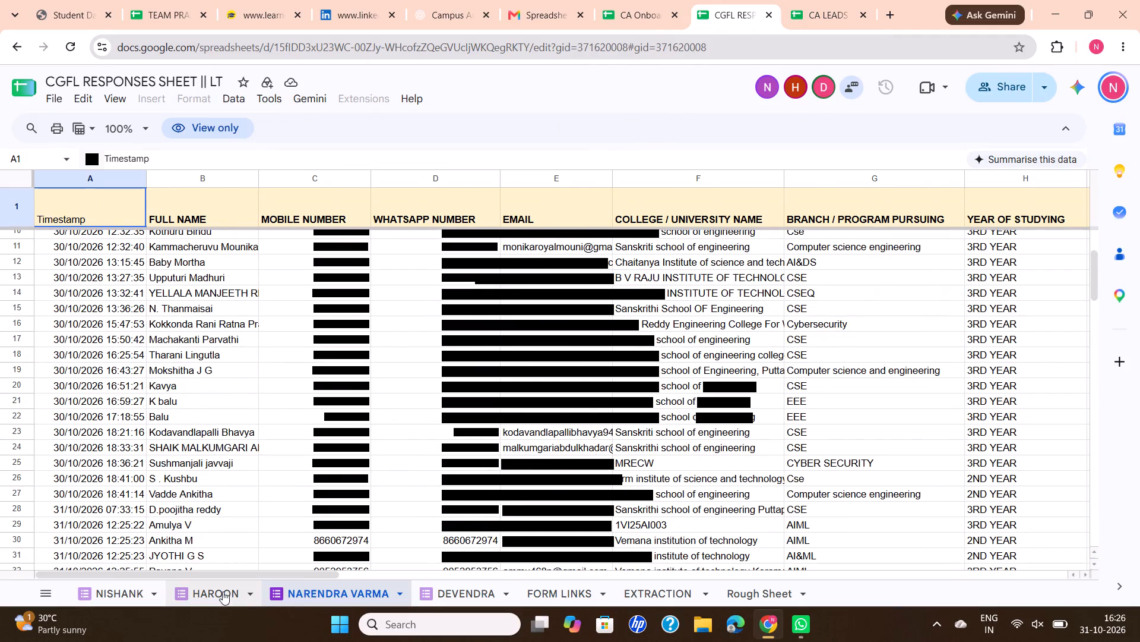
scroll(359, 402, "down", 6)
scroll(359, 402, "up", 1)
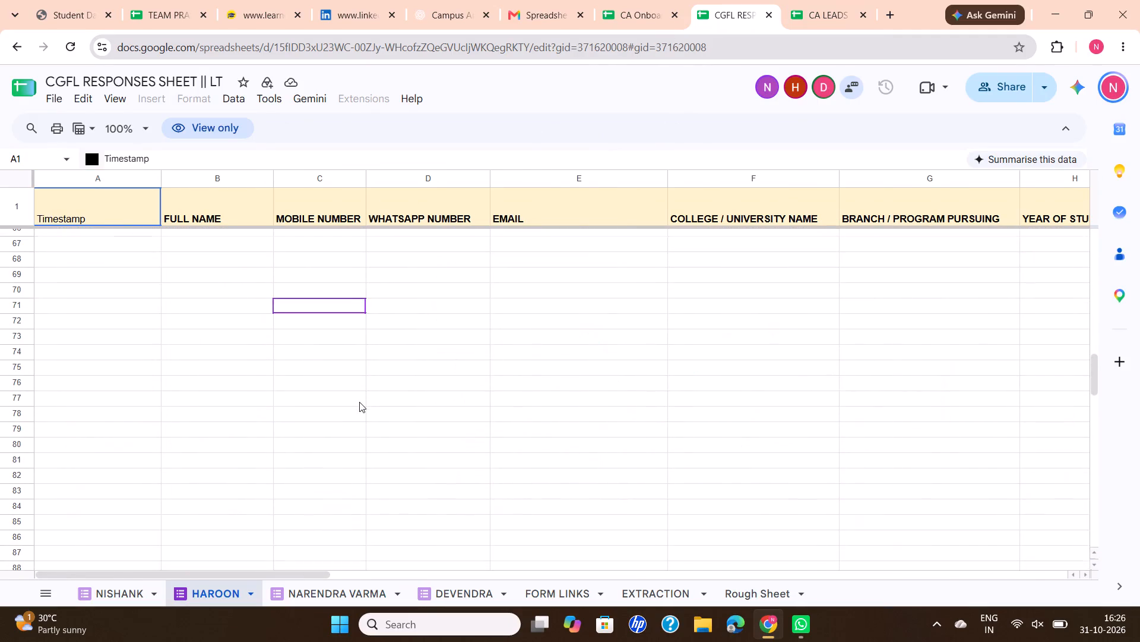
scroll(359, 402, "up", 2)
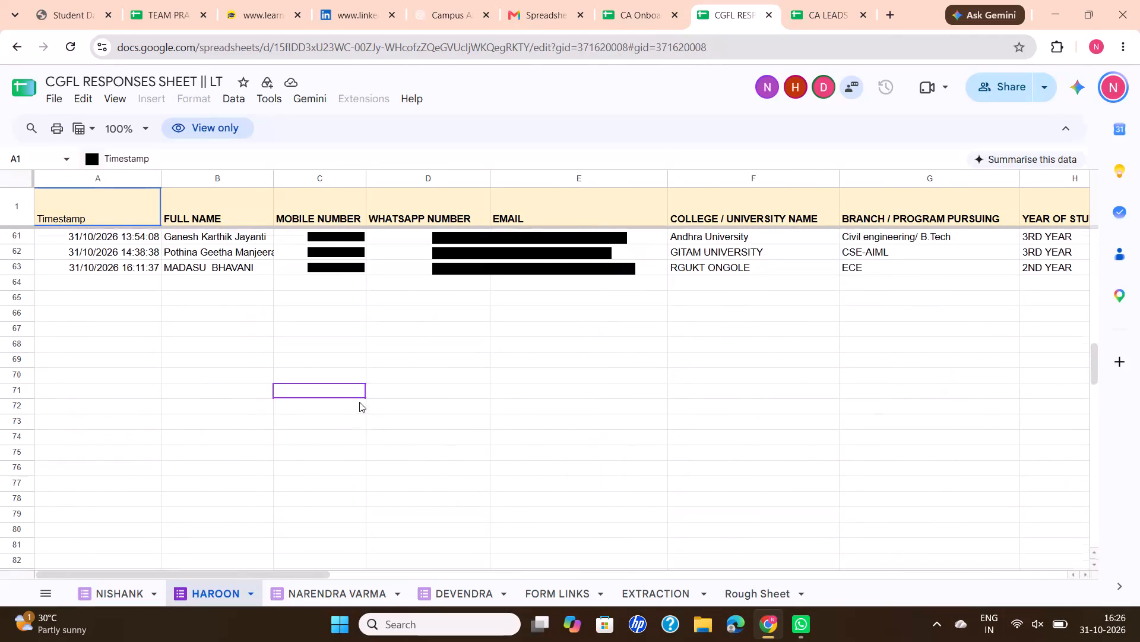
scroll(359, 402, "up", 1)
scroll(316, 311, "left", 4)
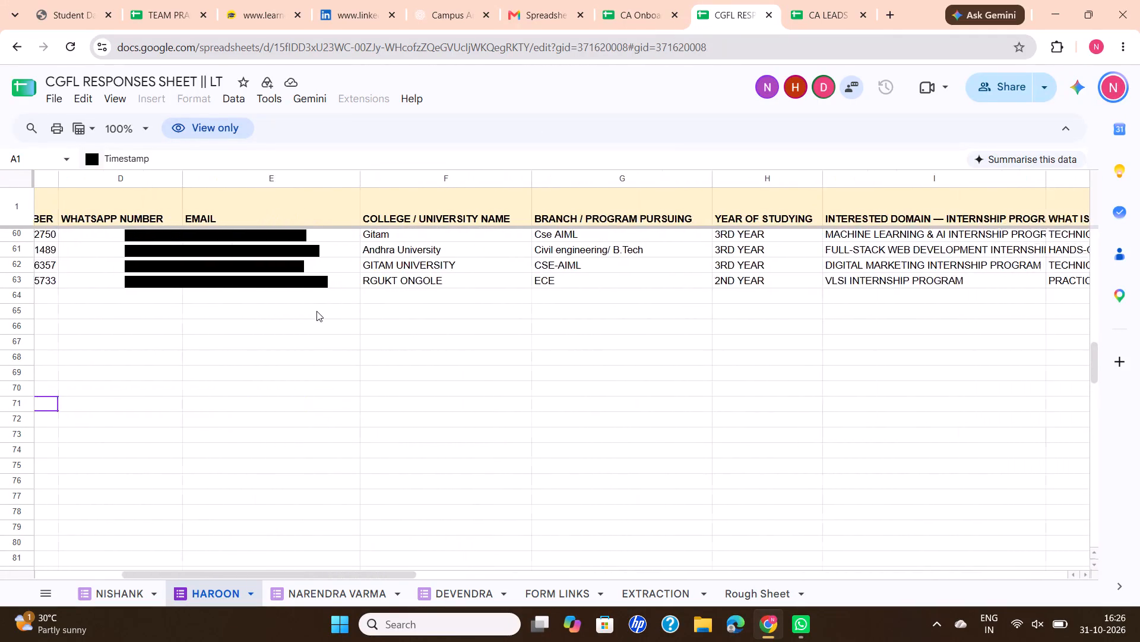
scroll(316, 311, "left", 1)
scroll(316, 311, "up", 1)
scroll(316, 311, "left", 3)
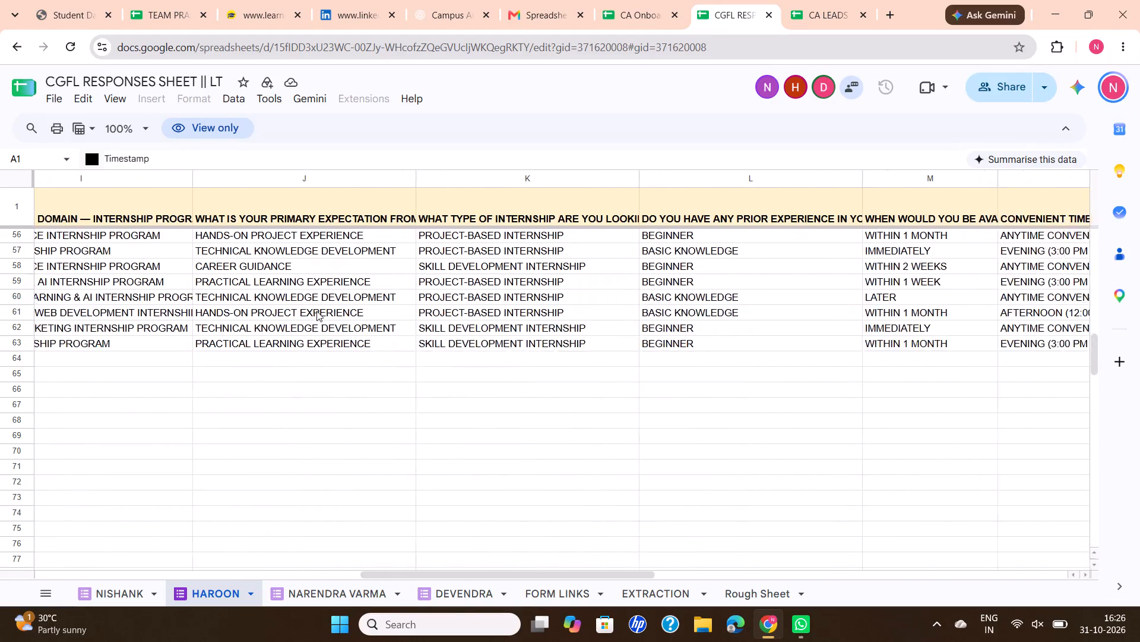
scroll(316, 311, "left", 5)
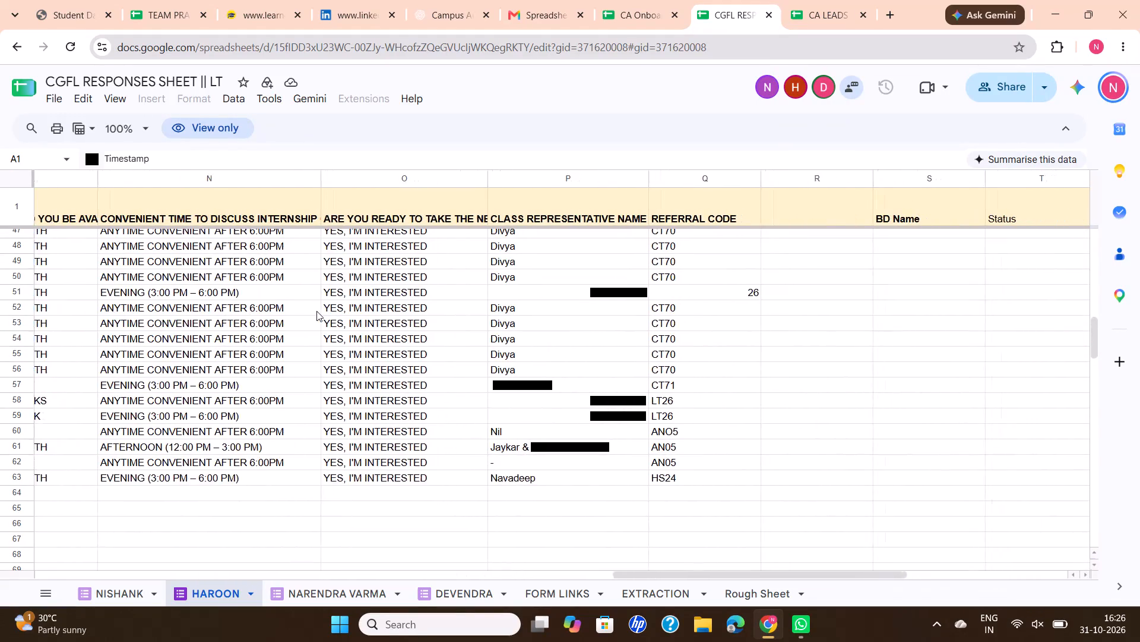
scroll(316, 311, "right", 7)
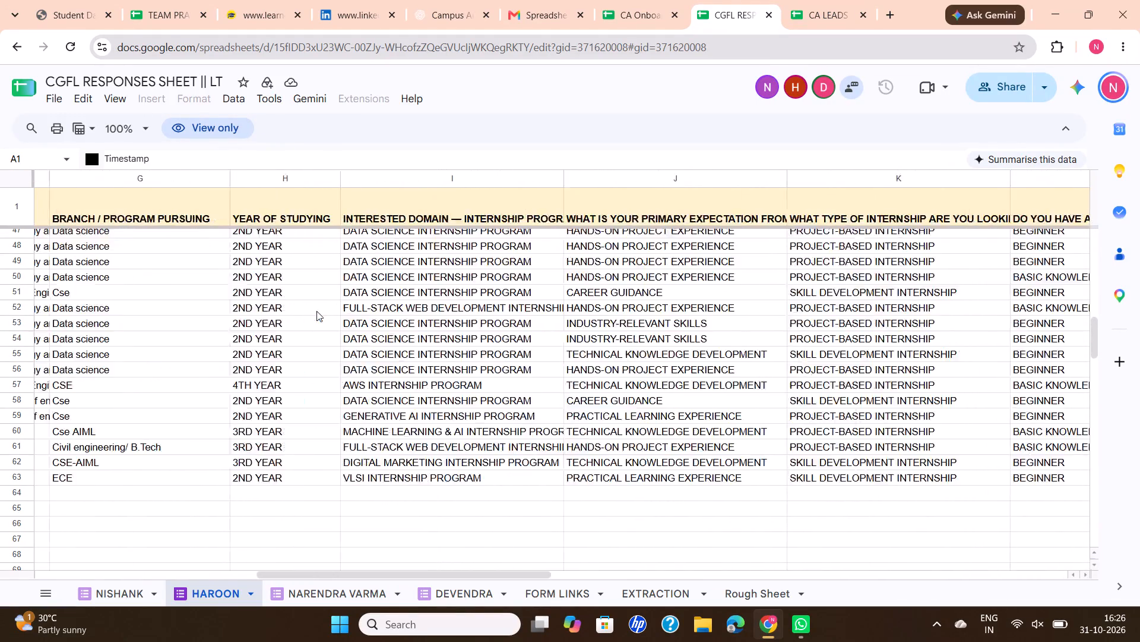
scroll(316, 311, "right", 8)
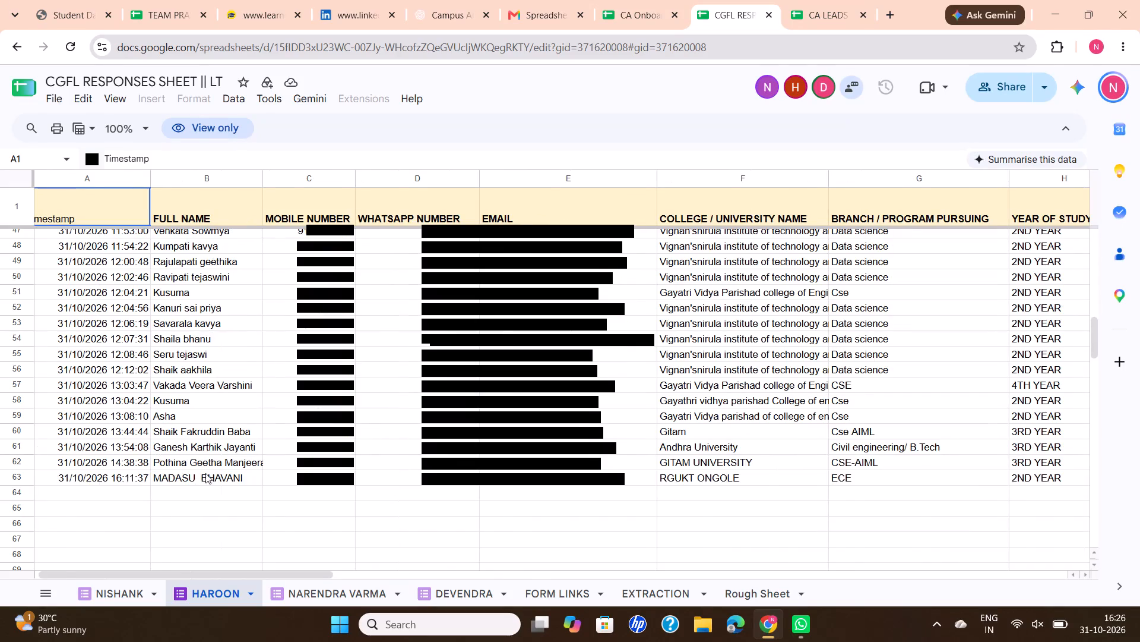
Count the responses dated 31/10/2026 on the HAROON sheet by selecting the full names from row 63 up to row 29.
left_click_drag(205, 473, 224, 369)
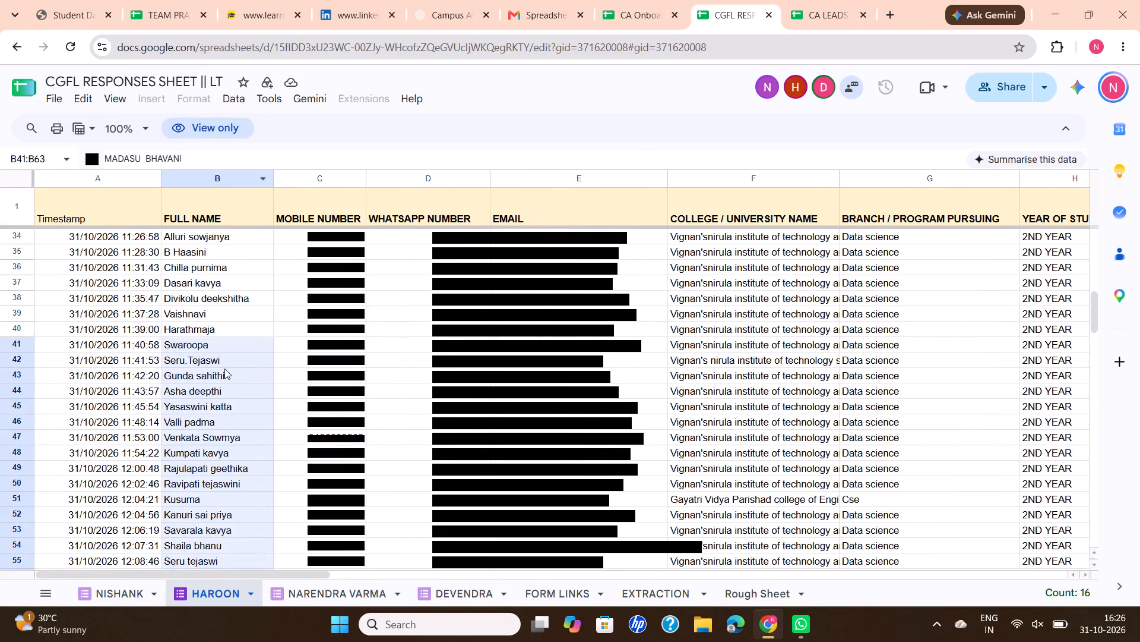
left_click_drag(224, 369, 205, 412)
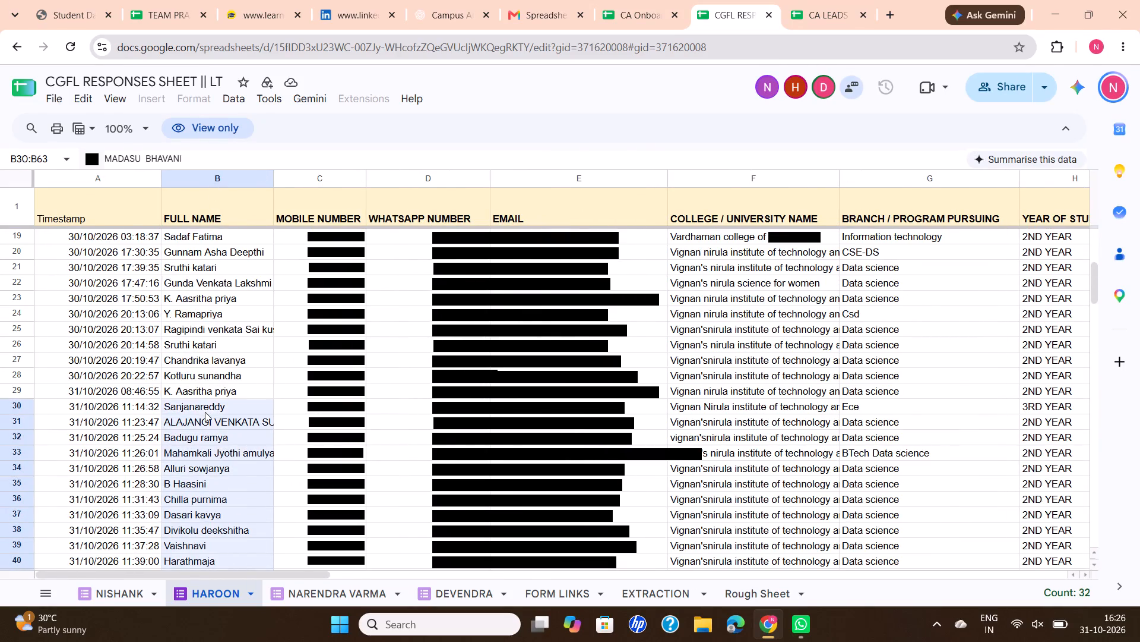
left_click_drag(205, 412, 204, 392)
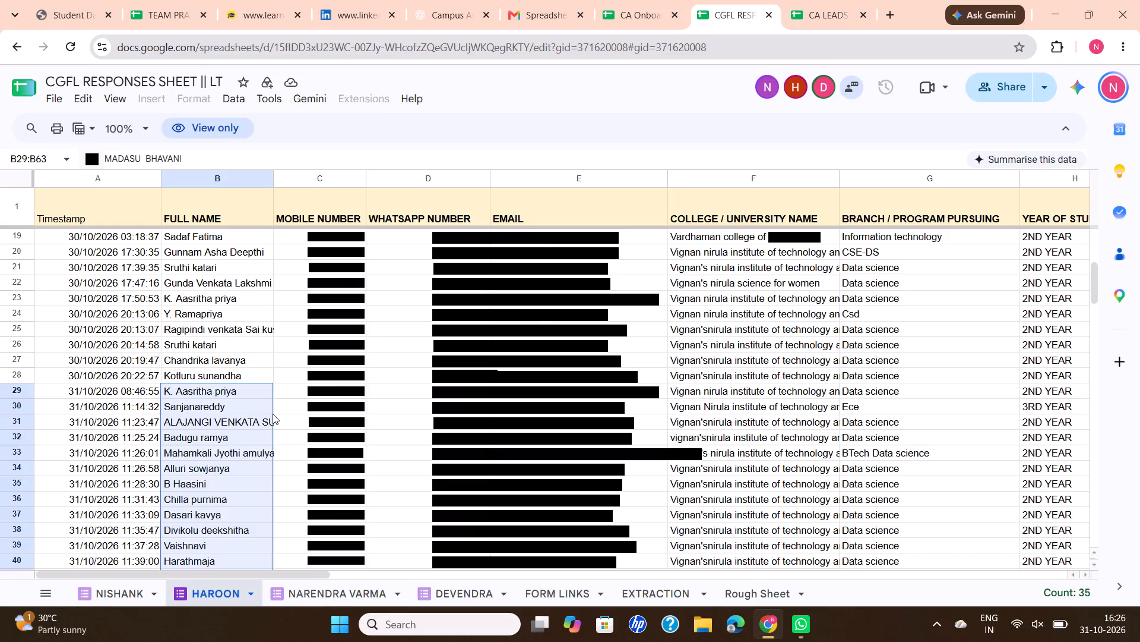
left_click(331, 405)
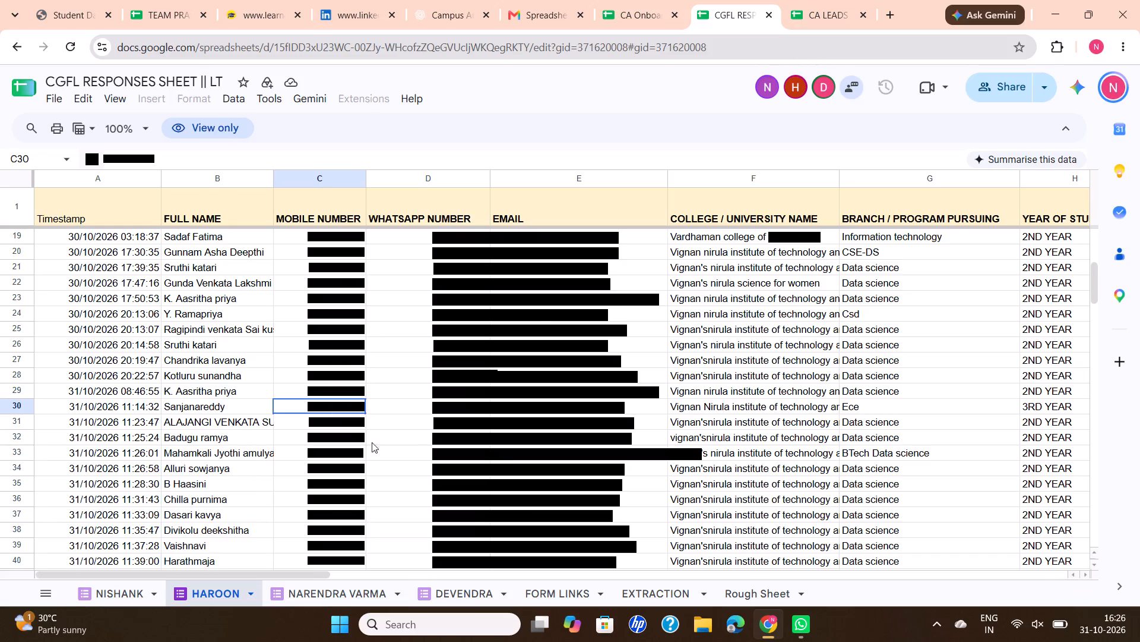
left_click(359, 588)
scroll(331, 417, "down", 3)
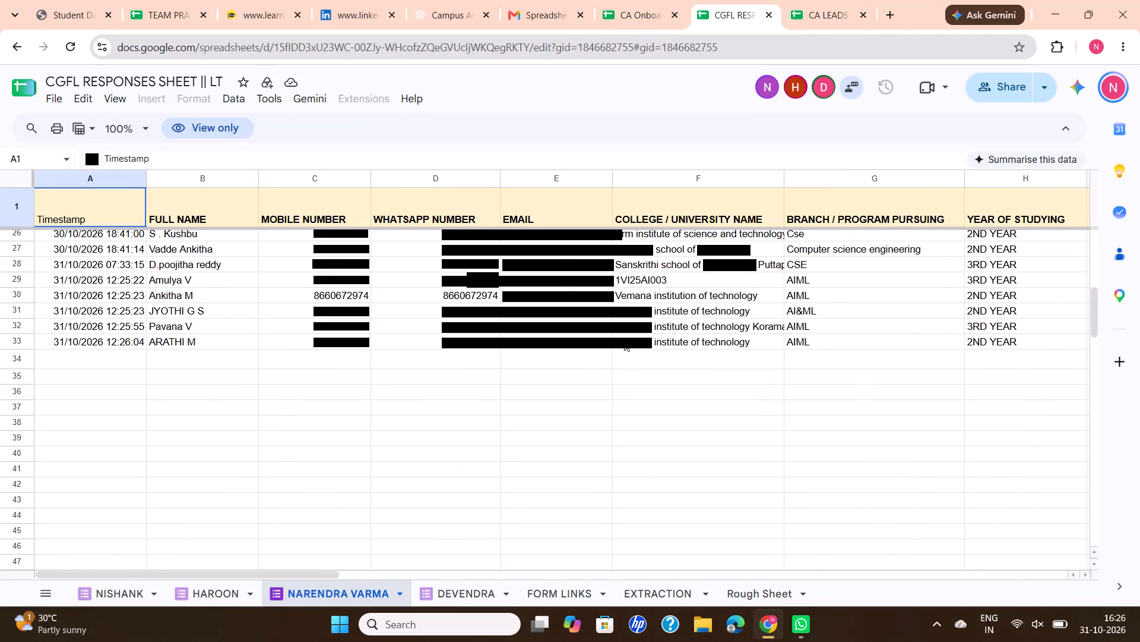
left_click(815, 14)
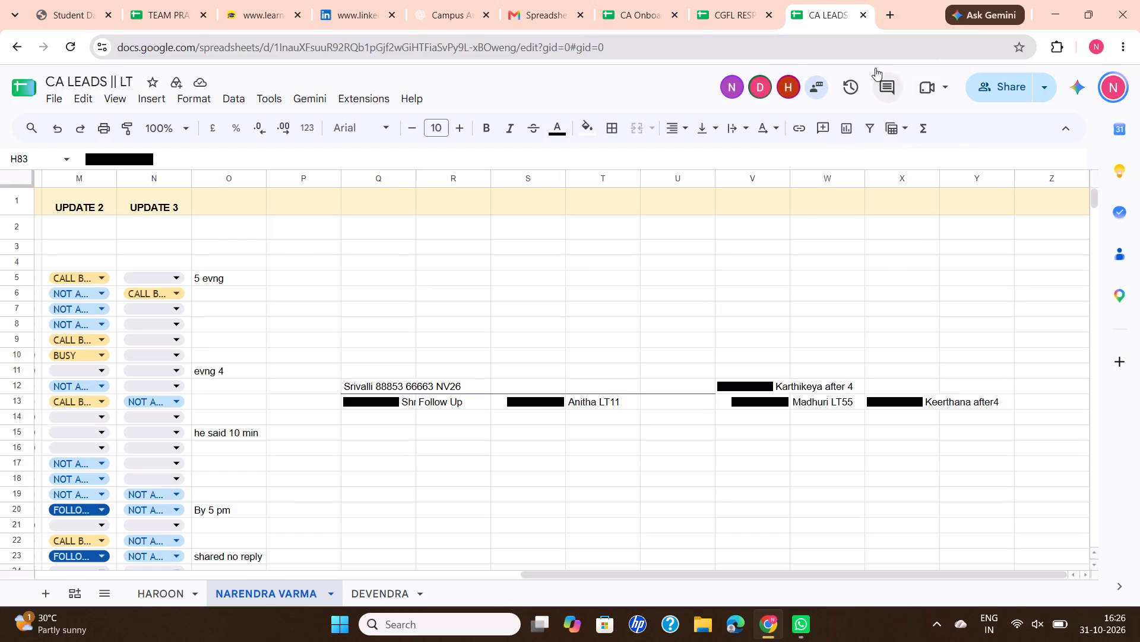
scroll(759, 366, "right", 11)
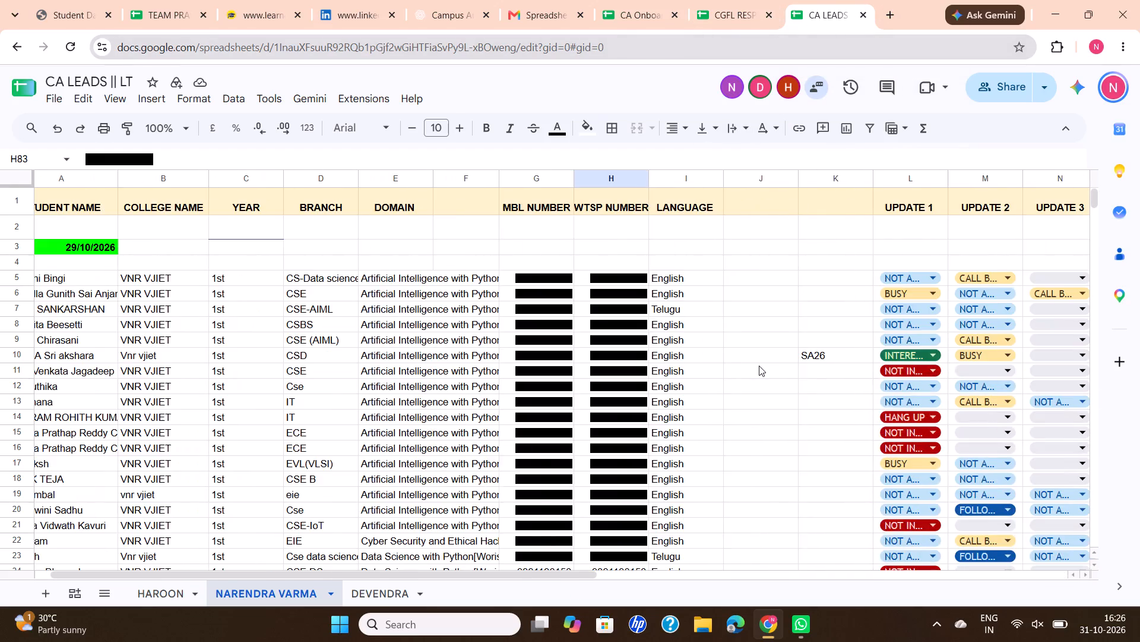
scroll(759, 366, "down", 8)
scroll(759, 366, "up", 1)
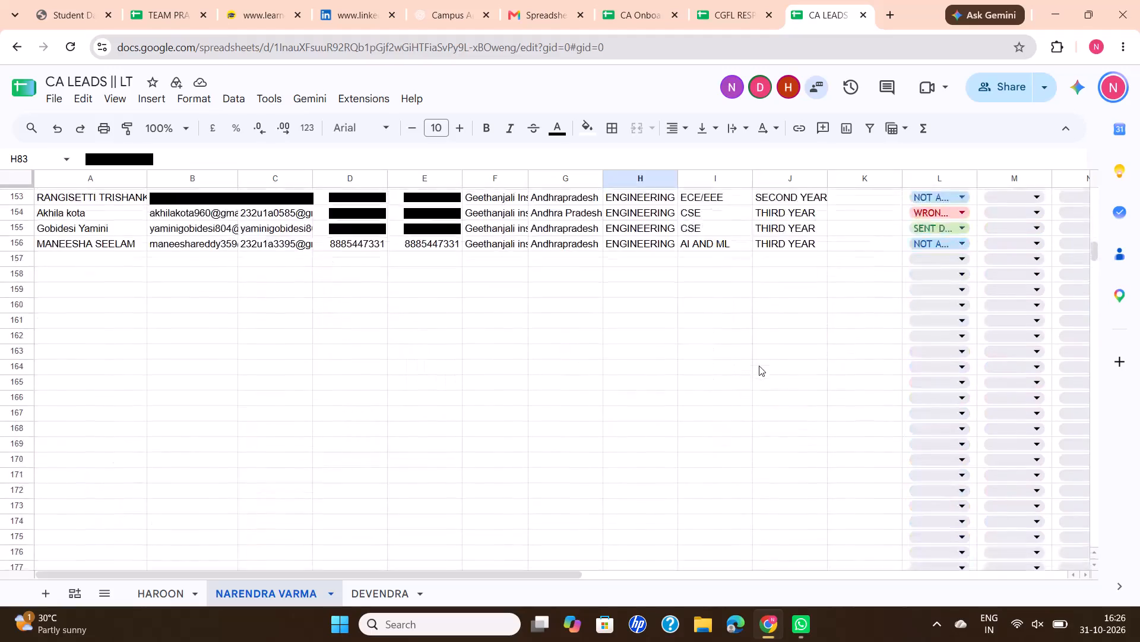
scroll(759, 366, "up", 2)
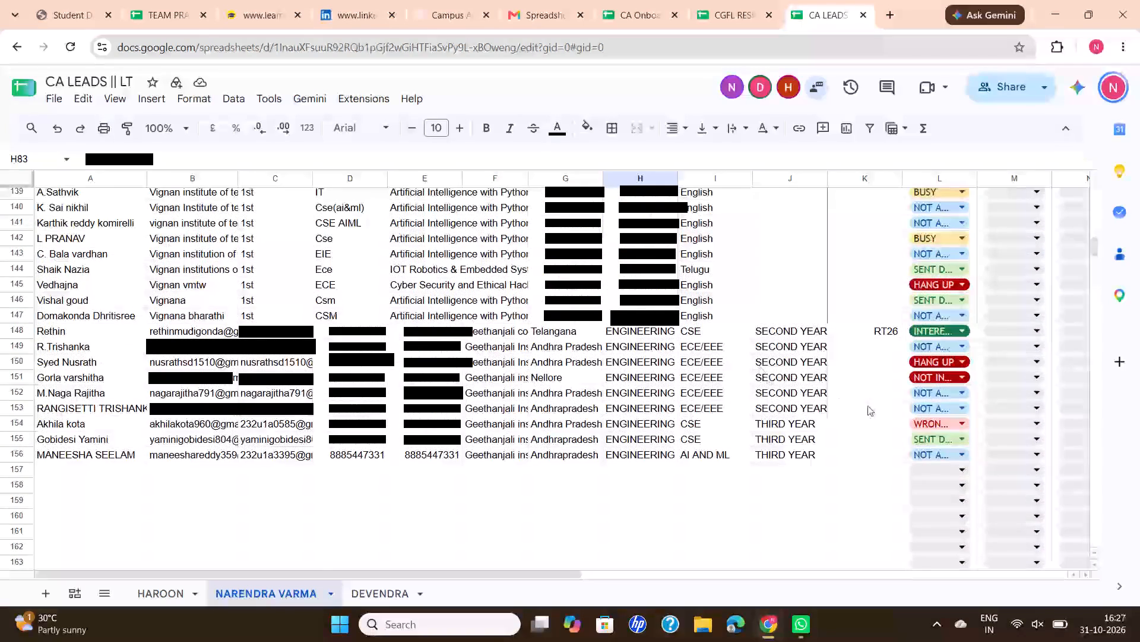
left_click(845, 437)
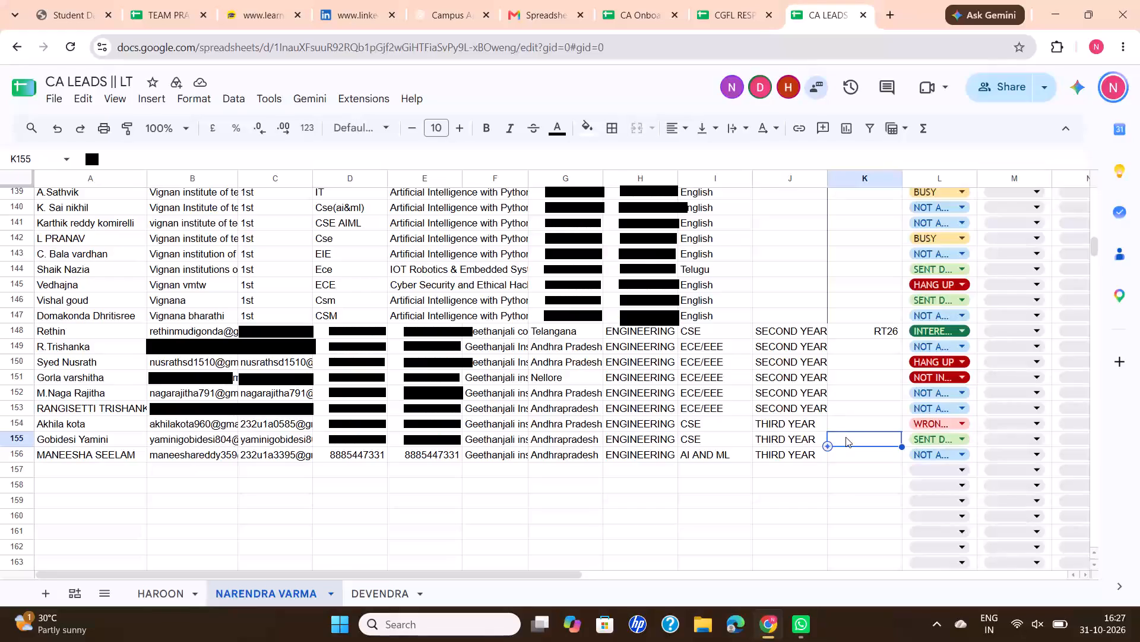
Check the submissions in CA Onboarding Application (Responses) and return to CA LEADS || LT.
left_click(629, 10)
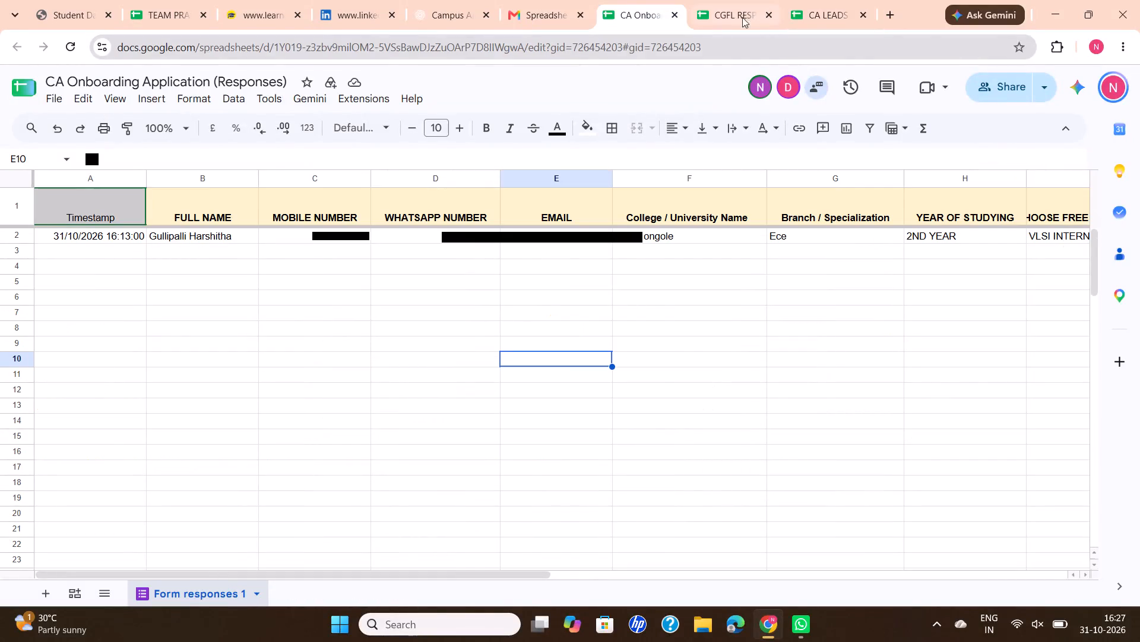
left_click(815, 10)
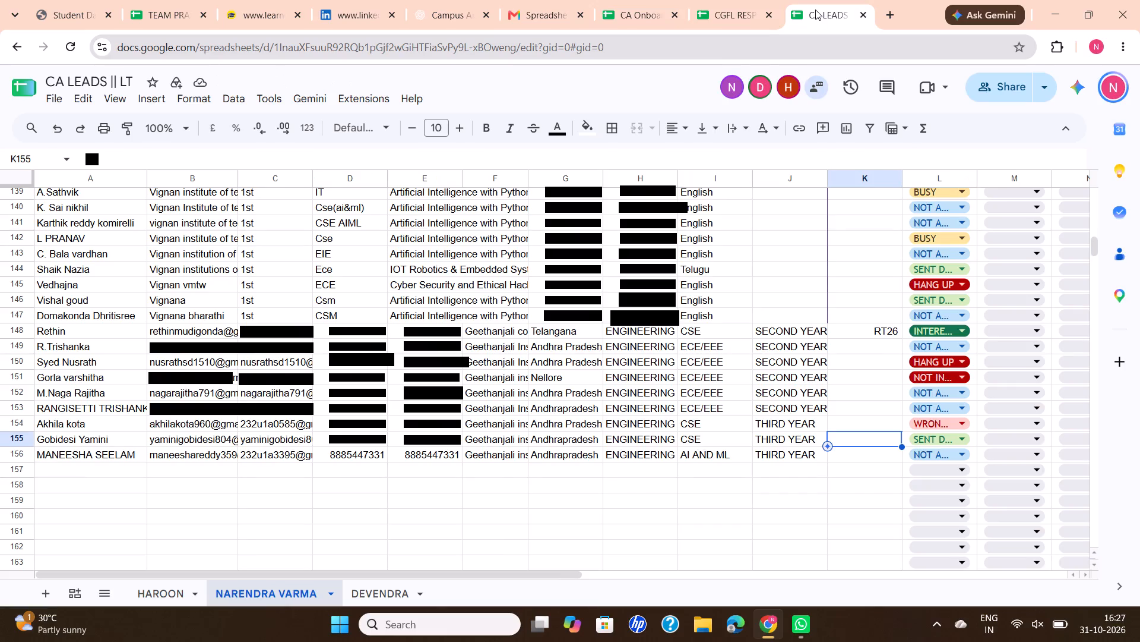
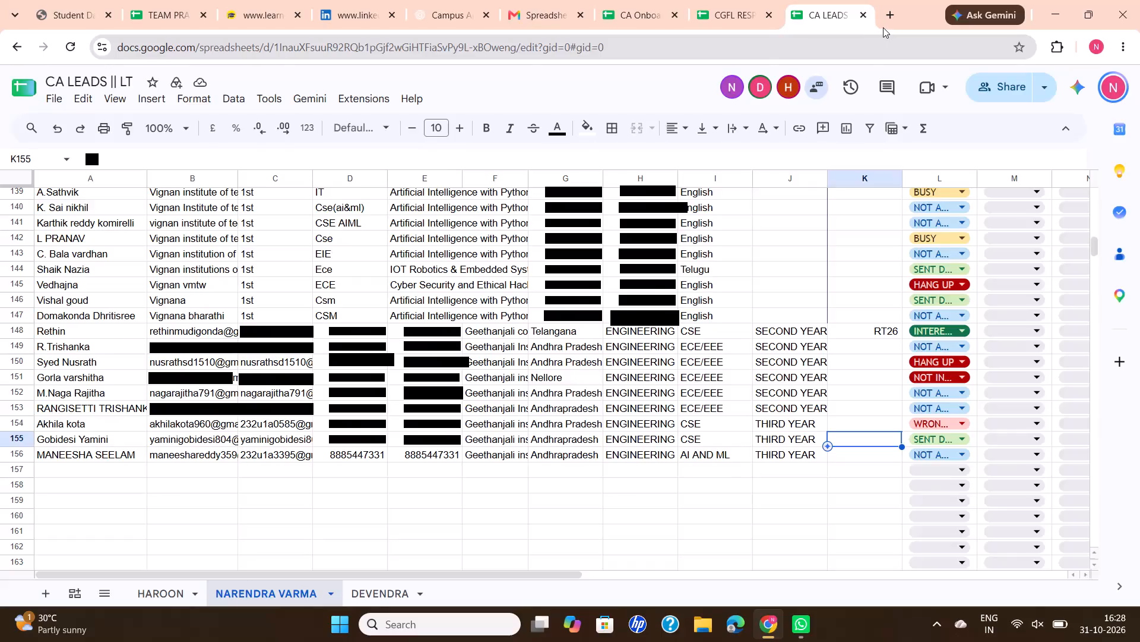
Set the follow-up status in column M for the lead in row 155 to NOT ANSWERED.
scroll(919, 503, "left", 3)
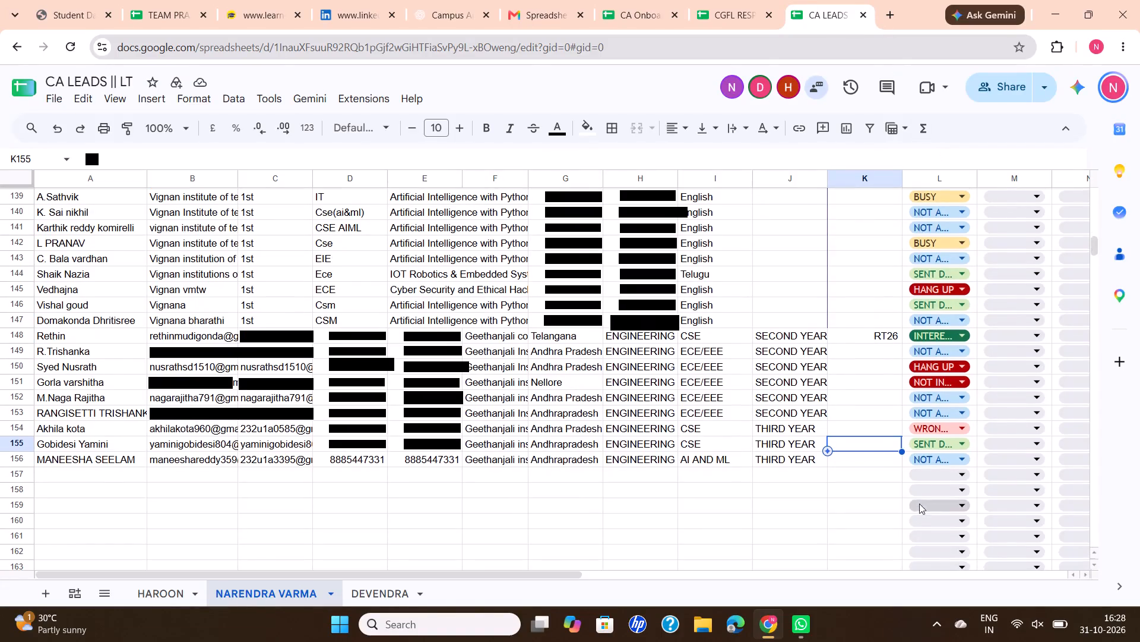
scroll(953, 480, "left", 3)
left_click(773, 446)
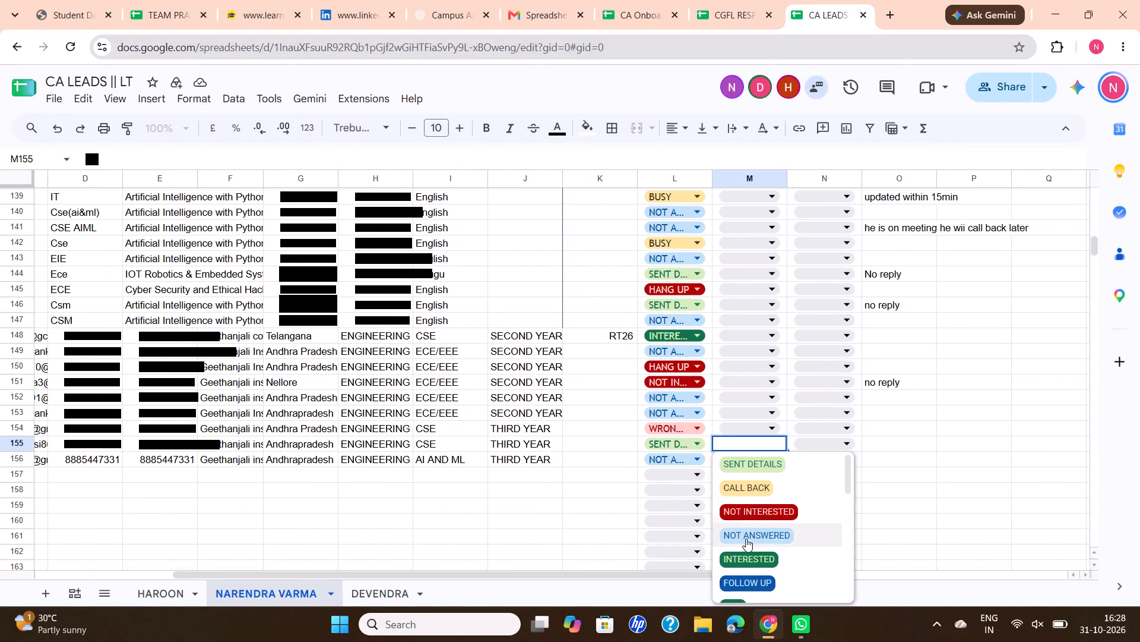
scroll(745, 545, "down", 1)
left_click(752, 479)
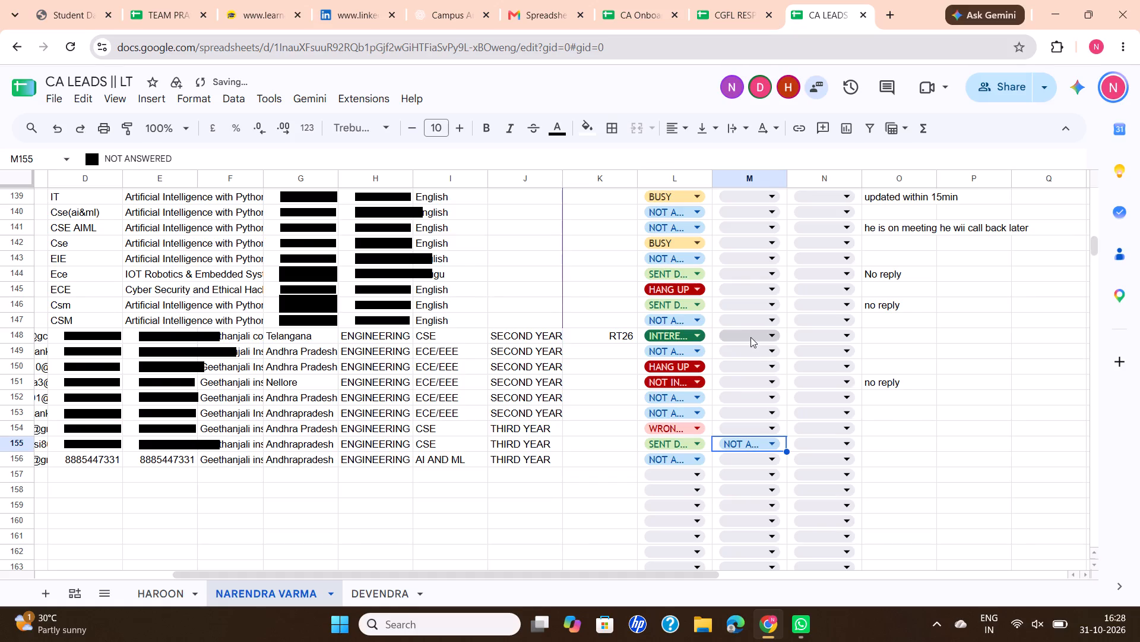
Select the RT26 entry in row 148 and check that lead's details from the first column.
left_click(598, 331)
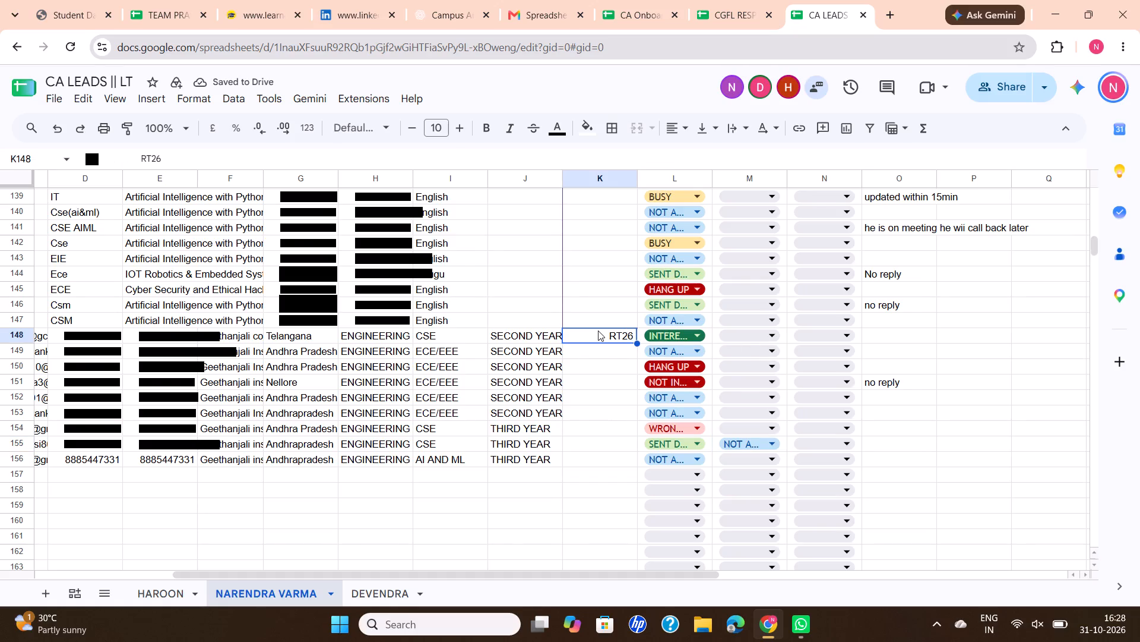
scroll(598, 331, "right", 7)
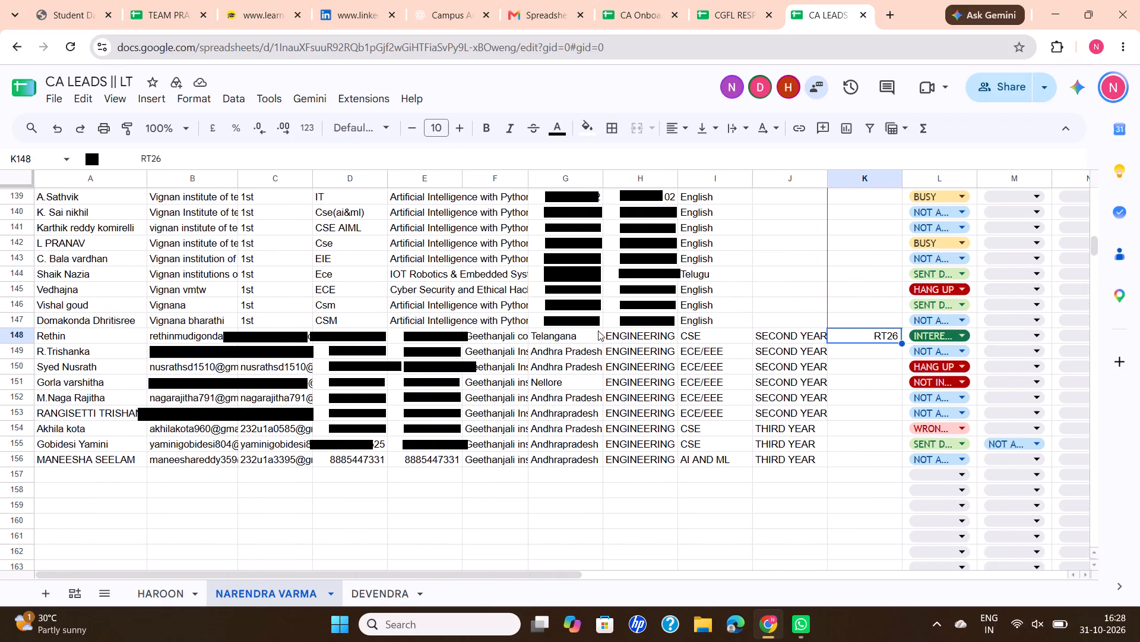
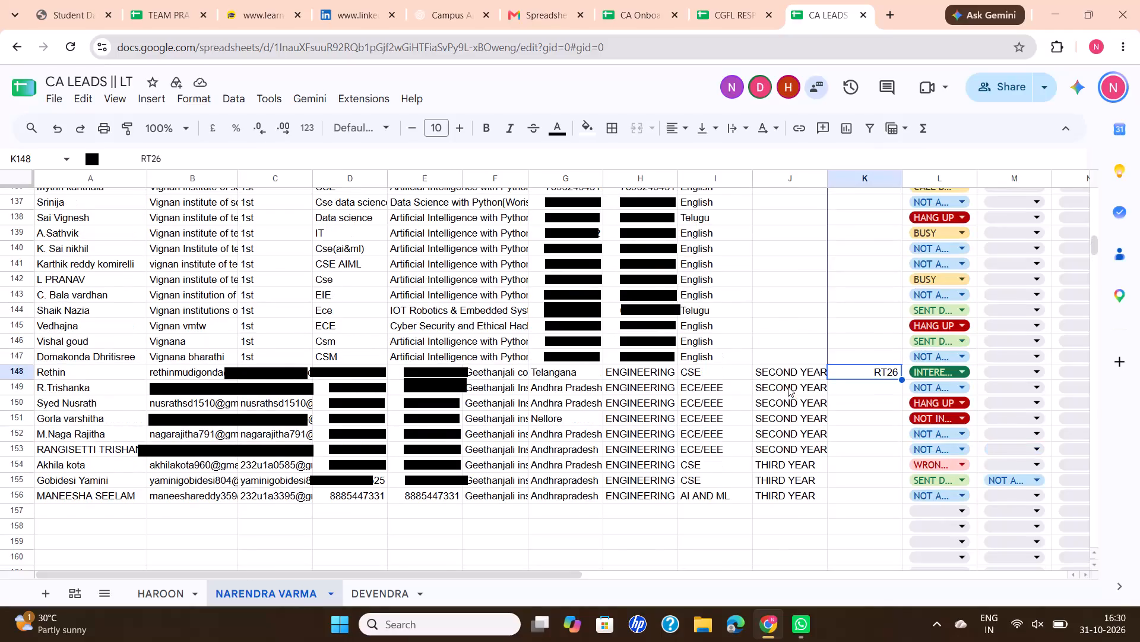
Review the lead details, call statuses and remarks around rows 137 to 156, checking the column K cells in rows 146 and 144.
scroll(697, 309, "left", 1)
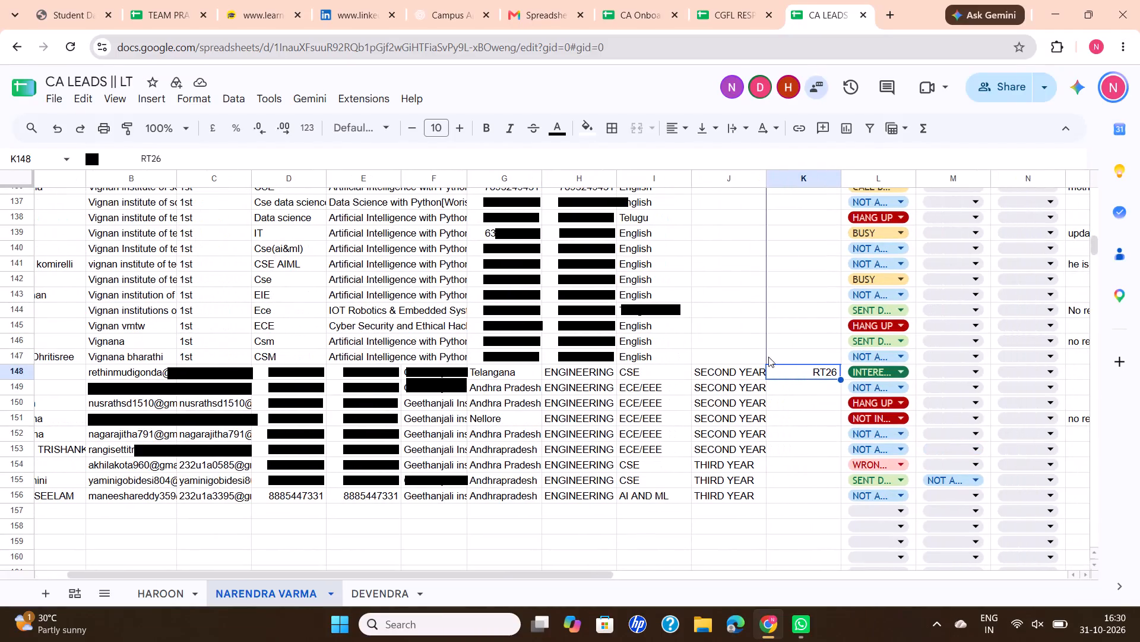
left_click(796, 334)
left_click(795, 337)
scroll(795, 337, "right", 3)
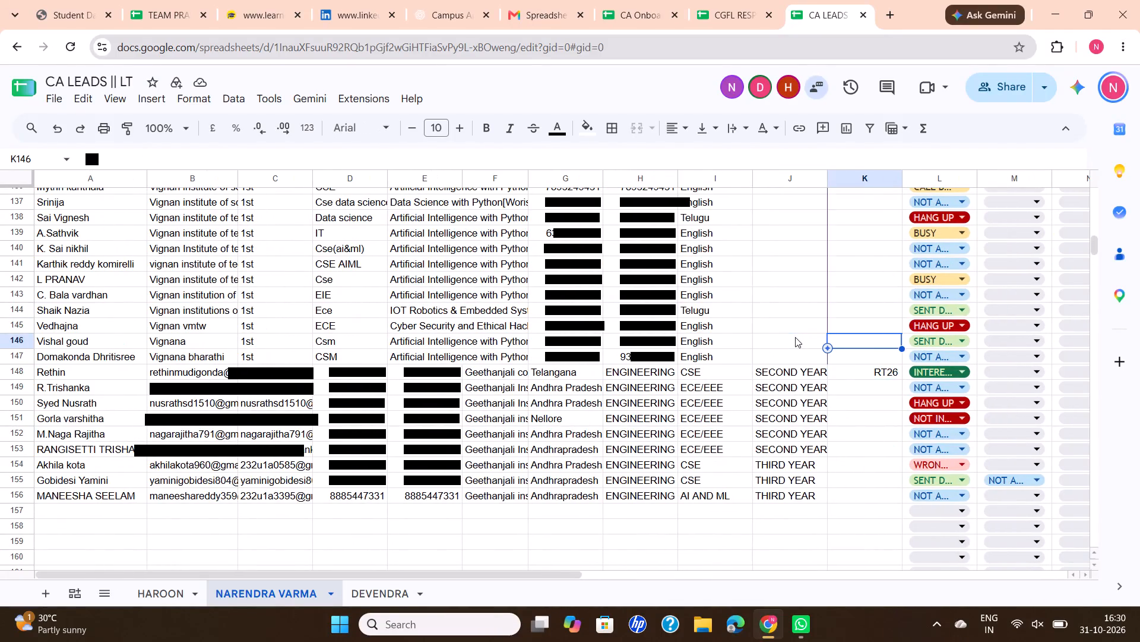
scroll(795, 337, "left", 3)
scroll(795, 337, "right", 8)
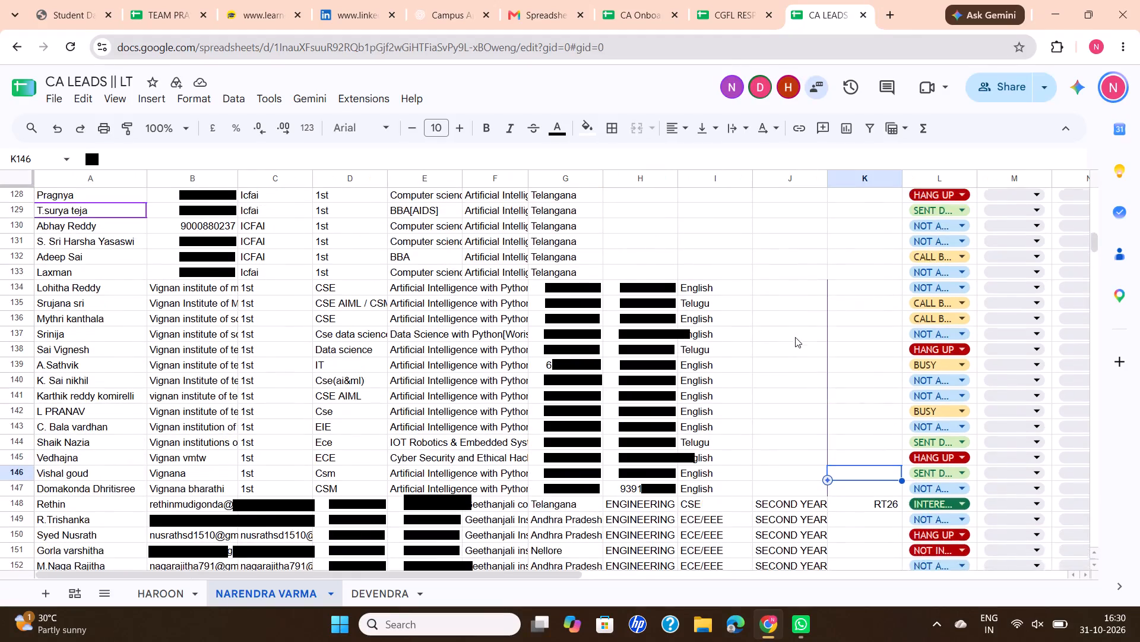
scroll(795, 337, "down", 2)
scroll(795, 337, "left", 2)
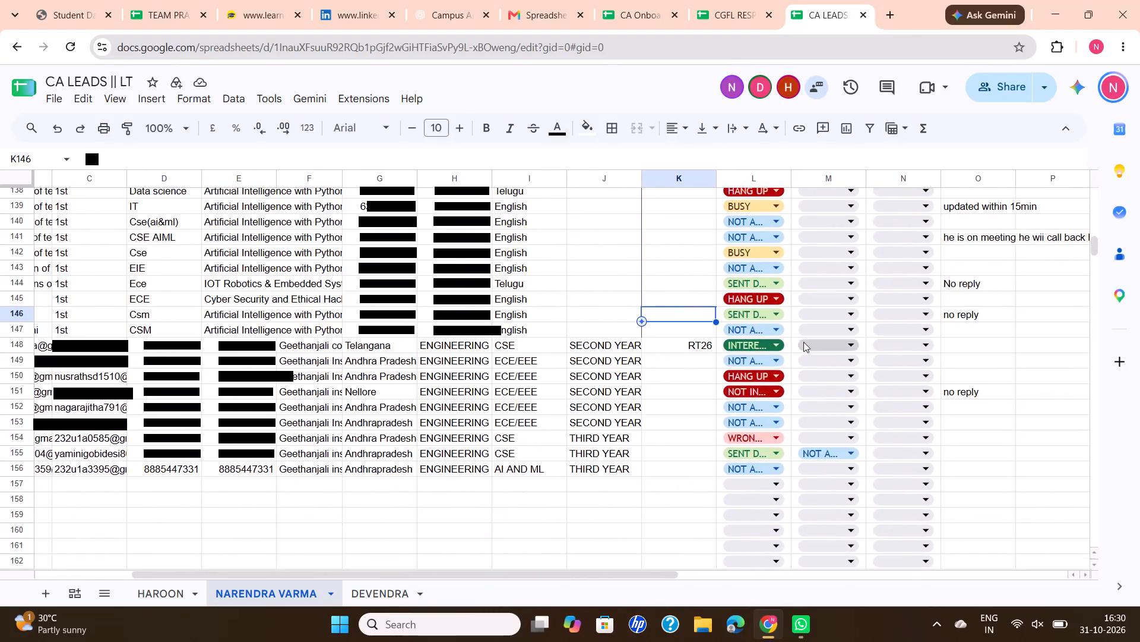
left_click(698, 283)
scroll(698, 283, "right", 4)
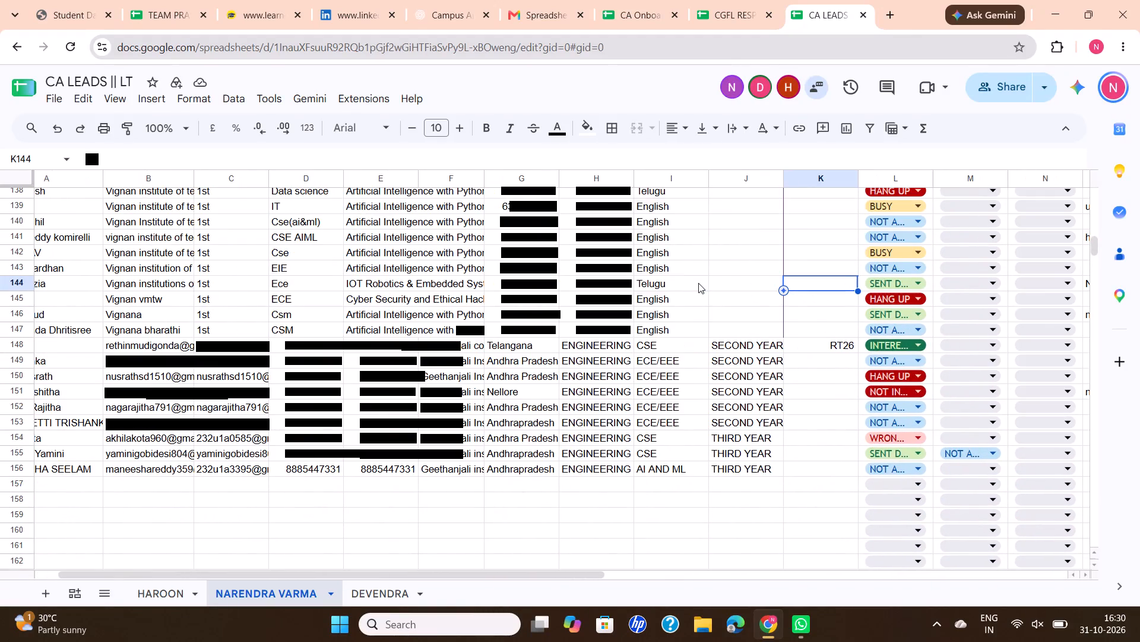
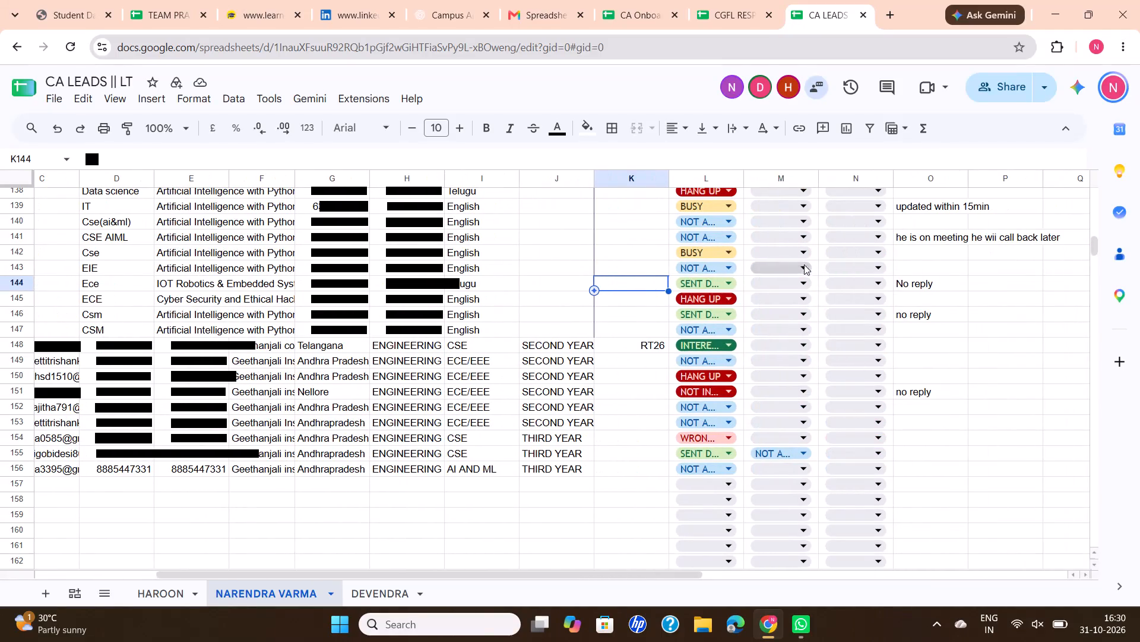
Set the second call status of the Ece lead in row 144 (column M) to BUSY.
left_click(785, 286)
scroll(800, 371, "down", 2)
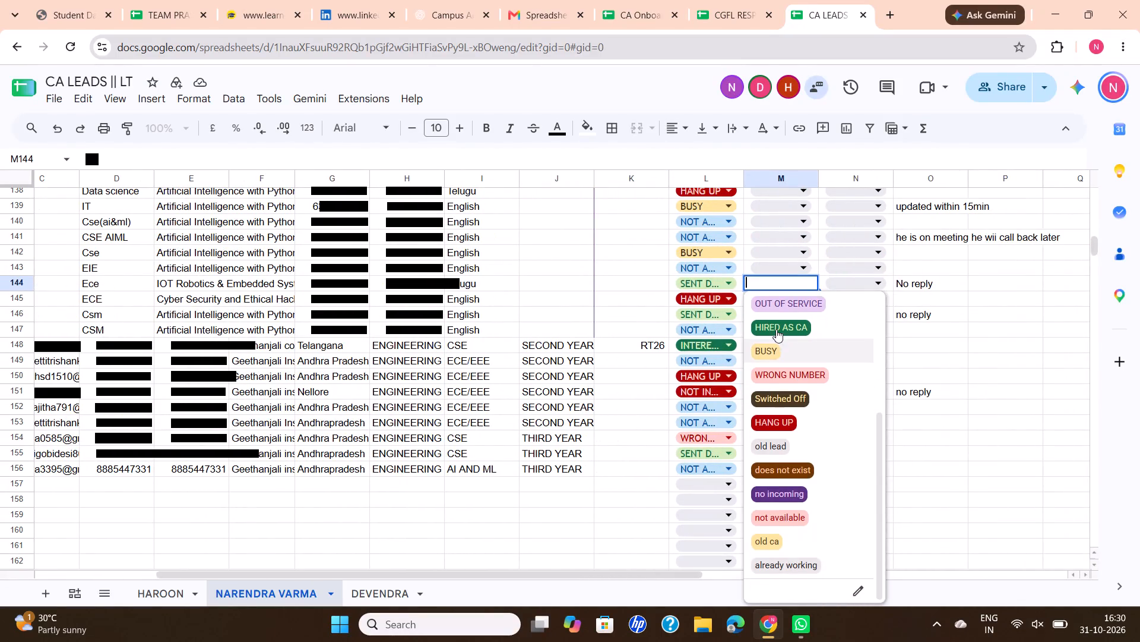
left_click(773, 354)
left_click(631, 256)
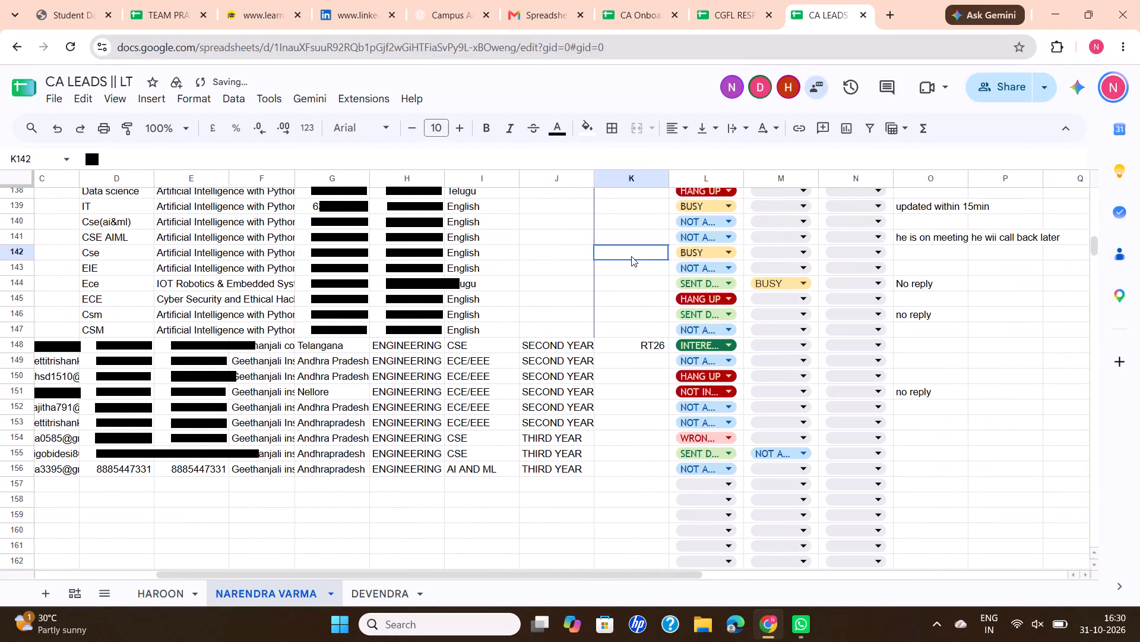
Review the call statuses and remarks of the earlier leads from row 142 up to row 123, checking rows 139 and 129.
scroll(631, 256, "up", 2)
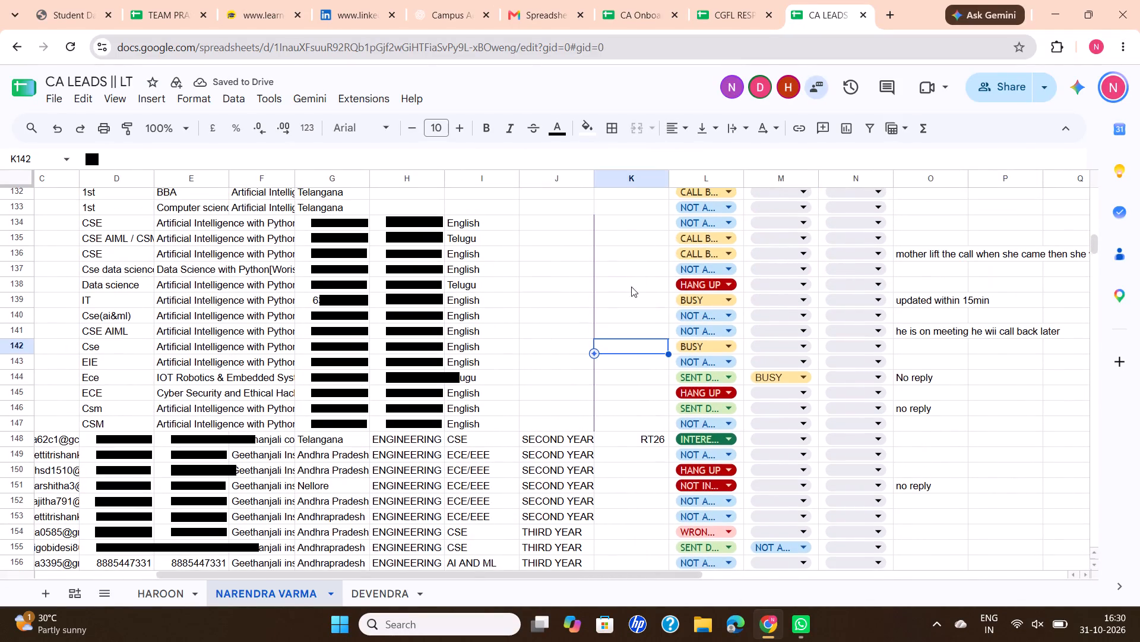
left_click(634, 309)
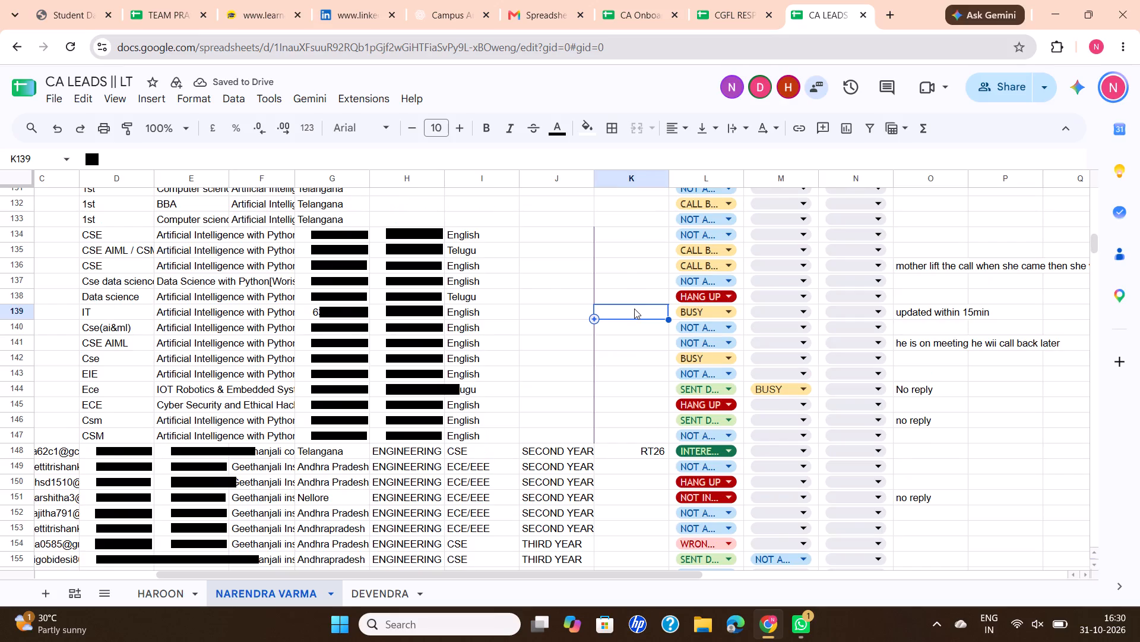
scroll(634, 309, "up", 1)
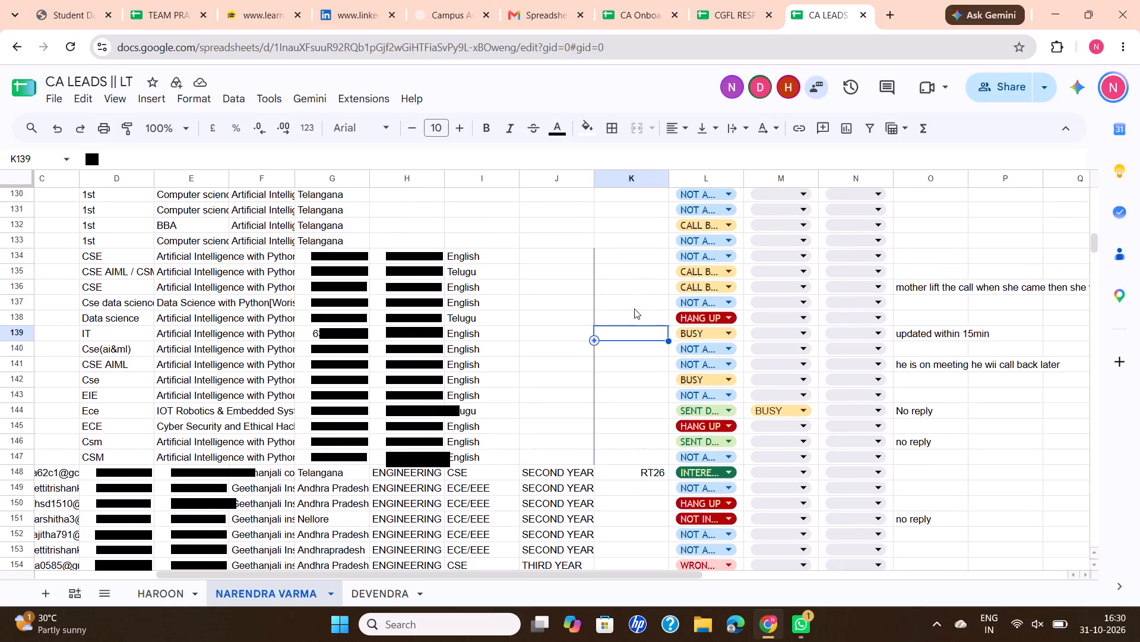
scroll(634, 309, "up", 1)
left_click(632, 289)
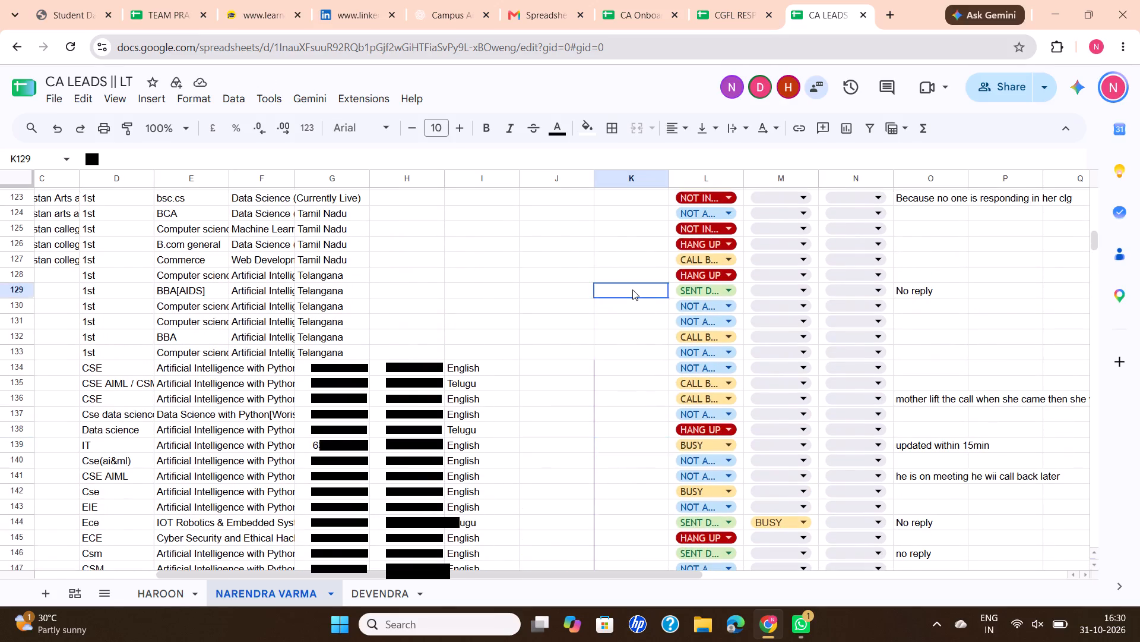
Check the name and college details of the lead in row 129, starting from the first column.
scroll(632, 289, "right", 4)
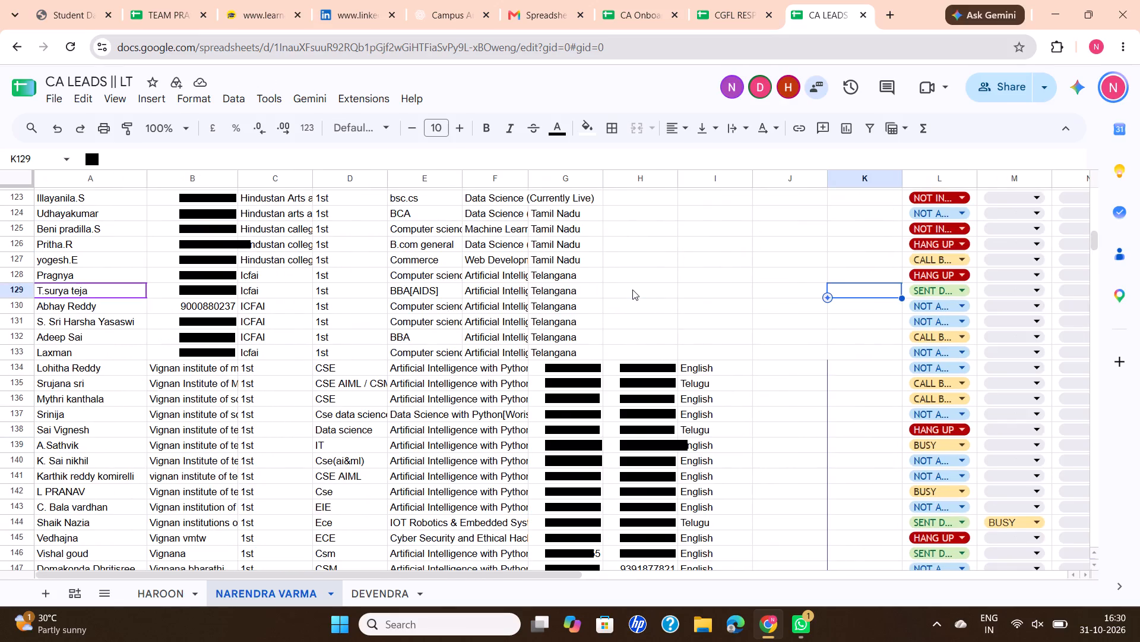
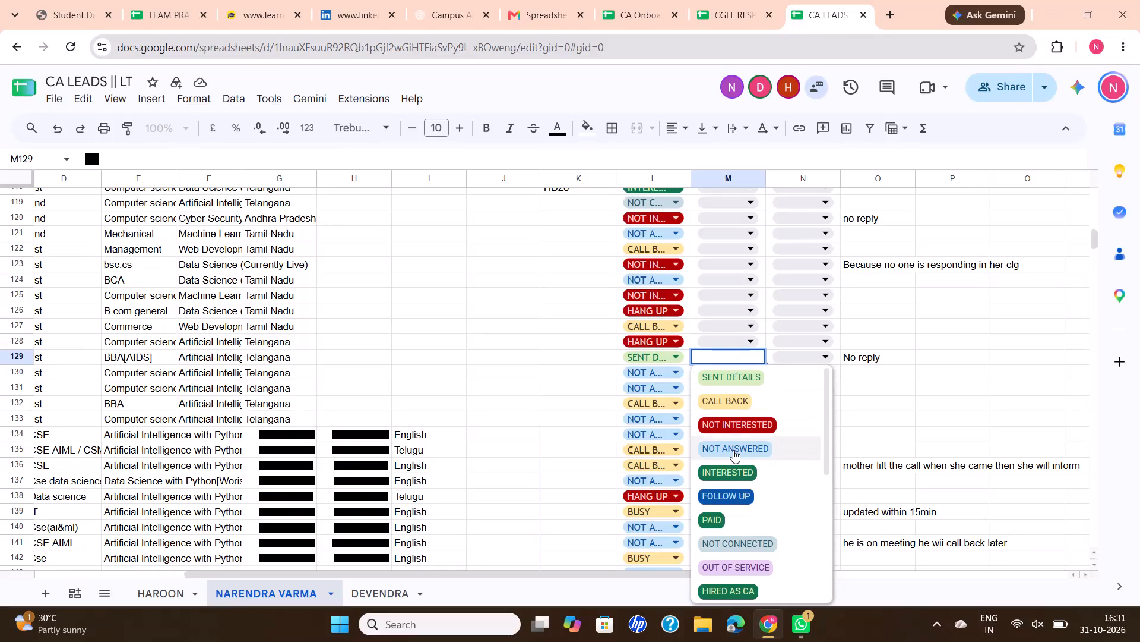
Set the second call status of the BBA[AIDS] lead in row 129 (column M) to NOT ANSWERED.
left_click(733, 450)
Select the HD26 entry in row 118 and check that lead's details from the first column.
scroll(581, 306, "up", 1)
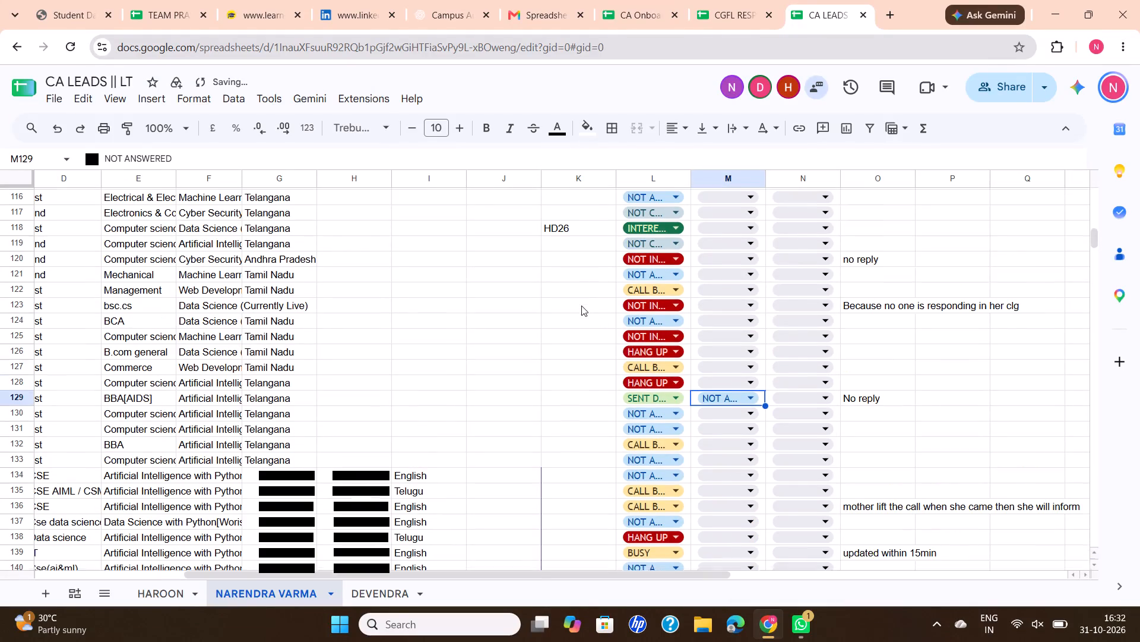
scroll(581, 306, "up", 1)
left_click(584, 250)
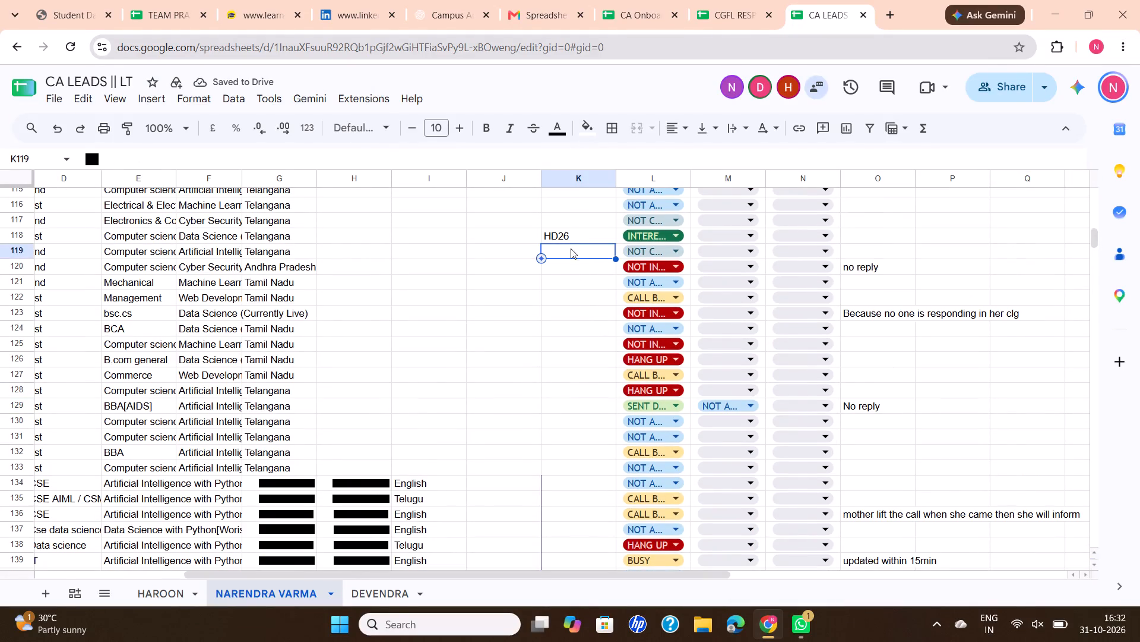
left_click(566, 238)
scroll(566, 238, "right", 4)
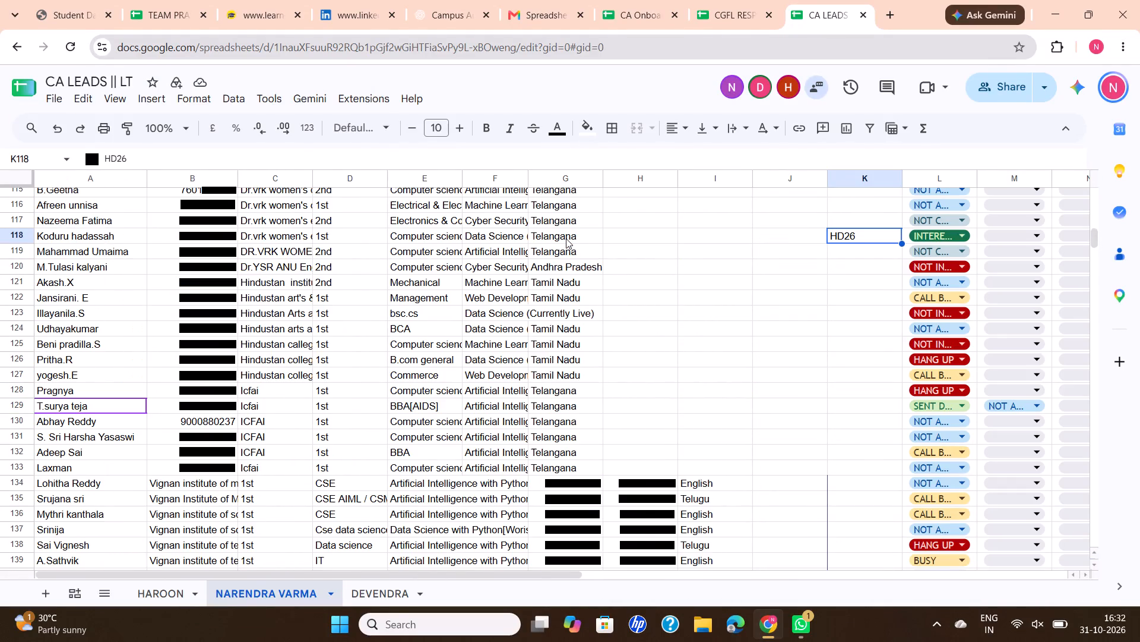
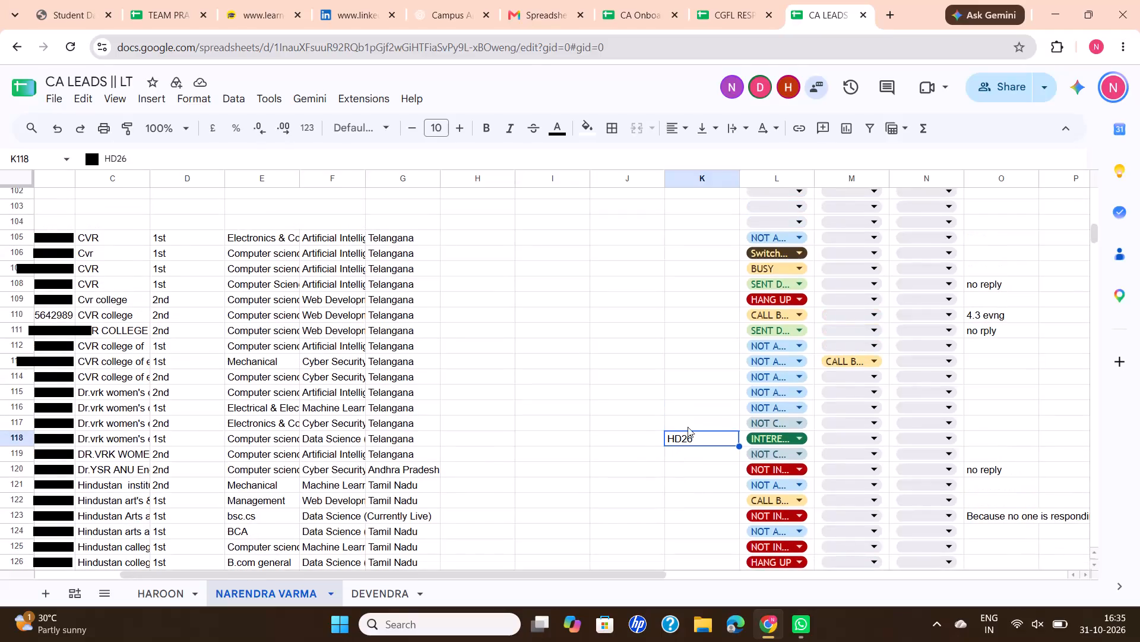
Copy the phone number of the CVR College lead in row 111 (column B).
left_click(696, 332)
scroll(696, 332, "right", 5)
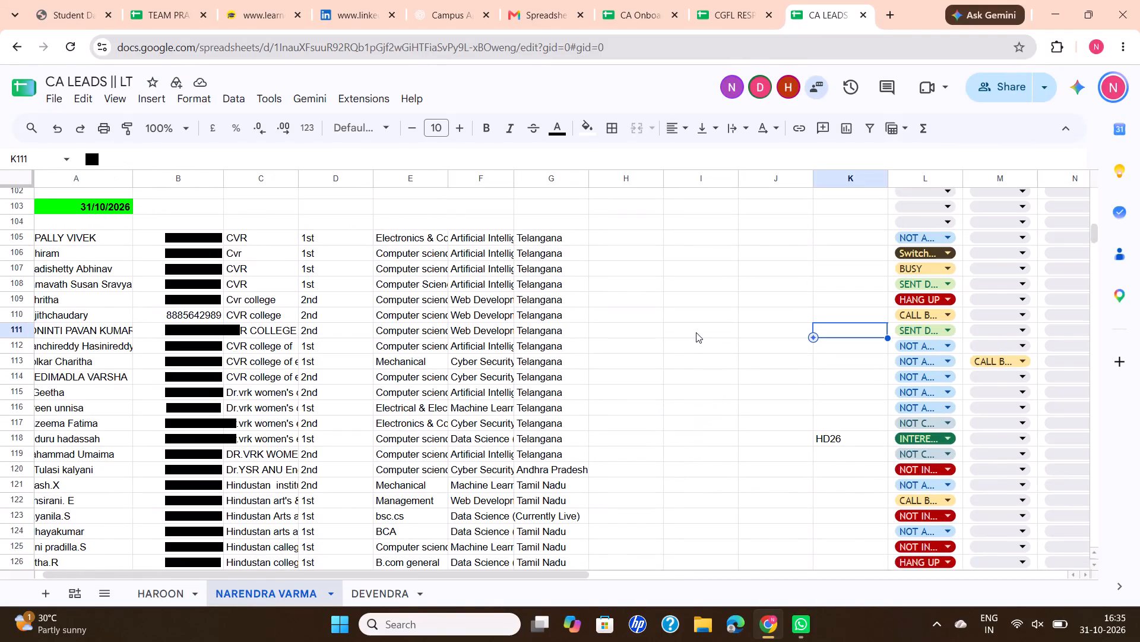
triple_click(225, 331)
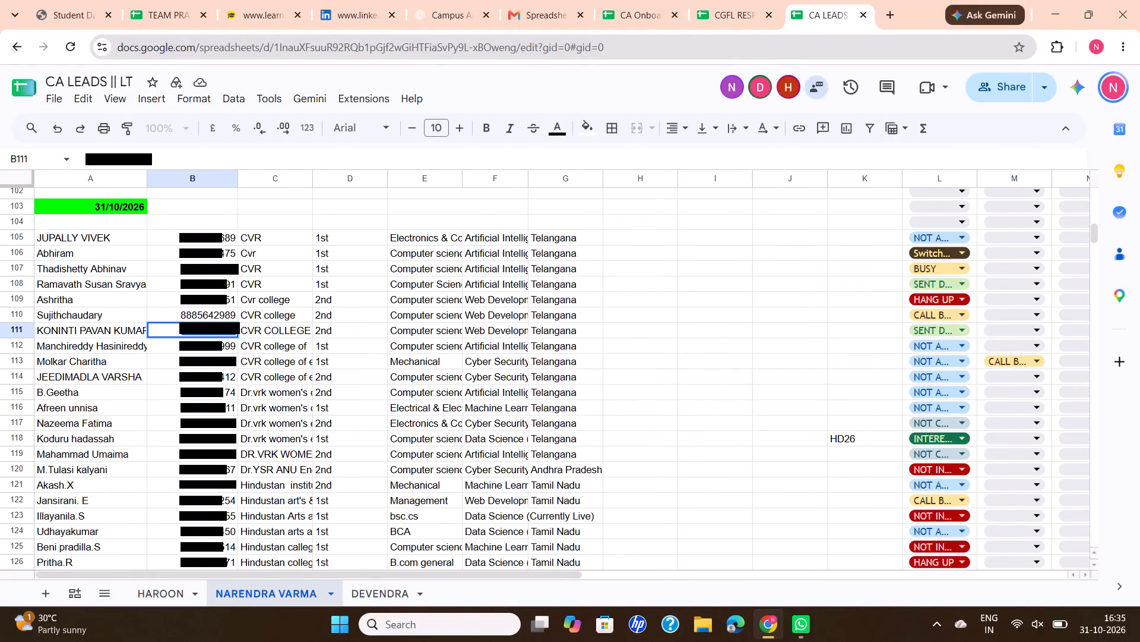
key("ctrl+c")
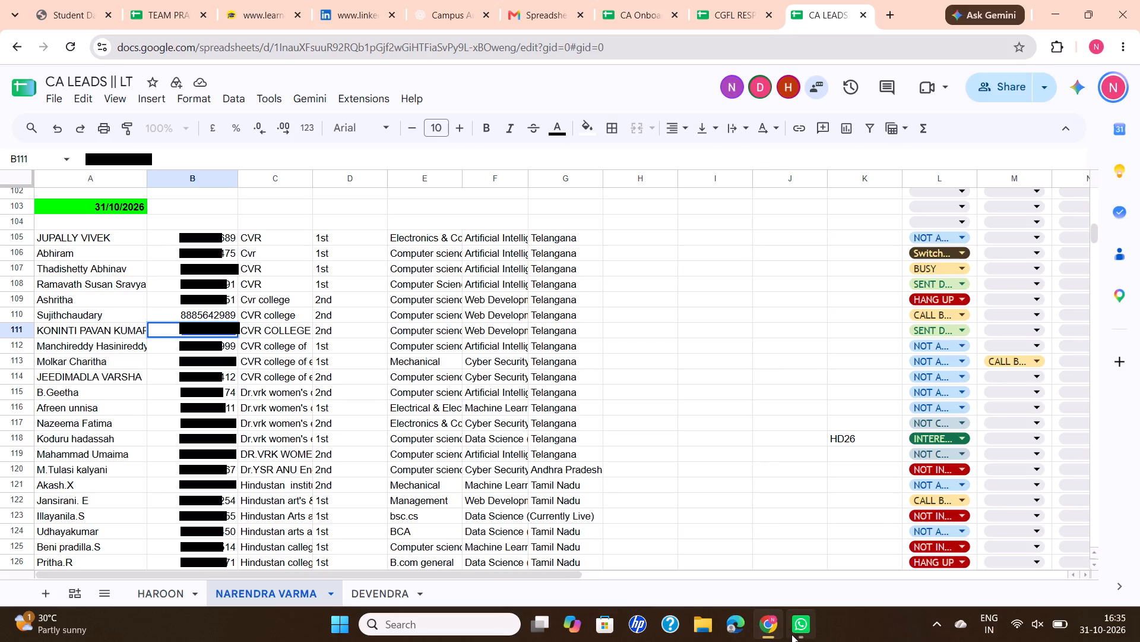
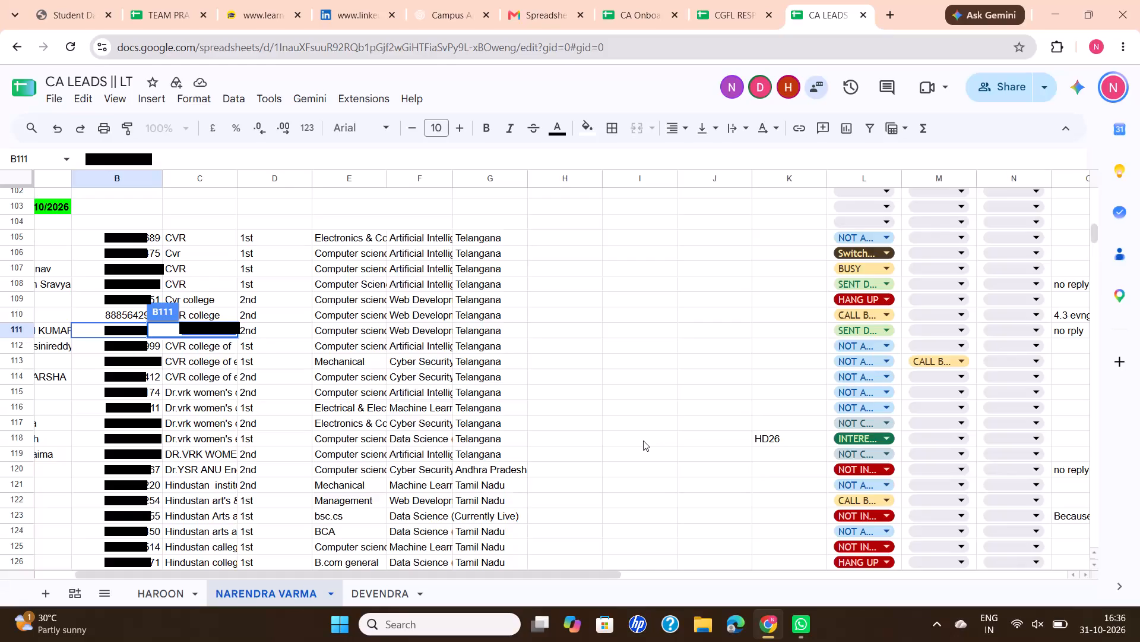
scroll(680, 431, "up", 1)
scroll(680, 431, "left", 1)
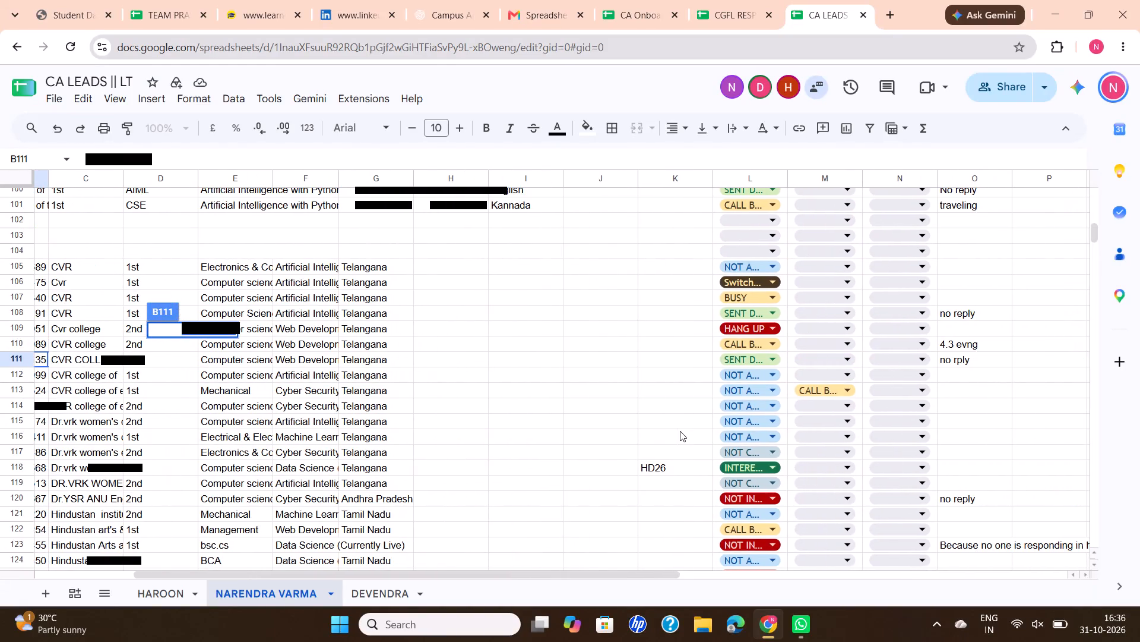
scroll(701, 379, "up", 1)
left_click(691, 382)
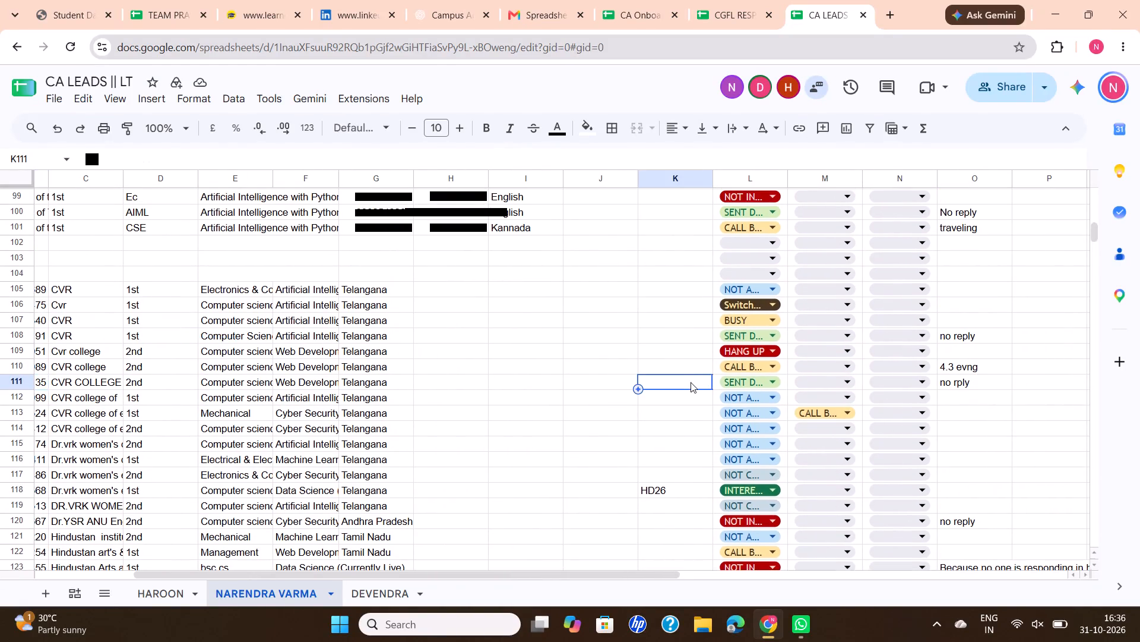
scroll(691, 382, "right", 3)
scroll(691, 382, "left", 1)
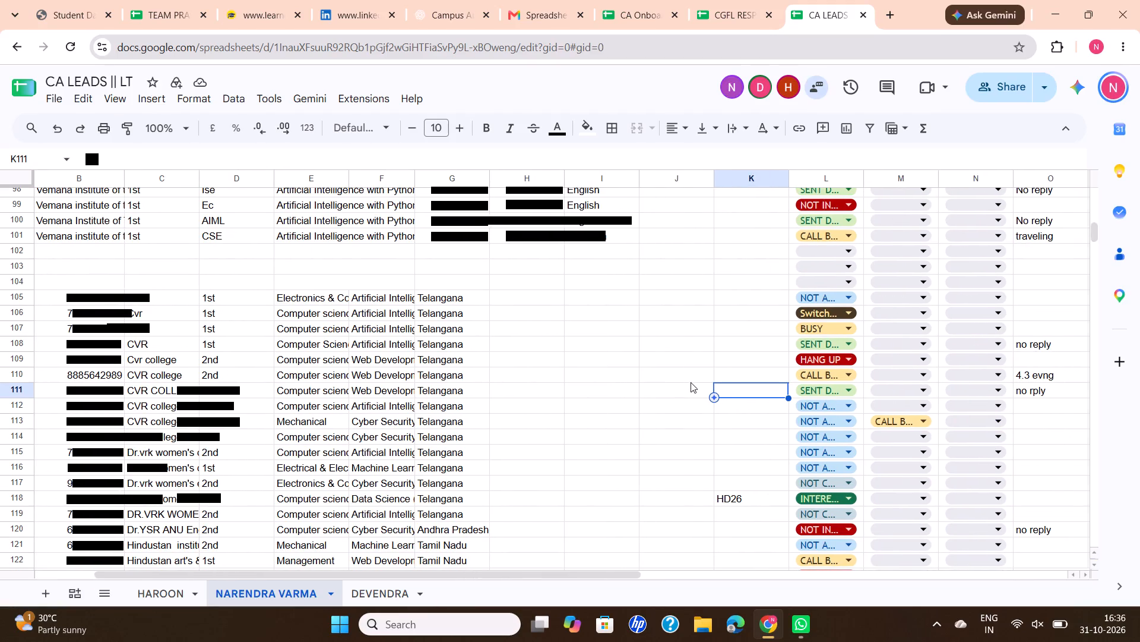
left_click(731, 347)
scroll(731, 347, "right", 4)
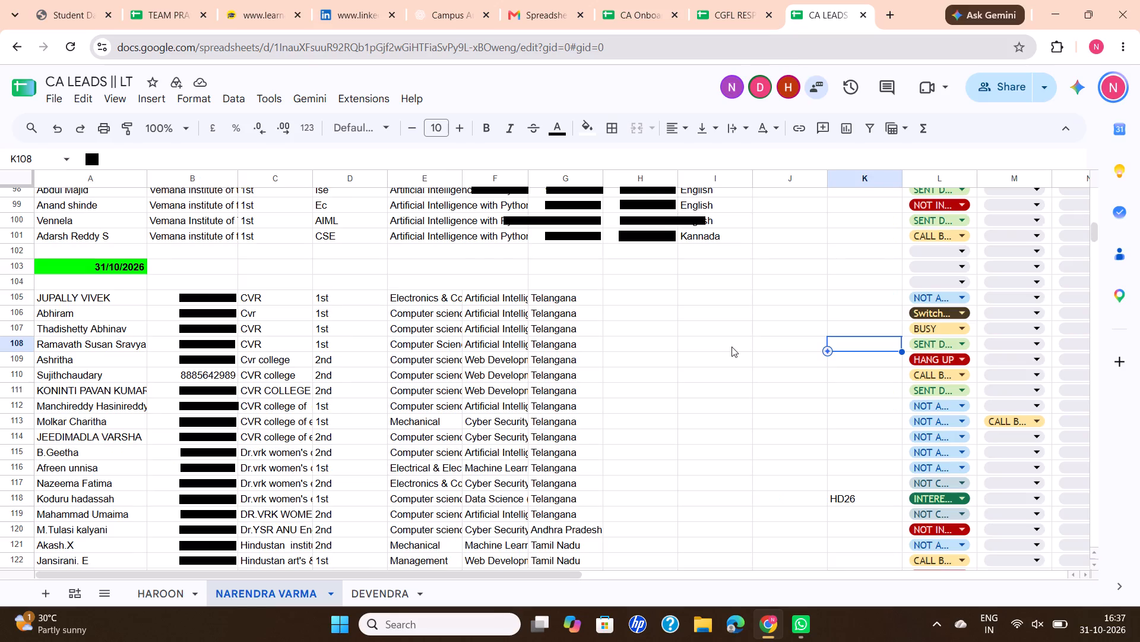
left_click(731, 348)
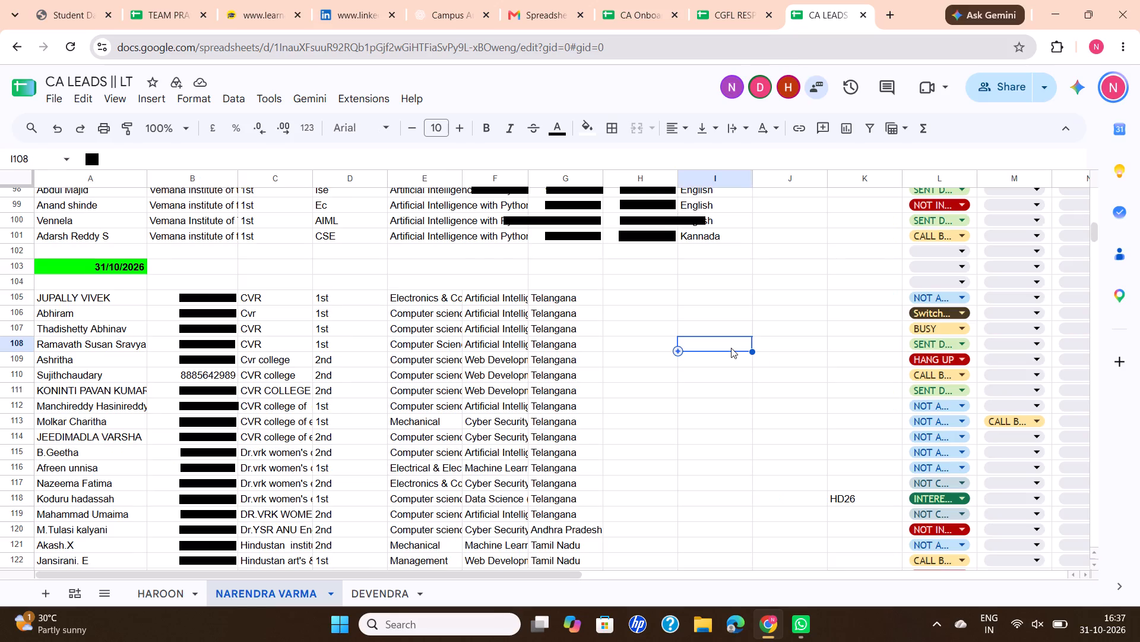
scroll(731, 348, "up", 1)
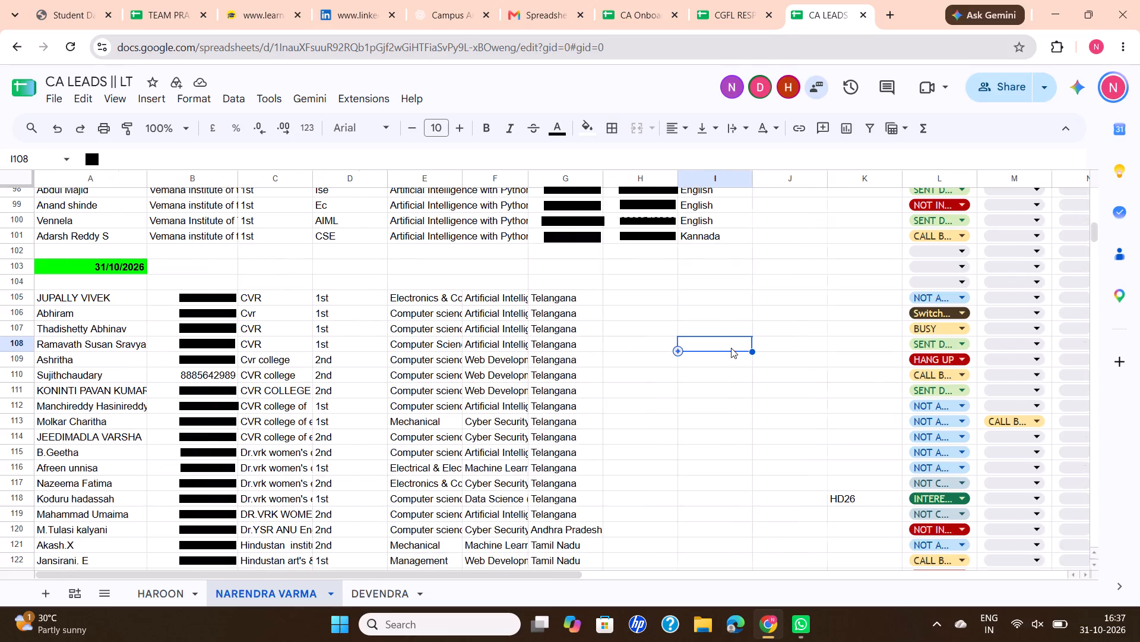
triple_click(212, 341)
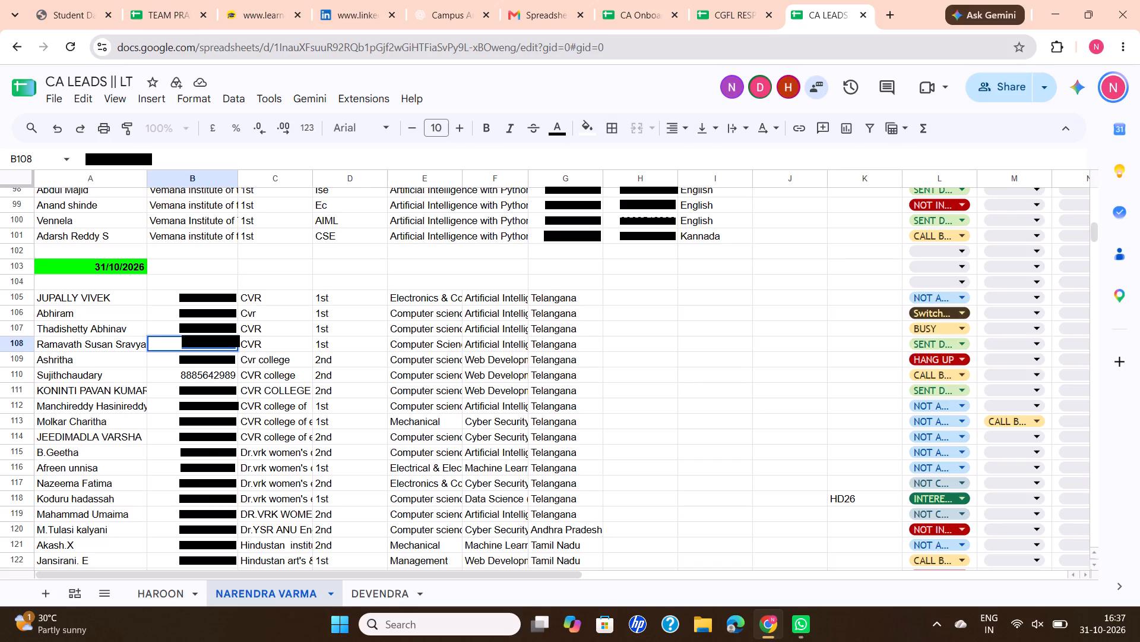
key("ctrl+c")
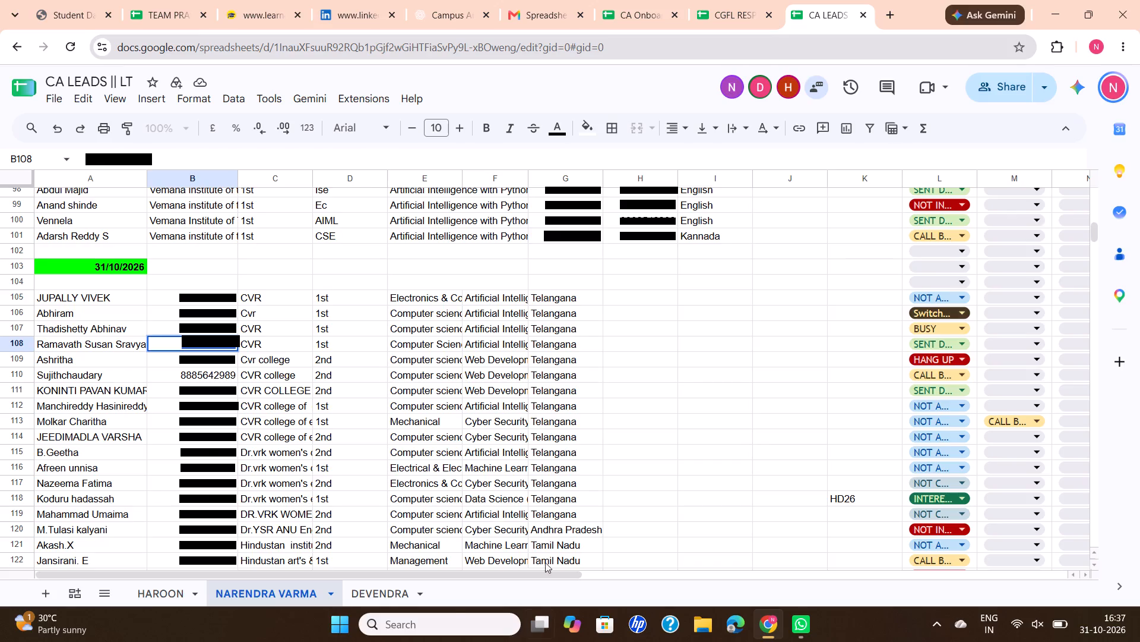
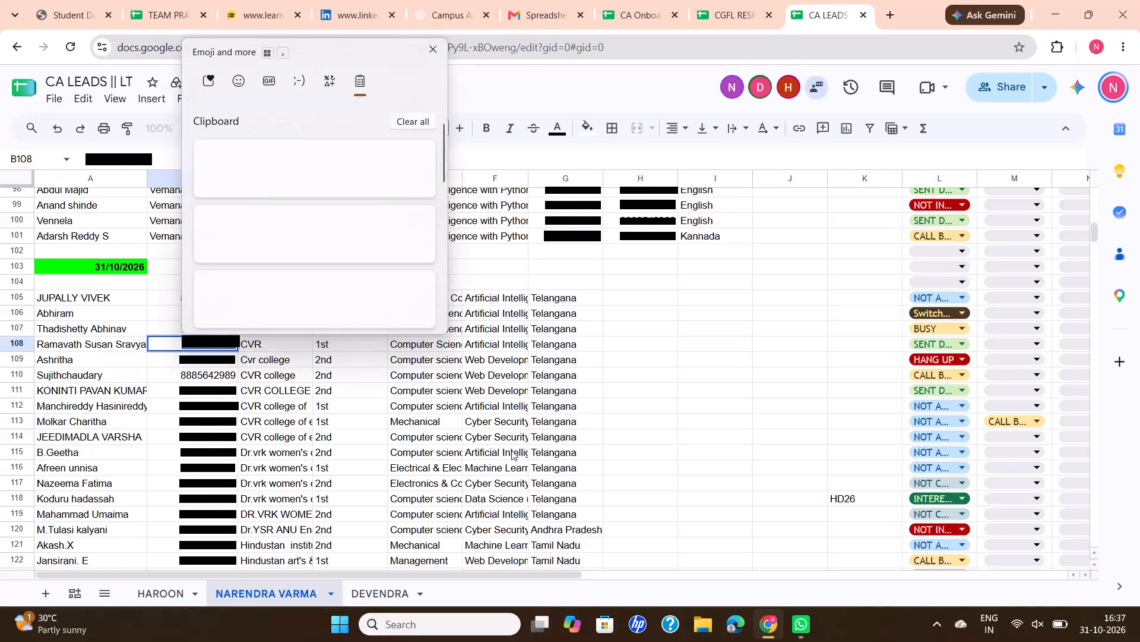
Delete four copied phone-number entries from the clipboard history, keeping the saved message templates and the poster image.
left_click(418, 153)
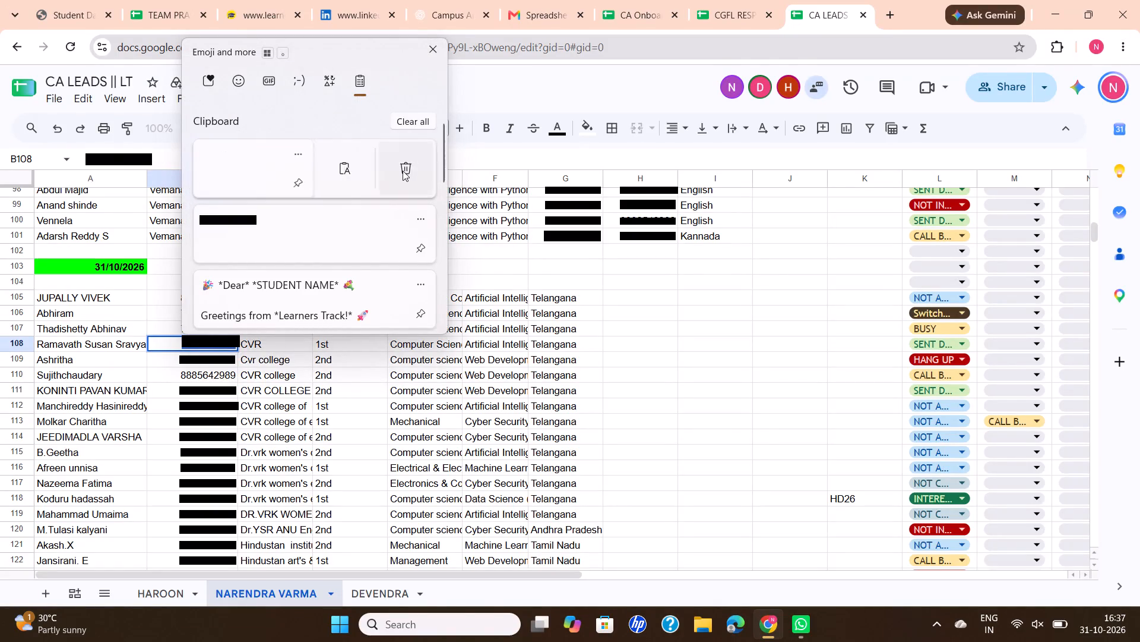
left_click(403, 171)
left_click(419, 156)
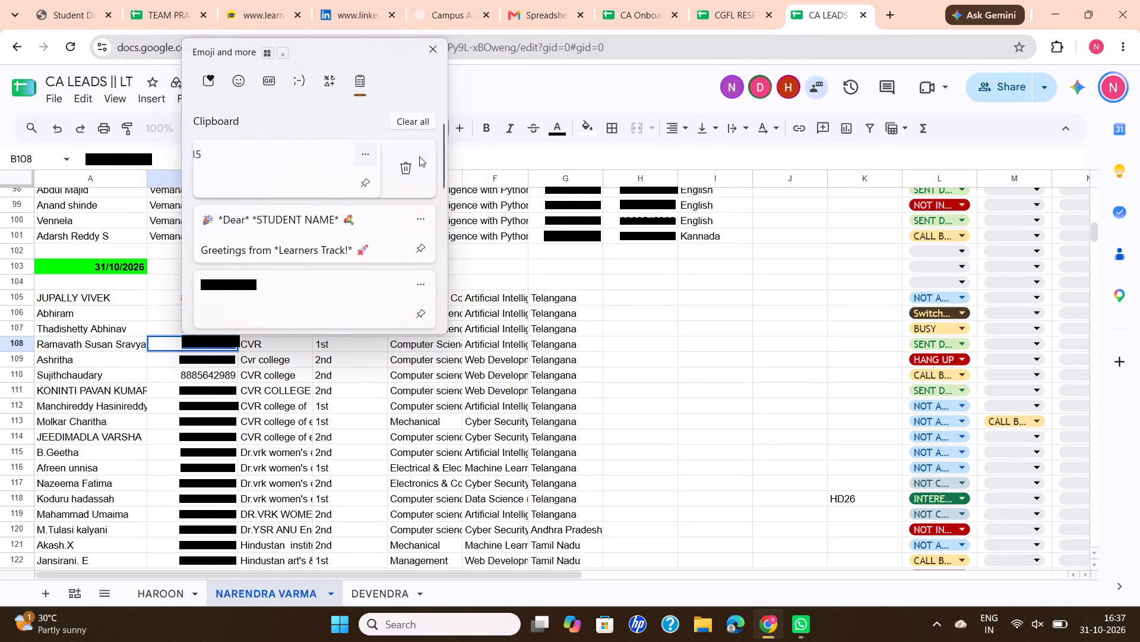
left_click(399, 166)
left_click(420, 221)
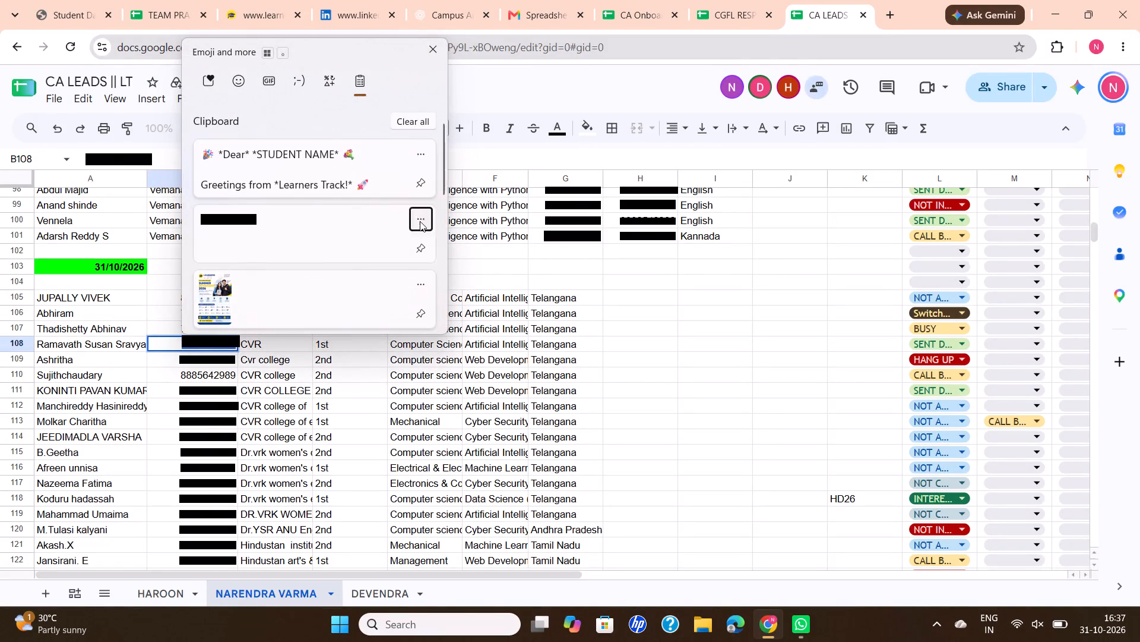
left_click(406, 228)
scroll(357, 241, "down", 2)
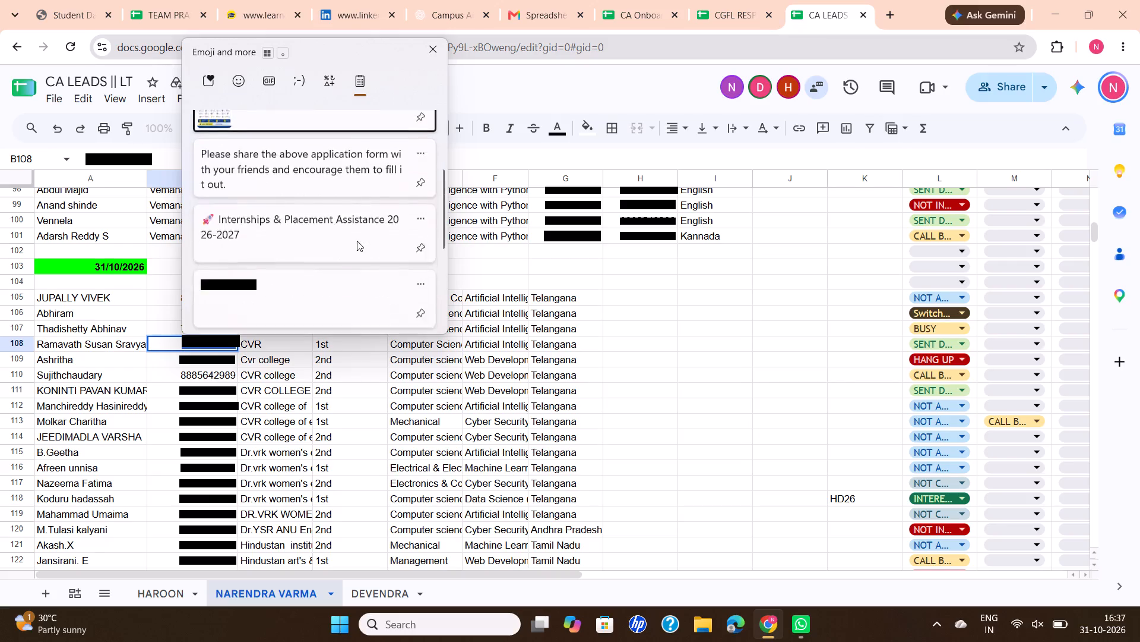
scroll(357, 241, "down", 1)
left_click(413, 150)
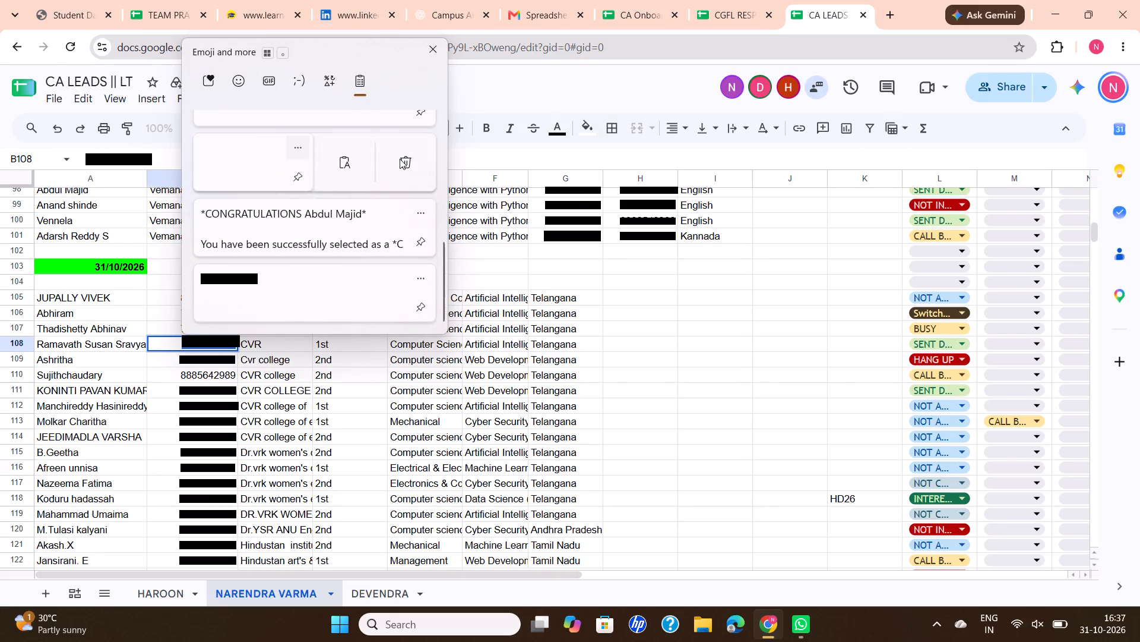
left_click(400, 159)
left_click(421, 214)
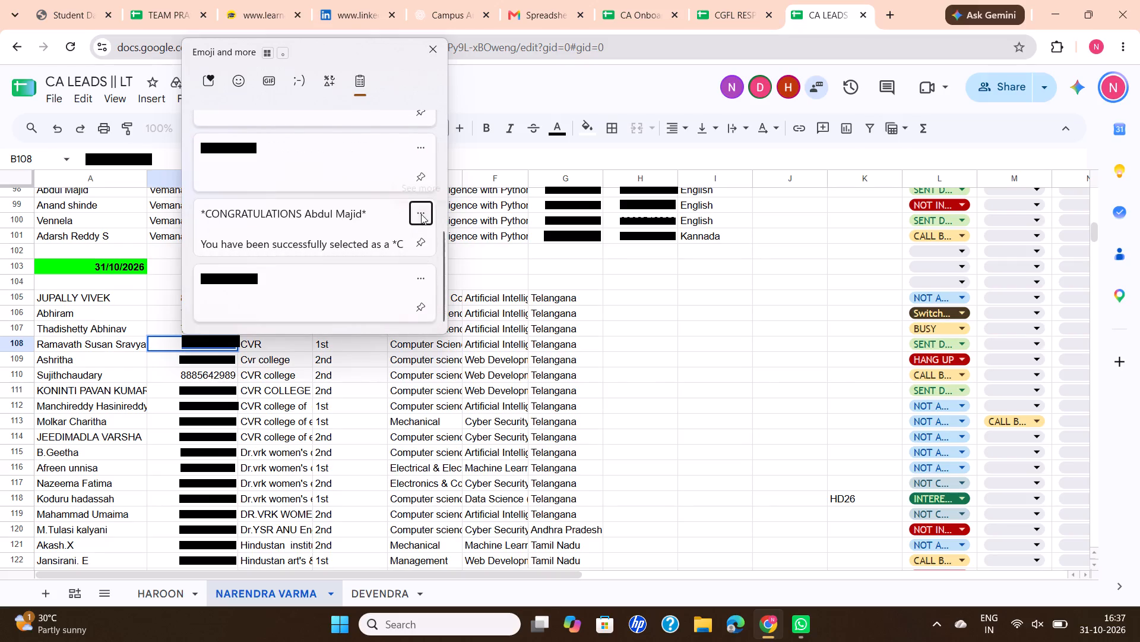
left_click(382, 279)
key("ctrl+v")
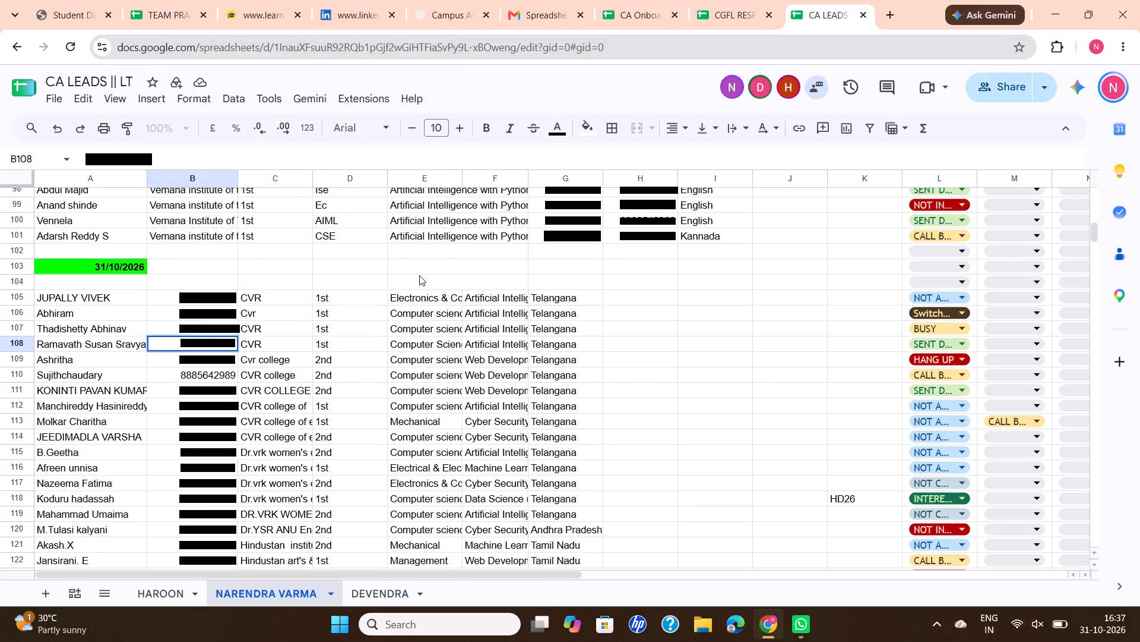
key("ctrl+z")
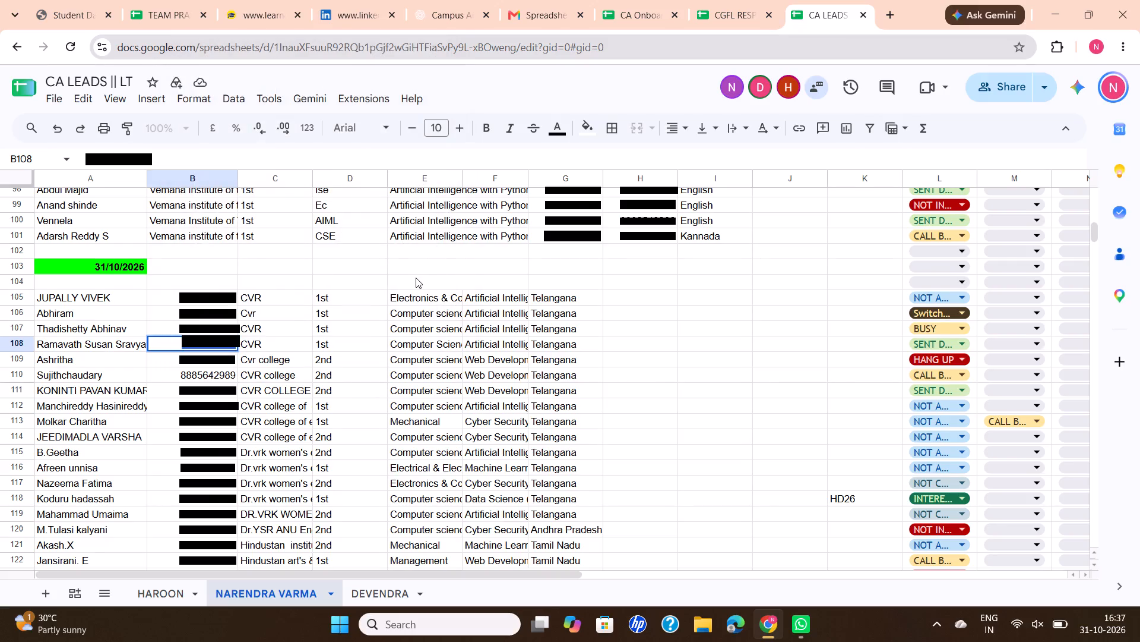
With empty cell H106 selected, delete the last two phone-number entries from the clipboard history, keeping the congratulations message.
left_click(637, 316)
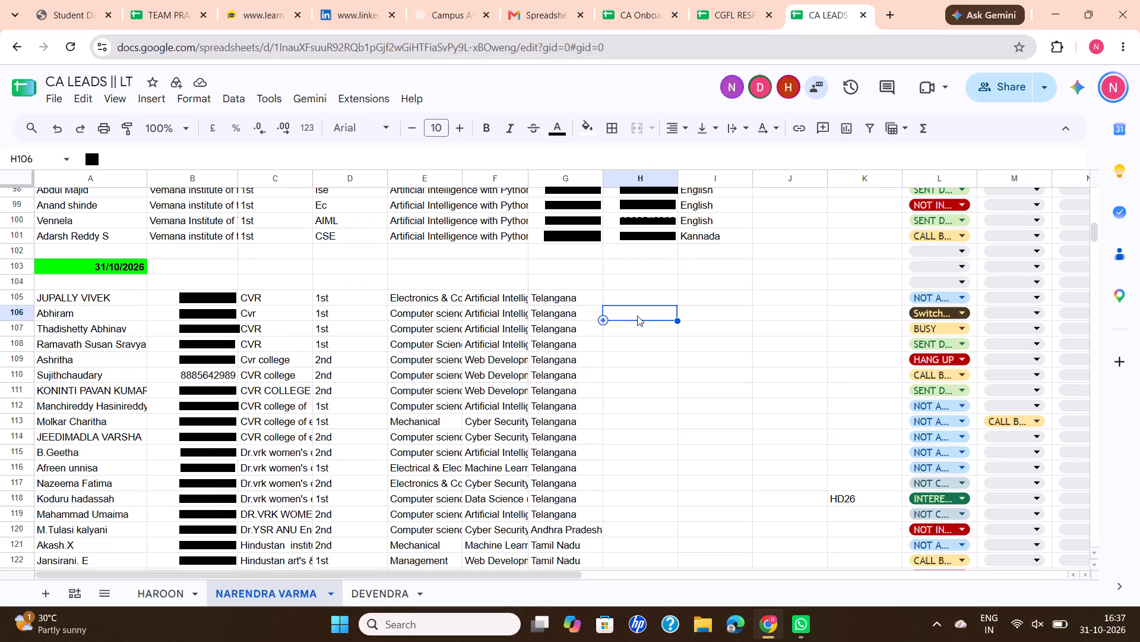
key("super+v")
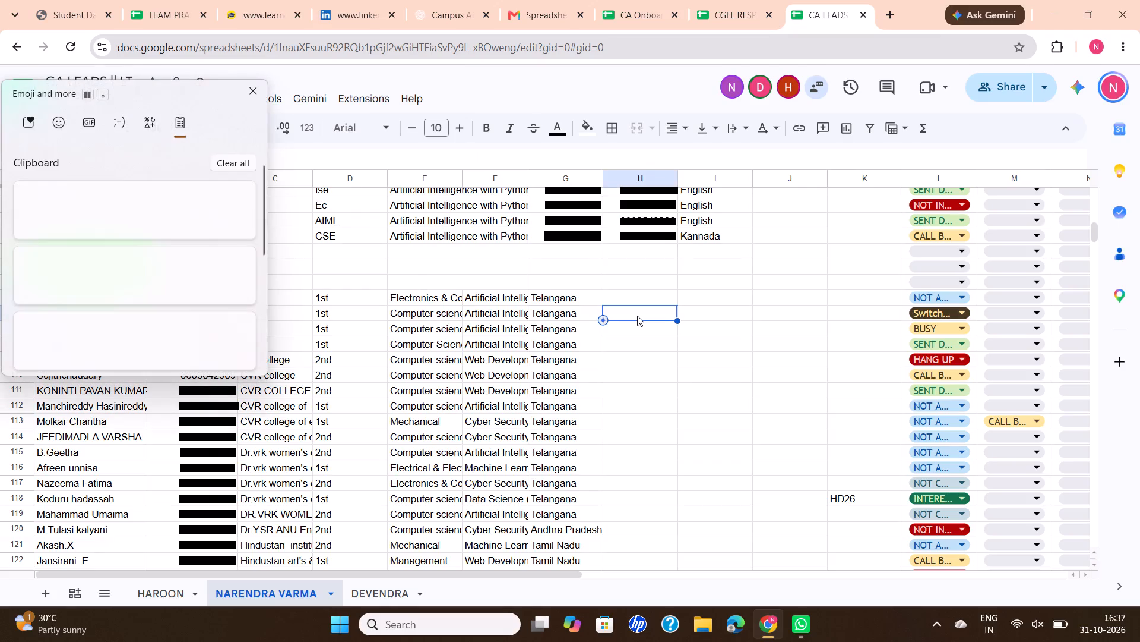
scroll(164, 256, "down", 3)
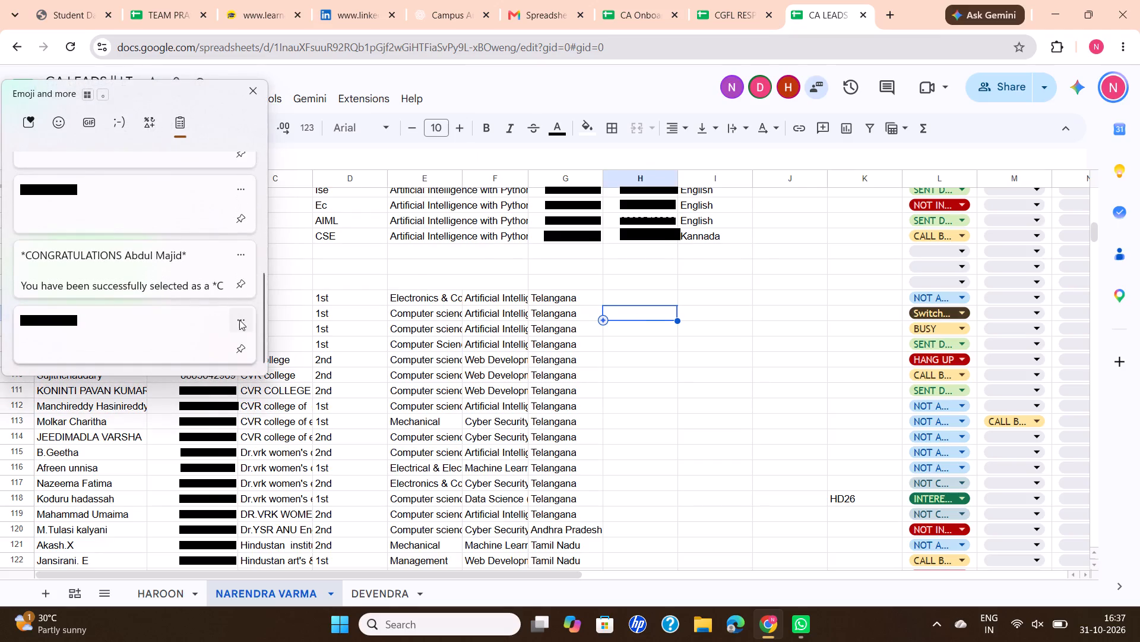
left_click(239, 320)
left_click(224, 327)
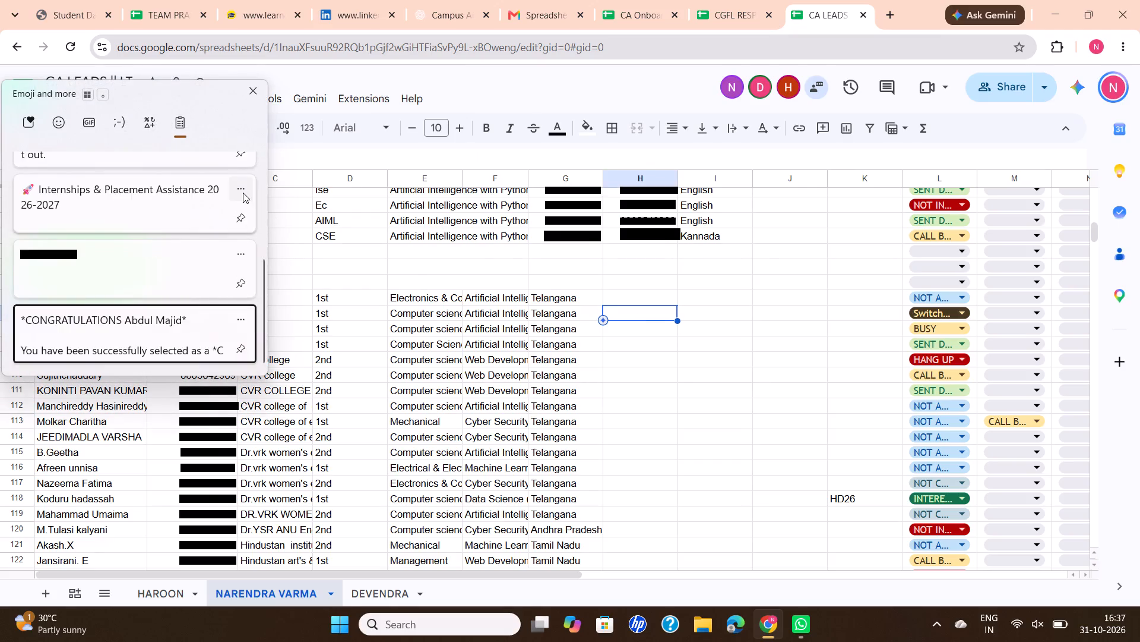
left_click(245, 248)
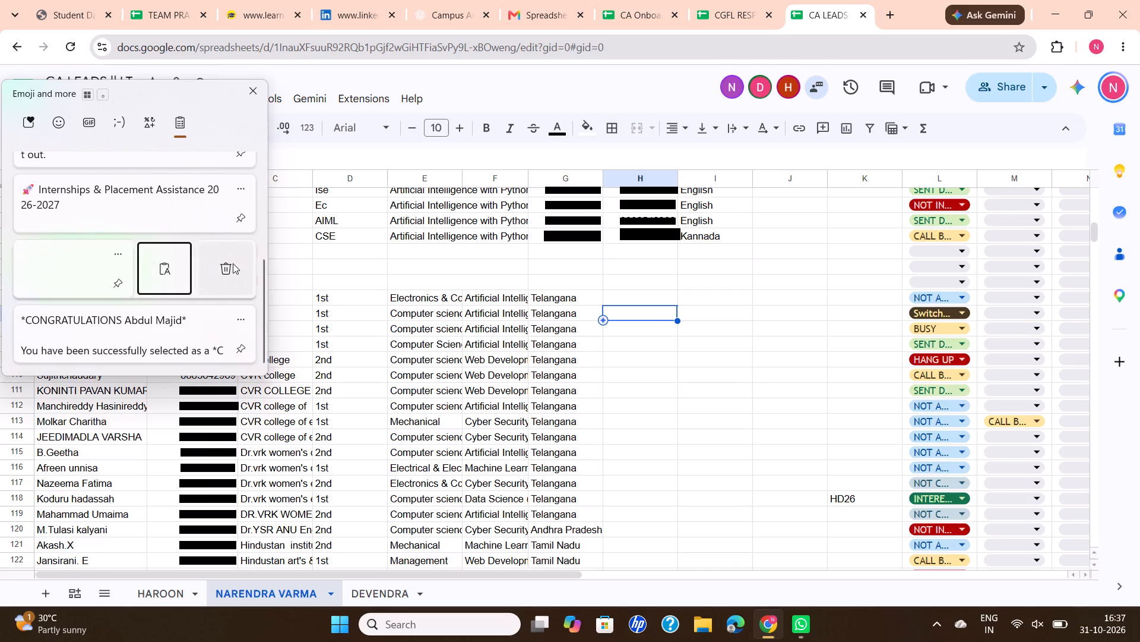
left_click(233, 263)
scroll(199, 326, "down", 1)
scroll(199, 326, "up", 4)
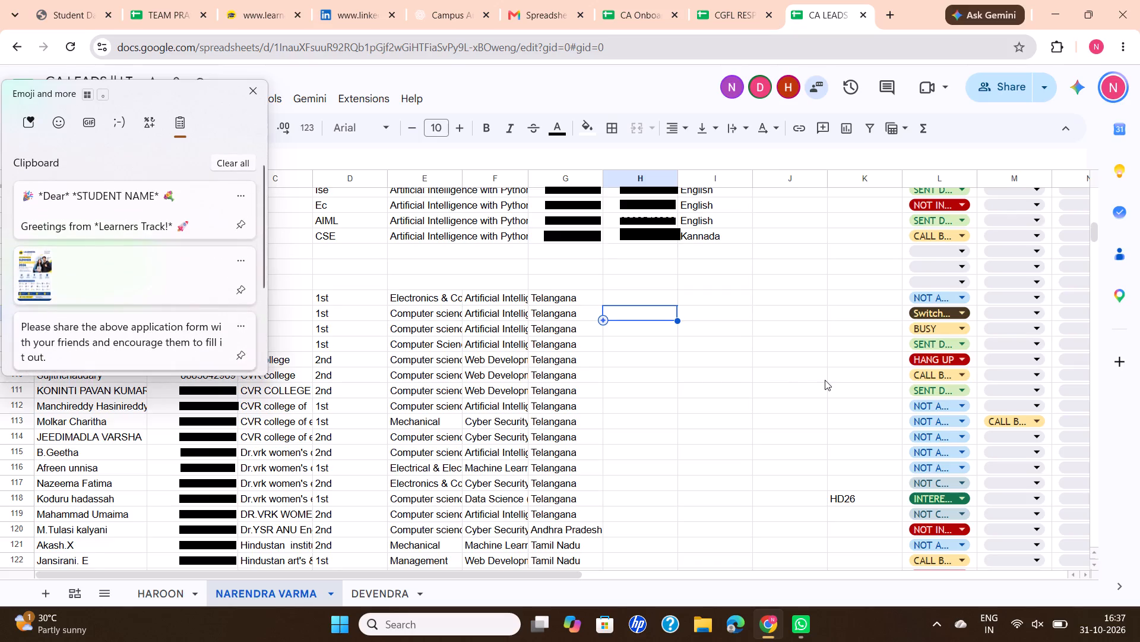
left_click(825, 380)
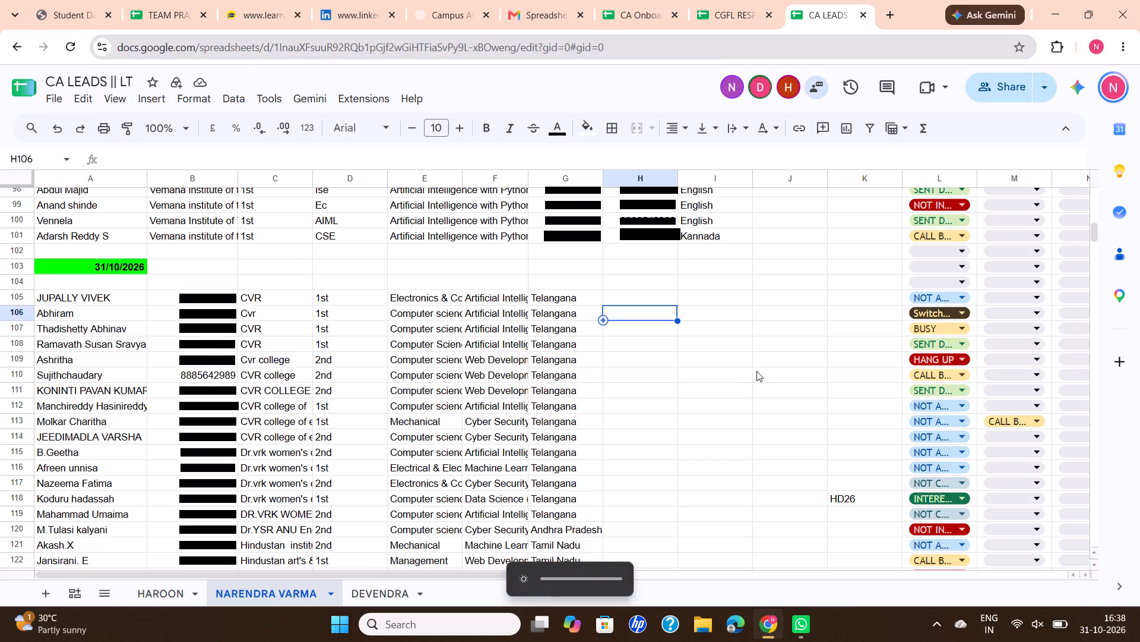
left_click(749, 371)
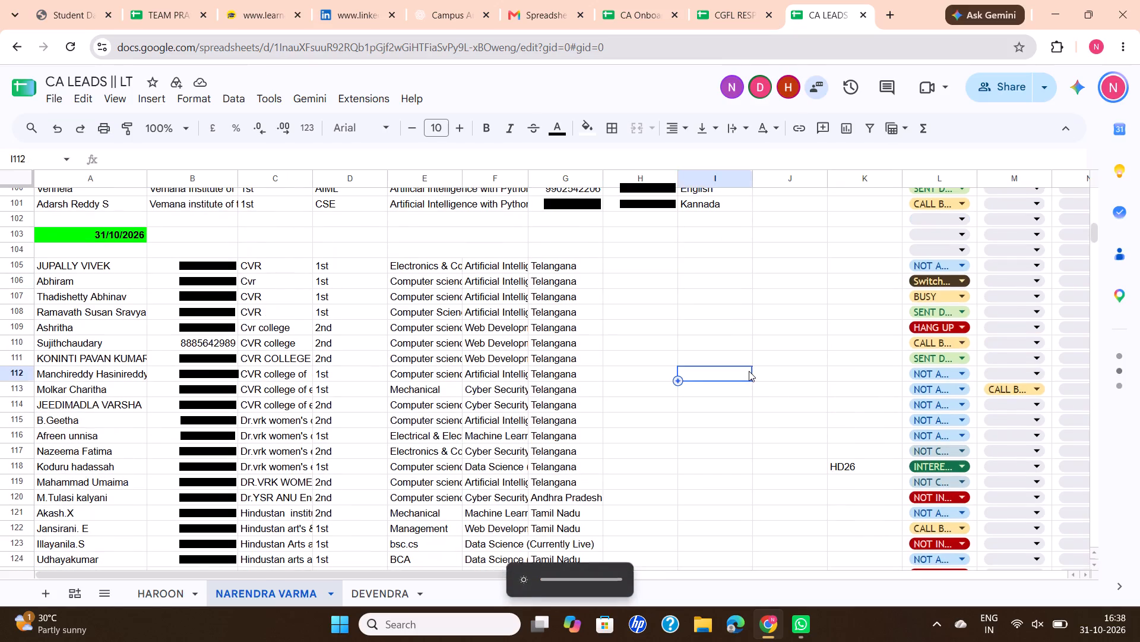
Switch to the desktop and launch Kiro.
double_click(266, 452)
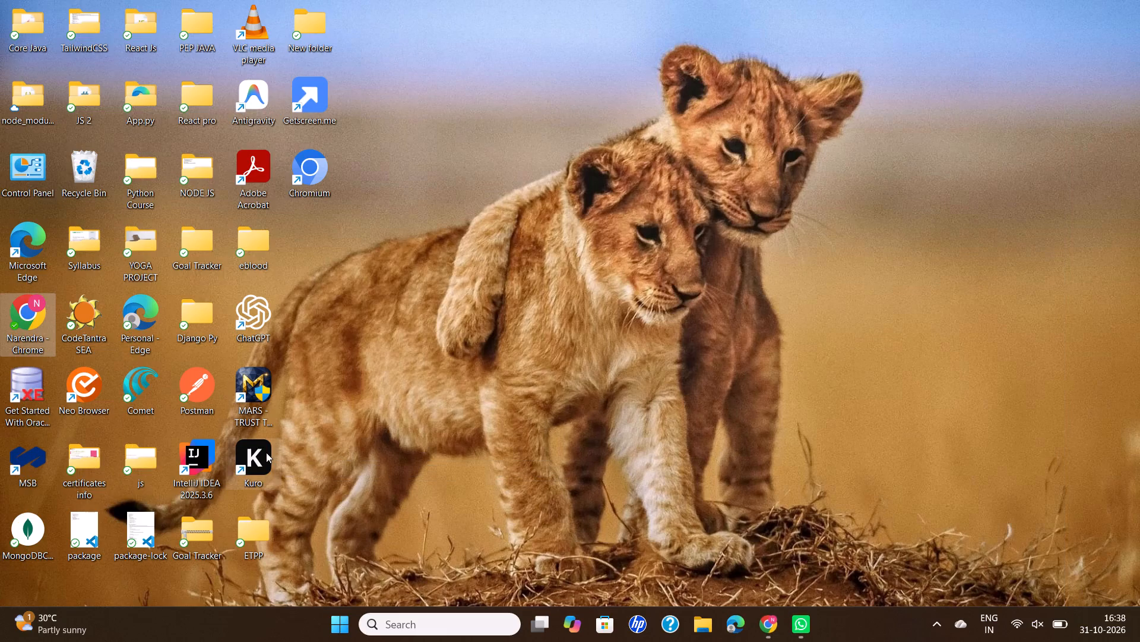
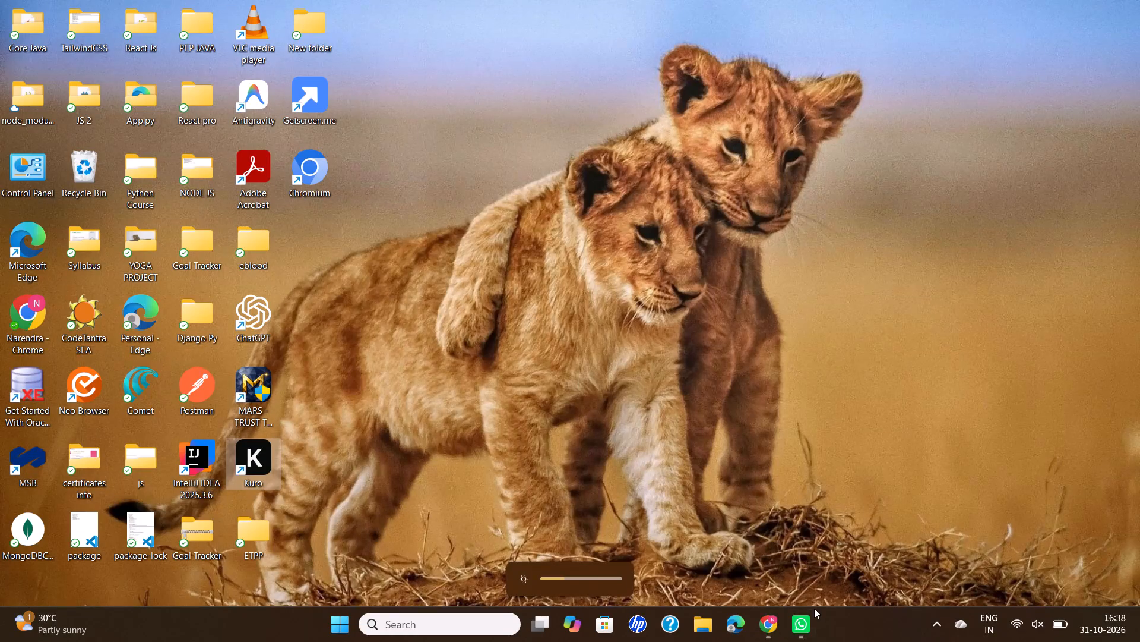
Switch to the CA LEADS spreadsheet in Chrome and set the column L status of the lead in row 155 to SENT DETAILS.
left_click(778, 617)
scroll(717, 455, "up", 1)
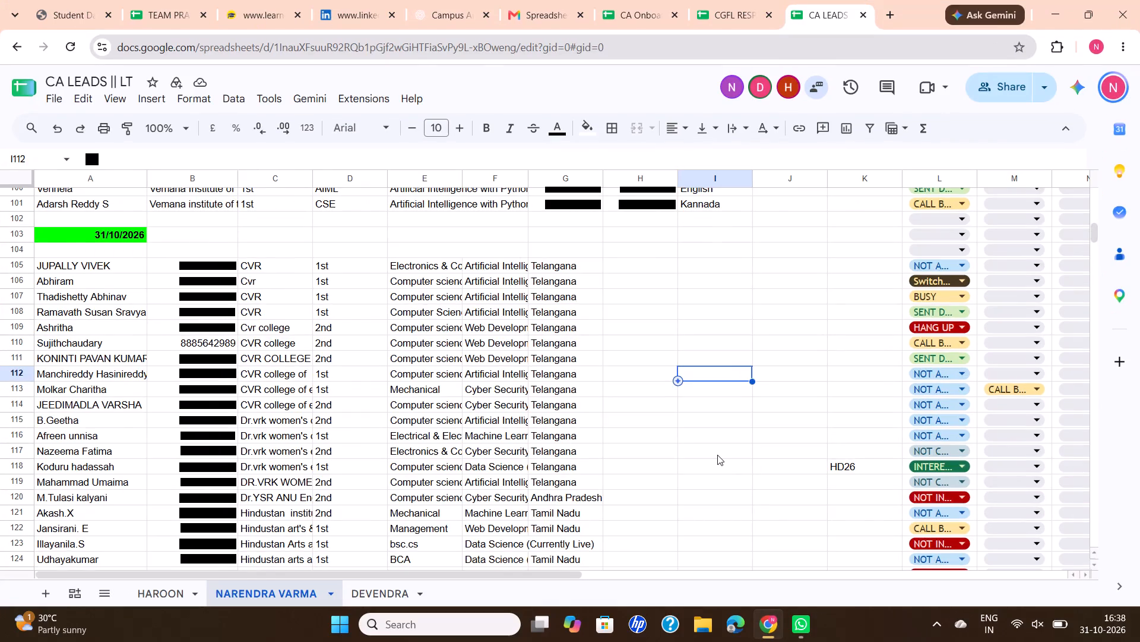
scroll(717, 455, "up", 1)
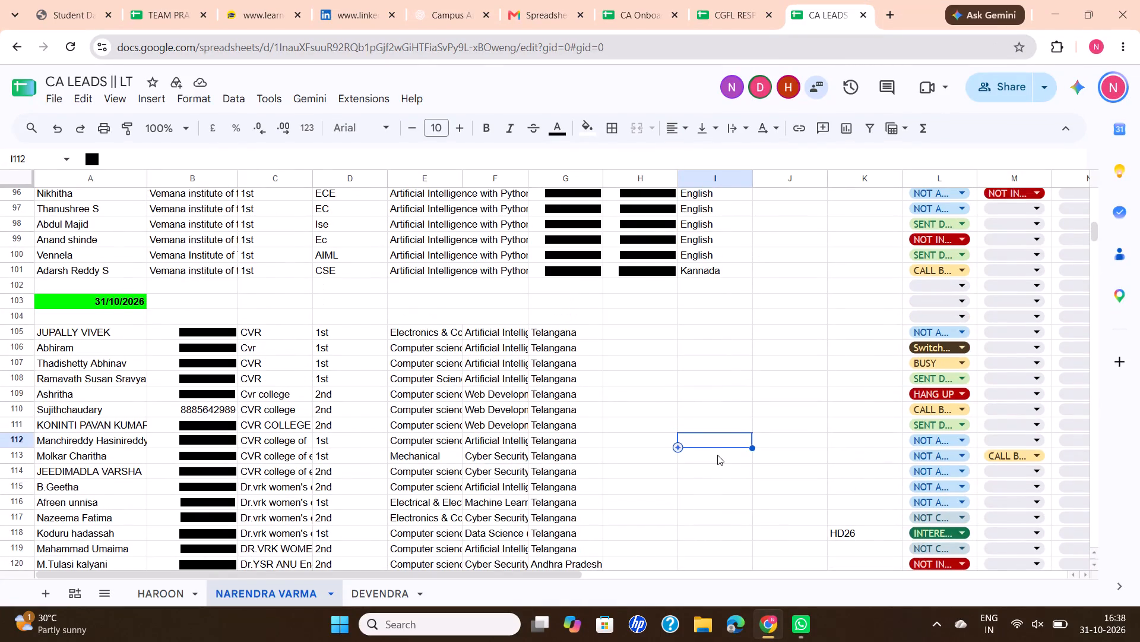
left_click(646, 331)
scroll(646, 331, "right", 1)
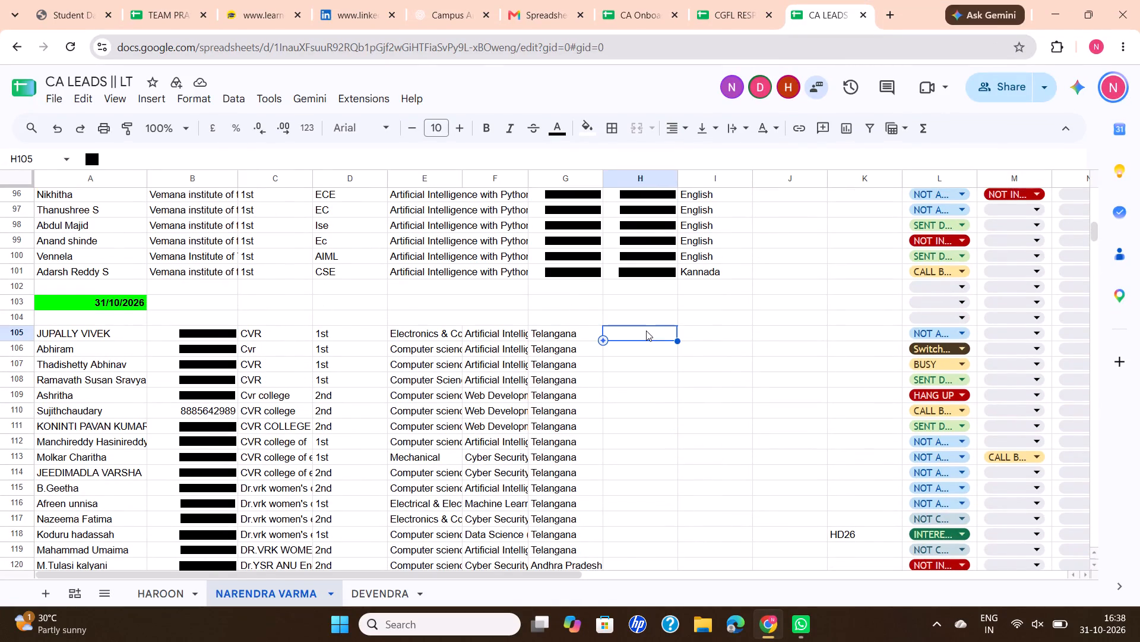
scroll(646, 331, "down", 5)
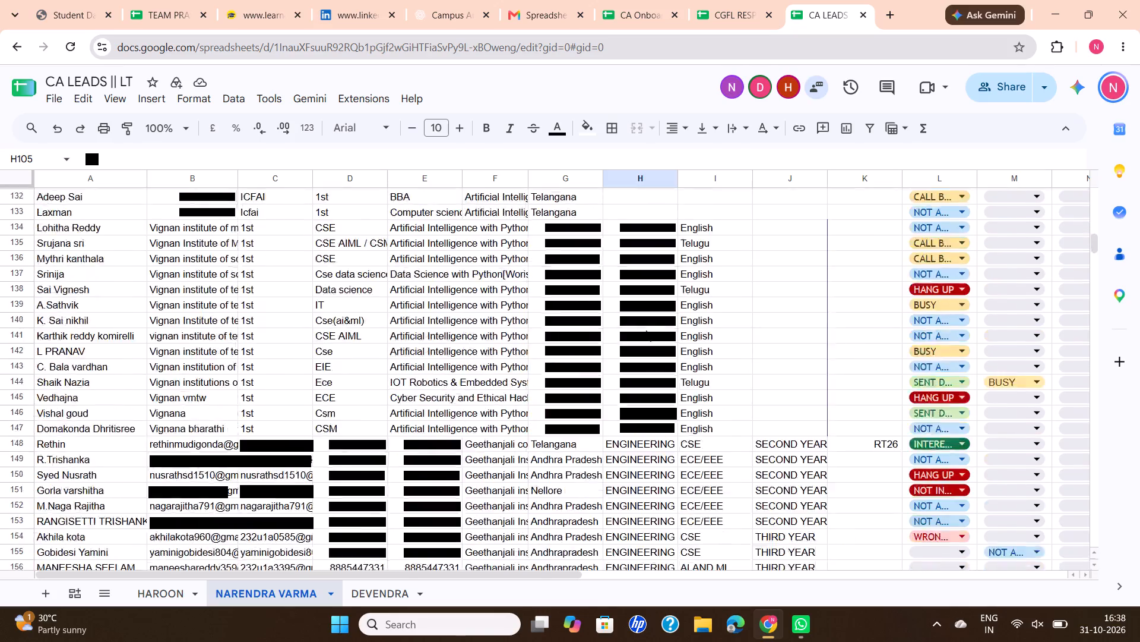
scroll(646, 331, "down", 4)
scroll(646, 331, "up", 1)
scroll(646, 331, "down", 2)
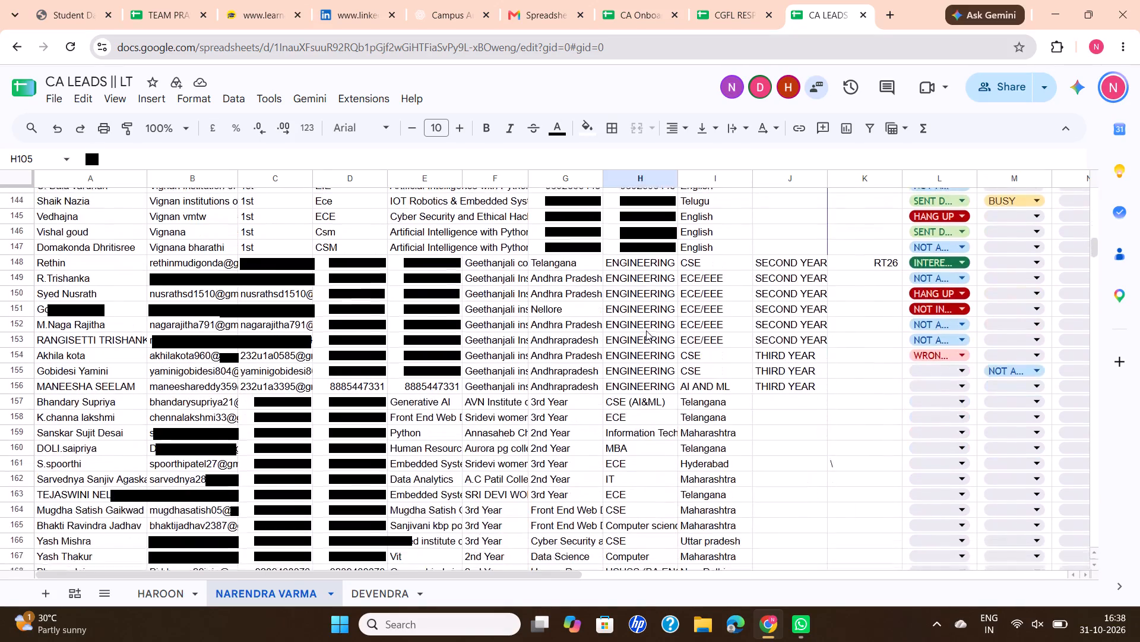
scroll(646, 331, "down", 1)
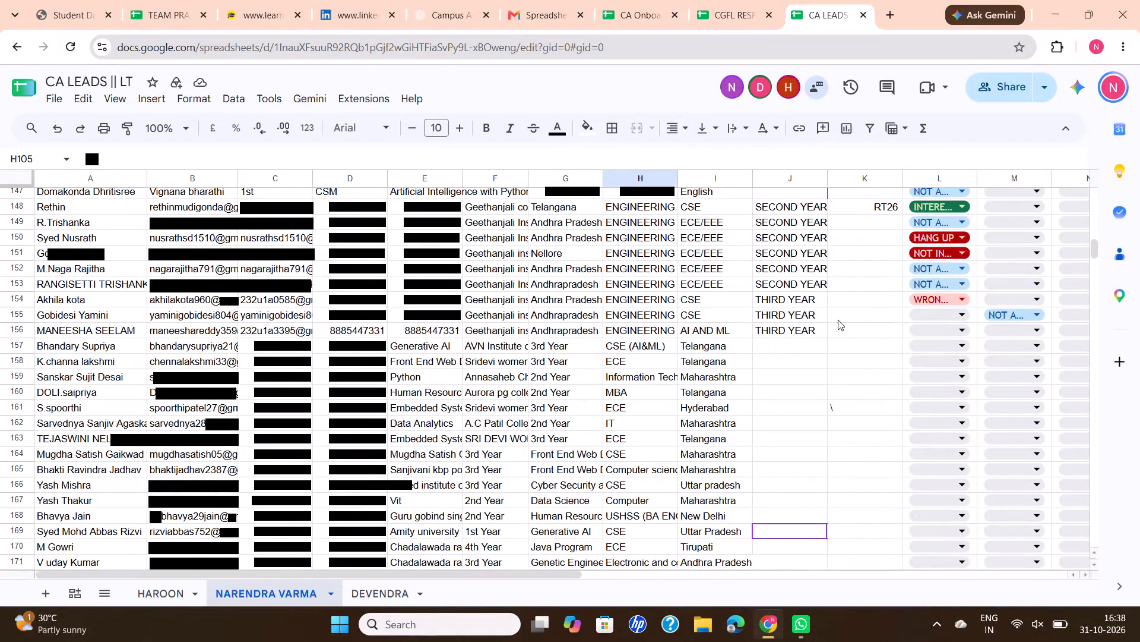
scroll(847, 329, "left", 1)
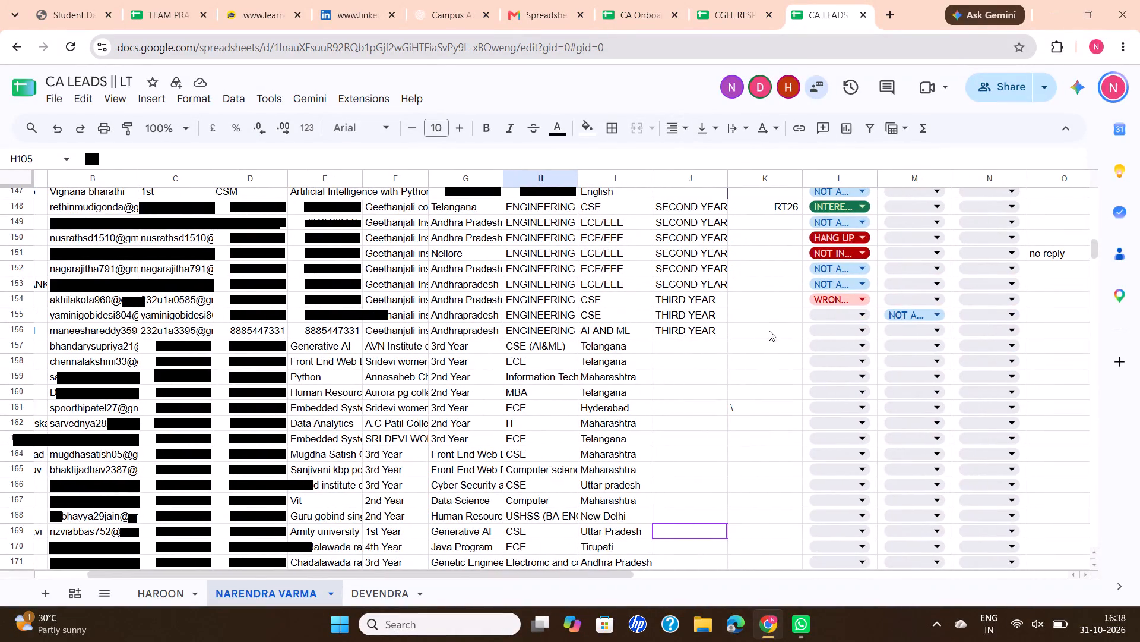
left_click(753, 317)
scroll(753, 317, "right", 3)
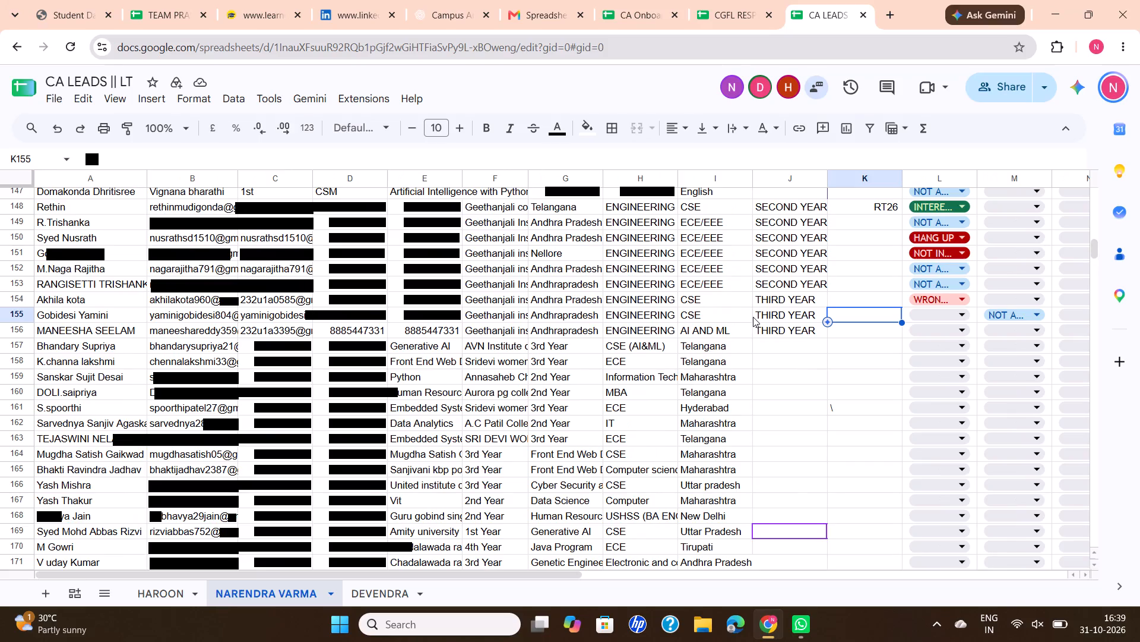
left_click(940, 320)
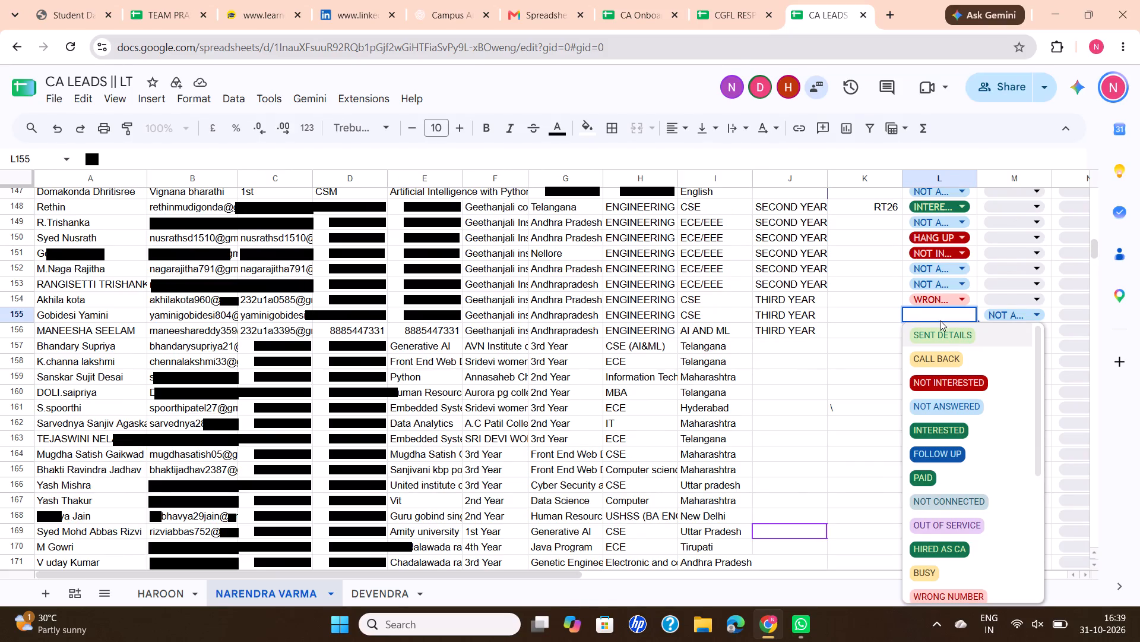
left_click(940, 332)
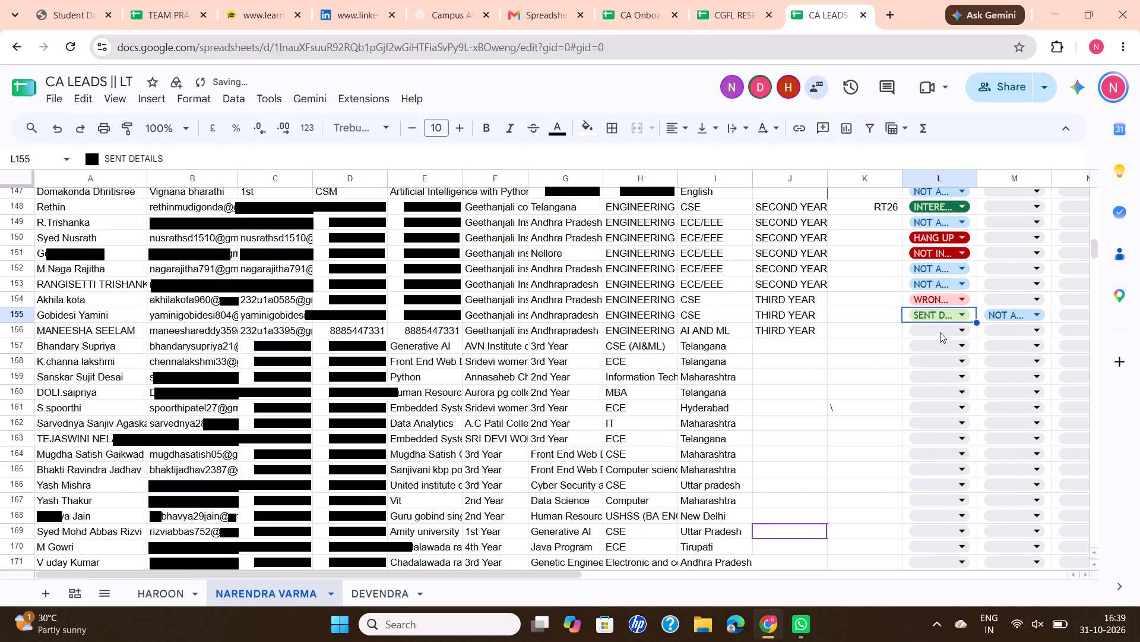
Select the column E phone number of the lead in row 156.
left_click(892, 327)
scroll(892, 327, "right", 3)
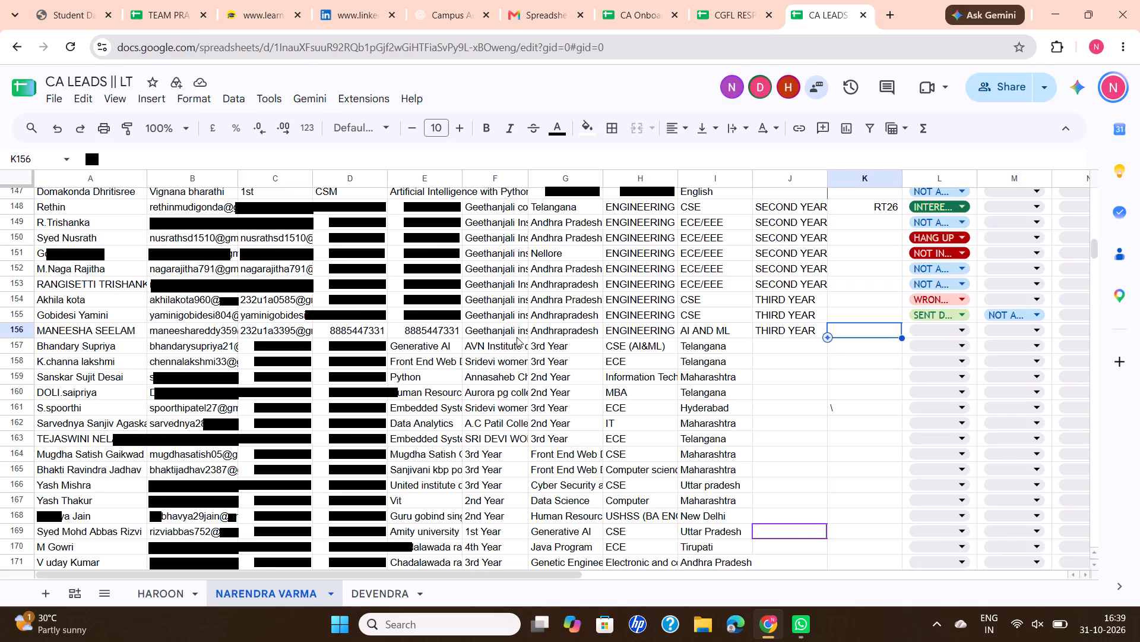
left_click(419, 328)
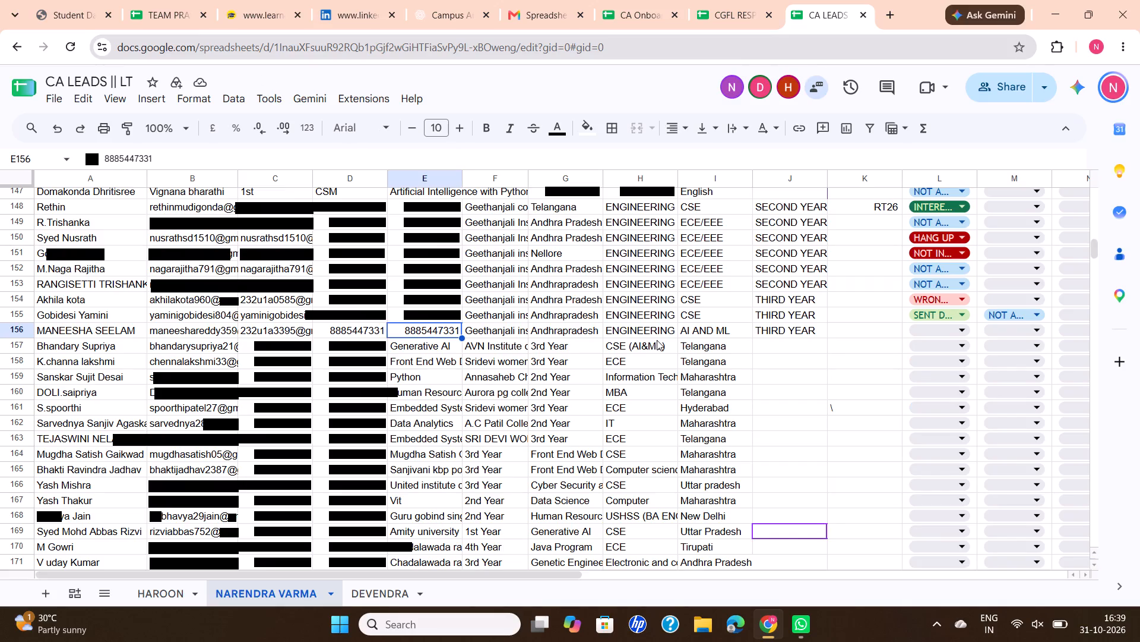
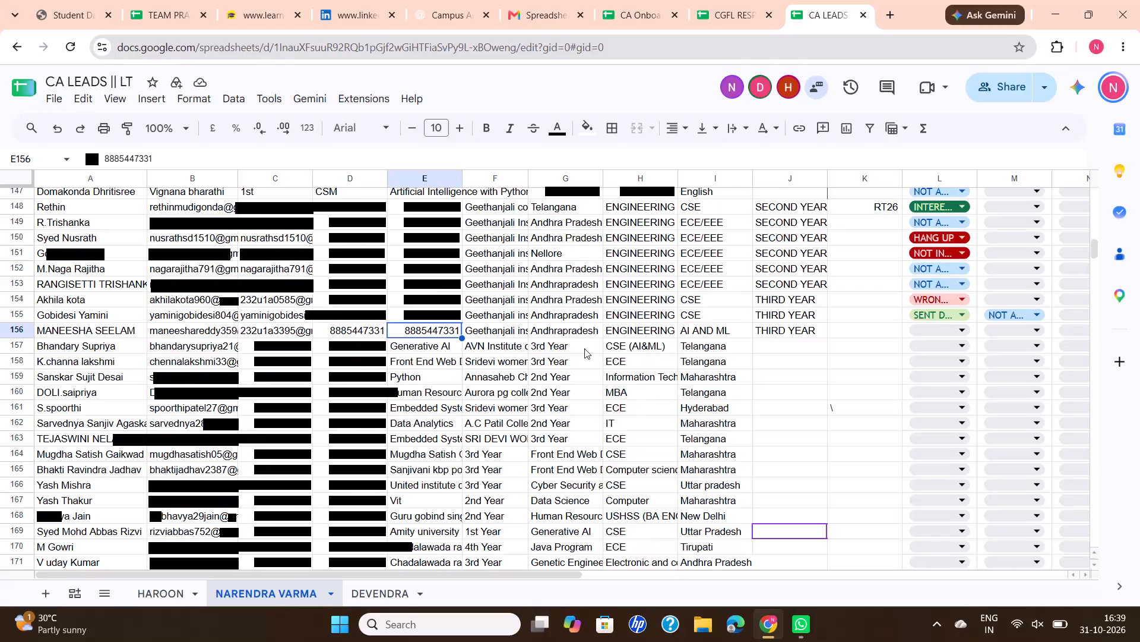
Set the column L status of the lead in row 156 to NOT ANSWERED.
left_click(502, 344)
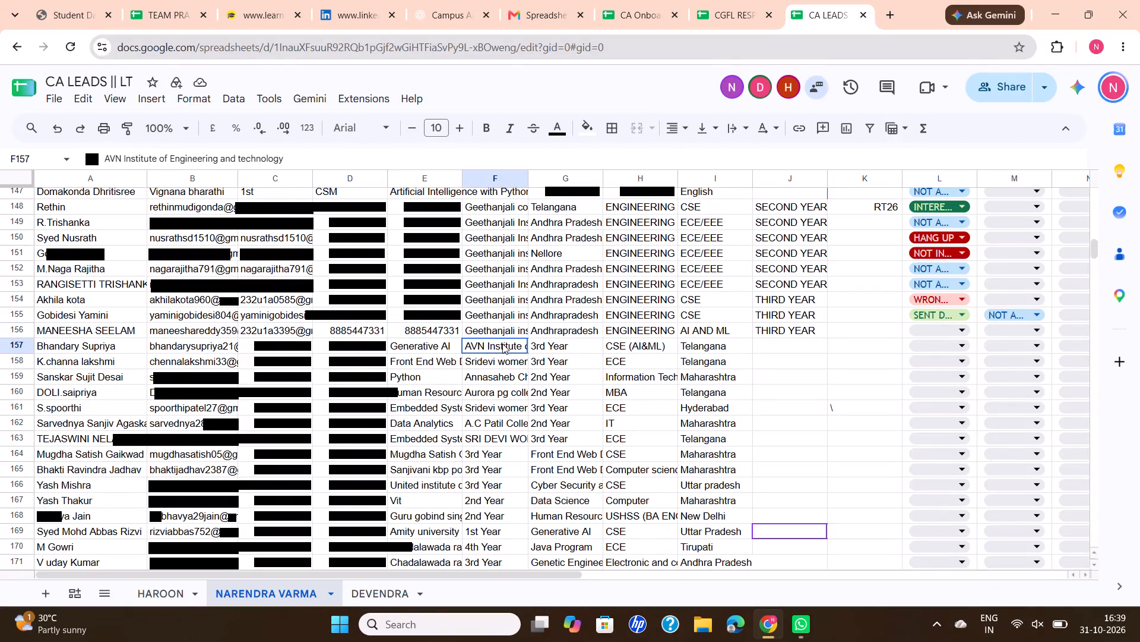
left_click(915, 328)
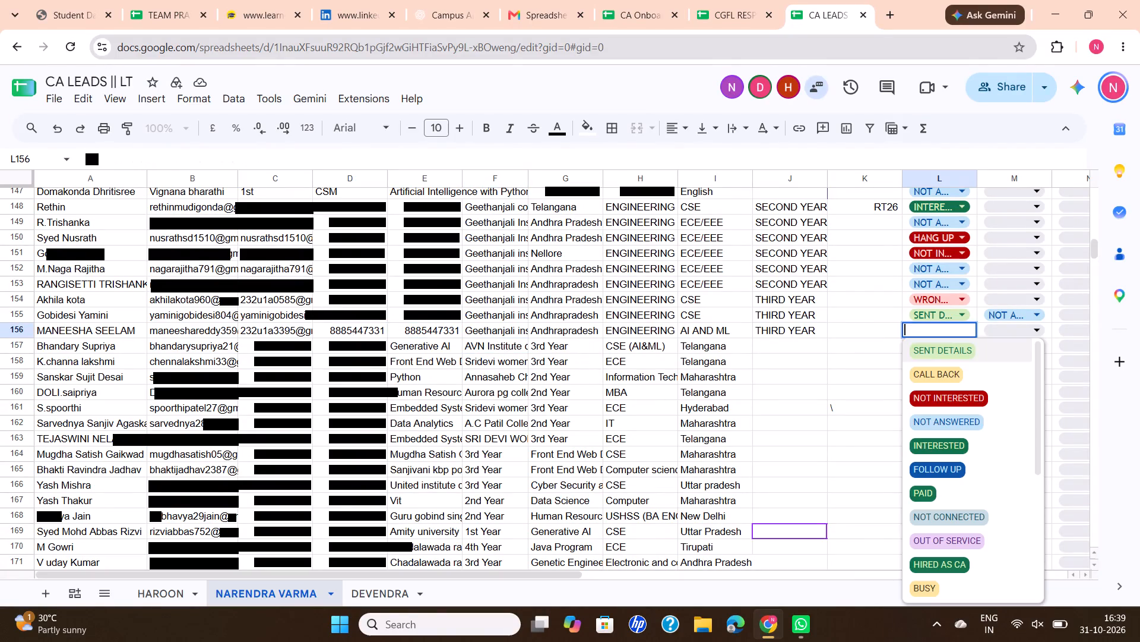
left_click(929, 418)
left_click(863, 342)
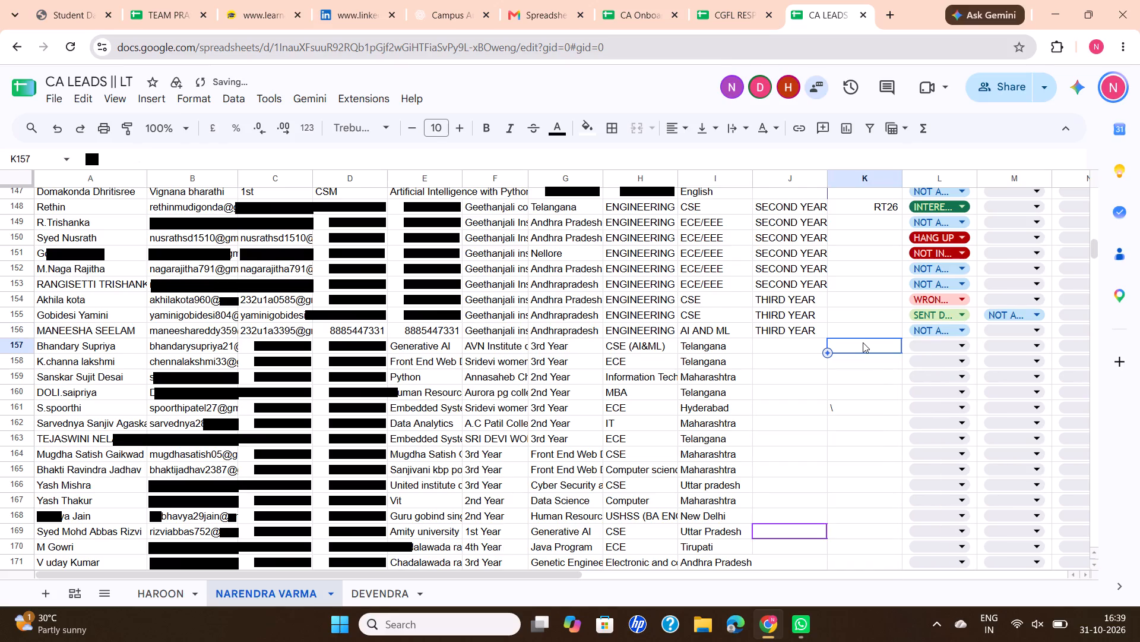
Select the column D phone number of the lead in row 157.
scroll(863, 342, "right", 3)
scroll(863, 342, "down", 1)
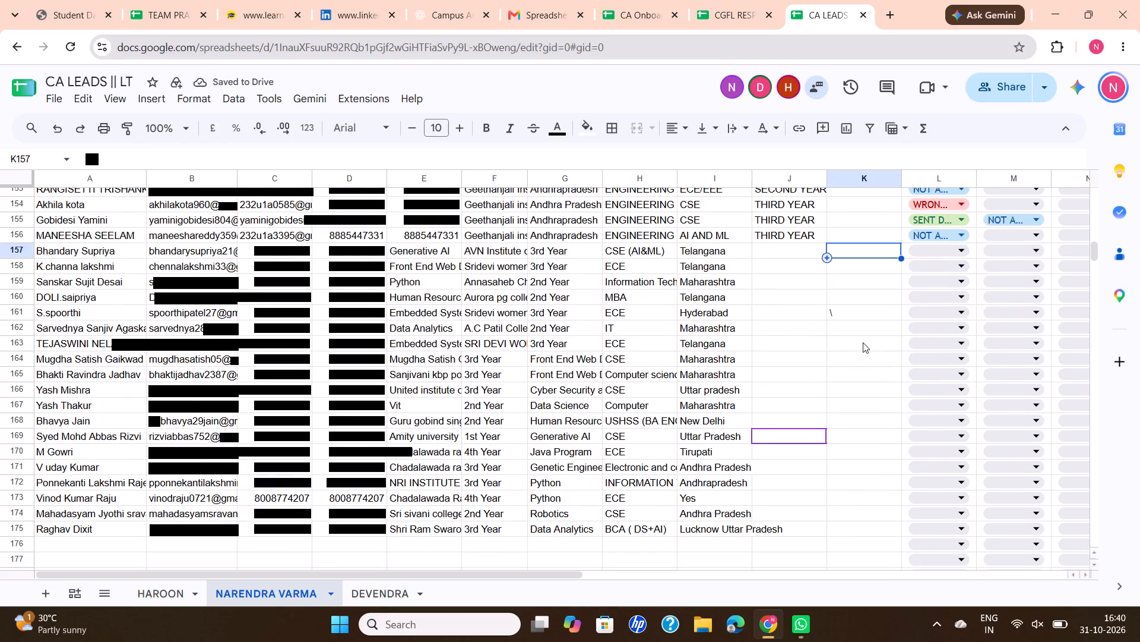
scroll(863, 342, "up", 1)
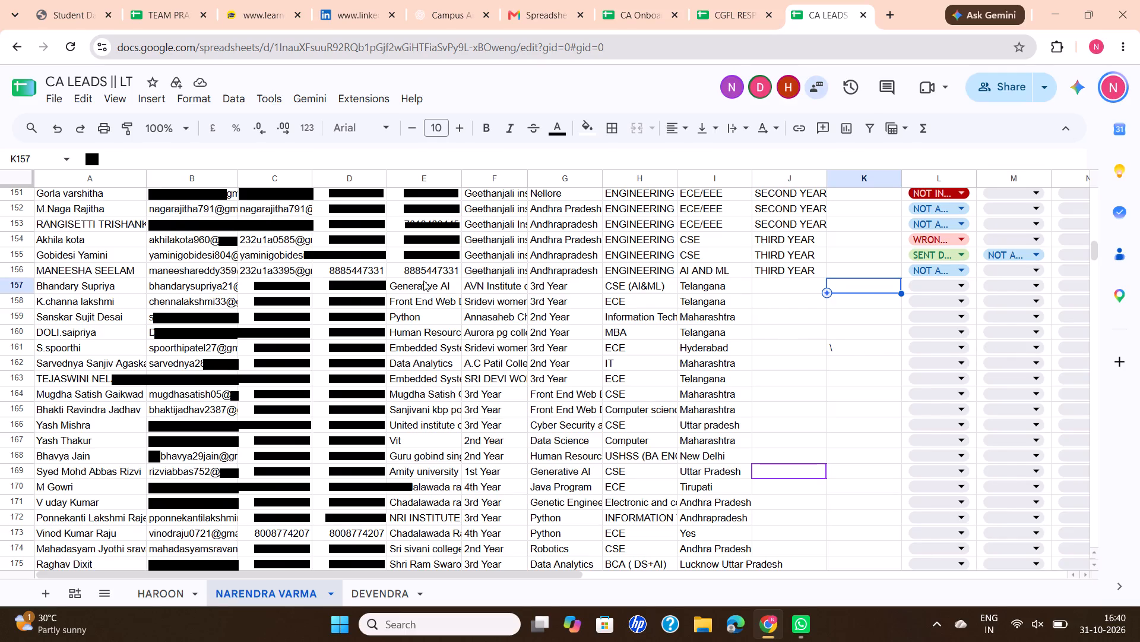
left_click(359, 285)
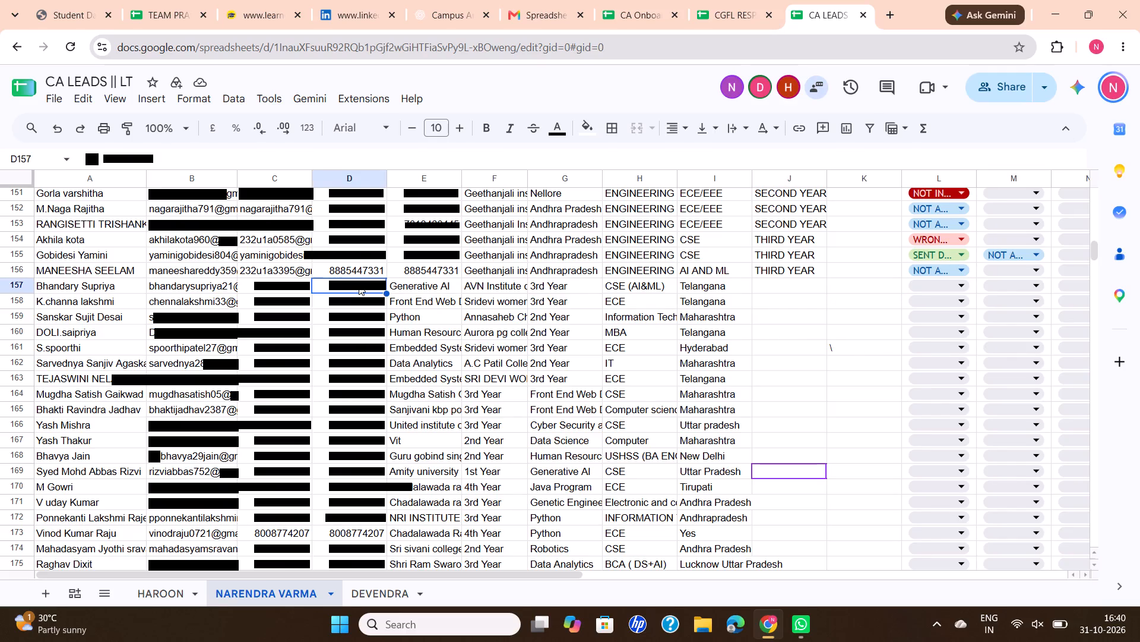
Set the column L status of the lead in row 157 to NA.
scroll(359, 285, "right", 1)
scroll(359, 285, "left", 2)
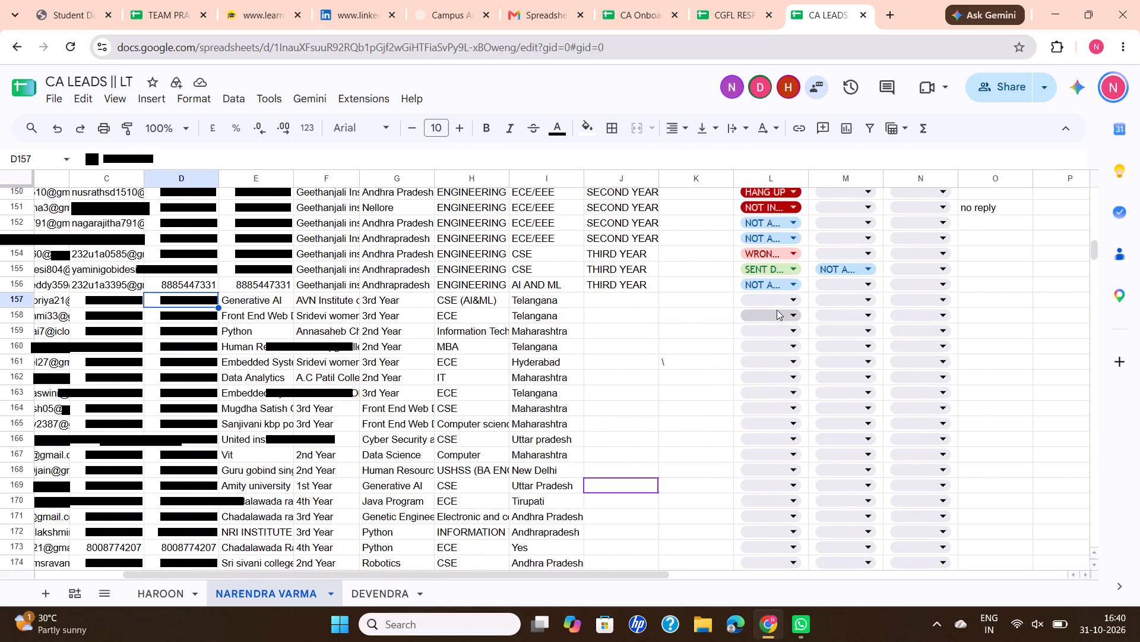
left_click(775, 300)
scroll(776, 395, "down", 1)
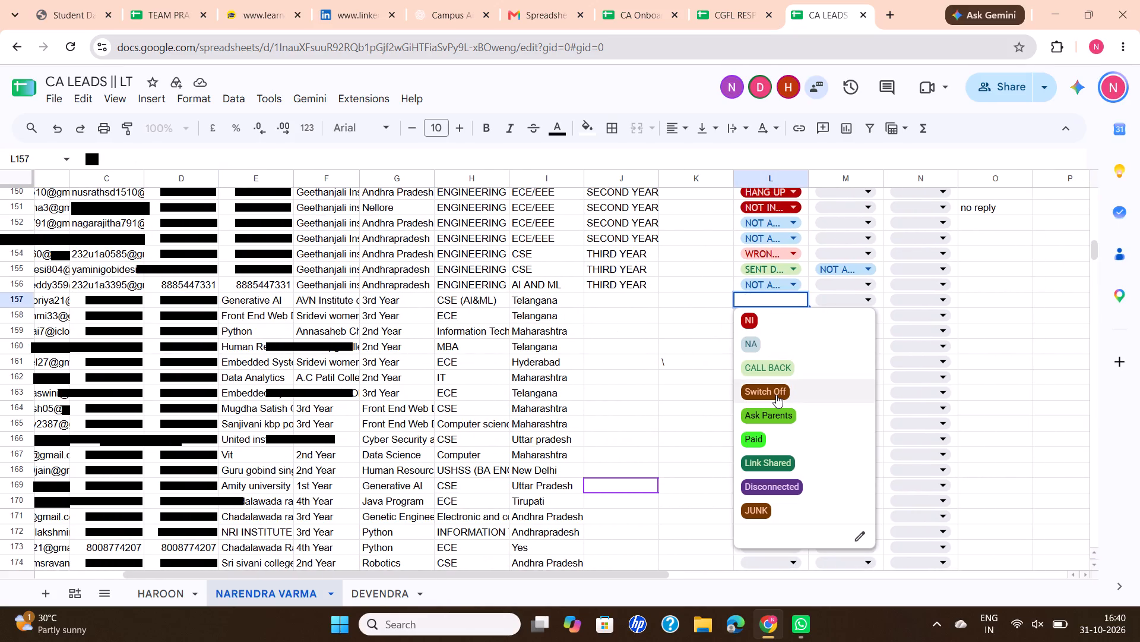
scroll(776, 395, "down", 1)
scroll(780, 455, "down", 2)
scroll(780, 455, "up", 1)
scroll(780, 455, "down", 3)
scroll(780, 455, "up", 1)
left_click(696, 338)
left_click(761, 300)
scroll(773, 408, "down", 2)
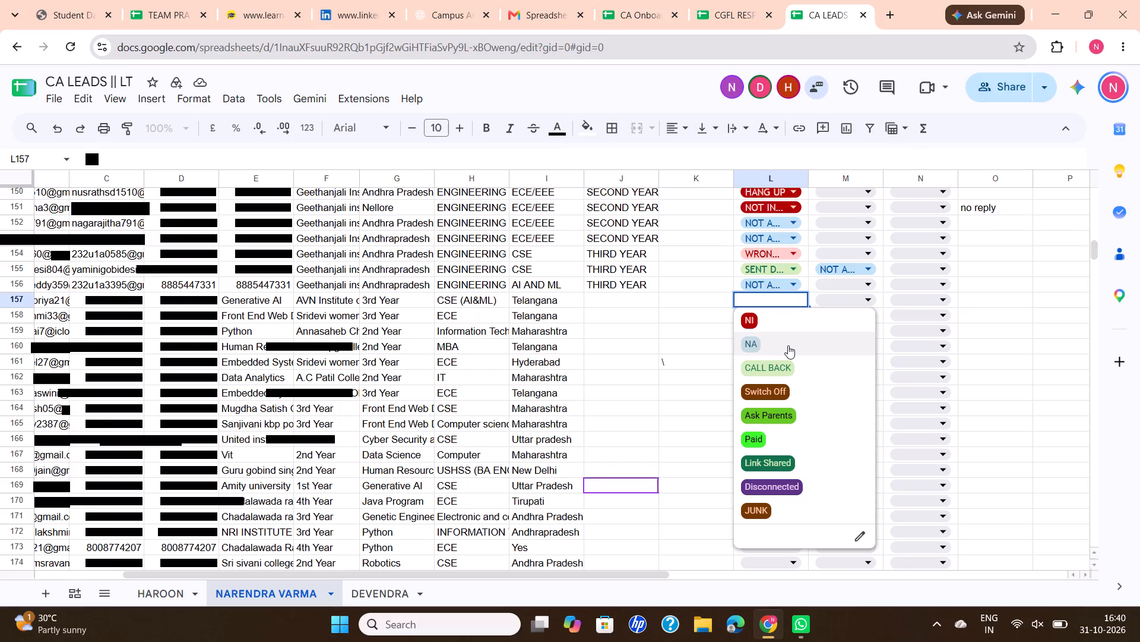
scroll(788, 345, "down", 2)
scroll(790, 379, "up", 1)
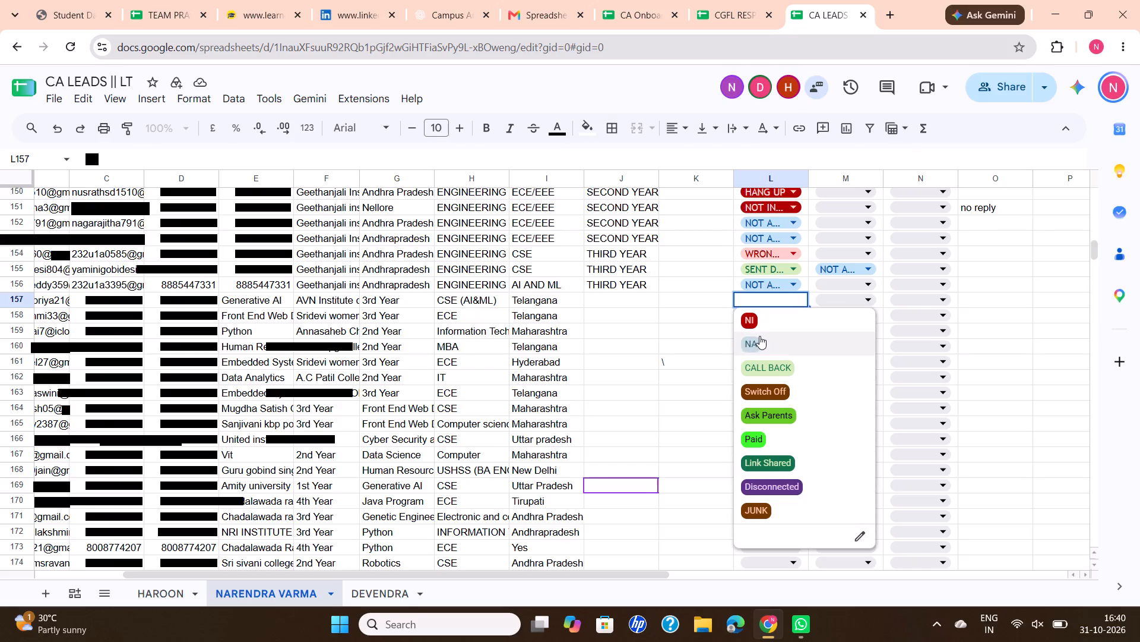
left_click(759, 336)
Select the column C phone number of the lead in row 158.
left_click(781, 316)
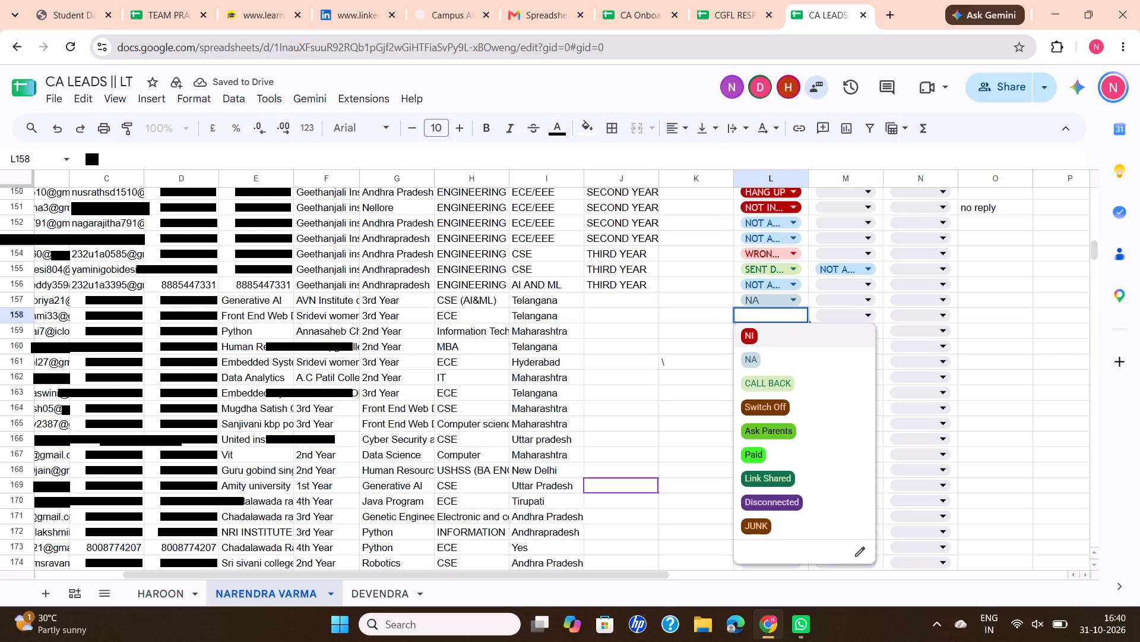
scroll(632, 291, "right", 2)
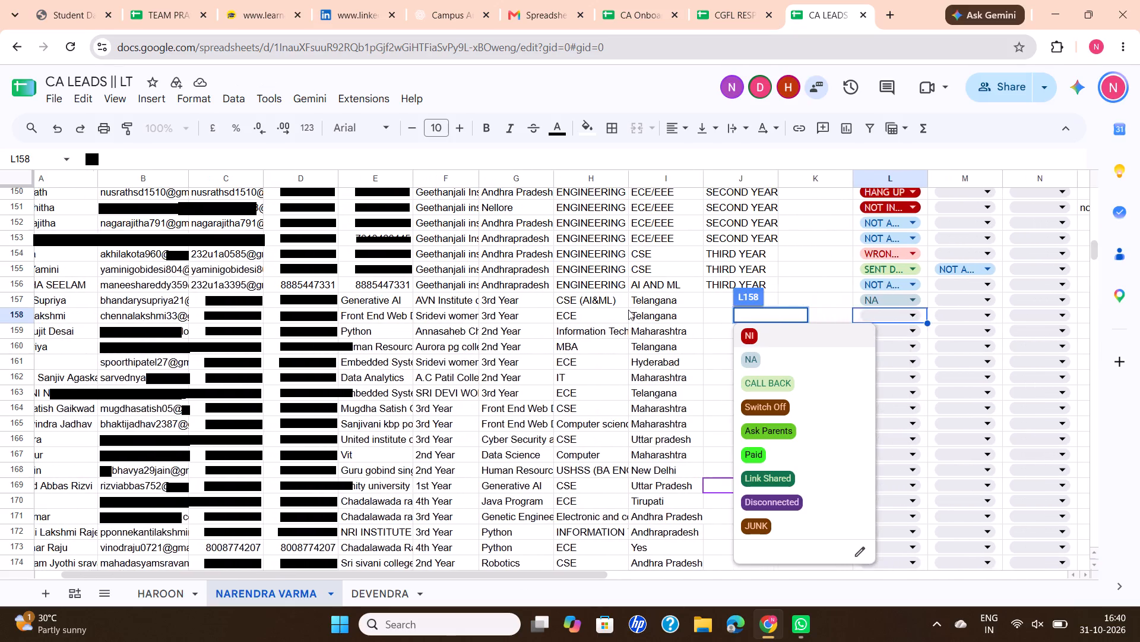
left_click(573, 323)
scroll(653, 351, "left", 1)
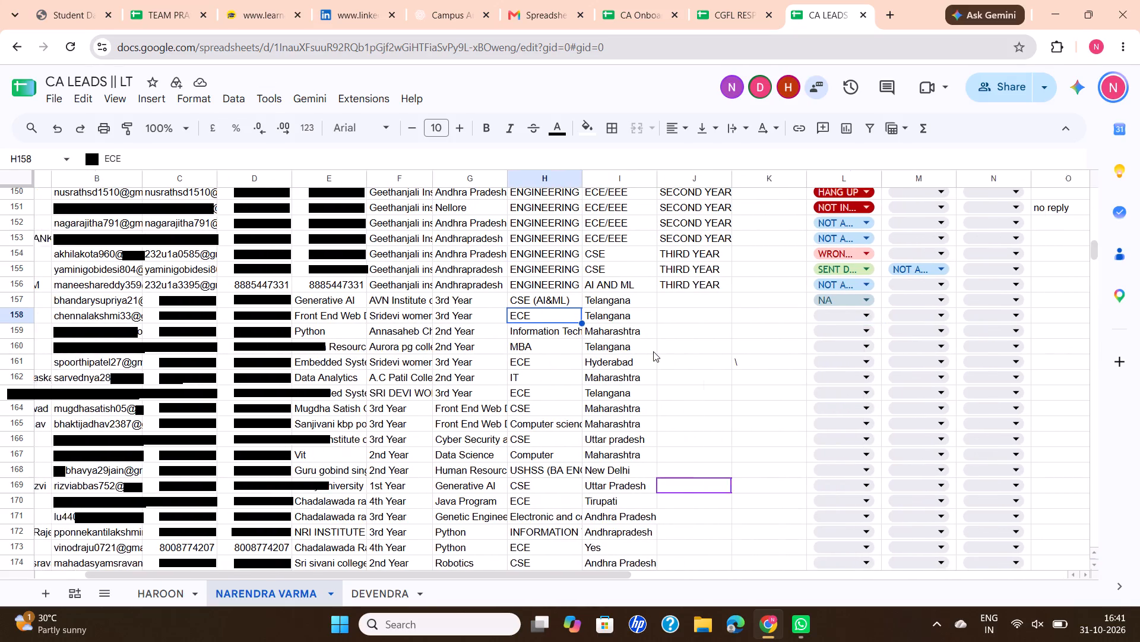
scroll(653, 351, "left", 1)
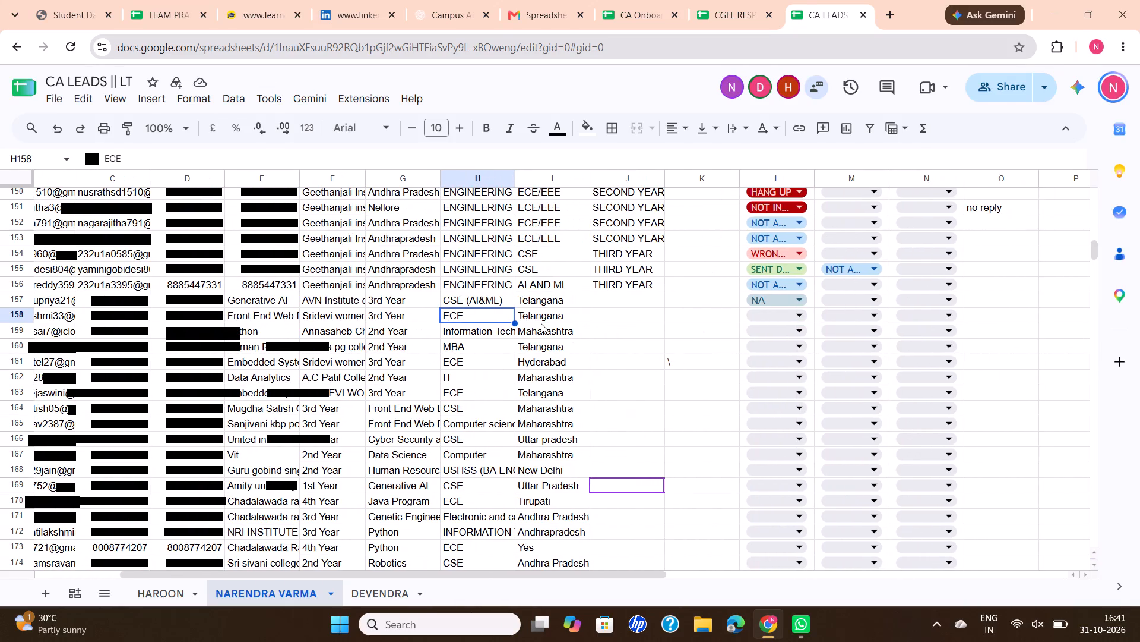
left_click(651, 314)
scroll(651, 314, "right", 4)
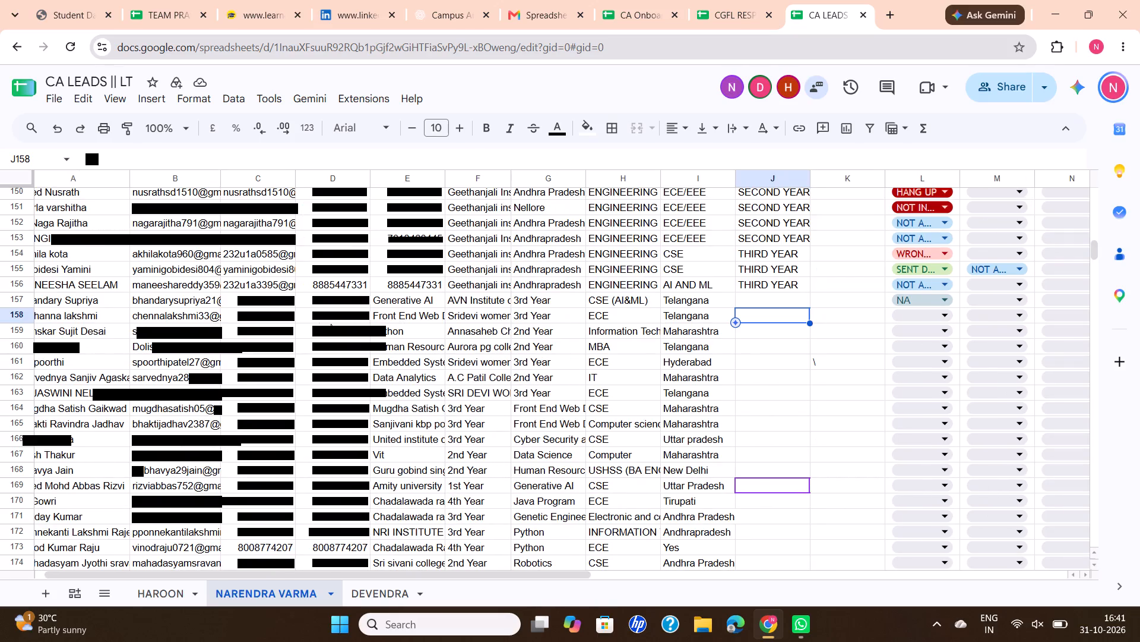
left_click(284, 317)
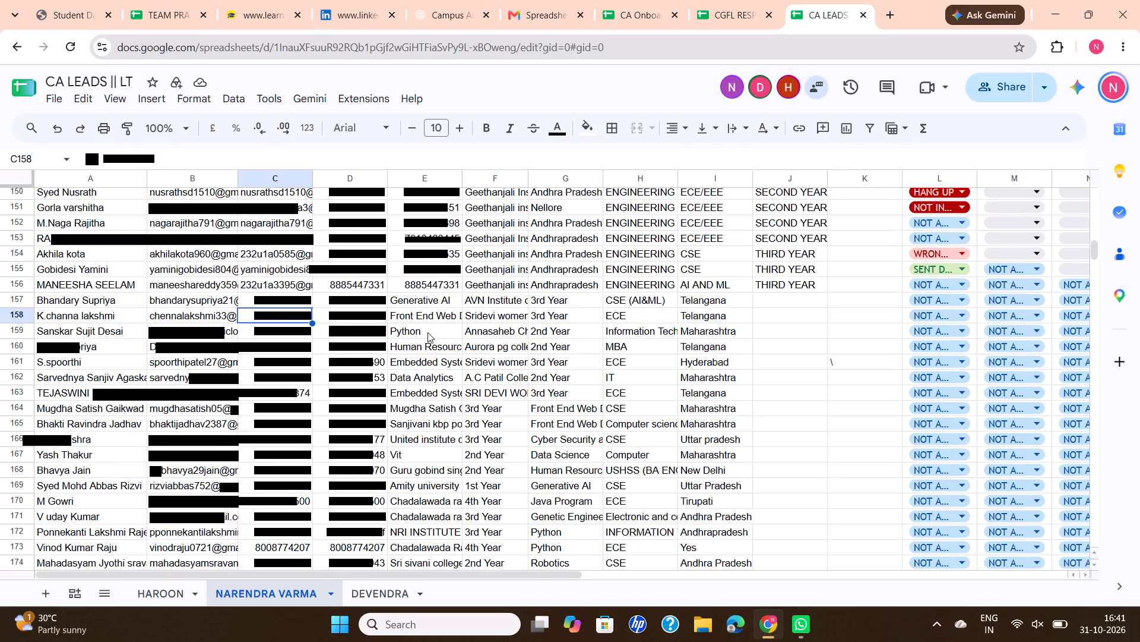
Set the blank column L status of the lead in row 156 to NOT ANSWERED.
scroll(427, 332, "left", 1)
scroll(427, 332, "down", 2)
scroll(427, 332, "up", 2)
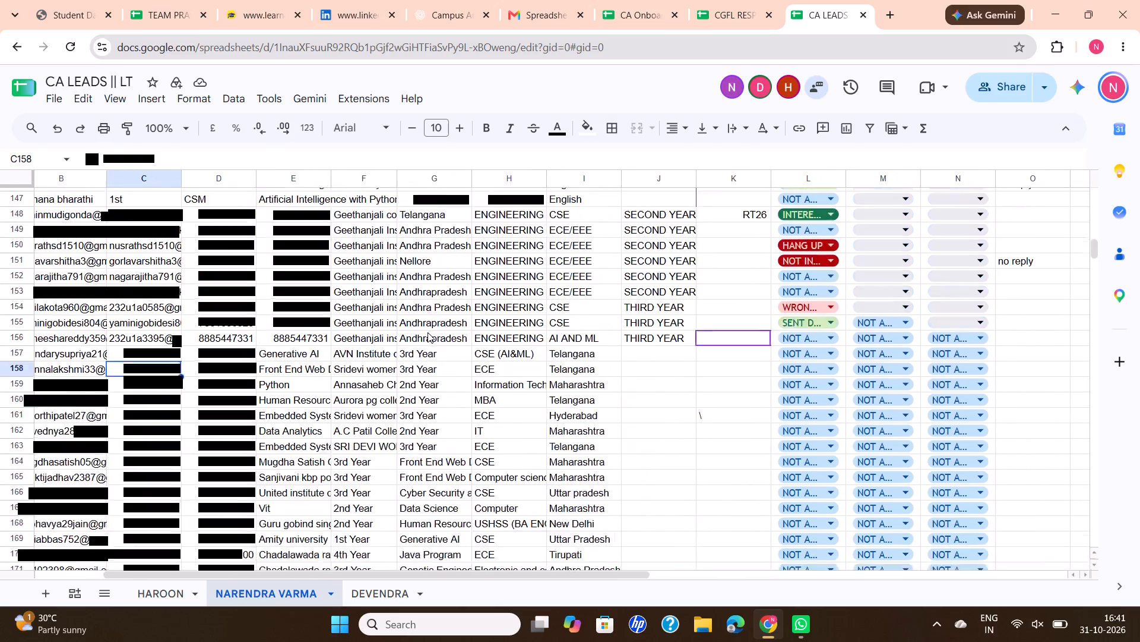
scroll(427, 332, "left", 1)
scroll(505, 399, "down", 1)
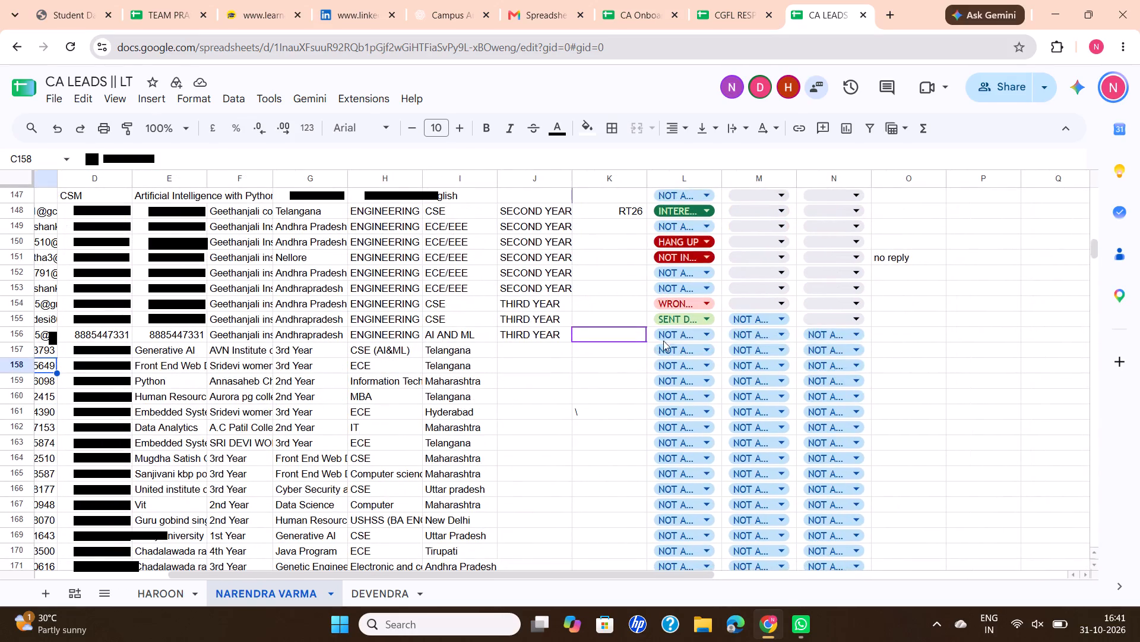
left_click(665, 338)
scroll(710, 526, "down", 2)
left_click(564, 426)
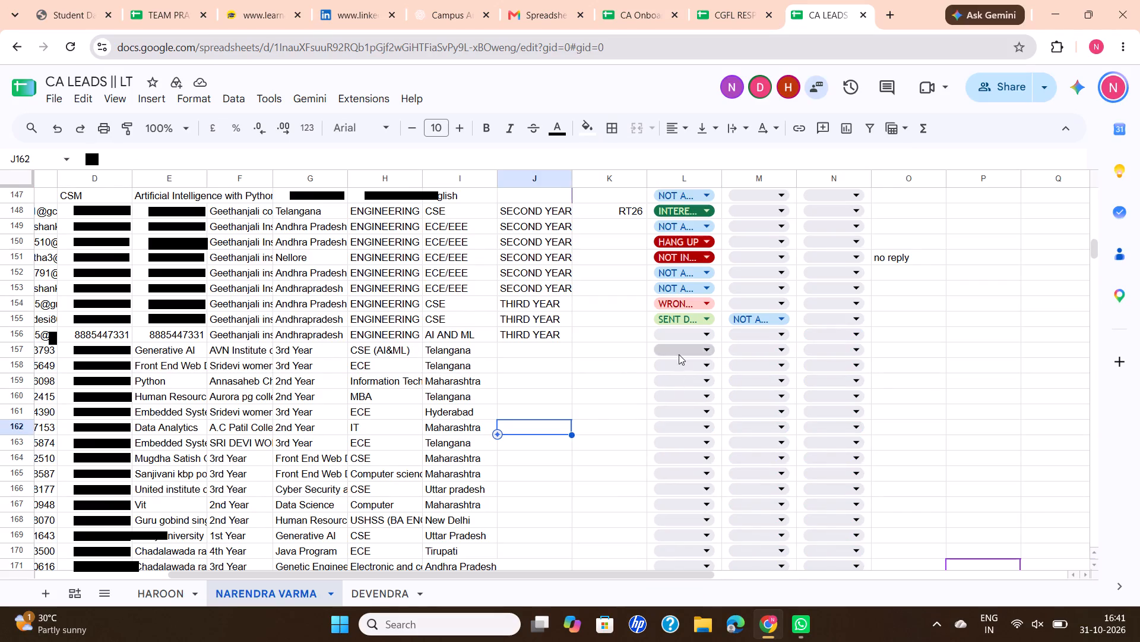
left_click(679, 354)
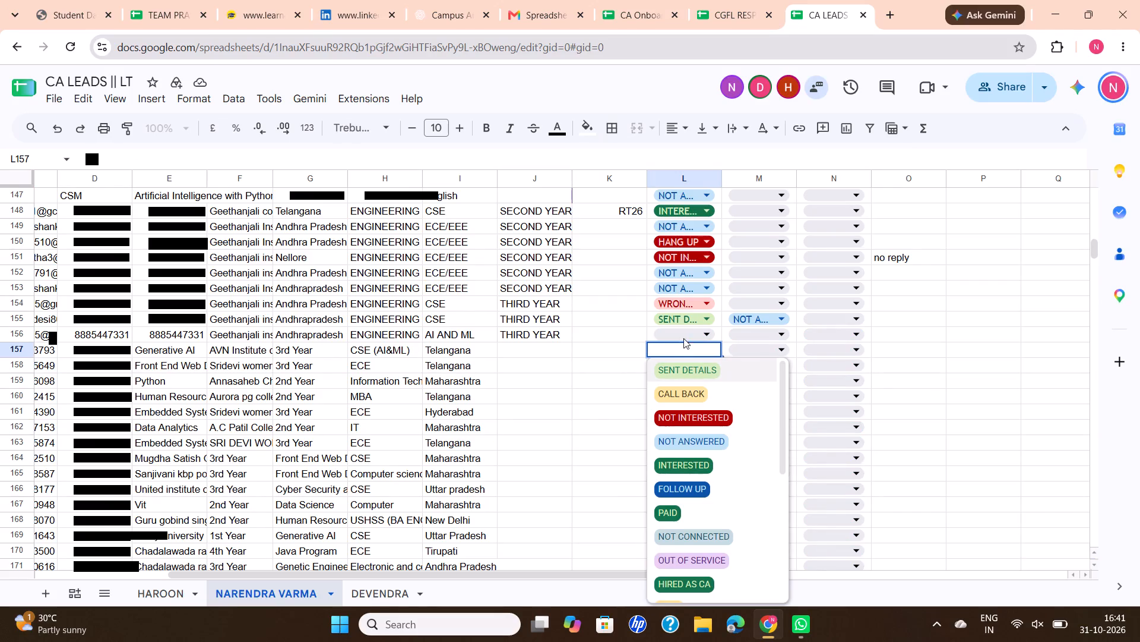
left_click(683, 338)
scroll(683, 338, "right", 3)
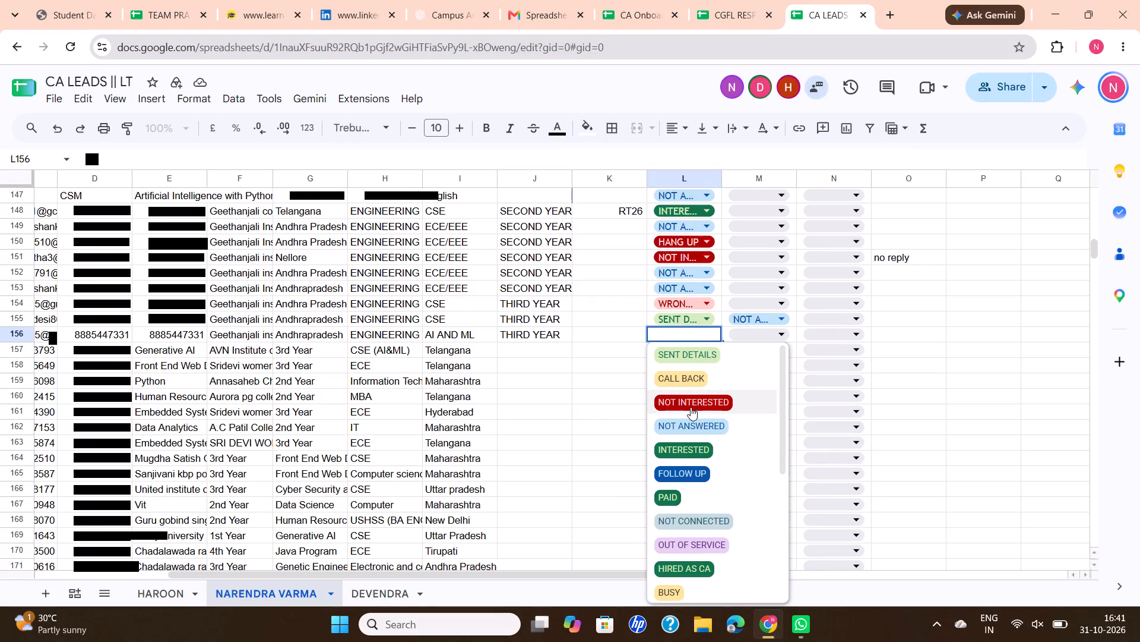
left_click(687, 417)
Set the column L status of the lead in row 157 to OUT OF SERVICE.
left_click(674, 354)
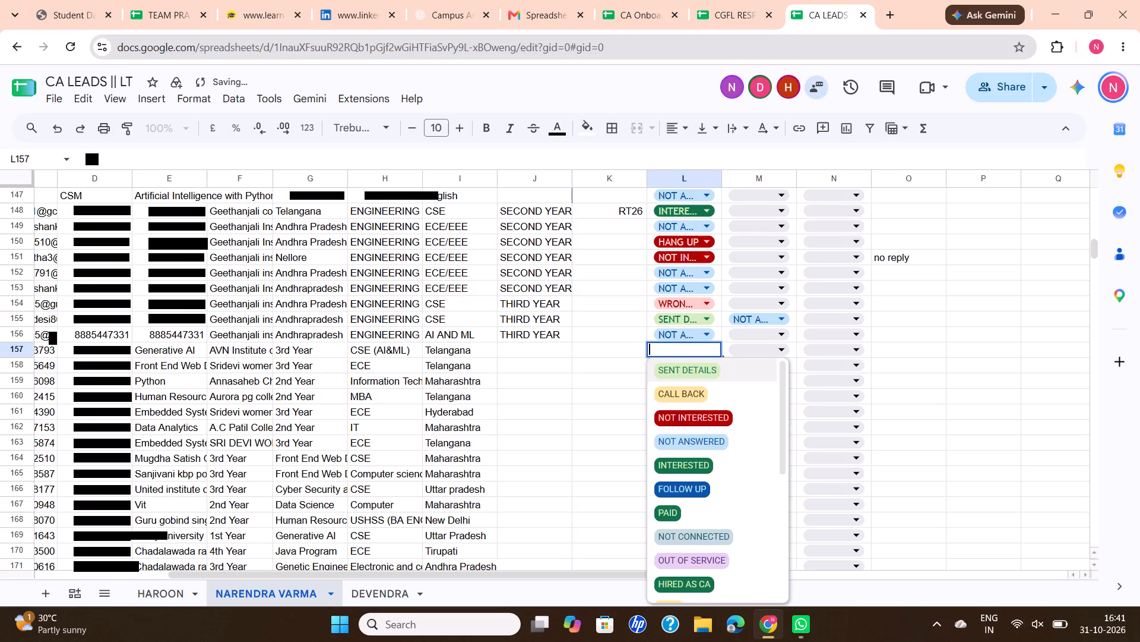
scroll(685, 436, "down", 1)
left_click(697, 451)
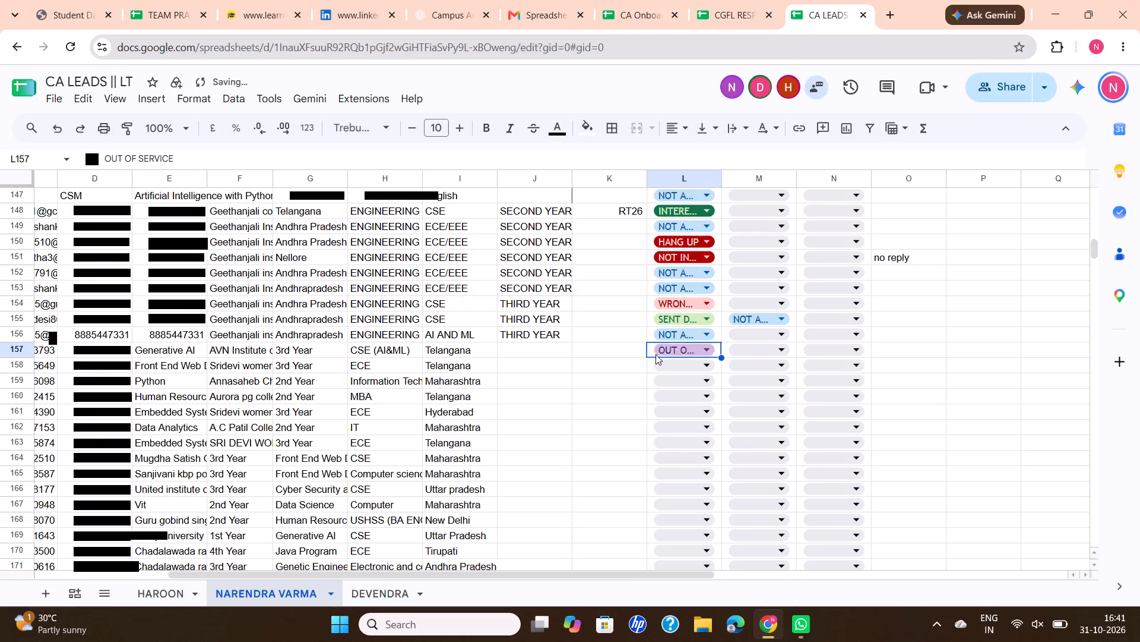
Set the column L status of the lead in row 158 to NOT ANSWERED.
left_click(605, 366)
scroll(605, 366, "right", 6)
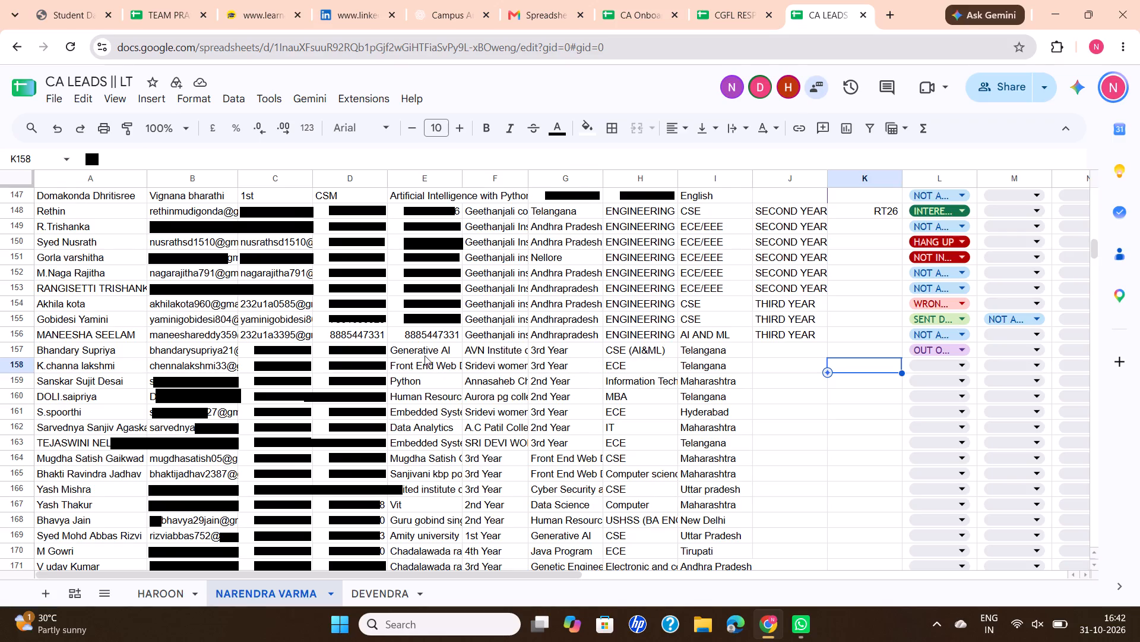
left_click_drag(963, 367, 949, 447)
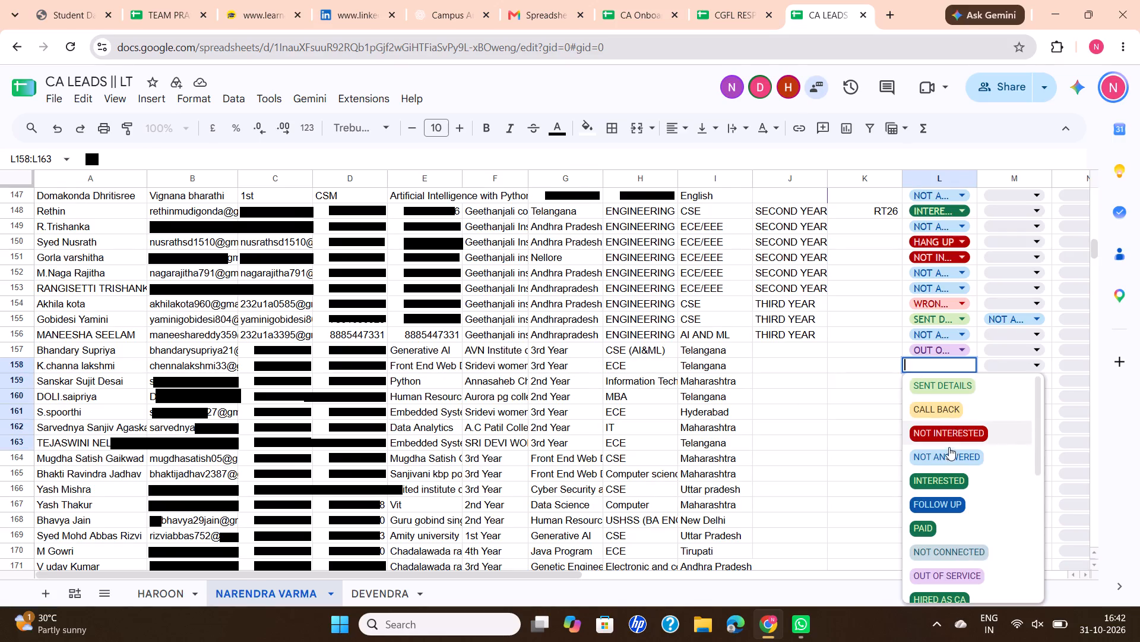
left_click_drag(949, 447, 949, 451)
left_click(949, 451)
left_click(835, 376)
Select the column D phone number of the lead in row 159.
scroll(835, 376, "right", 2)
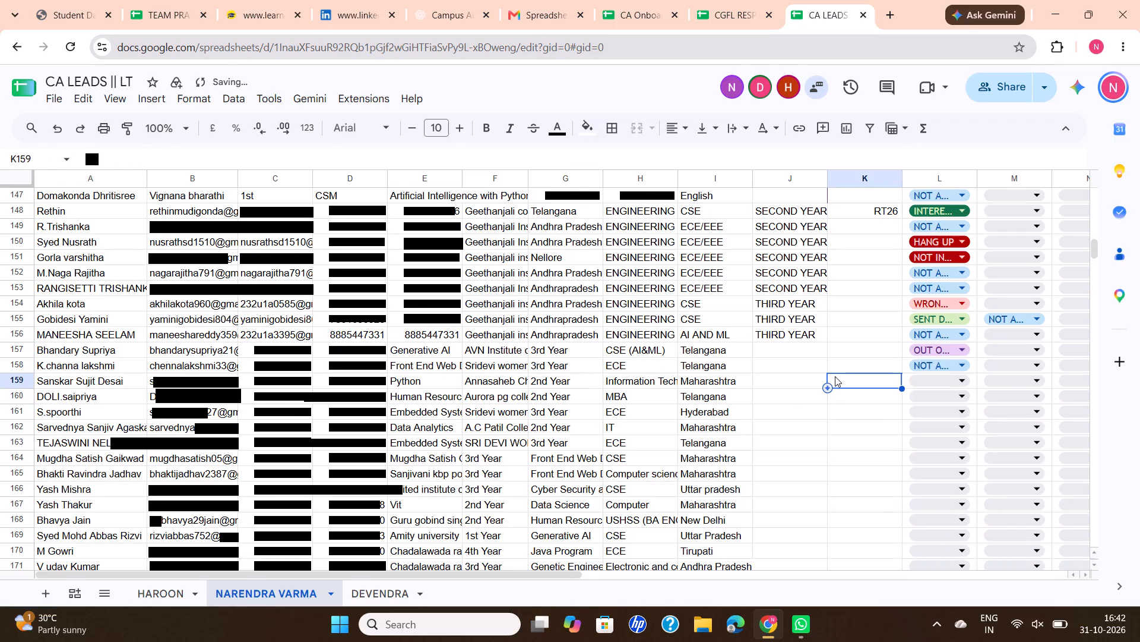
left_click(368, 381)
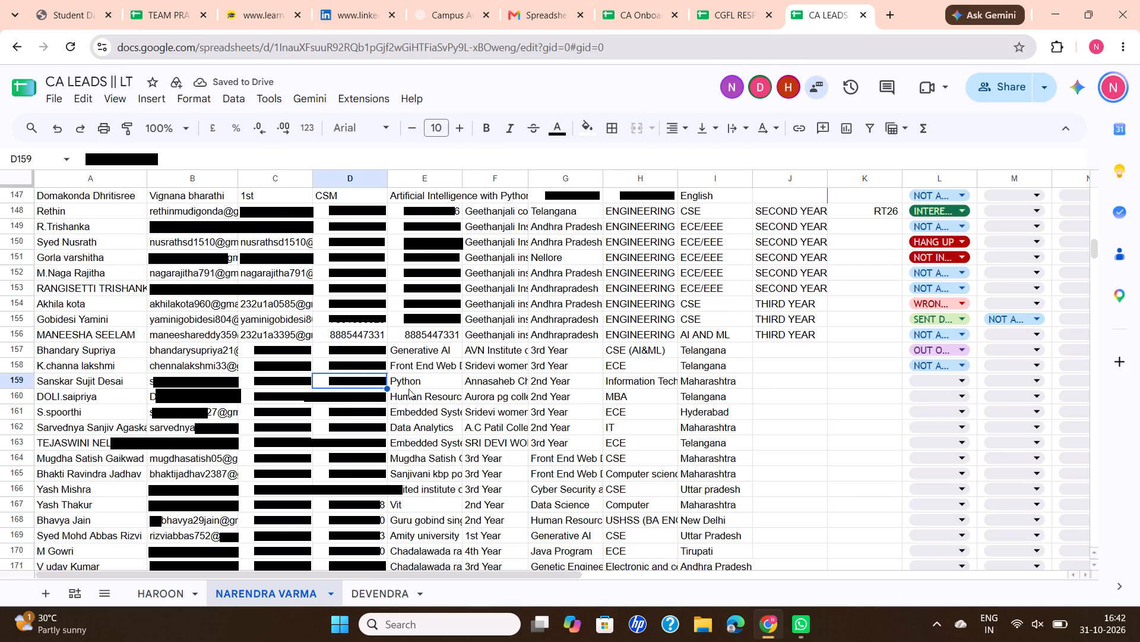
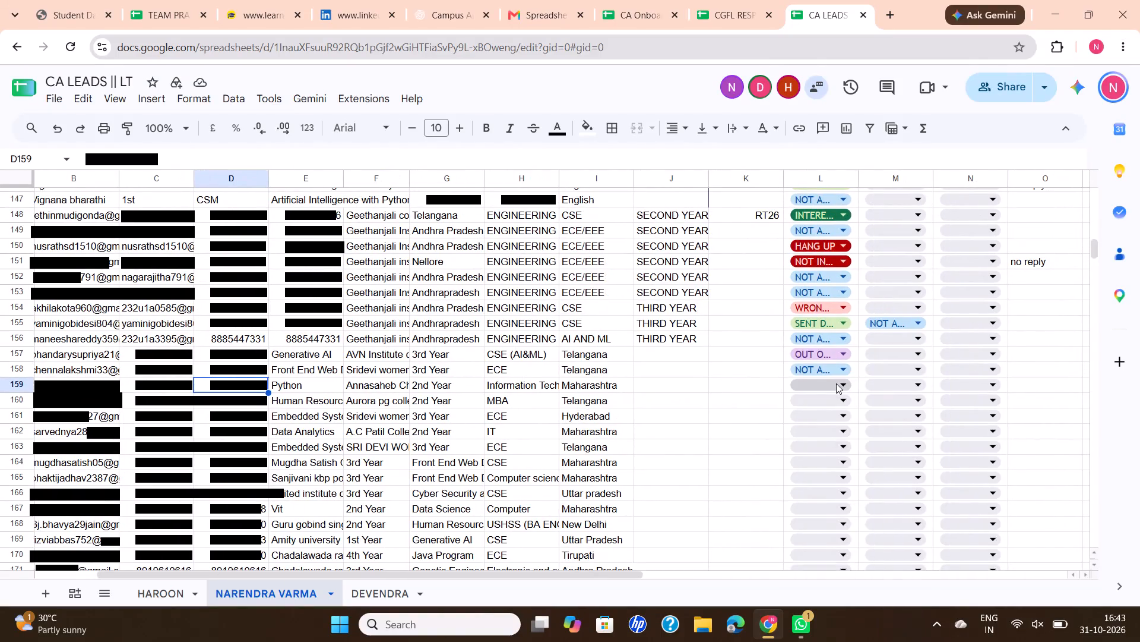
Set the blank column L status of the lead in row 159 to NOT ANSWERED.
left_click(836, 383)
left_click(811, 485)
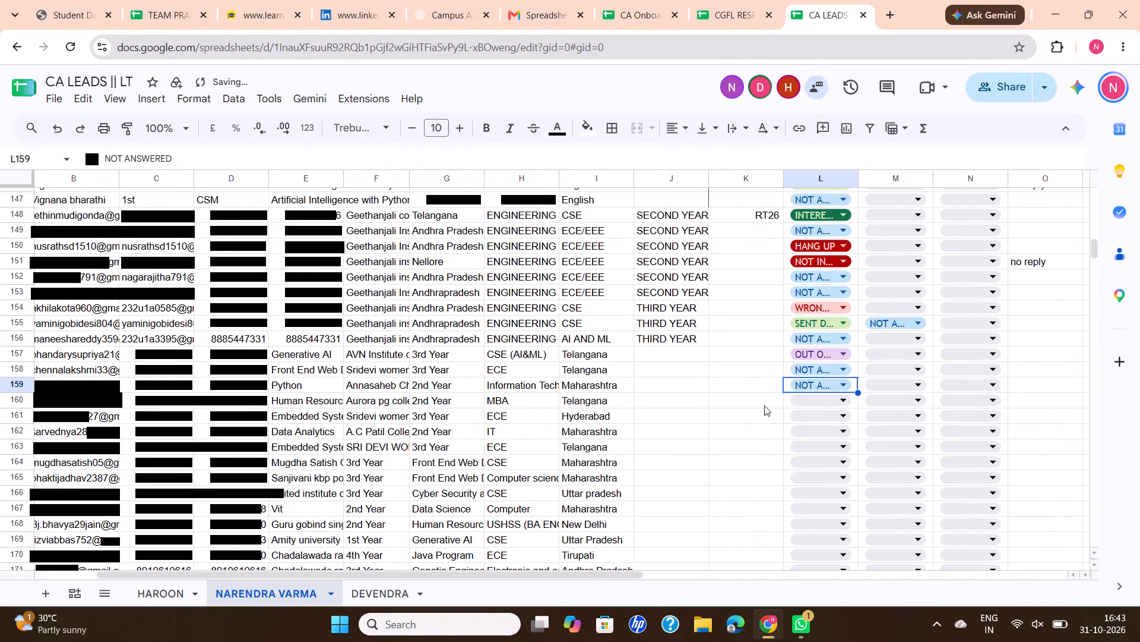
Select the column C phone number of the lead in row 160.
left_click(753, 402)
scroll(753, 402, "right", 4)
left_click(293, 401)
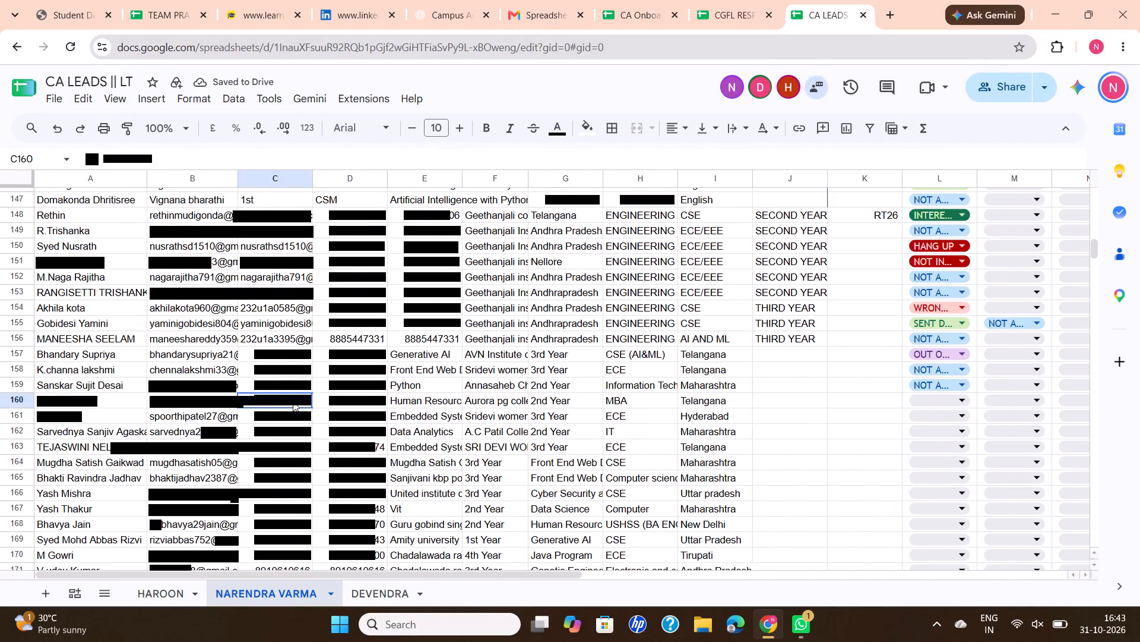
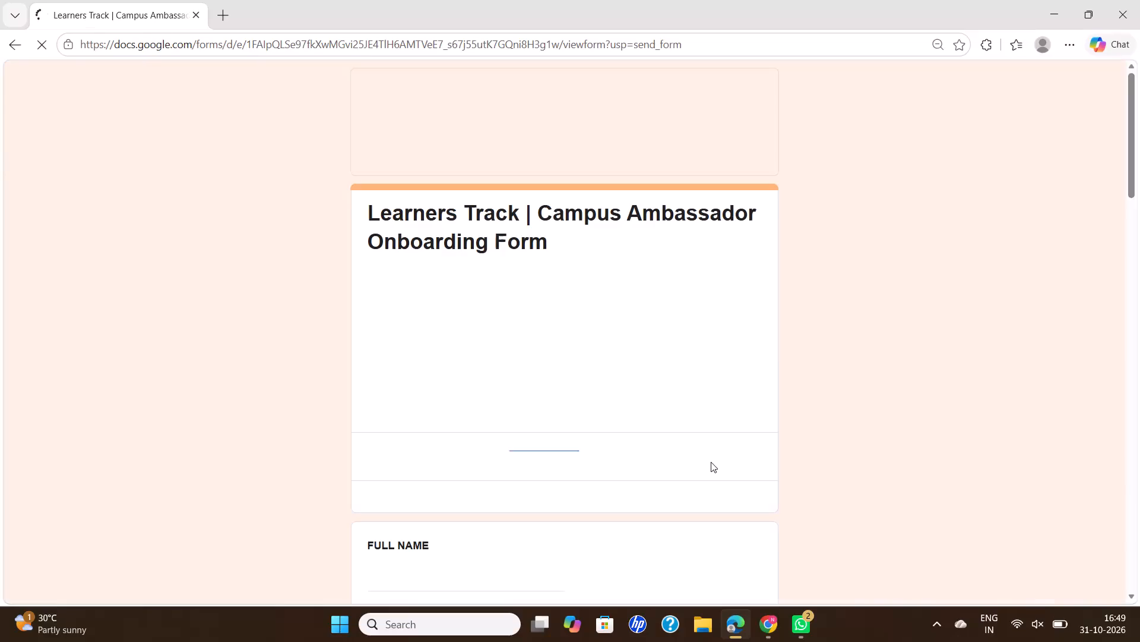
Review the Learners Track Campus Ambassador Onboarding Form from its introduction through the questions to the sample certificate.
scroll(340, 424, "down", 1)
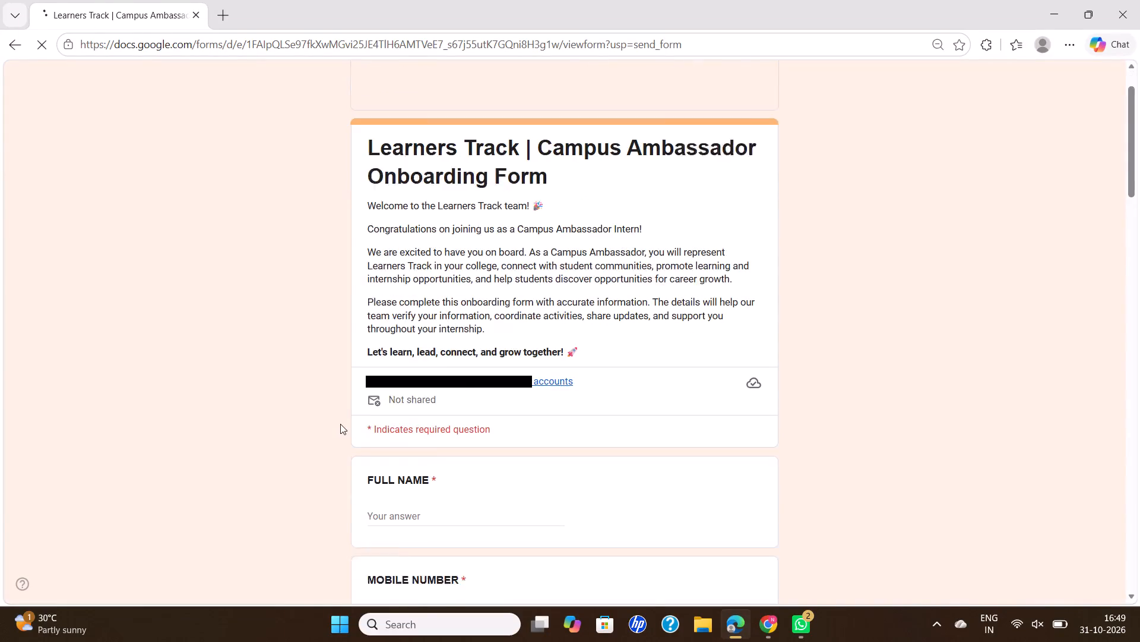
scroll(340, 424, "down", 1)
scroll(261, 444, "down", 2)
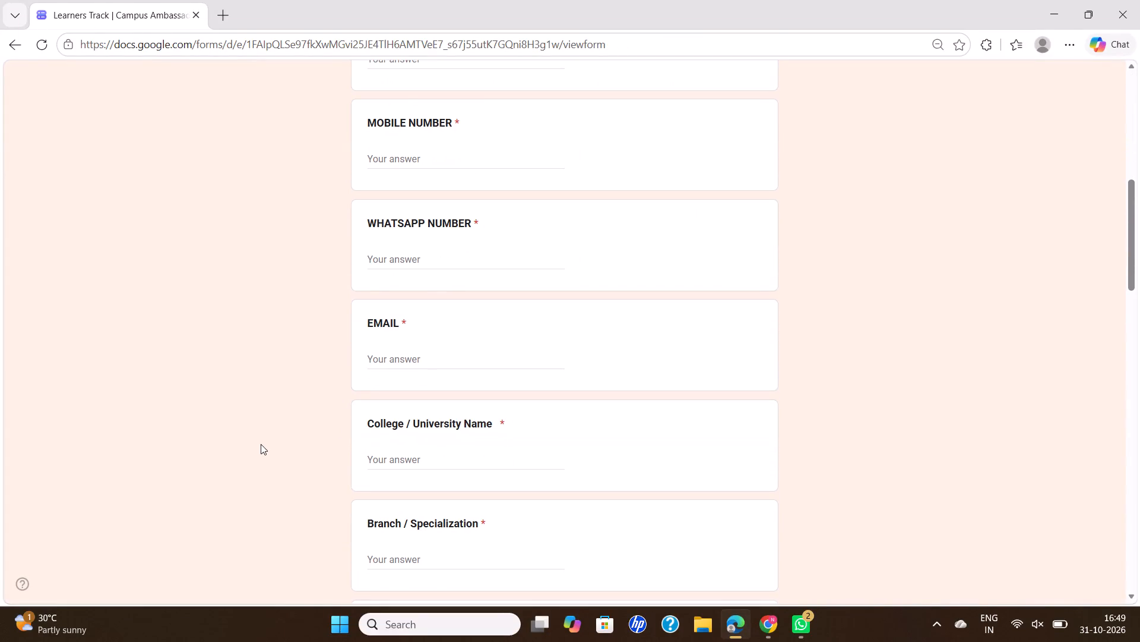
scroll(261, 444, "down", 1)
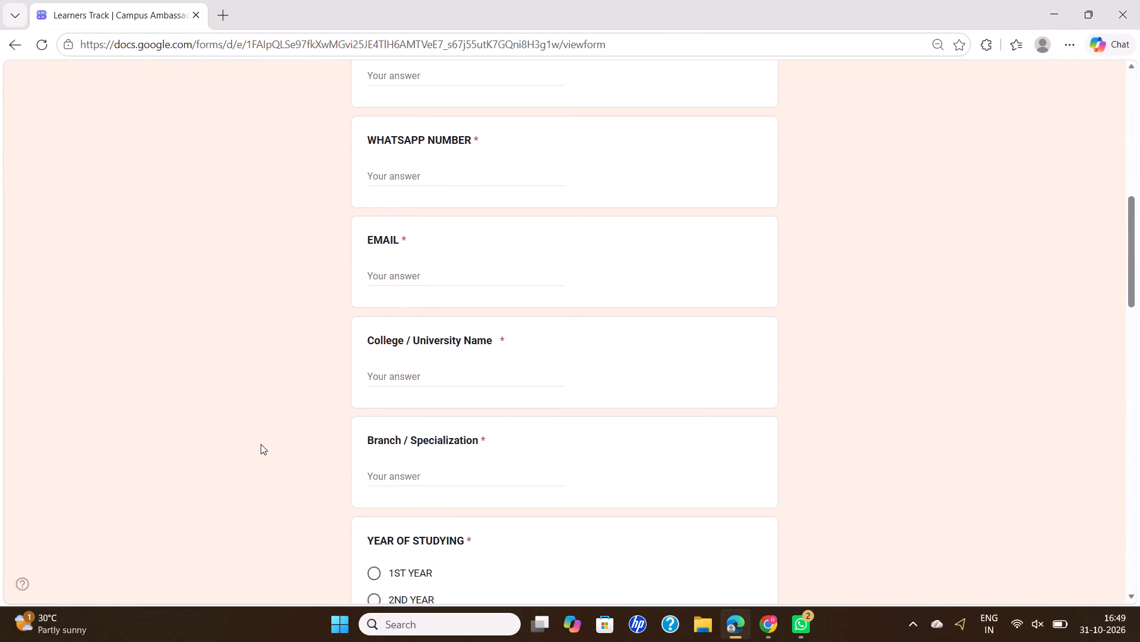
scroll(261, 444, "down", 5)
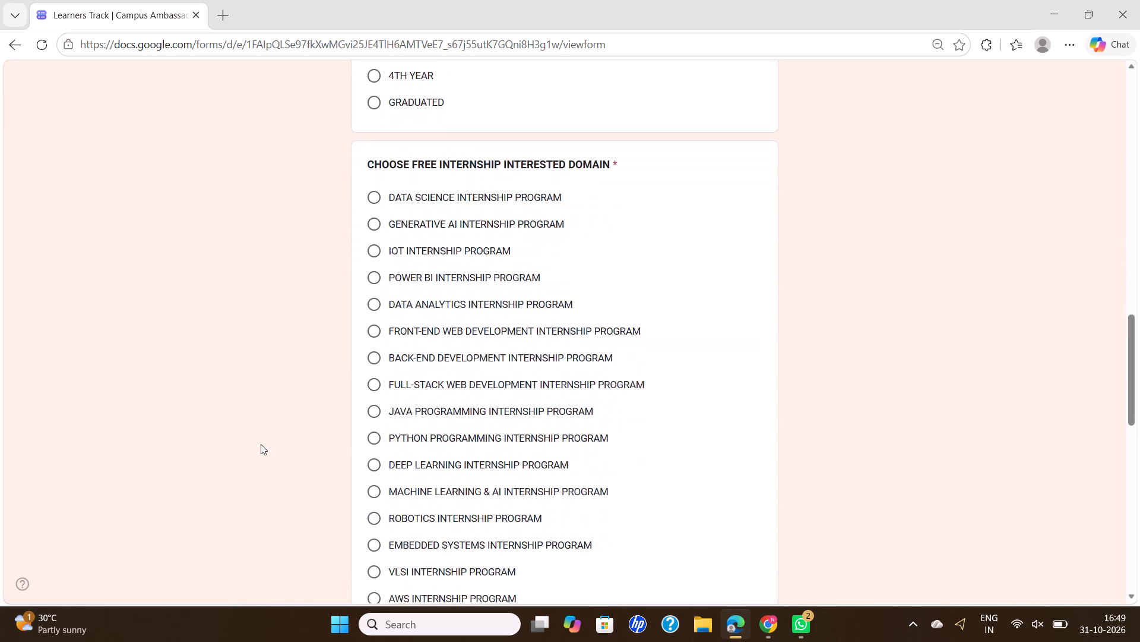
scroll(261, 444, "down", 3)
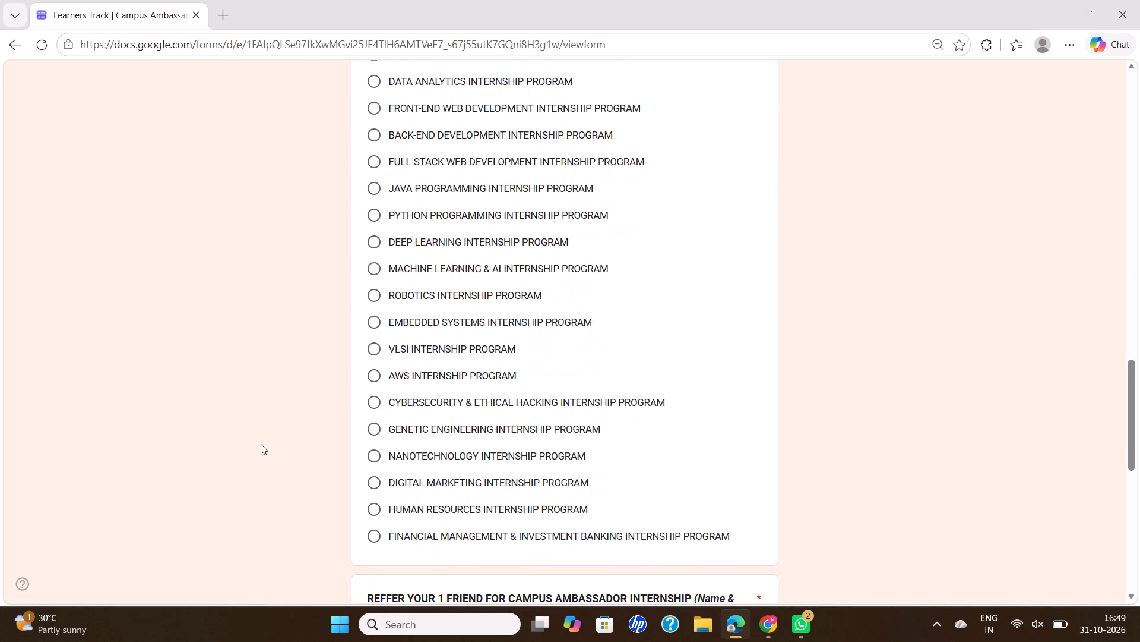
scroll(261, 444, "down", 1)
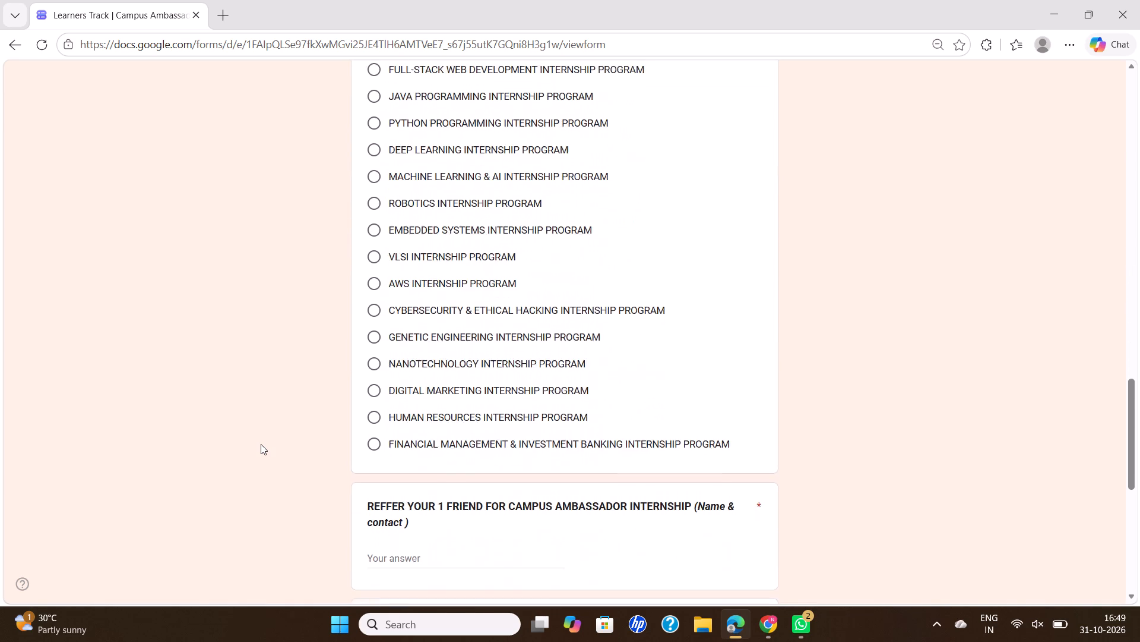
scroll(261, 444, "down", 1)
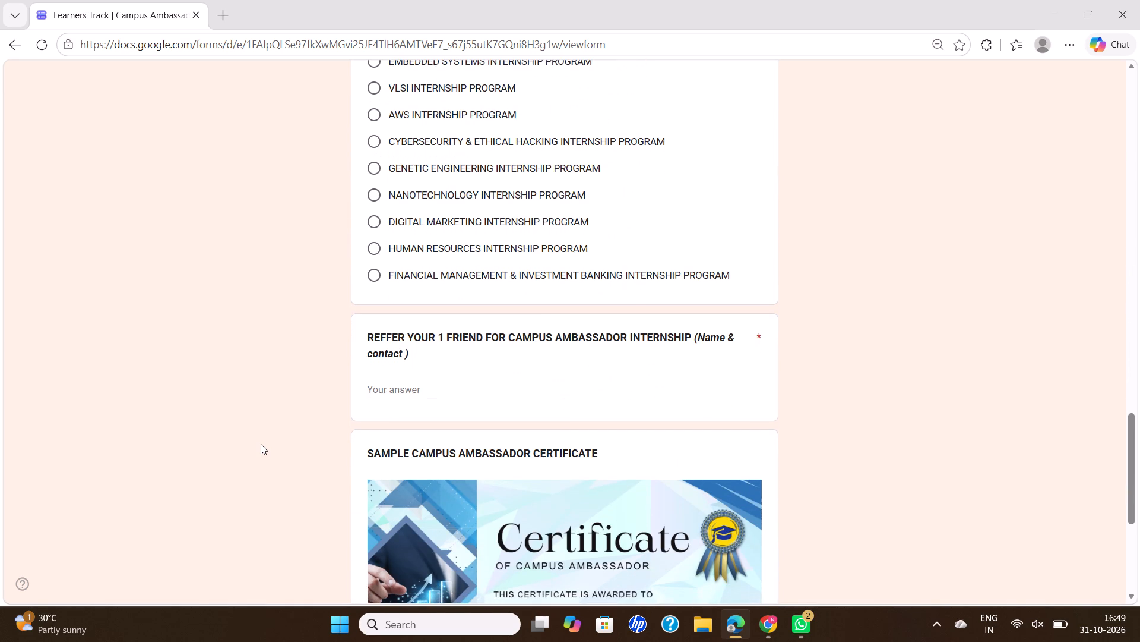
scroll(261, 444, "down", 3)
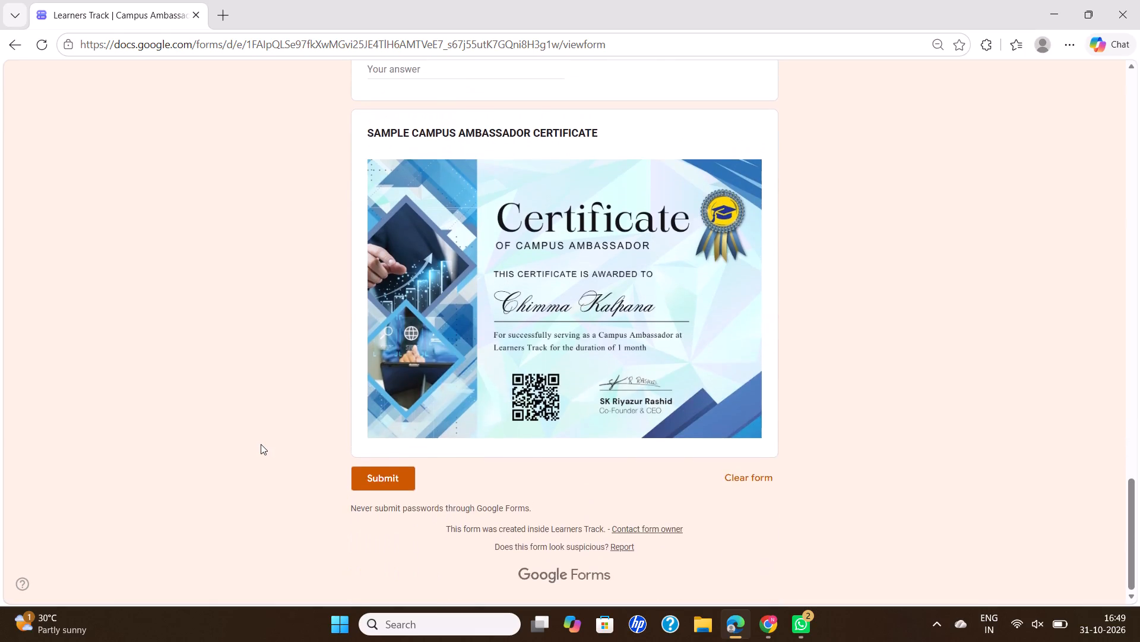
scroll(261, 444, "up", 14)
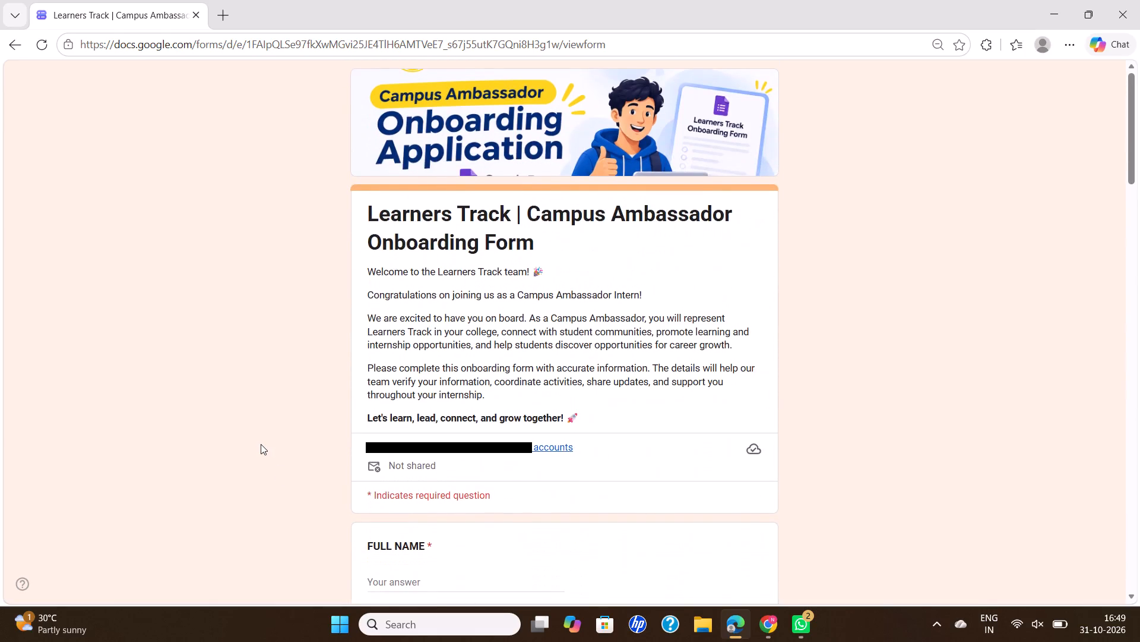
Switch back to the CA LEADS sheet in Chrome.
left_click(772, 632)
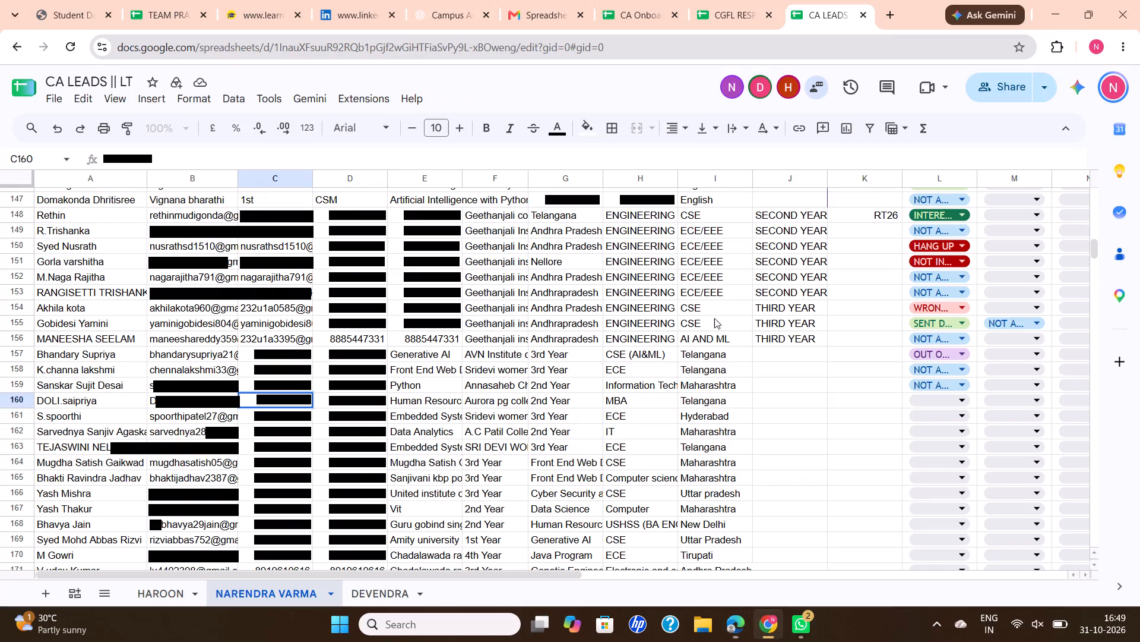
Check the submitted entries in the CA Onboarding Application (Responses) spreadsheet.
left_click(648, 23)
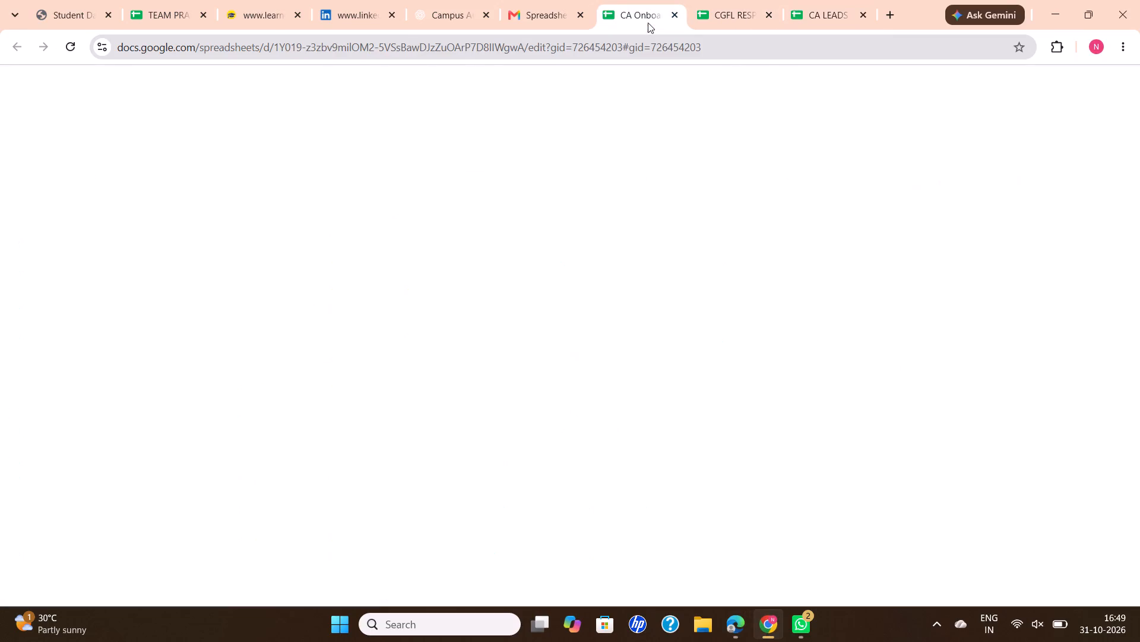
scroll(612, 315, "up", 1)
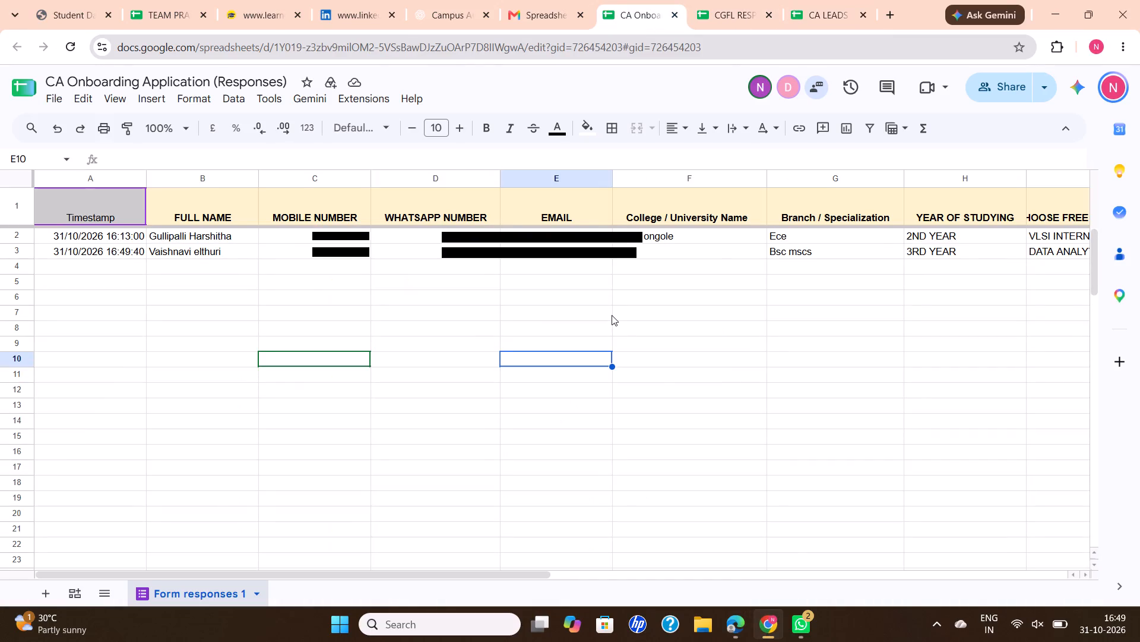
scroll(612, 315, "left", 1)
scroll(612, 315, "right", 3)
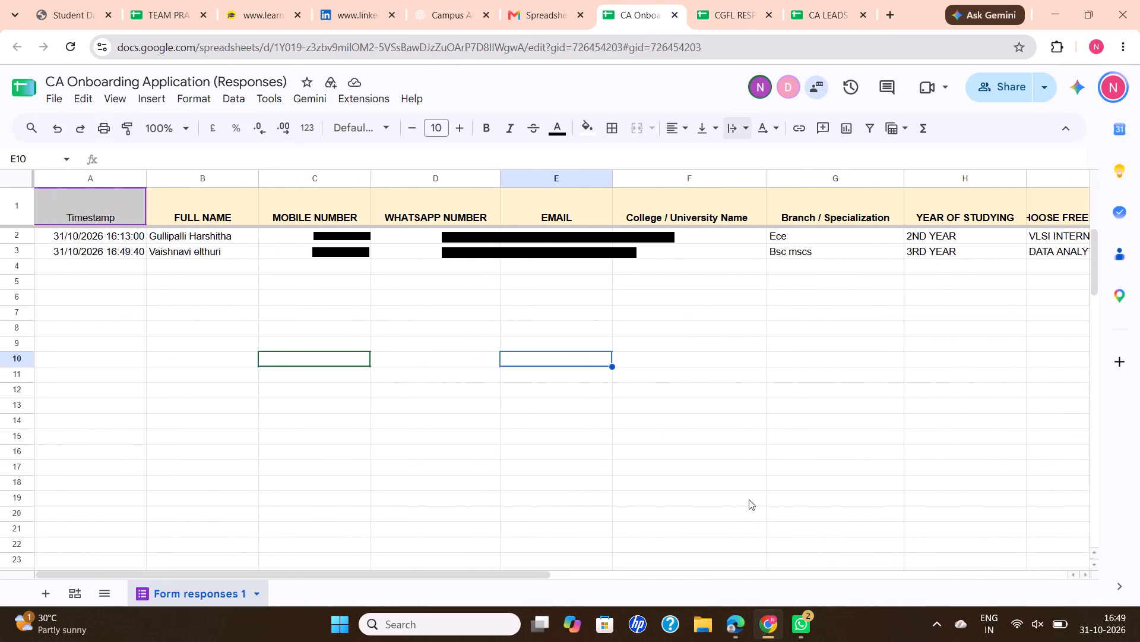
Switch to Microsoft Edge and review the Campus Ambassador onboarding form's questions through the free internship domain options.
left_click(734, 614)
scroll(629, 438, "down", 2)
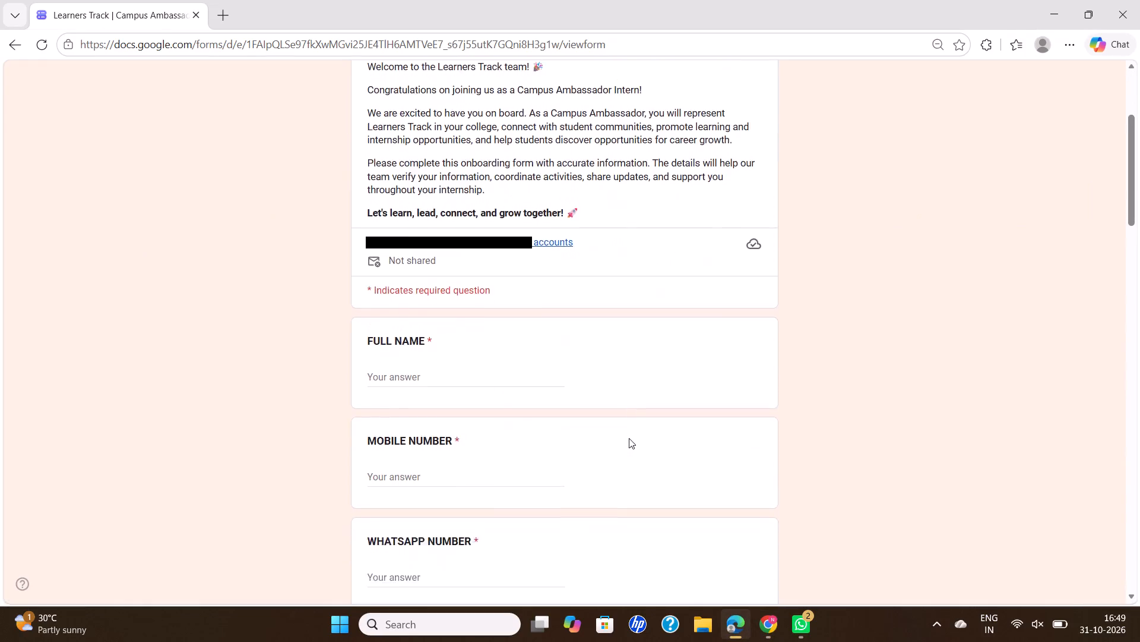
scroll(629, 438, "down", 5)
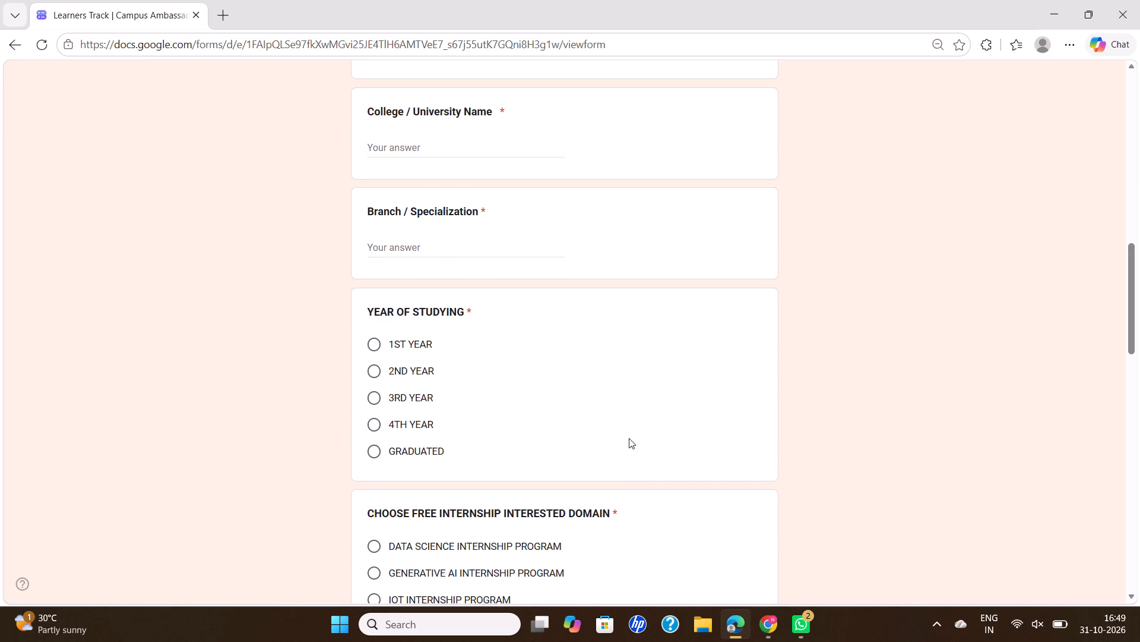
scroll(629, 438, "down", 1)
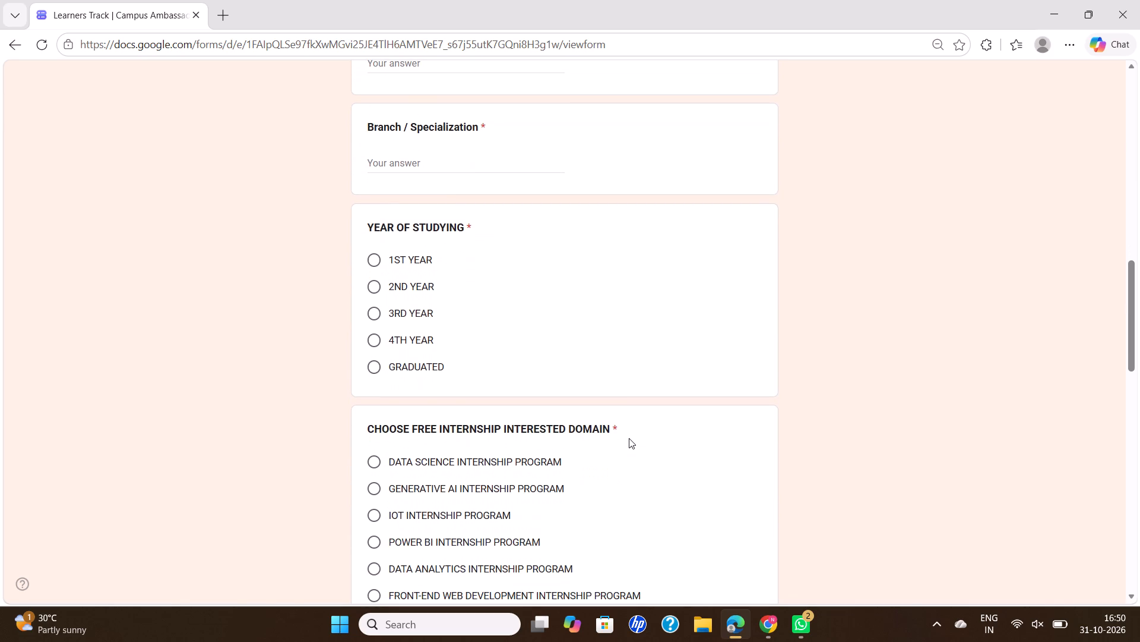
scroll(629, 438, "down", 3)
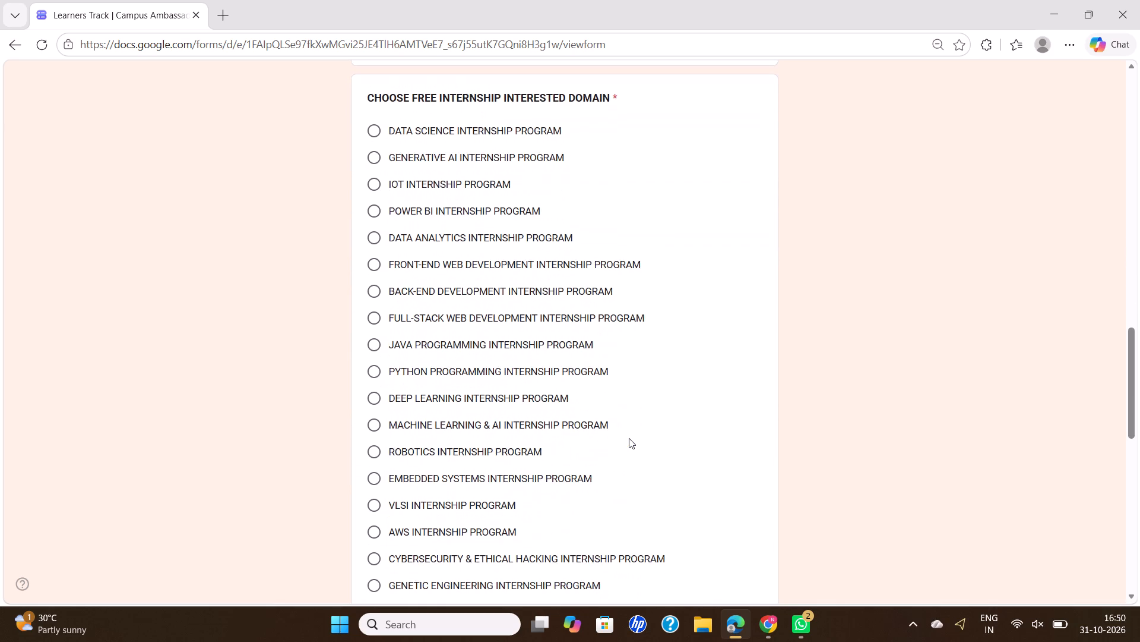
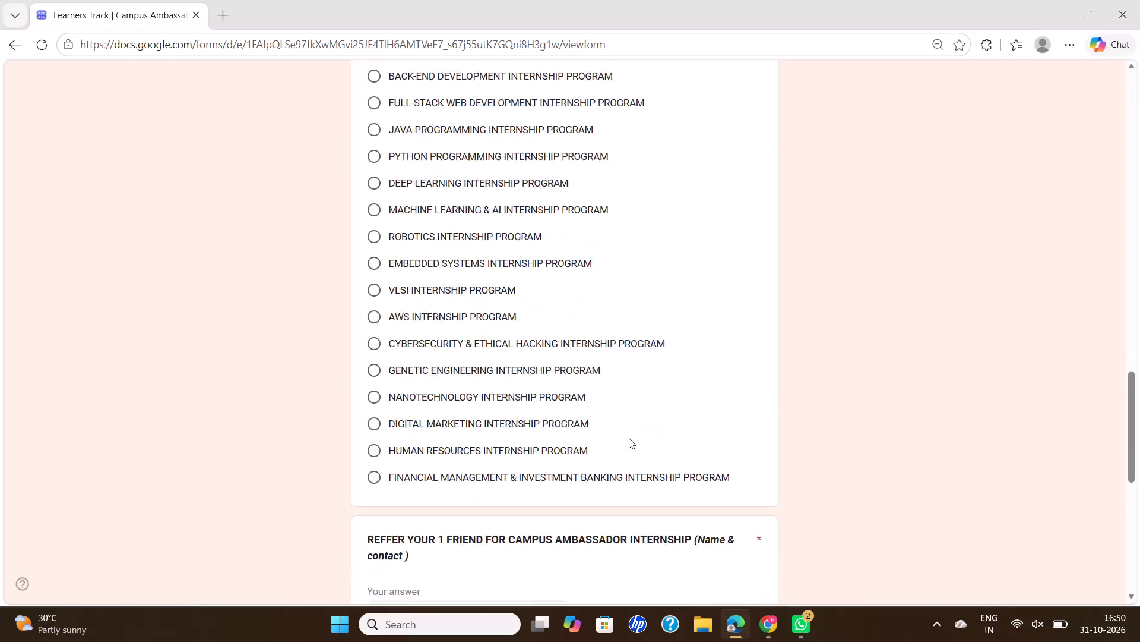
Review the end of the Campus Ambassador form, covering the friend referral question and the sample certificate.
scroll(629, 438, "down", 1)
scroll(629, 438, "up", 1)
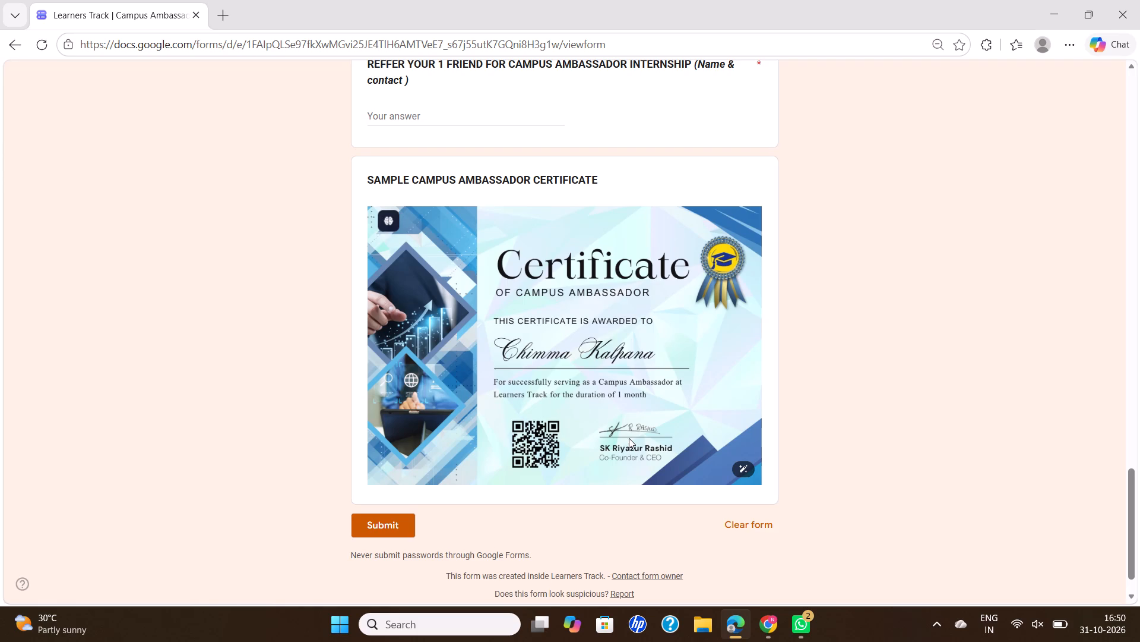
Switch back to Chrome to view the CA Onboarding Application (Responses) spreadsheet.
left_click(764, 616)
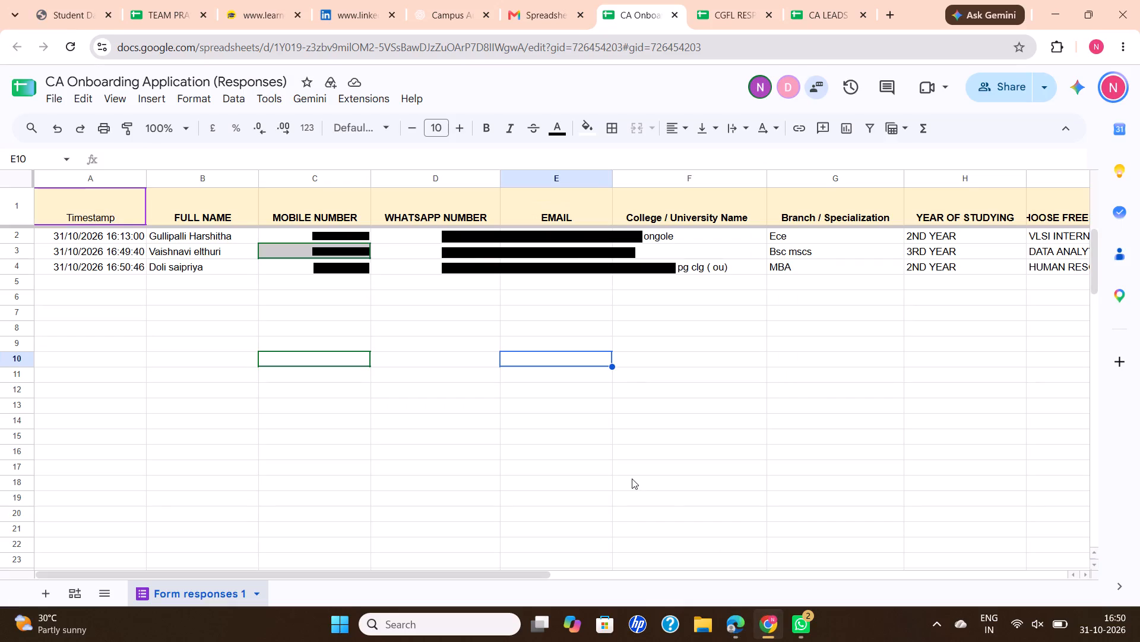
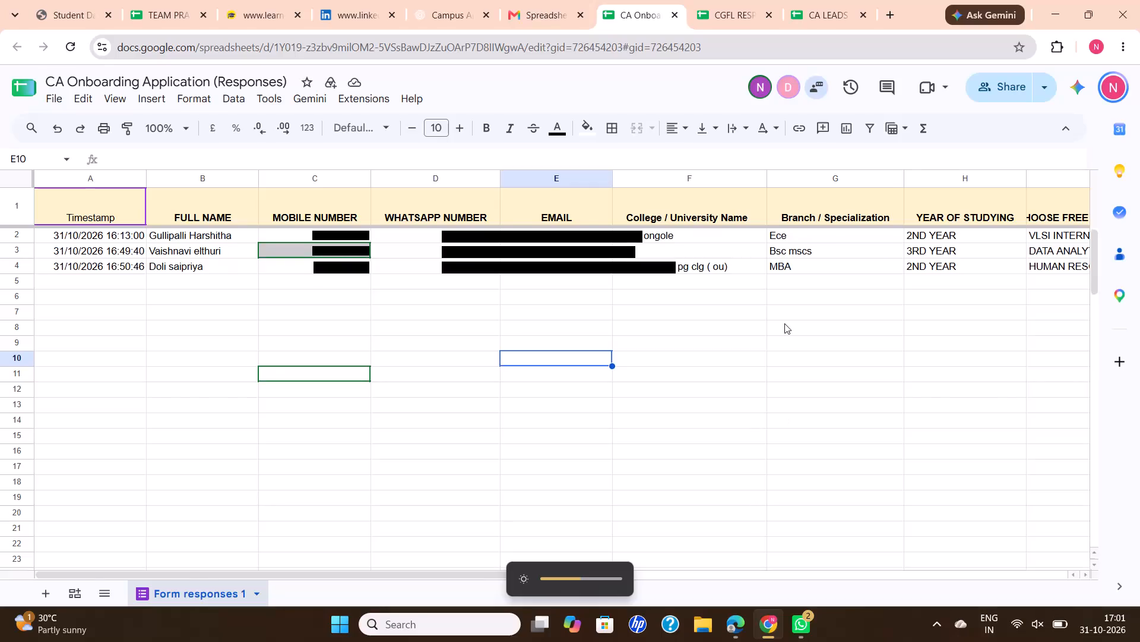
Review the remaining response columns, from college details through friend referrals to LEAD GEN BD NAME.
scroll(784, 323, "left", 4)
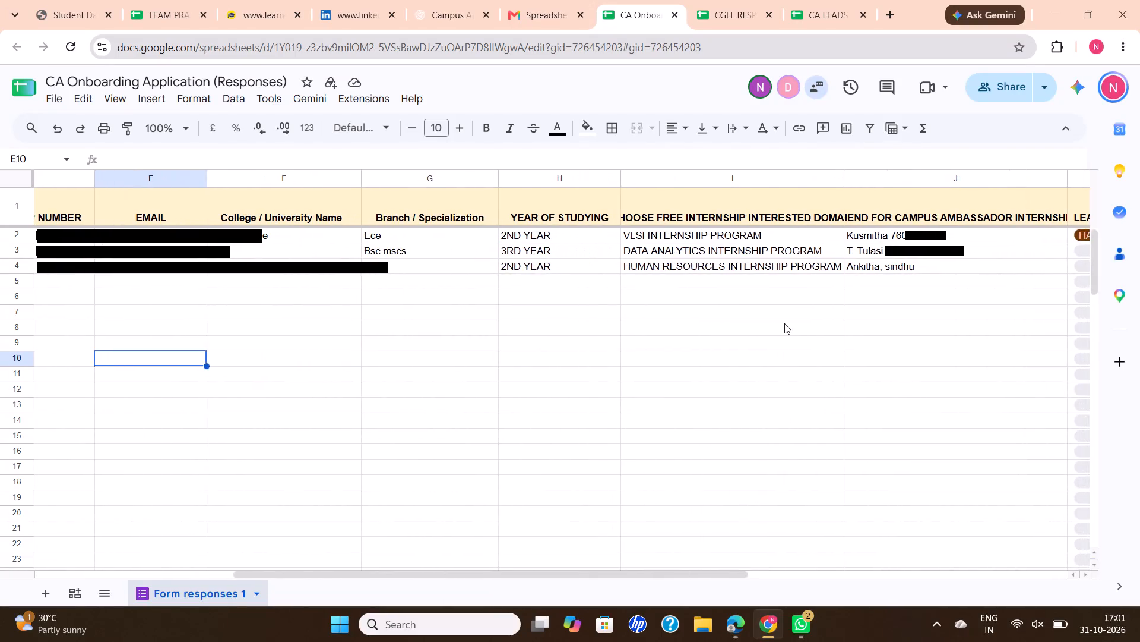
scroll(784, 323, "left", 3)
scroll(784, 323, "up", 1)
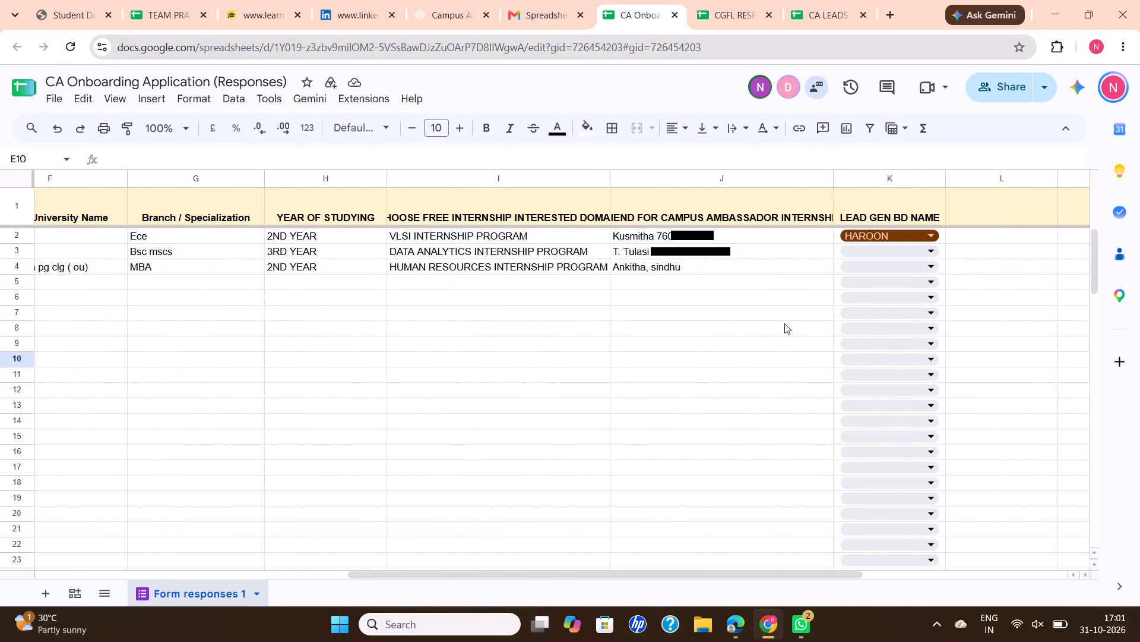
left_click(784, 323)
left_click(705, 278)
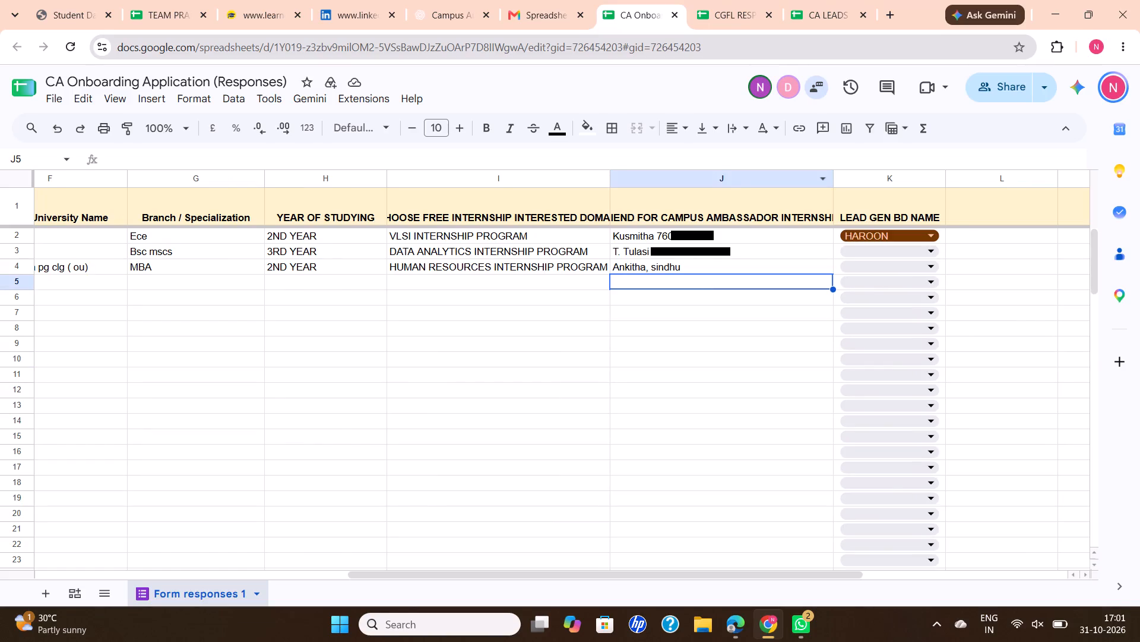
Switch to the CA LEADS || LT spreadsheet to view the lead rows around row 160.
left_click(824, 16)
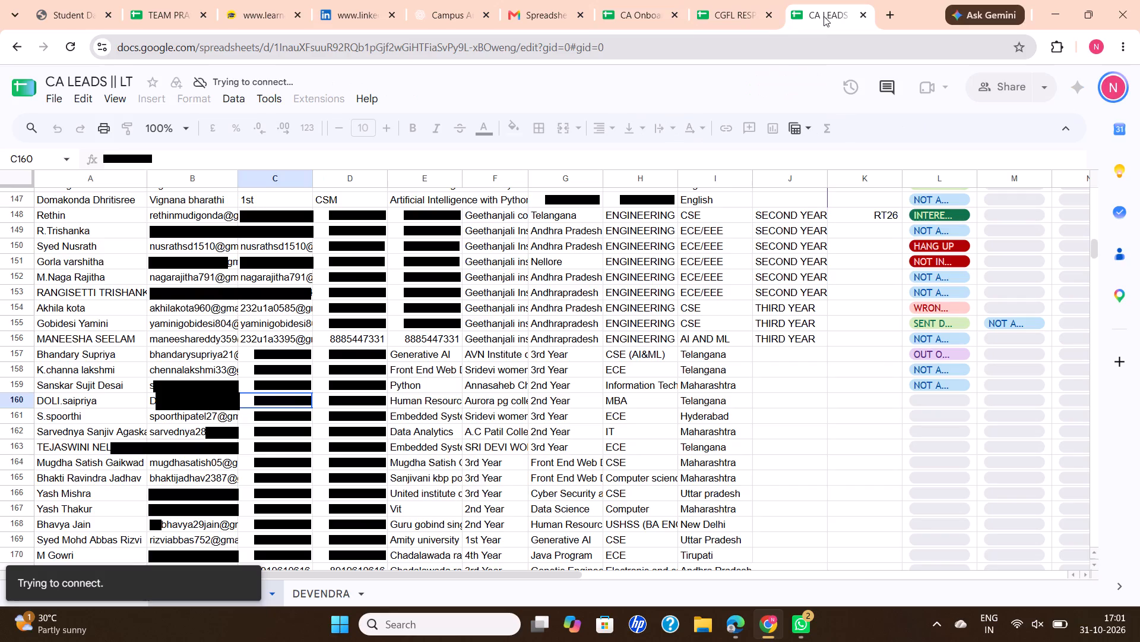
Open the CGFL responses spreadsheet and try reloading its page.
left_click(730, 12)
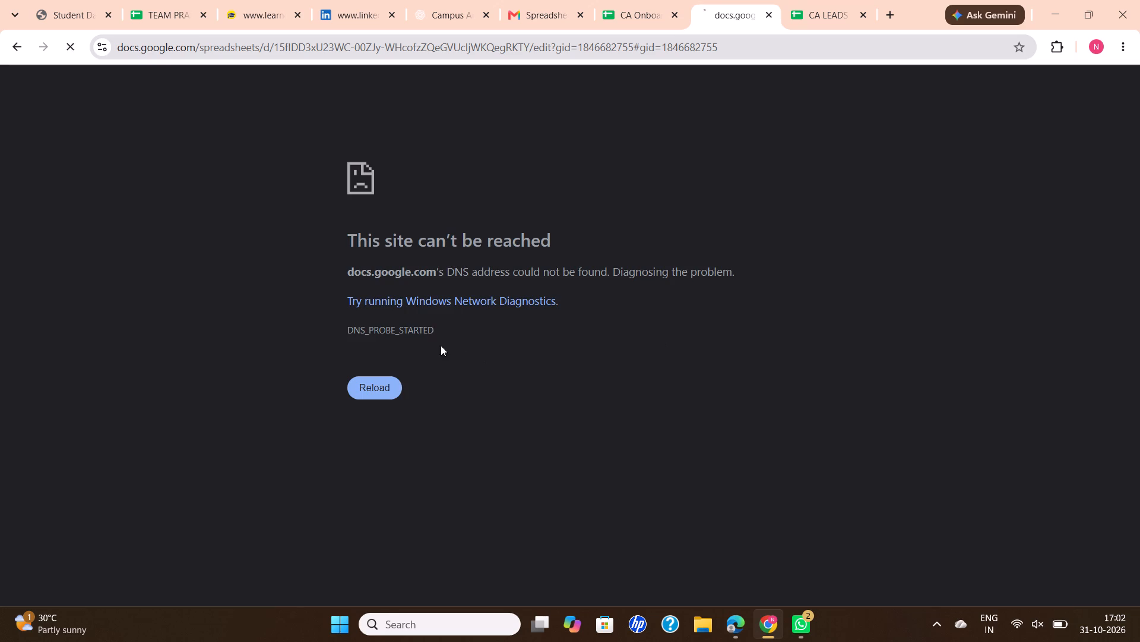
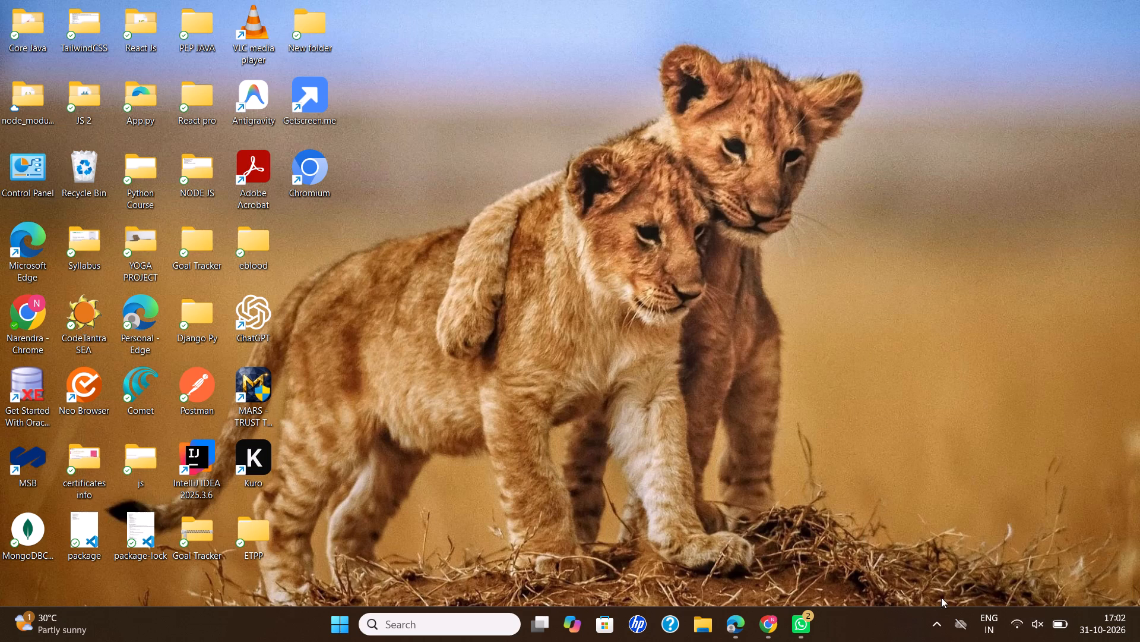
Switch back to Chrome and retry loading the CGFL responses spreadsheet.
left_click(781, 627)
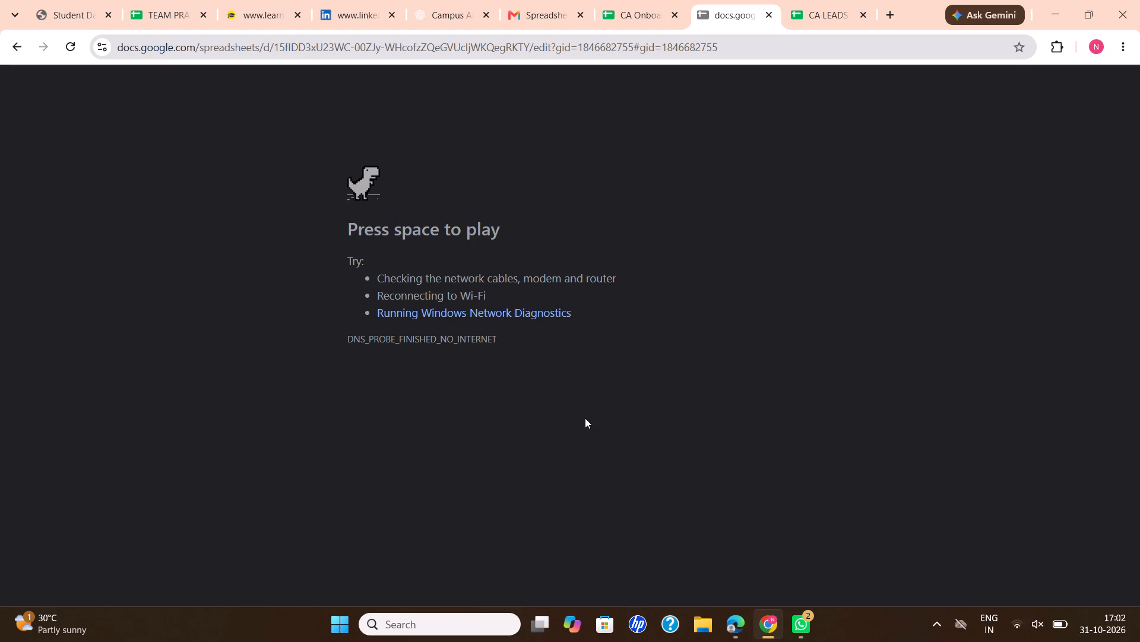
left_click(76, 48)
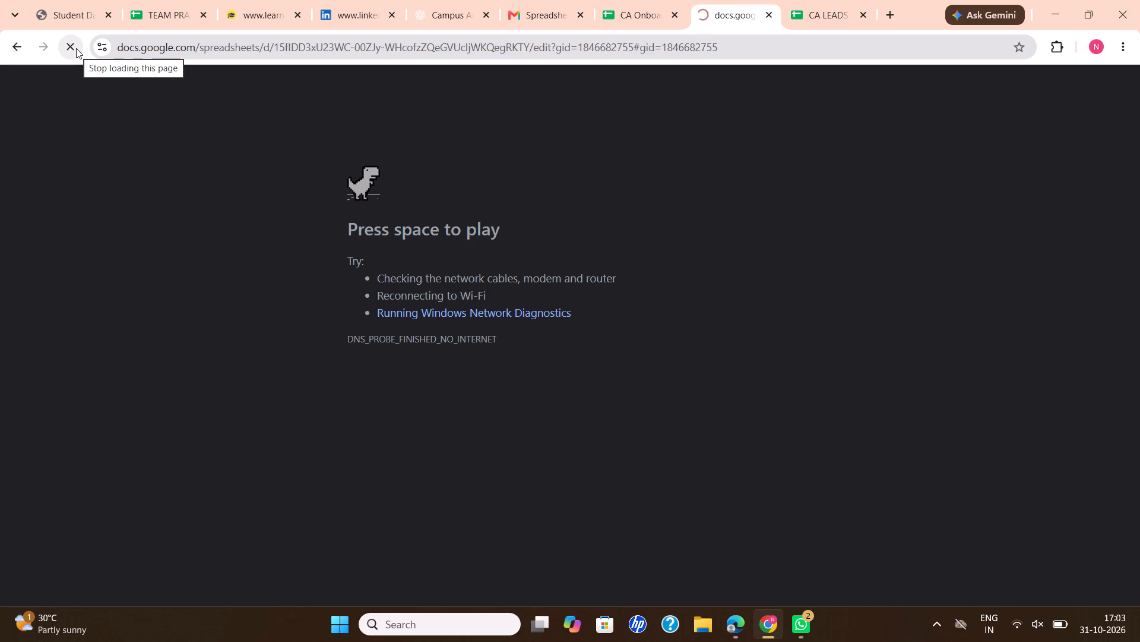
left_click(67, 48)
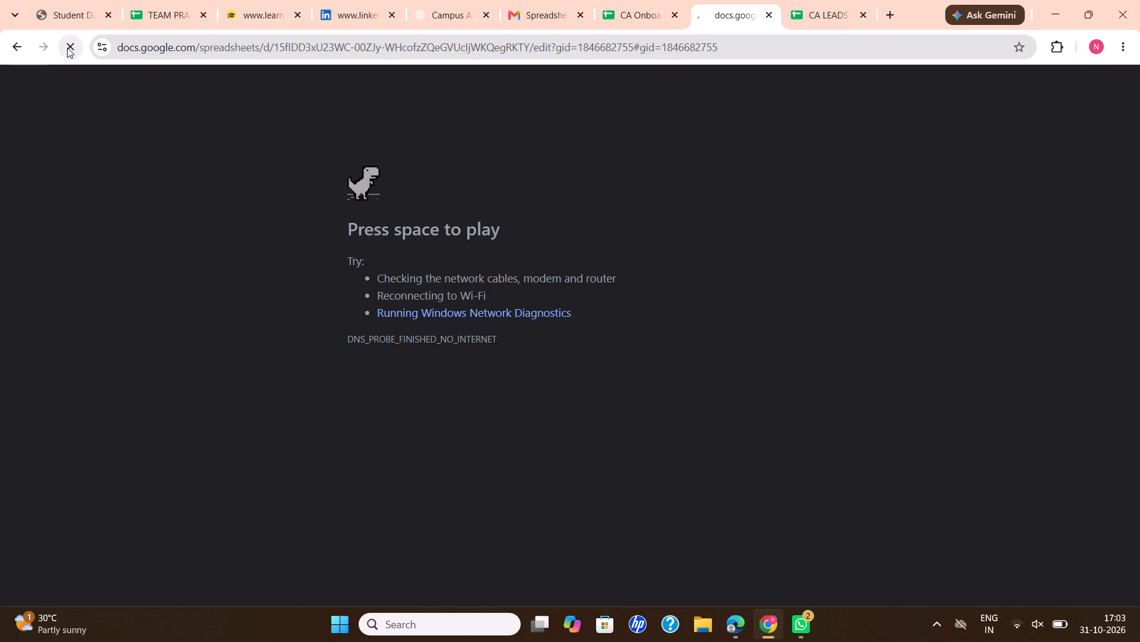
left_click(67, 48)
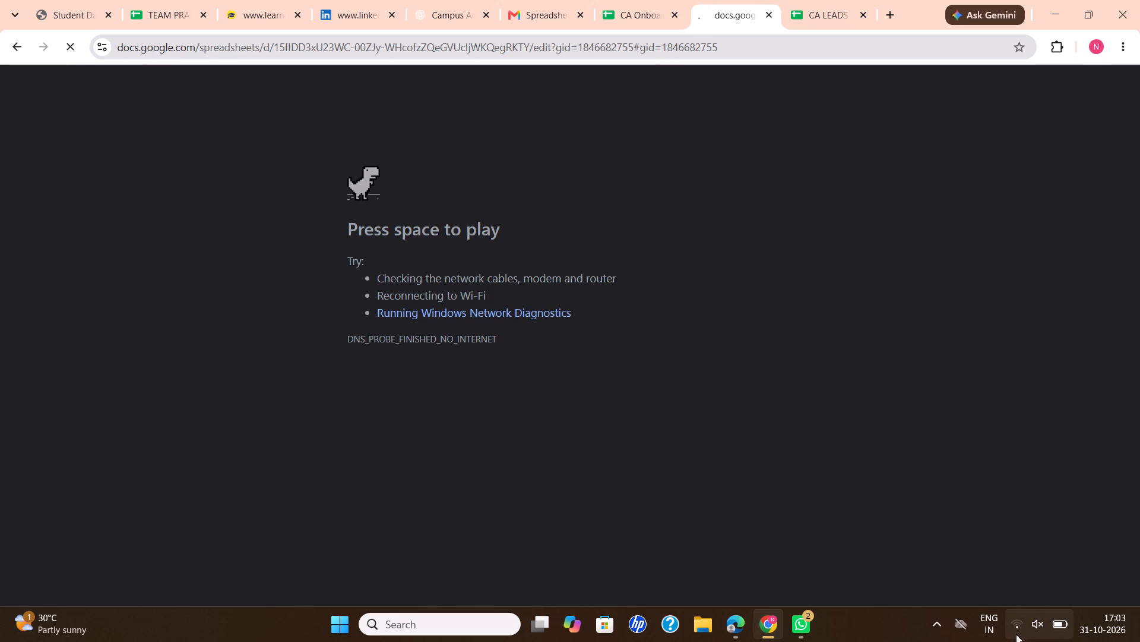
Switch the Wi-Fi connection to the Lpu Hostels. network.
left_click(1012, 630)
left_click(938, 353)
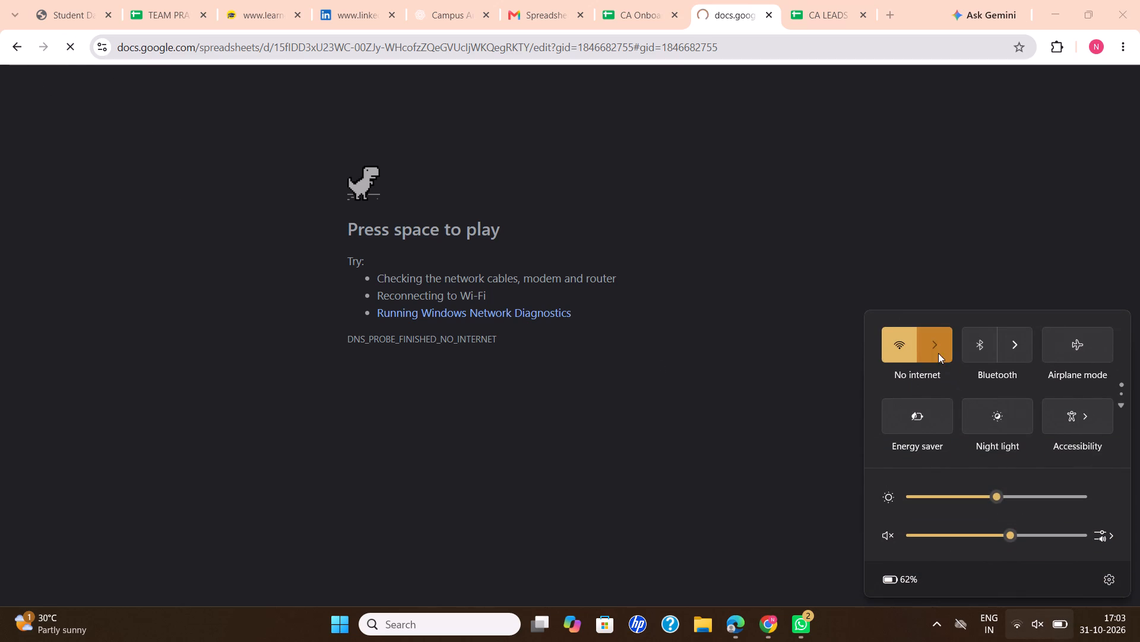
left_click(967, 448)
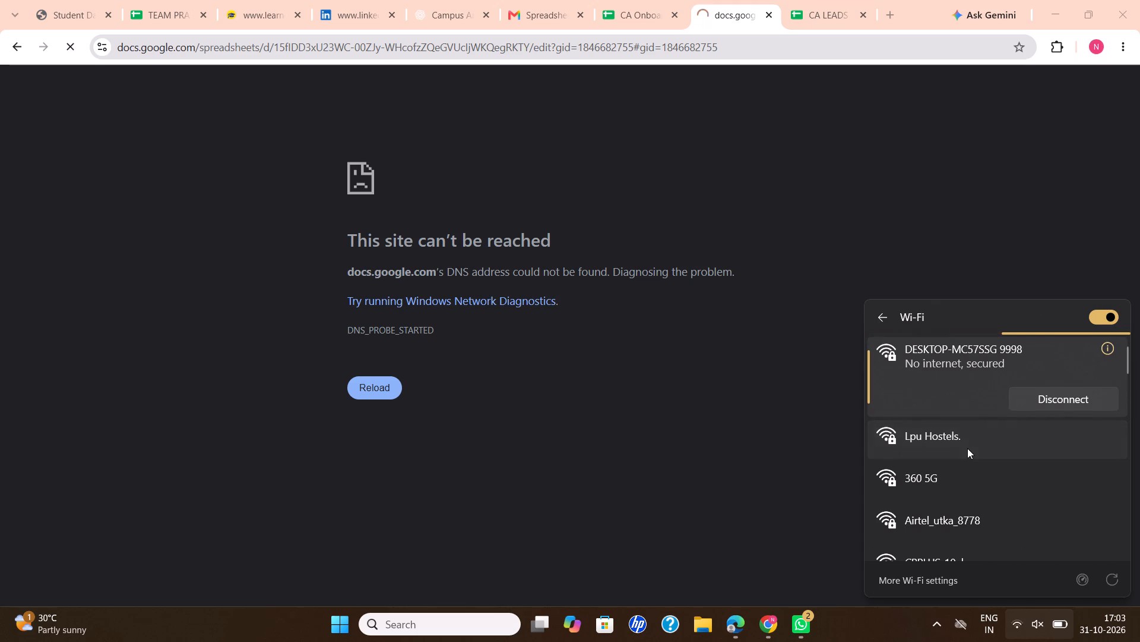
left_click(1057, 462)
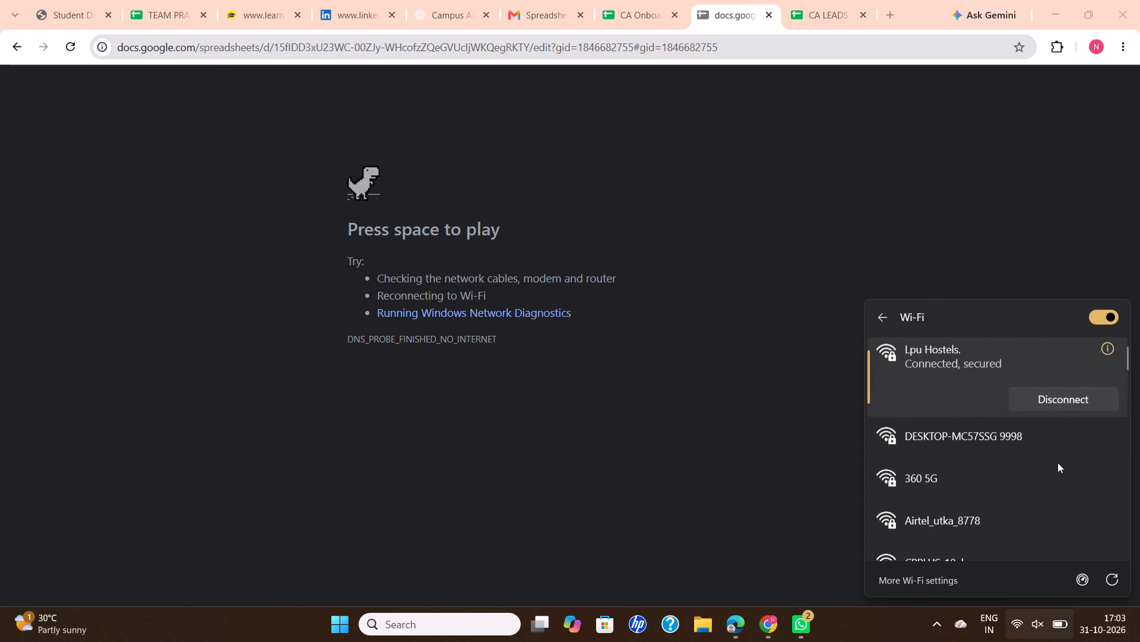
left_click(681, 467)
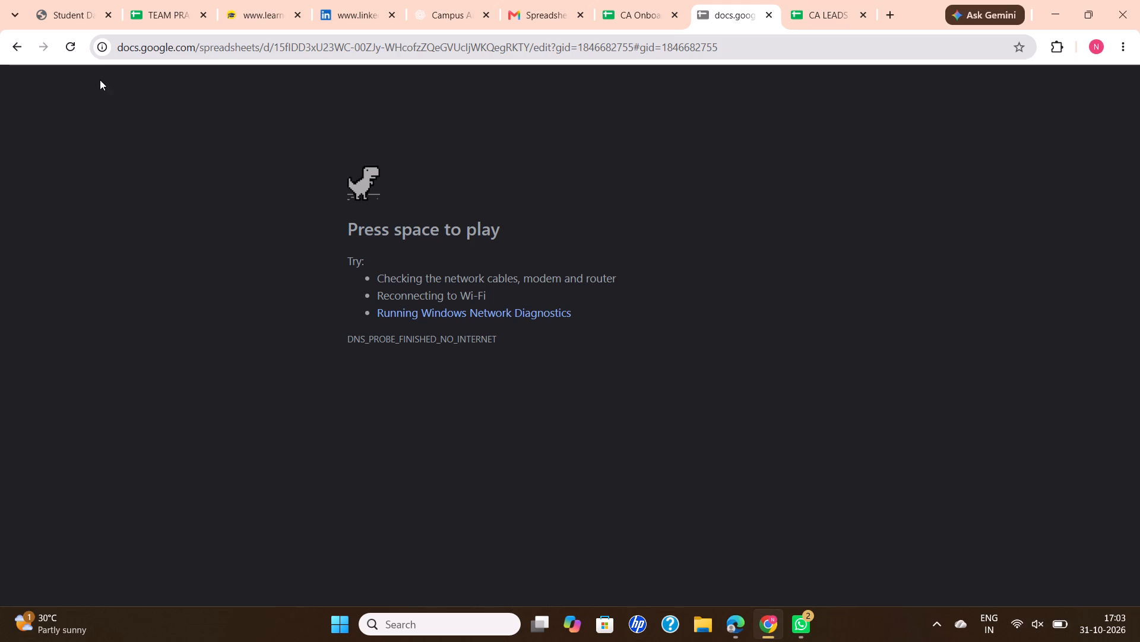
Reload the CGFL responses spreadsheet page over the new network connection.
left_click(73, 55)
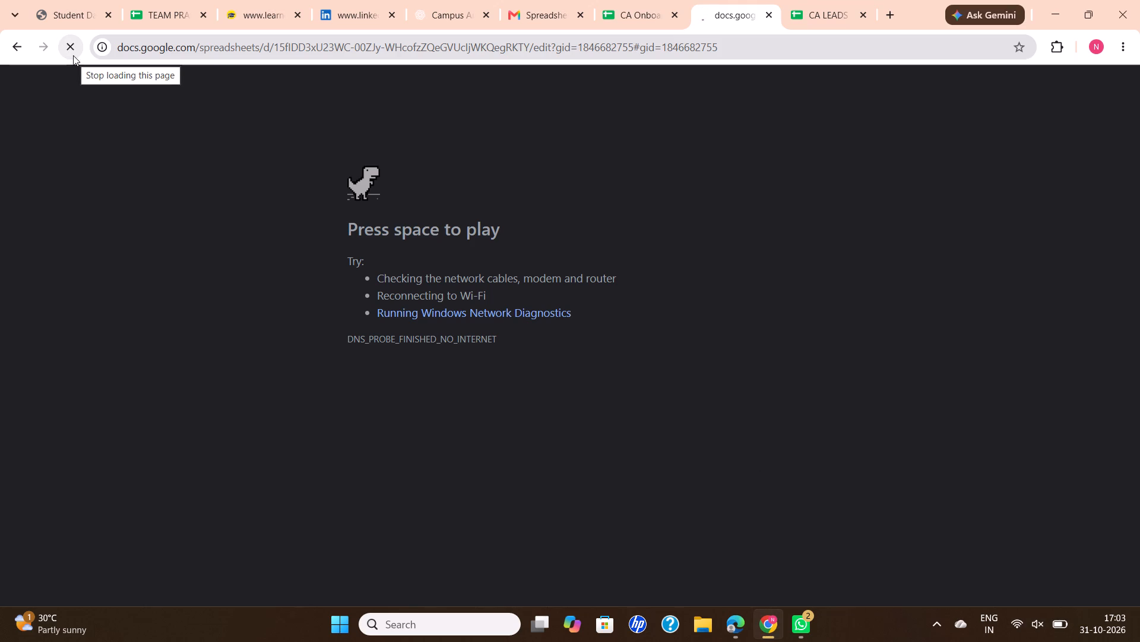
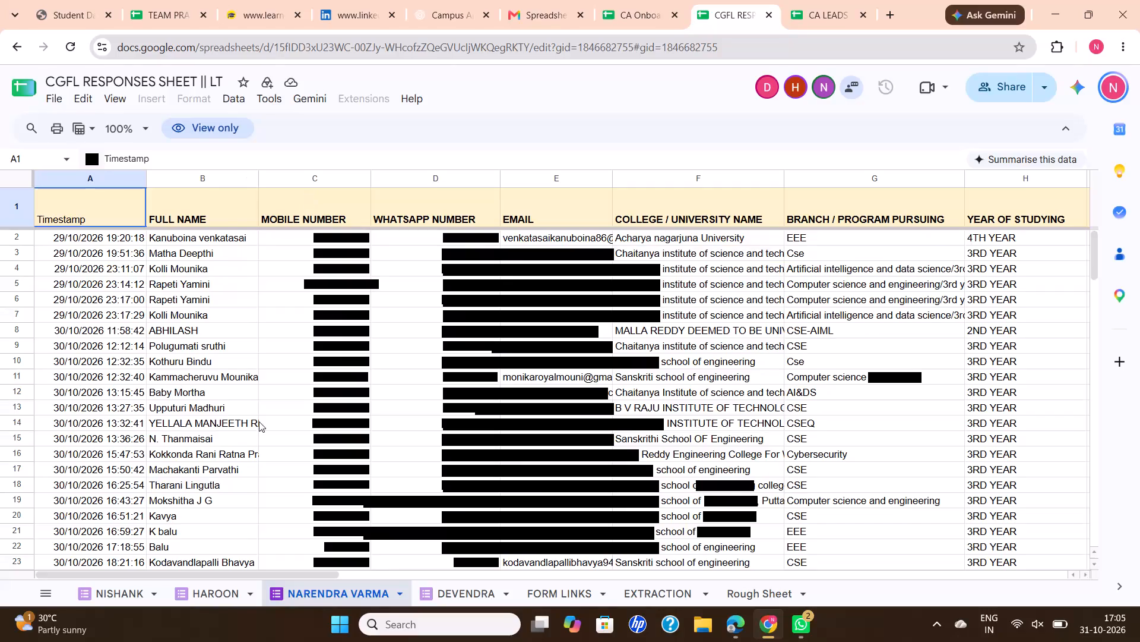
scroll(213, 390, "down", 2)
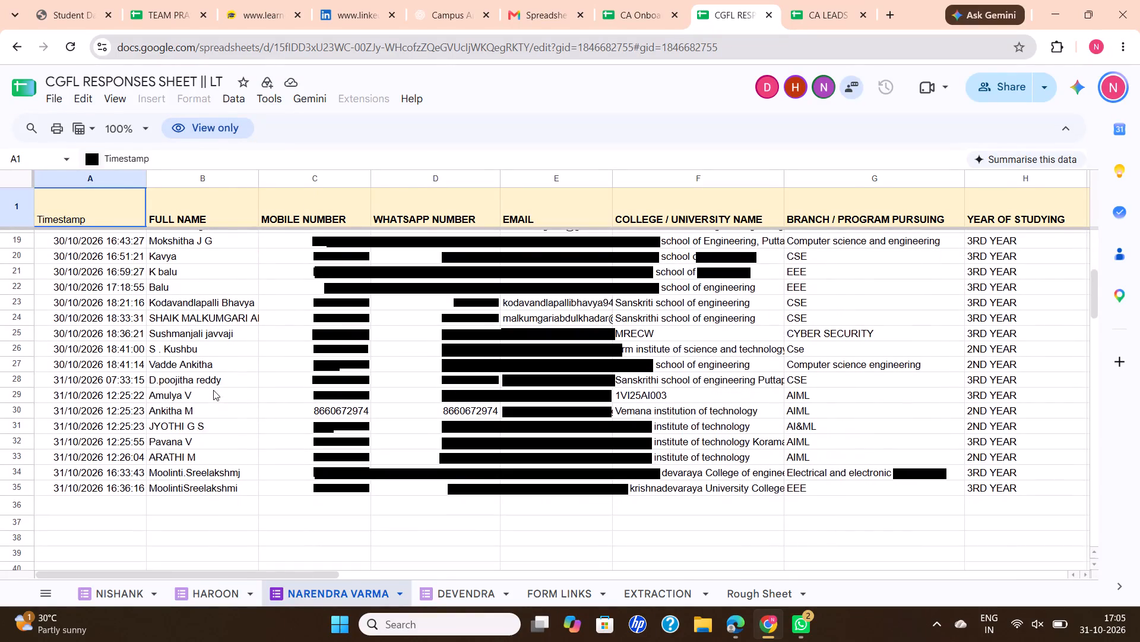
scroll(252, 458, "left", 1)
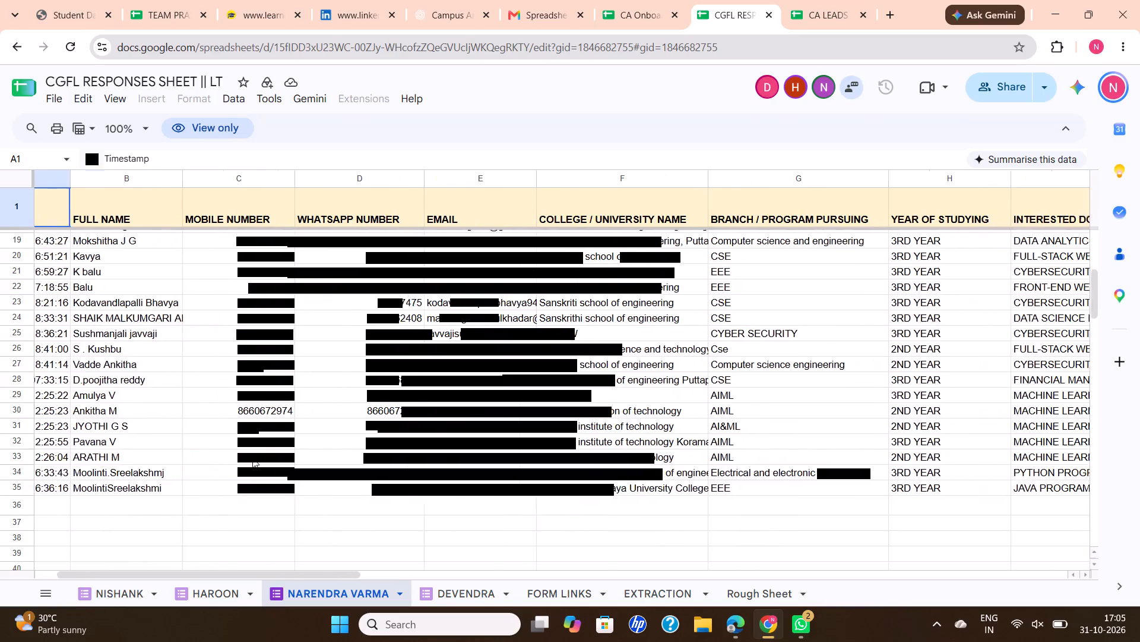
scroll(252, 458, "left", 4)
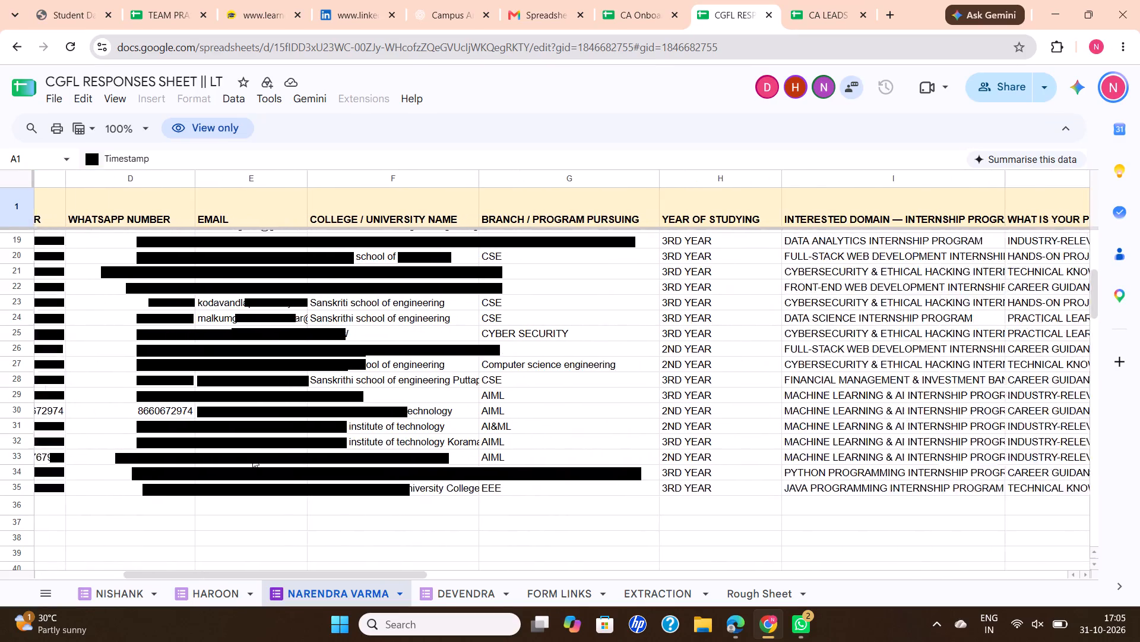
scroll(252, 458, "left", 7)
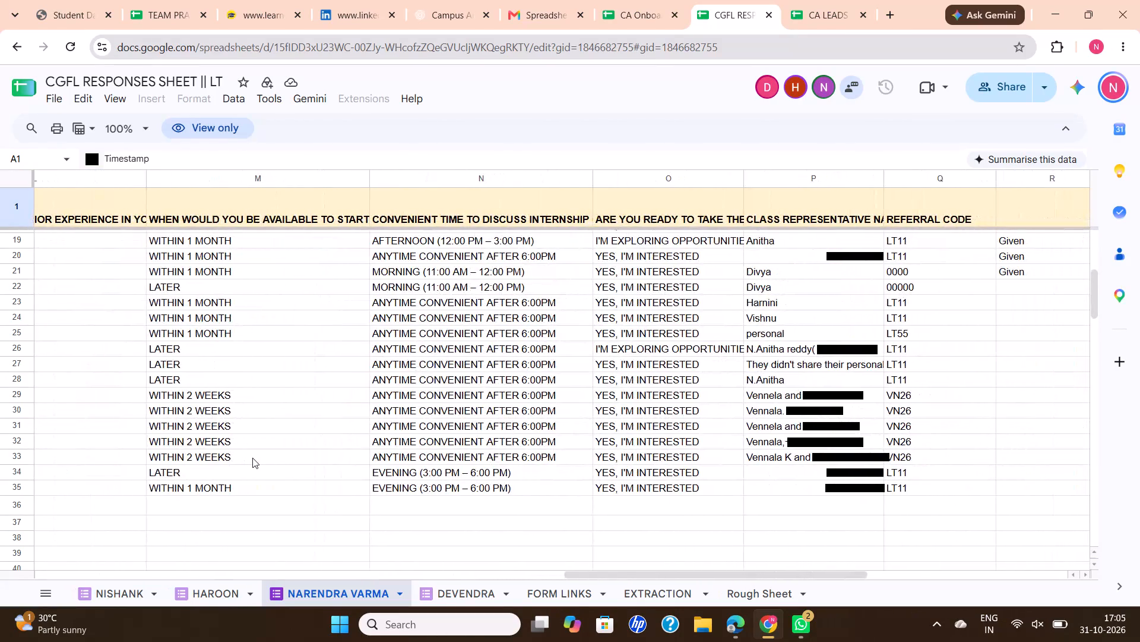
scroll(252, 458, "up", 3)
scroll(252, 458, "down", 3)
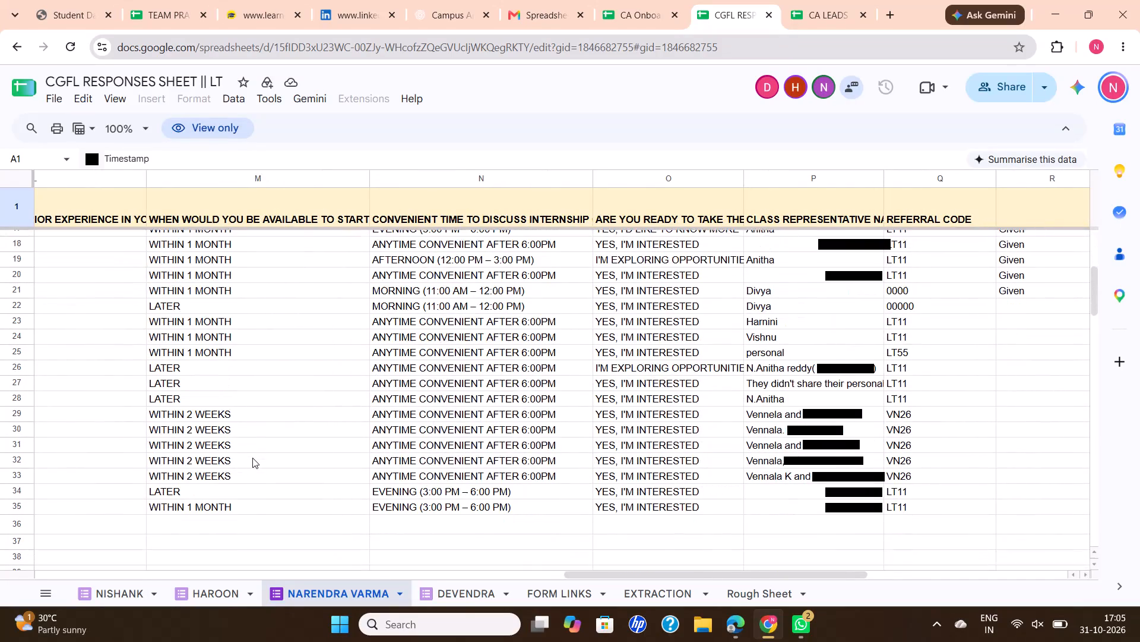
scroll(252, 458, "right", 10)
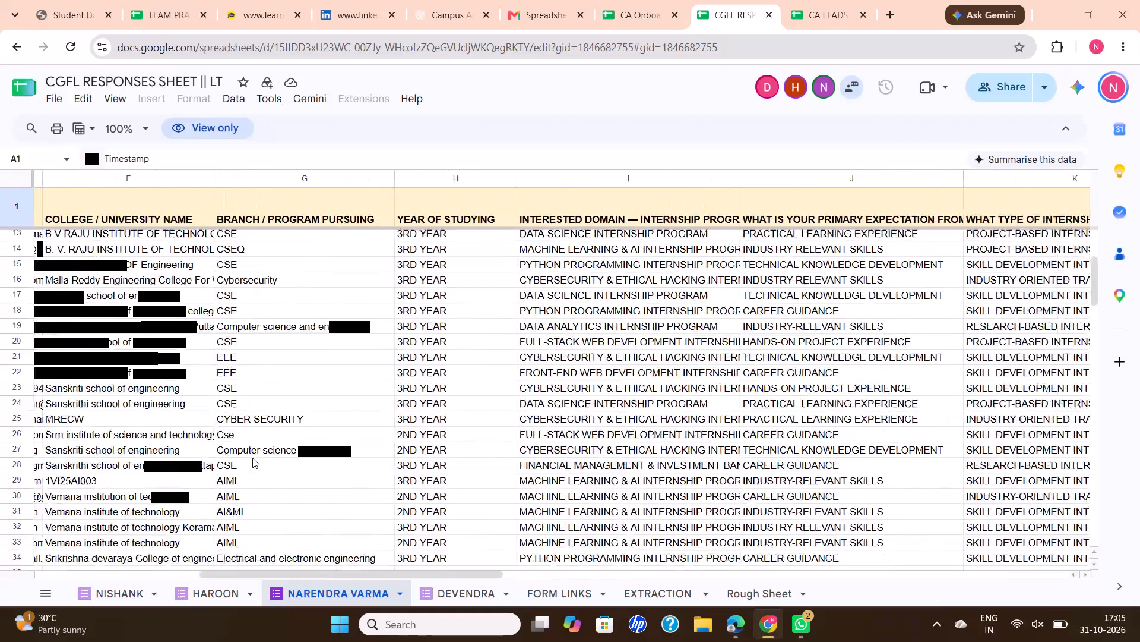
scroll(252, 458, "down", 1)
scroll(252, 458, "right", 2)
scroll(252, 458, "left", 2)
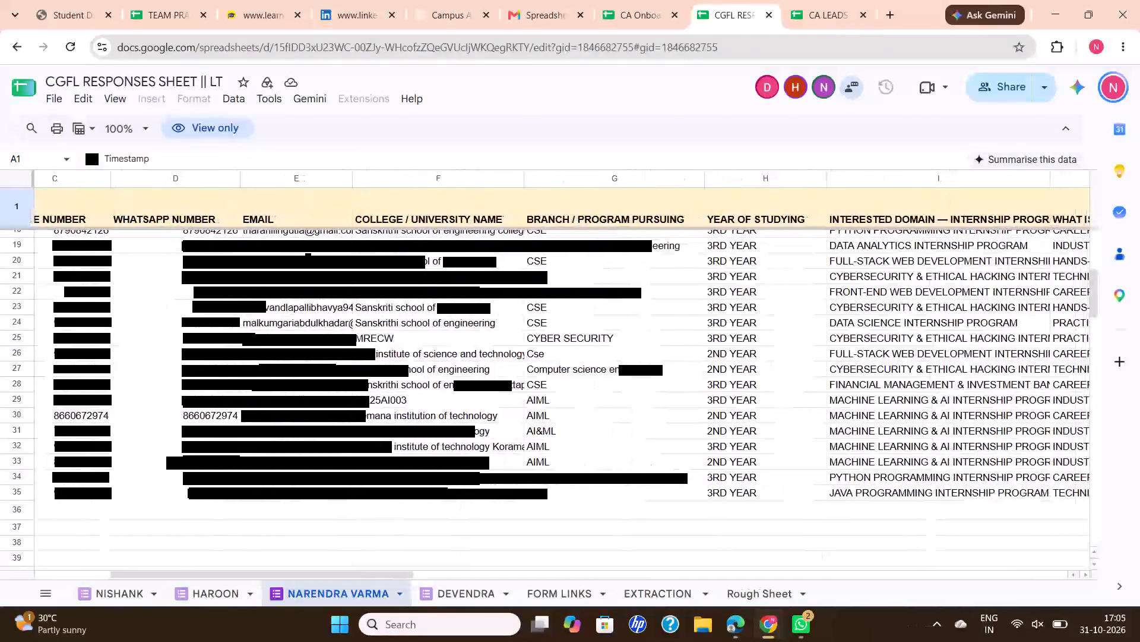
scroll(252, 458, "right", 6)
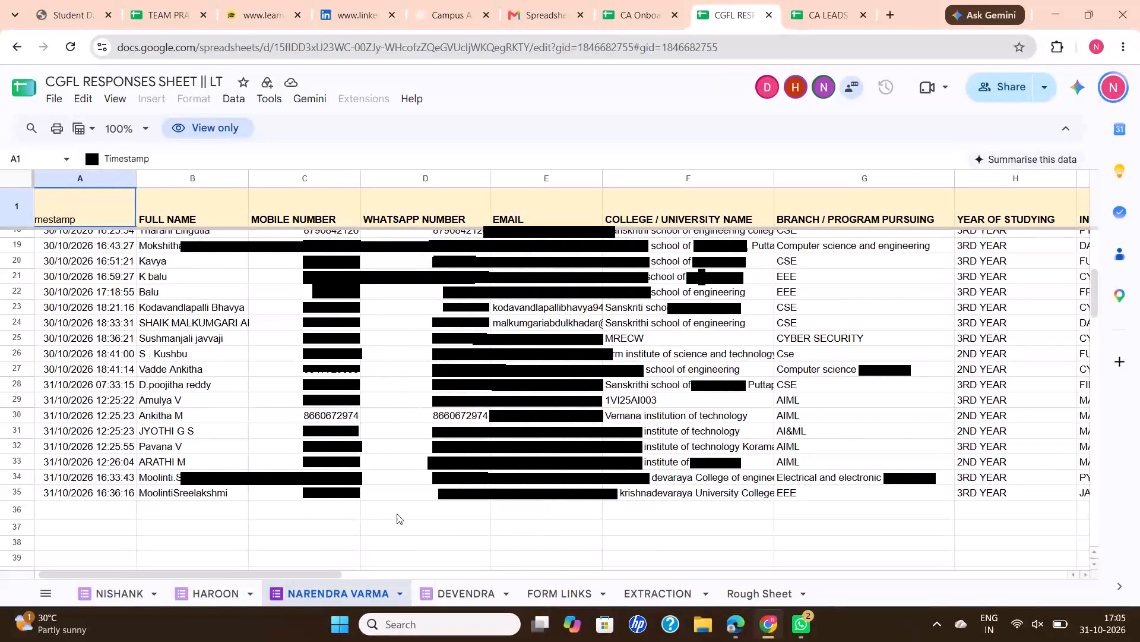
scroll(397, 514, "up", 1)
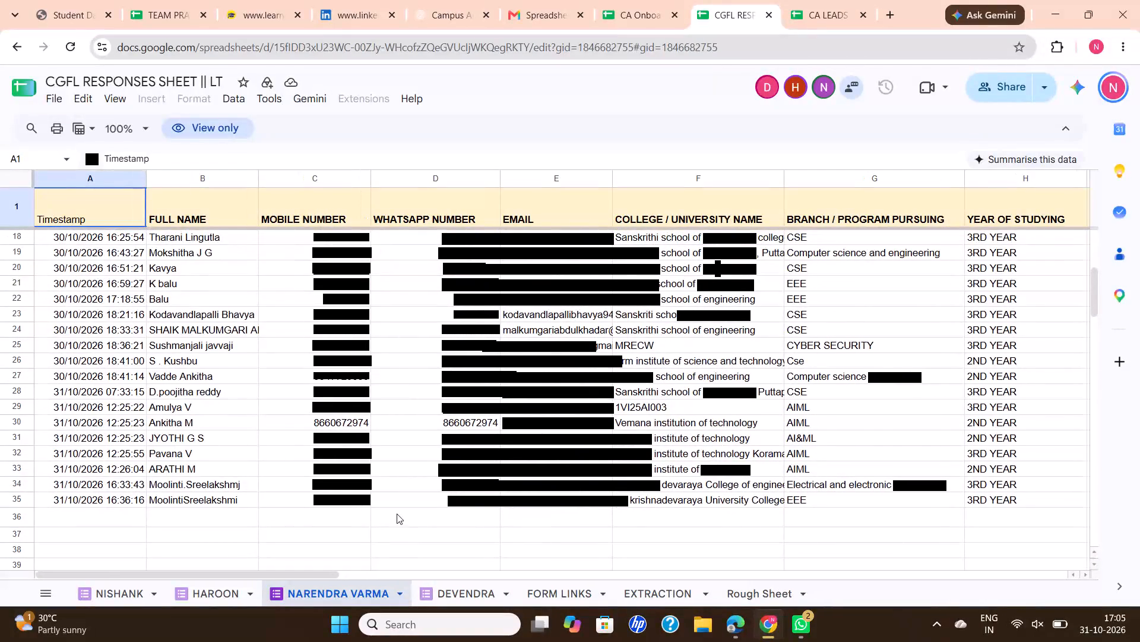
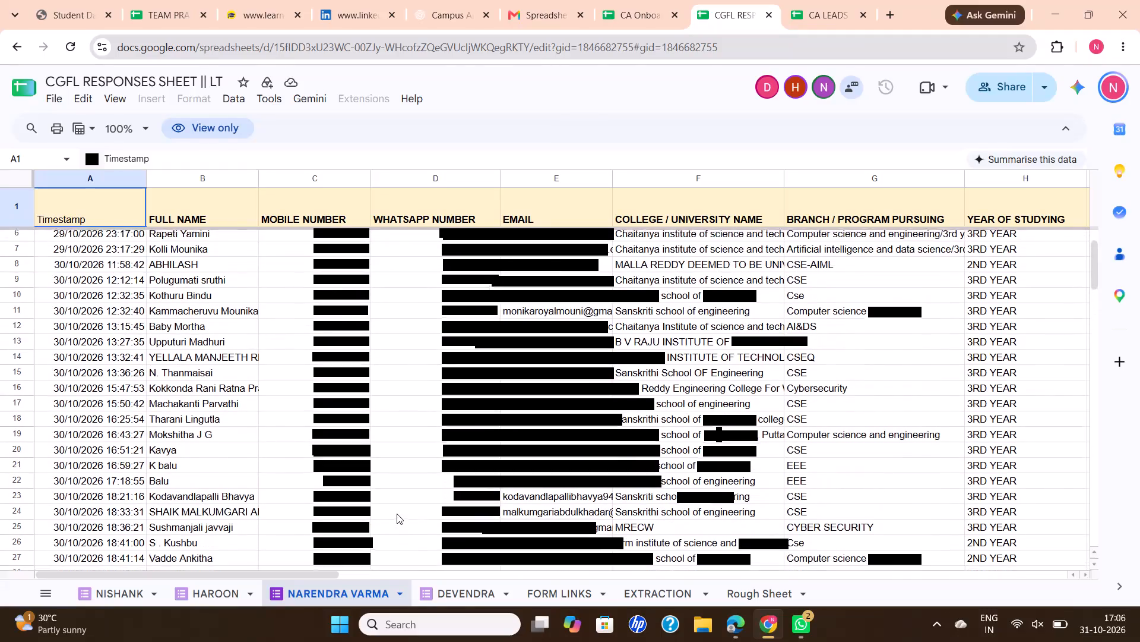
scroll(397, 514, "down", 2)
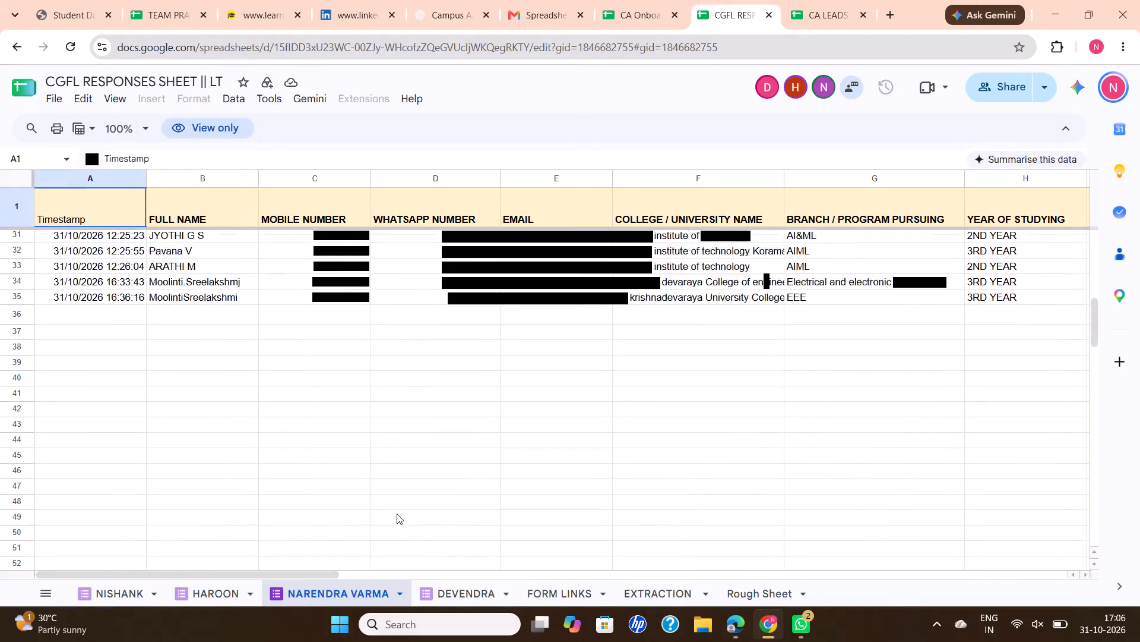
scroll(397, 514, "down", 2)
scroll(397, 514, "up", 11)
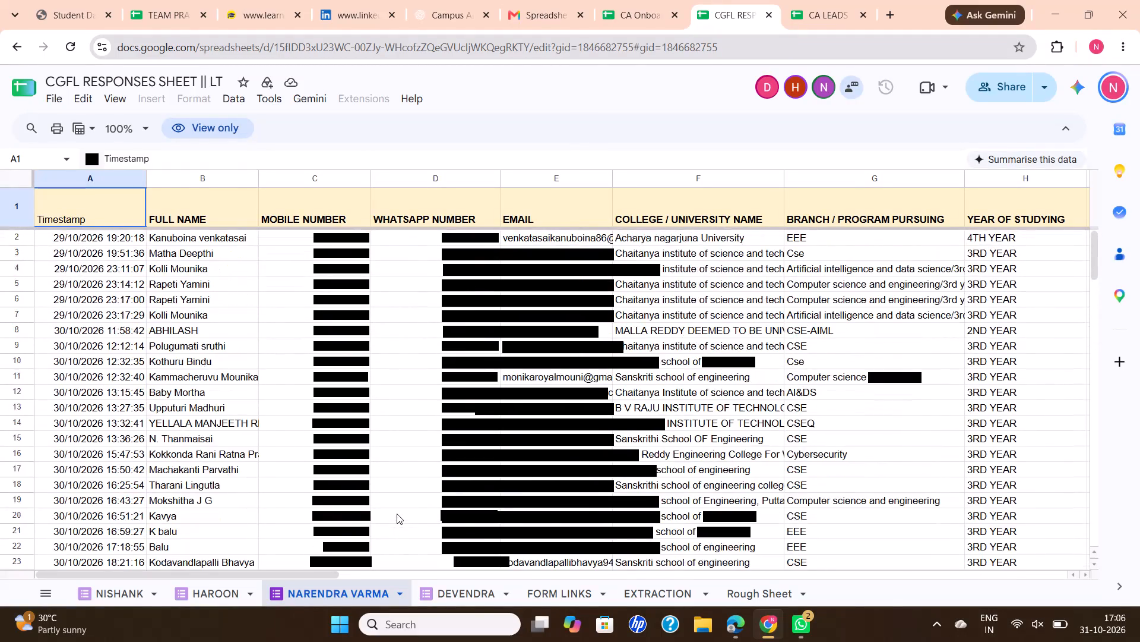
Switch to the CA LEADS spreadsheet and set the column L status of the lead in row 160 to INTERESTED.
left_click(815, 10)
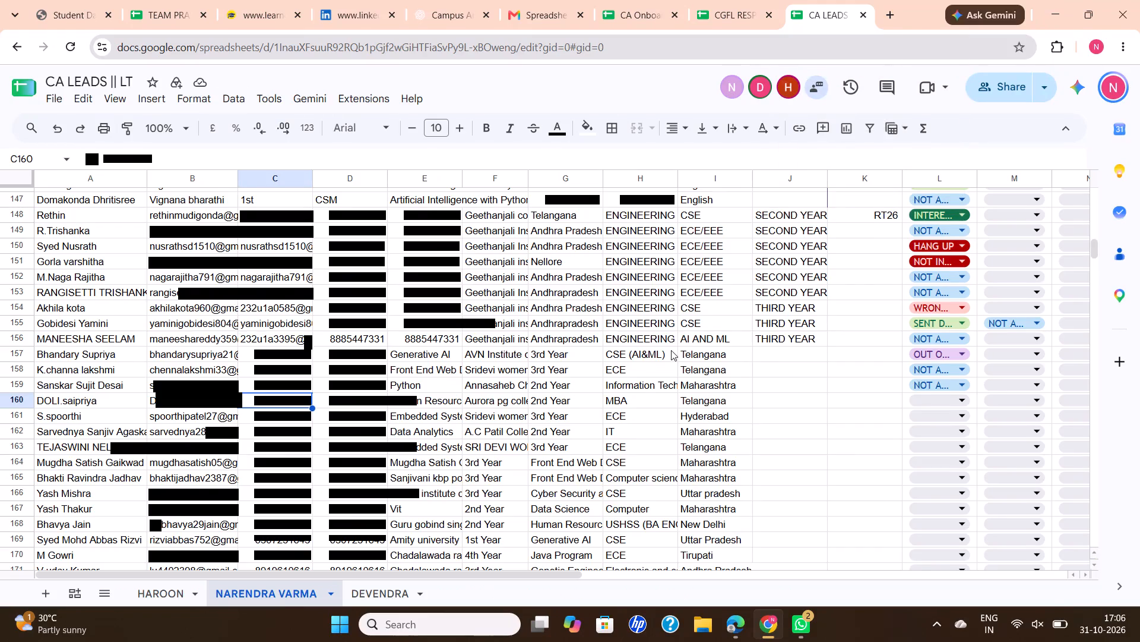
scroll(671, 350, "up", 1)
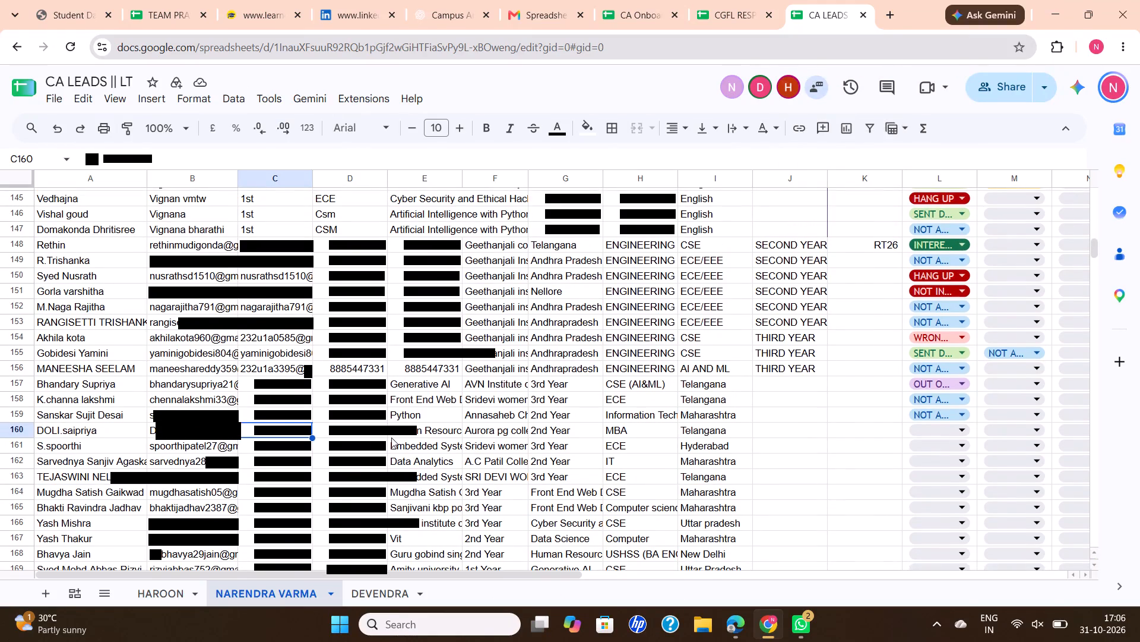
scroll(391, 438, "left", 1)
left_click(805, 426)
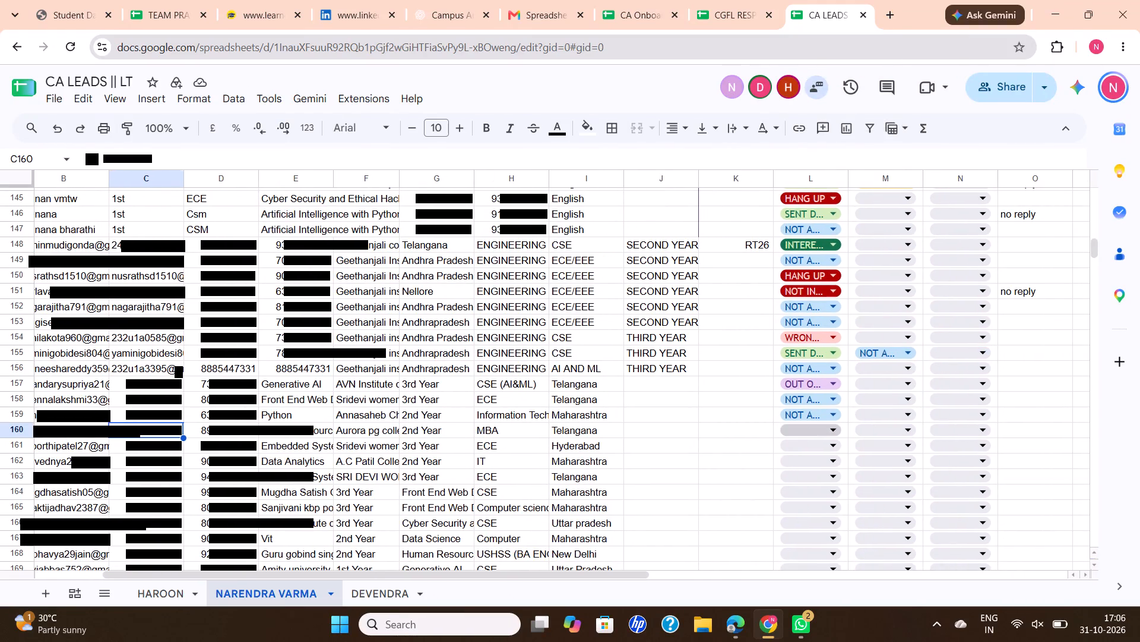
left_click(802, 541)
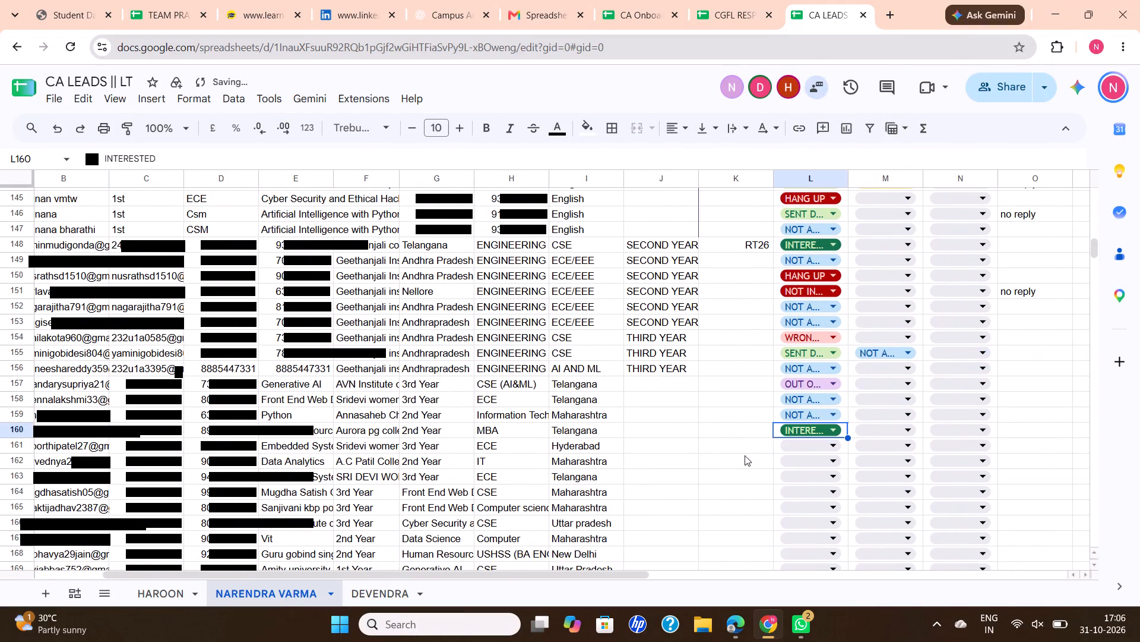
Enter the code SP26 in column K of row 160, beside the lead's status.
left_click(744, 436)
triple_click(737, 431)
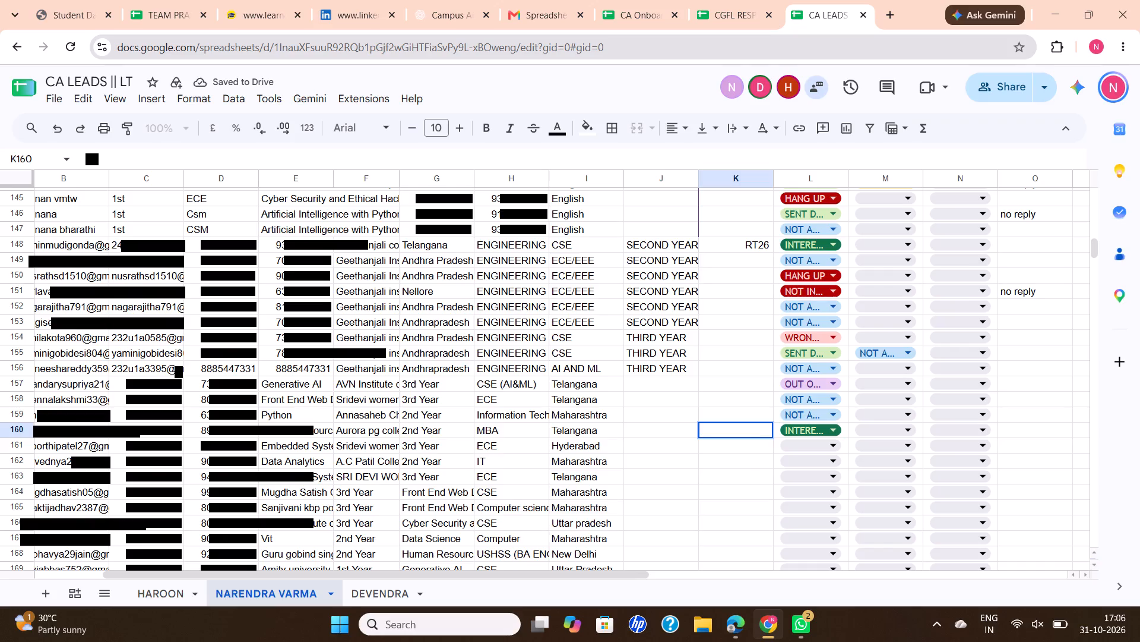
type("SP26")
left_click(748, 449)
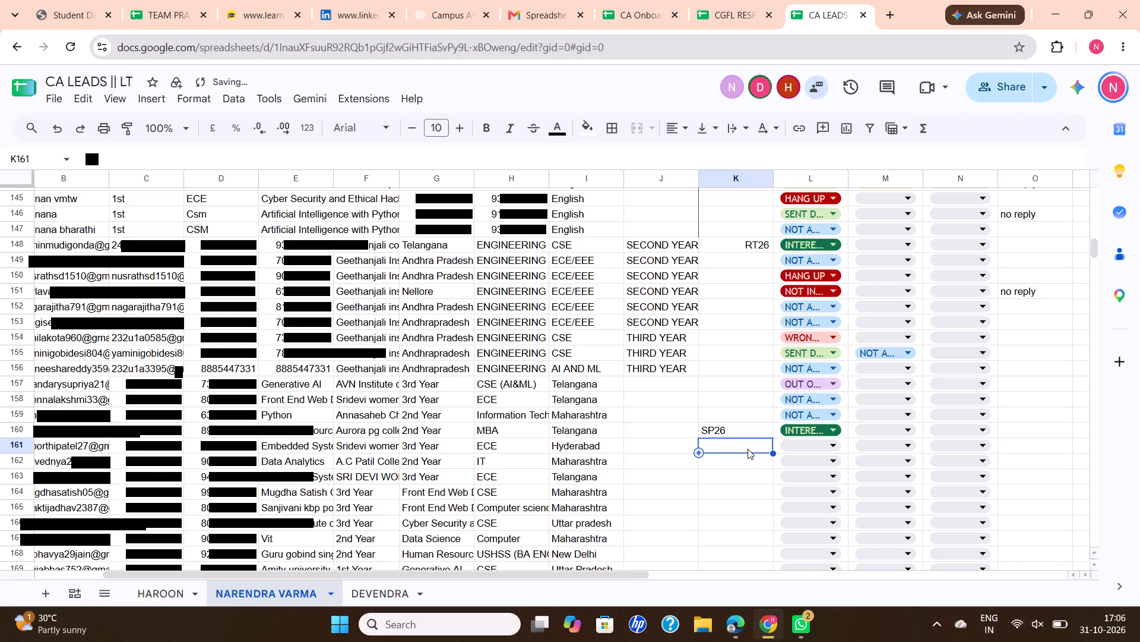
Check the location and college details of the lead in row 161.
left_click(597, 445)
scroll(597, 445, "right", 3)
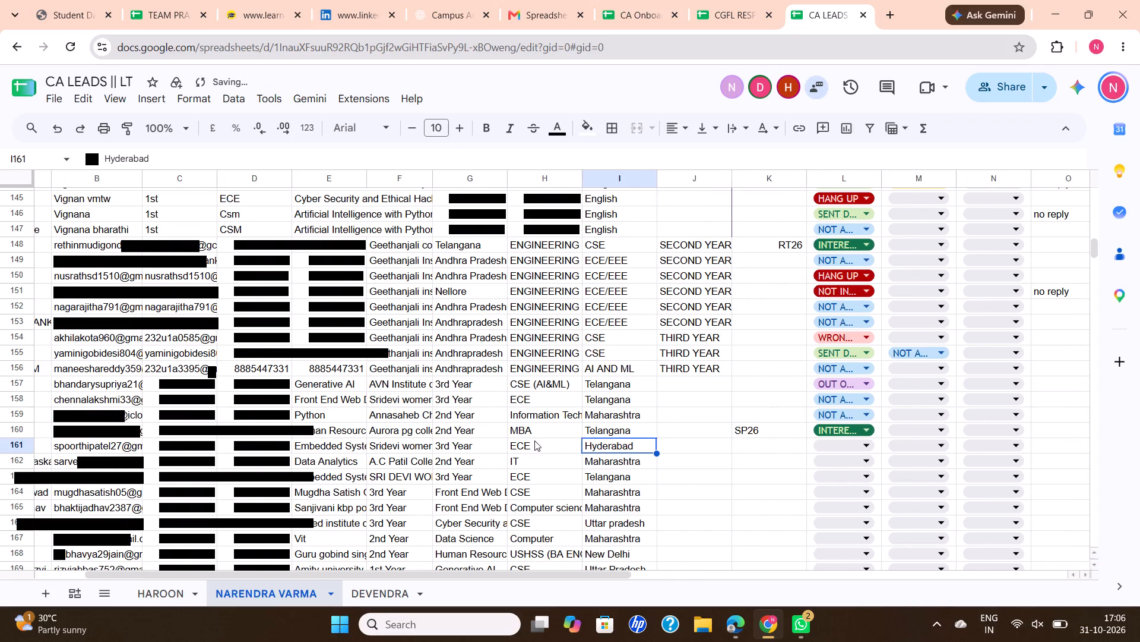
left_click(521, 440)
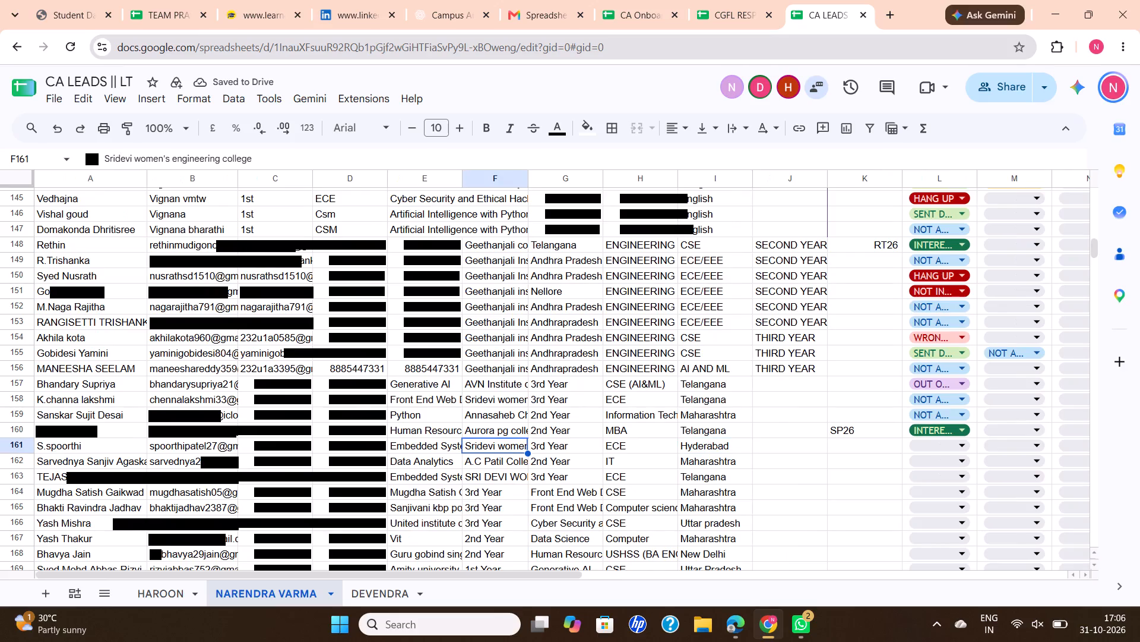
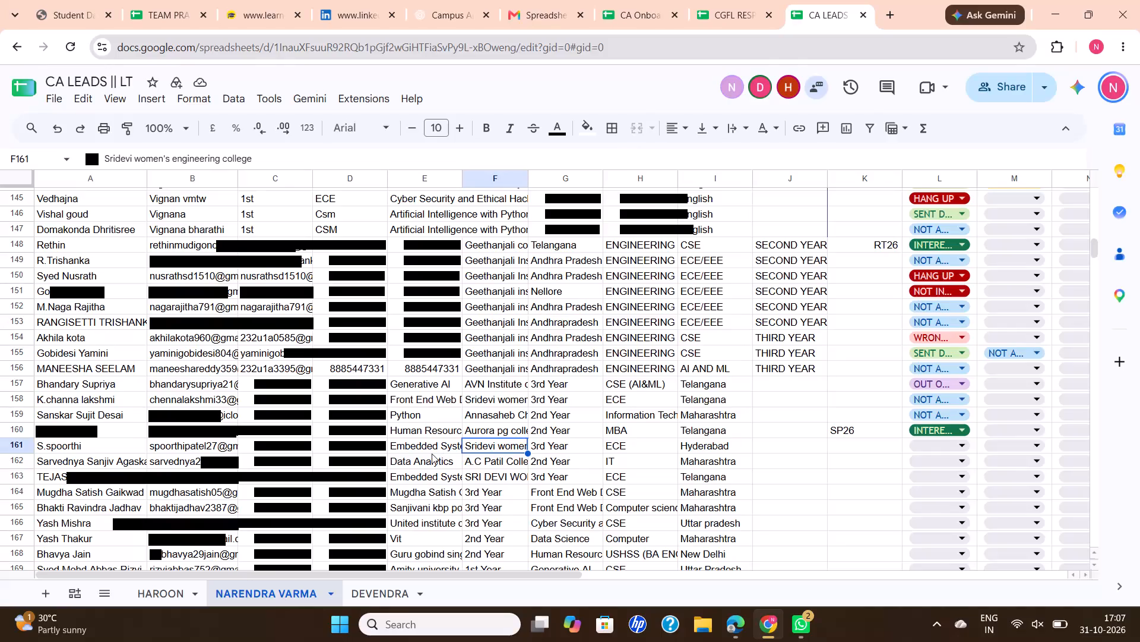
Check the full course entry in column E for the lead in row 161.
left_click(425, 453)
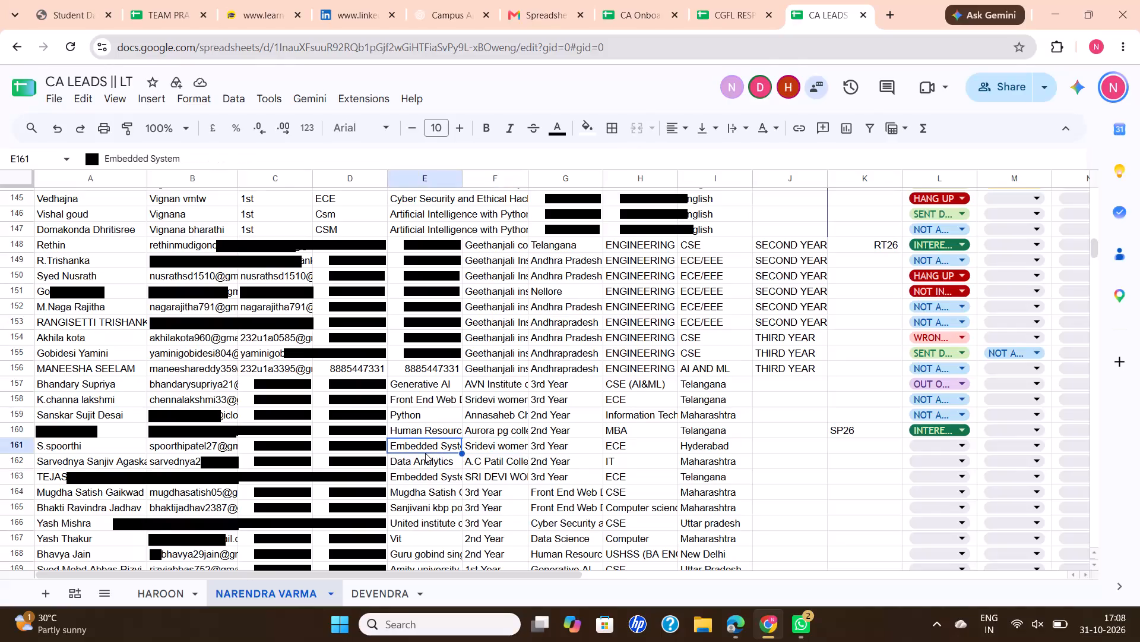
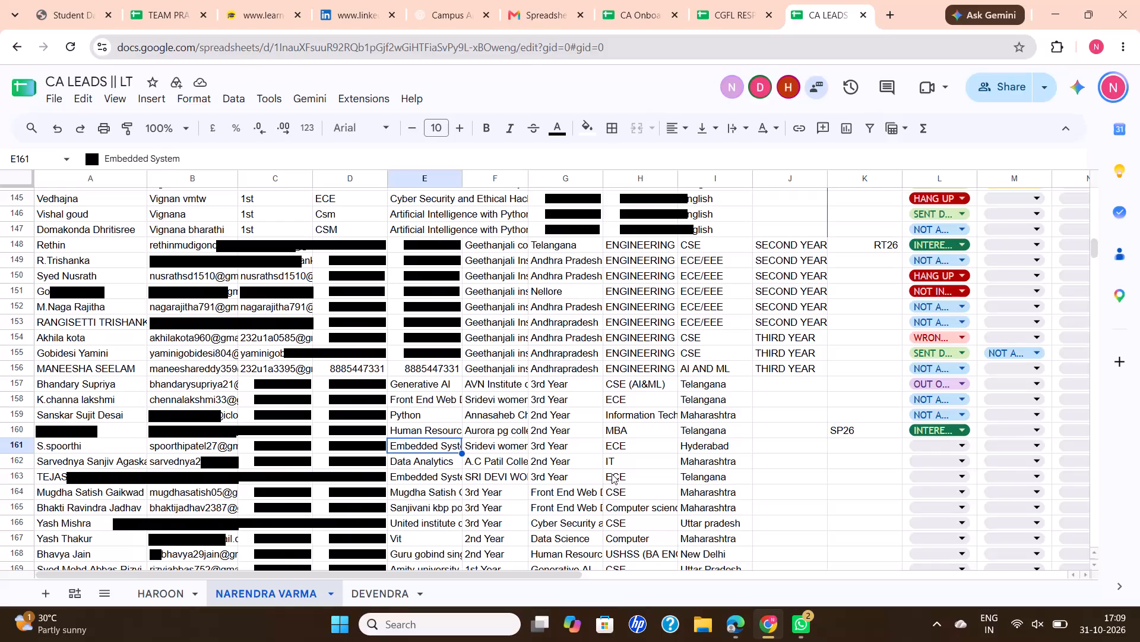
Set the column L status of the lead in row 161 to BUSY.
scroll(651, 486, "left", 2)
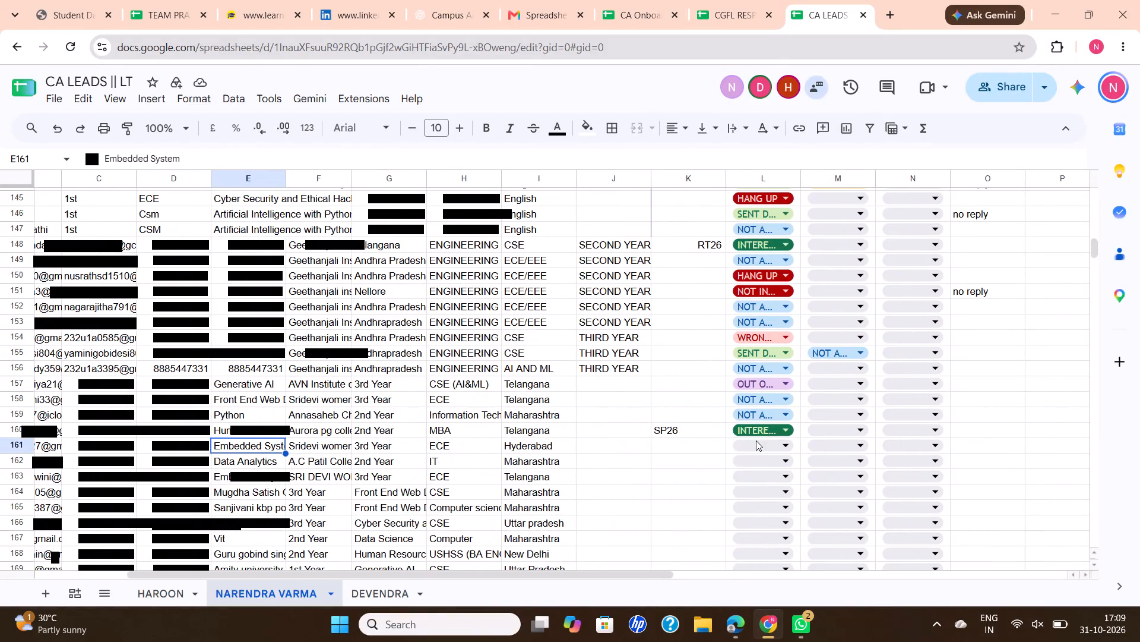
left_click(756, 440)
scroll(767, 497, "down", 2)
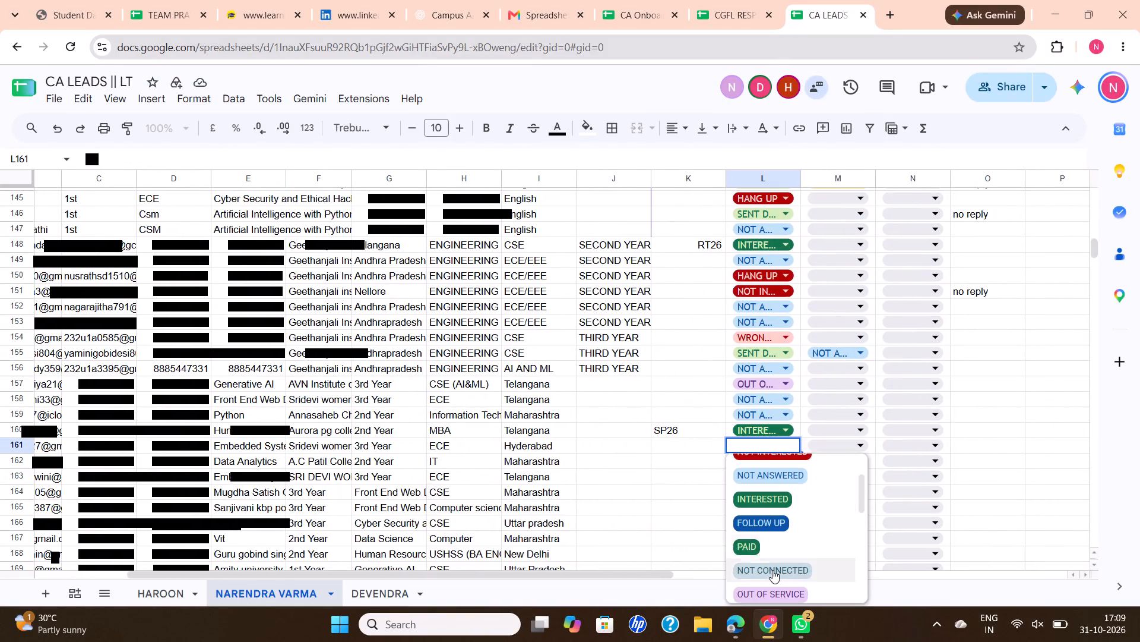
scroll(772, 570, "down", 1)
scroll(719, 469, "down", 1)
scroll(764, 570, "down", 1)
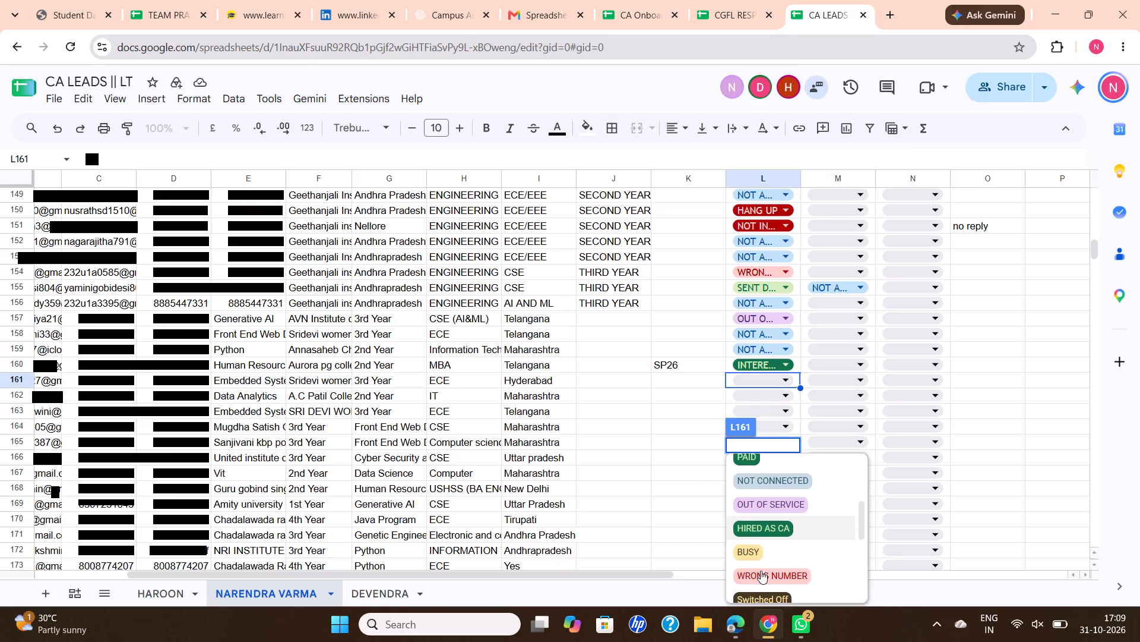
left_click(749, 550)
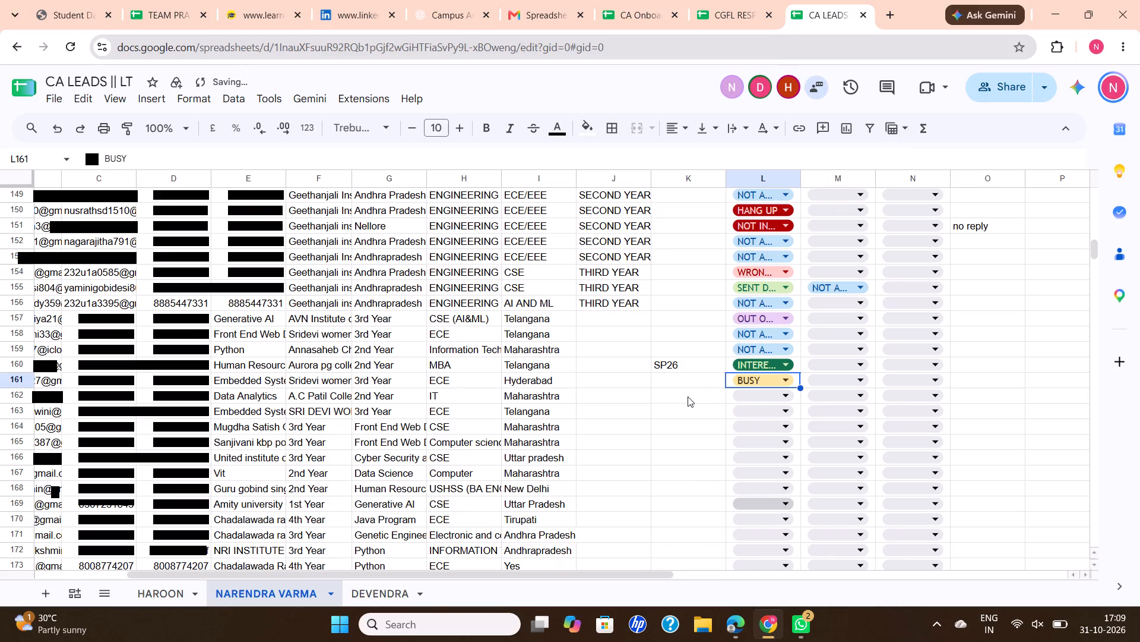
Switch to the CGFL RESPONSES SHEET and look through the latest form responses on the DEVENDRA sheet.
left_click(731, 5)
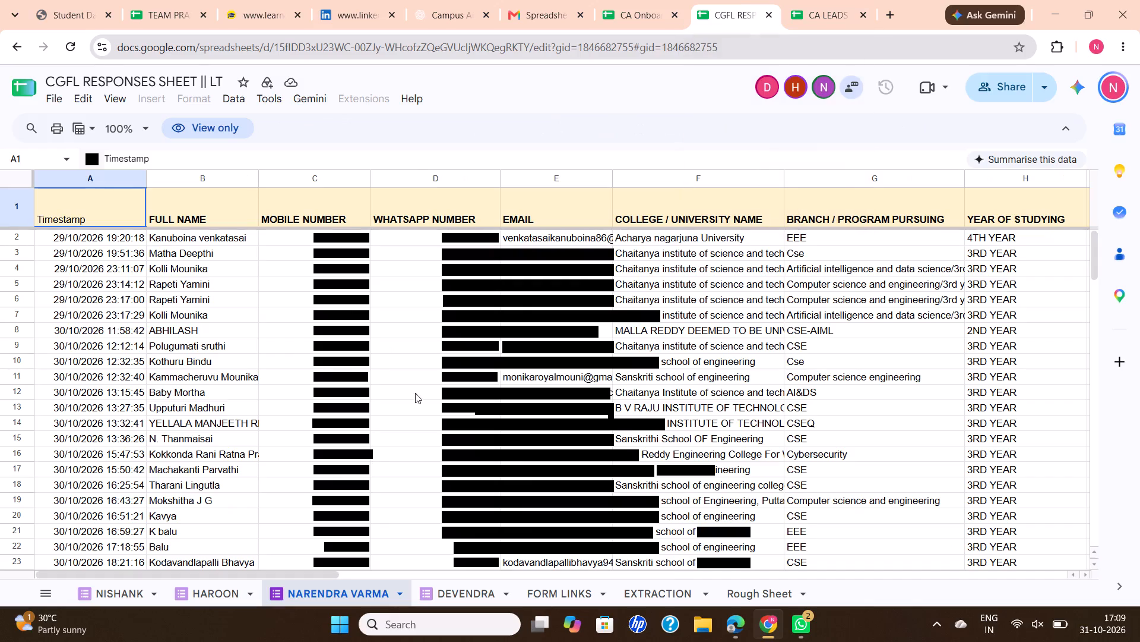
left_click(452, 584)
scroll(408, 465, "down", 1)
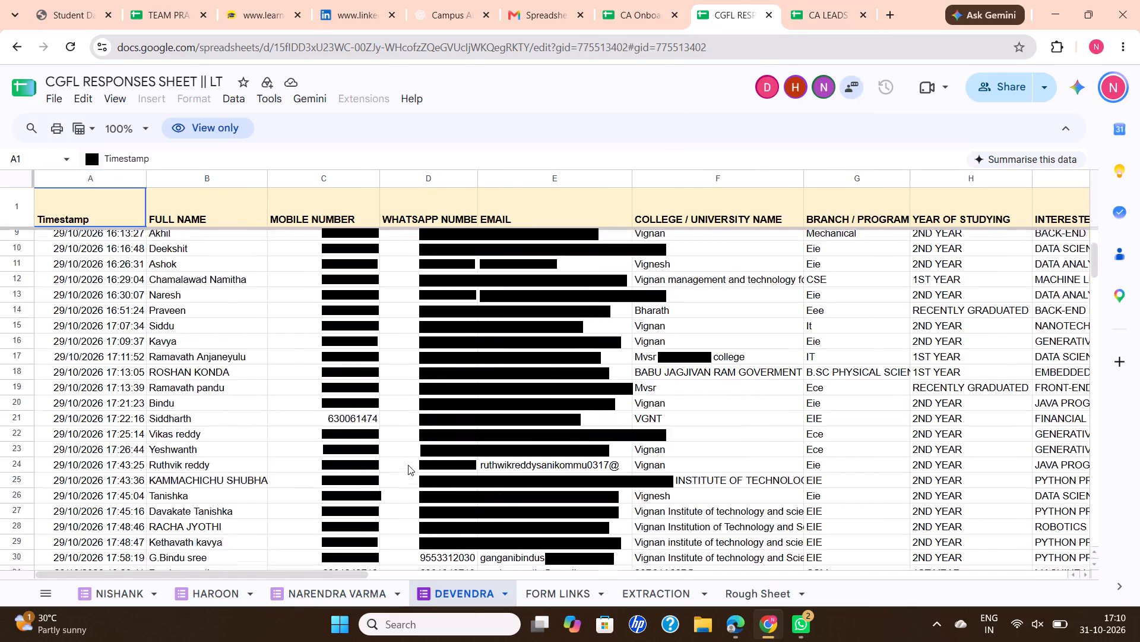
scroll(408, 465, "down", 6)
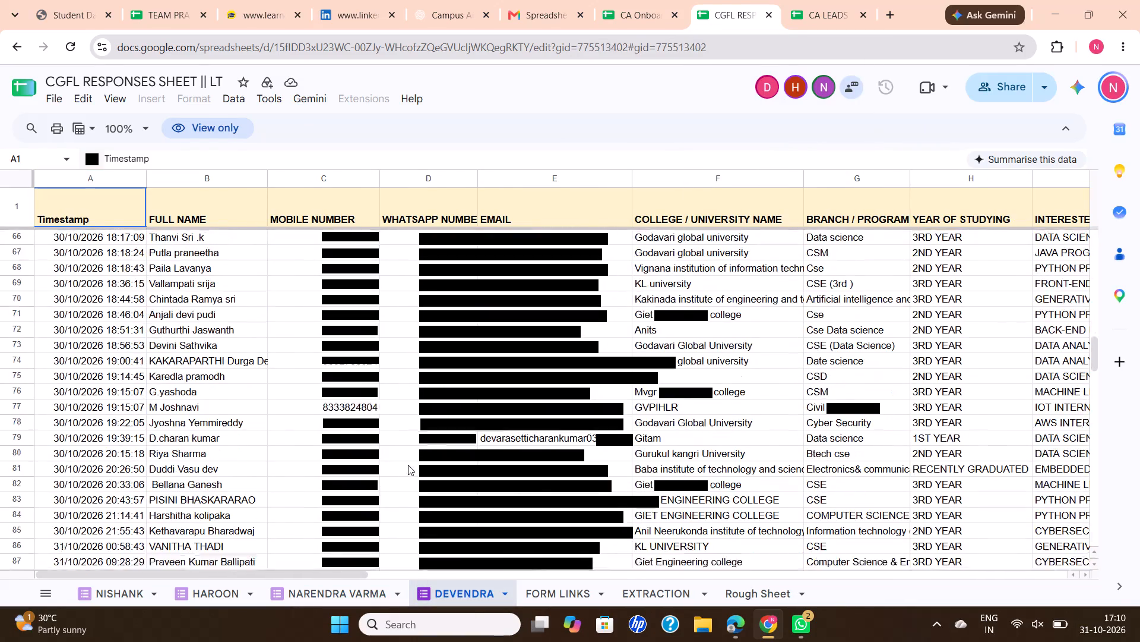
scroll(408, 465, "down", 1)
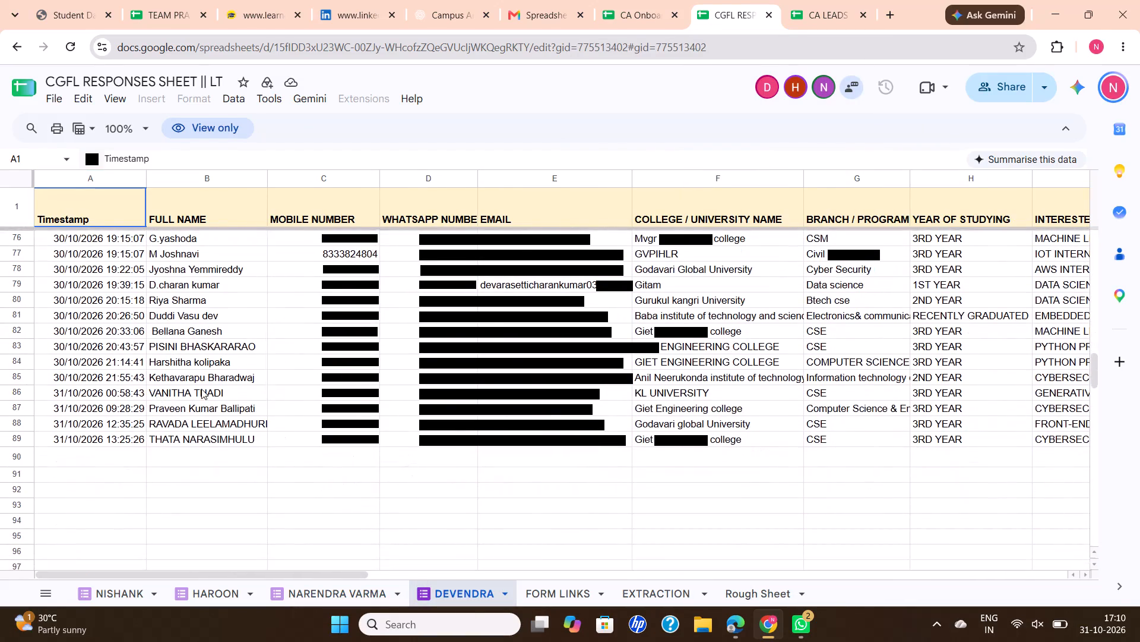
left_click(201, 389)
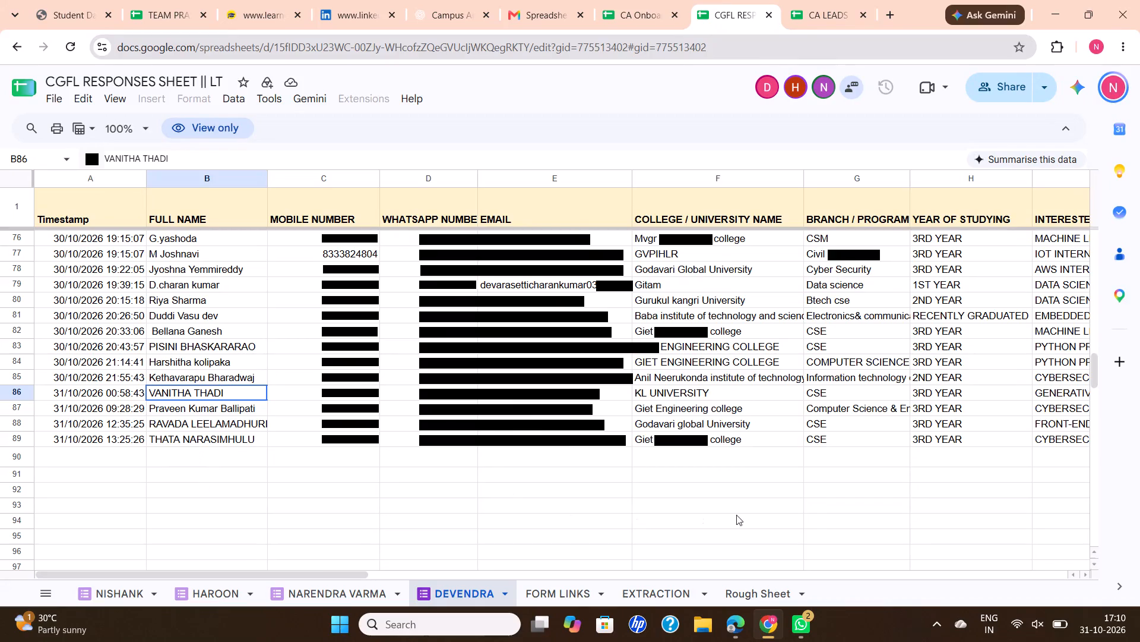
left_click(315, 593)
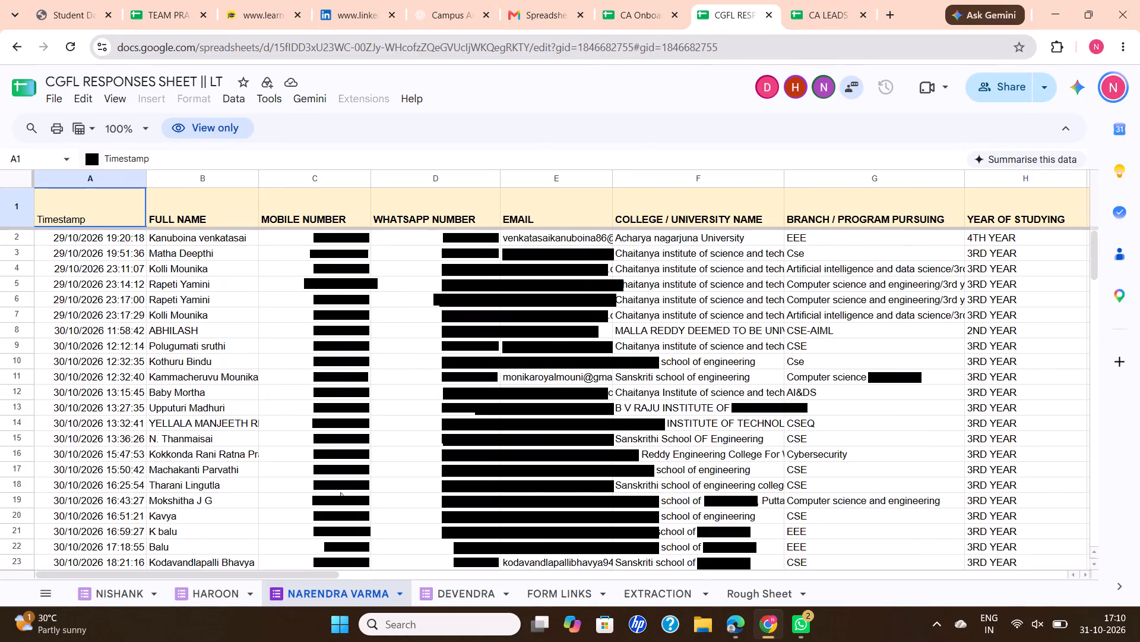
scroll(328, 339, "down", 2)
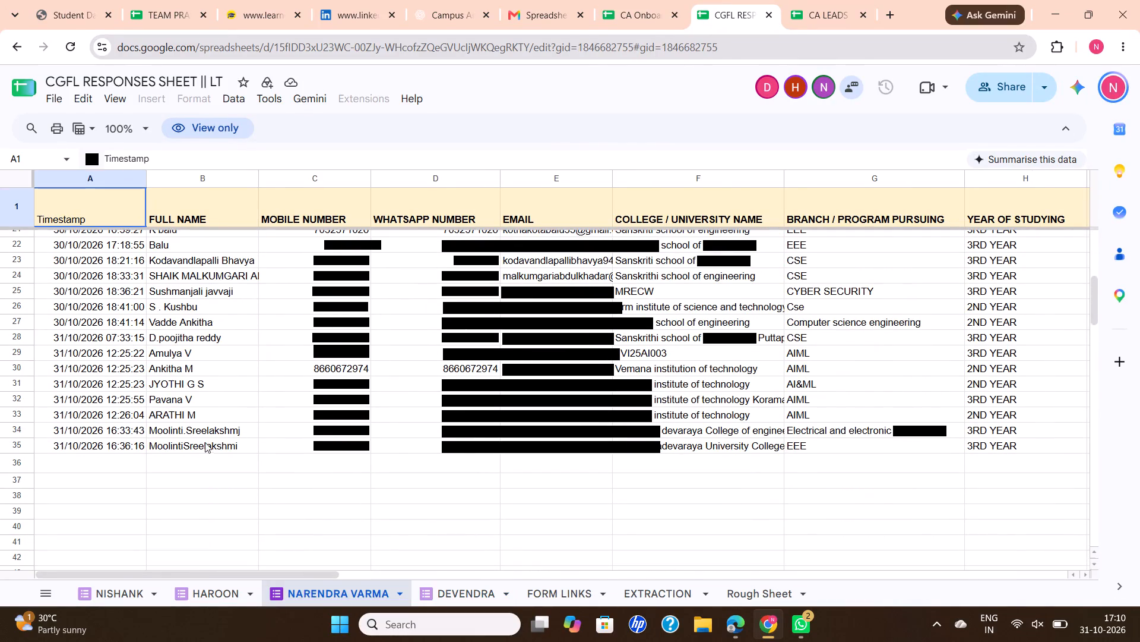
left_click(183, 336)
left_click_drag(191, 337, 191, 448)
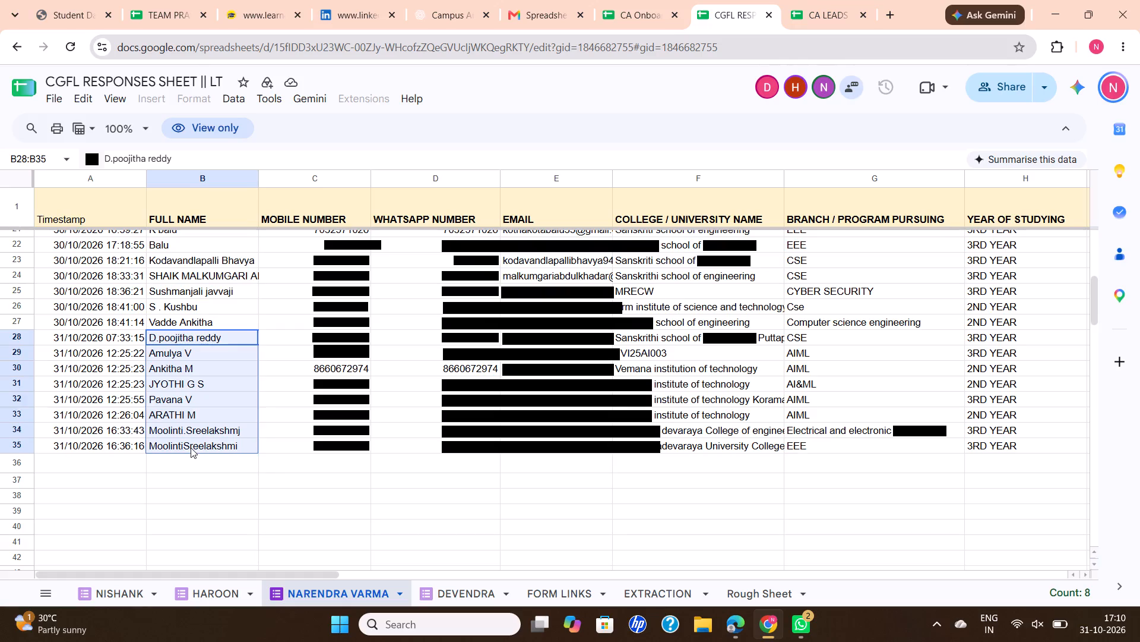
left_click(200, 464)
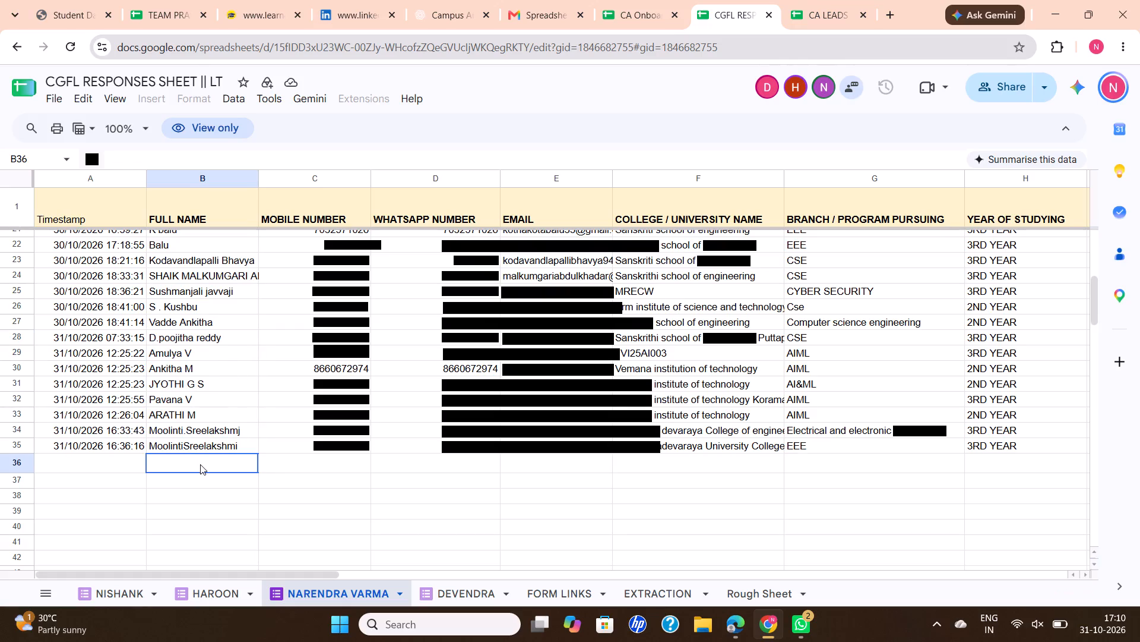
scroll(200, 464, "up", 6)
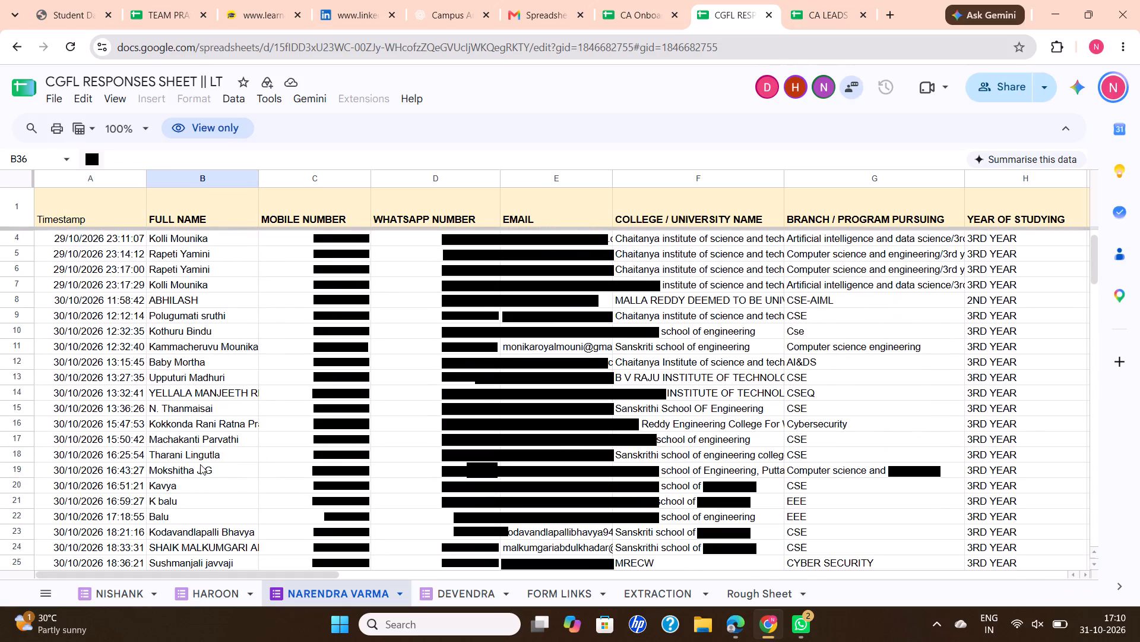
left_click(818, 8)
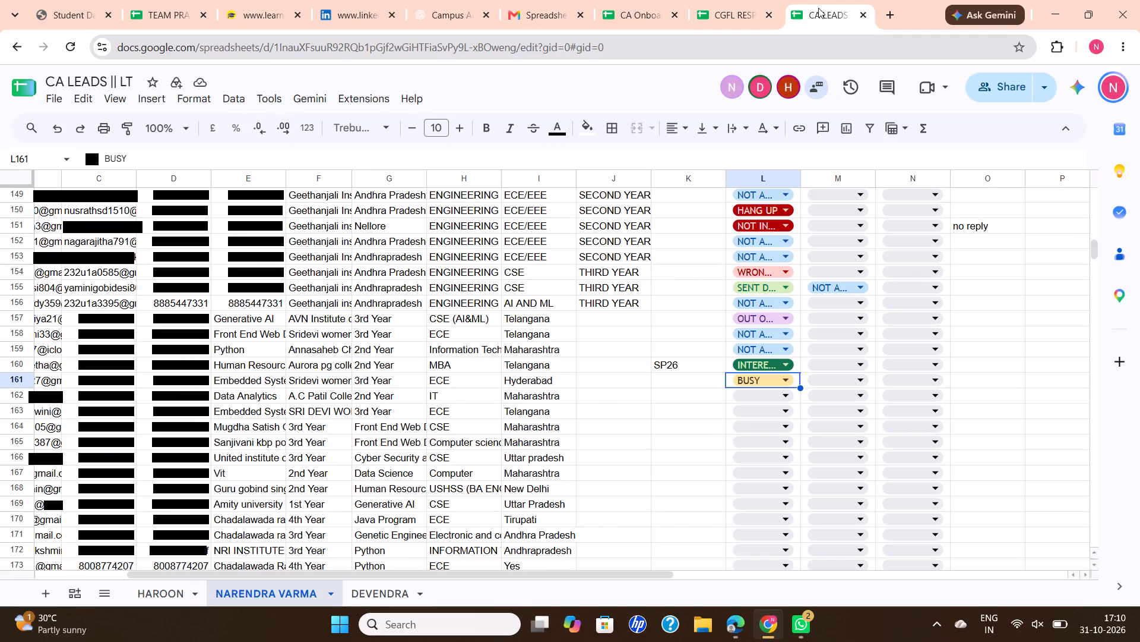
left_click(744, 22)
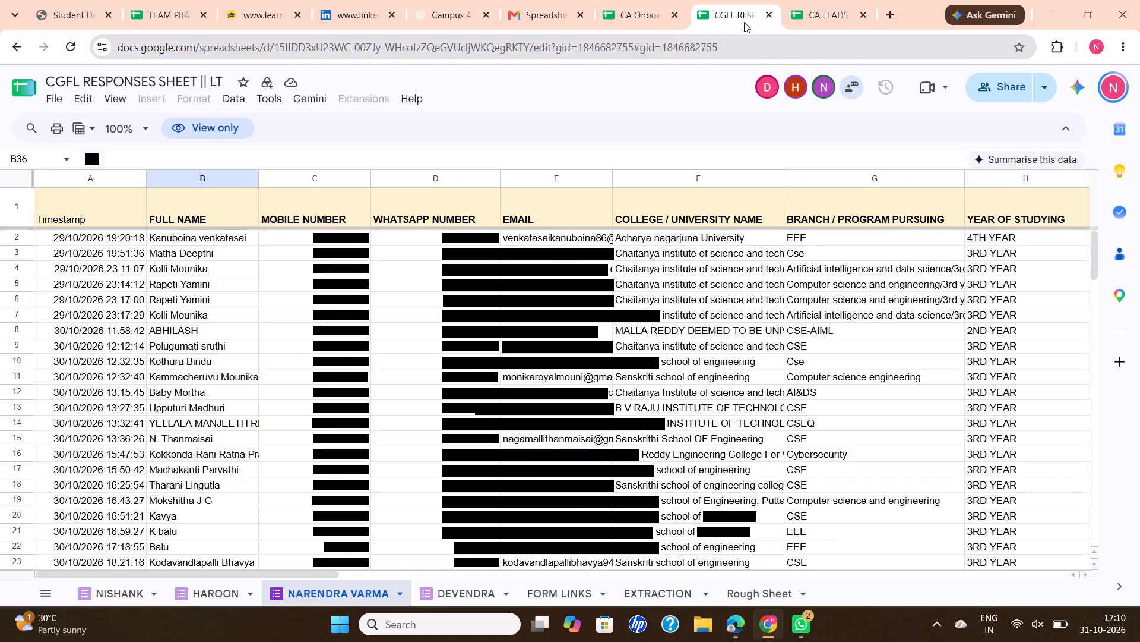
left_click(794, 17)
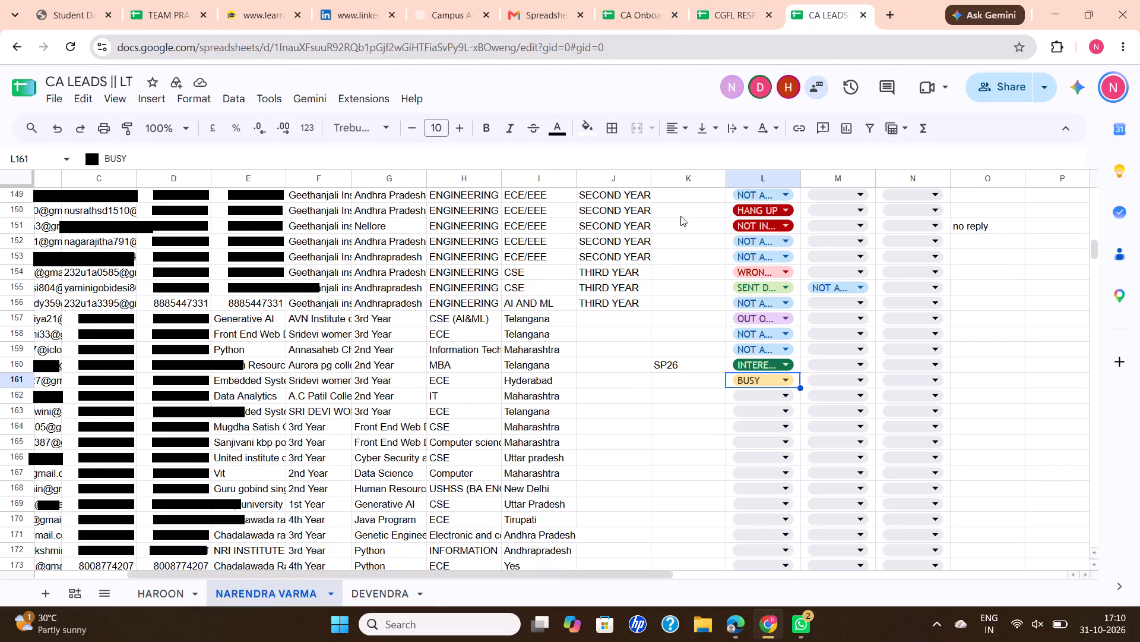
Look up the contact number in column D and the full name in column A for the lead in row 162.
left_click(661, 393)
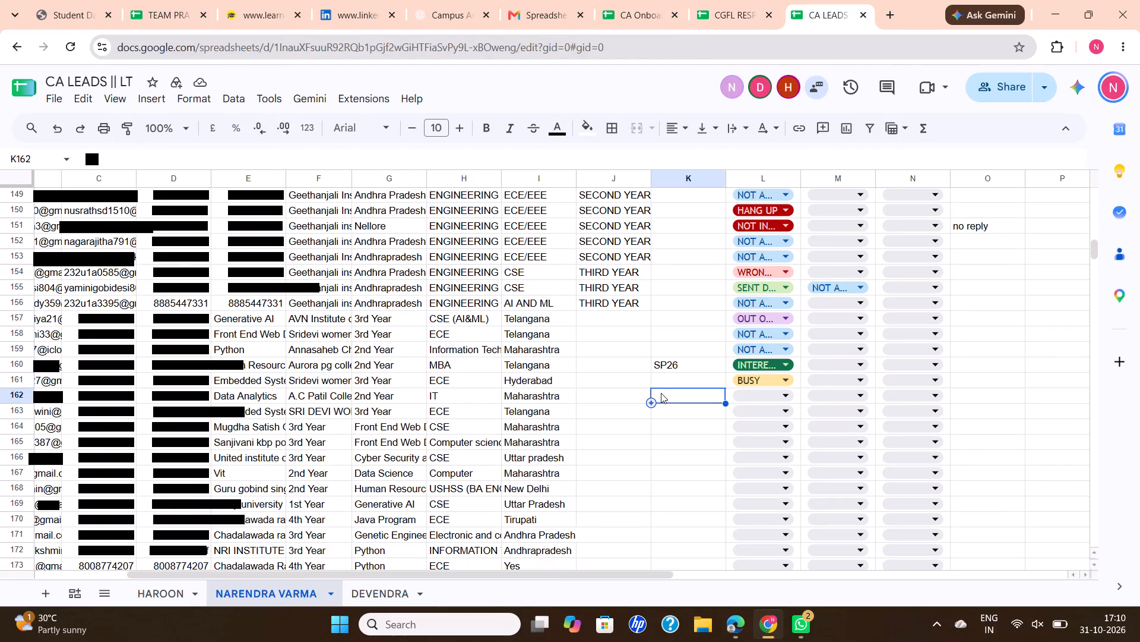
left_click(623, 398)
scroll(623, 398, "right", 1)
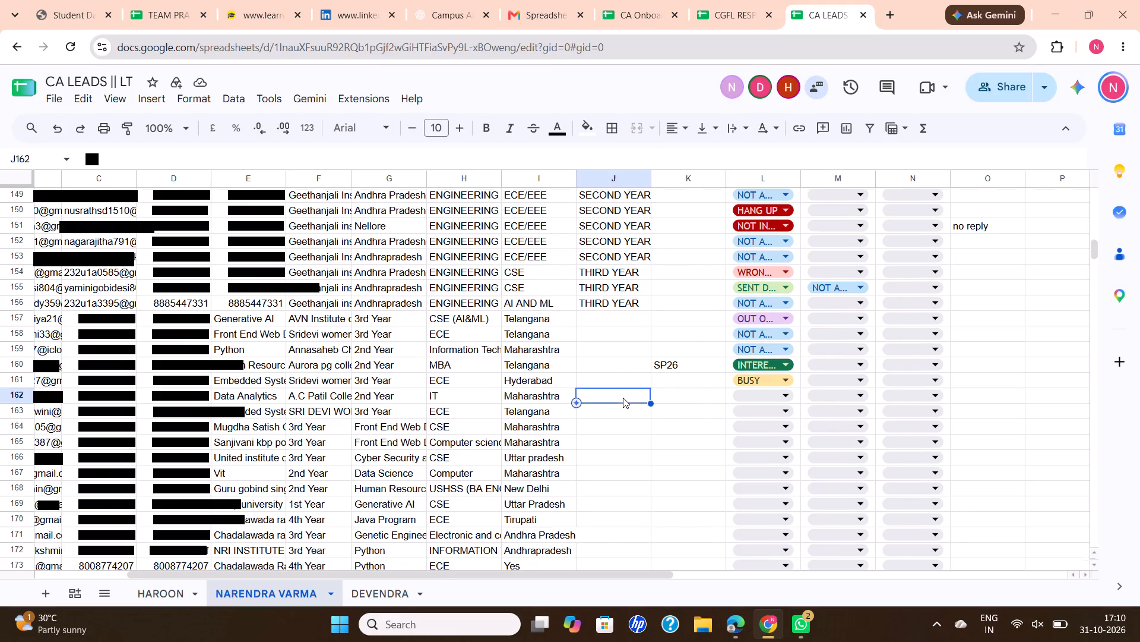
scroll(623, 398, "right", 3)
scroll(477, 405, "right", 4)
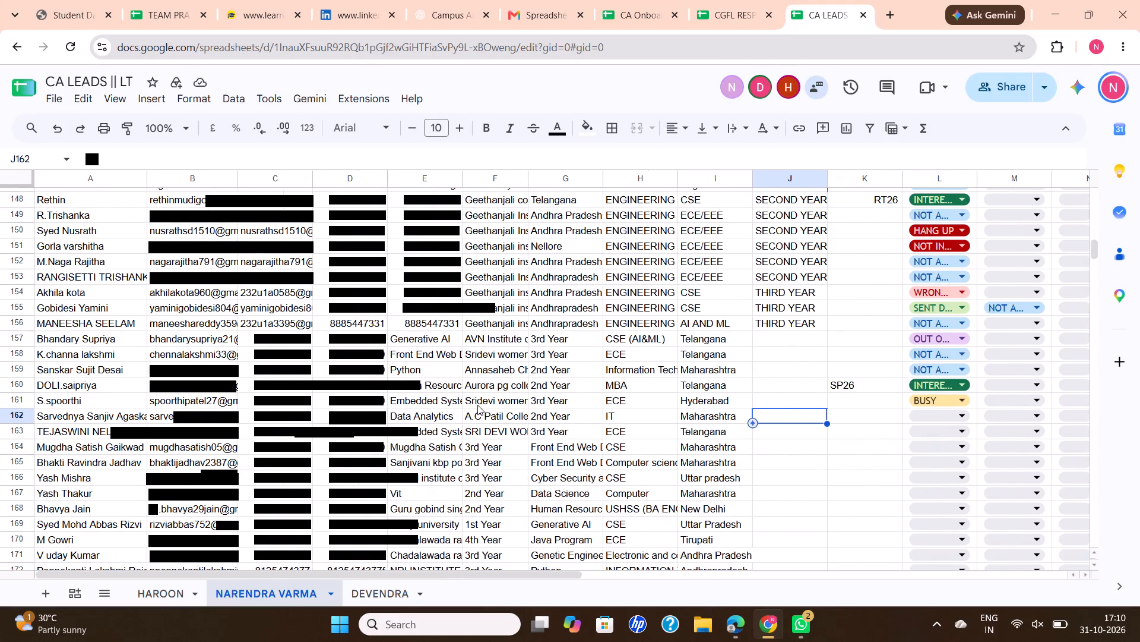
scroll(477, 405, "right", 2)
left_click(340, 421)
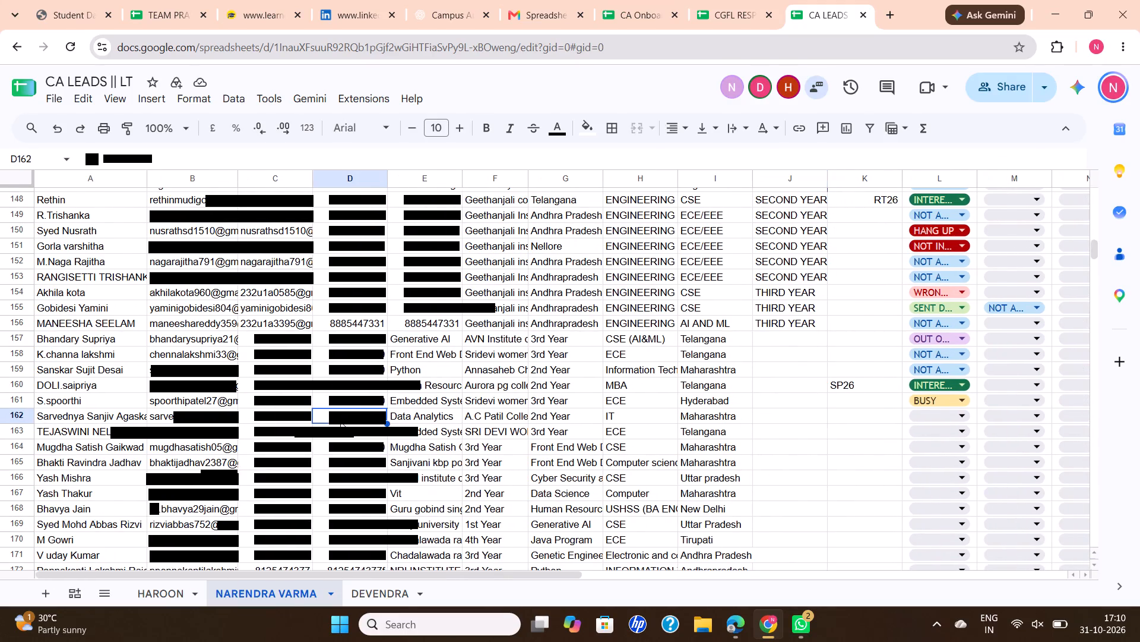
scroll(340, 421, "right", 2)
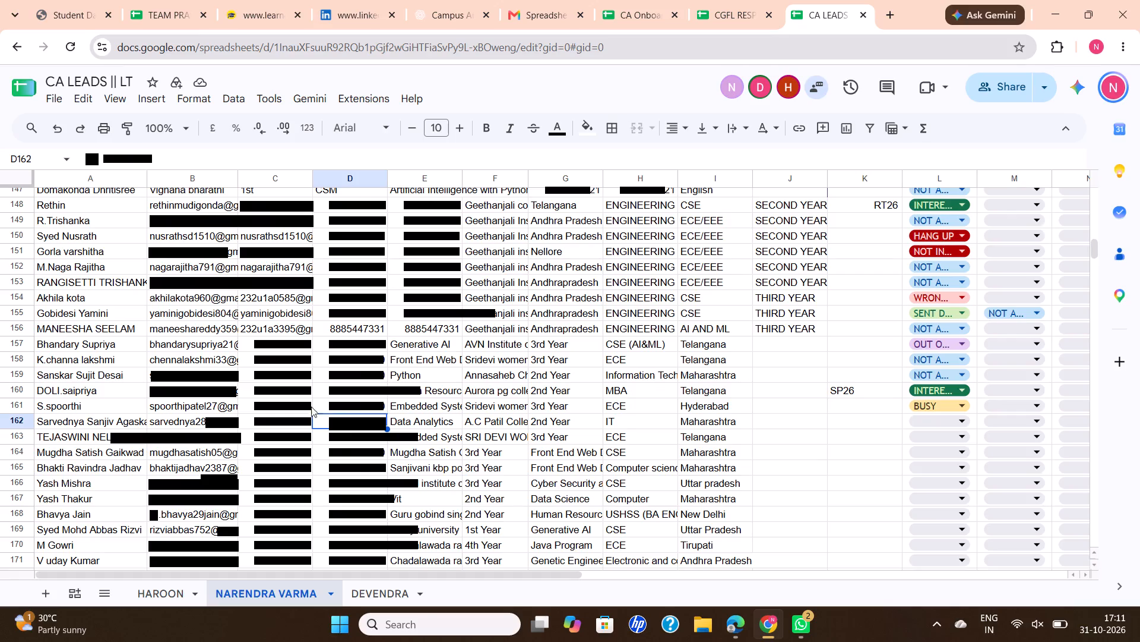
left_click(117, 418)
double_click(117, 418)
left_click(117, 418)
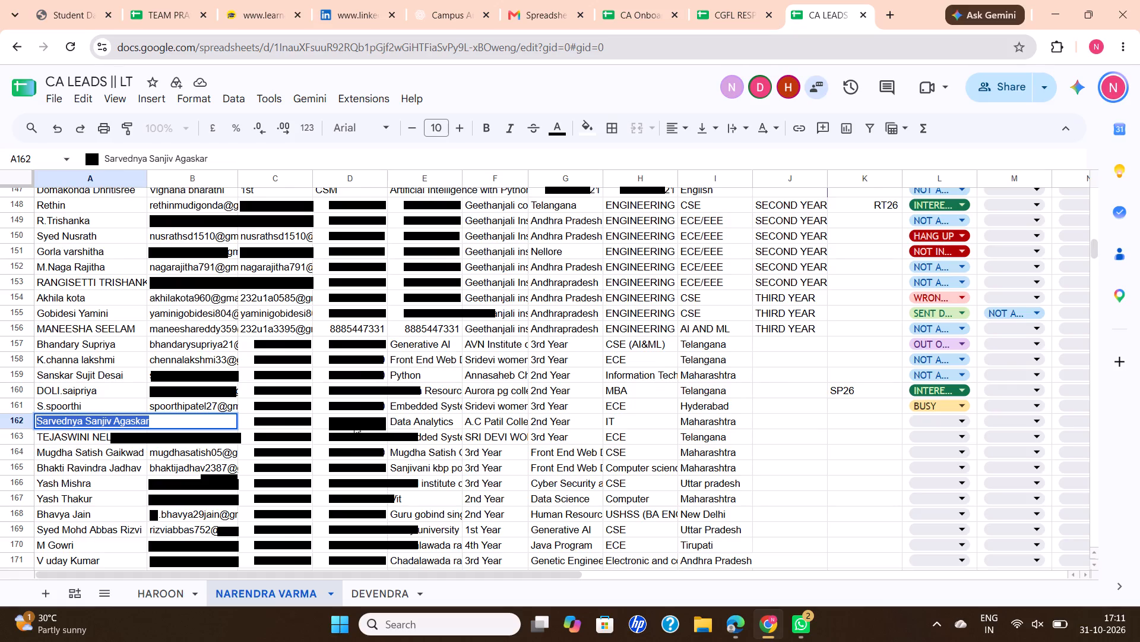
left_click(354, 424)
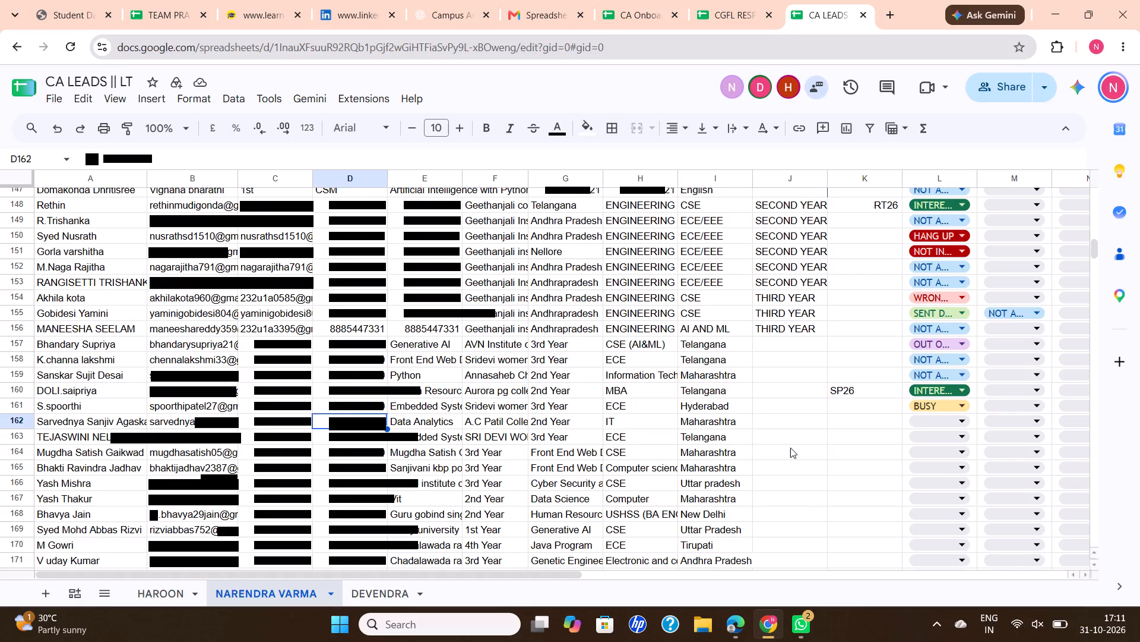
Set the column L status of the lead in row 162 to NOT ANSWERED.
scroll(790, 448, "left", 1)
left_click(813, 425)
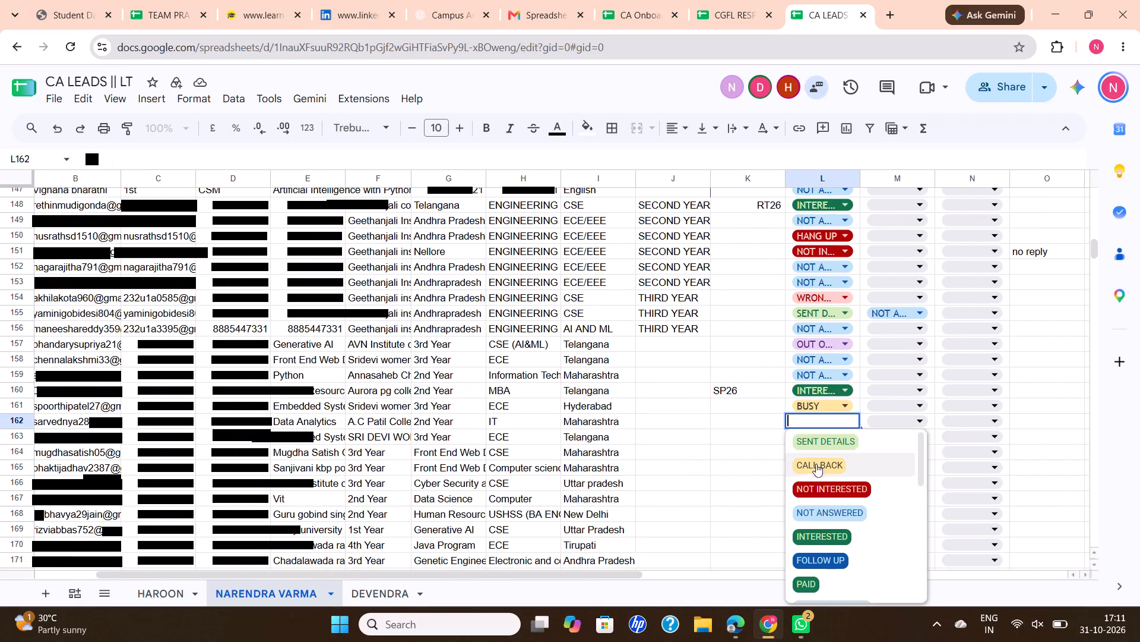
left_click(820, 511)
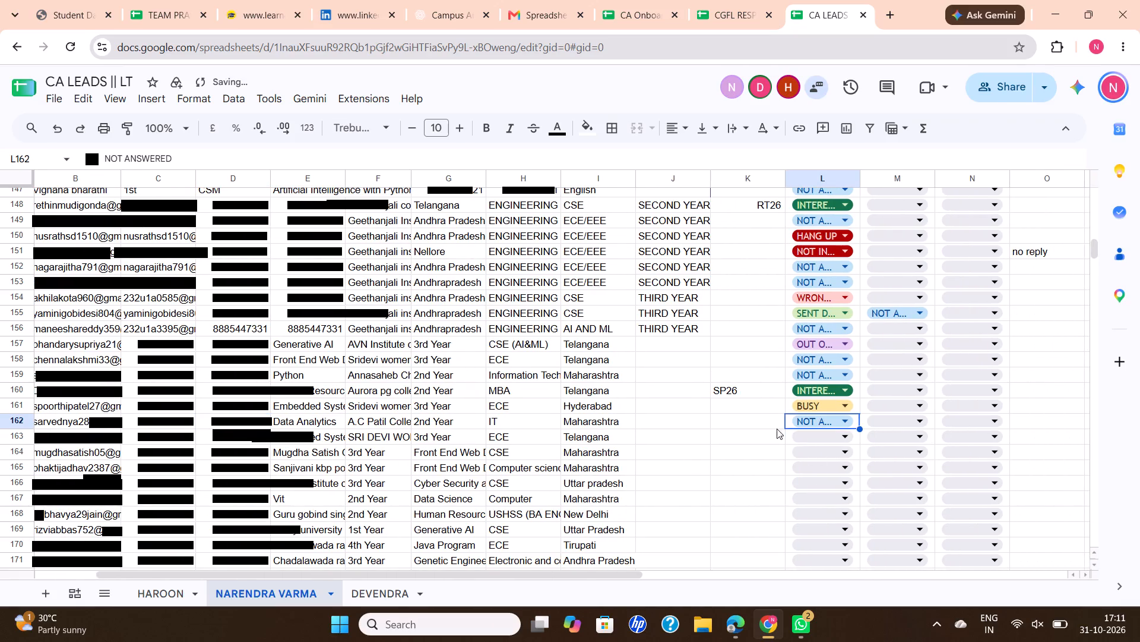
Look up the contact number in column D for the lead in row 163.
left_click(764, 434)
scroll(764, 434, "right", 3)
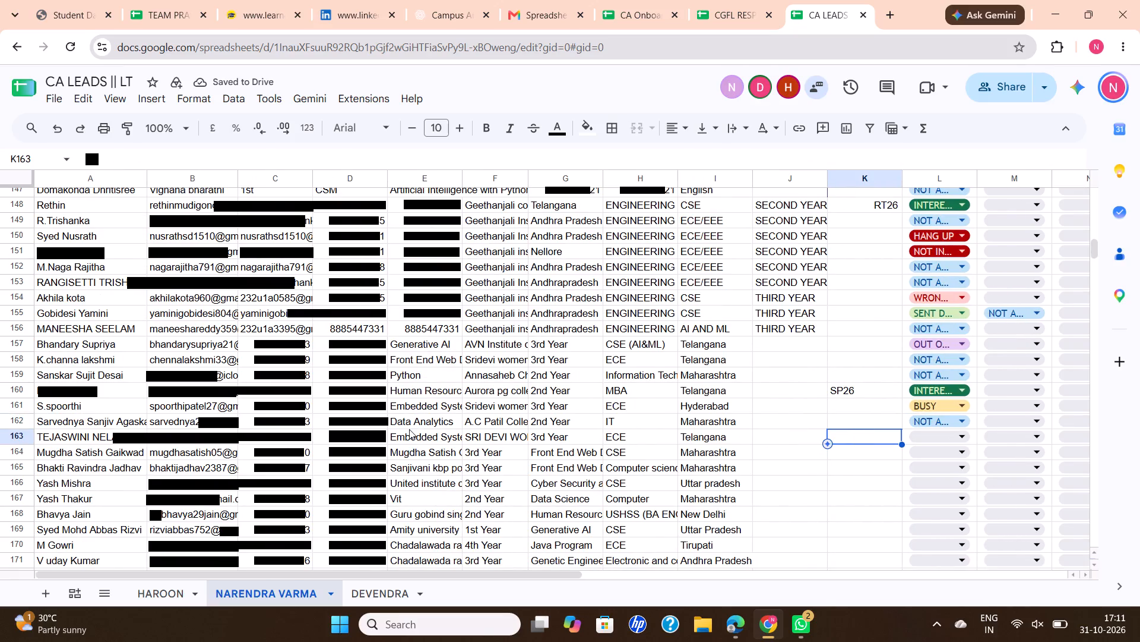
left_click(343, 434)
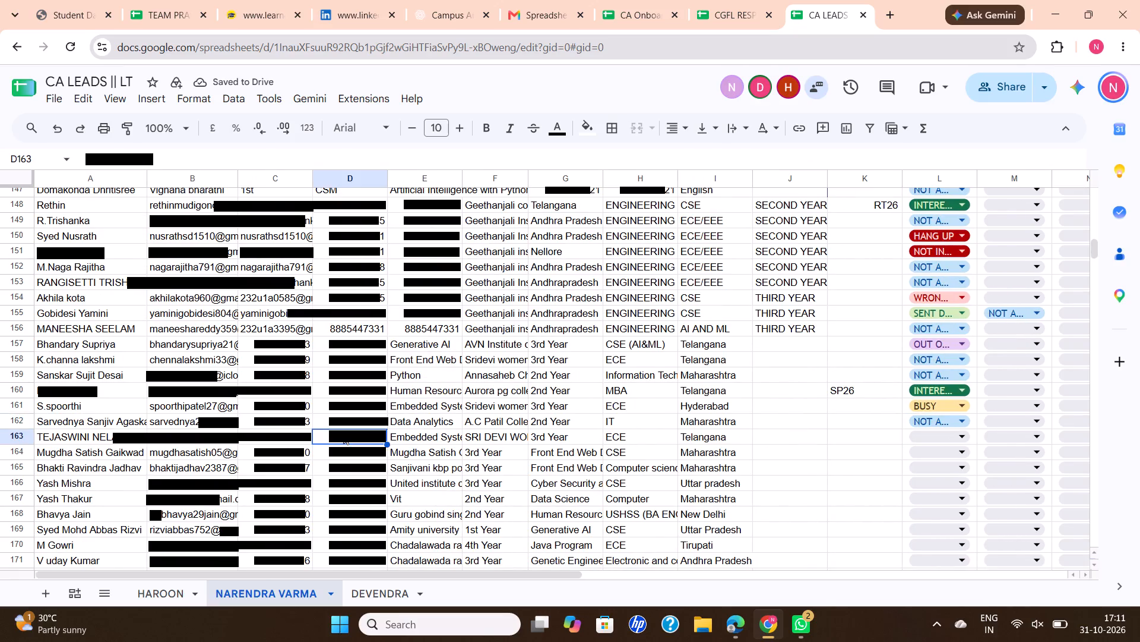
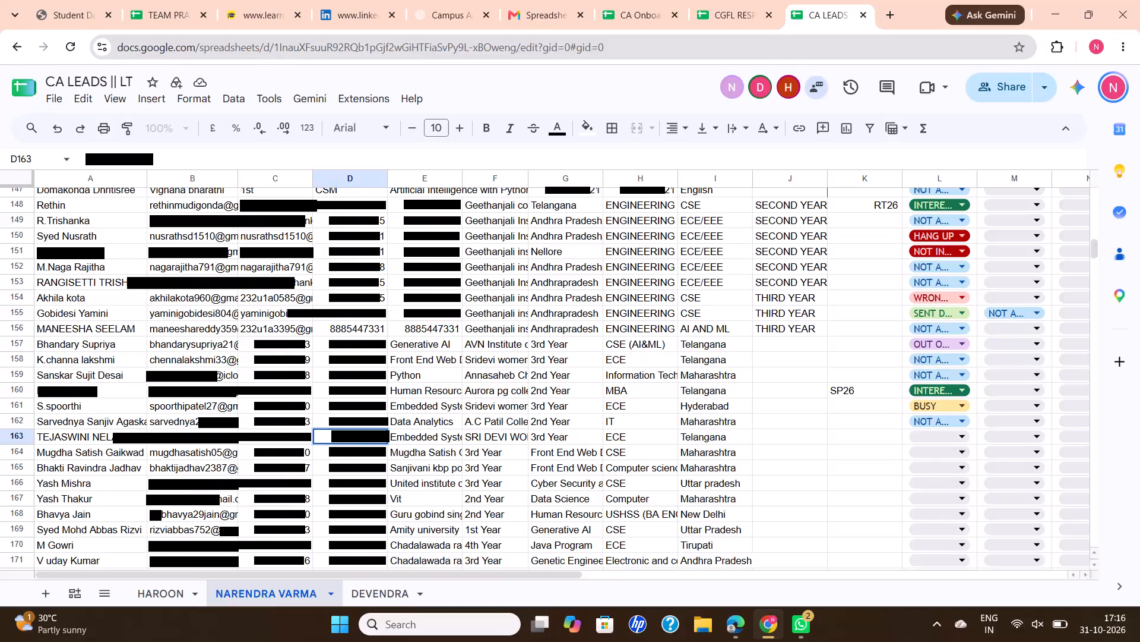
Copy the contact number in column D for the lead in row 163.
key("ctrl+c")
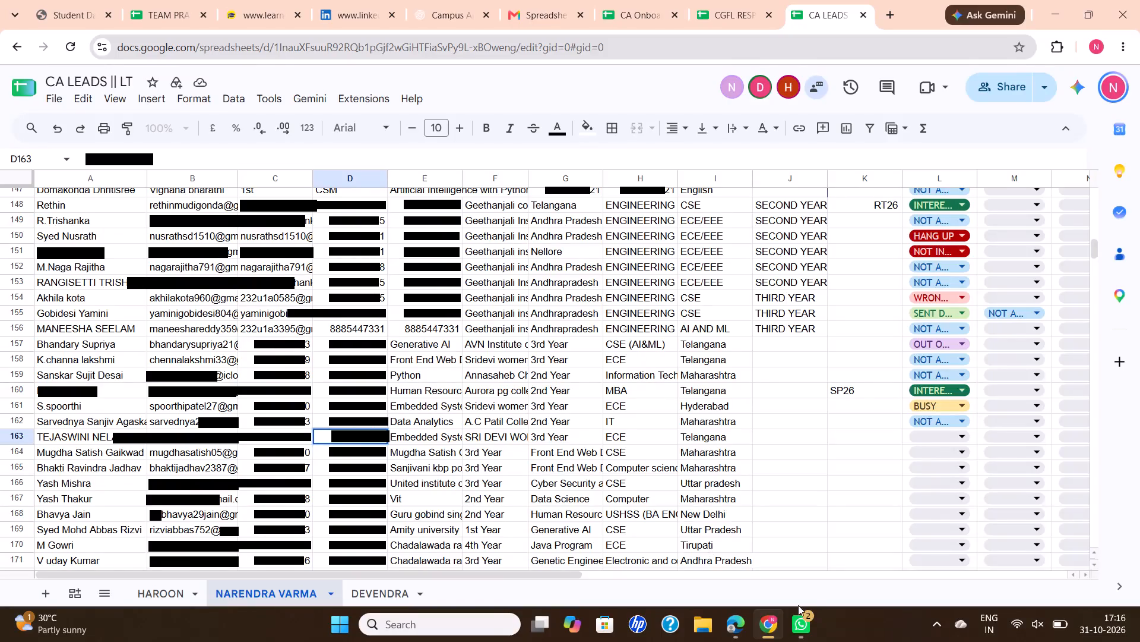
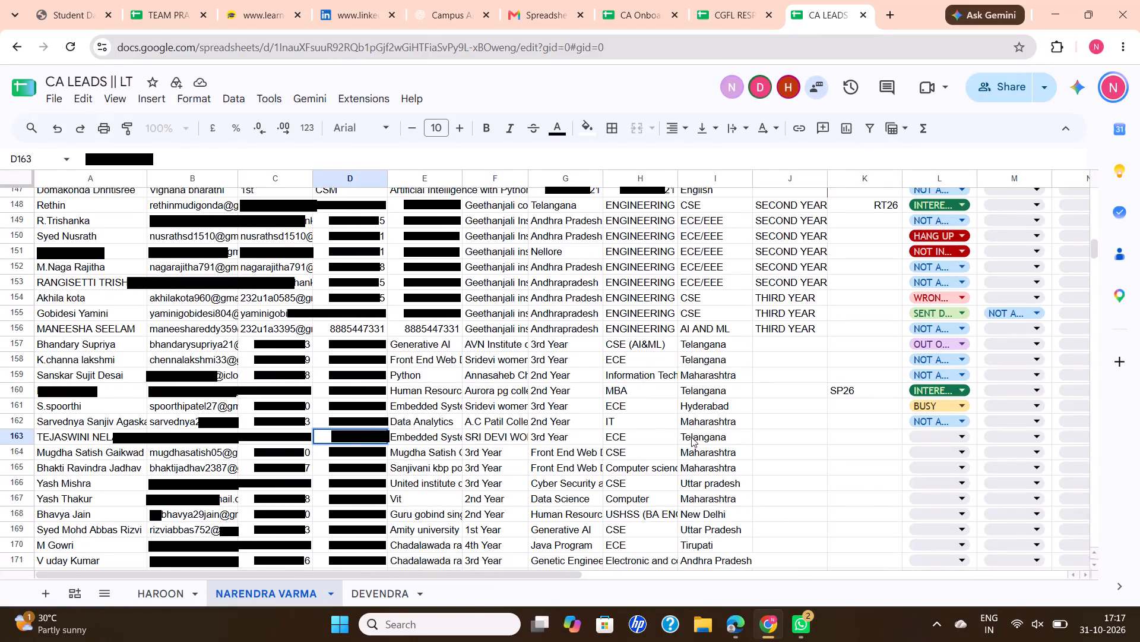
Set the column L status of the lead in row 163 to INTERESTED.
left_click(915, 437)
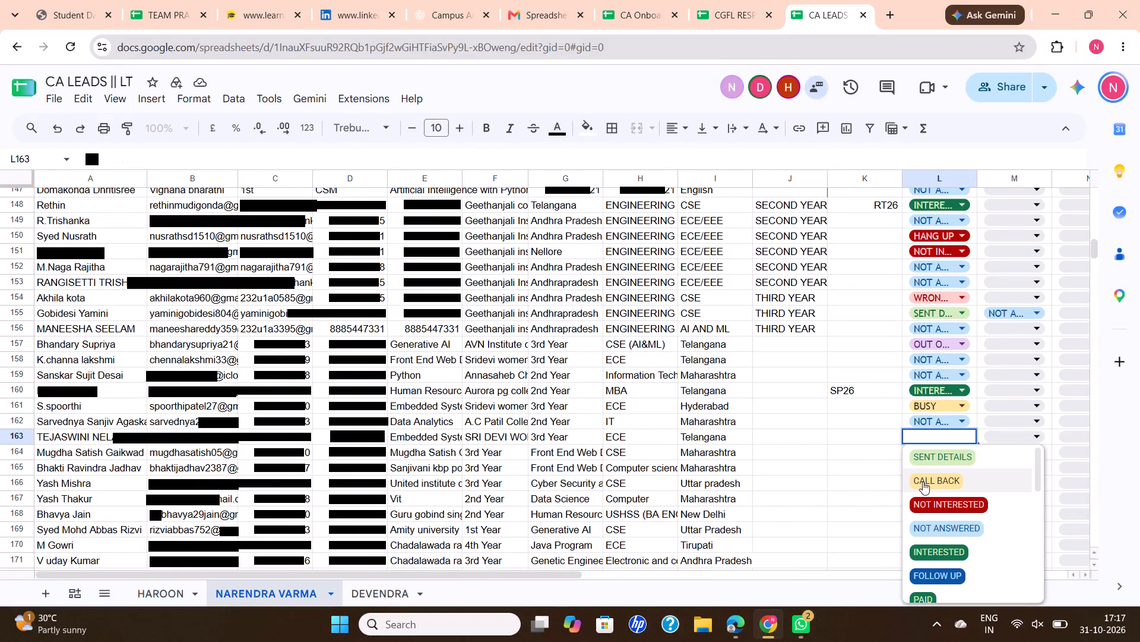
scroll(923, 481, "down", 1)
left_click(922, 531)
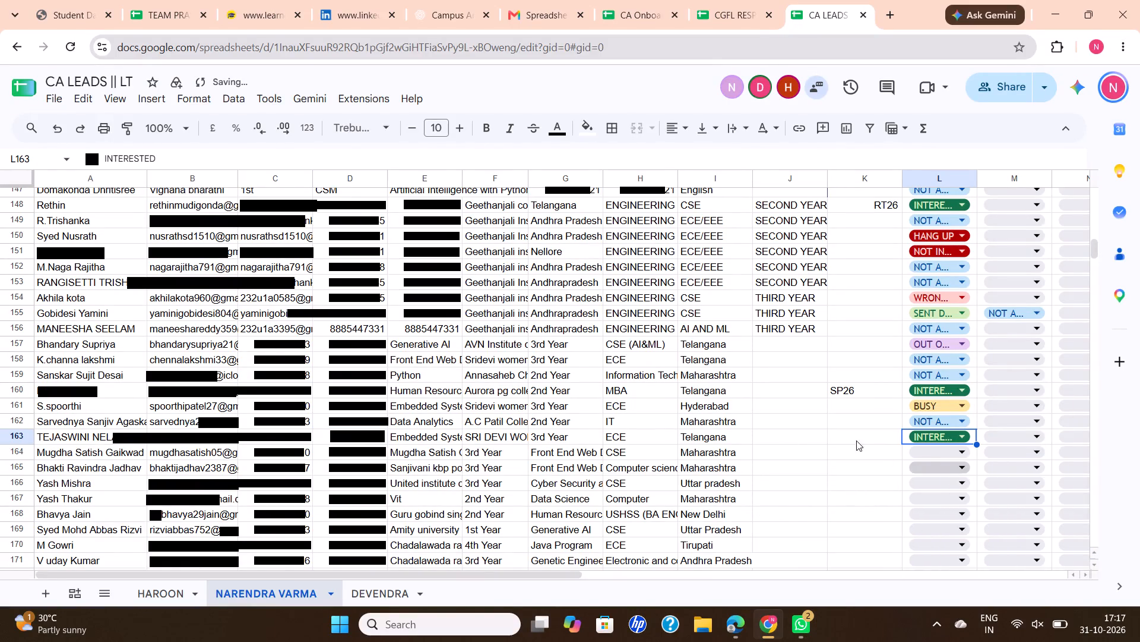
Select the column K code cell for the lead in row 163.
left_click(850, 435)
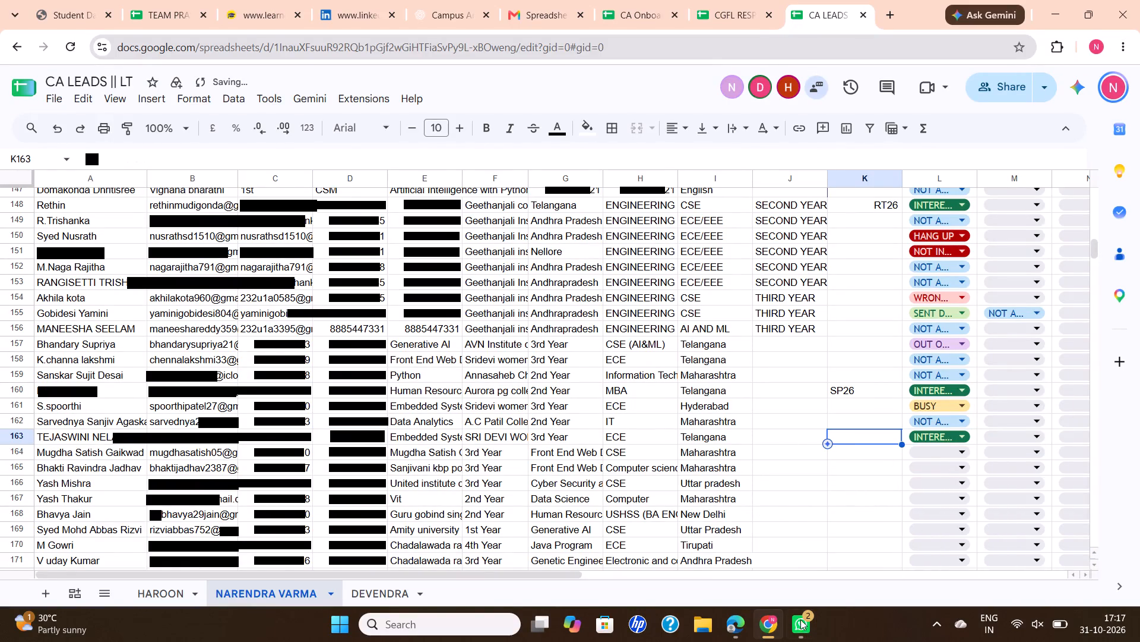
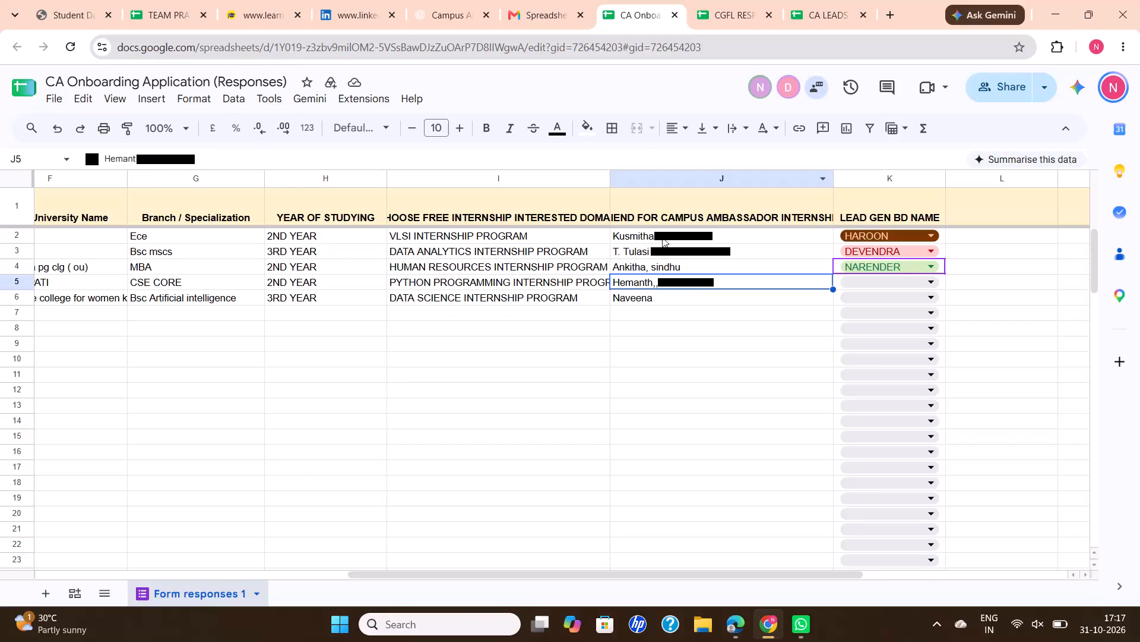
Review the CA Onboarding Application responses across all columns, from applicant details to friend referrals and LEAD GEN BD NAME.
scroll(606, 335, "right", 5)
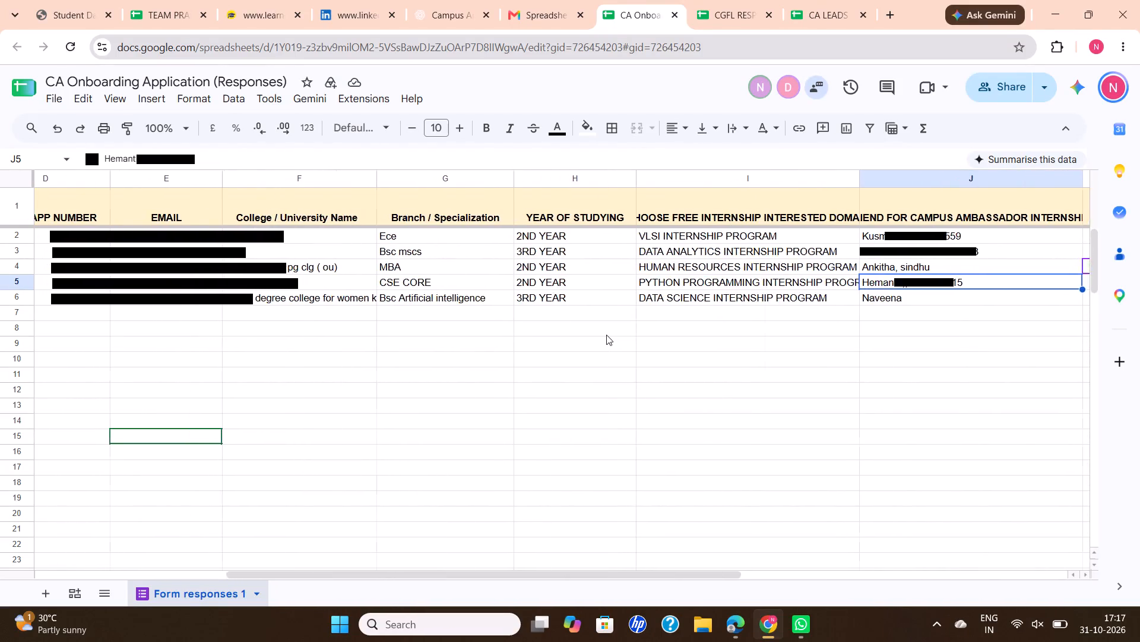
scroll(606, 335, "right", 2)
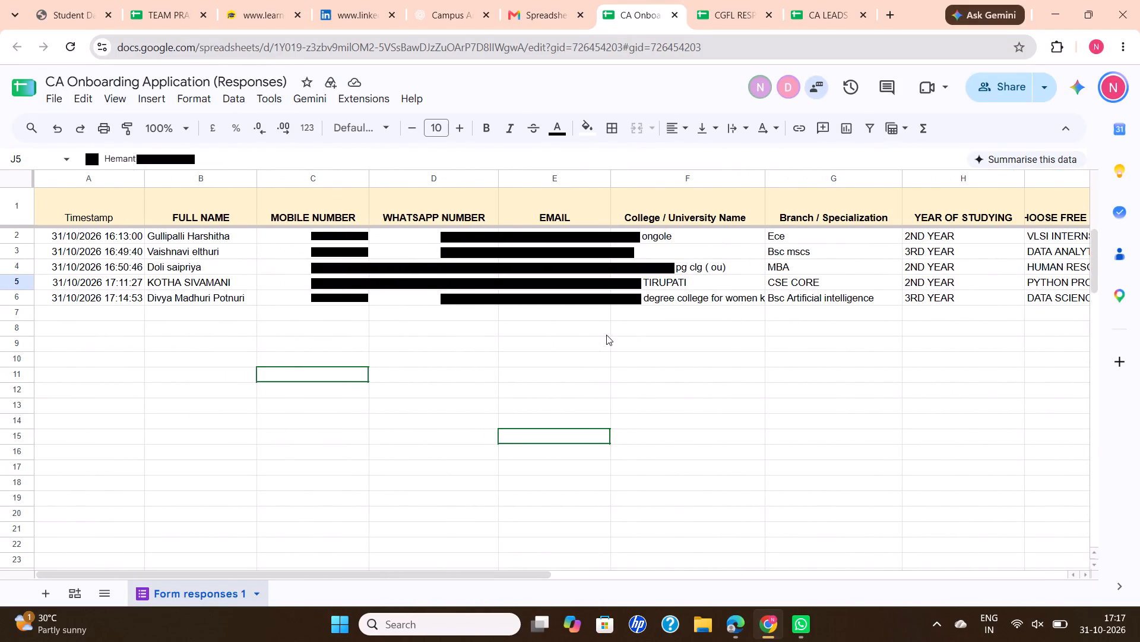
scroll(606, 335, "left", 4)
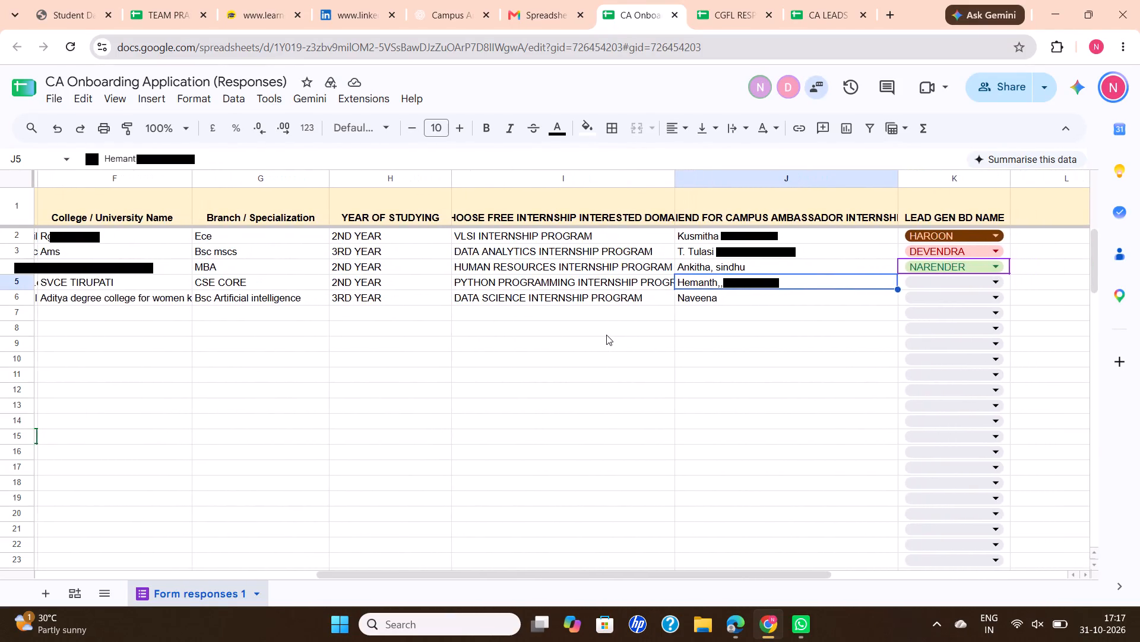
scroll(606, 335, "right", 8)
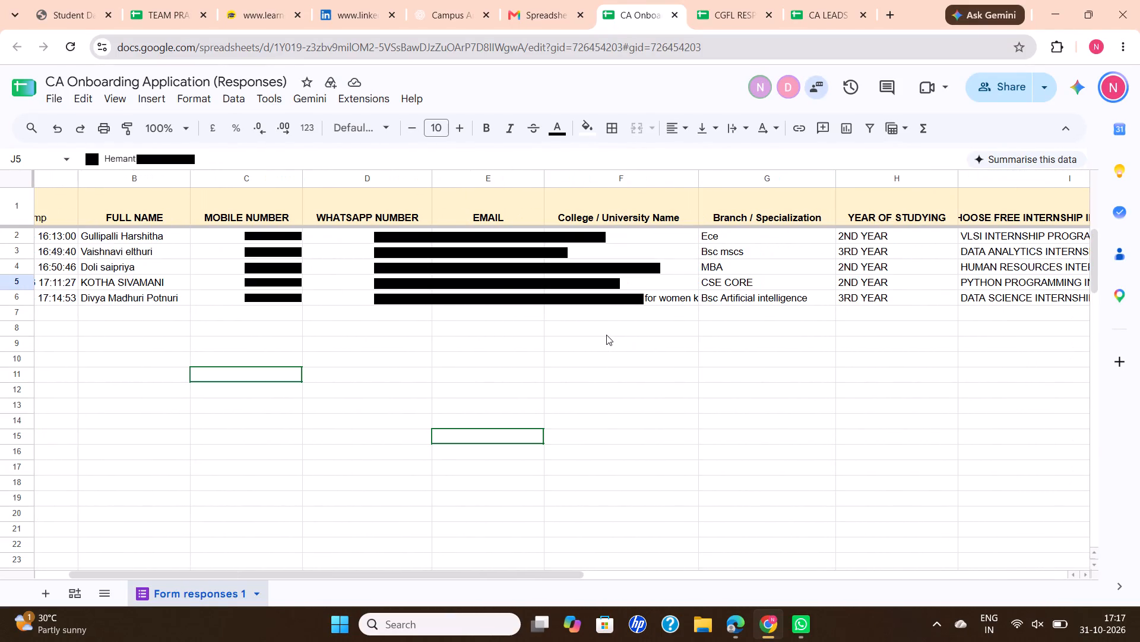
scroll(606, 335, "left", 3)
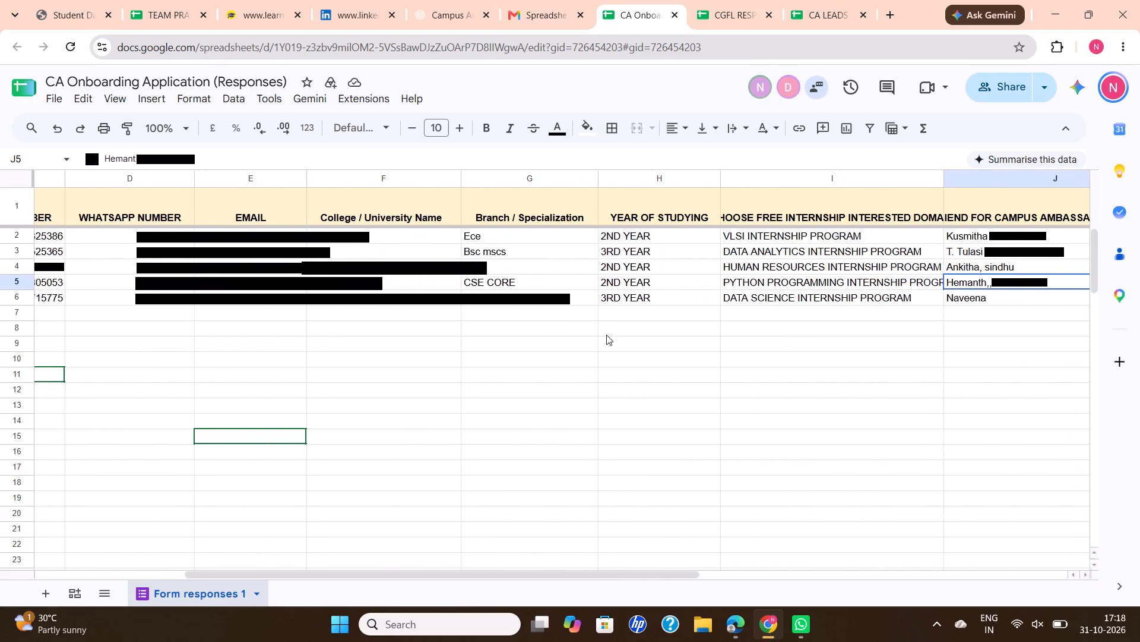
scroll(606, 335, "right", 6)
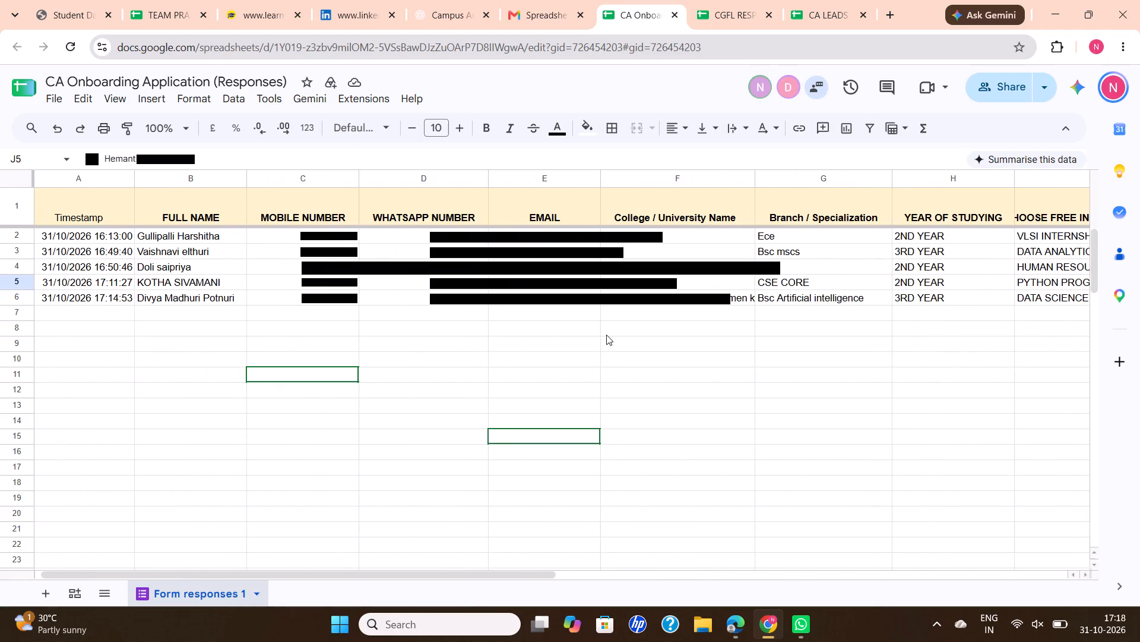
scroll(606, 335, "left", 3)
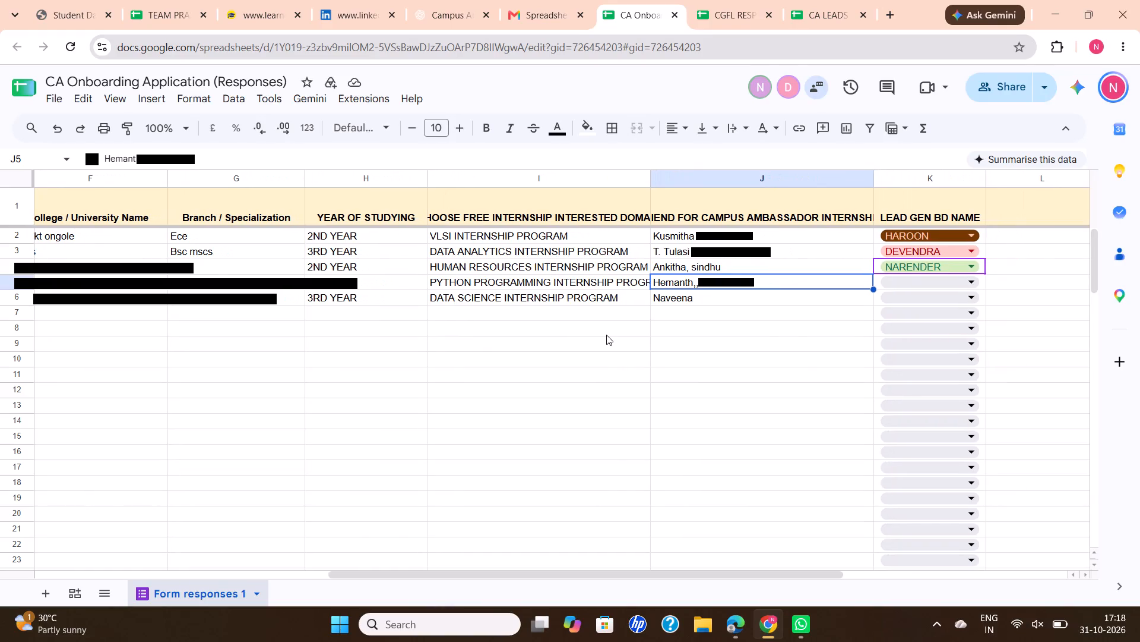
scroll(606, 335, "right", 3)
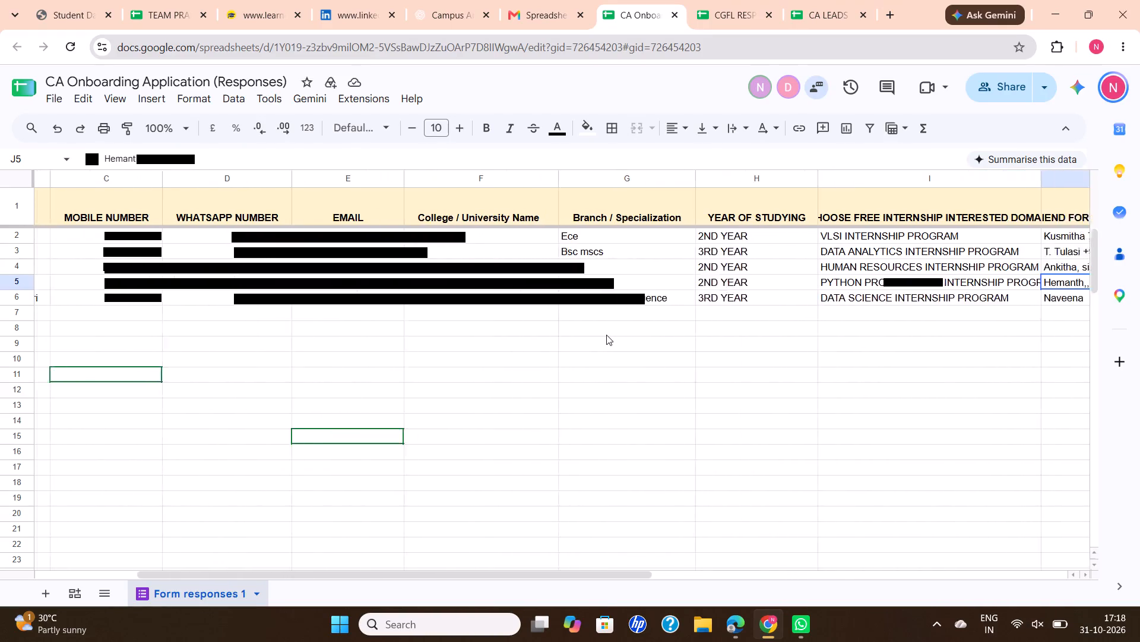
scroll(606, 335, "right", 2)
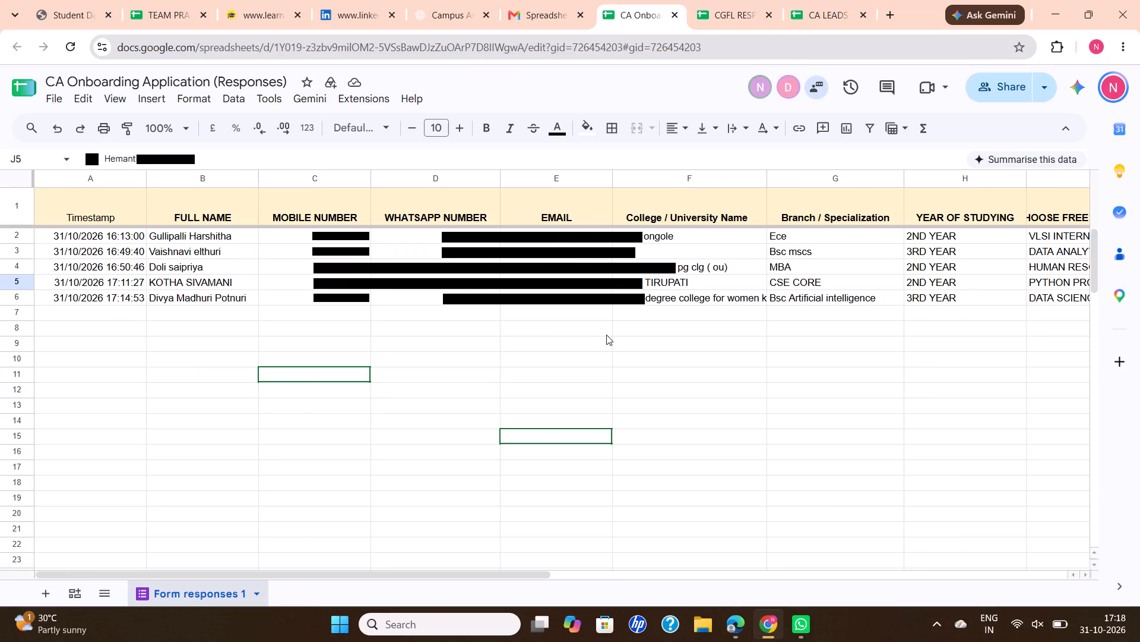
left_click(748, 14)
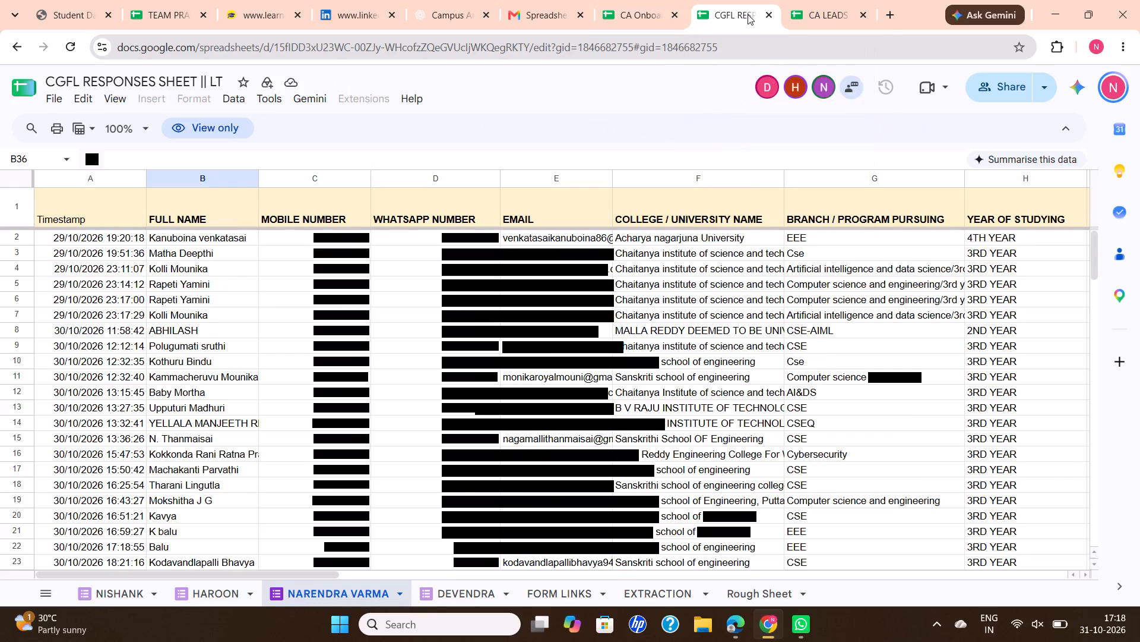
scroll(710, 446, "down", 2)
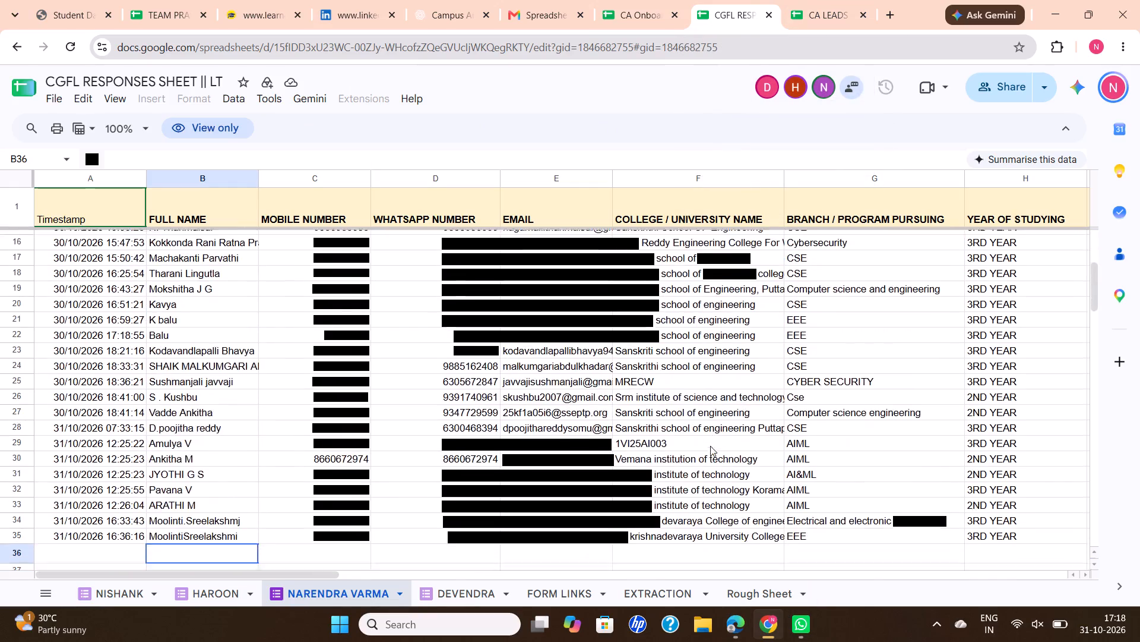
scroll(710, 446, "down", 1)
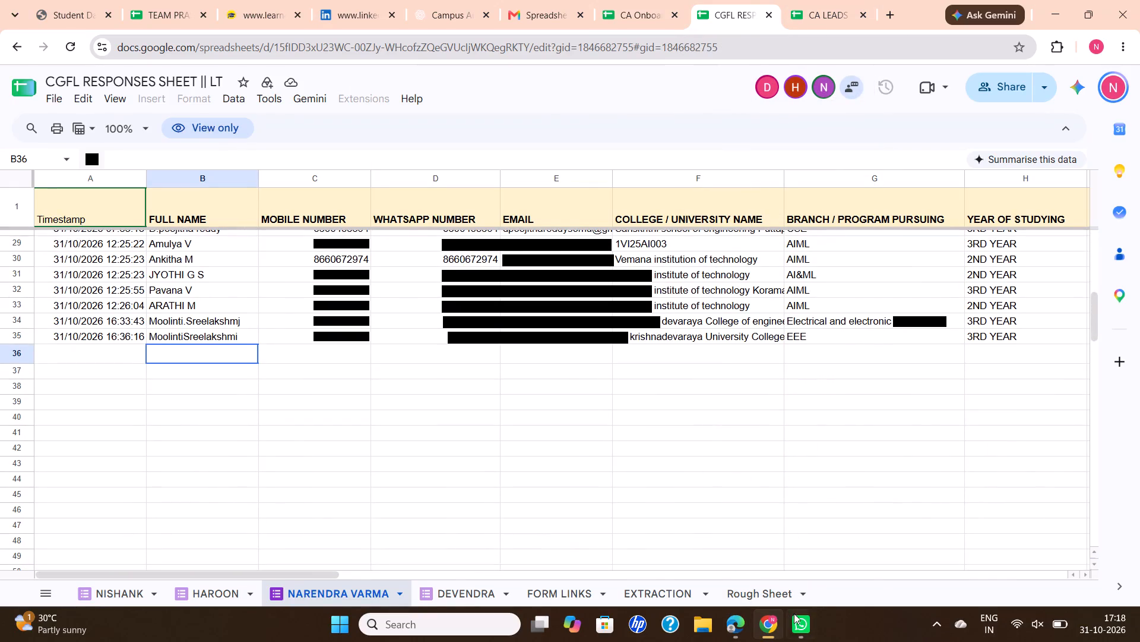
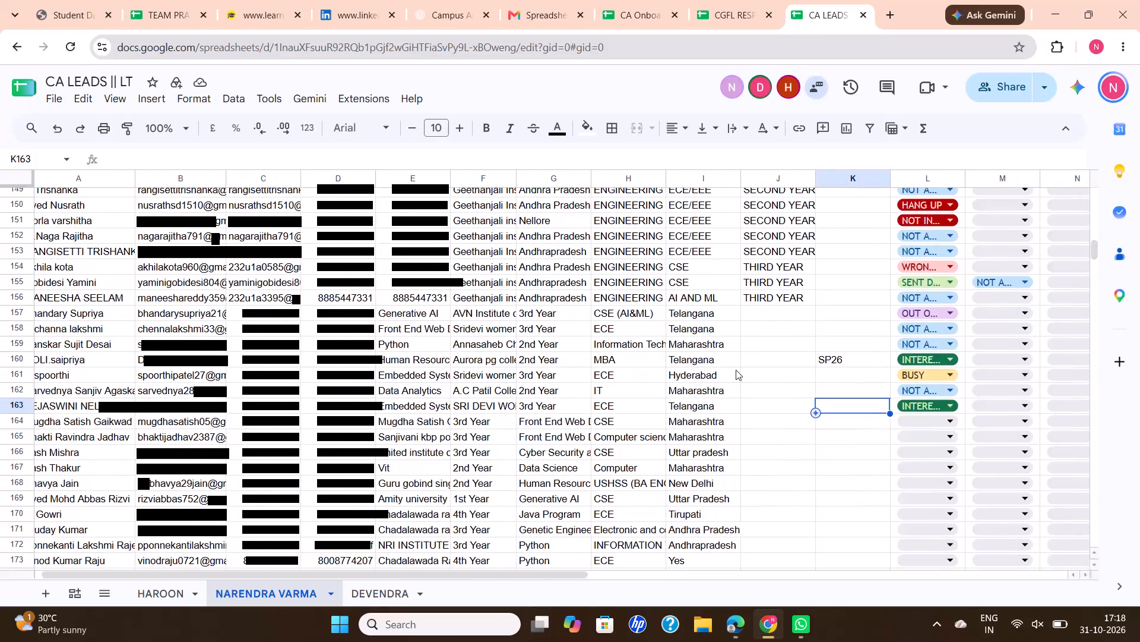
Change the call status of the lead in row 163 to SENT DETAILS.
left_click(773, 421)
left_click(908, 406)
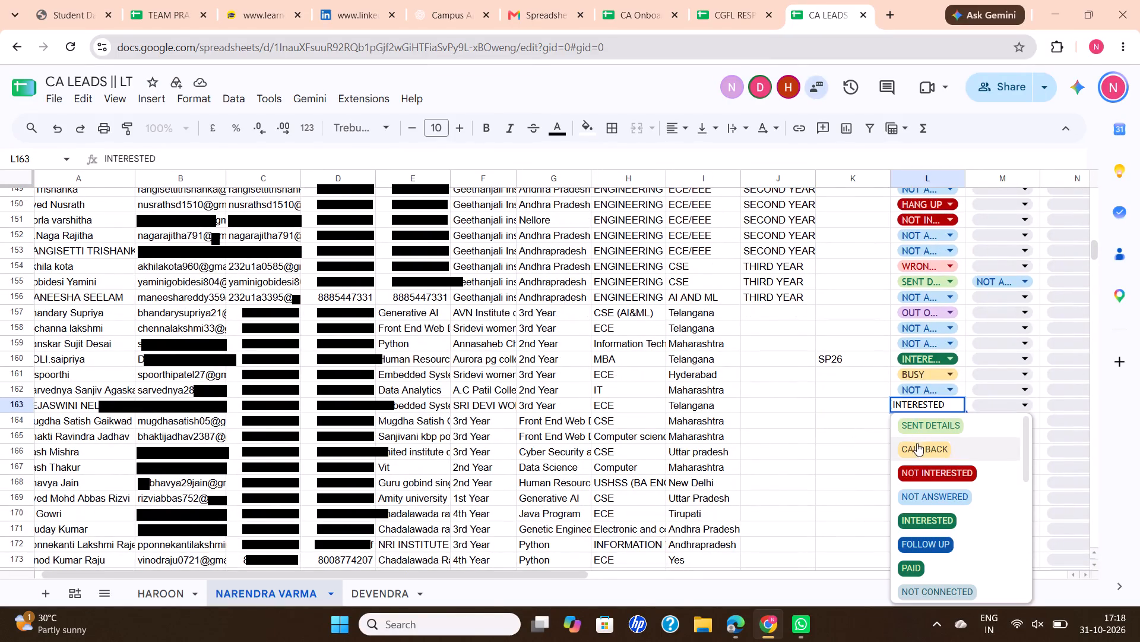
left_click(913, 423)
left_click(856, 415)
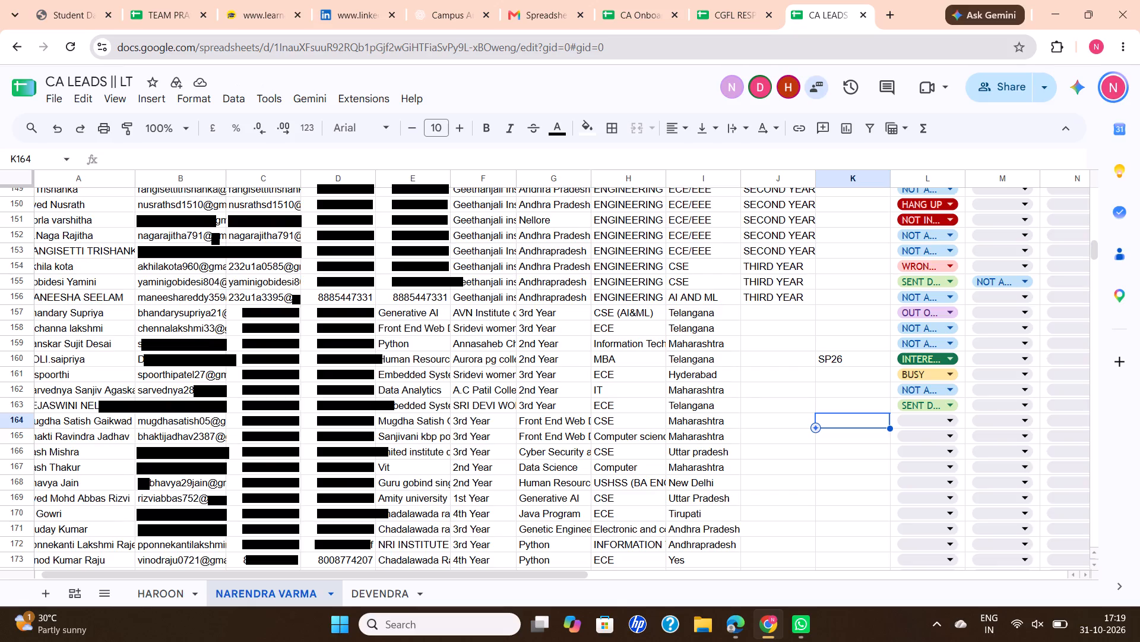
Open the full college entry of the lead in row 164 and select that lead's contact number in column D.
scroll(687, 388, "right", 4)
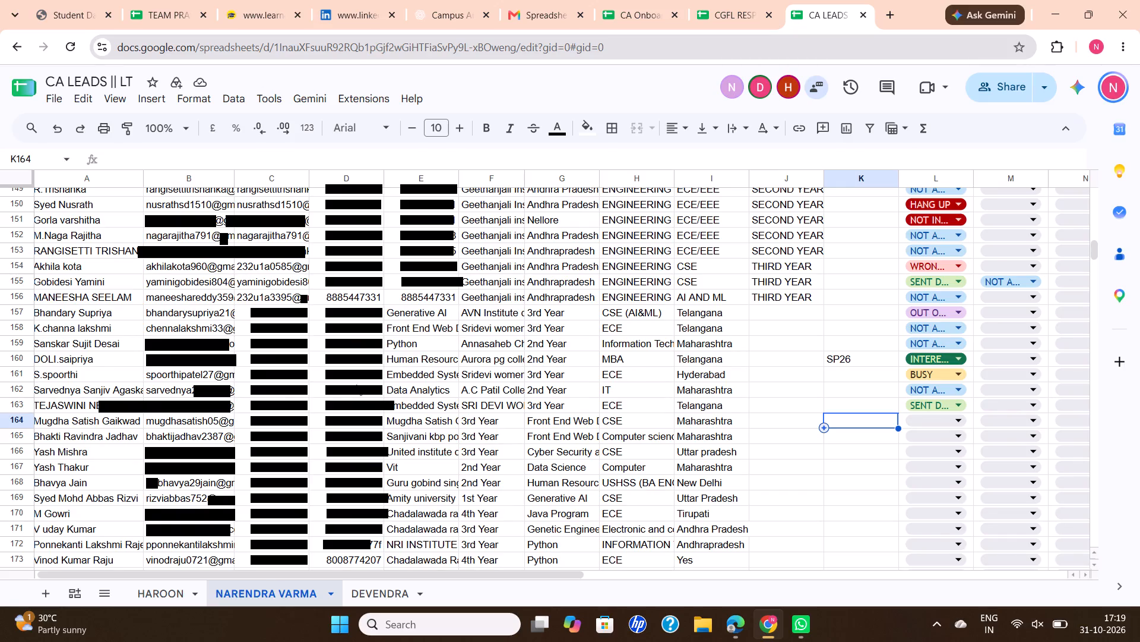
triple_click(424, 420)
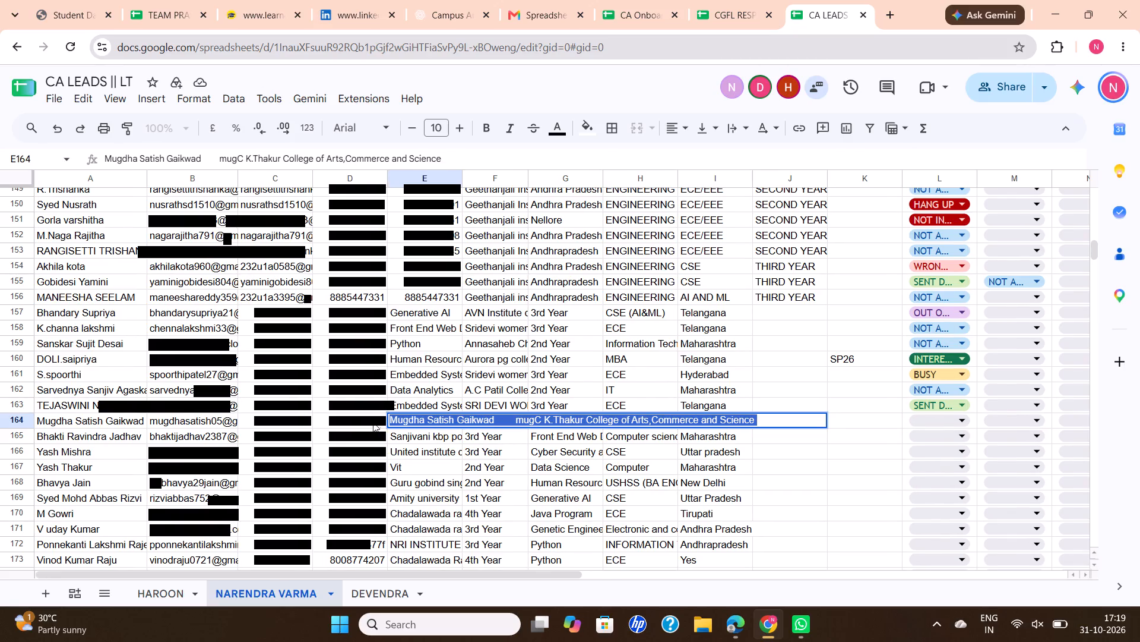
left_click(355, 423)
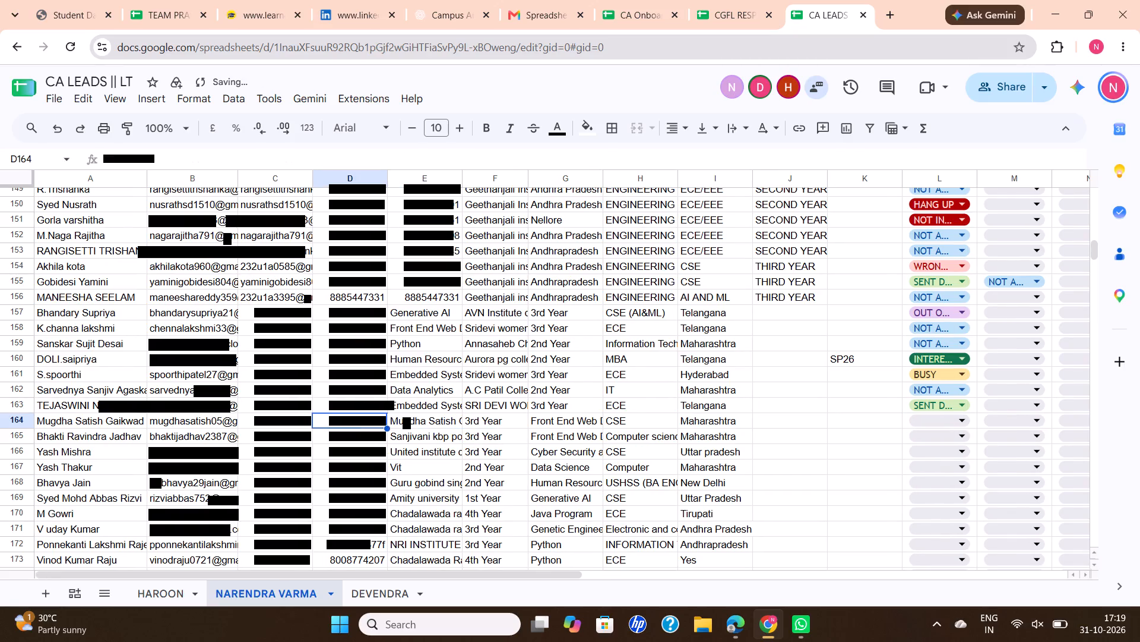
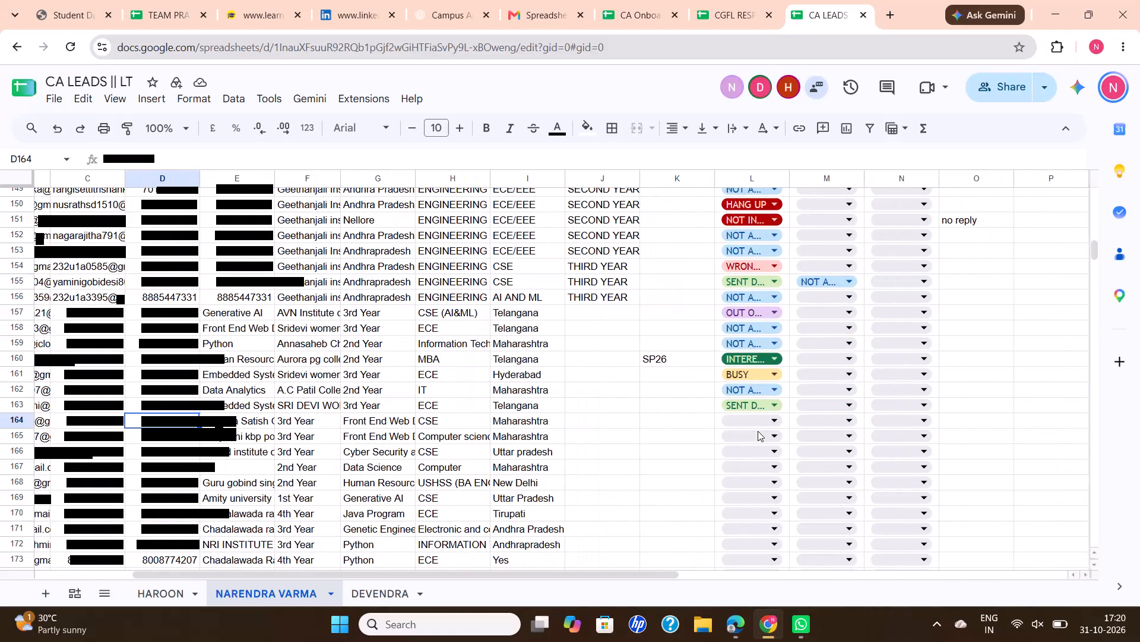
Set the call status of the lead in row 164 to HANG UP in column L.
left_click(774, 422)
scroll(756, 502, "down", 1)
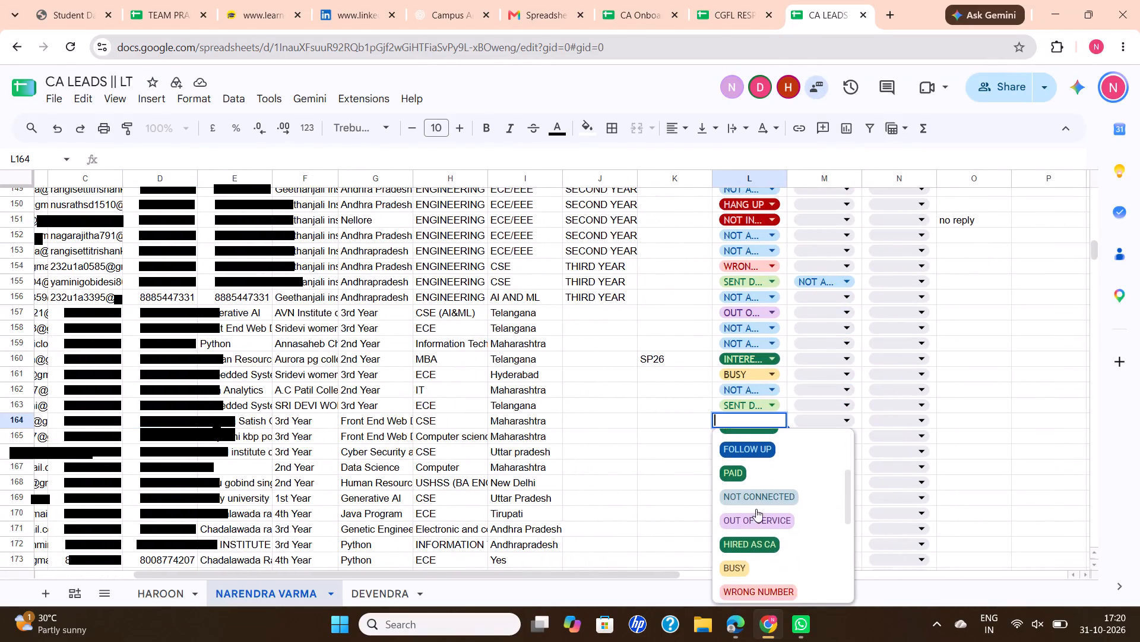
scroll(749, 544, "down", 2)
left_click(755, 543)
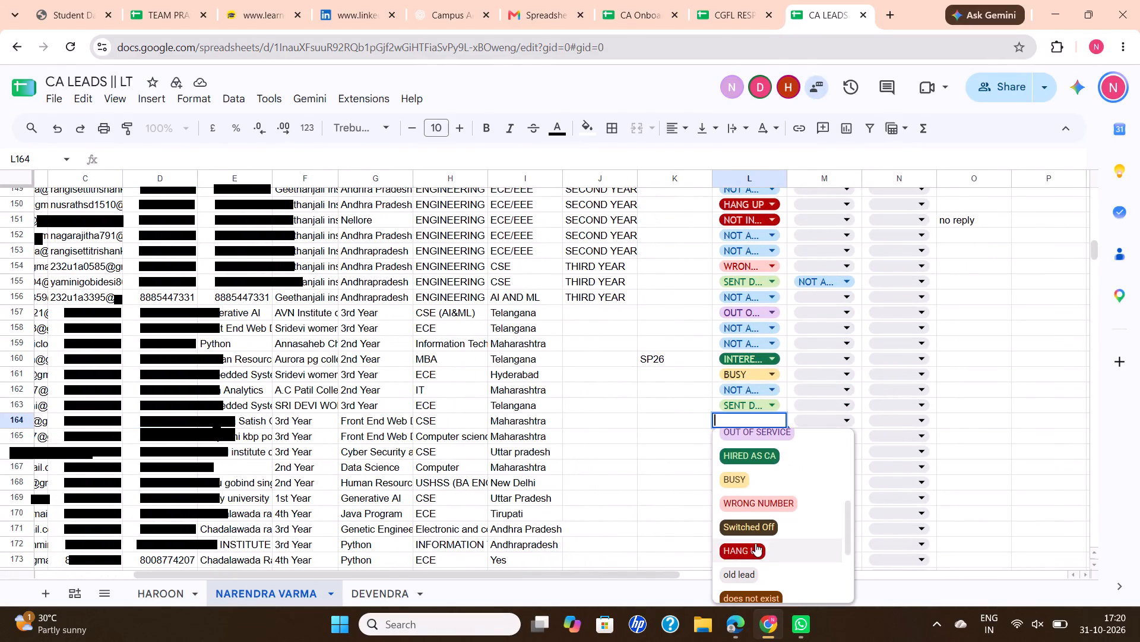
Go to the lead in row 165 and select that lead's contact number in column D.
left_click(682, 436)
scroll(682, 436, "right", 4)
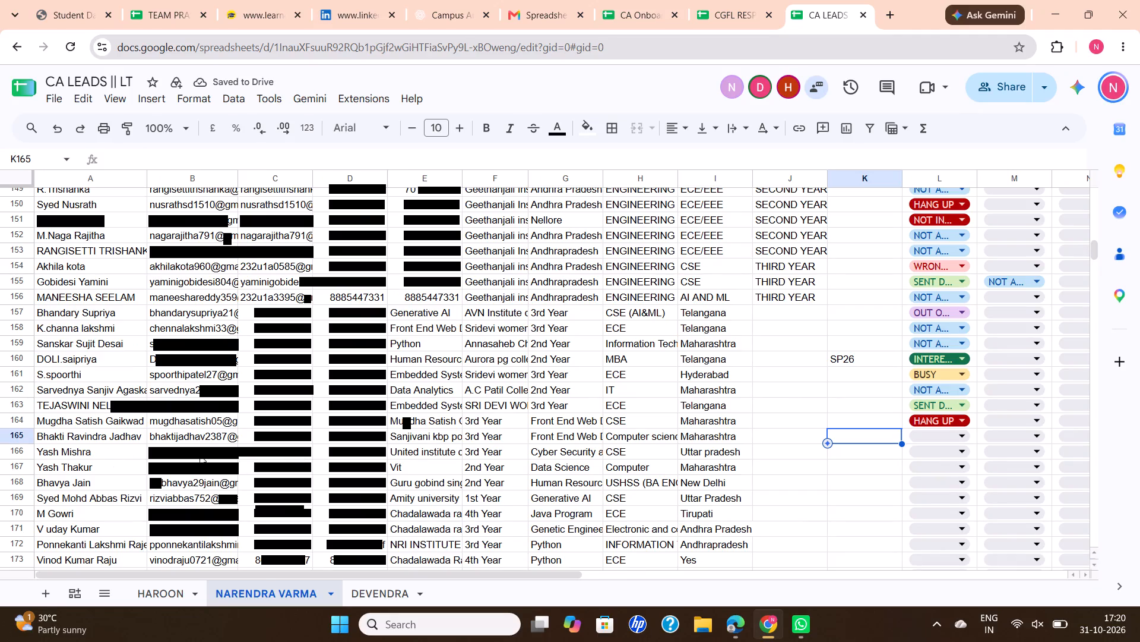
left_click(356, 438)
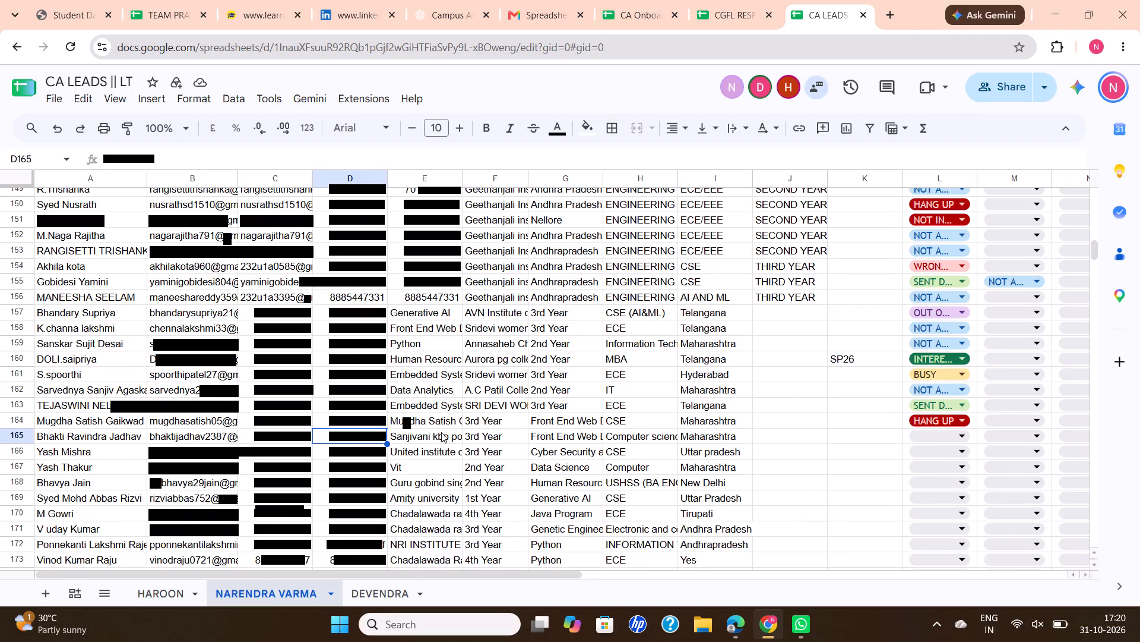
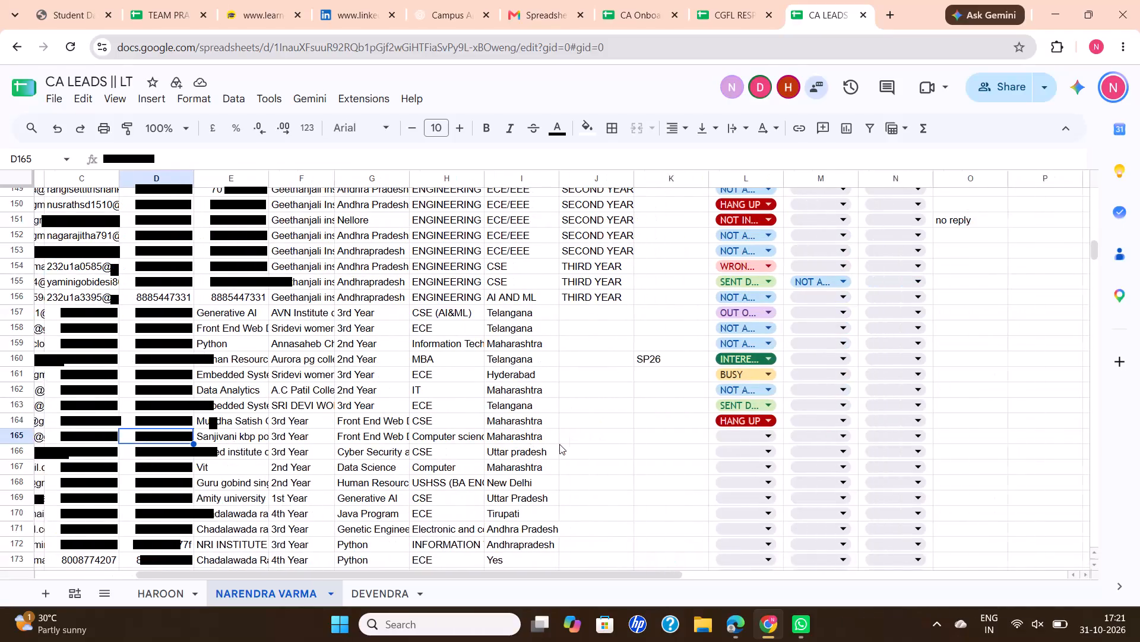
Set the call status of the lead in row 165 to HANG UP in column L.
left_click(712, 436)
scroll(721, 484, "down", 1)
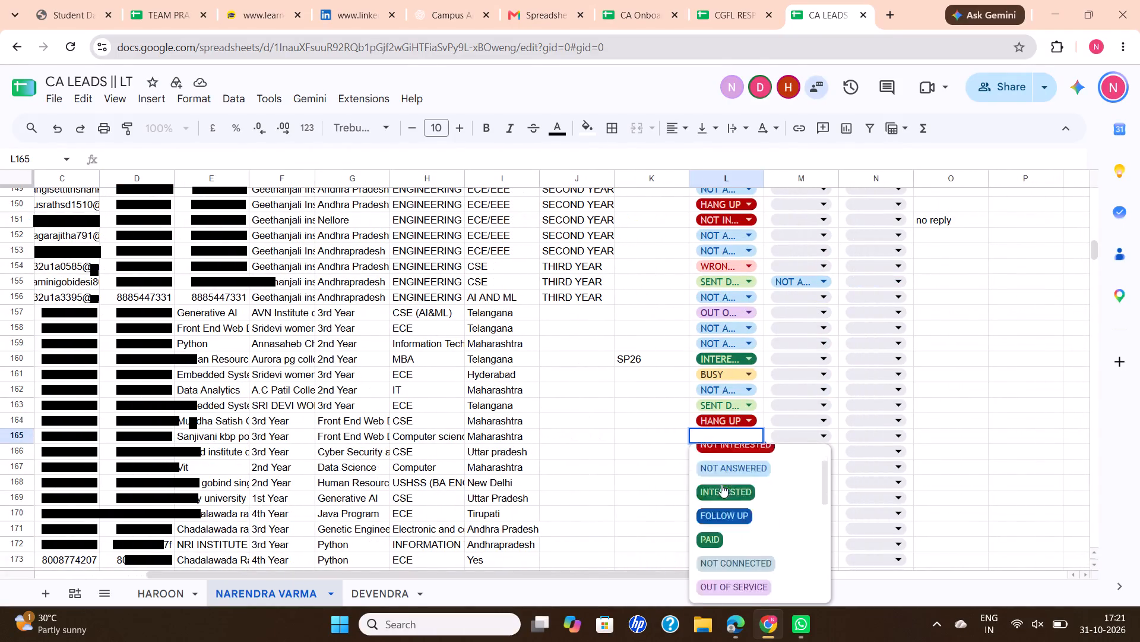
scroll(721, 484, "down", 1)
scroll(727, 571, "down", 1)
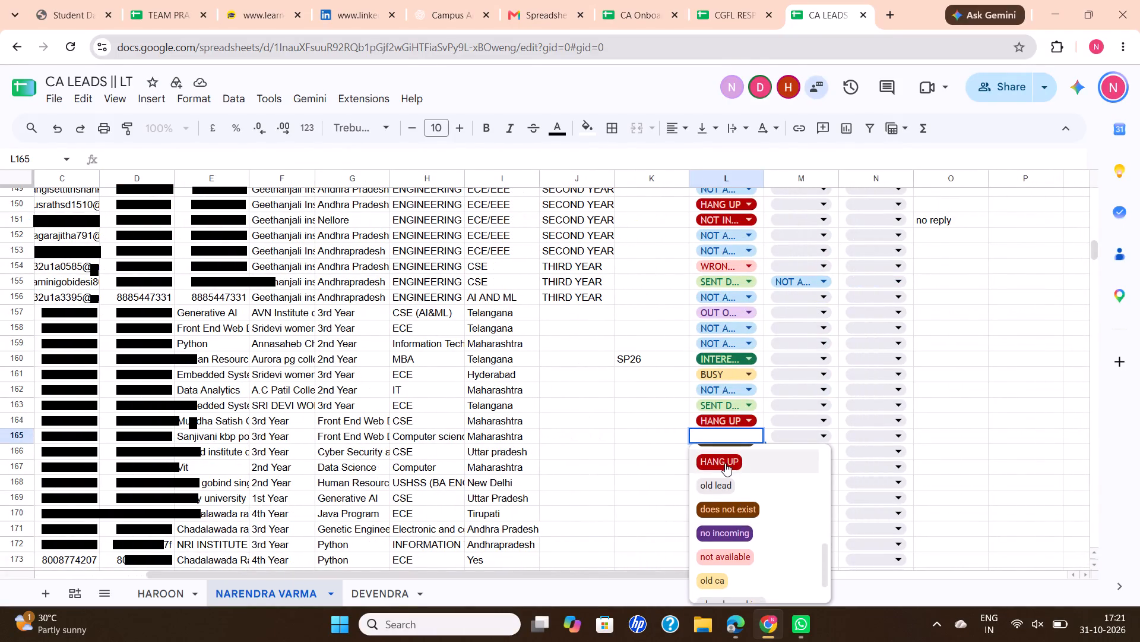
left_click(725, 463)
Go to the lead in row 166, check the college entry in column E, and select the contact number in column D.
left_click(663, 448)
scroll(663, 448, "right", 6)
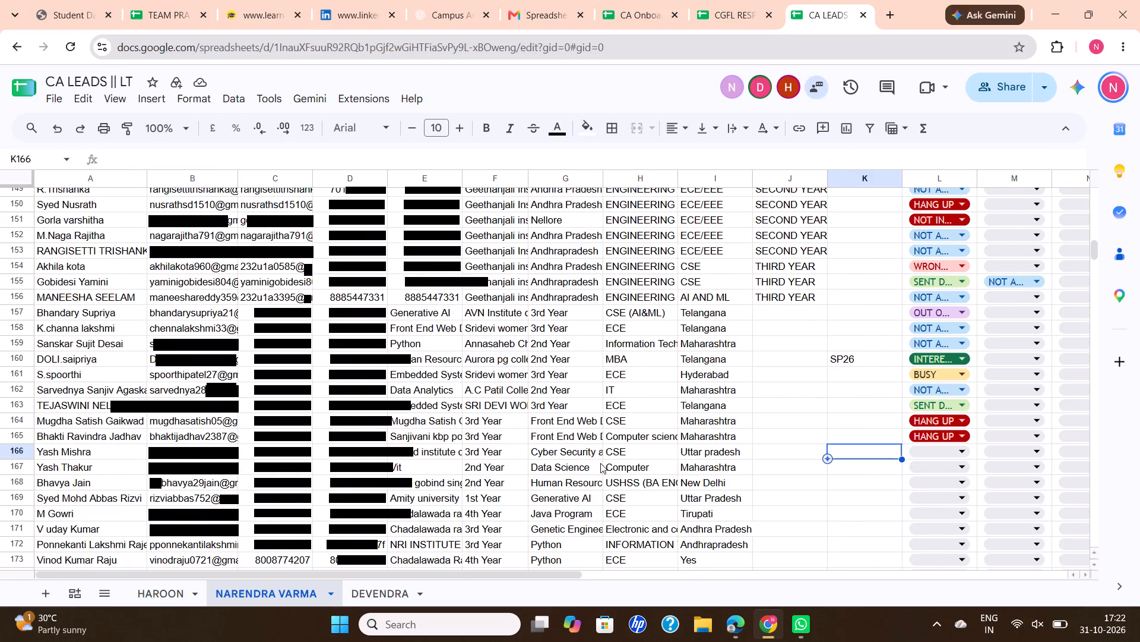
left_click(335, 454)
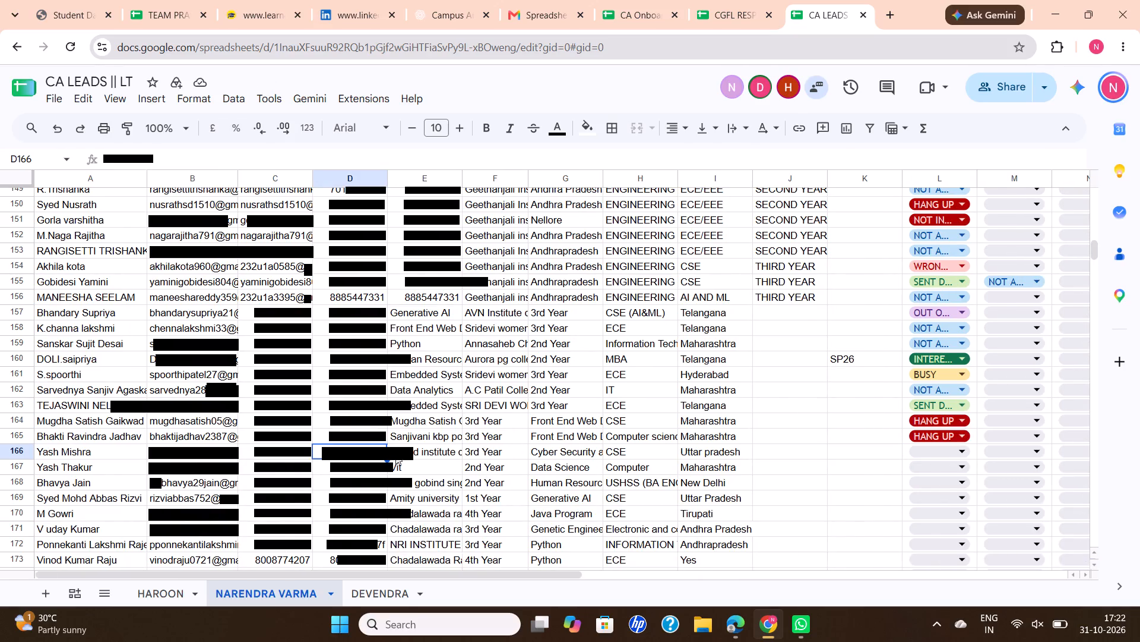
triple_click(418, 451)
left_click(345, 452)
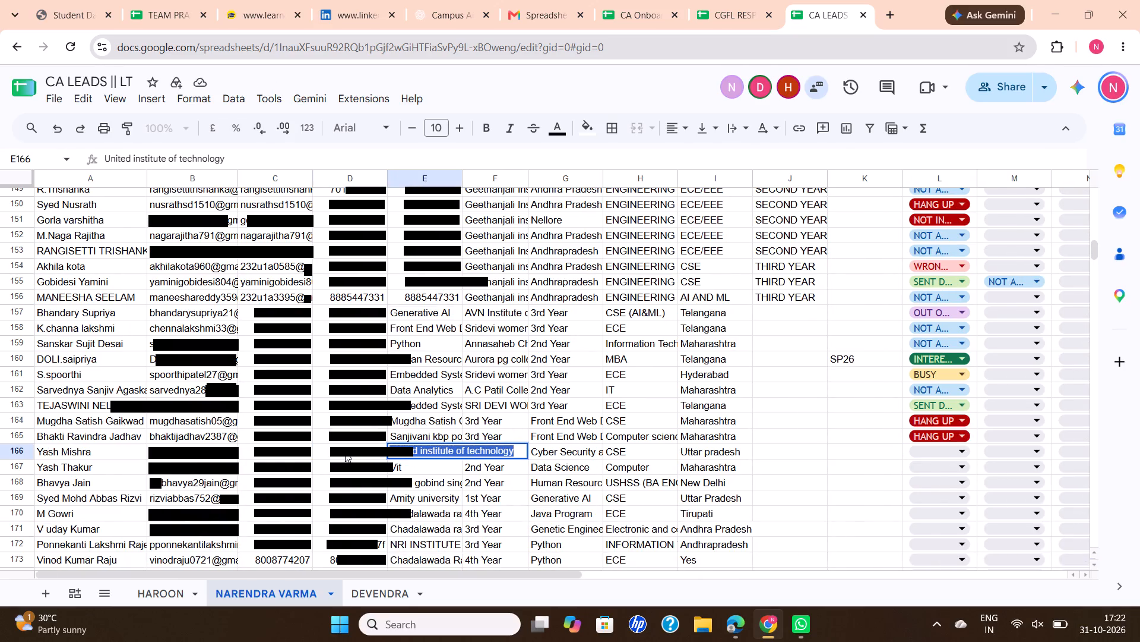
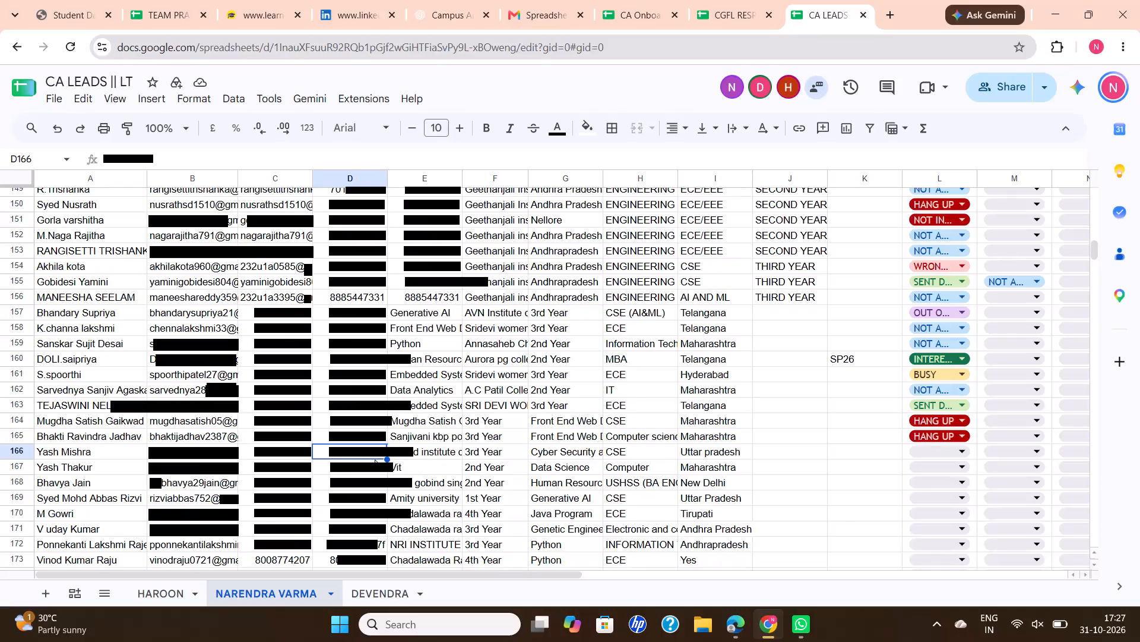
Copy the contact number from the column D cell of the lead in row 166.
triple_click(359, 451)
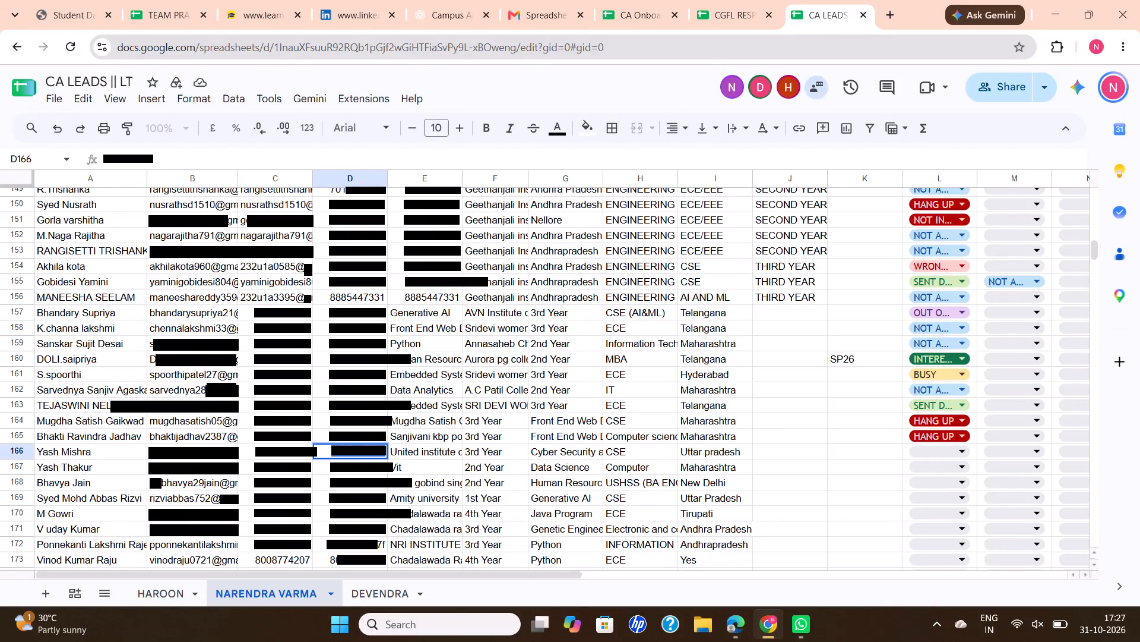
key("ctrl+c")
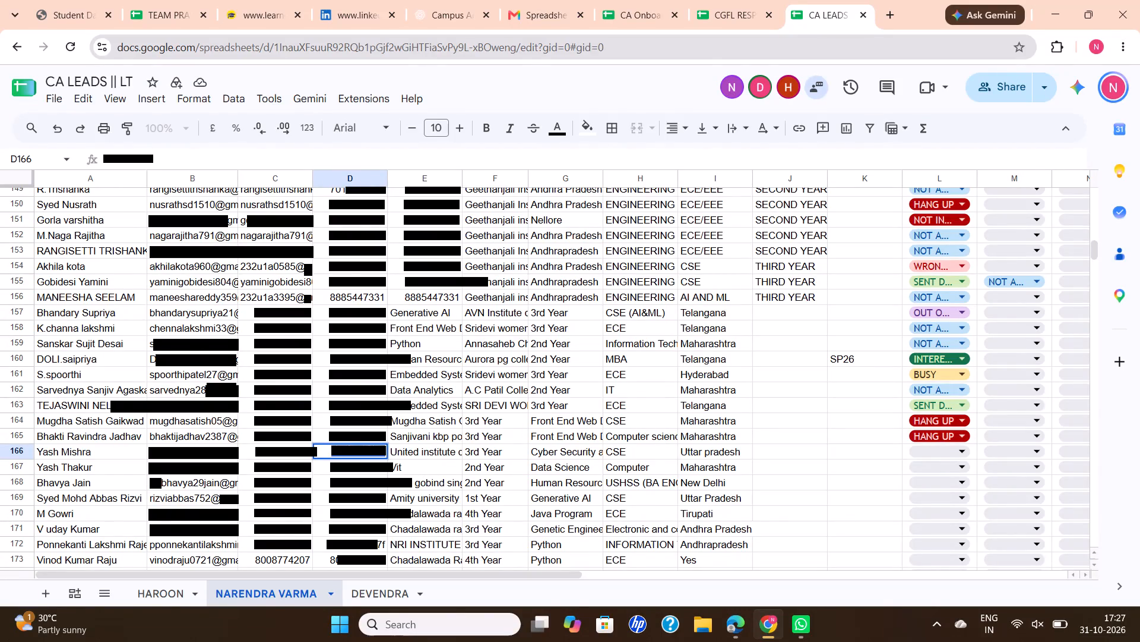
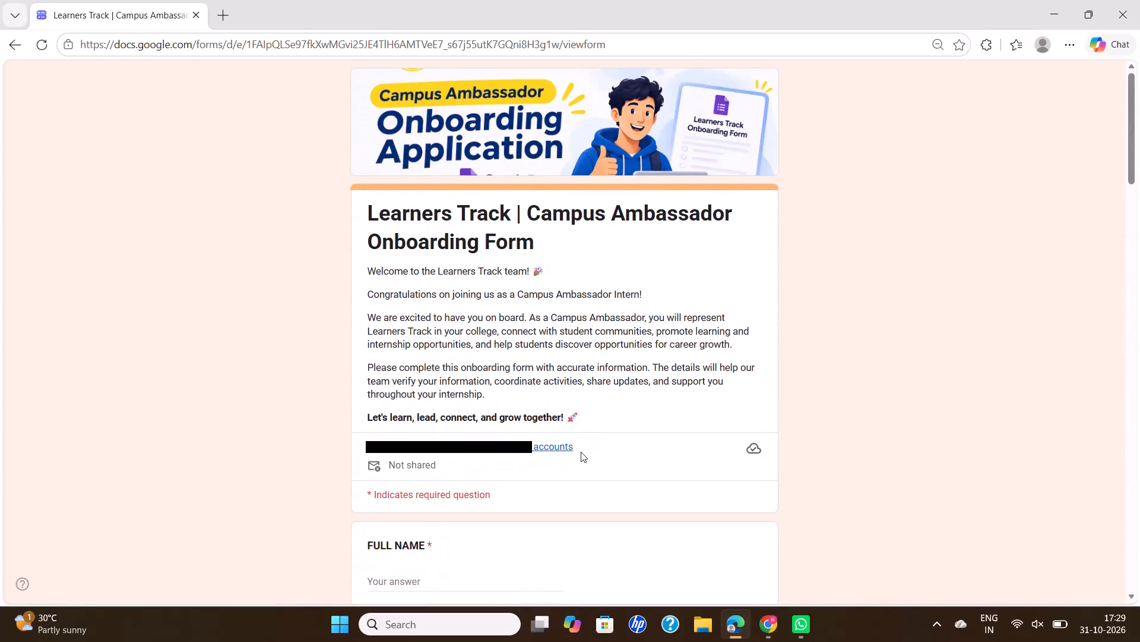
Review the Campus Ambassador Onboarding Form's questions, from the personal and college details through the year of studying to the free internship domain options.
scroll(581, 452, "down", 2)
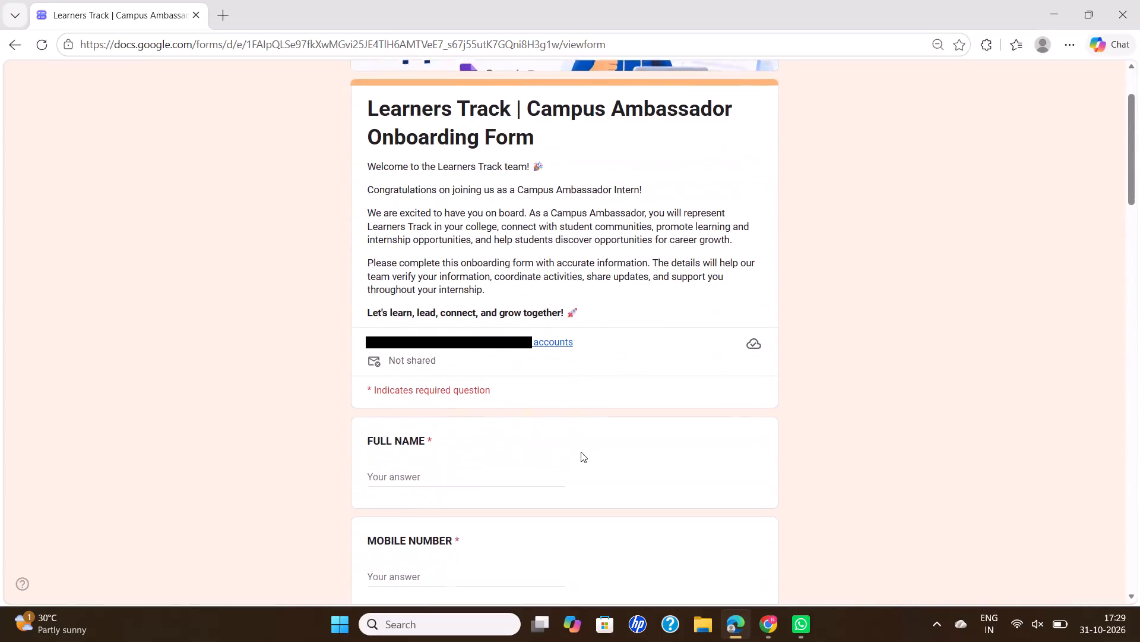
scroll(581, 452, "down", 2)
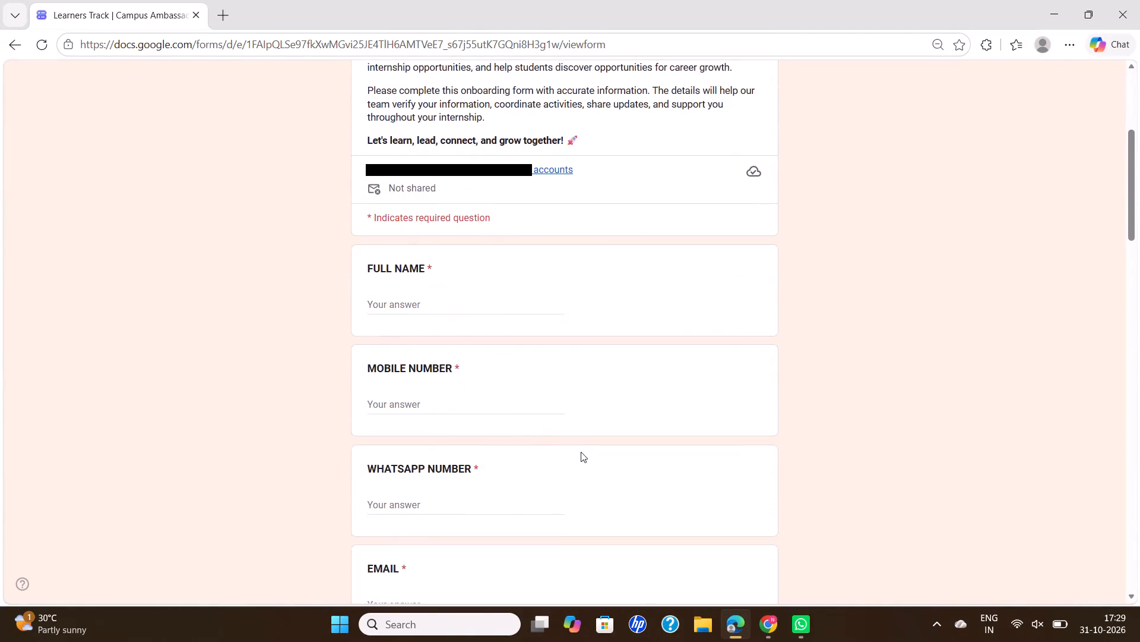
scroll(581, 452, "down", 1)
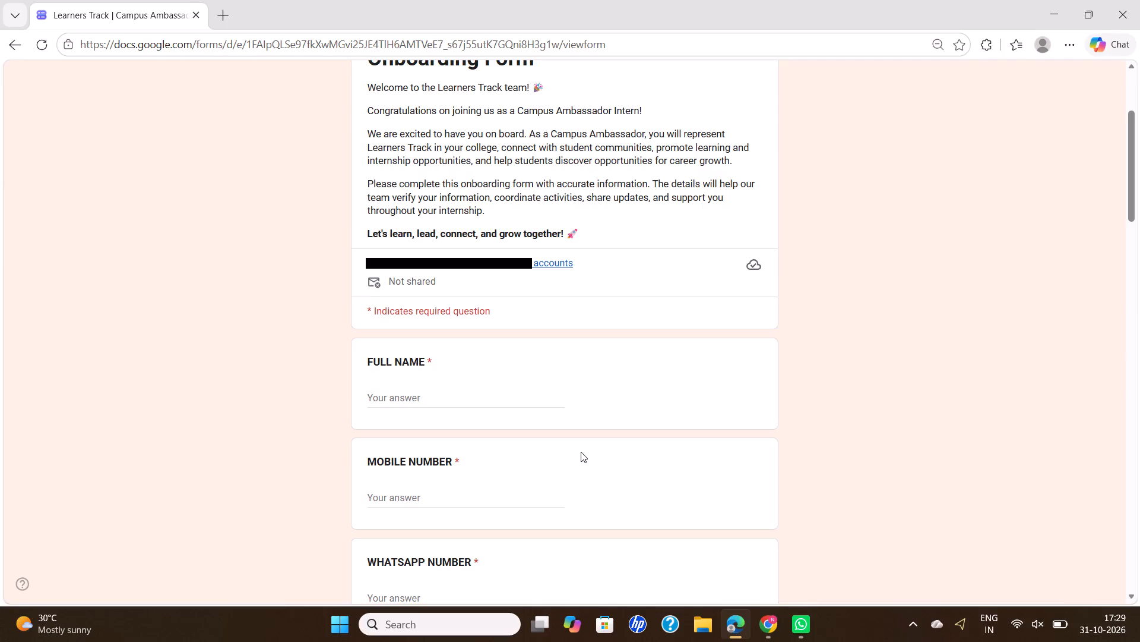
scroll(590, 436, "down", 2)
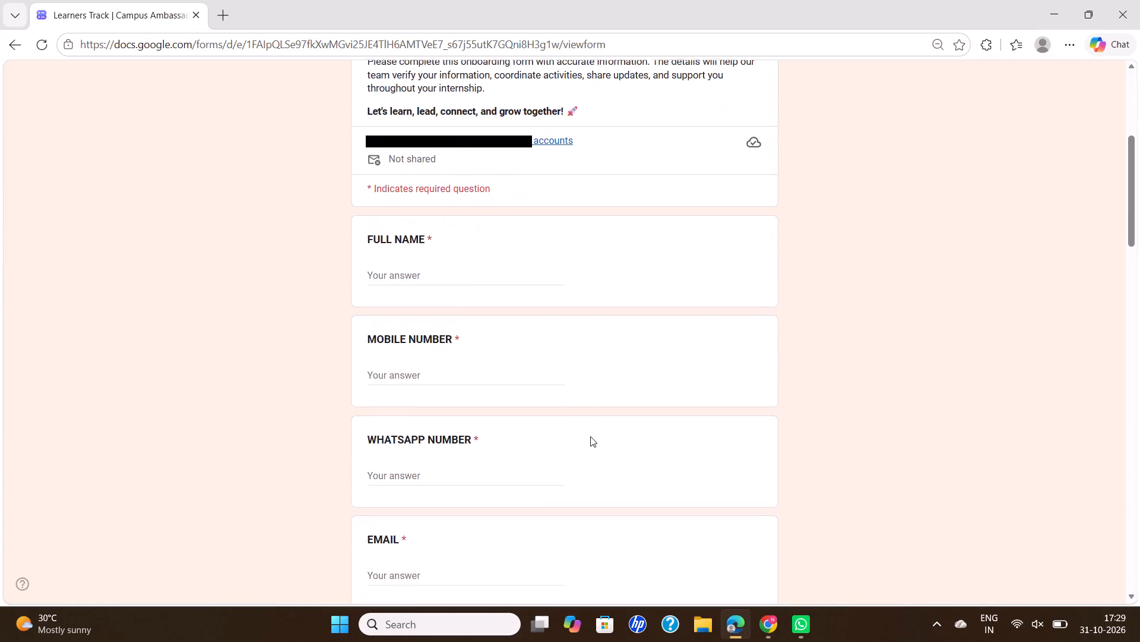
scroll(590, 436, "down", 4)
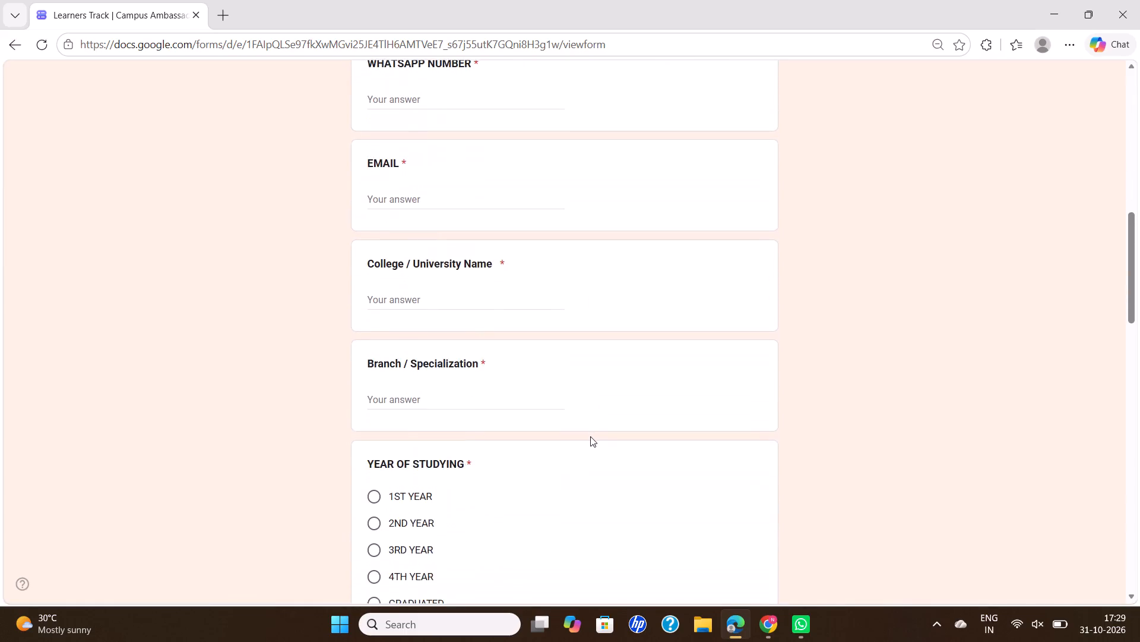
scroll(590, 436, "down", 6)
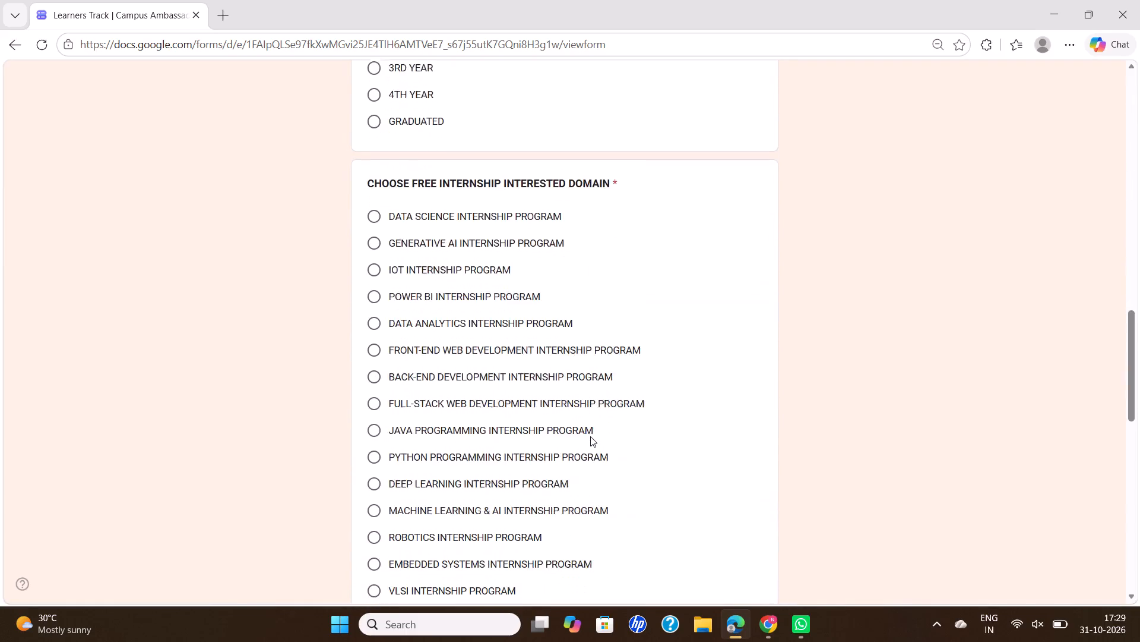
scroll(593, 430, "down", 1)
scroll(593, 430, "up", 2)
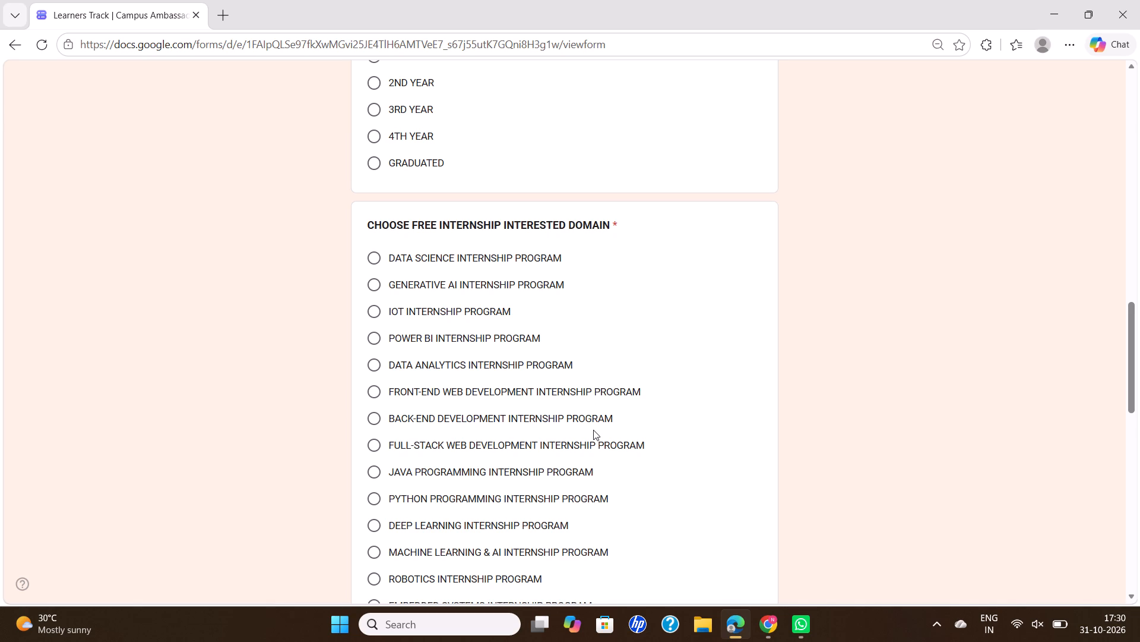
Review the Learners Track Campus Ambassador Onboarding Form from the internship domain choices through the sample certificate and back to the introduction.
scroll(593, 430, "down", 1)
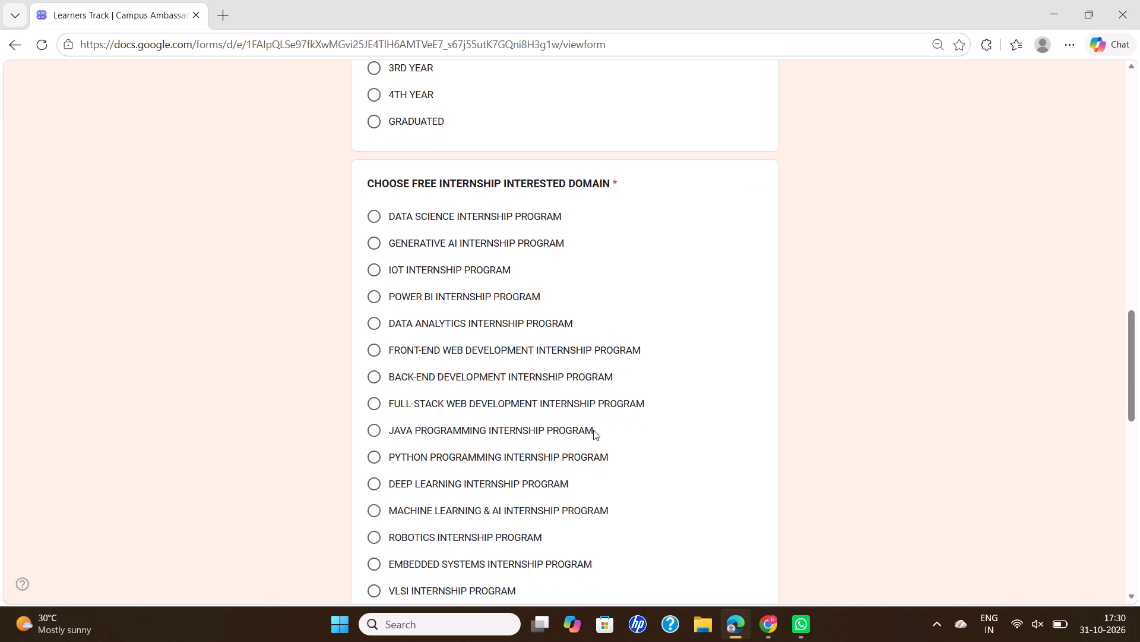
scroll(593, 430, "down", 4)
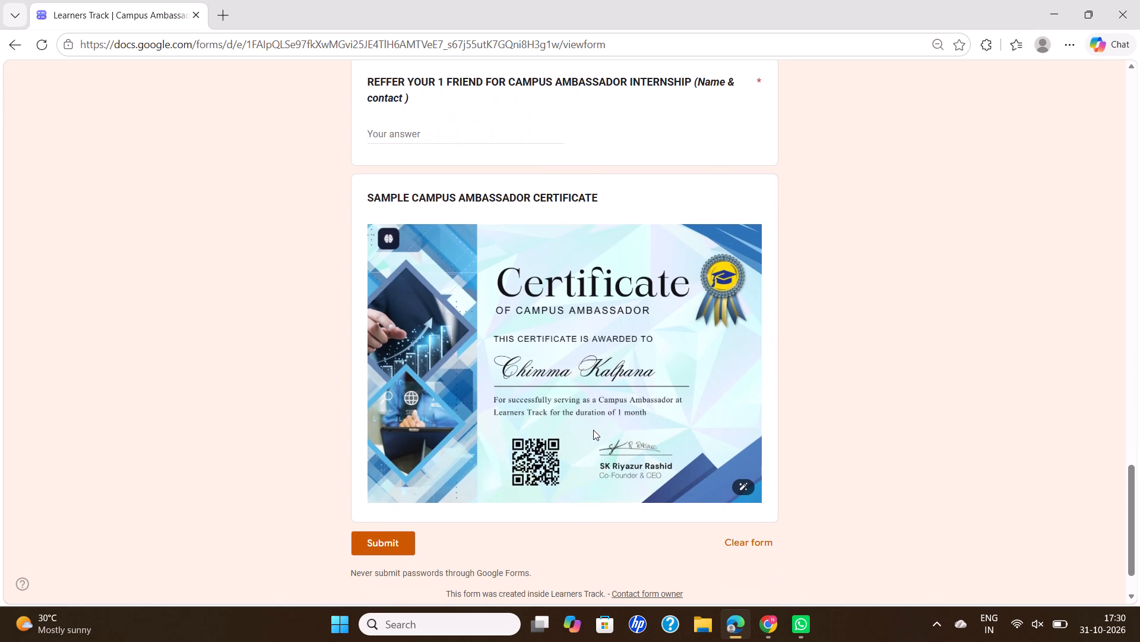
scroll(593, 430, "up", 14)
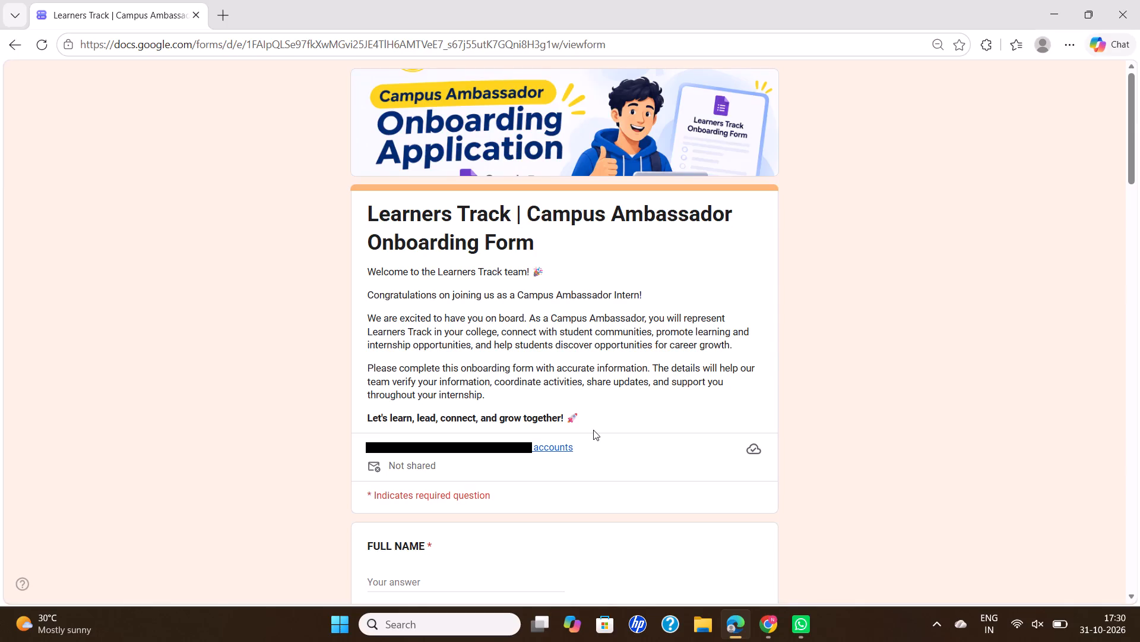
Switch to Chrome and examine the CA Onboarding Application responses, including the friend referrals and lead gen BD names.
left_click(769, 623)
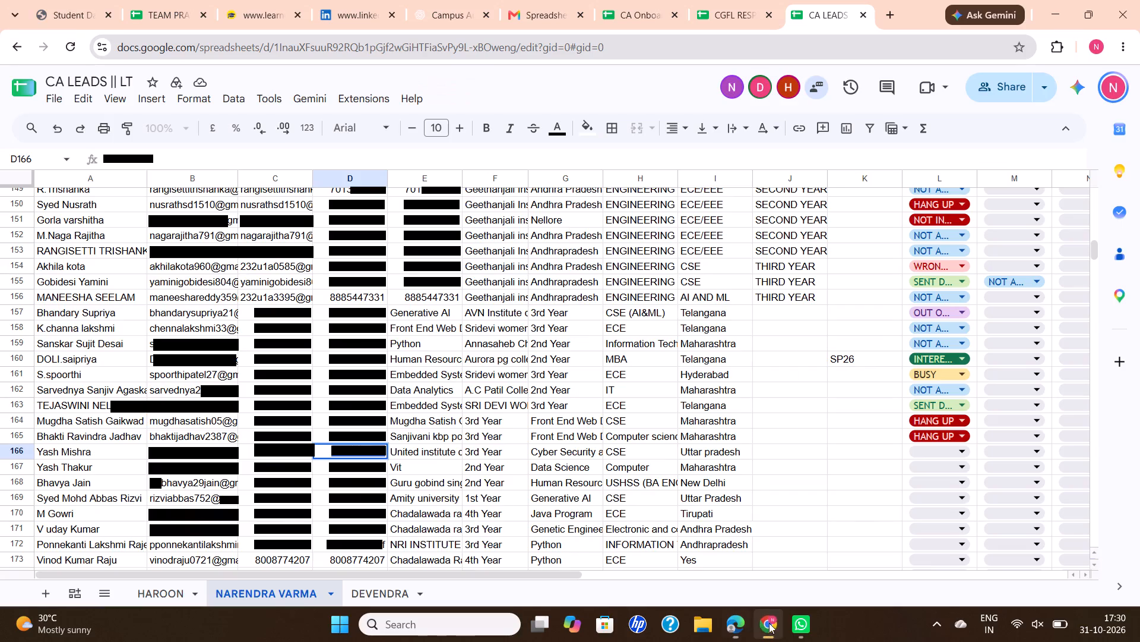
left_click(632, 10)
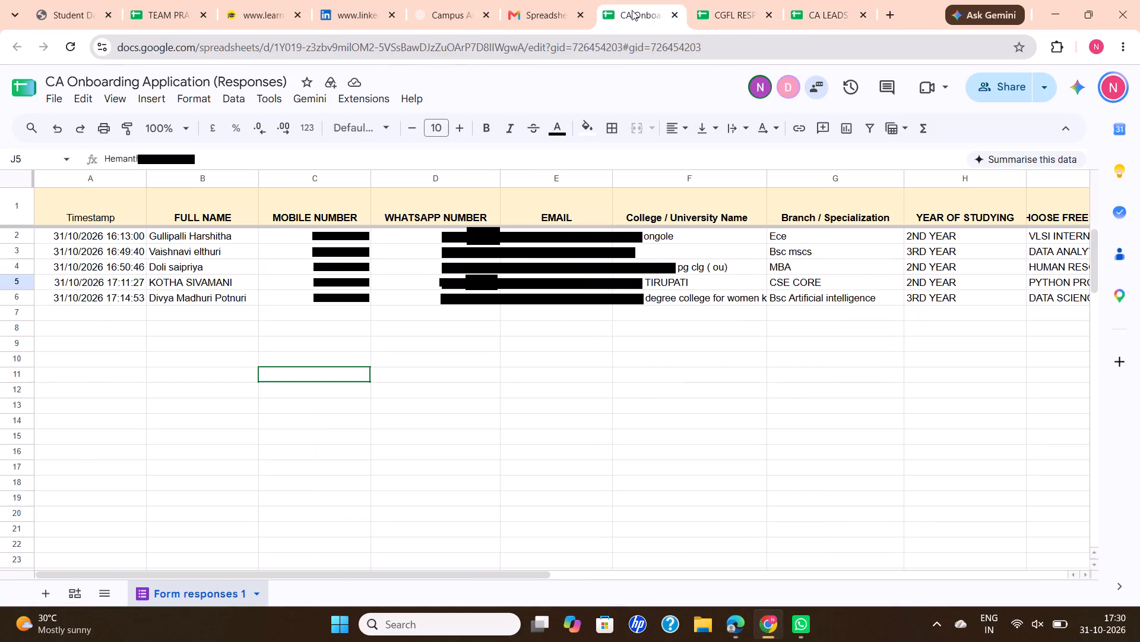
scroll(637, 433, "up", 1)
scroll(637, 433, "left", 3)
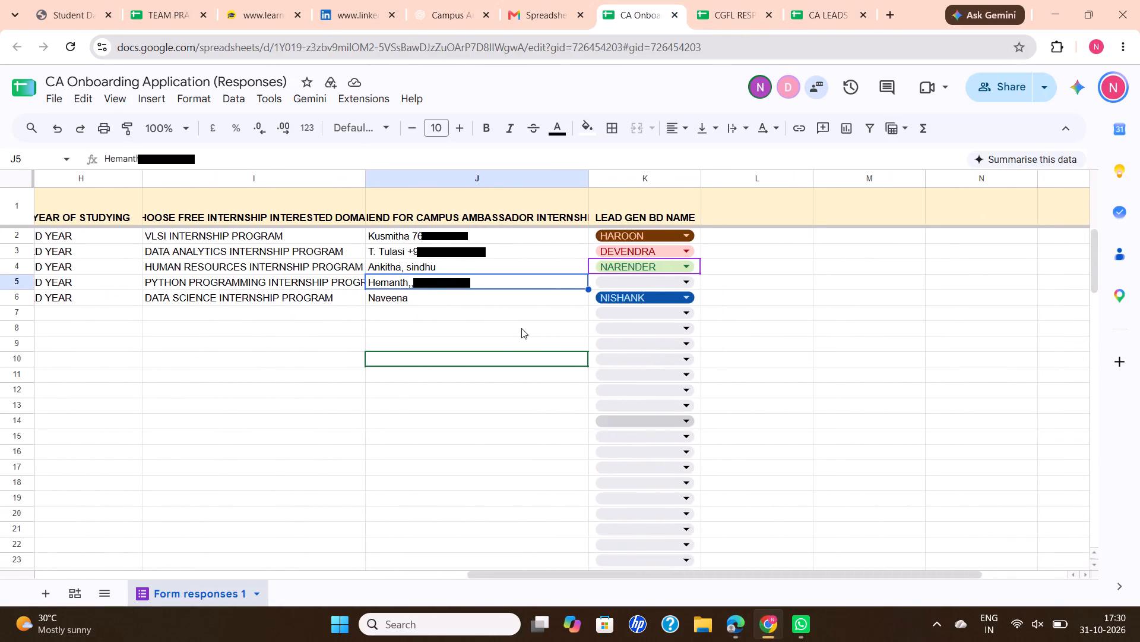
left_click(521, 328)
left_click(460, 307)
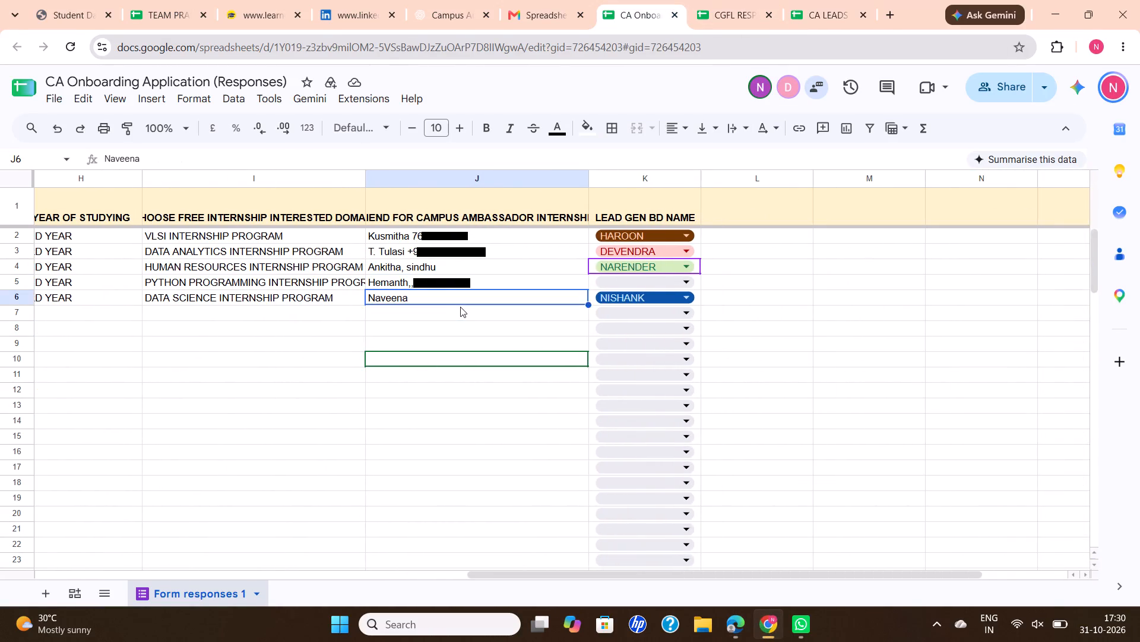
left_click(454, 311)
scroll(454, 311, "right", 7)
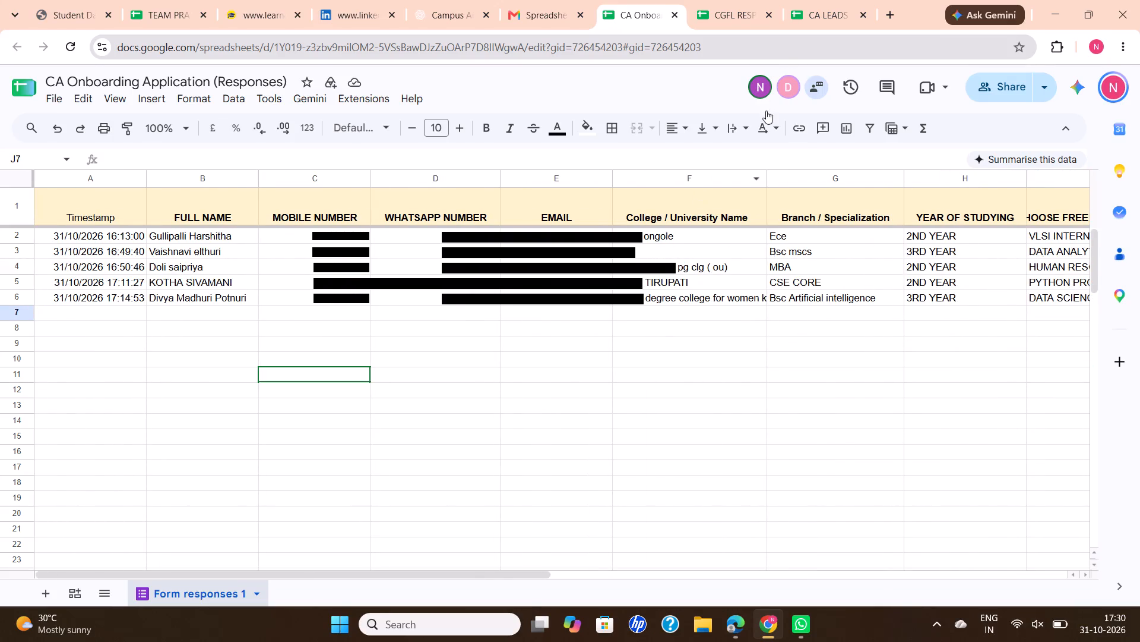
left_click(723, 15)
left_click(835, 19)
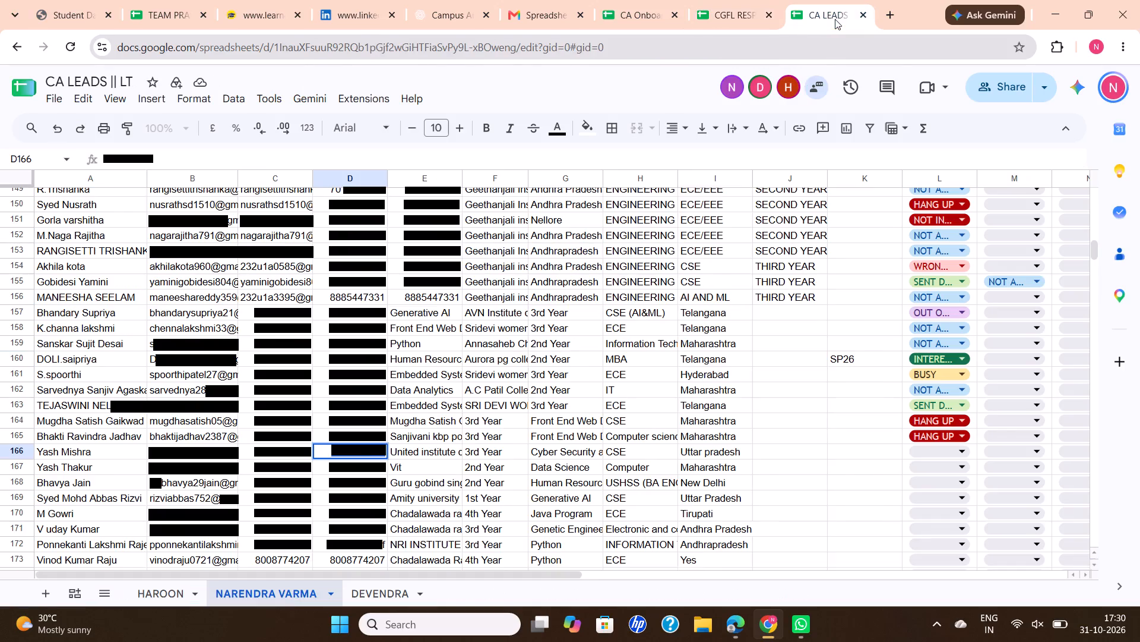
left_click(778, 448)
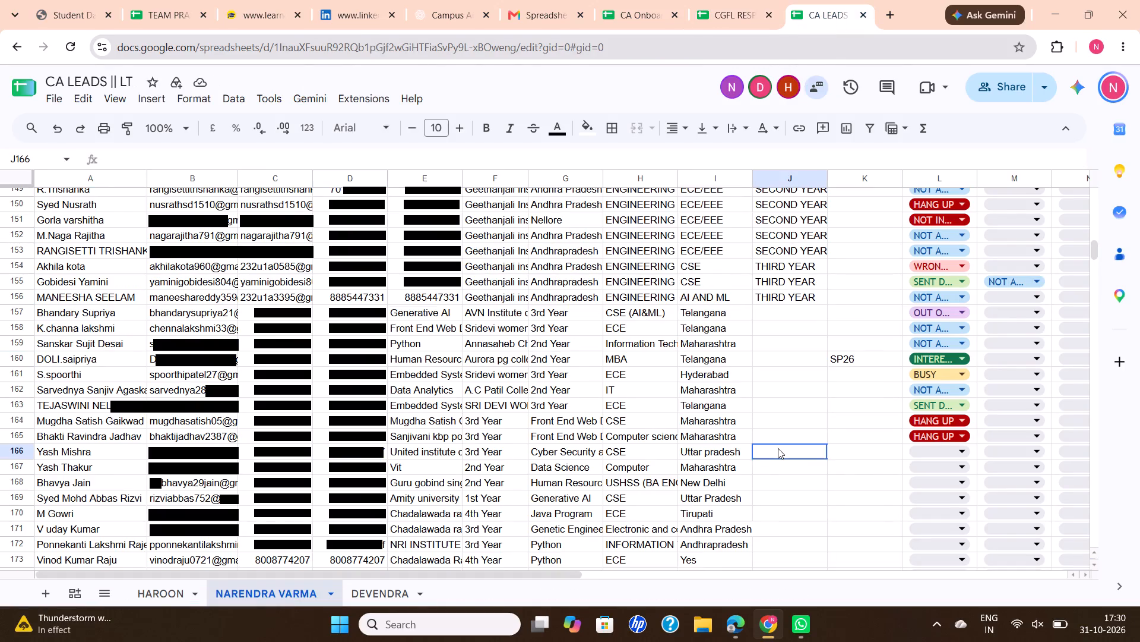
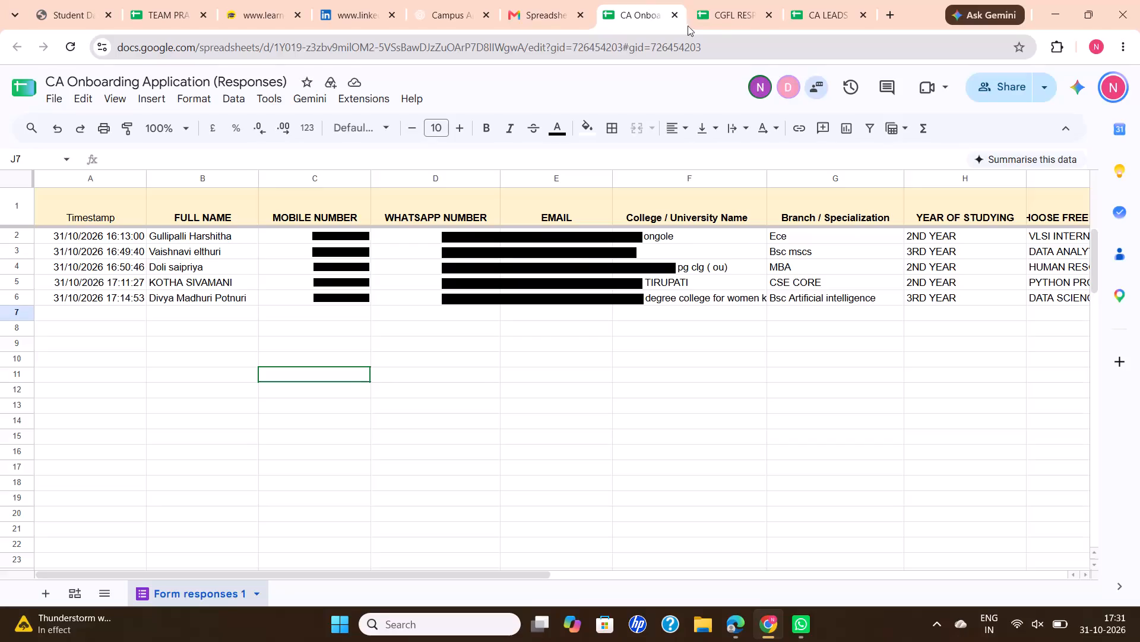
Switch to the CGFL RESPONSES SHEET to check its latest form responses.
left_click(740, 20)
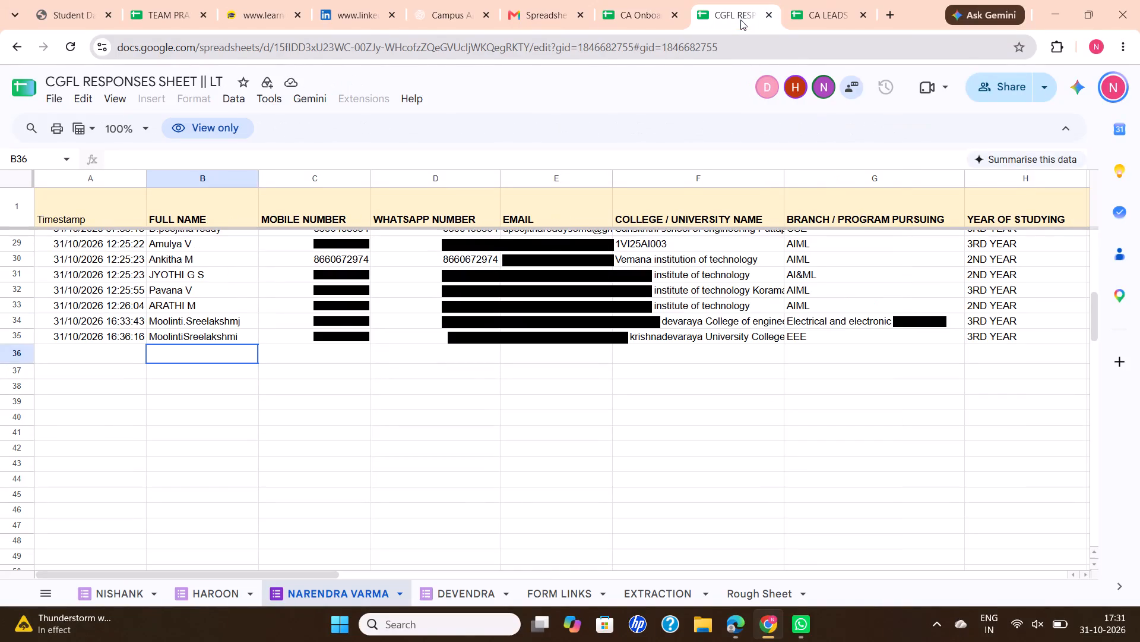
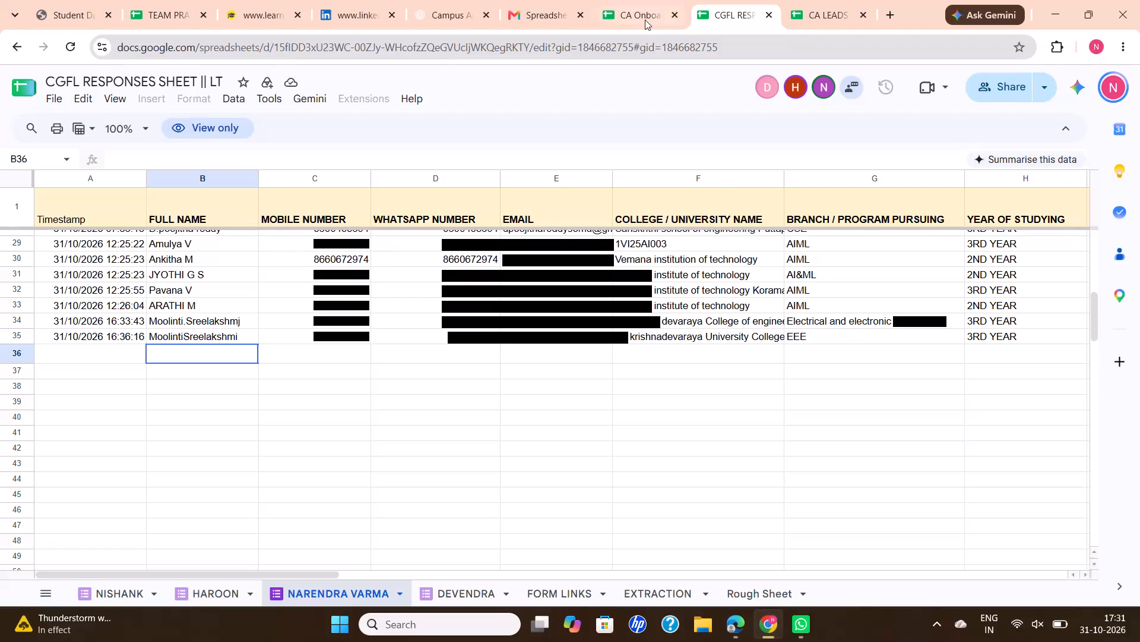
Refresh the CA Onboarding Application responses and set the lead gen BD name for the newest response in row 7 to NARENDER.
left_click(645, 20)
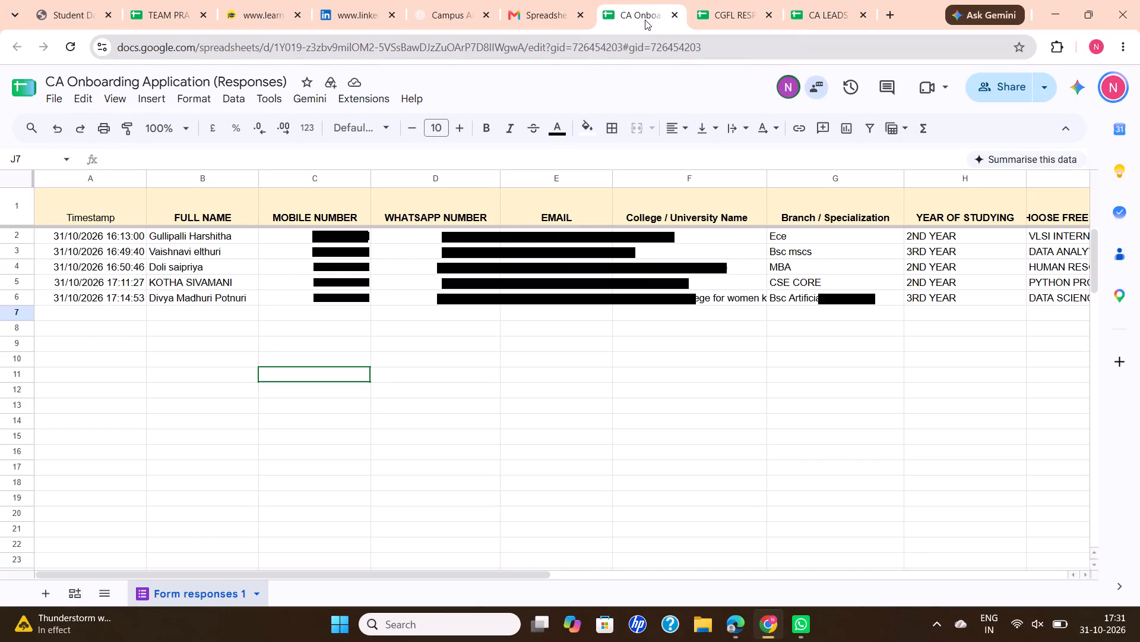
scroll(635, 321, "left", 2)
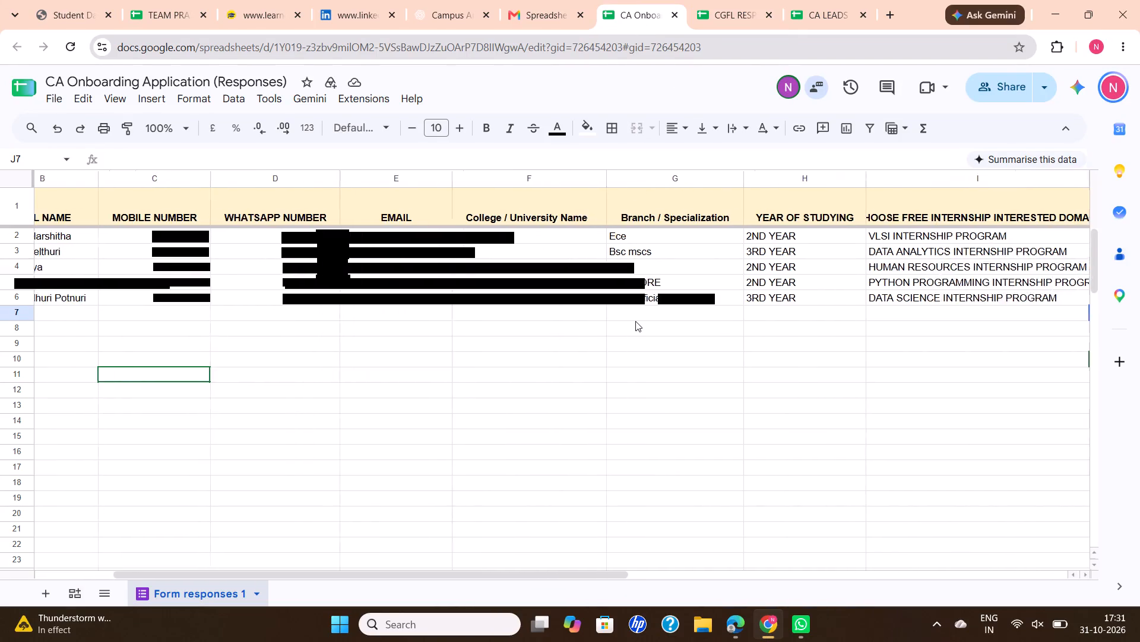
scroll(635, 321, "left", 1)
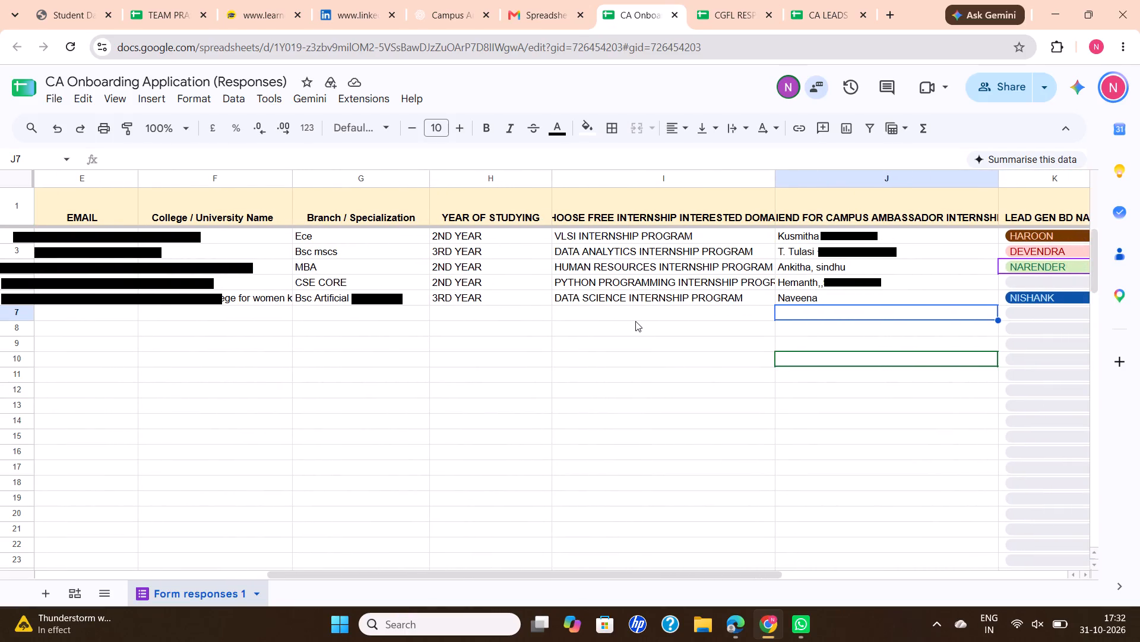
scroll(635, 321, "right", 4)
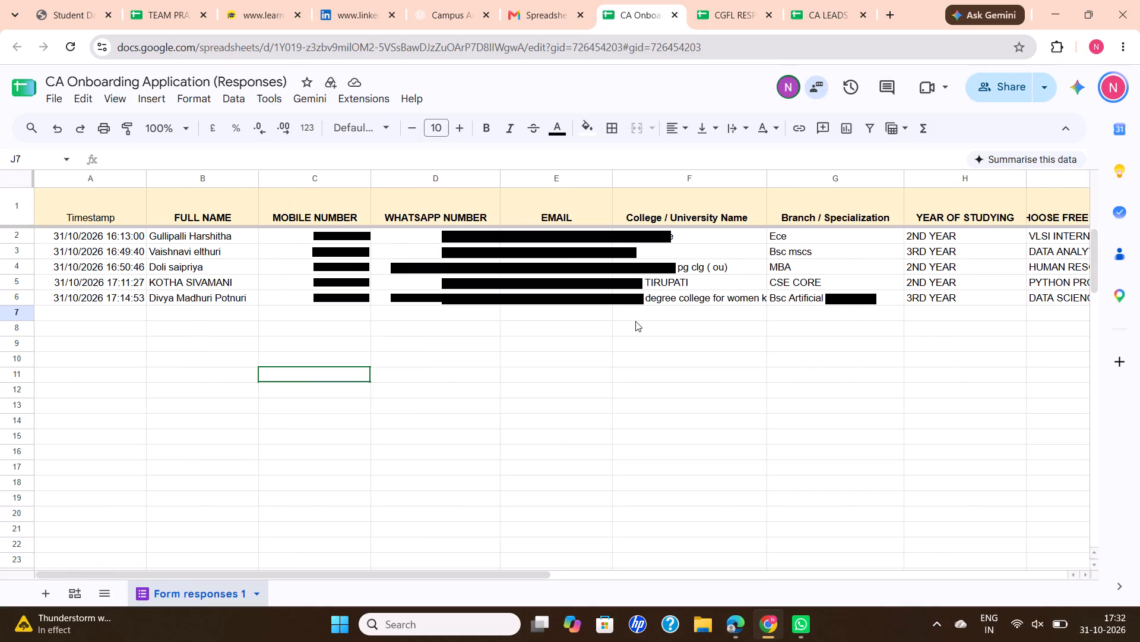
left_click(67, 52)
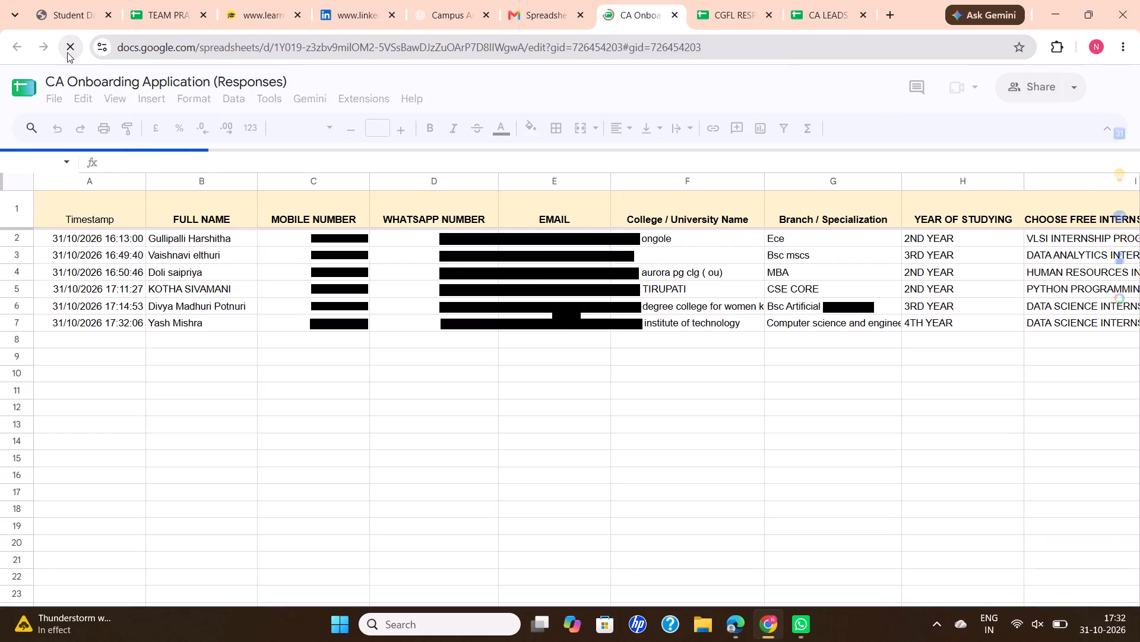
scroll(543, 264, "left", 2)
scroll(546, 378, "left", 3)
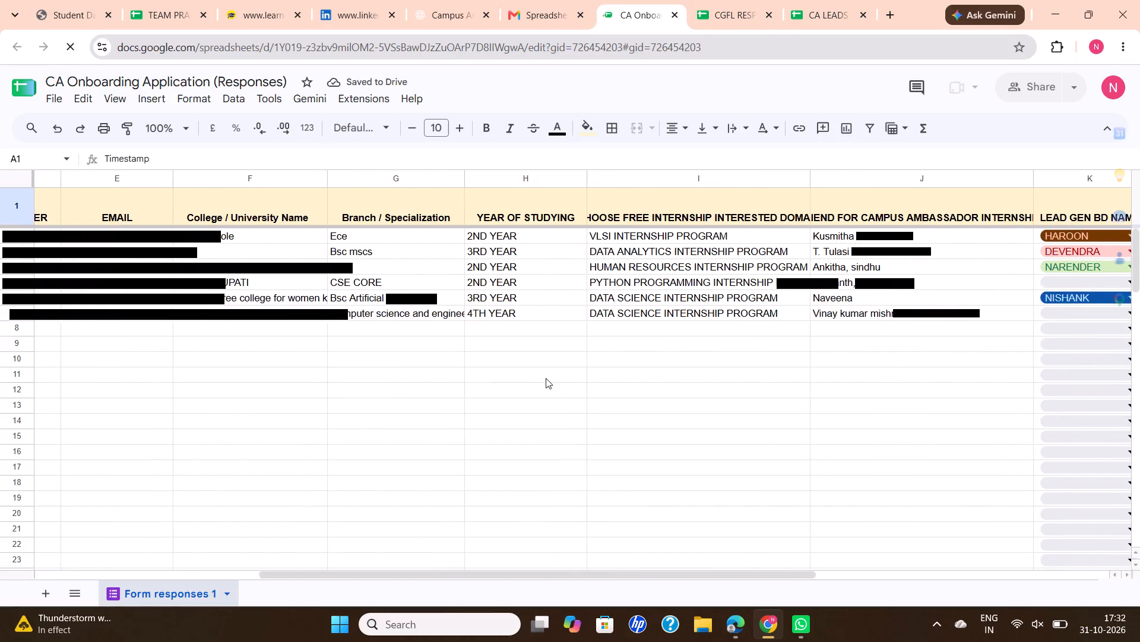
scroll(546, 378, "left", 1)
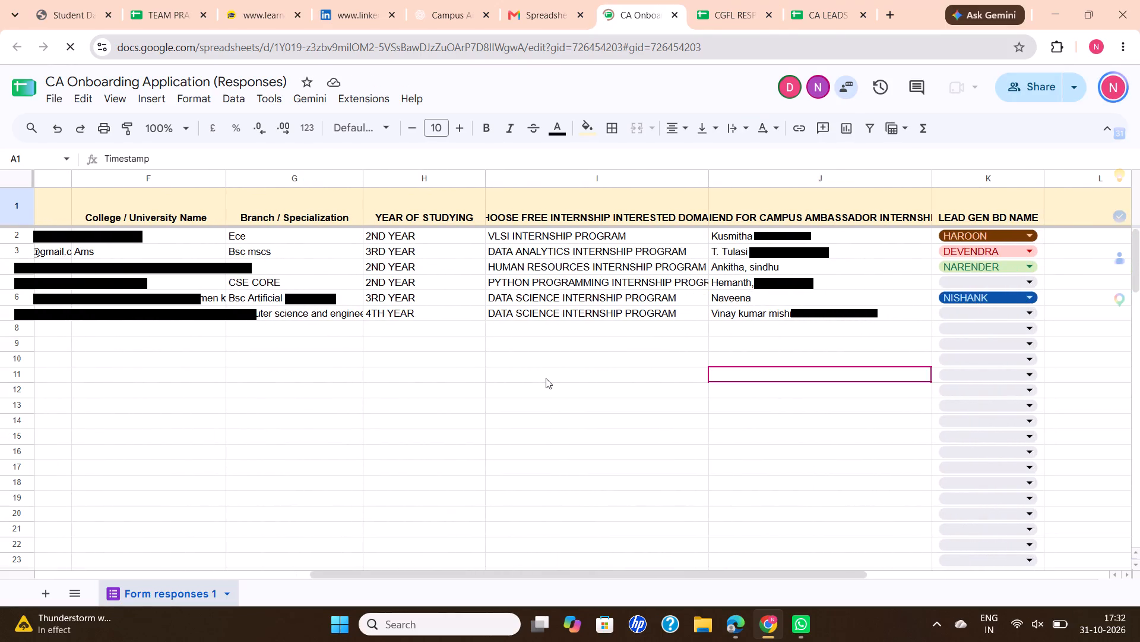
scroll(683, 399, "left", 1)
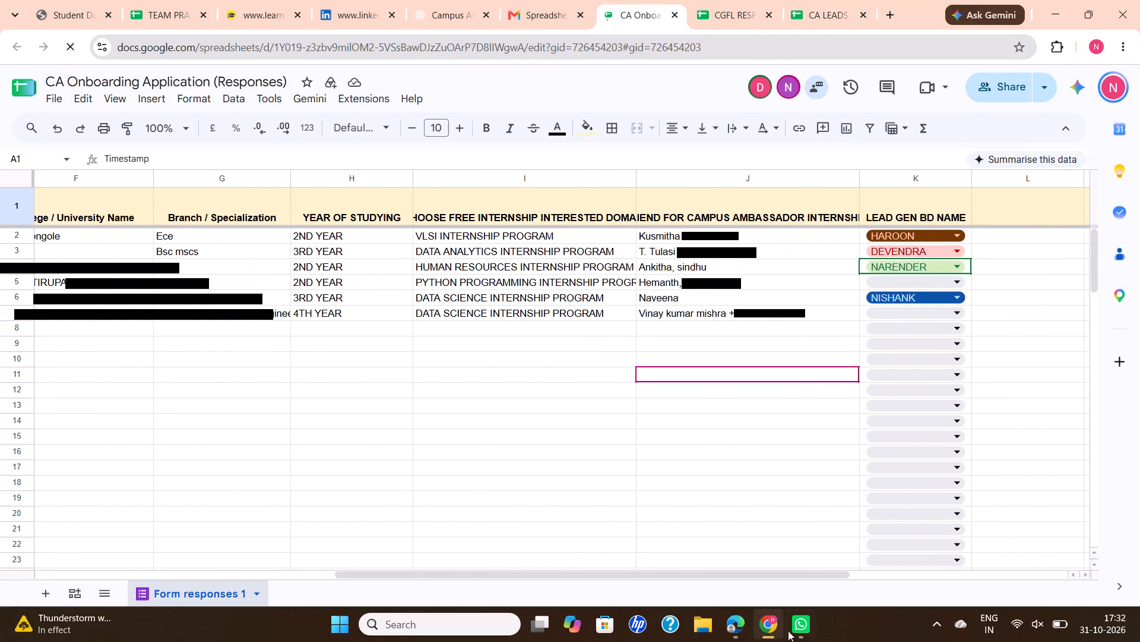
left_click(881, 313)
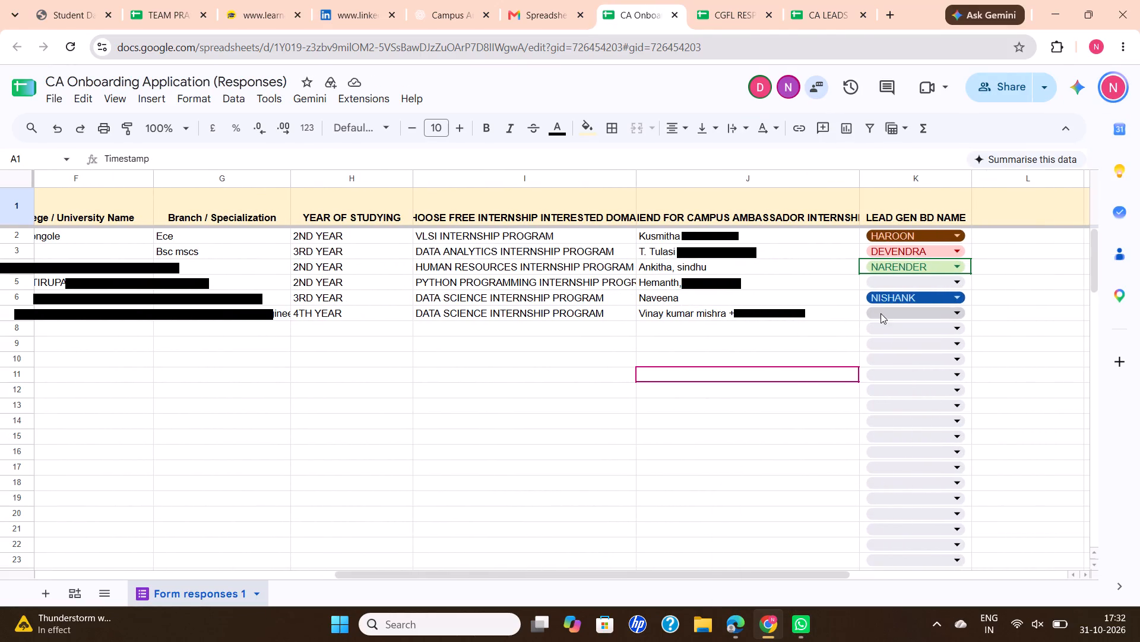
left_click(894, 333)
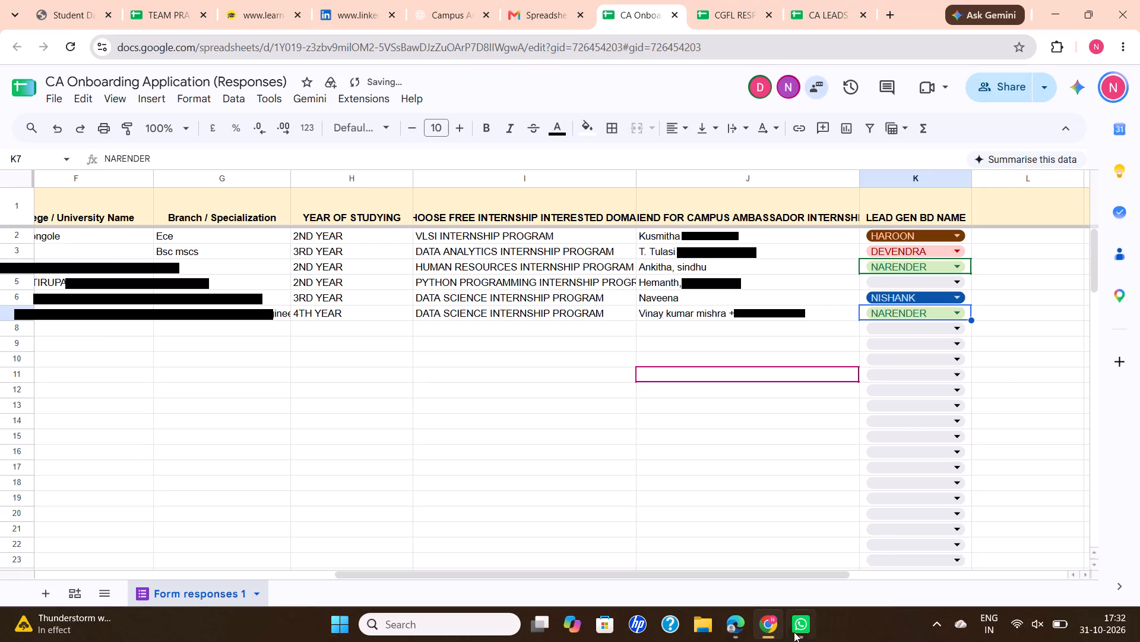
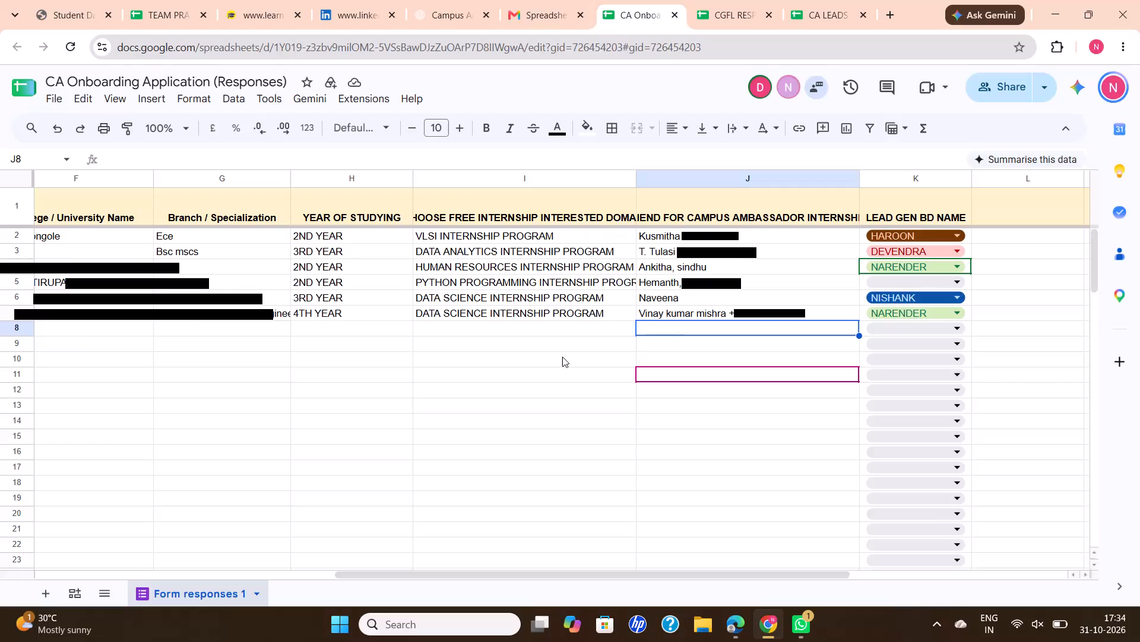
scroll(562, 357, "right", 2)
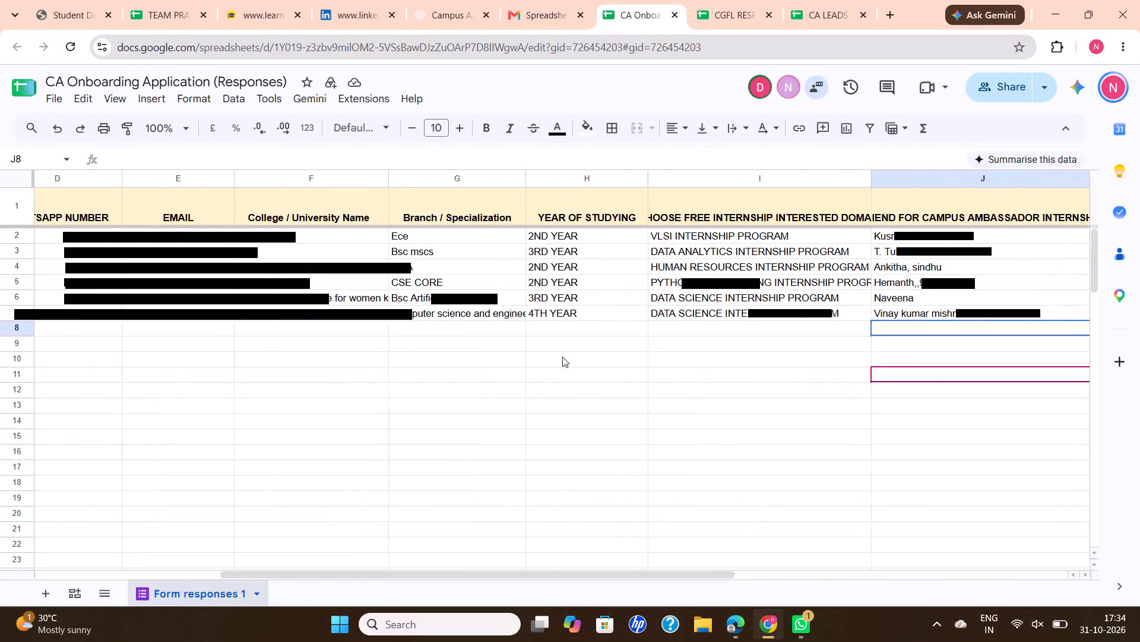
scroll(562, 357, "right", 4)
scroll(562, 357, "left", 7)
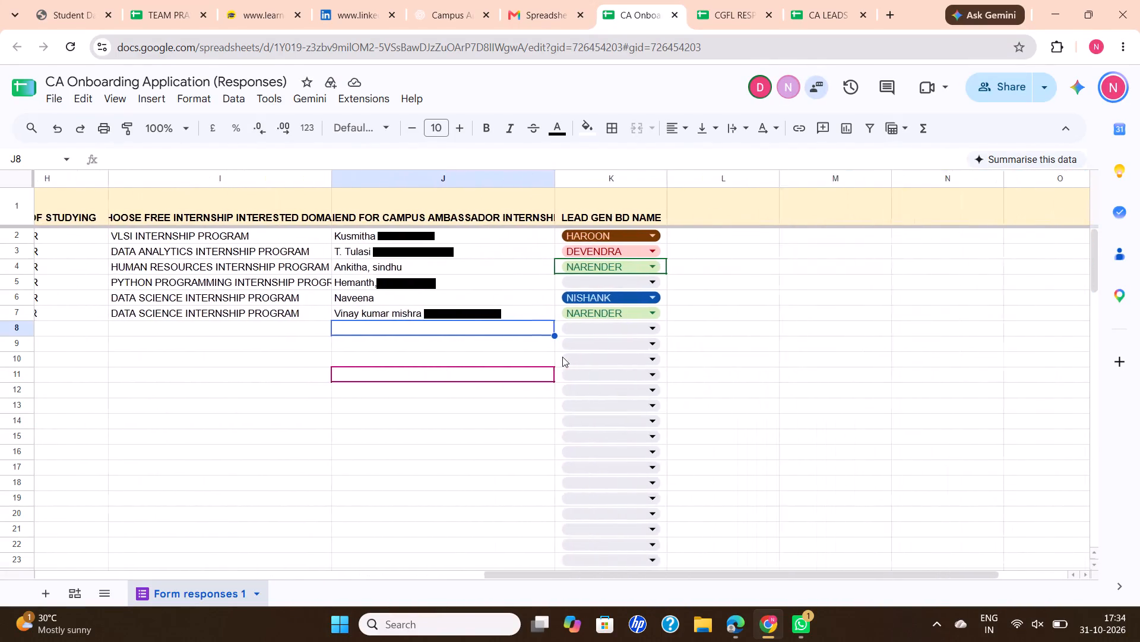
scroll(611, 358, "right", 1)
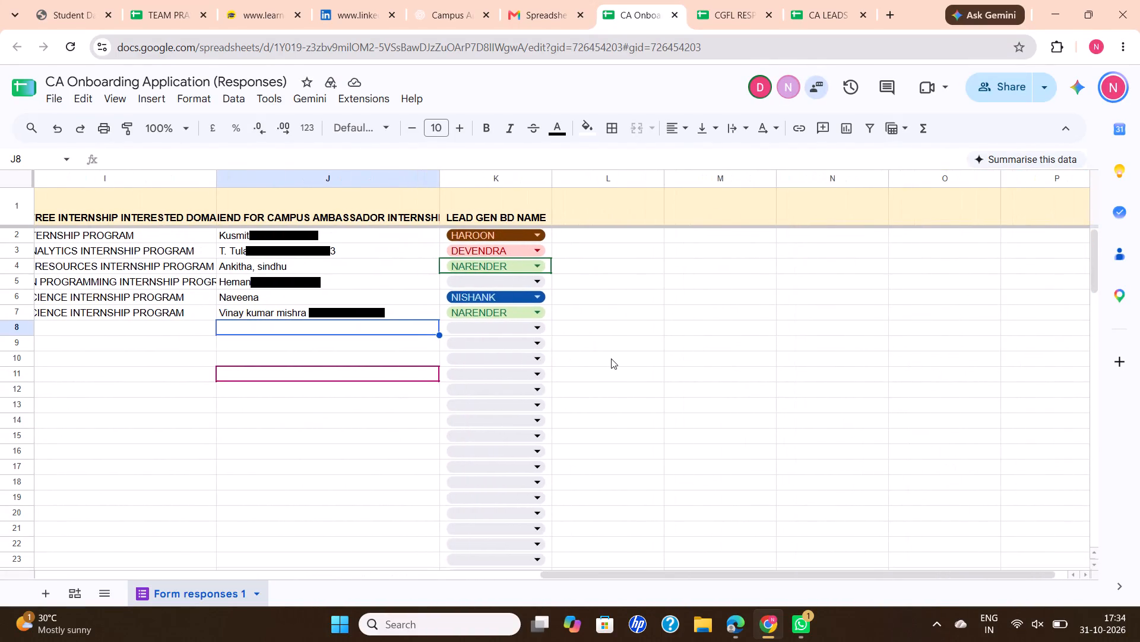
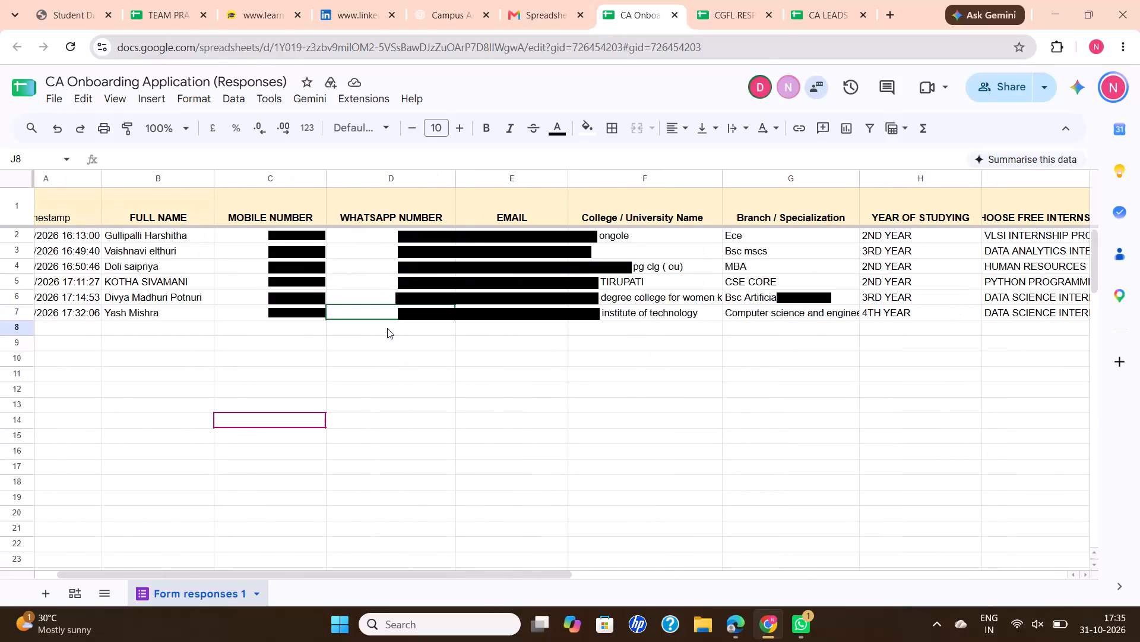
Review the CA onboarding responses across to the internship domain, friend referral and LEAD GEN BD NAME columns, including the row 7 referral.
scroll(387, 328, "left", 3)
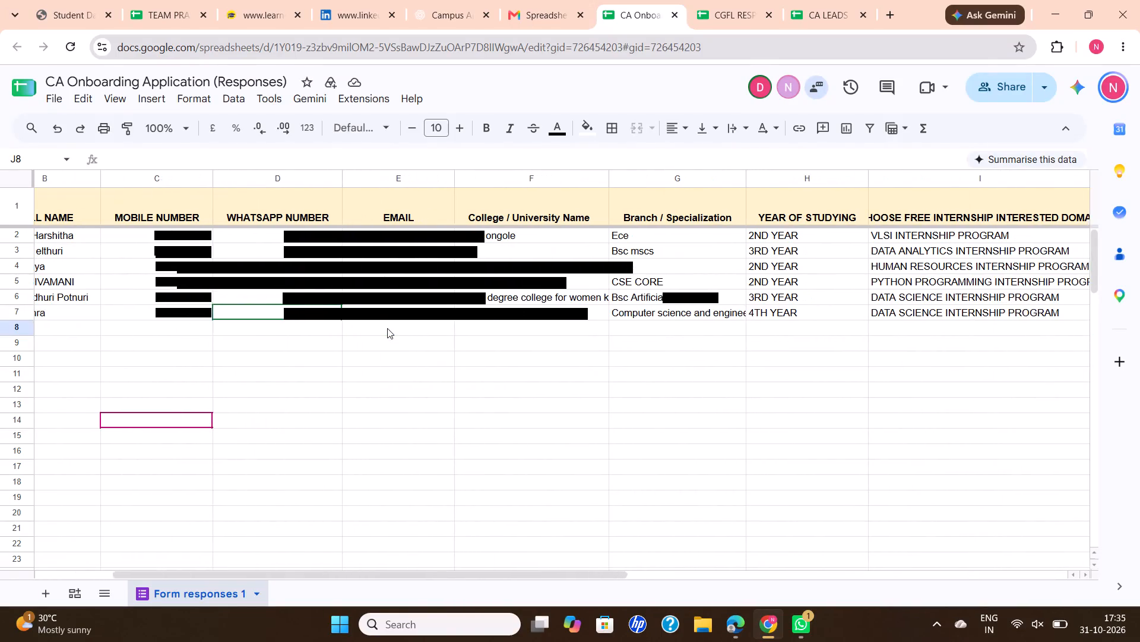
scroll(387, 328, "left", 4)
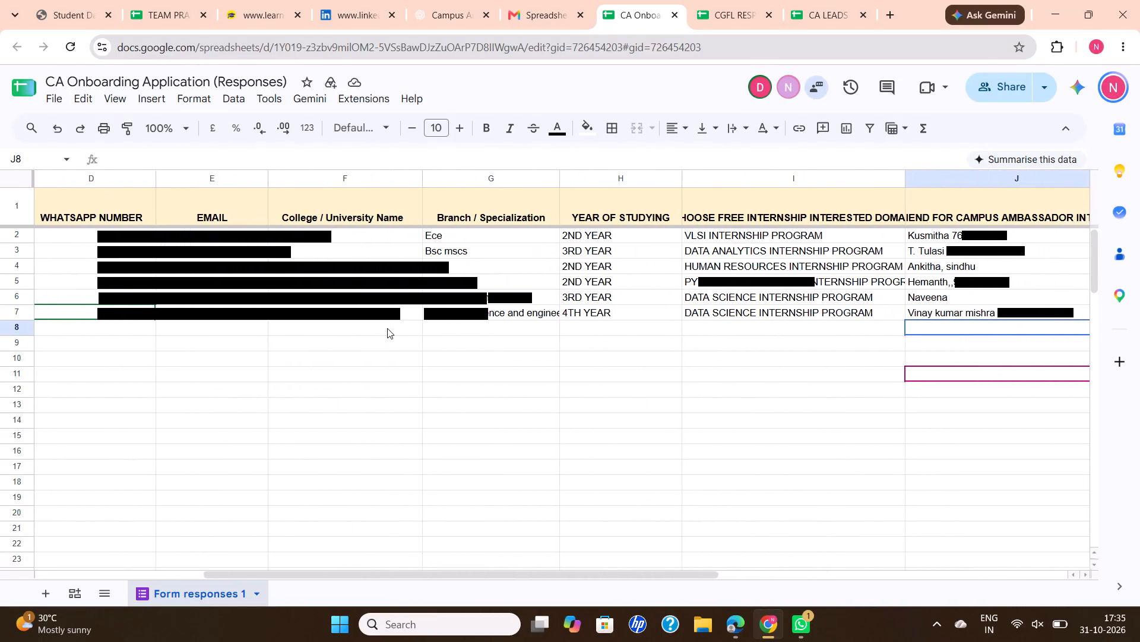
scroll(387, 328, "left", 7)
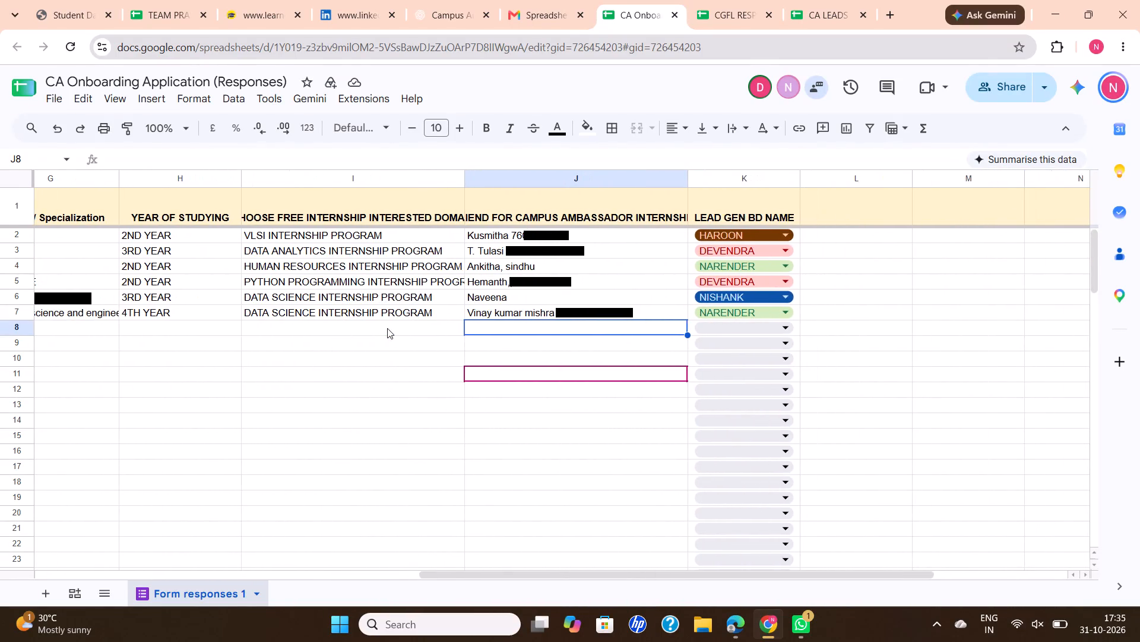
left_click(506, 308)
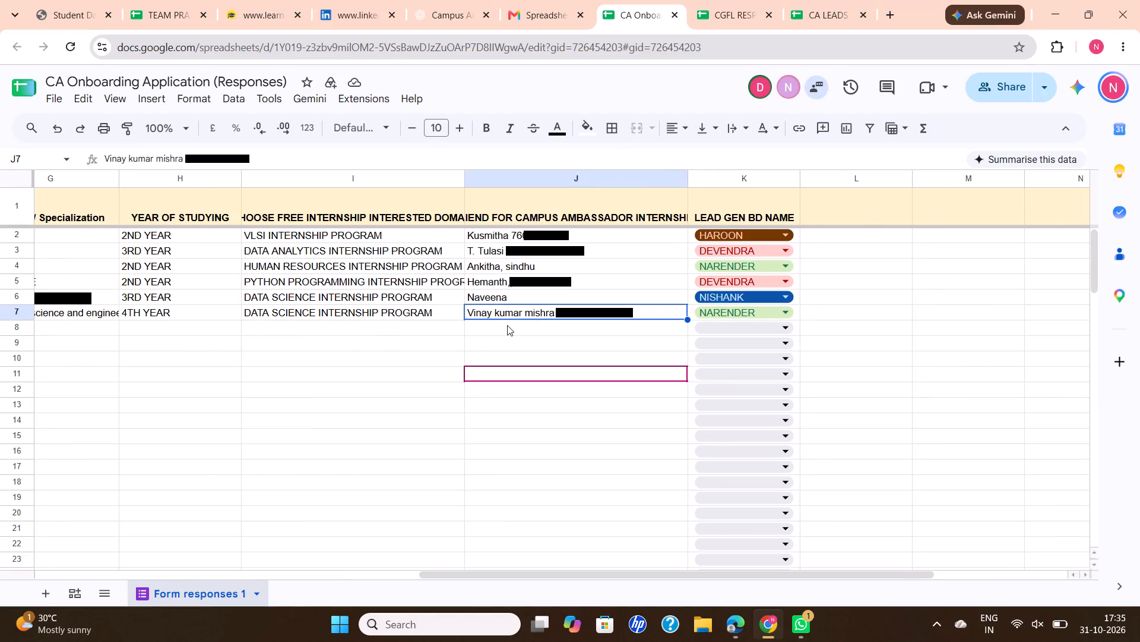
left_click(507, 325)
left_click(446, 332)
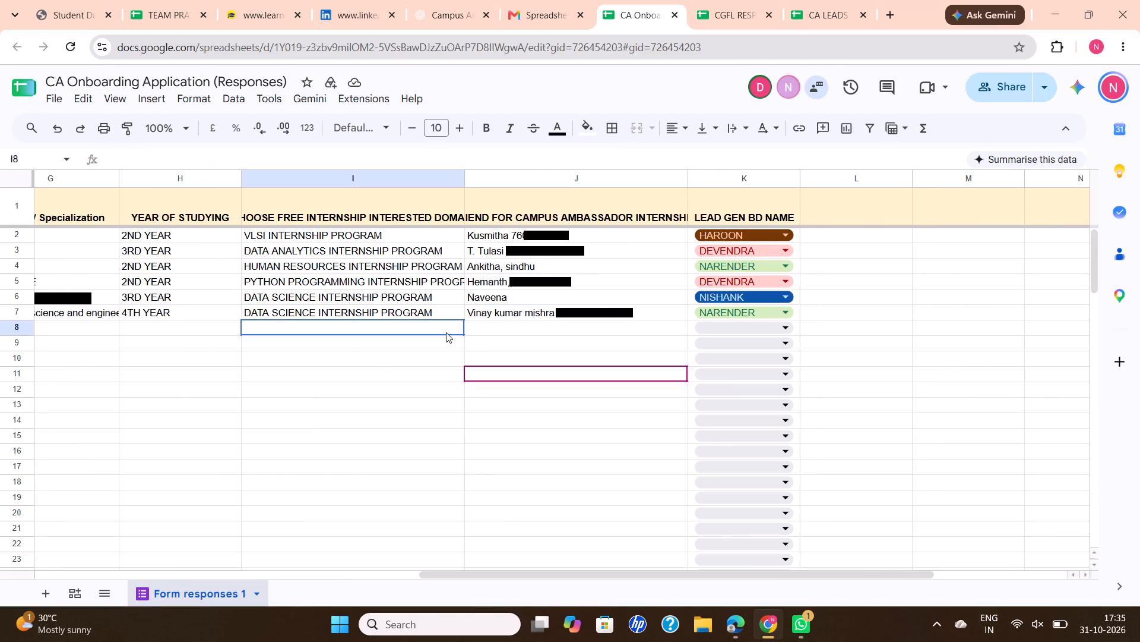
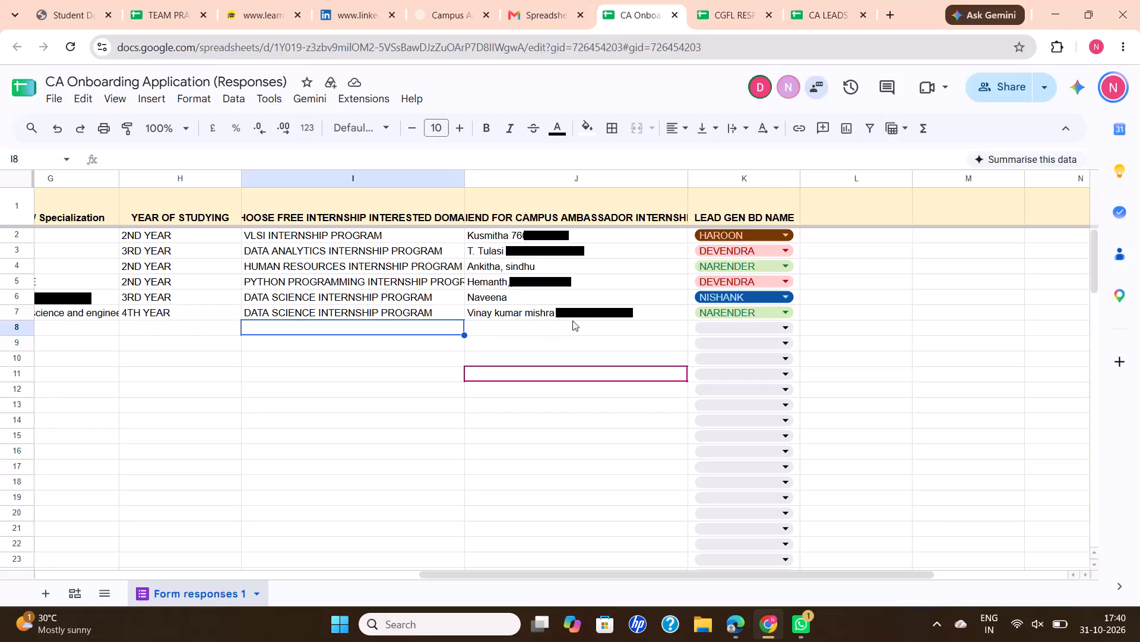
Copy only the phone number from the friend referral entry in row 7 of the CA onboarding responses.
triple_click(581, 316)
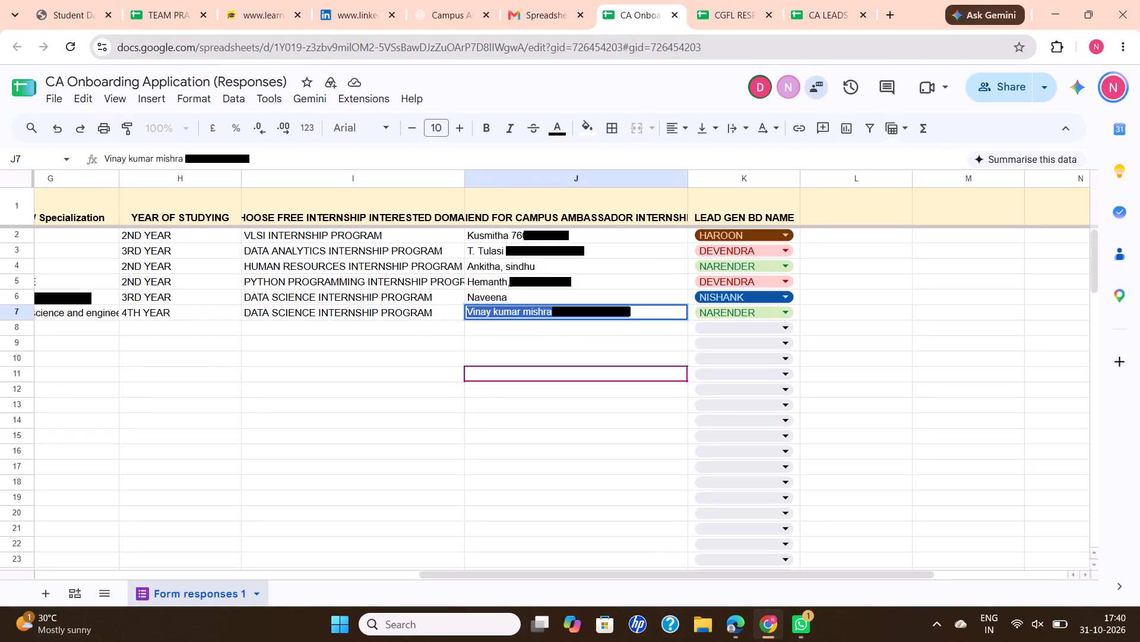
left_click(584, 313)
left_click_drag(574, 311, 637, 310)
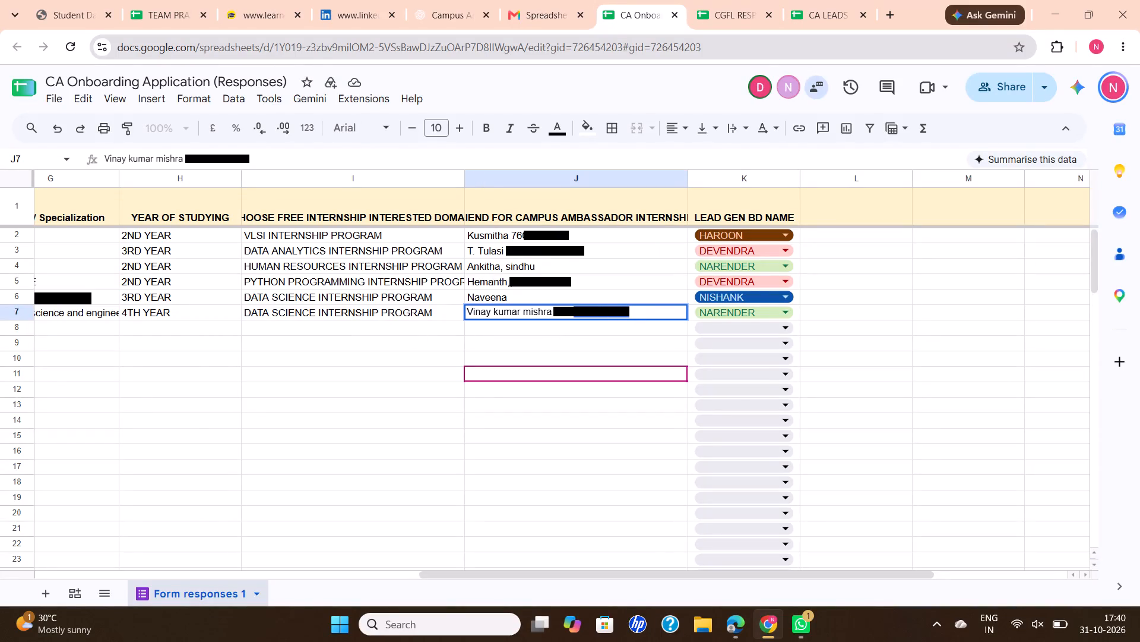
left_click_drag(637, 310, 638, 310)
key("ctrl+c")
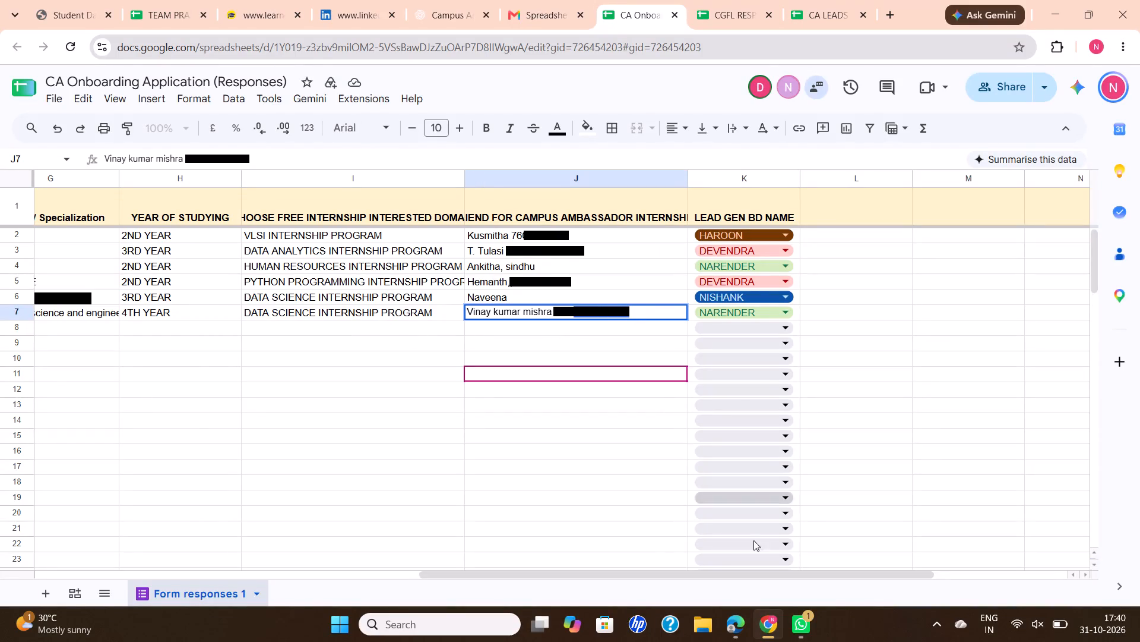
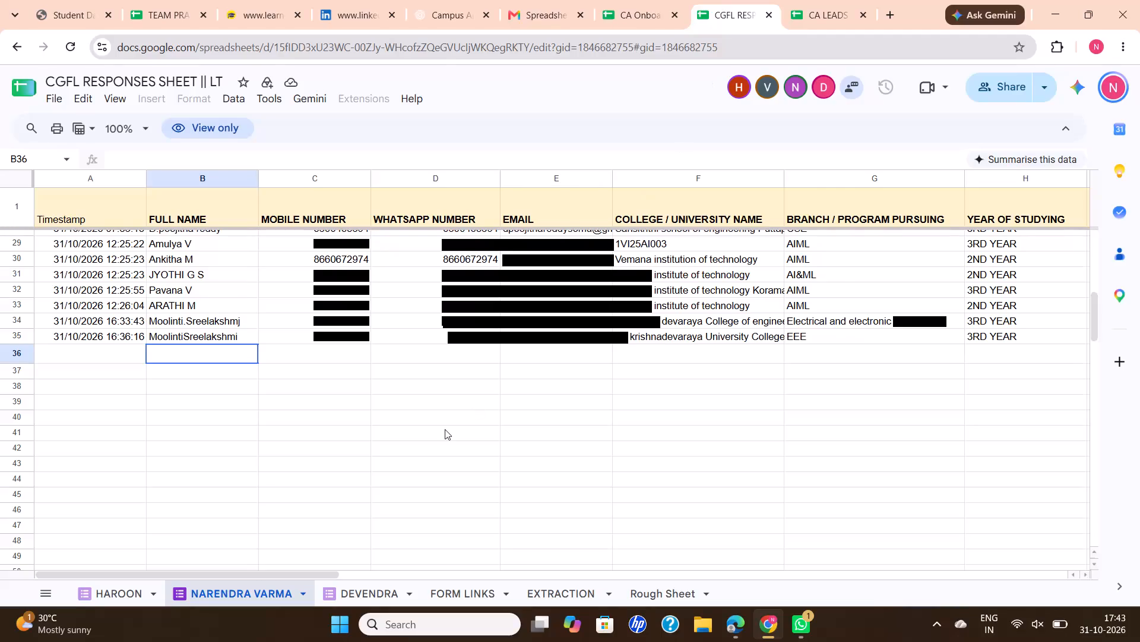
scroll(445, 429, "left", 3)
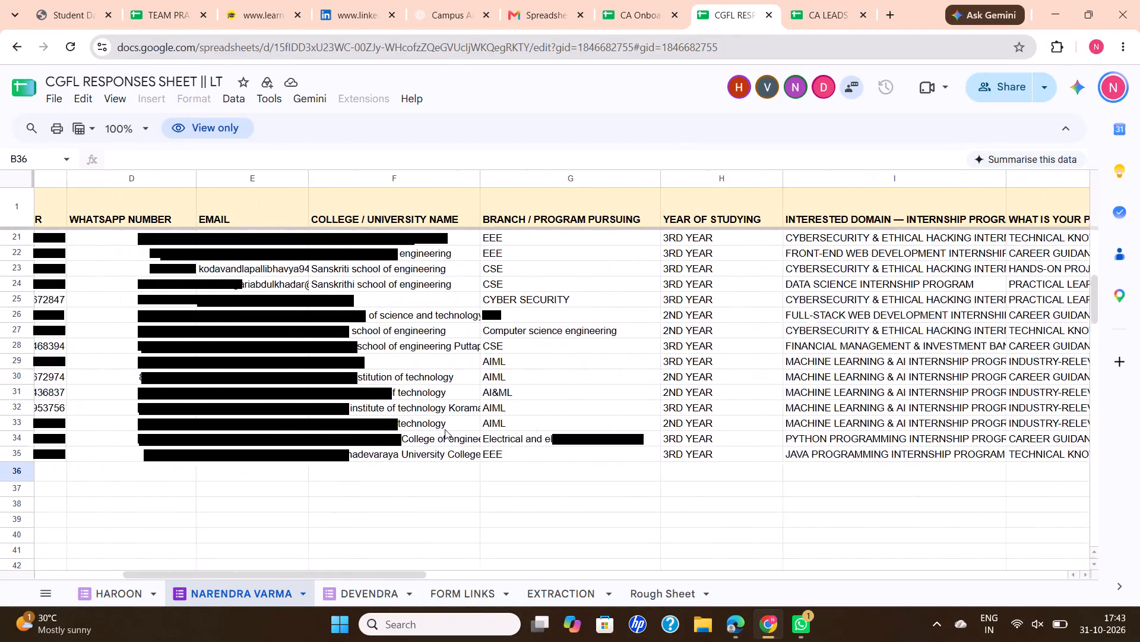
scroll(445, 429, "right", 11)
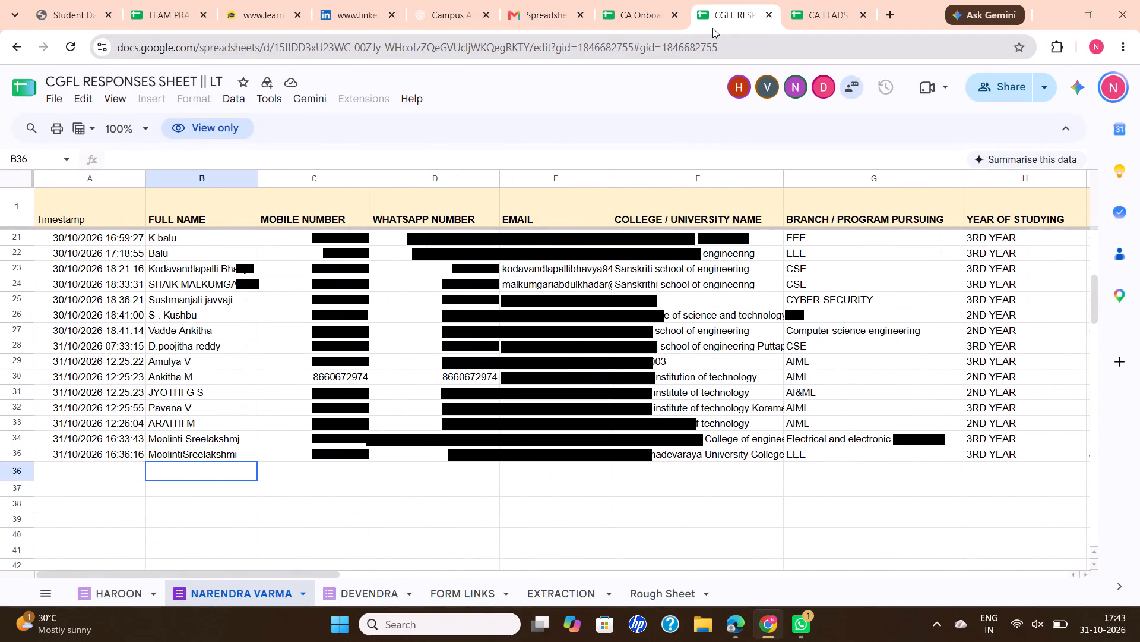
In CA LEADS, set the row 166 lead's first call status to INTERESTED and enter the code YM26 in column K.
left_click(817, 12)
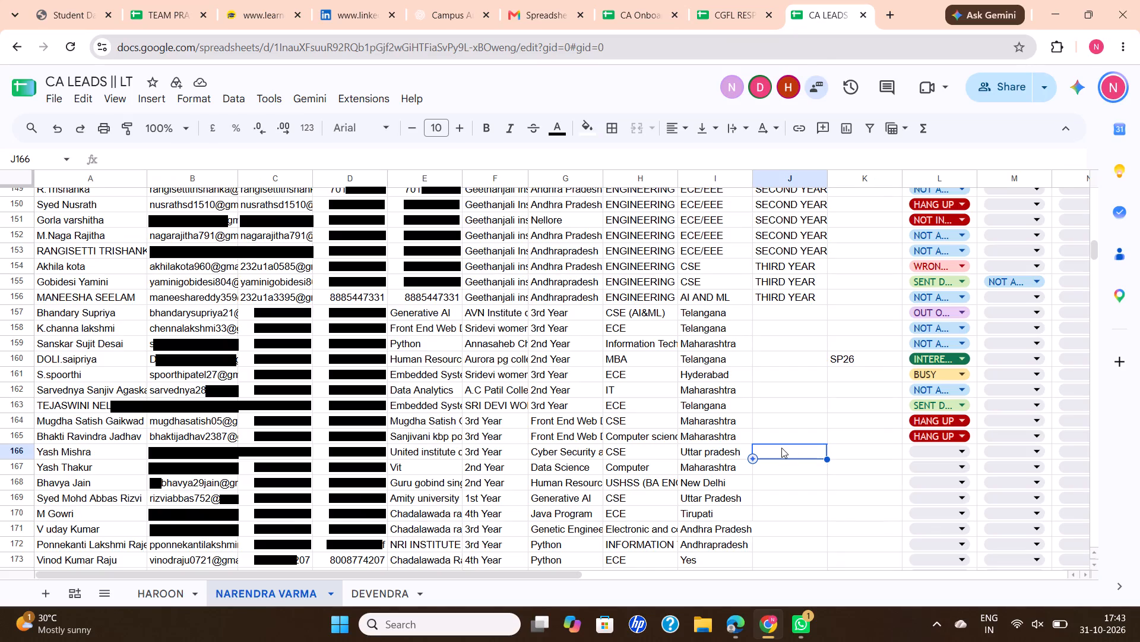
scroll(781, 448, "left", 3)
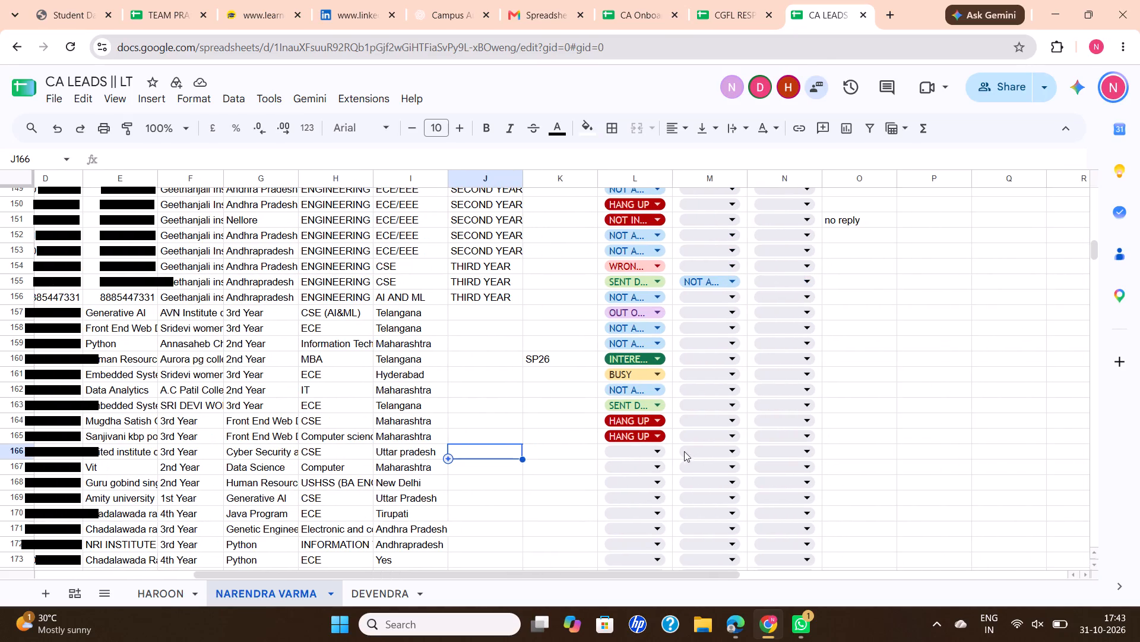
left_click(655, 455)
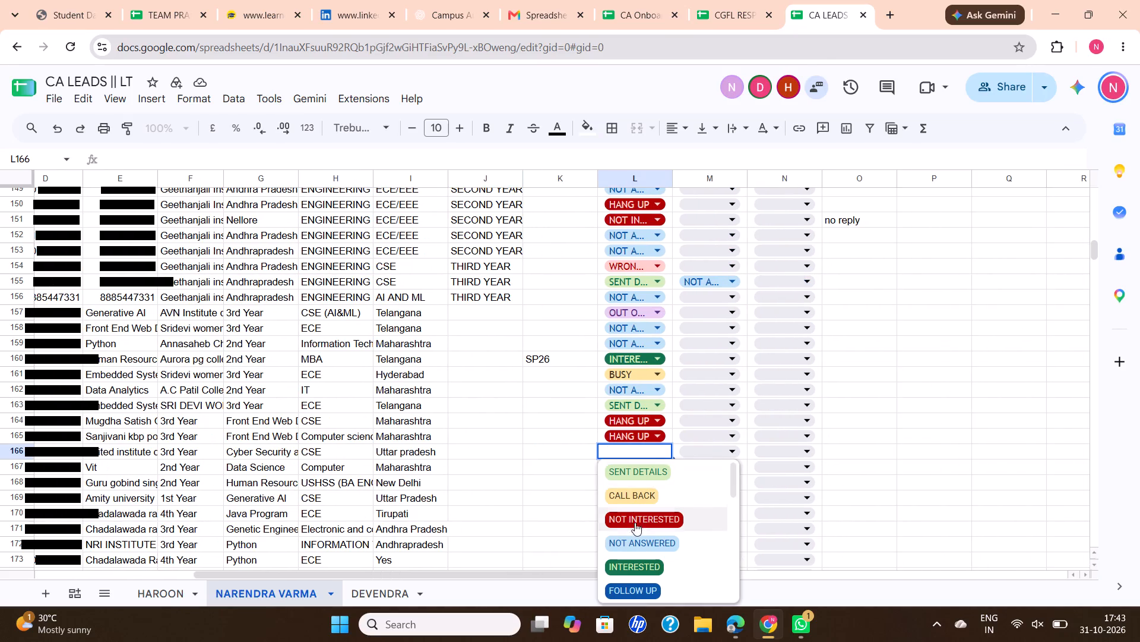
left_click(629, 555)
left_click(559, 454)
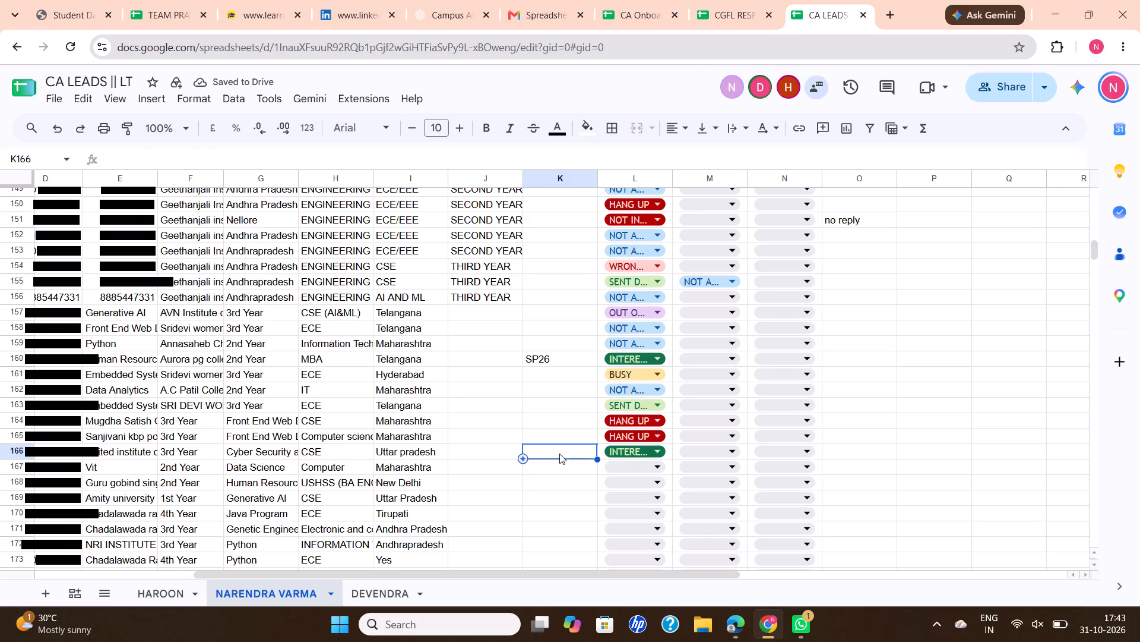
double_click(559, 454)
type("YM26")
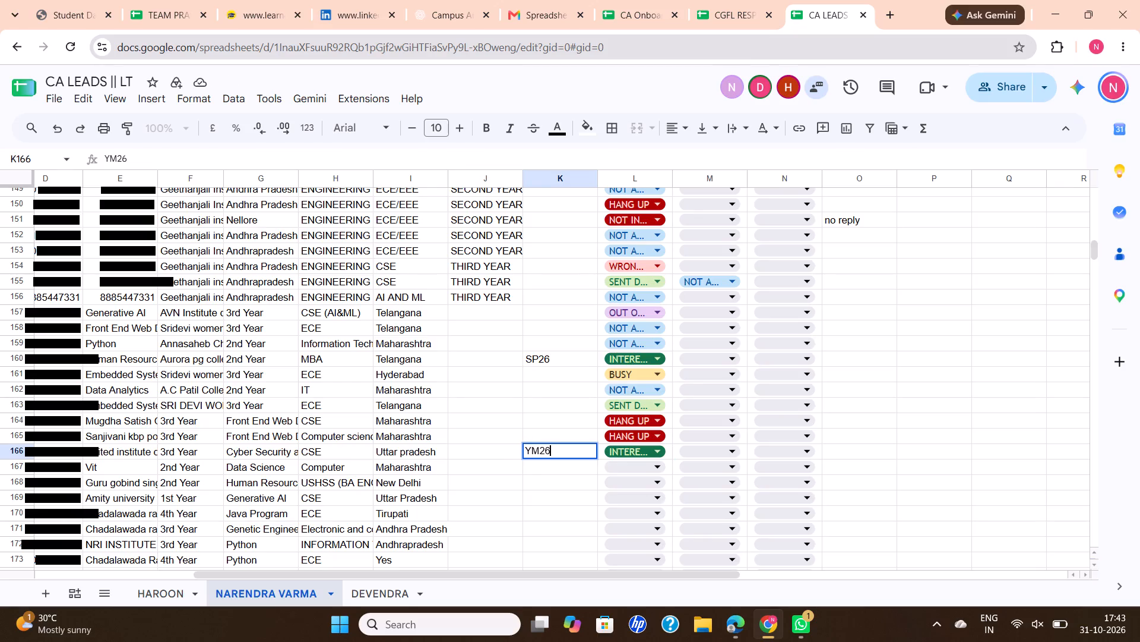
left_click(547, 468)
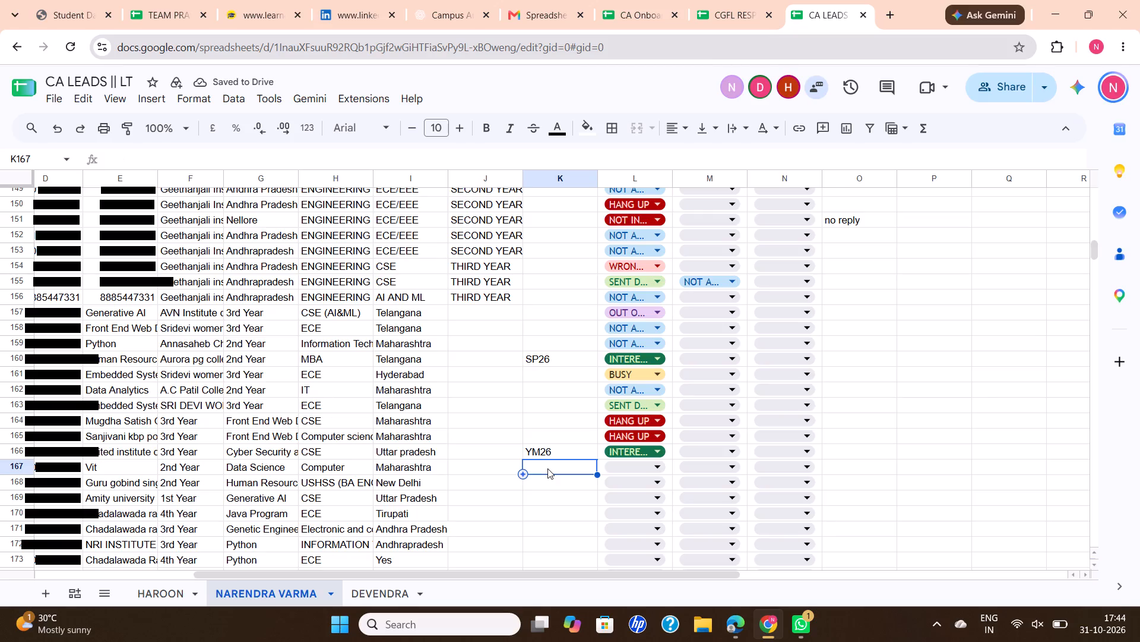
left_click(546, 481)
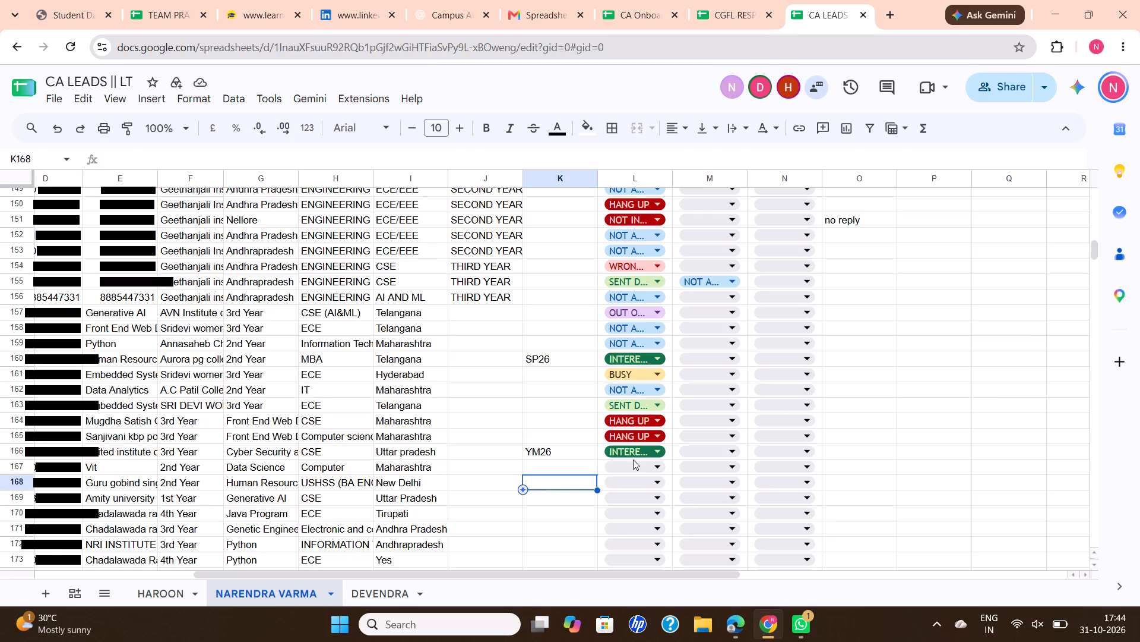
Set the row 167 lead's first call status to CALL BACK and add the note "Tommorrow" in column O.
left_click(633, 461)
left_click(633, 463)
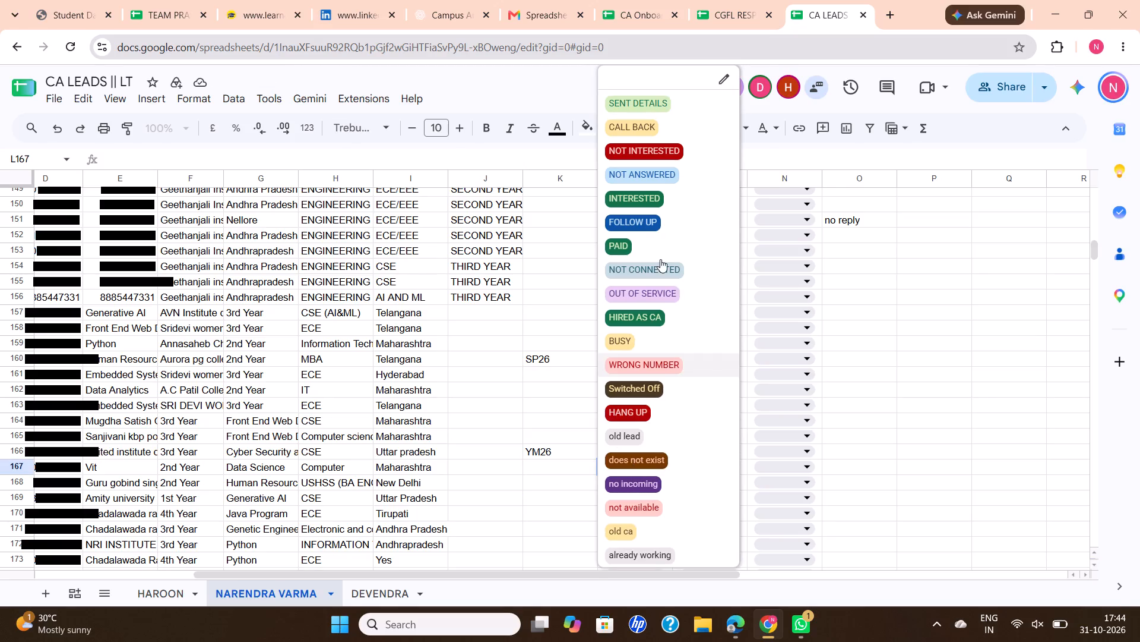
left_click(631, 128)
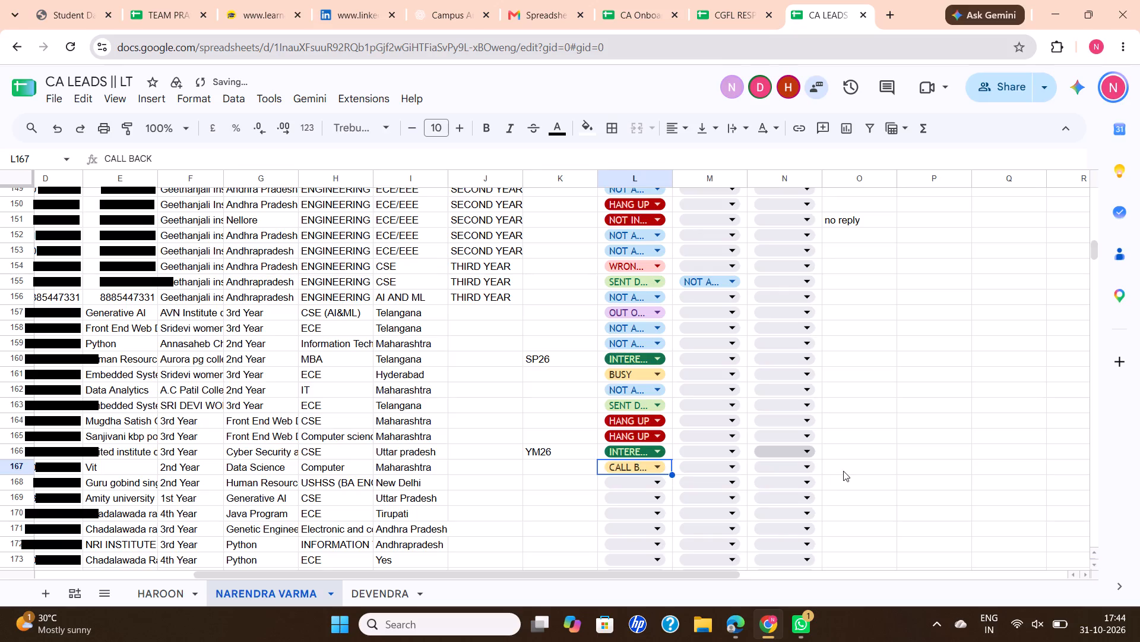
triple_click(840, 466)
type("Tommorrow")
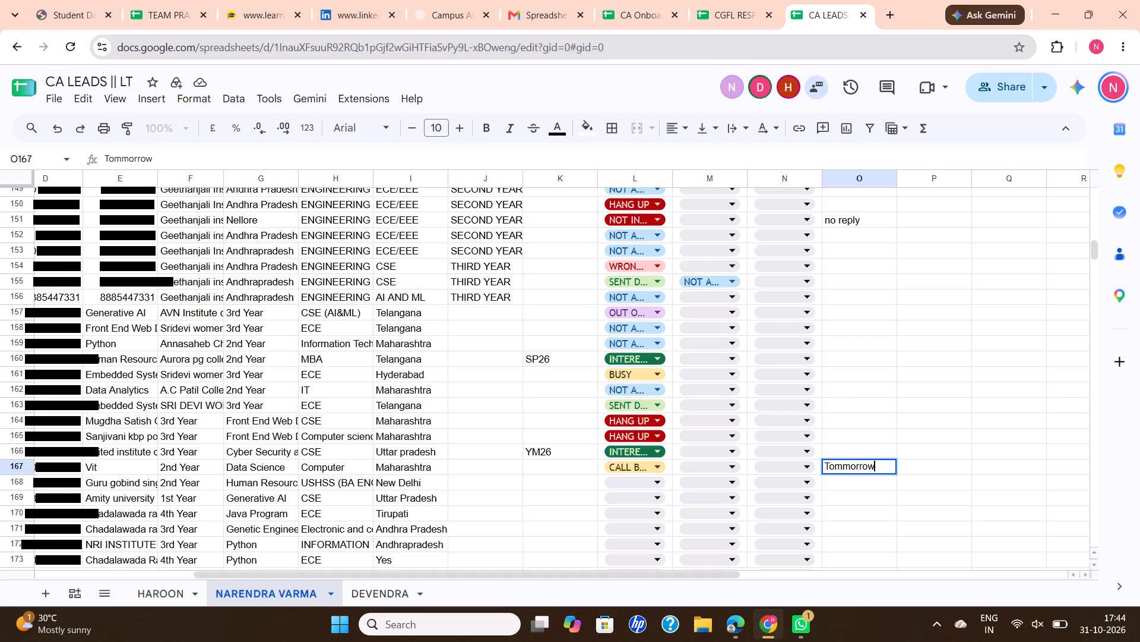
left_click(558, 483)
scroll(558, 483, "right", 3)
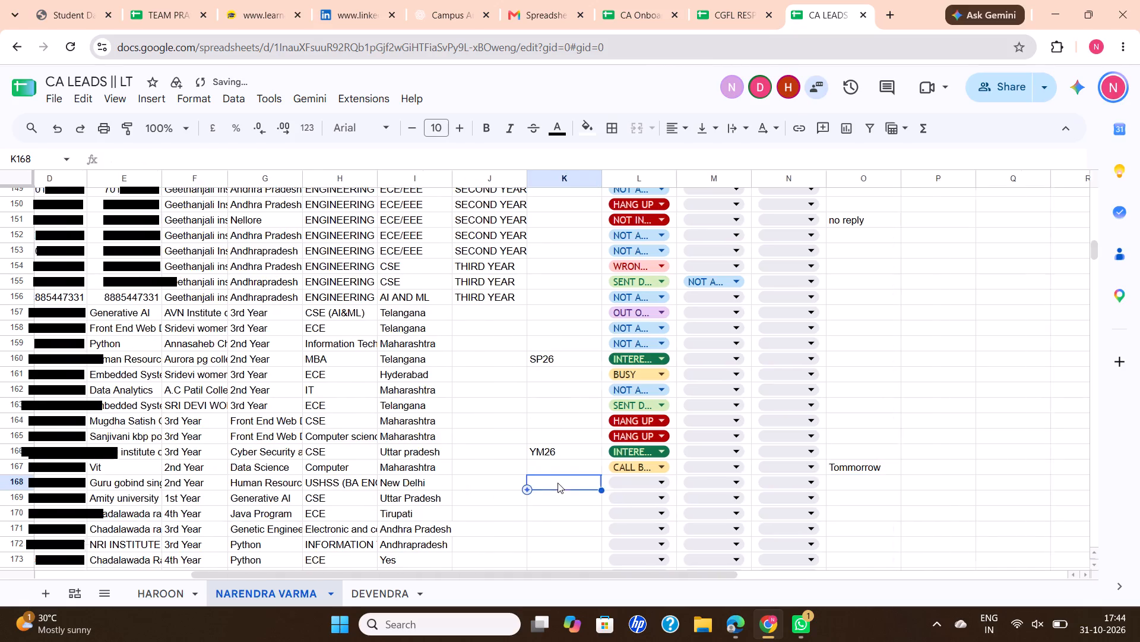
scroll(558, 483, "right", 2)
scroll(558, 483, "down", 1)
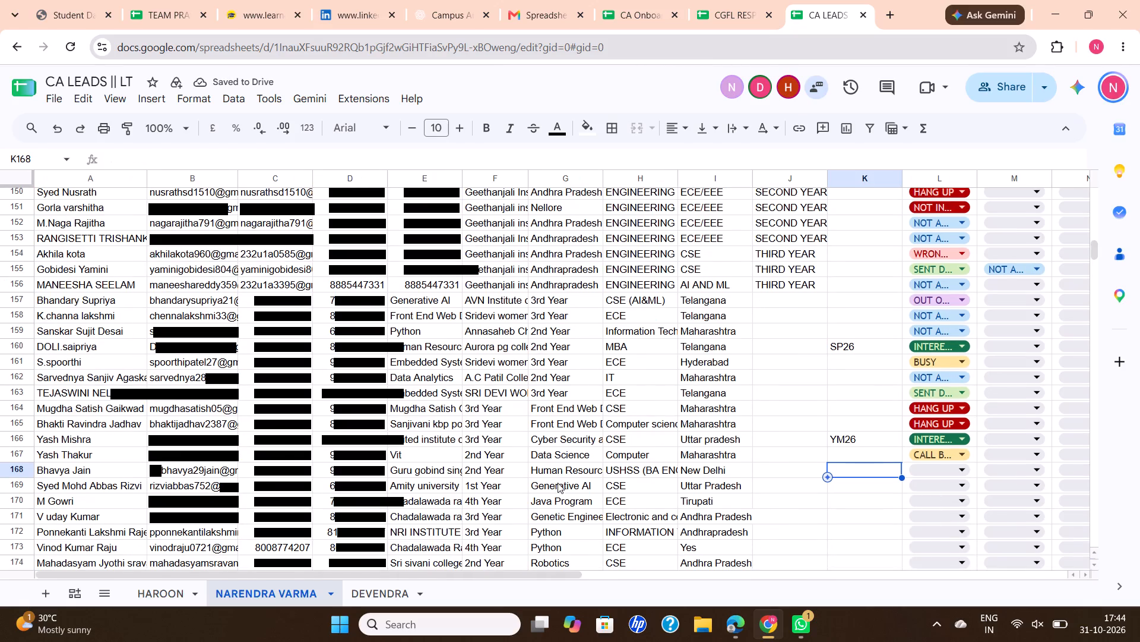
scroll(457, 495, "down", 1)
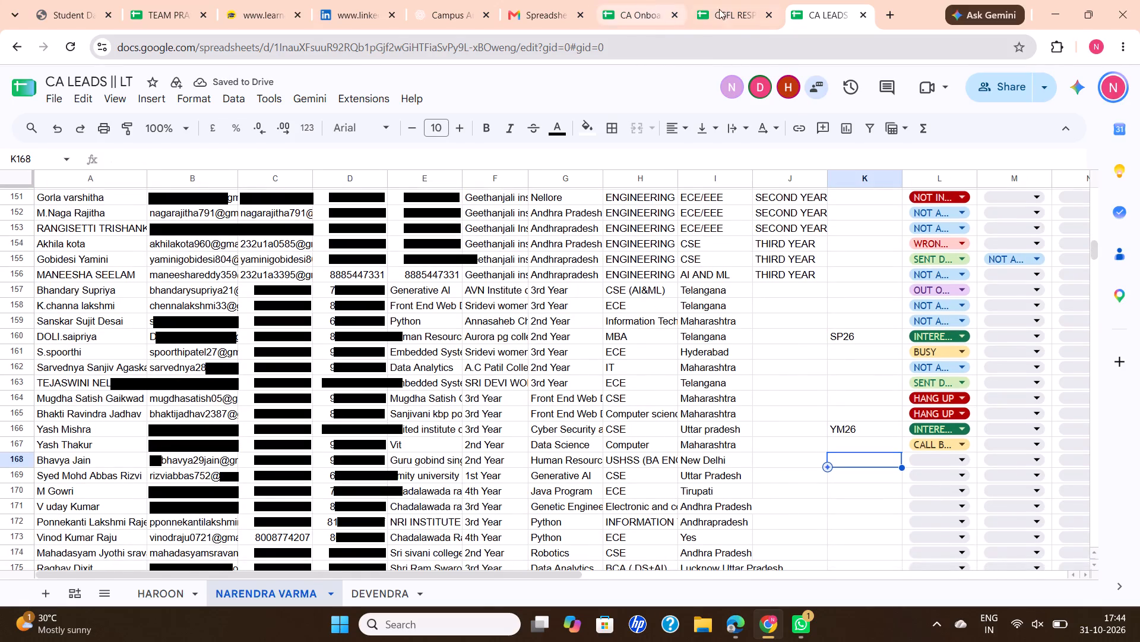
left_click(727, 10)
scroll(495, 405, "up", 1)
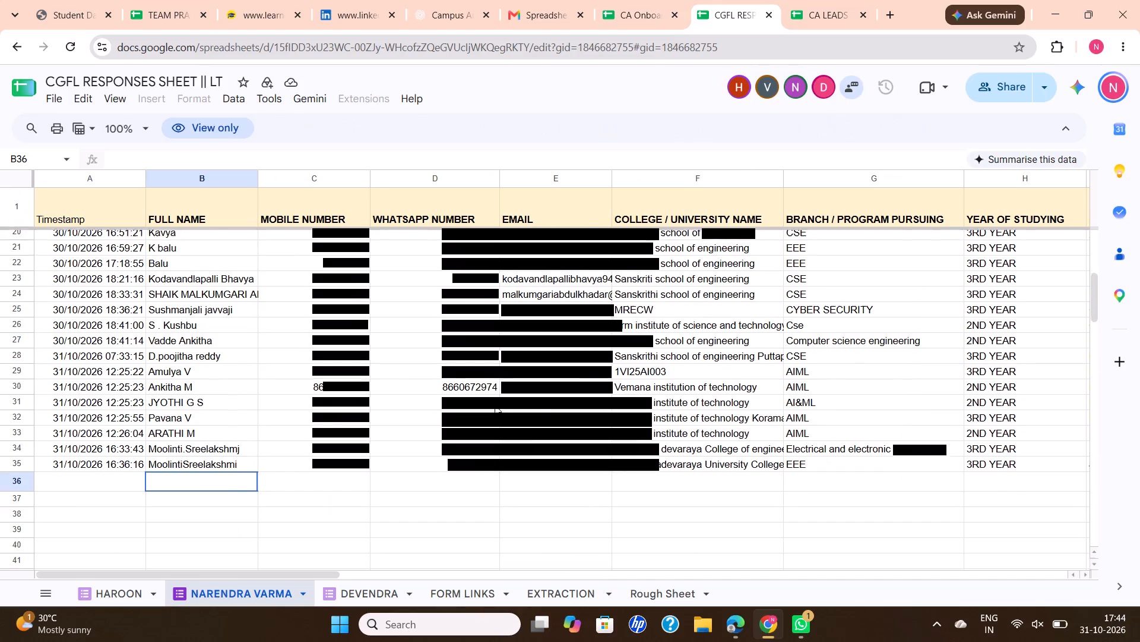
scroll(495, 405, "up", 1)
scroll(495, 405, "left", 6)
scroll(495, 405, "up", 1)
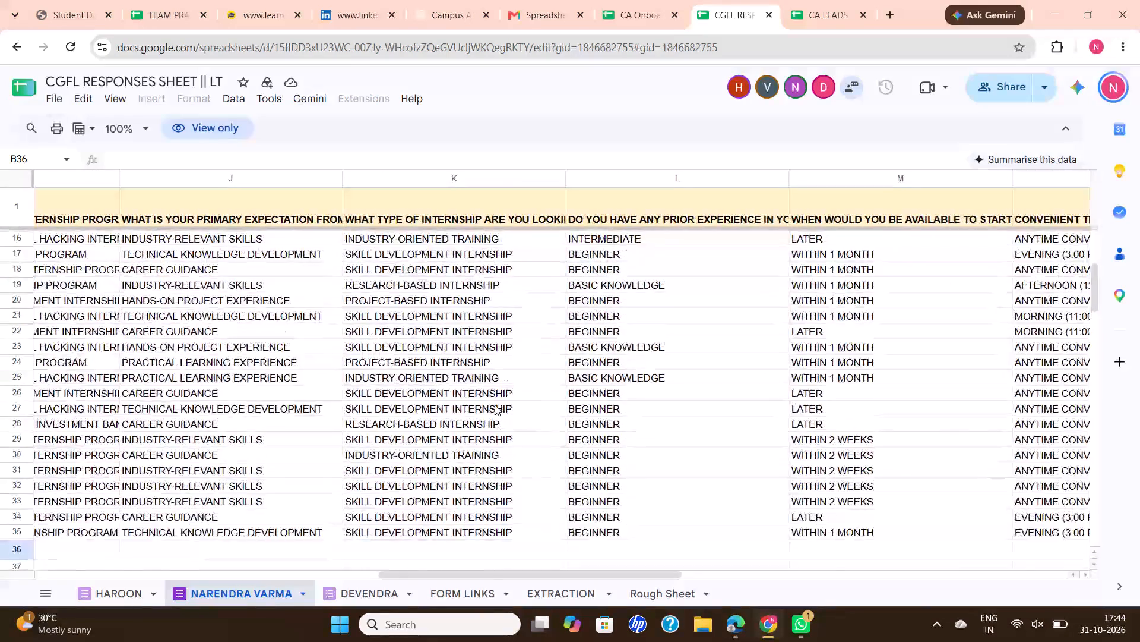
scroll(495, 405, "up", 1)
scroll(495, 405, "left", 3)
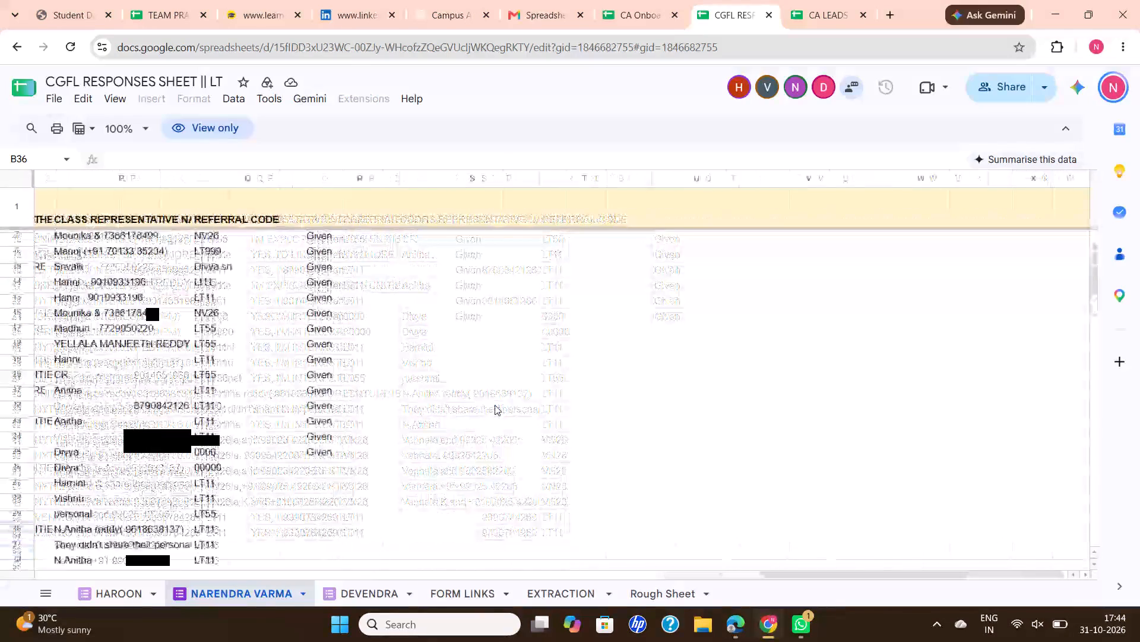
scroll(495, 405, "down", 4)
scroll(495, 405, "up", 1)
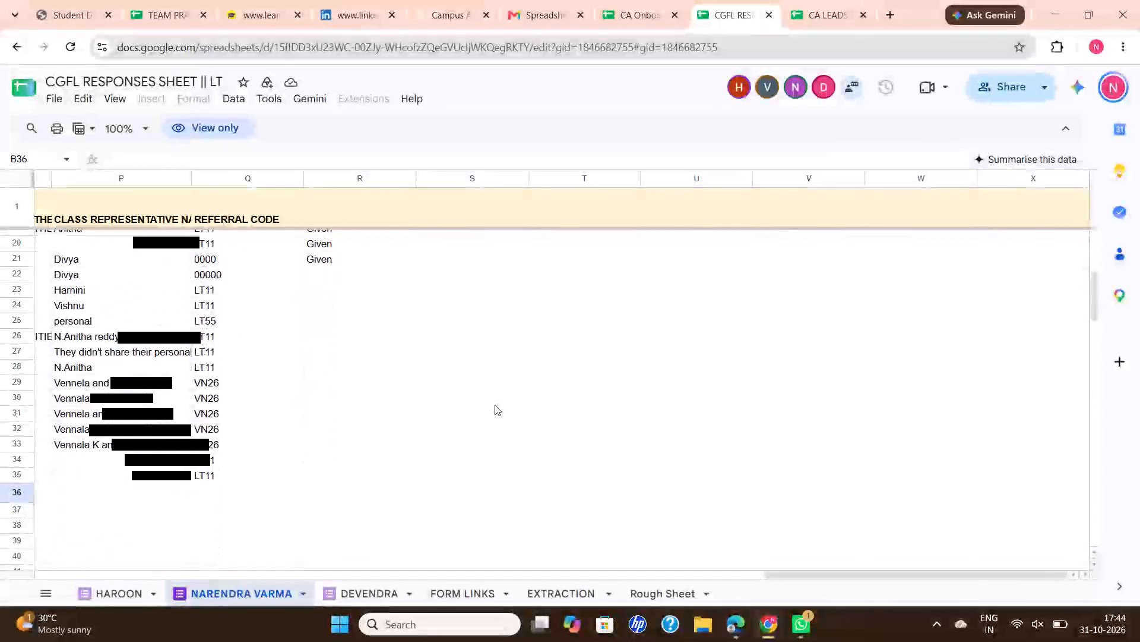
Copy the full web address of the learnerstrack.com site and return to the CA LEADS sheet.
left_click(632, 10)
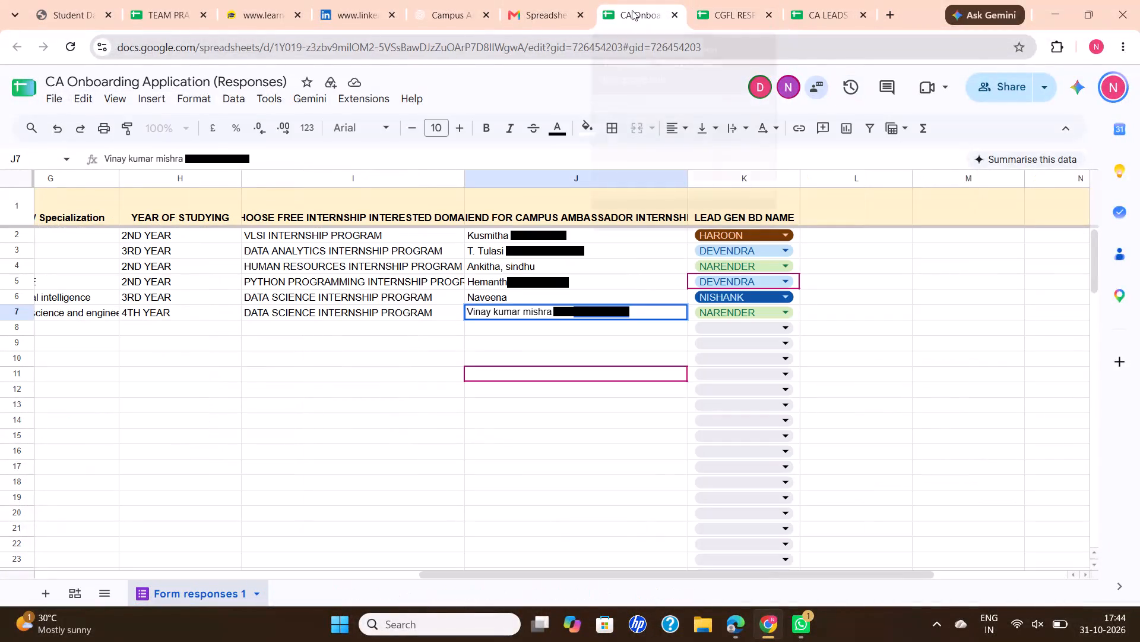
left_click(264, 4)
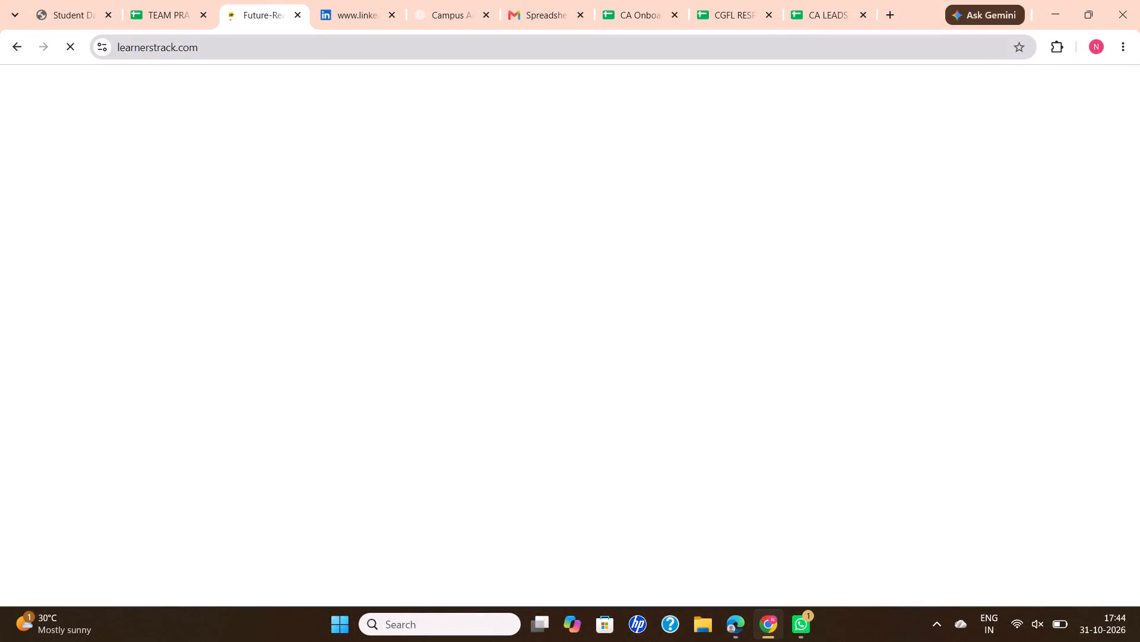
left_click(226, 46)
left_click(279, 42)
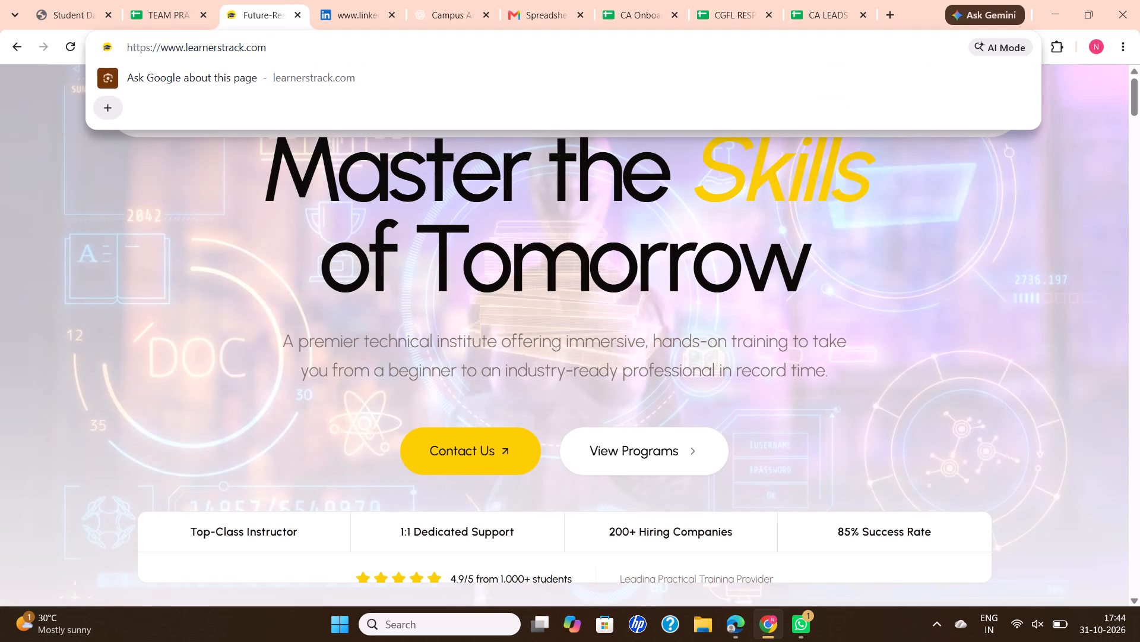
key("ctrl+a")
key("ctrl+c")
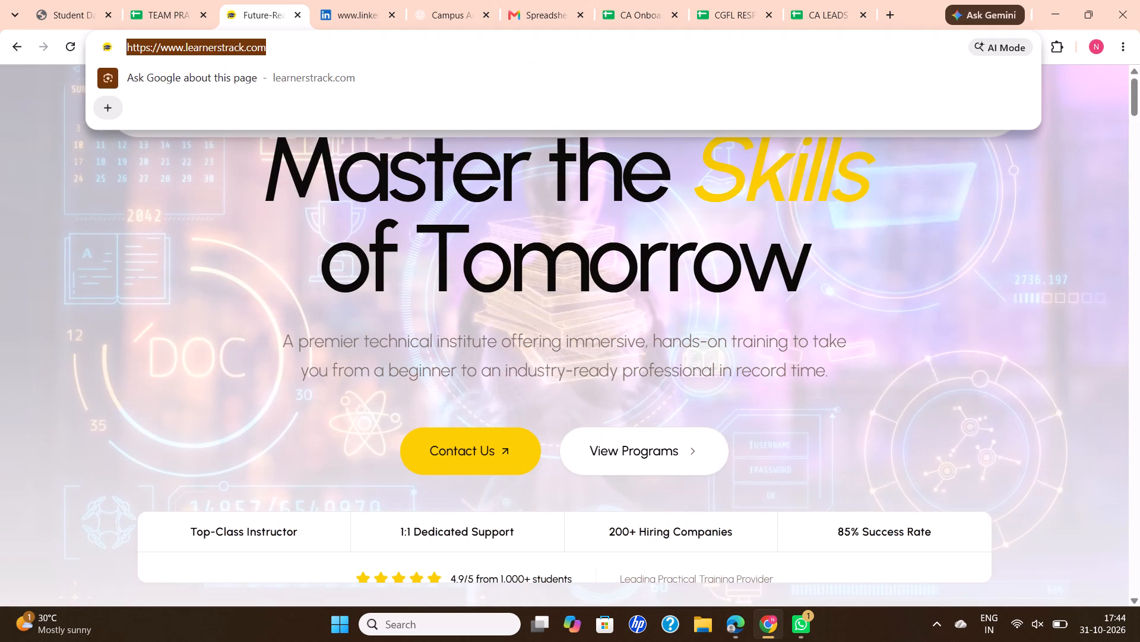
left_click(815, 13)
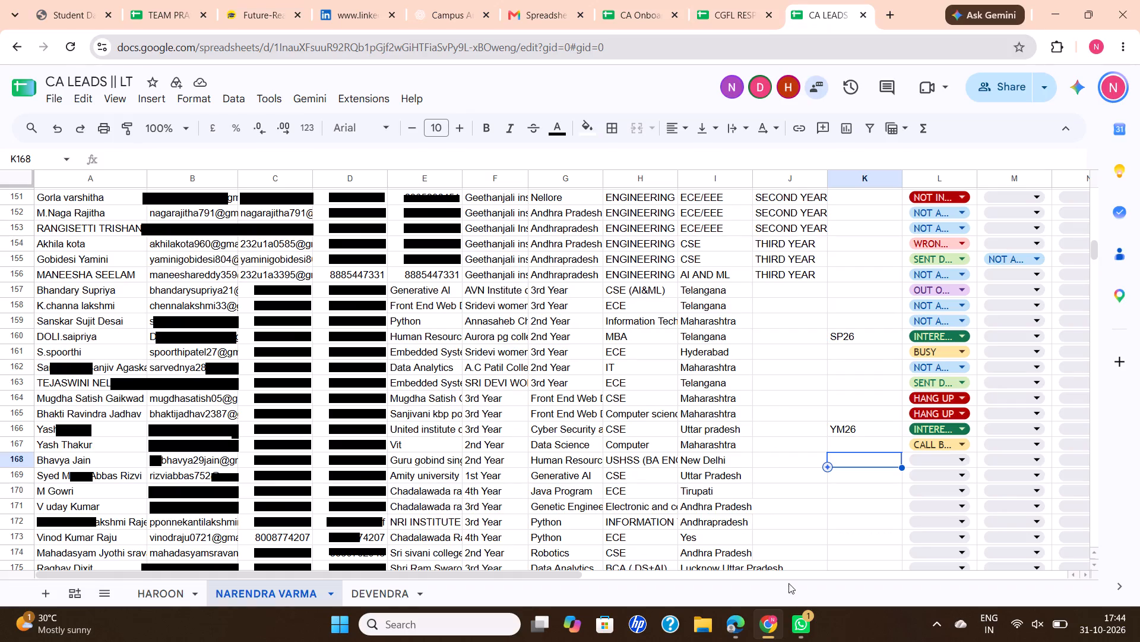
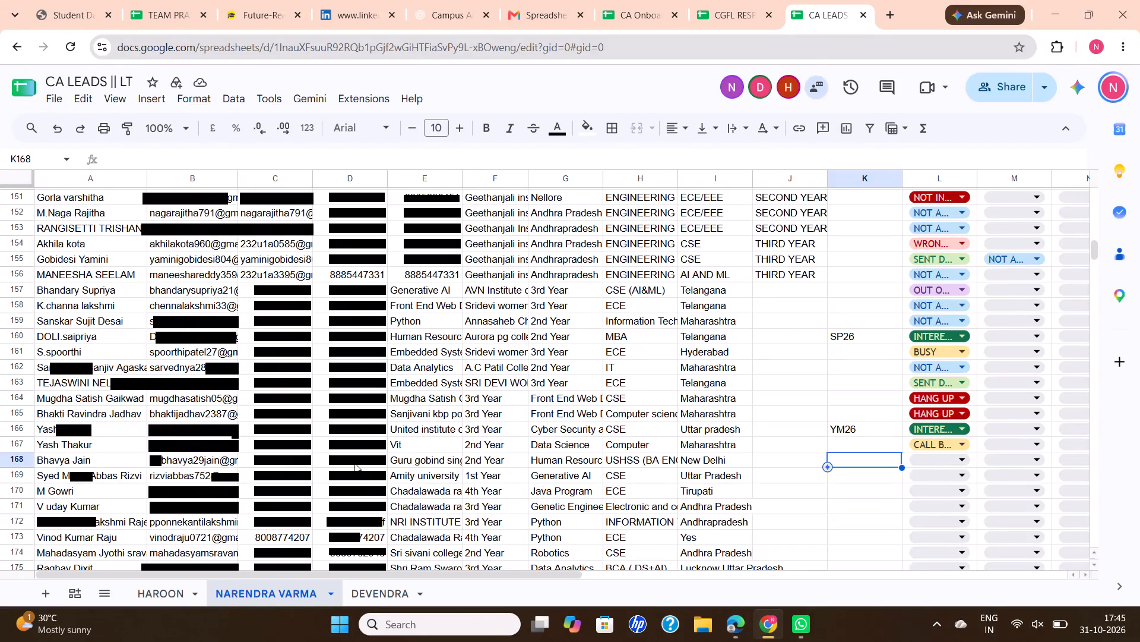
Select the row 168 lead's phone number in column D of CA LEADS.
left_click(349, 463)
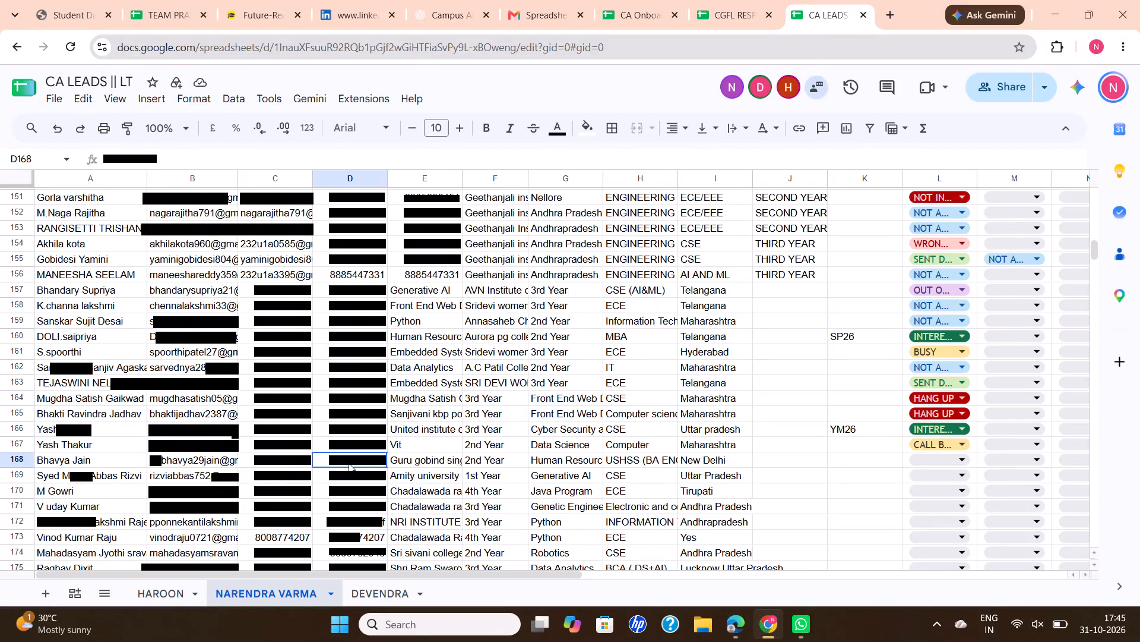
scroll(349, 463, "right", 2)
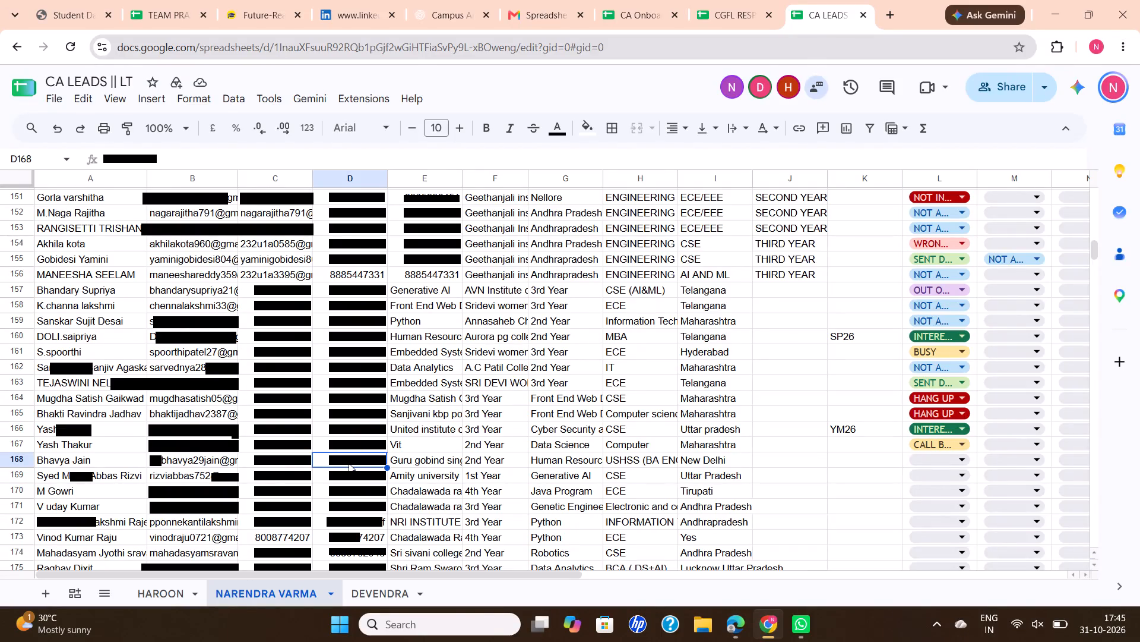
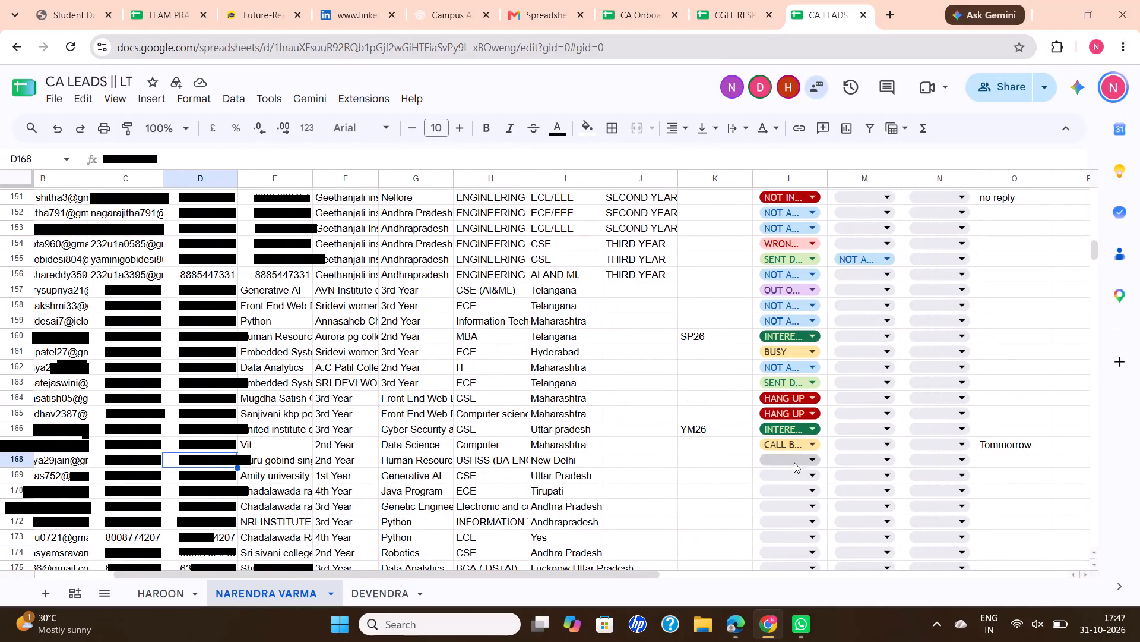
Set the row 168 lead's call status in column L to NOT INTERESTED.
left_click(792, 460)
left_click(788, 531)
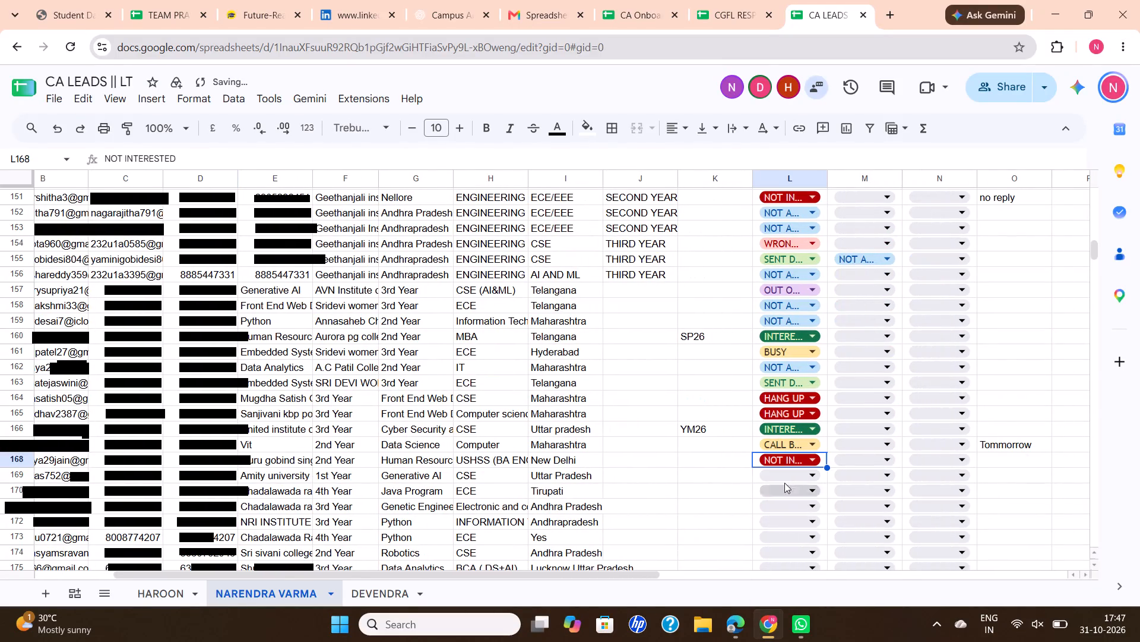
Select the row 169 lead's phone number in column D for the next call.
left_click(719, 476)
scroll(719, 476, "right", 3)
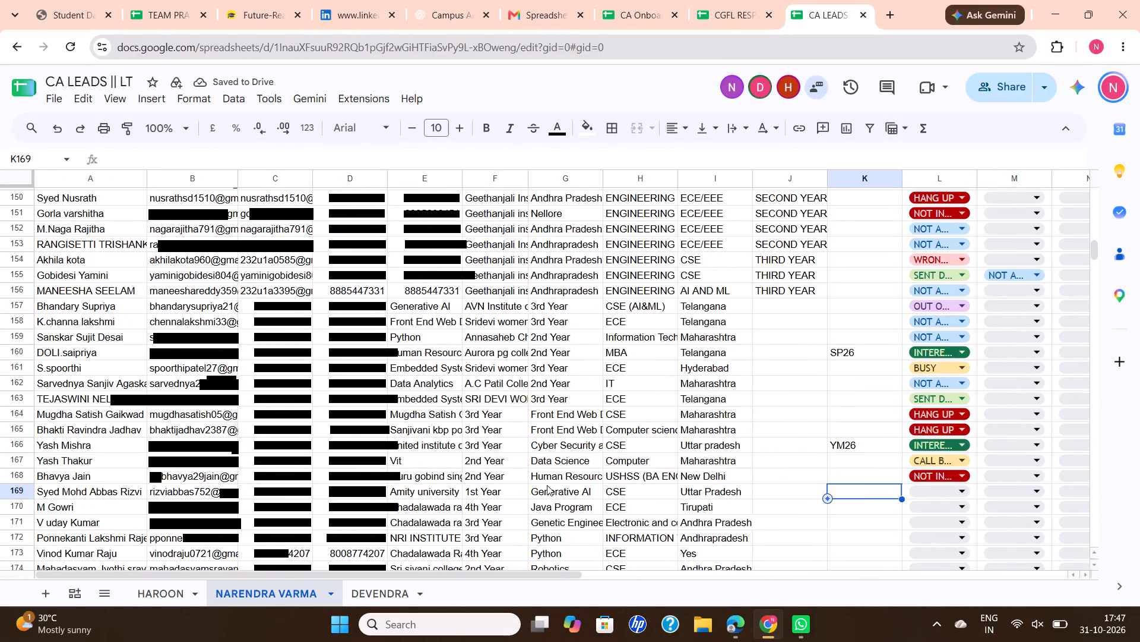
left_click(354, 489)
scroll(354, 489, "down", 1)
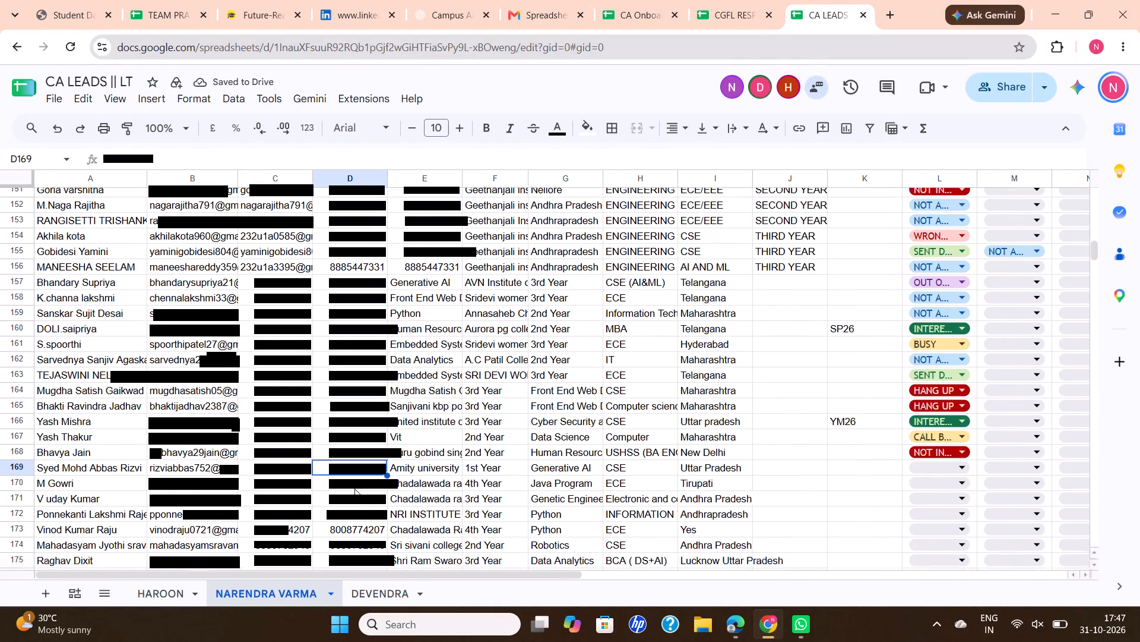
scroll(354, 489, "down", 1)
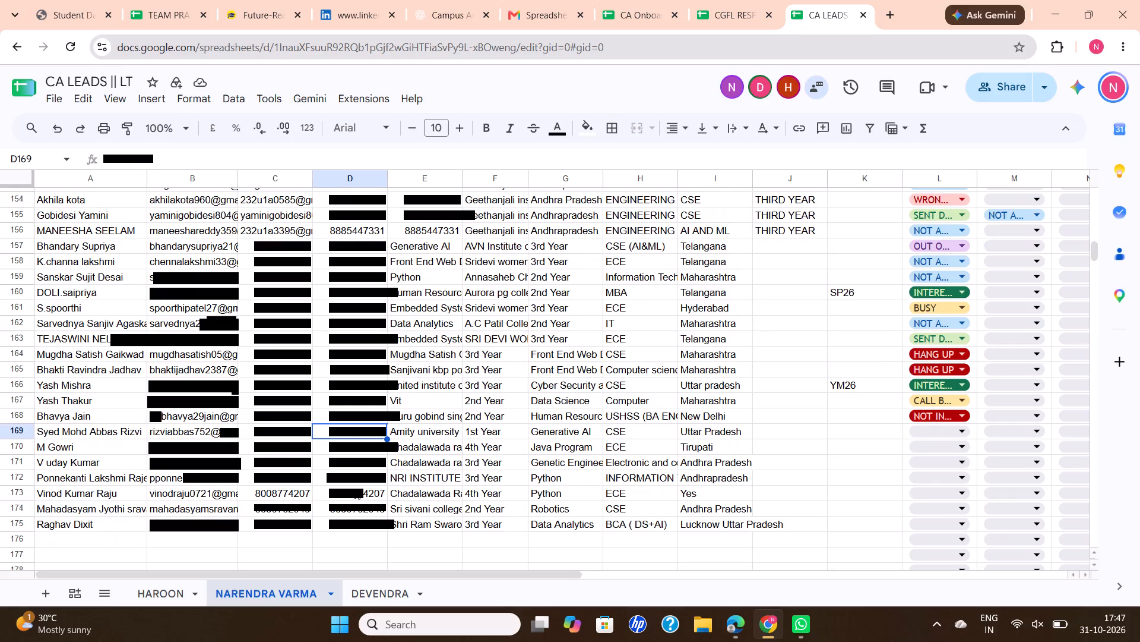
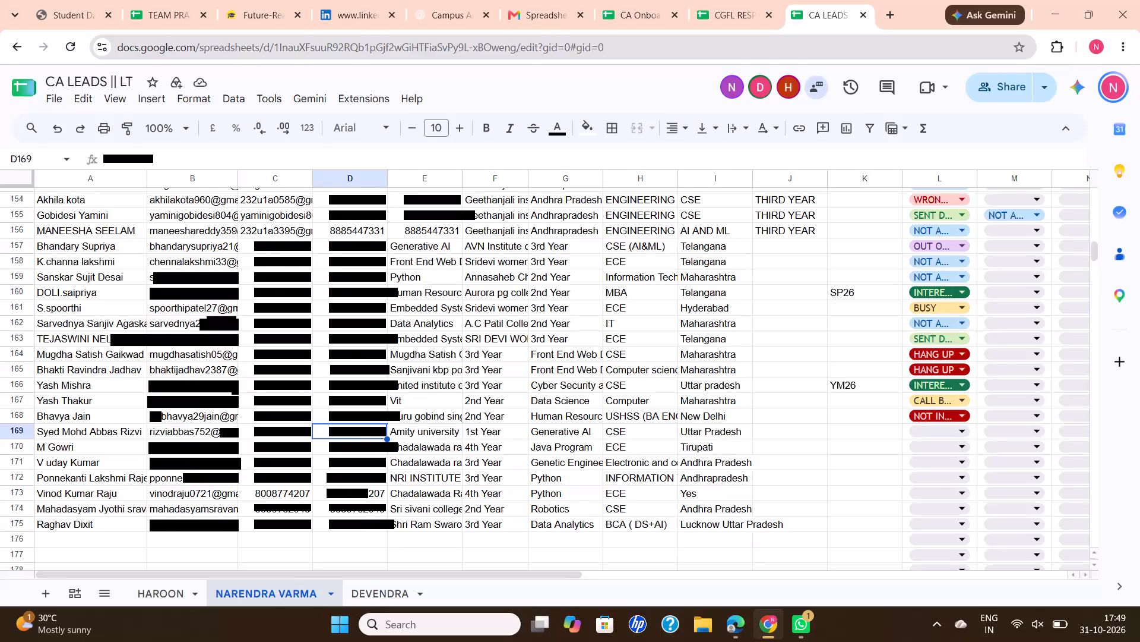
Set the row 169 lead's call status in column L to CALL BACK.
scroll(543, 443, "left", 2)
left_click(769, 430)
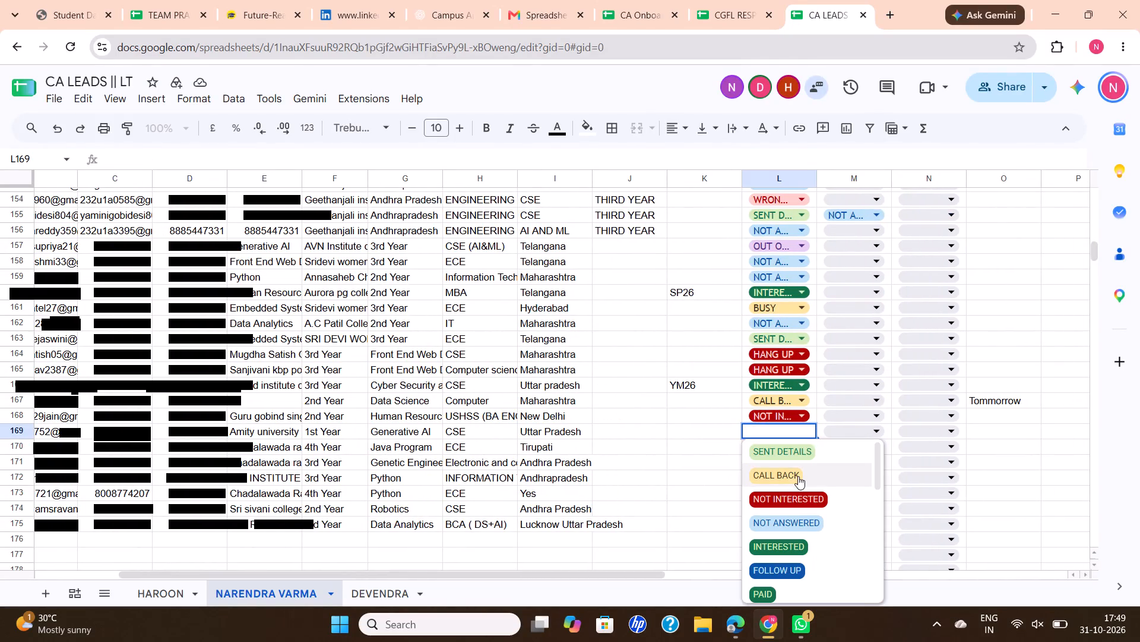
scroll(798, 476, "down", 1)
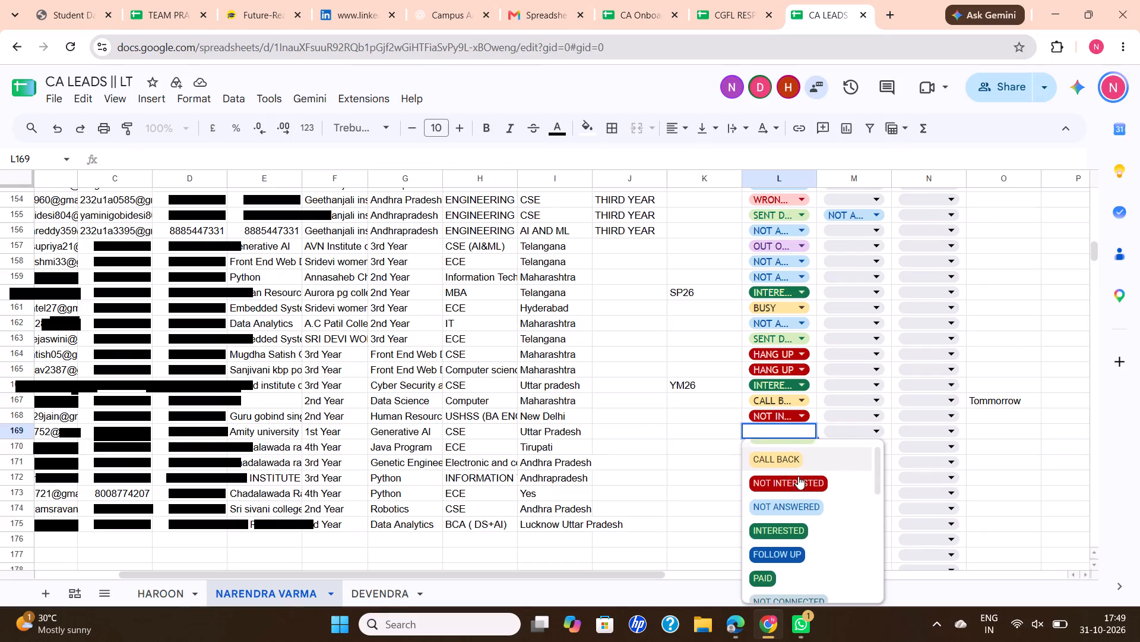
scroll(798, 476, "down", 1)
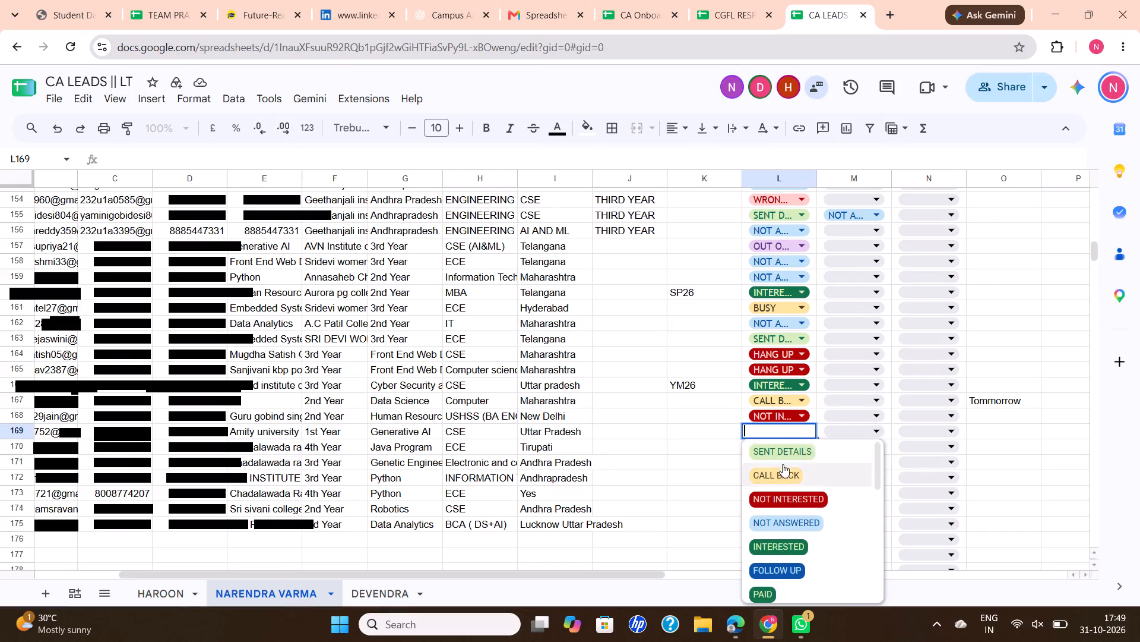
left_click(783, 466)
left_click(723, 451)
Select the row 170 lead's phone number in column D for the next call, checking the college name in column E.
scroll(723, 451, "right", 4)
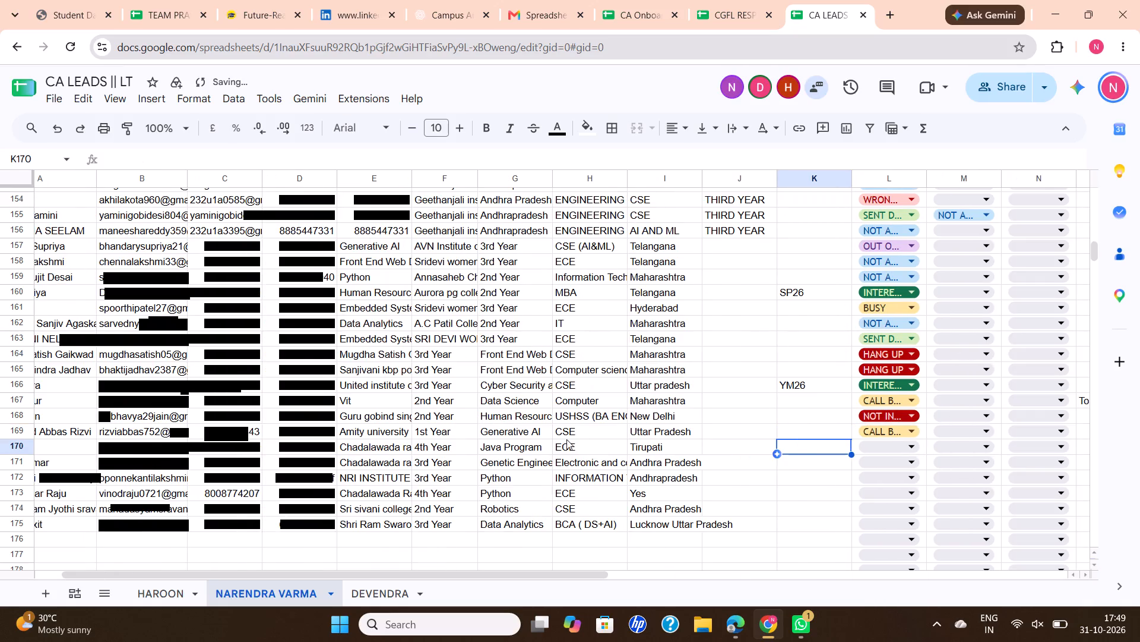
left_click(354, 443)
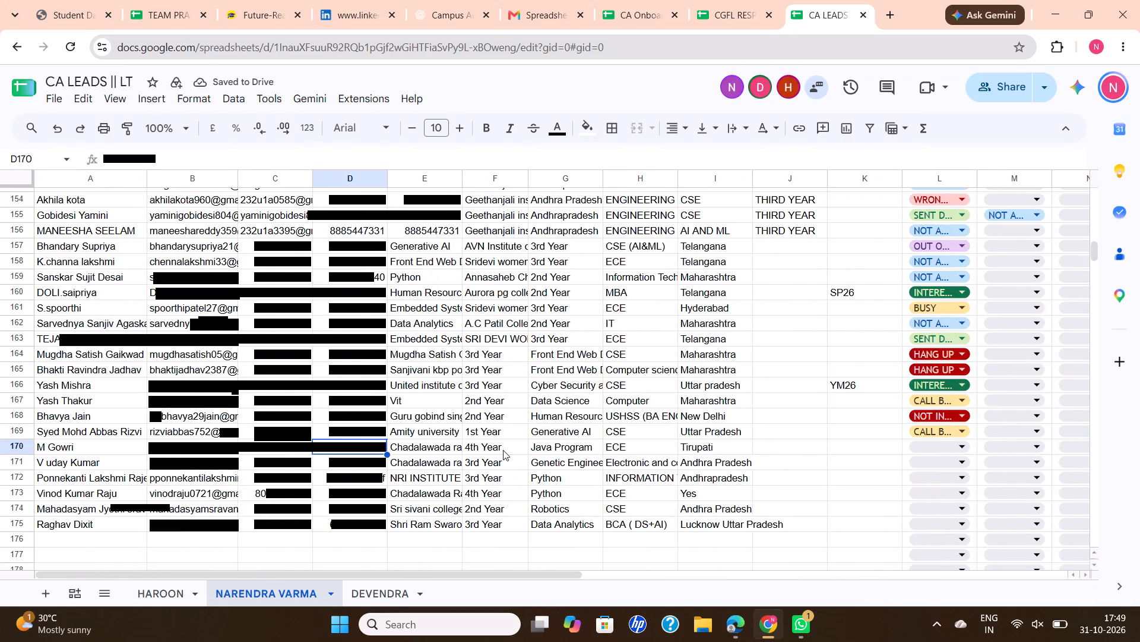
triple_click(437, 448)
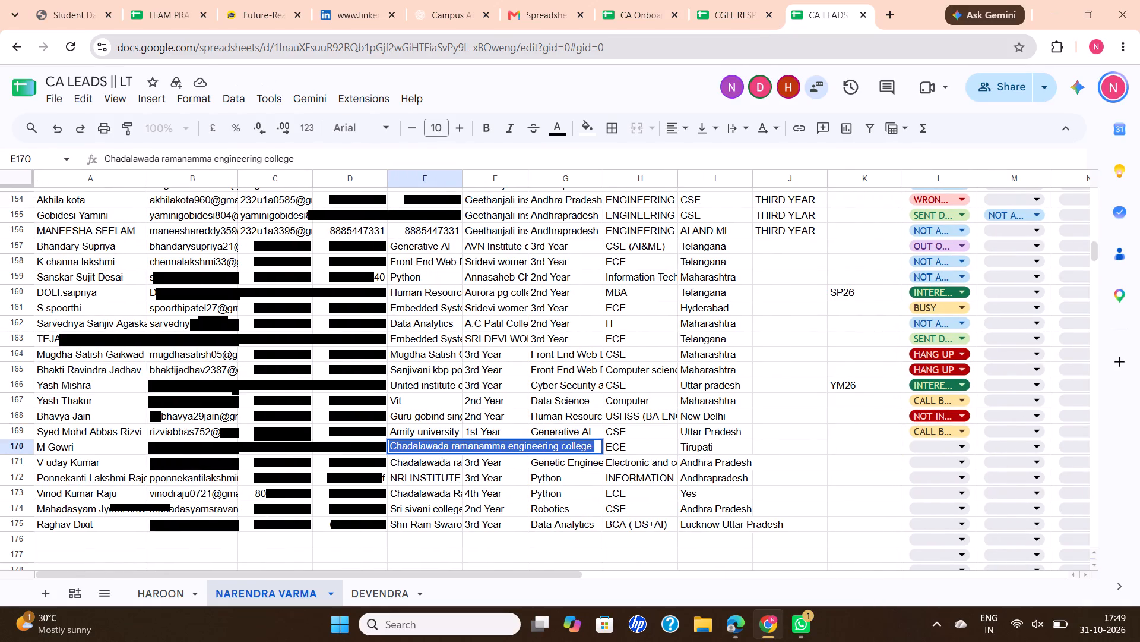
left_click(368, 446)
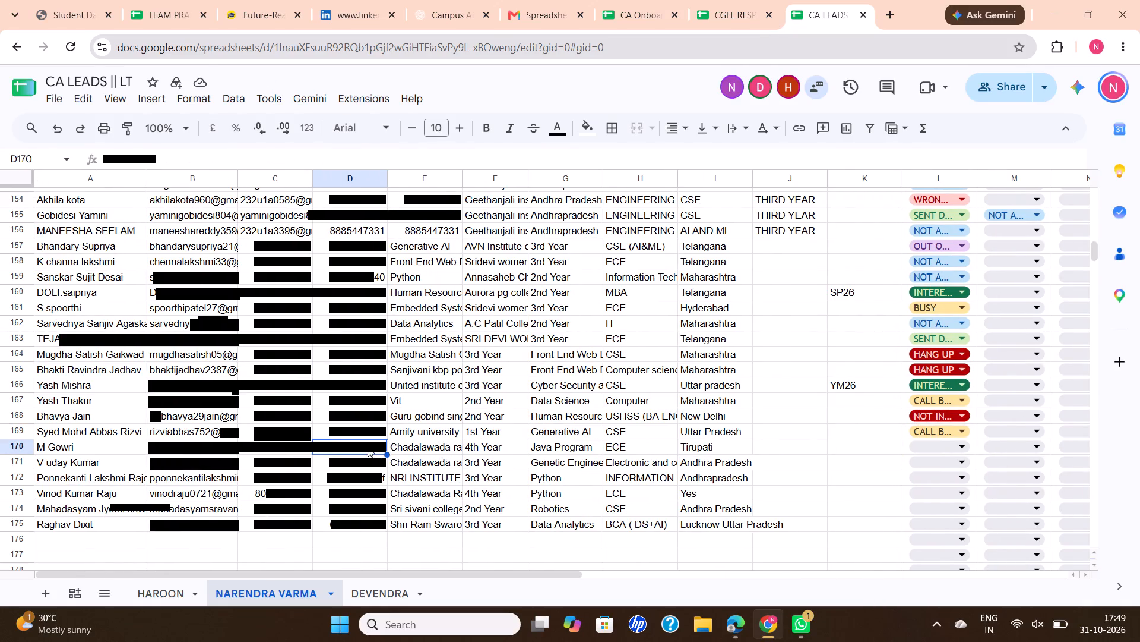
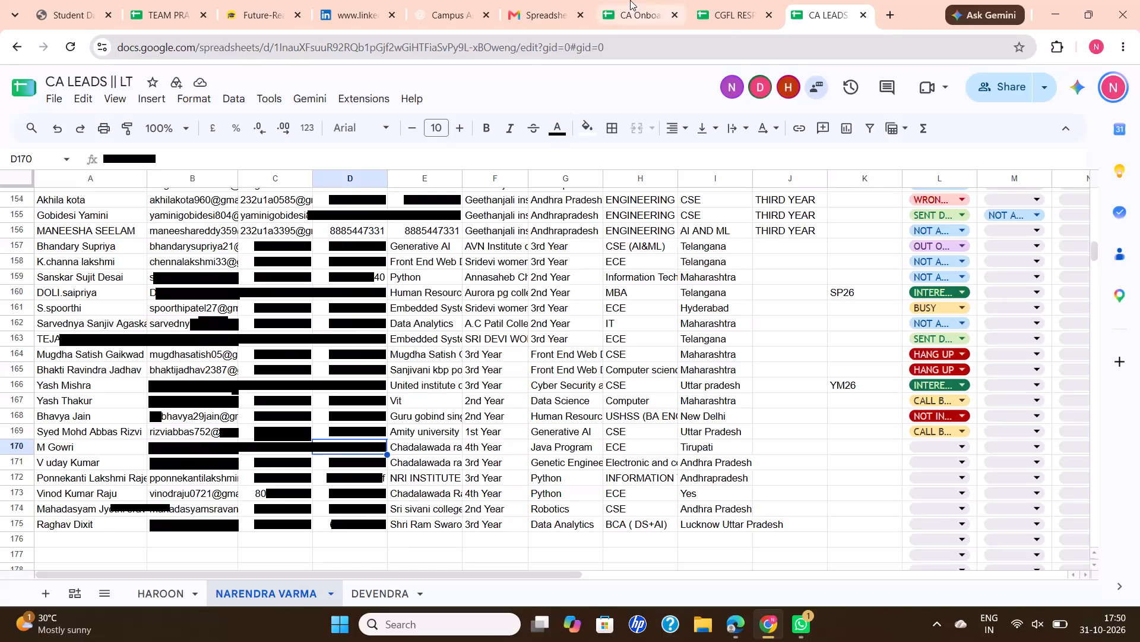
Switch to the CGFL RESPONSES SHEET and examine the referral code and BD name columns of the DEVENDRA responses.
left_click(732, 23)
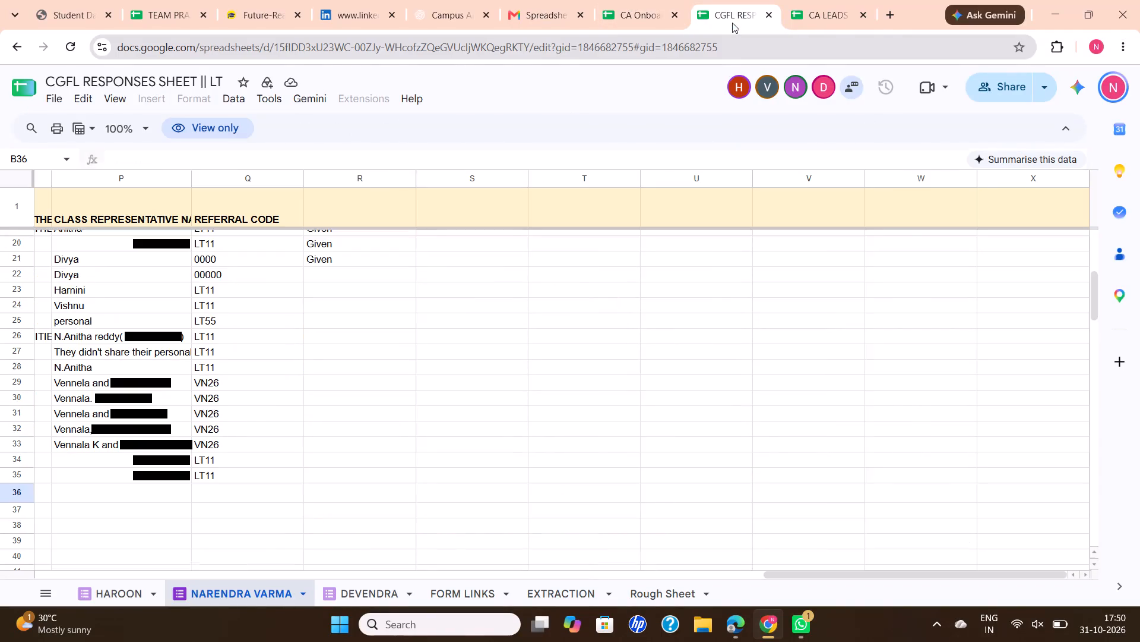
scroll(466, 396, "up", 1)
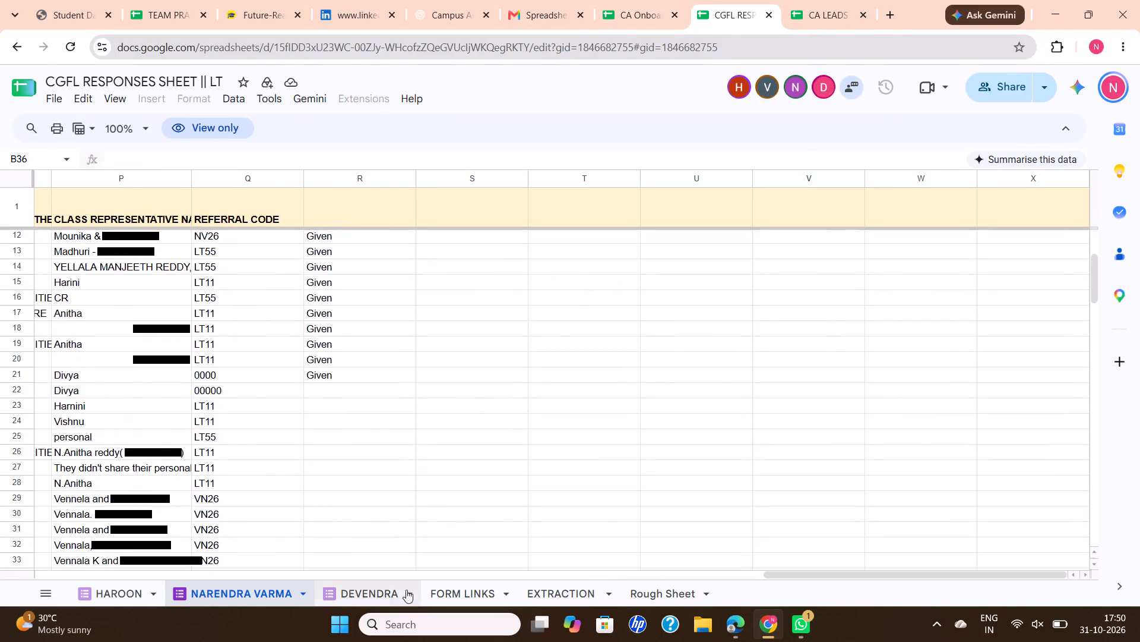
left_click(382, 587)
scroll(503, 439, "left", 9)
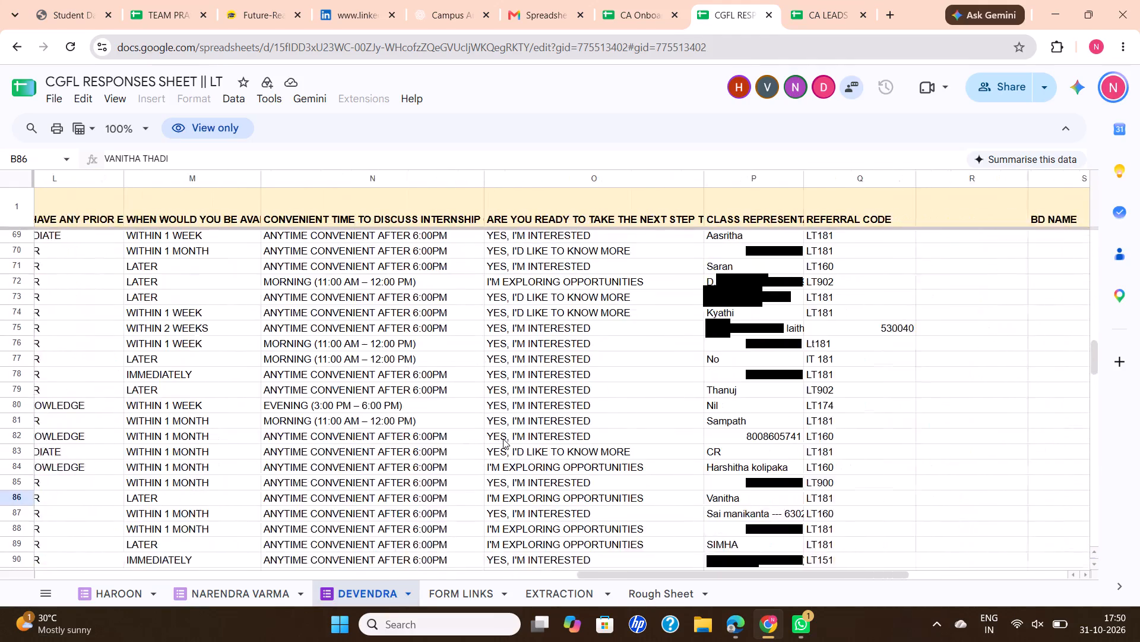
scroll(503, 439, "left", 1)
scroll(503, 439, "up", 3)
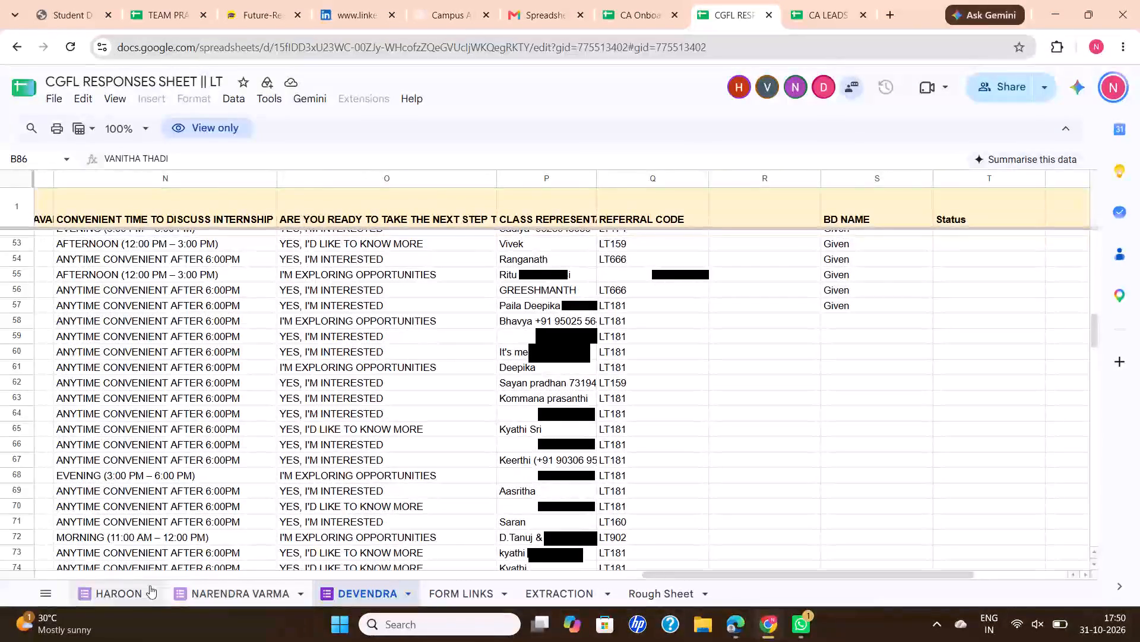
Examine the HAROON responses down to the latest entries, checking referral codes, BD names, statuses and student details.
left_click(138, 588)
scroll(422, 457, "left", 8)
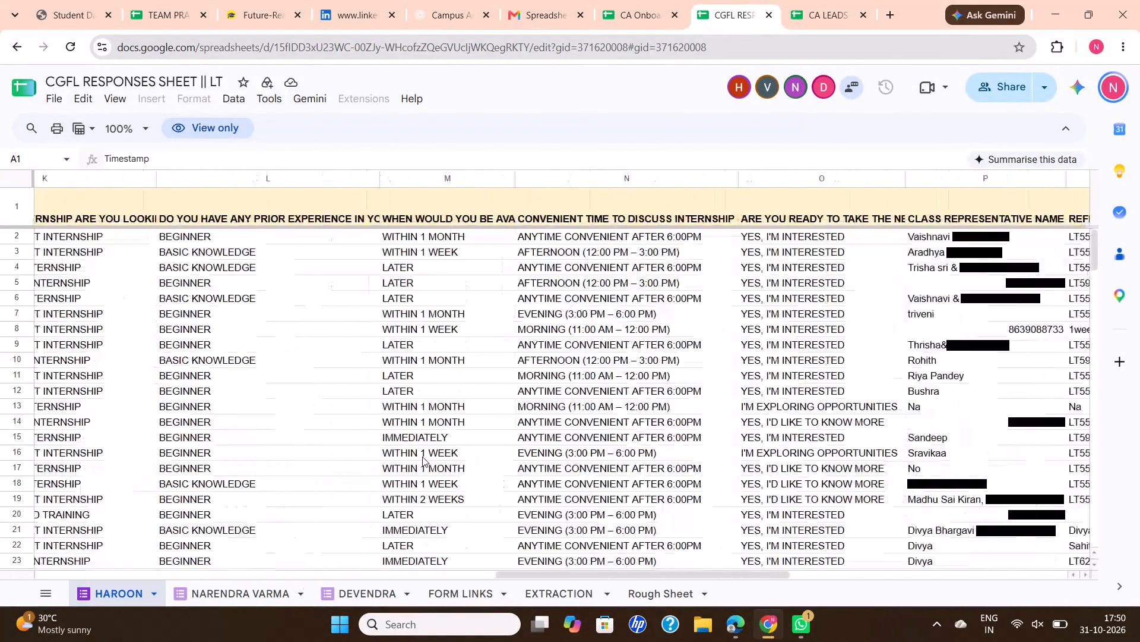
scroll(422, 457, "left", 2)
scroll(422, 457, "down", 3)
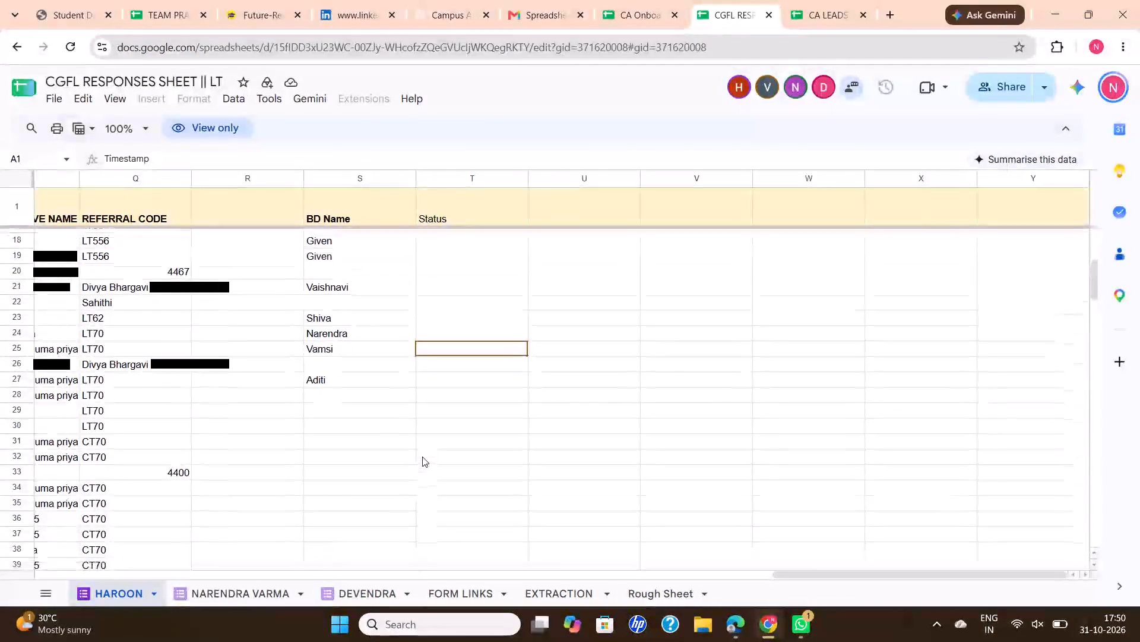
scroll(422, 457, "up", 2)
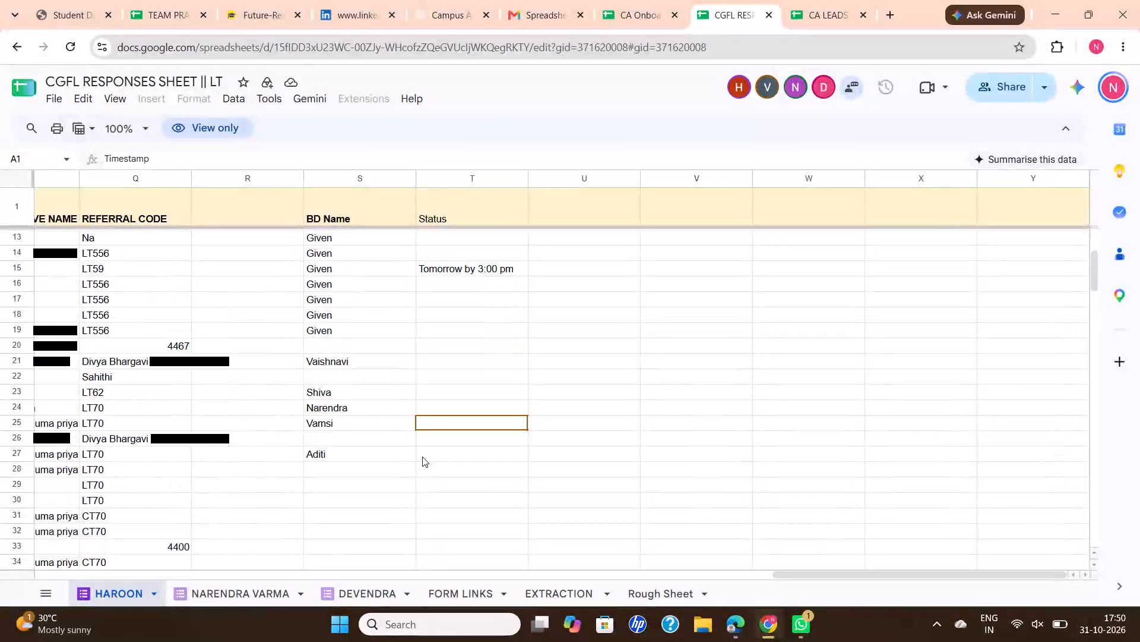
scroll(422, 457, "down", 4)
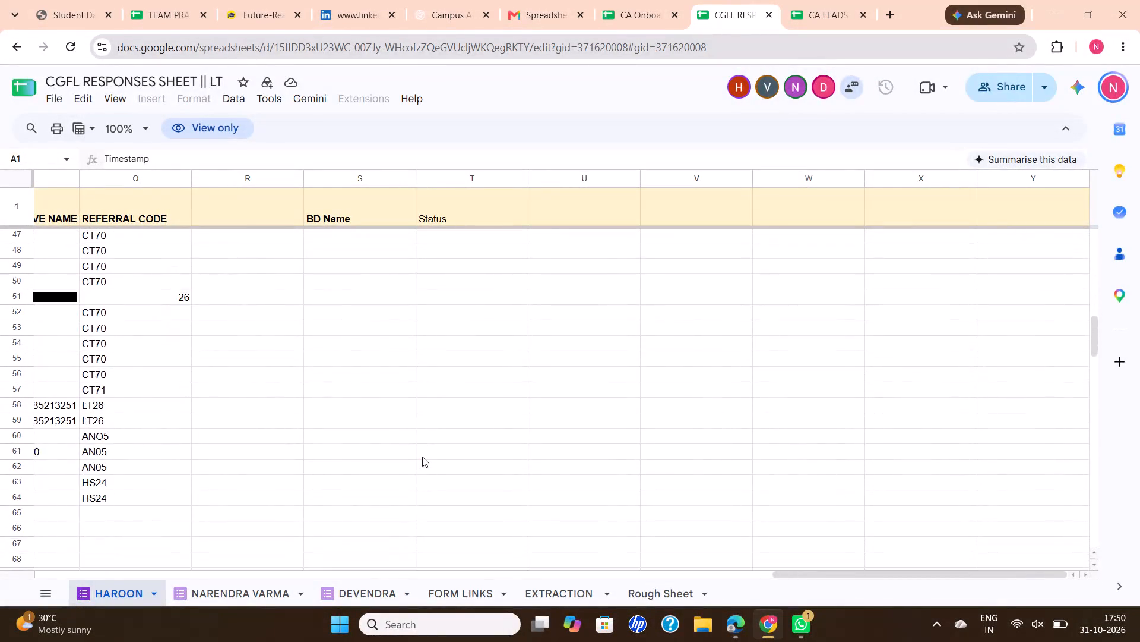
scroll(422, 457, "down", 2)
scroll(422, 457, "right", 7)
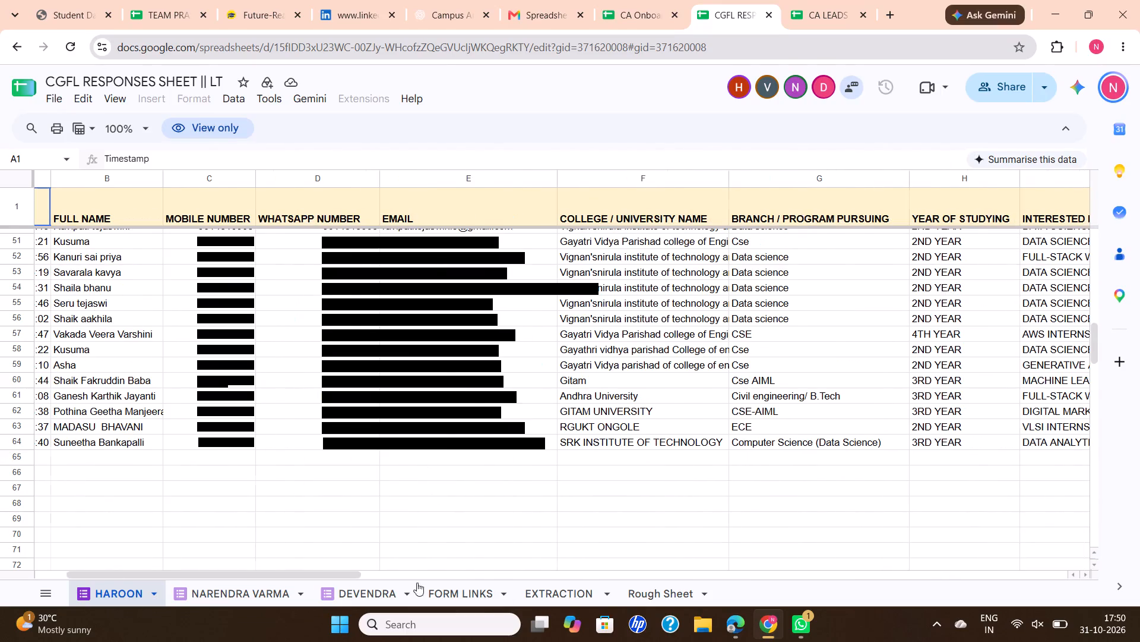
scroll(185, 593, "right", 4)
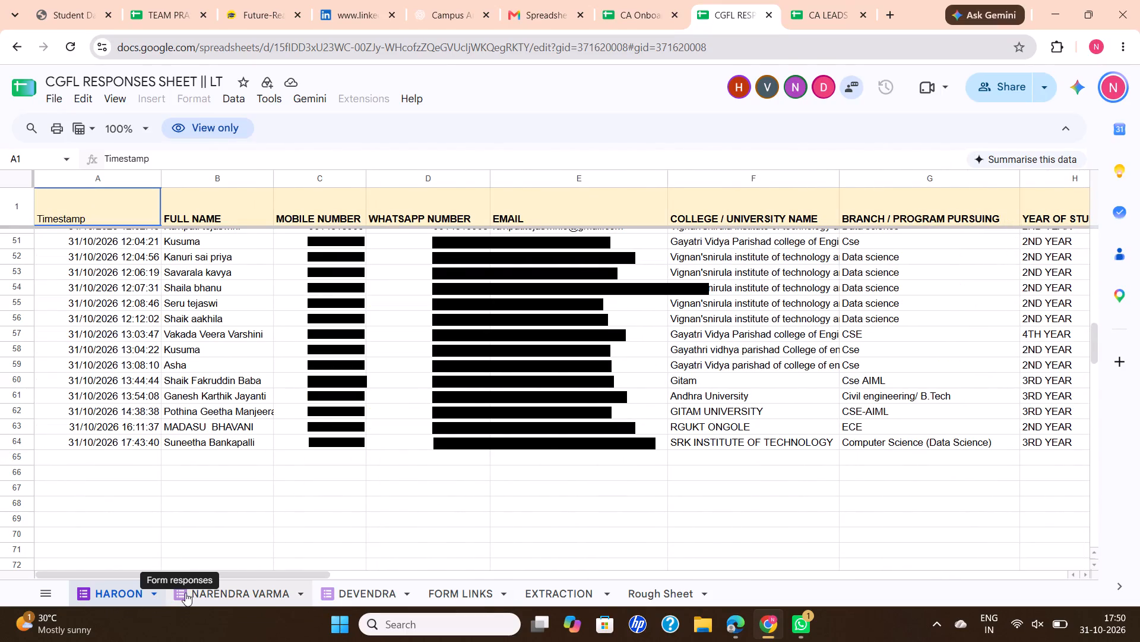
scroll(486, 606, "right", 3)
scroll(438, 599, "left", 1)
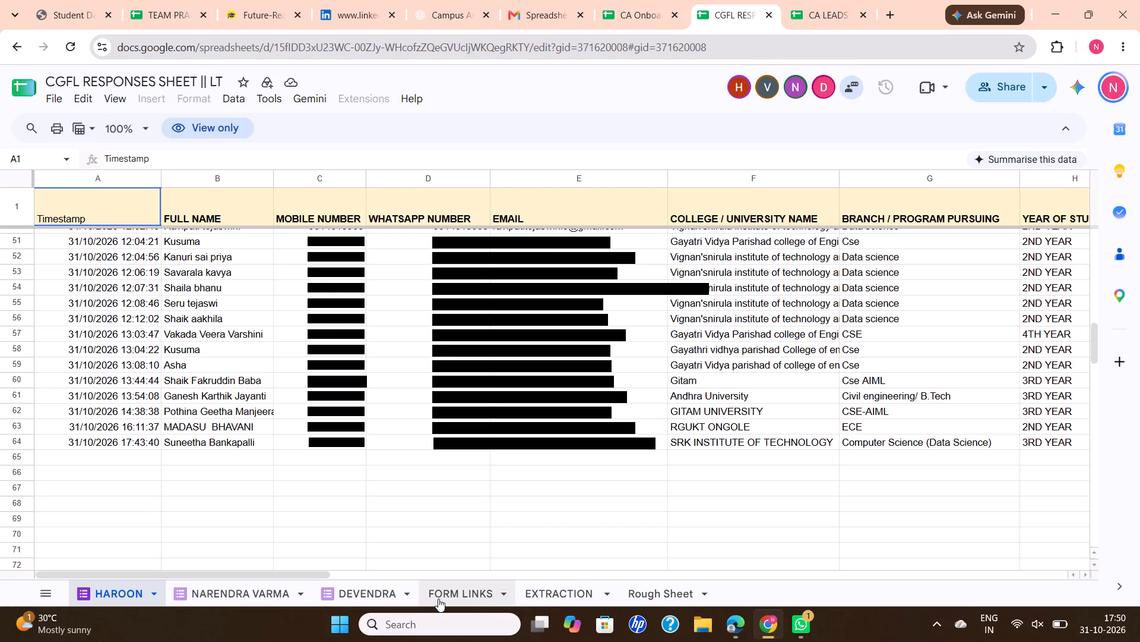
scroll(438, 599, "left", 3)
scroll(385, 588, "left", 2)
scroll(385, 588, "right", 3)
left_click(525, 584)
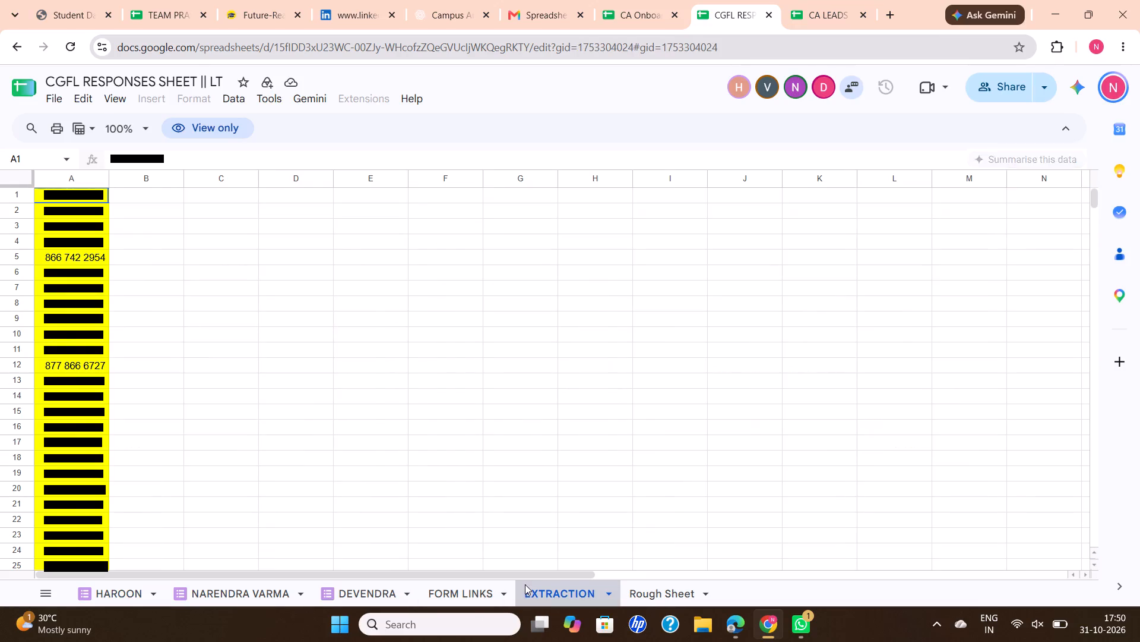
left_click(474, 584)
left_click(365, 583)
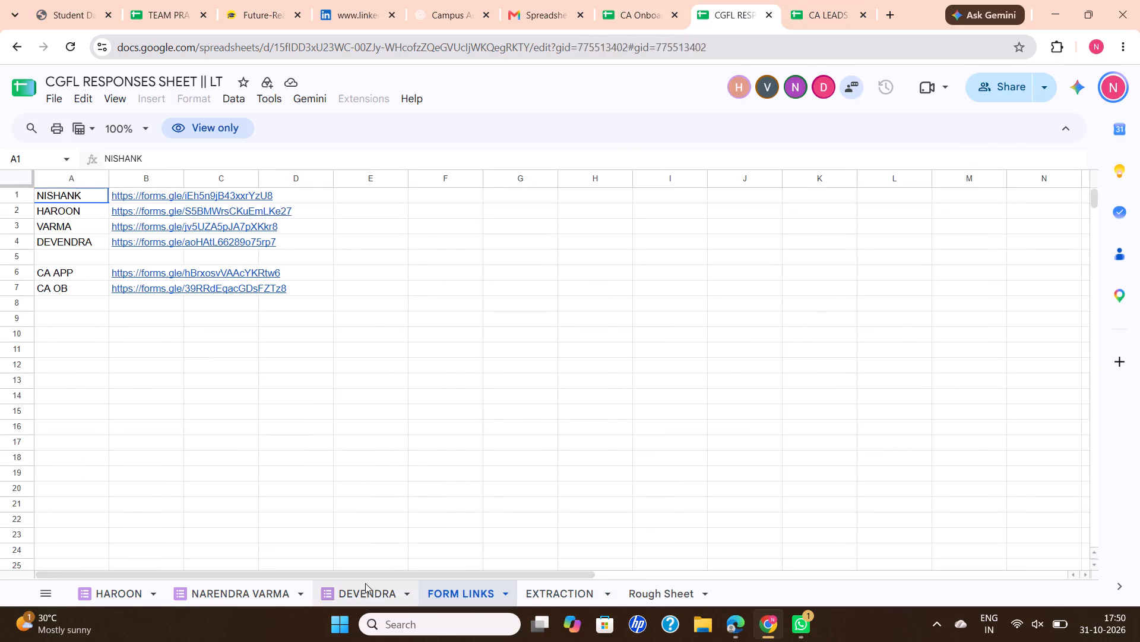
left_click(264, 590)
scroll(371, 507, "down", 1)
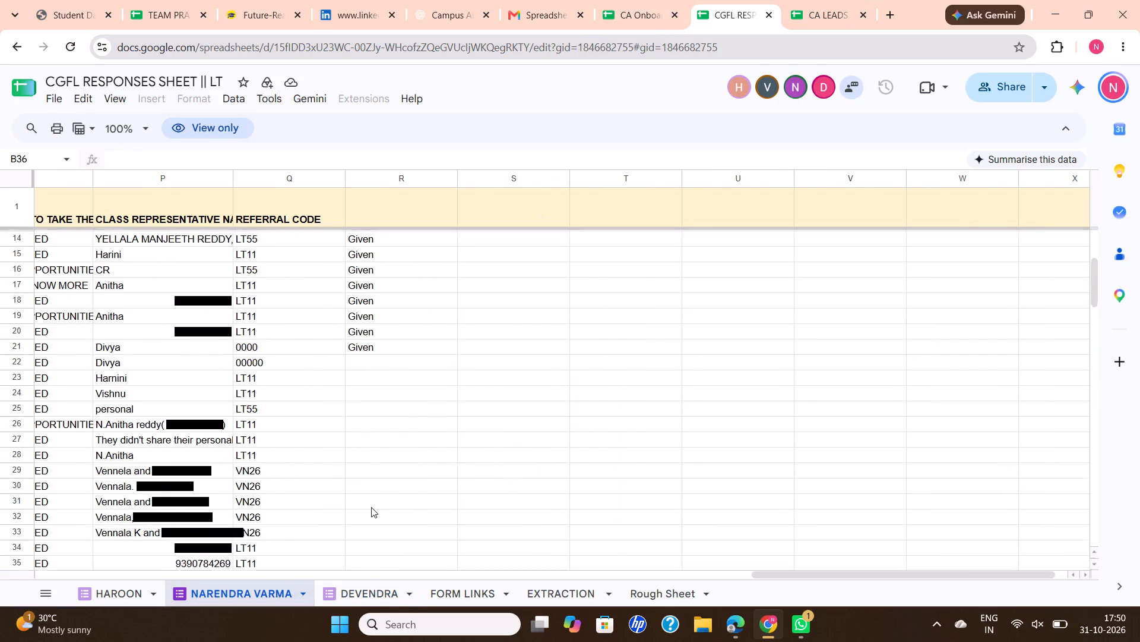
scroll(371, 507, "down", 1)
scroll(371, 507, "right", 11)
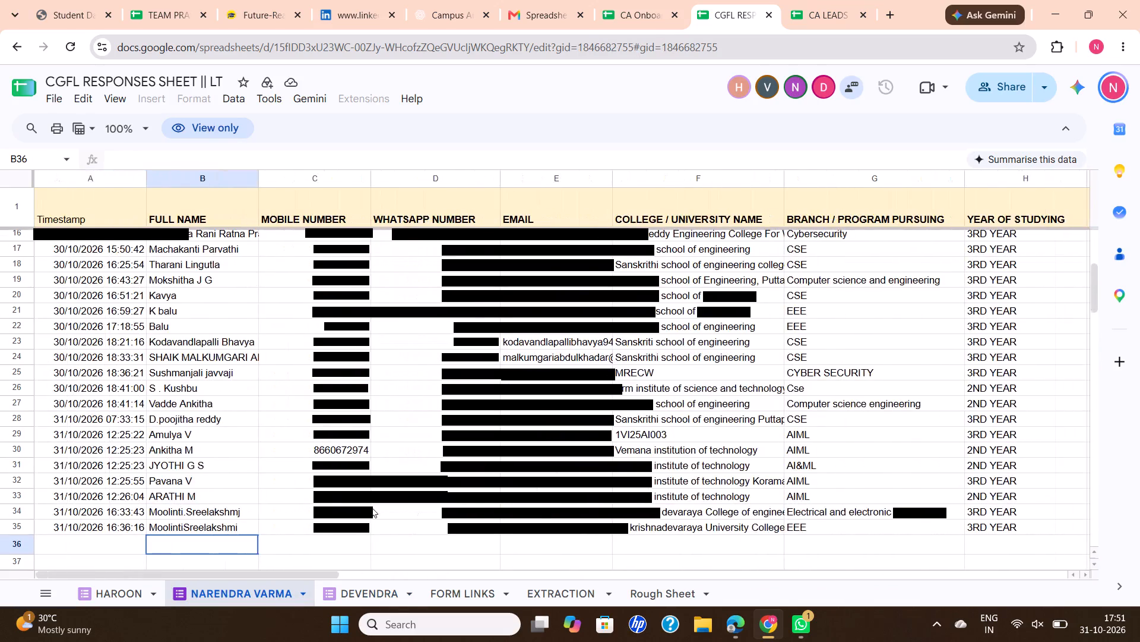
scroll(371, 507, "right", 5)
scroll(371, 507, "left", 4)
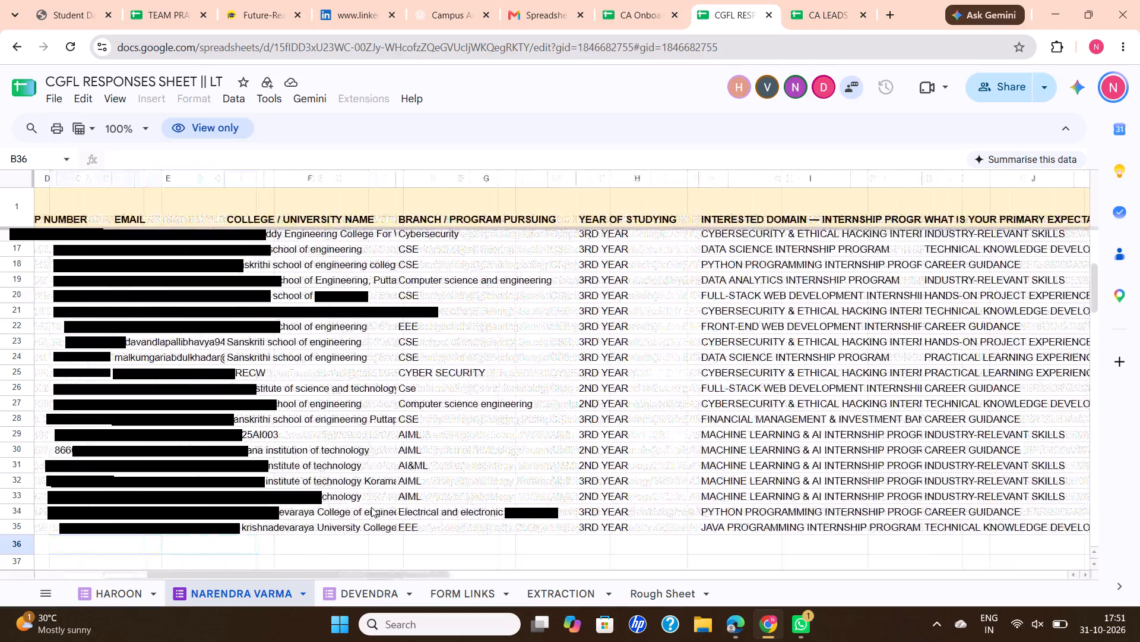
scroll(371, 507, "left", 4)
scroll(371, 507, "down", 1)
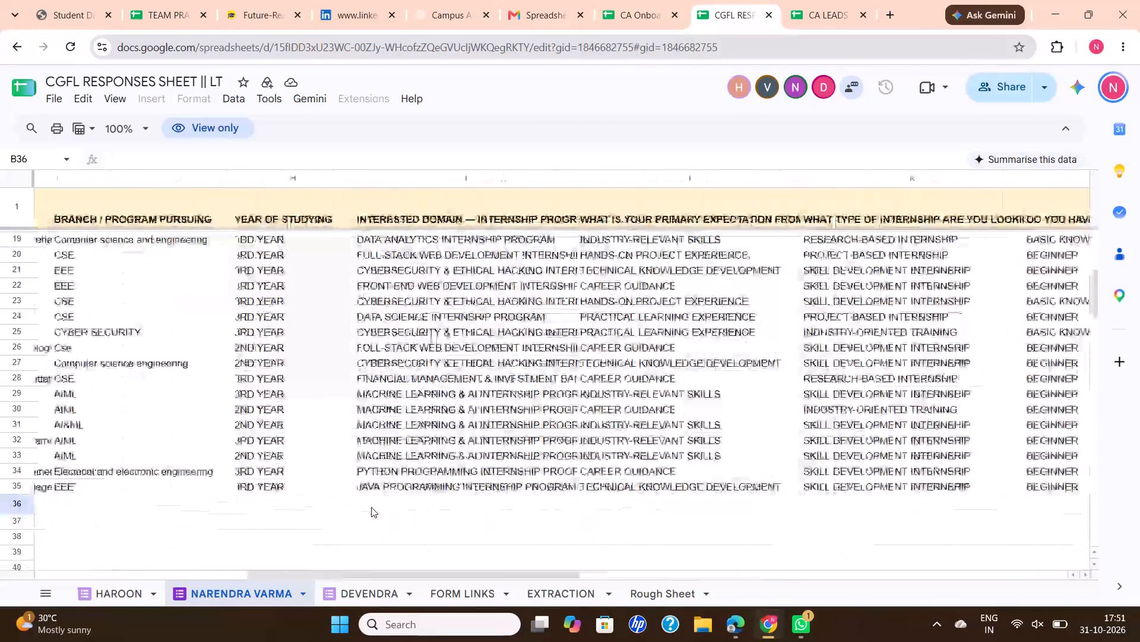
scroll(371, 507, "right", 8)
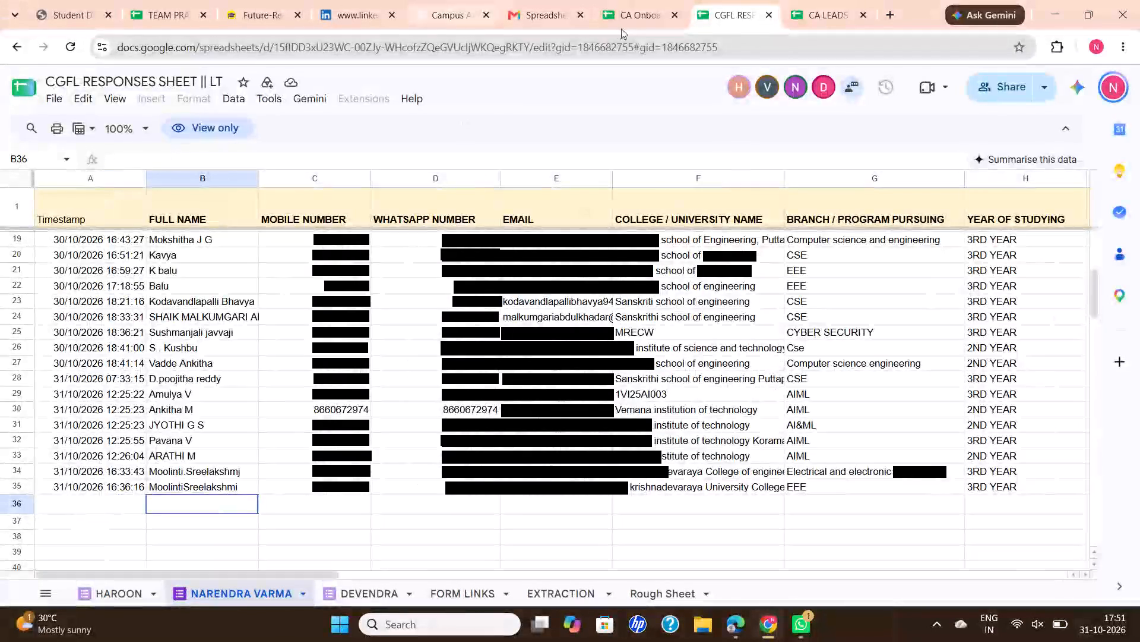
Return to CA LEADS and set the row 170 lead's call status in column L to NOT ANSWERED.
left_click(816, 11)
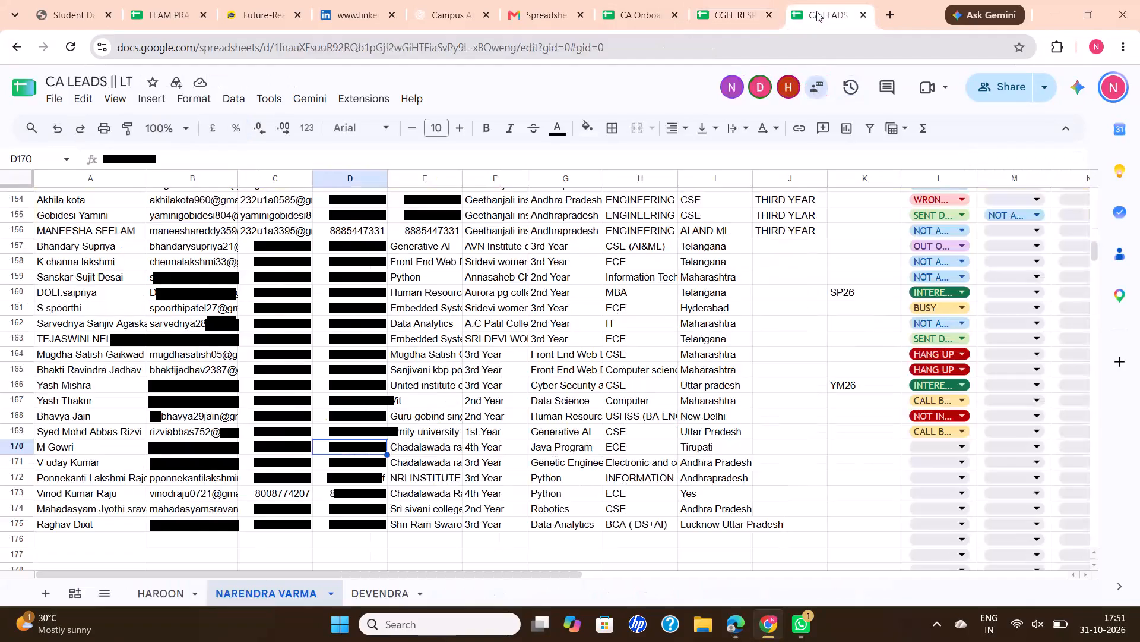
left_click(932, 441)
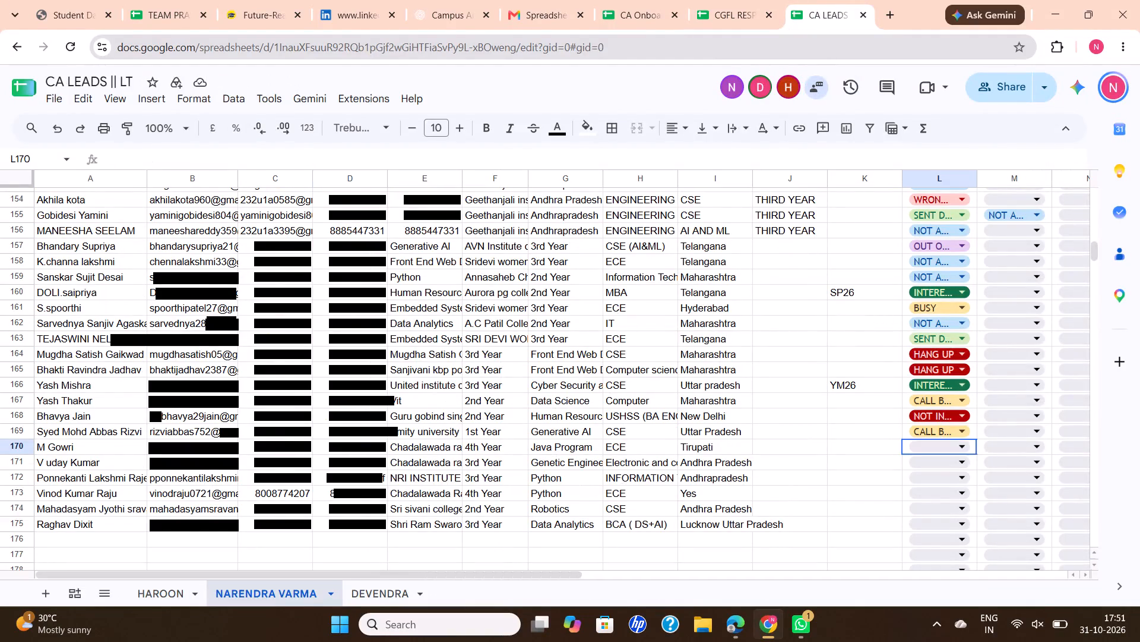
left_click(929, 449)
scroll(942, 516, "down", 1)
left_click(935, 502)
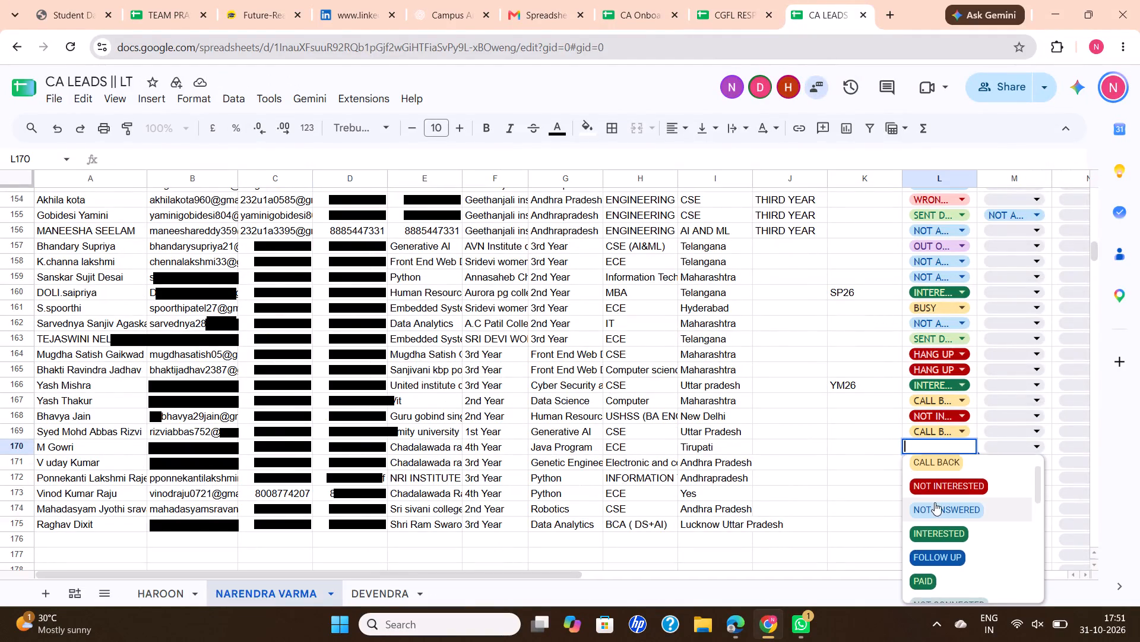
left_click(866, 459)
Select the row 171 lead's phone number in column C for the next call.
scroll(866, 459, "right", 4)
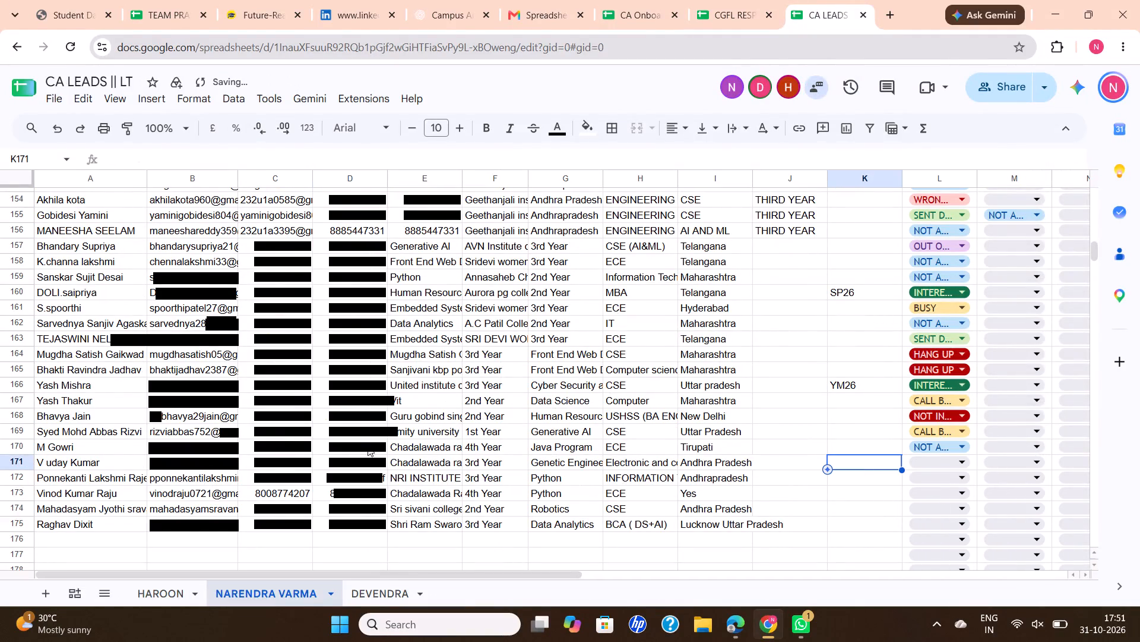
left_click(297, 458)
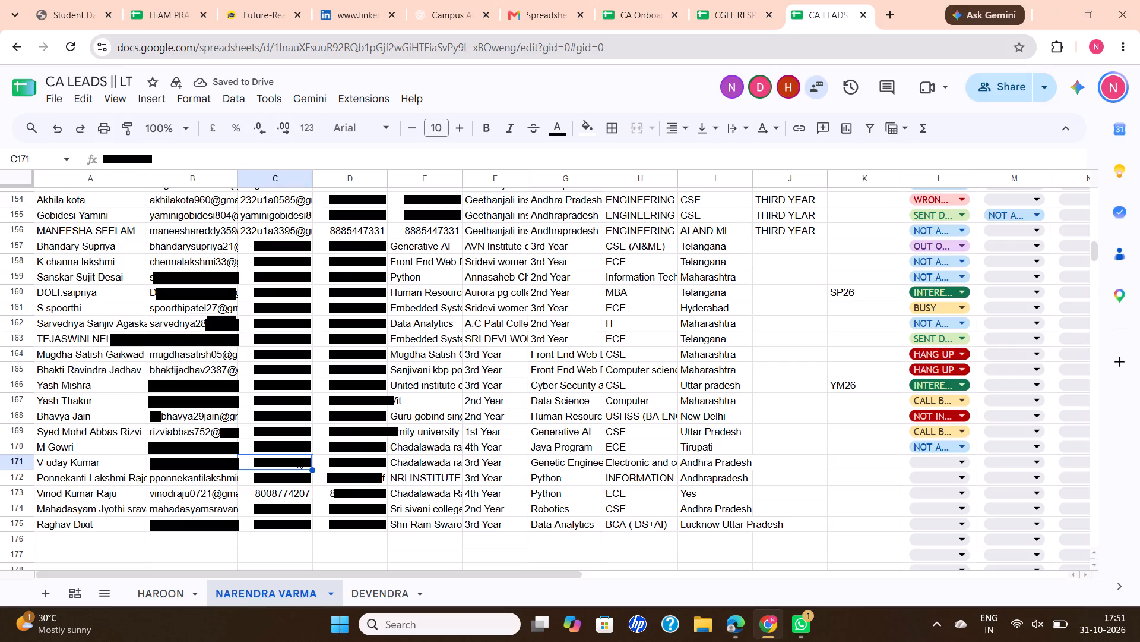
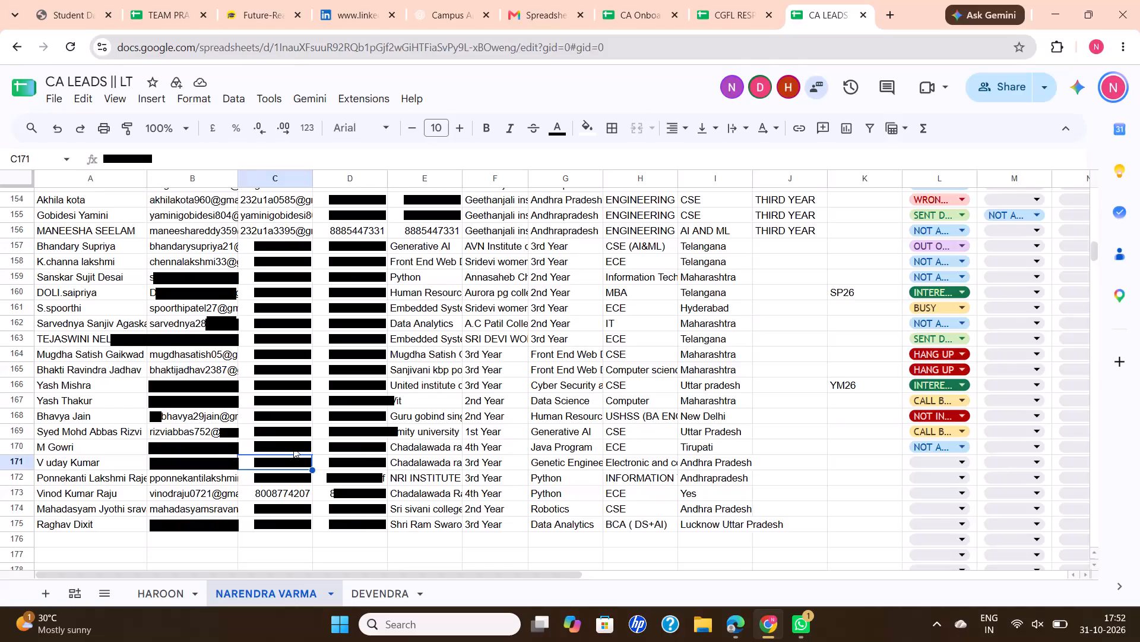
Select the row 170 lead's phone number in column C to view it again.
left_click(293, 448)
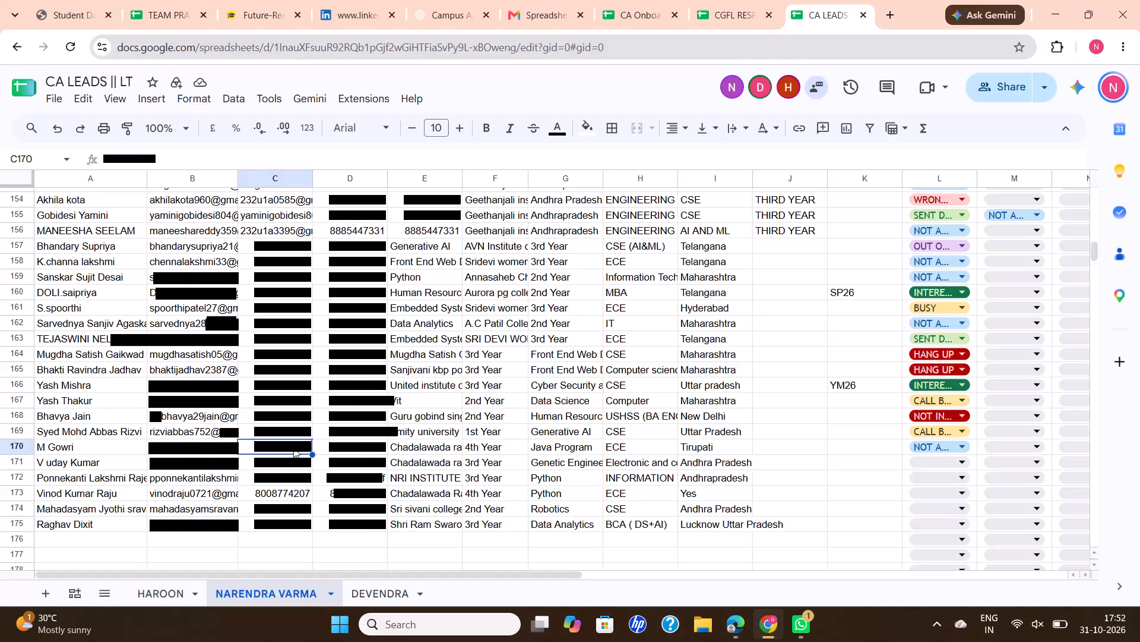
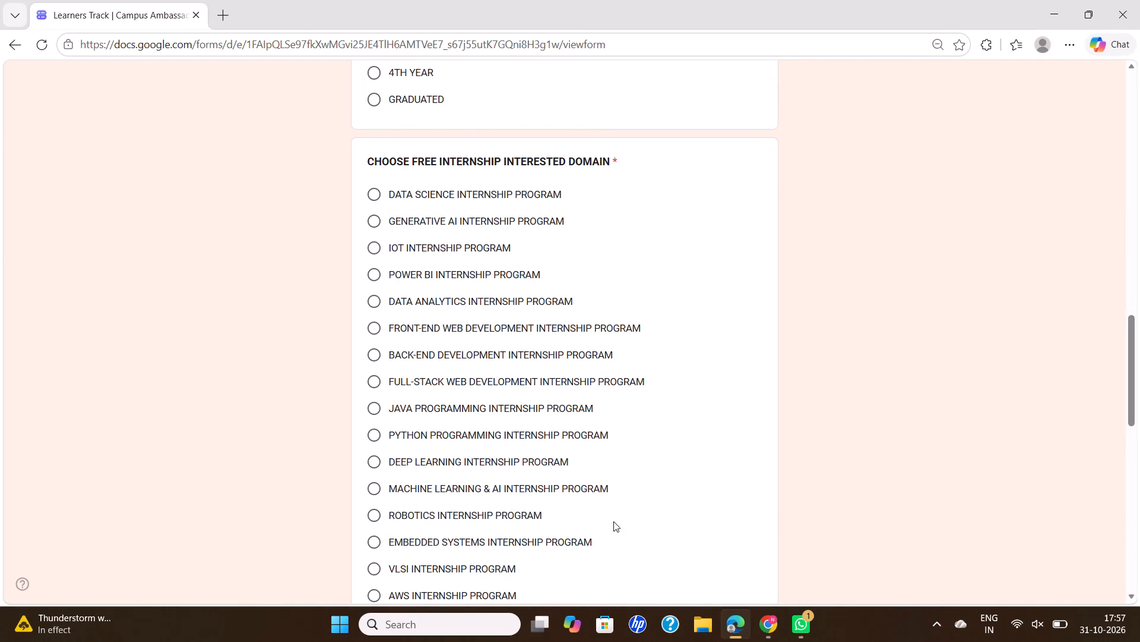
Review the Campus Ambassador form's free internship domain options, friend referral question and sample certificate in Edge.
scroll(559, 454, "down", 2)
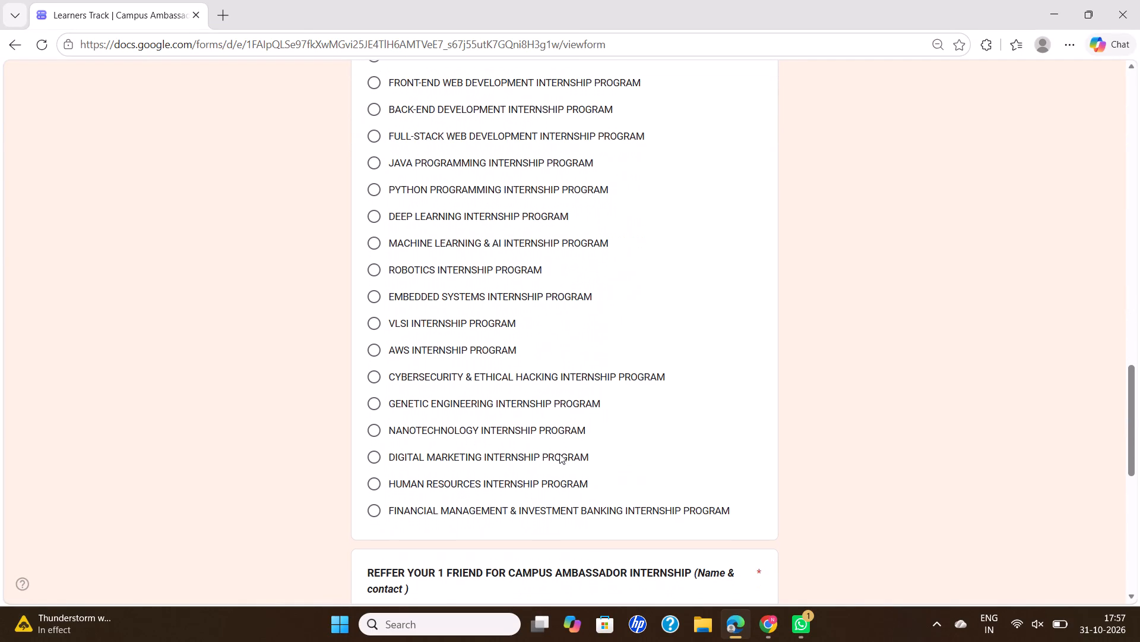
scroll(559, 454, "down", 1)
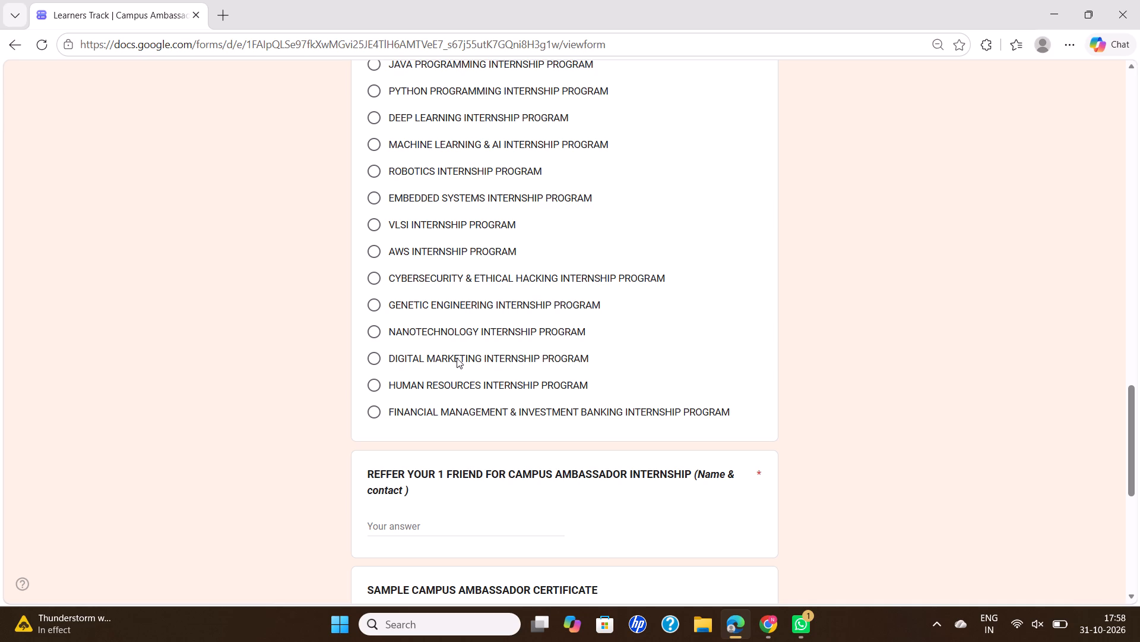
scroll(457, 358, "up", 3)
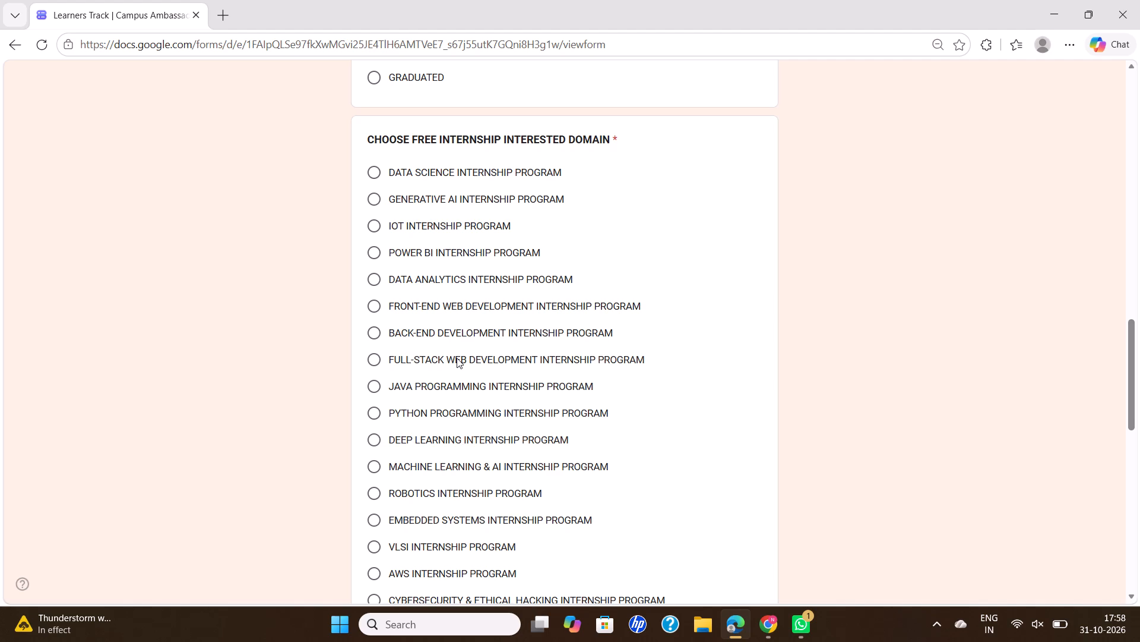
scroll(457, 358, "down", 1)
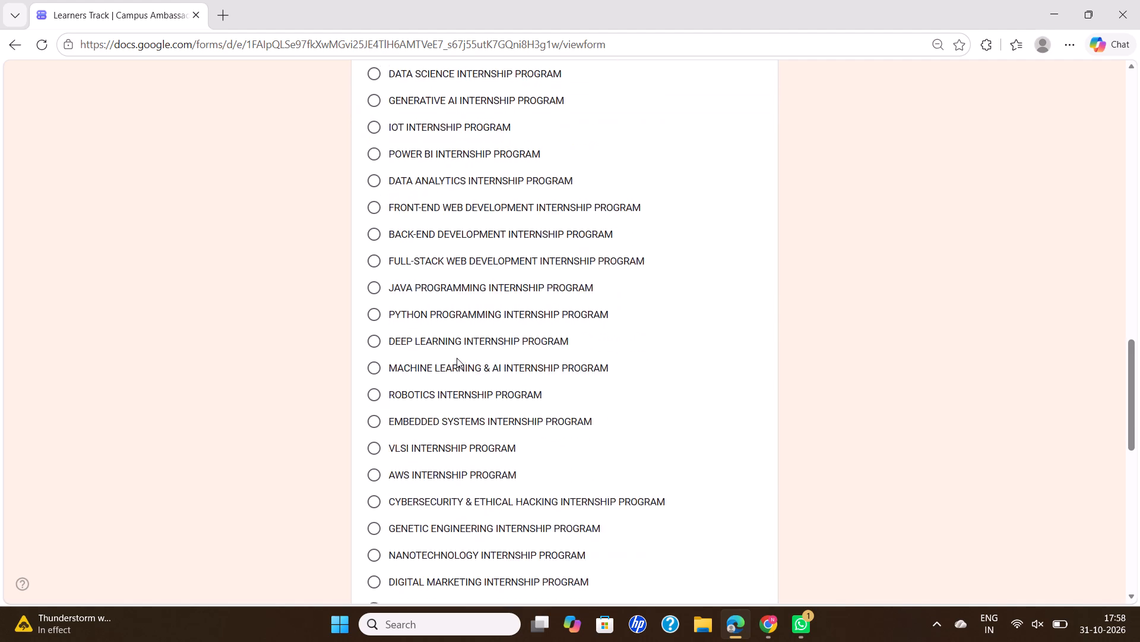
scroll(457, 358, "down", 1)
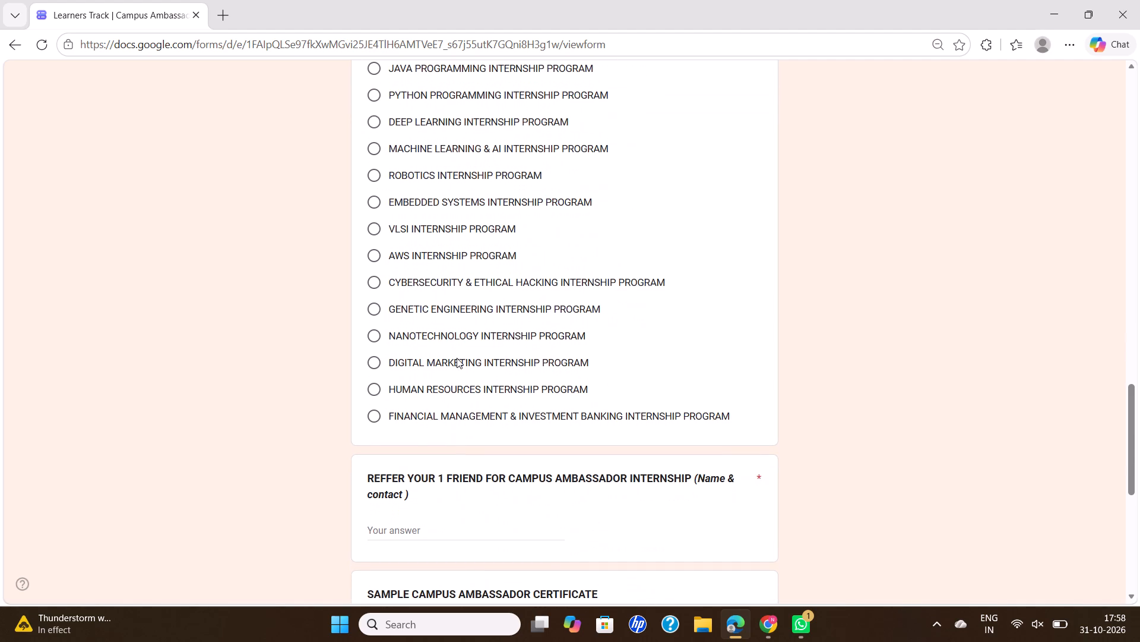
scroll(457, 358, "down", 1)
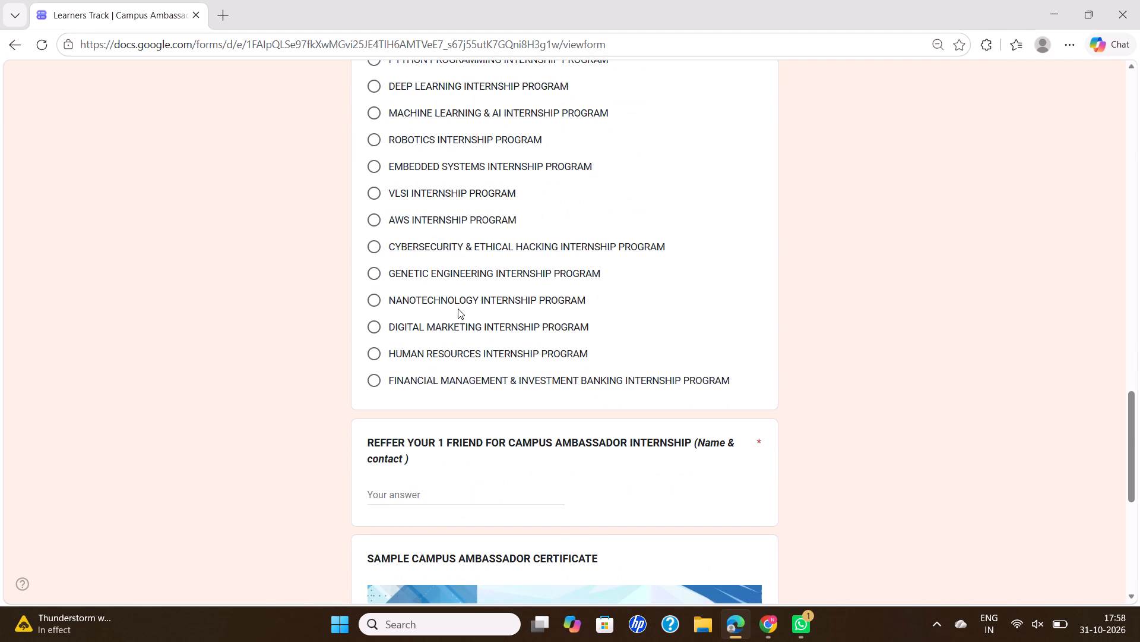
scroll(458, 309, "up", 2)
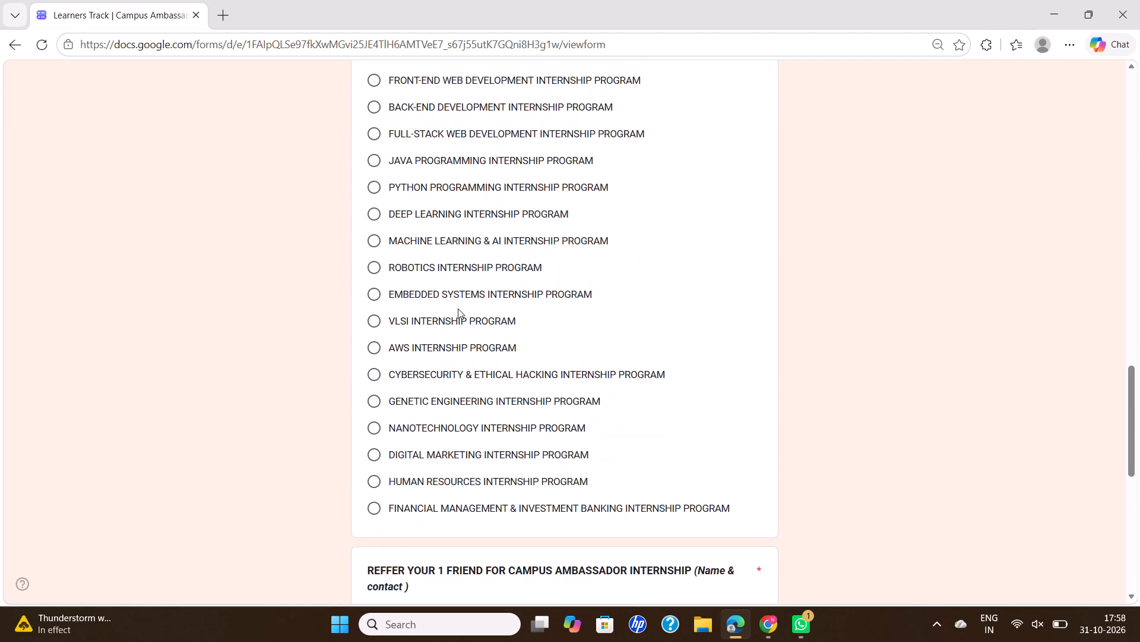
scroll(458, 309, "up", 2)
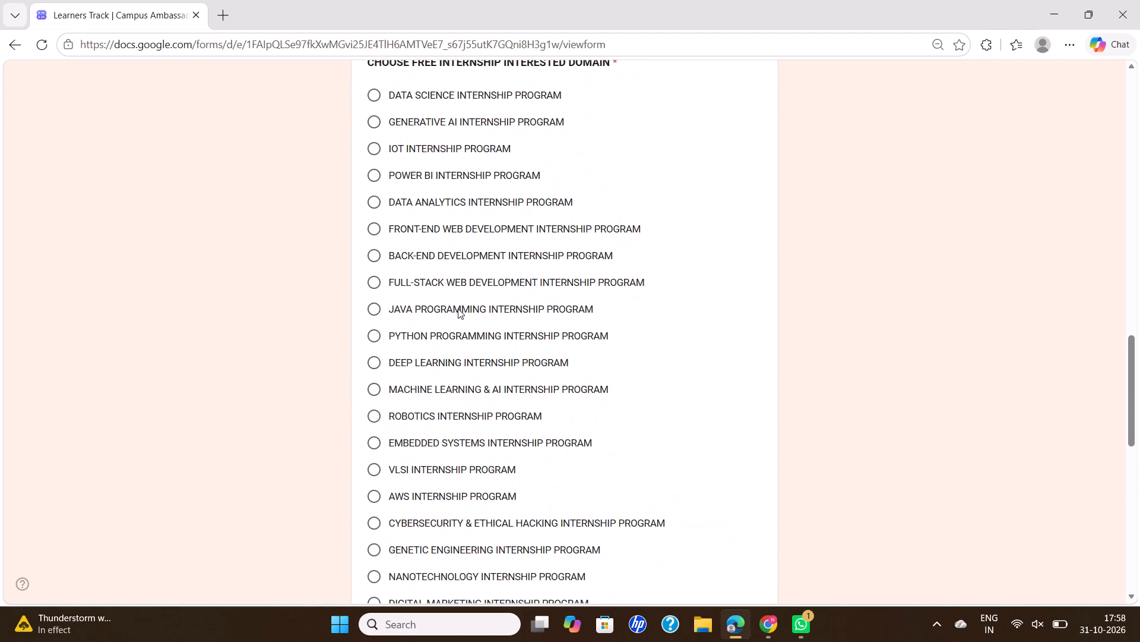
scroll(458, 309, "up", 1)
scroll(458, 309, "down", 1)
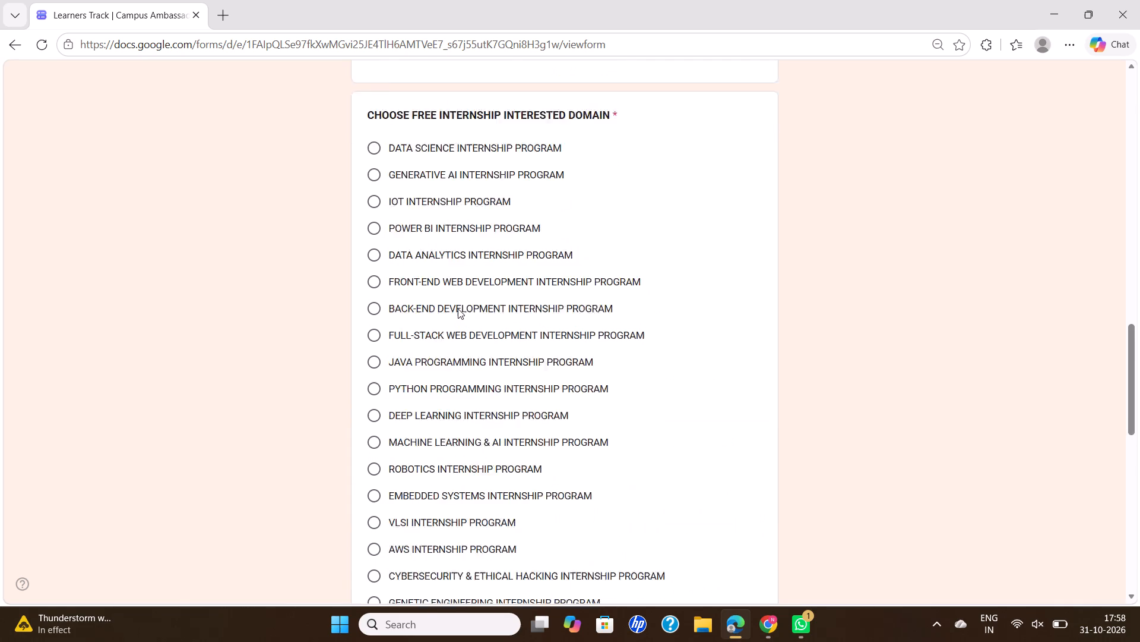
scroll(458, 309, "down", 4)
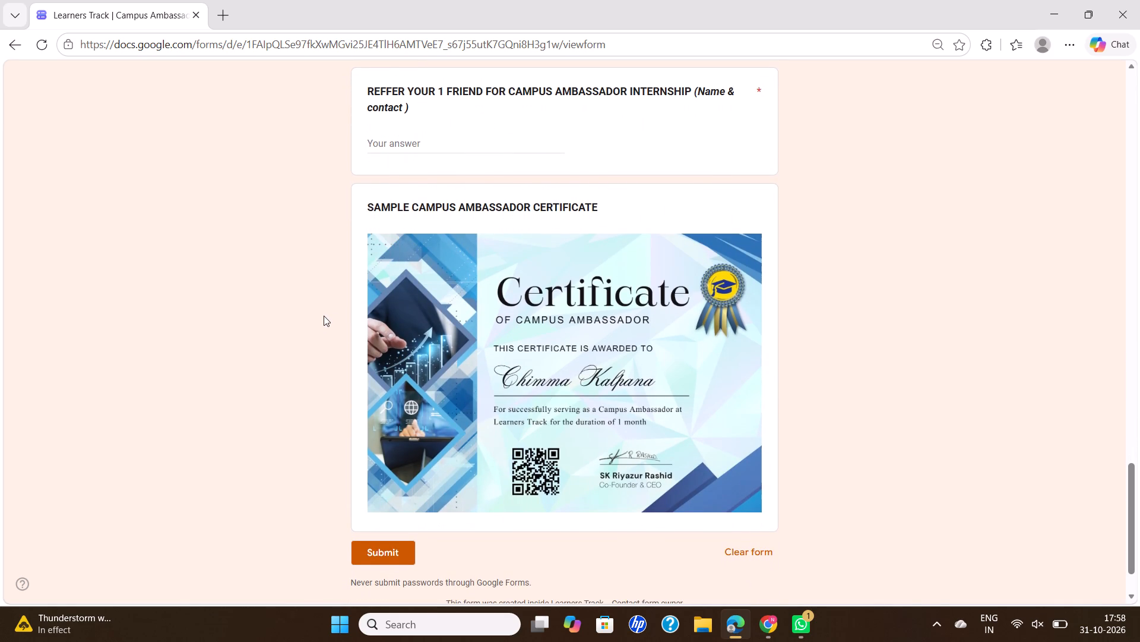
Open the answer field of the question on referring one friend for the Campus Ambassador internship.
scroll(358, 309, "up", 1)
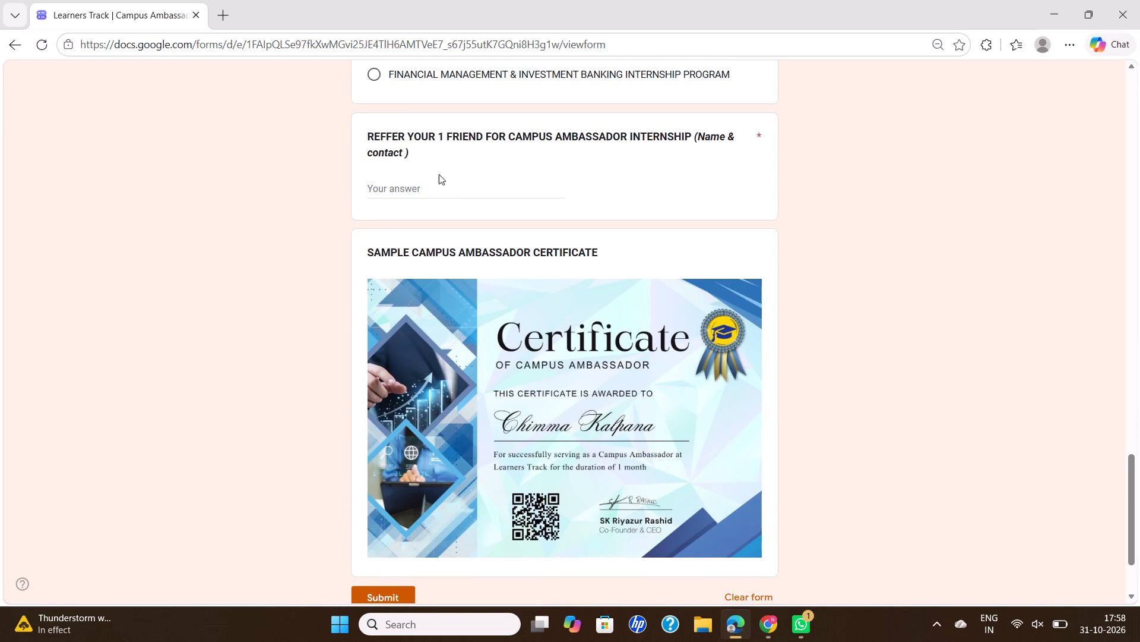
left_click(401, 188)
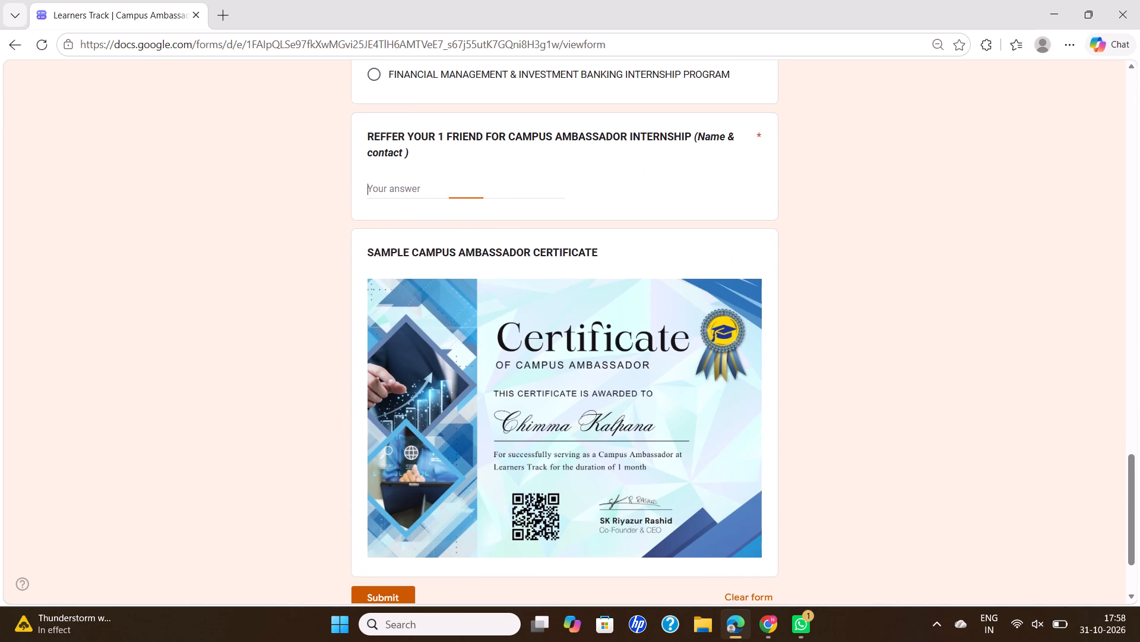
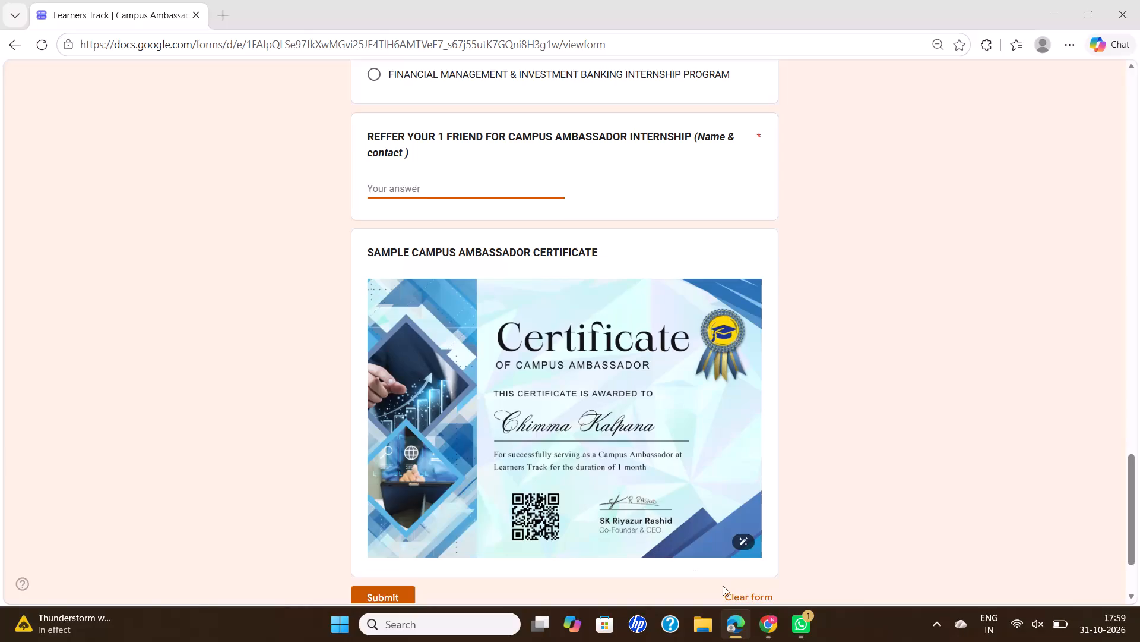
Switch to Chrome and examine the CA Onboarding Application responses, from applicant details to internship domain, referred friend and lead gen BD name.
left_click(765, 619)
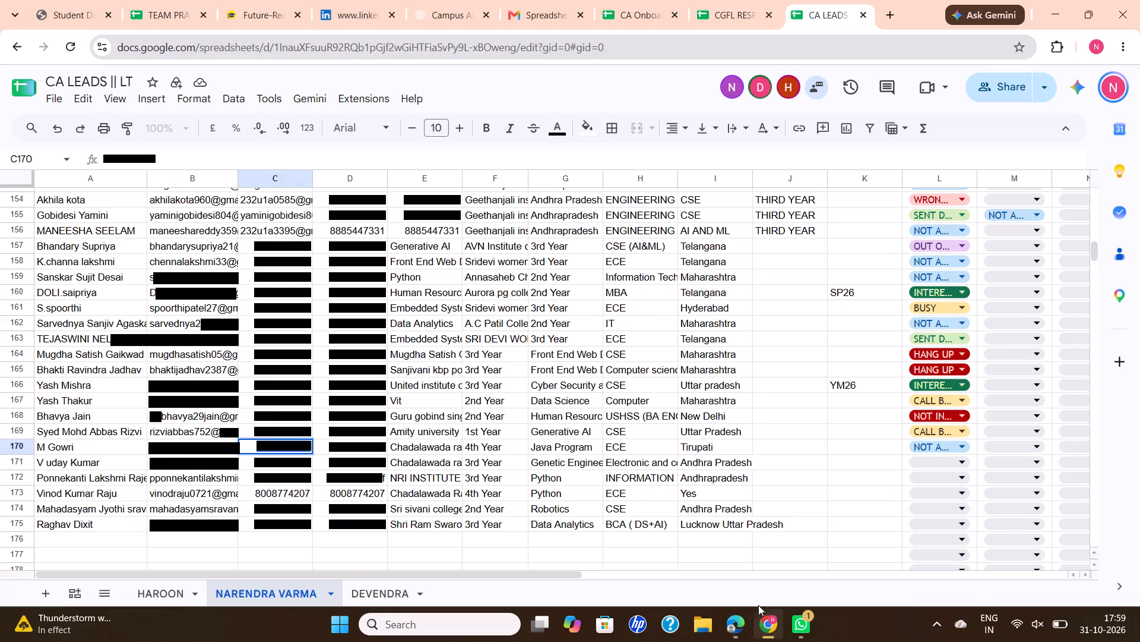
left_click(654, 23)
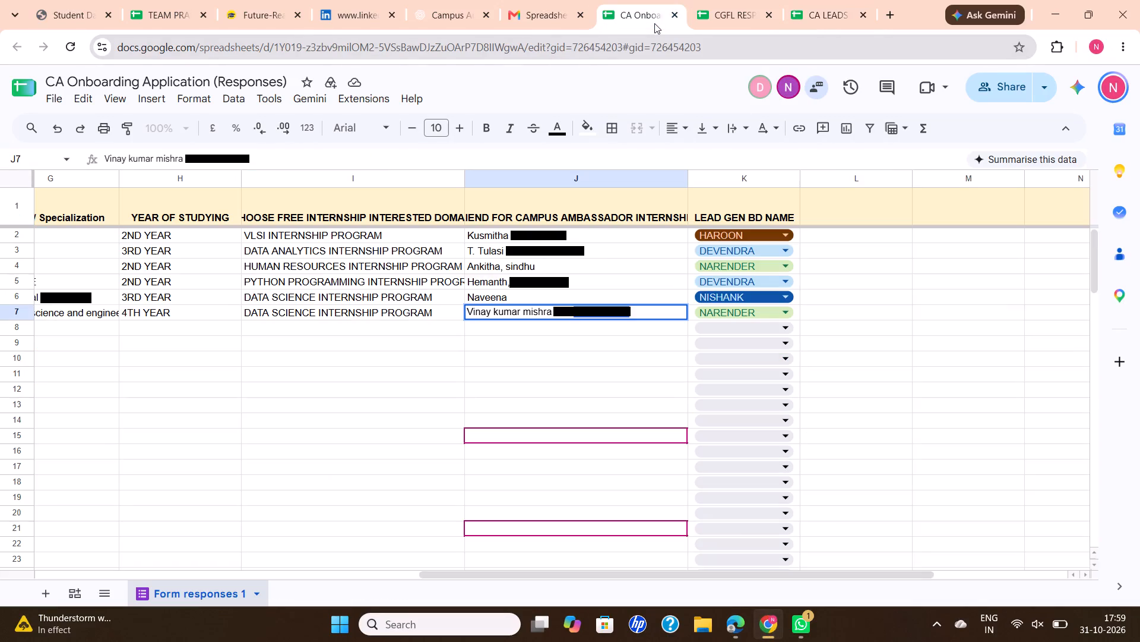
left_click(387, 331)
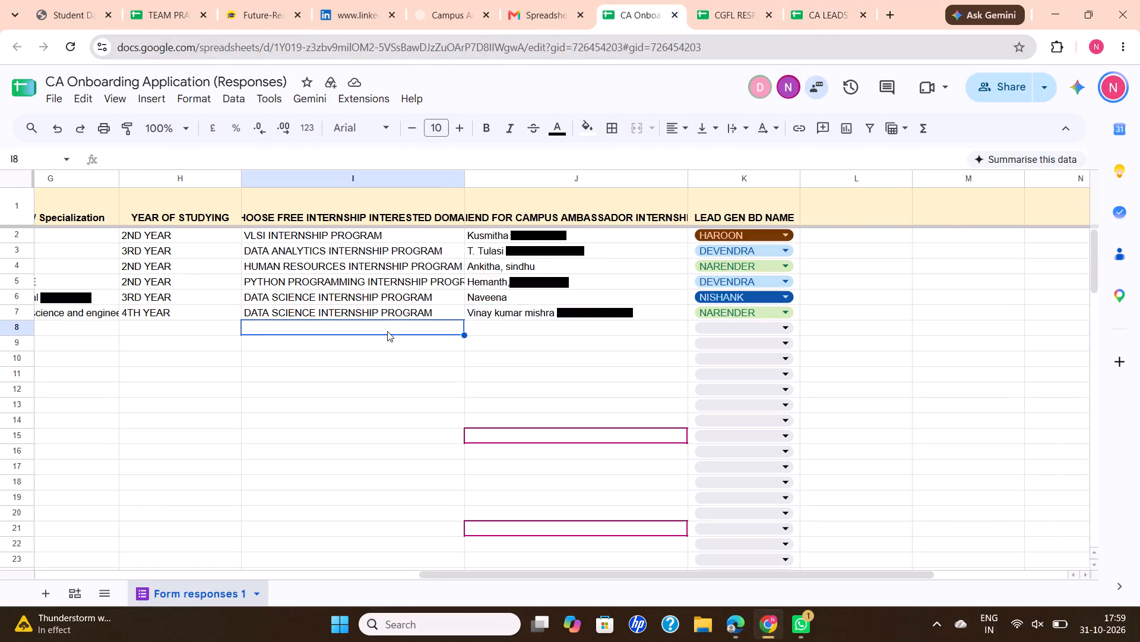
scroll(387, 331, "right", 7)
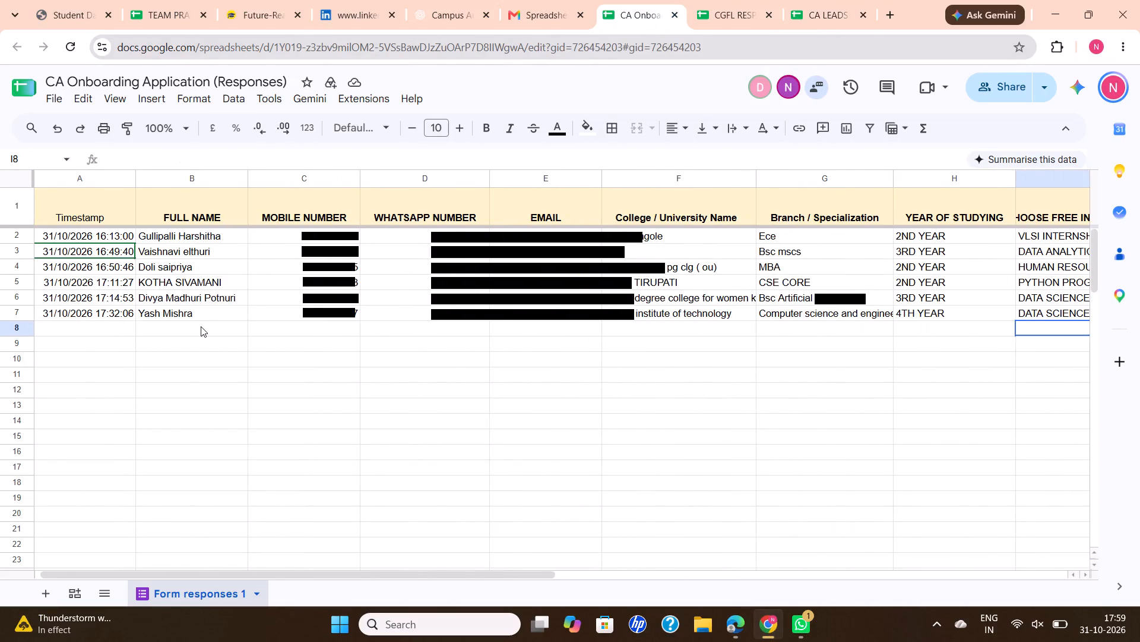
left_click(201, 326)
scroll(201, 326, "left", 5)
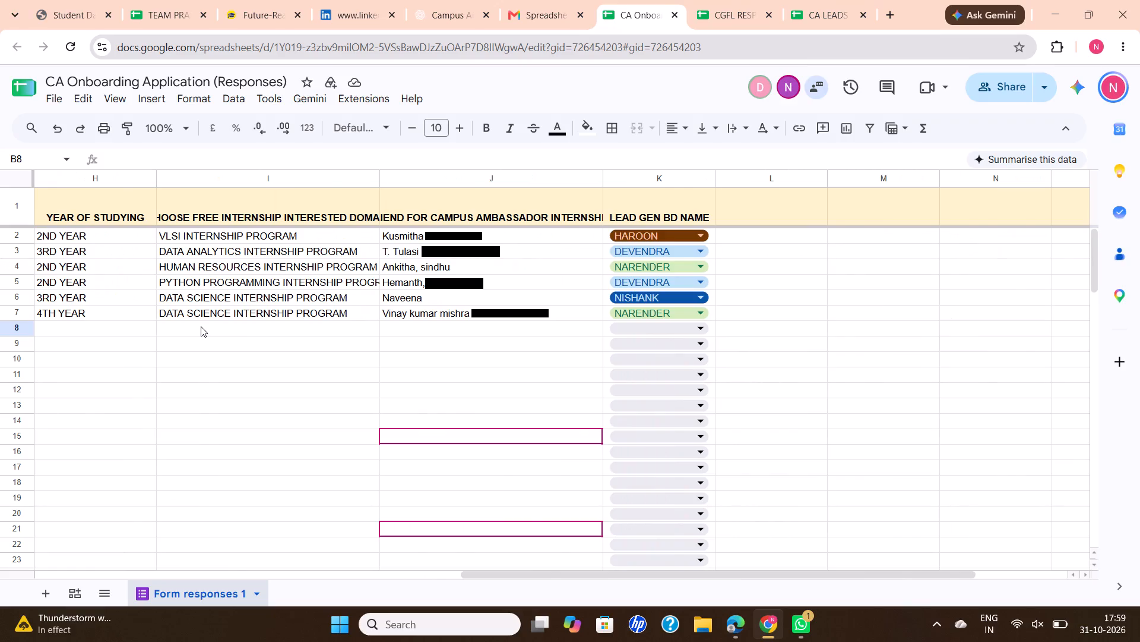
scroll(201, 326, "right", 7)
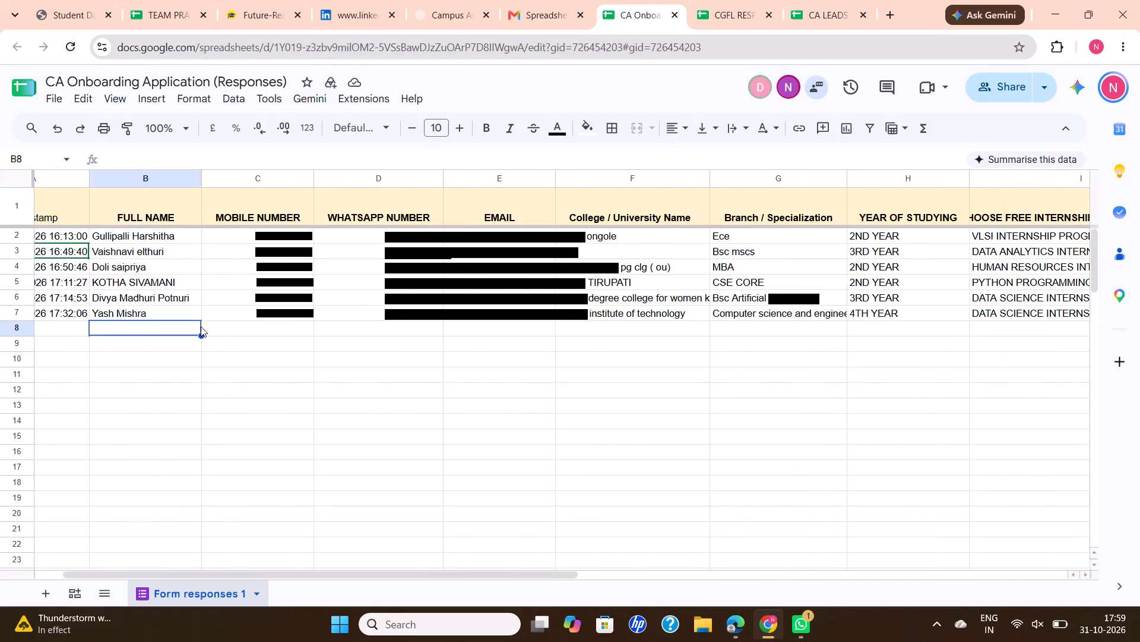
scroll(201, 326, "left", 3)
scroll(547, 370, "left", 3)
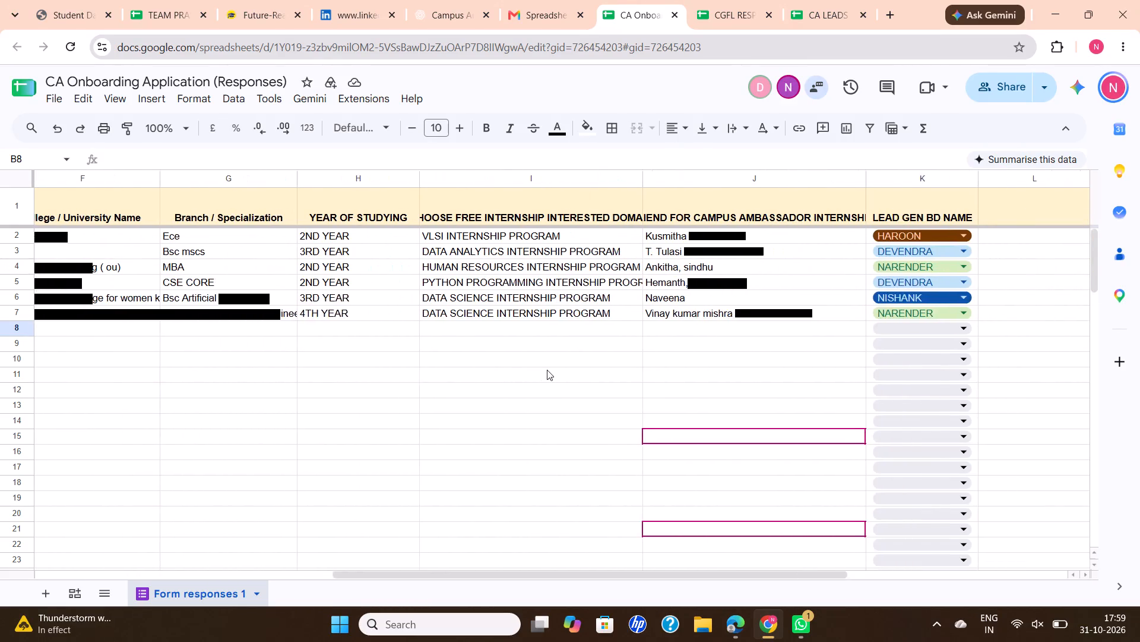
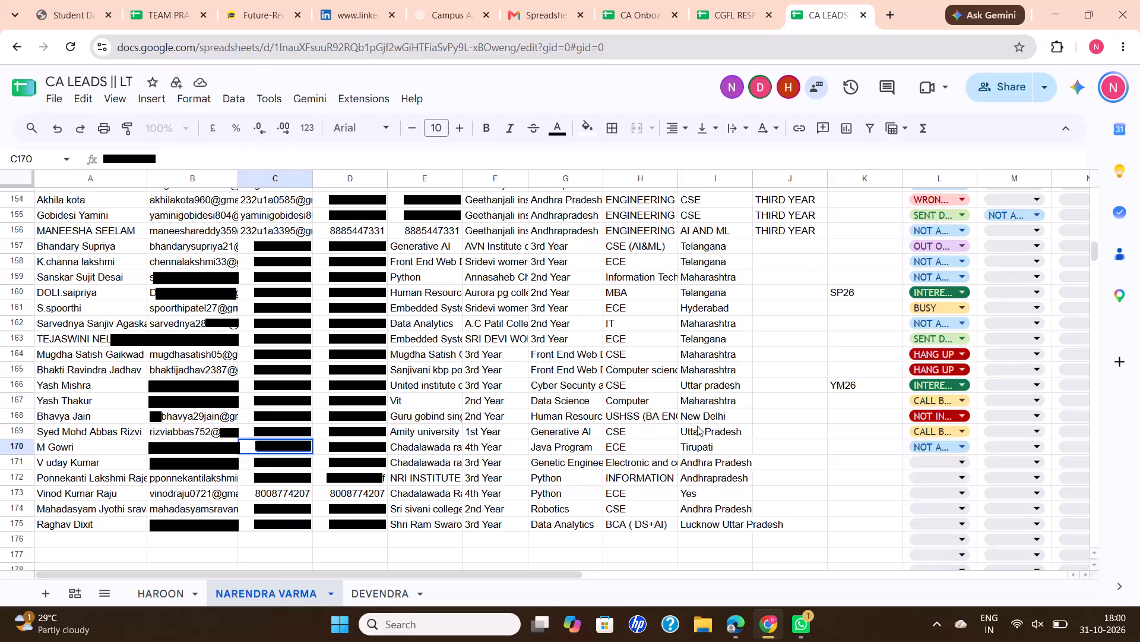
Change the call status of the lead in row 170 to INTERESTED and enter the code GW26 in column K.
left_click(946, 448)
left_click(938, 562)
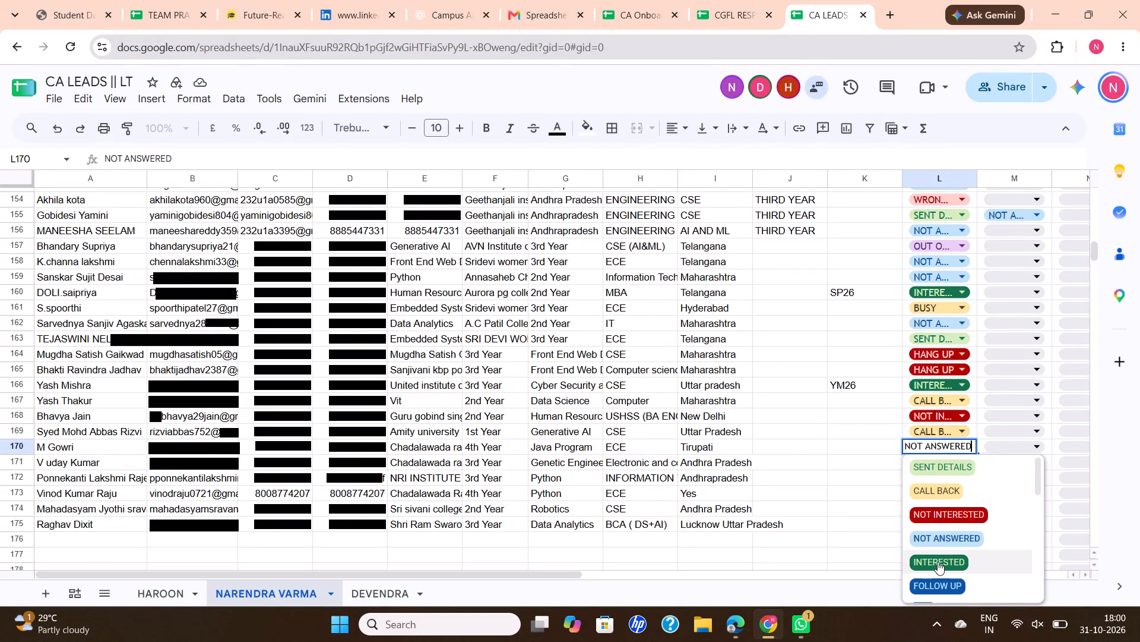
double_click(853, 448)
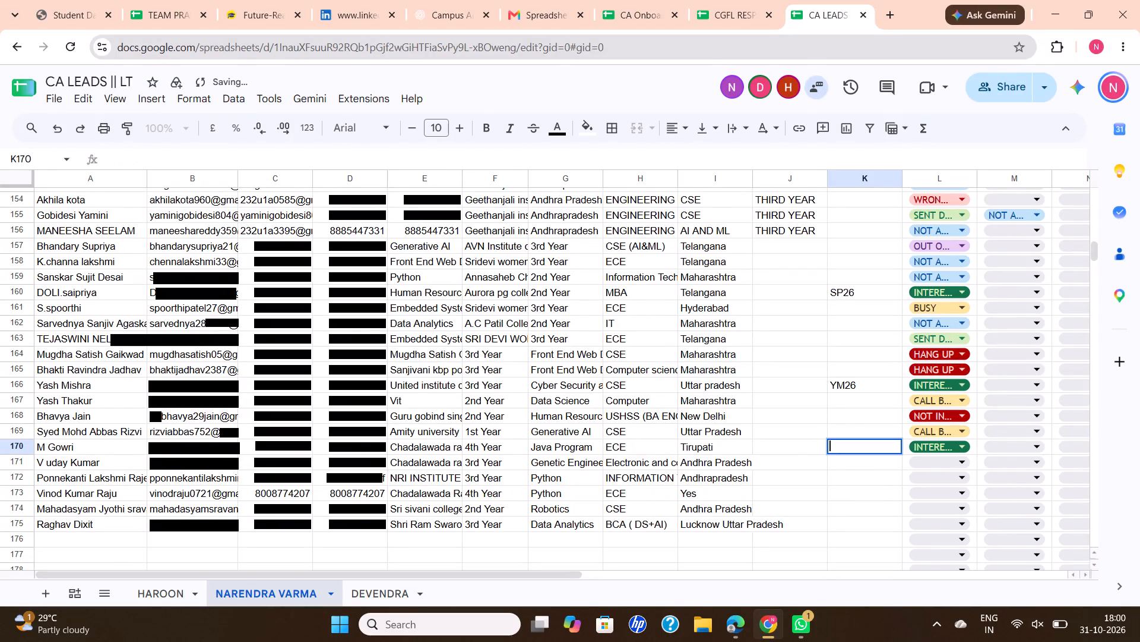
type("GW26")
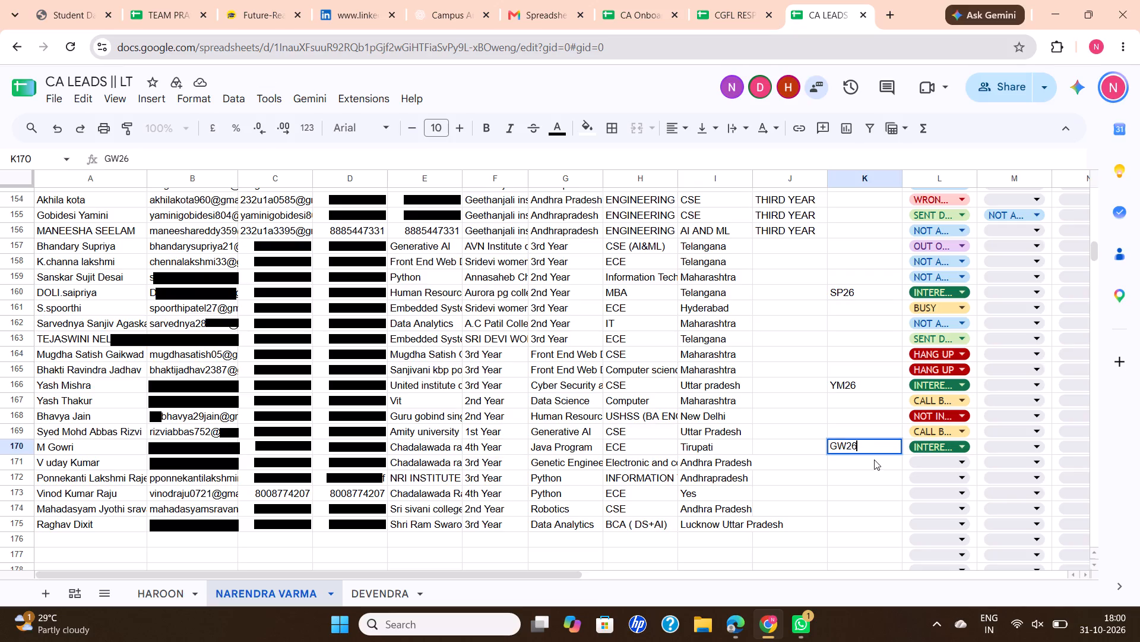
left_click(862, 461)
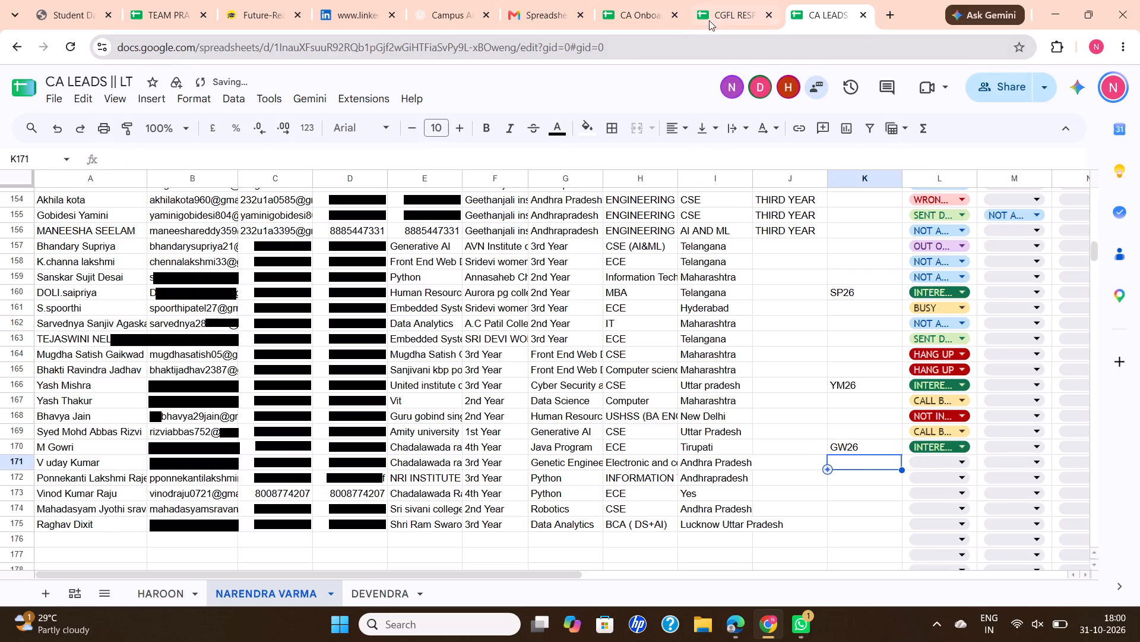
Switch to Edge and look back through the Campus Ambassador form, from the friend referral and internship program options up to the applicant details.
left_click(726, 634)
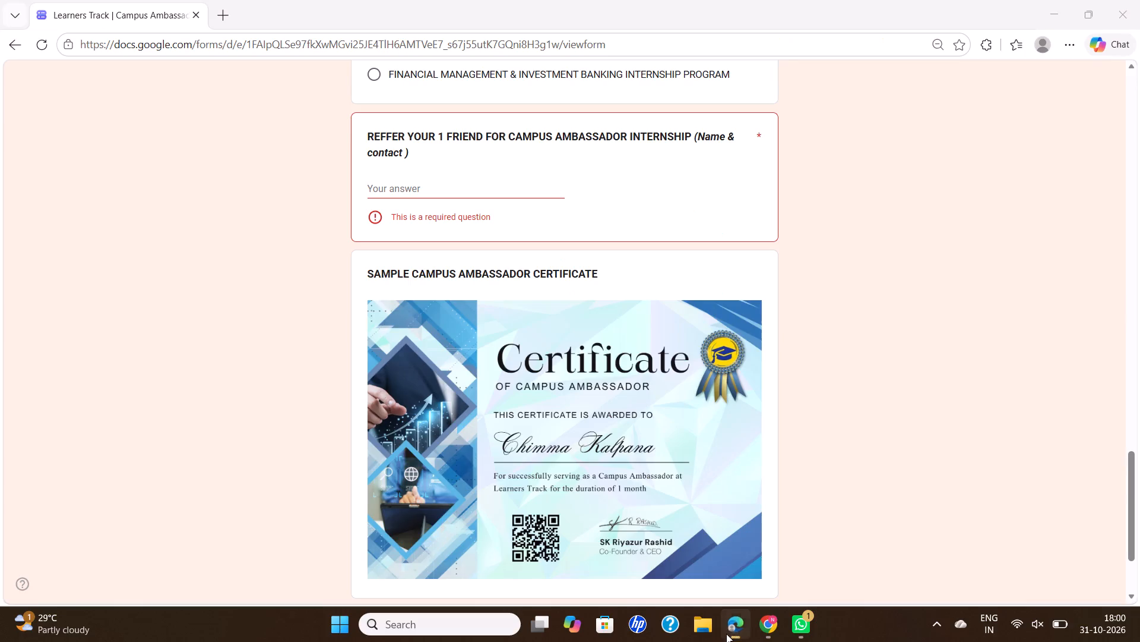
scroll(674, 457, "up", 5)
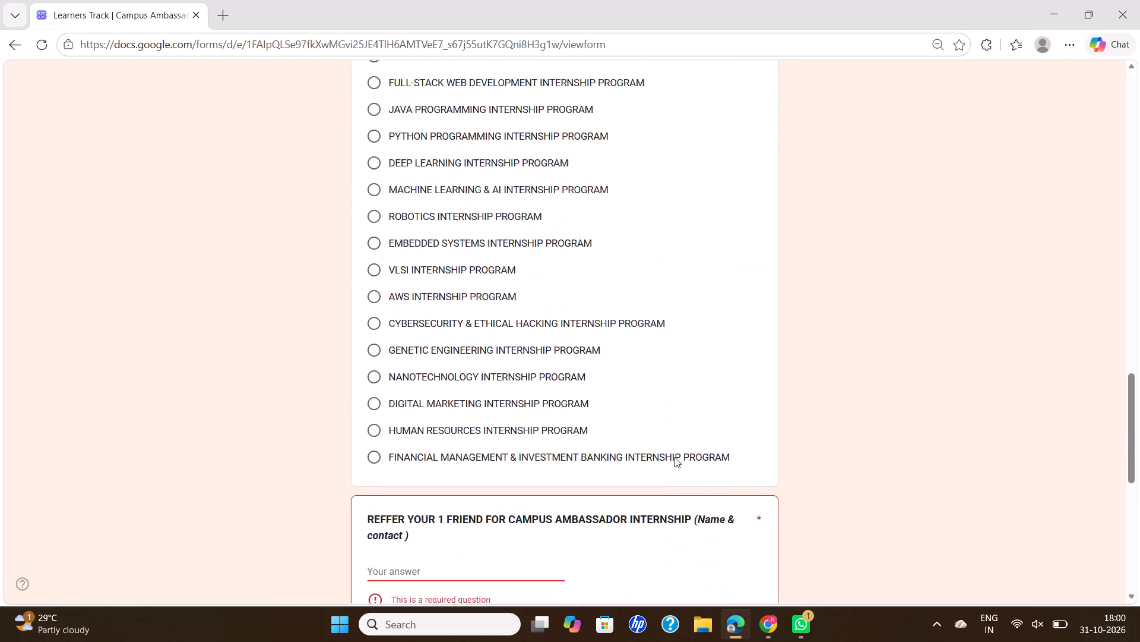
scroll(674, 457, "up", 6)
scroll(674, 457, "down", 2)
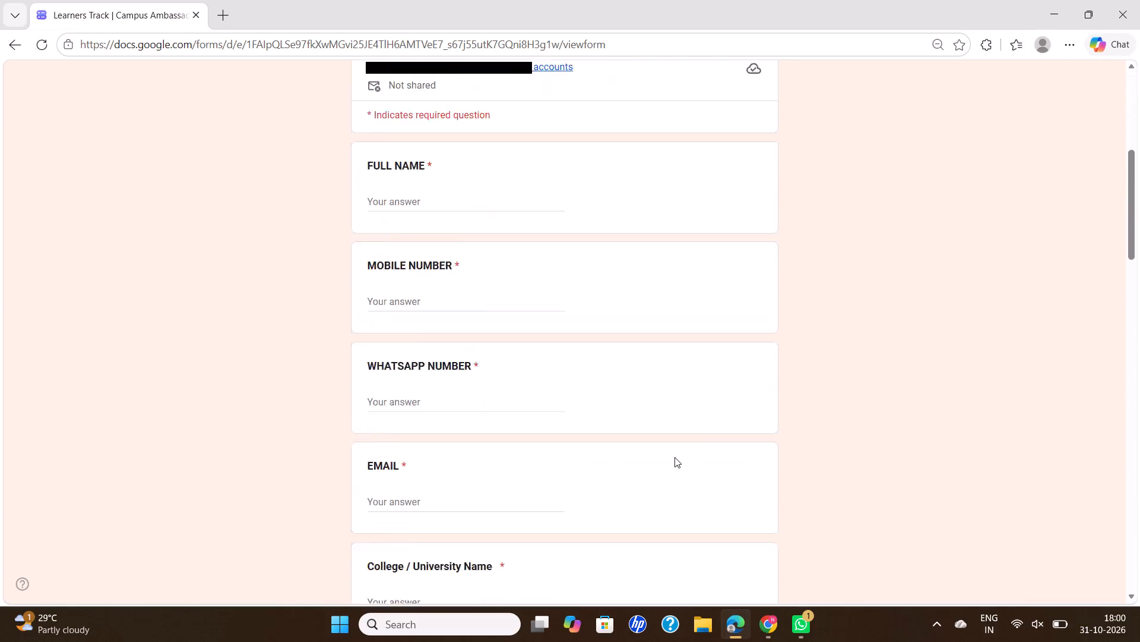
Review the Campus Ambassador onboarding form, from the welcome text and applicant details through internship domains and friend referral to the sample certificate.
scroll(674, 457, "down", 7)
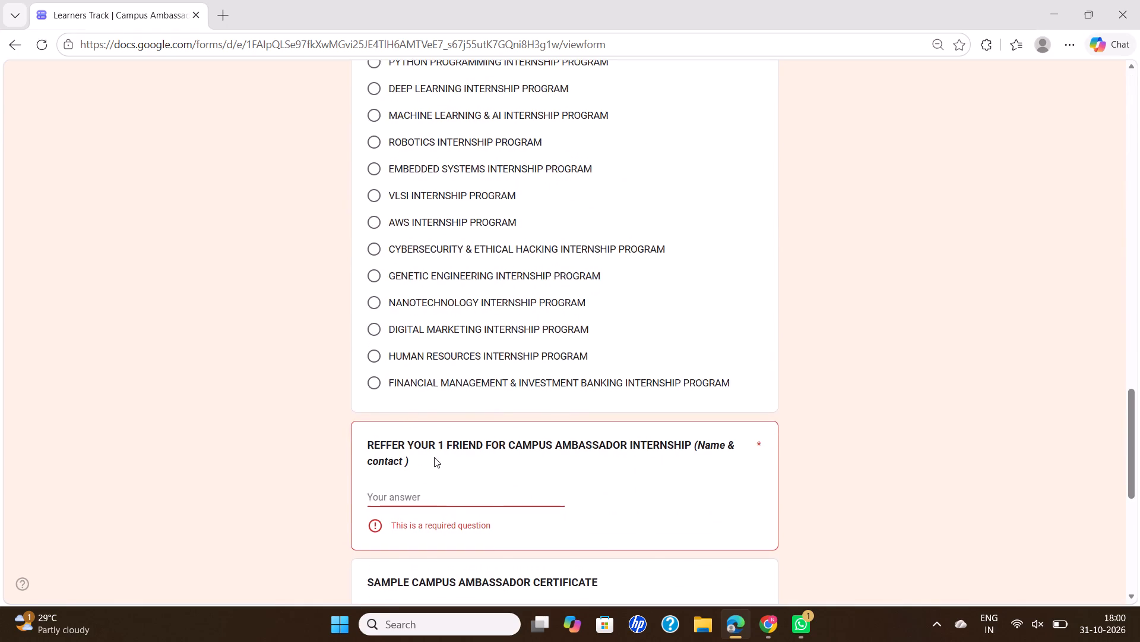
scroll(434, 457, "down", 2)
scroll(434, 457, "up", 1)
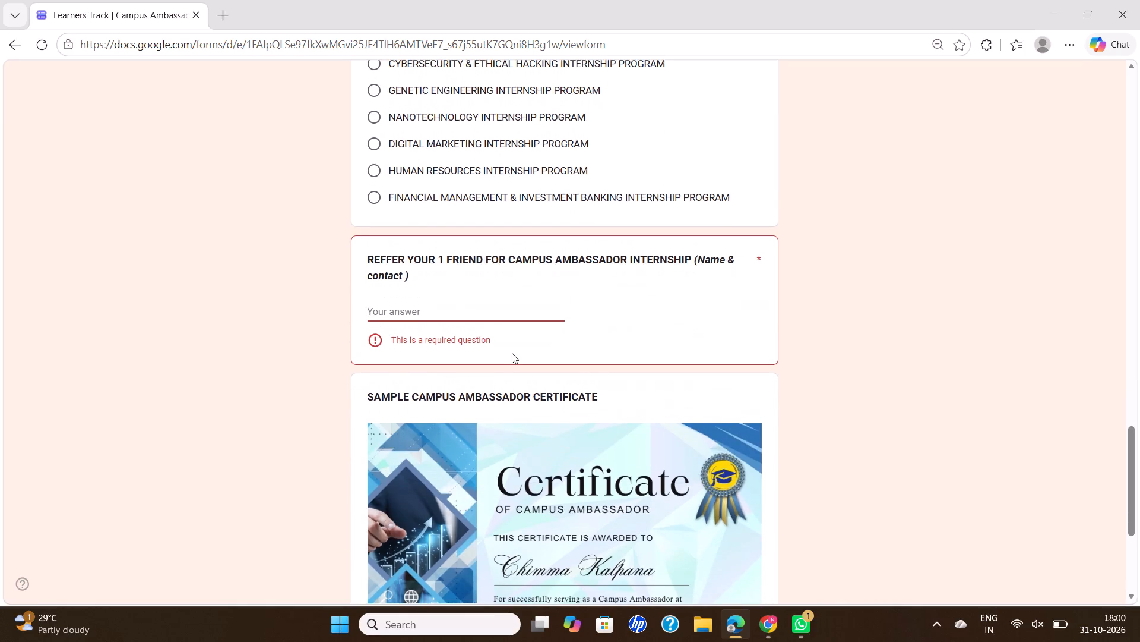
scroll(512, 353, "up", 11)
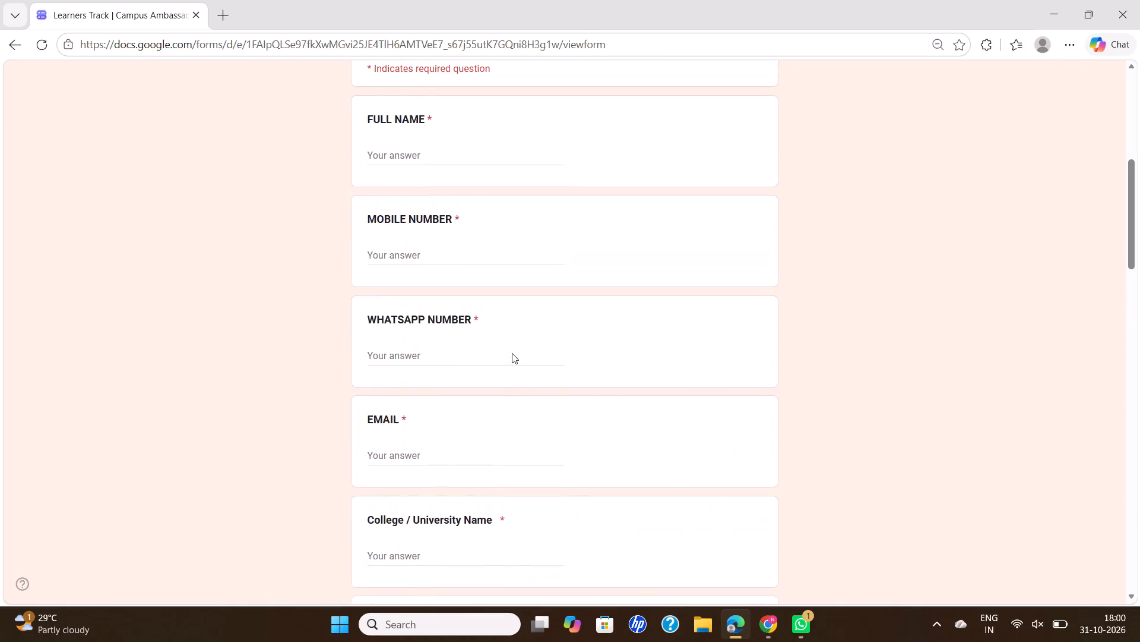
scroll(512, 353, "up", 4)
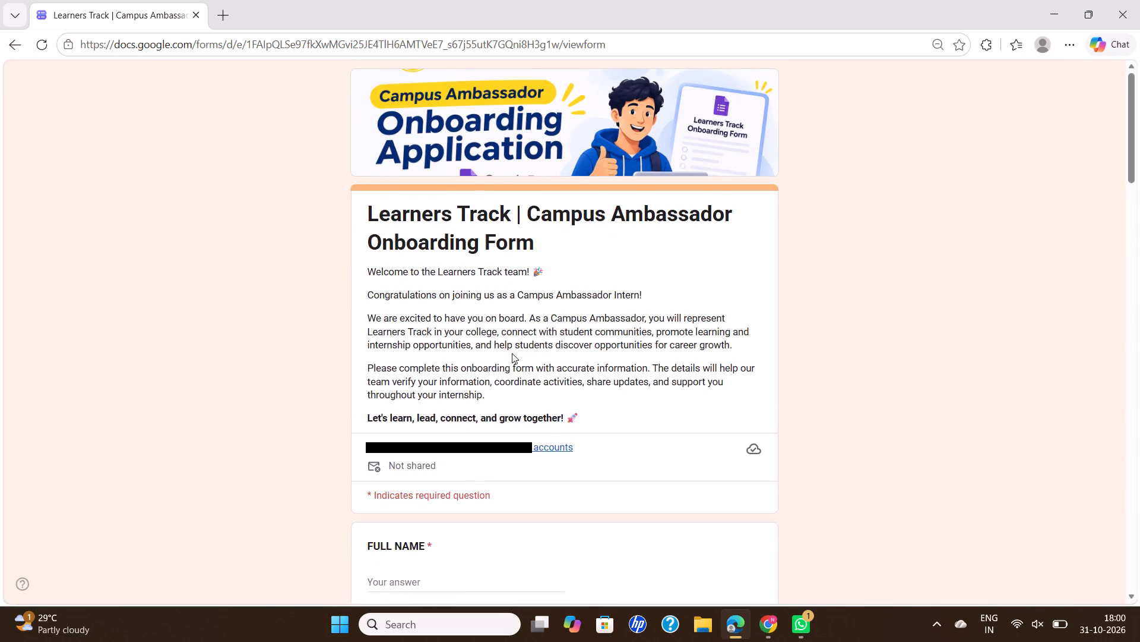
scroll(512, 353, "down", 4)
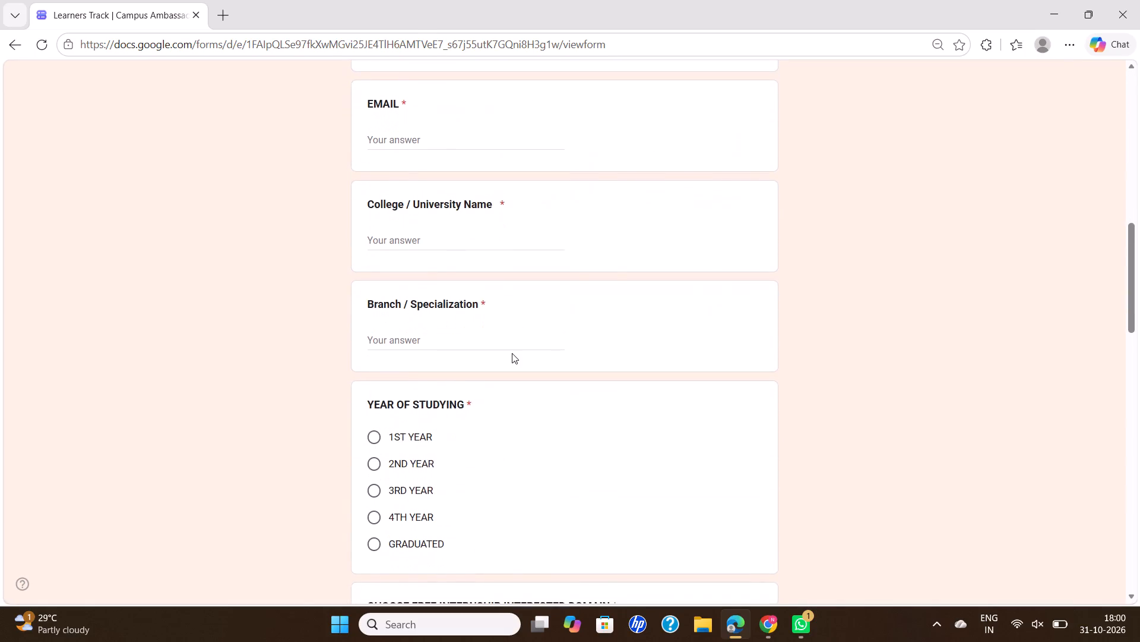
scroll(512, 353, "down", 5)
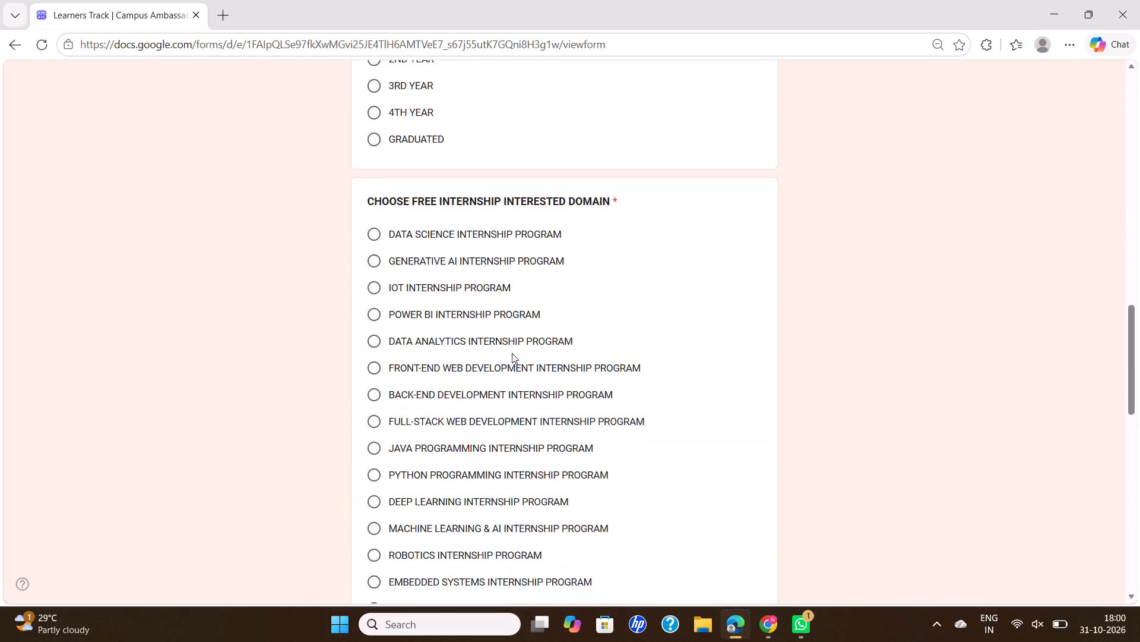
scroll(512, 353, "down", 3)
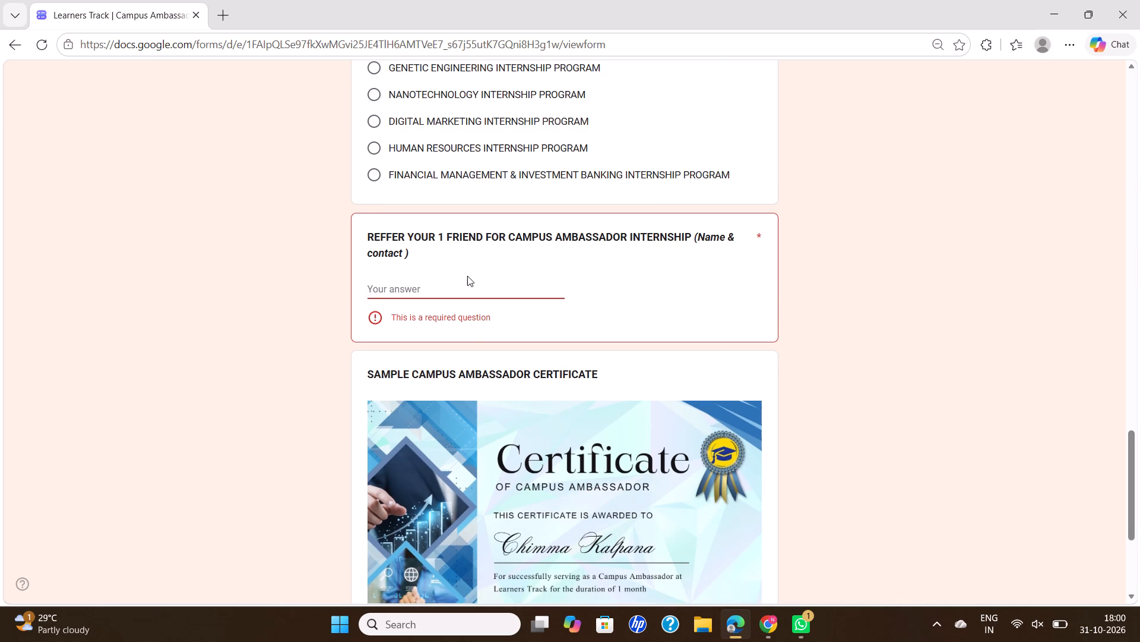
scroll(467, 276, "down", 3)
scroll(467, 276, "up", 8)
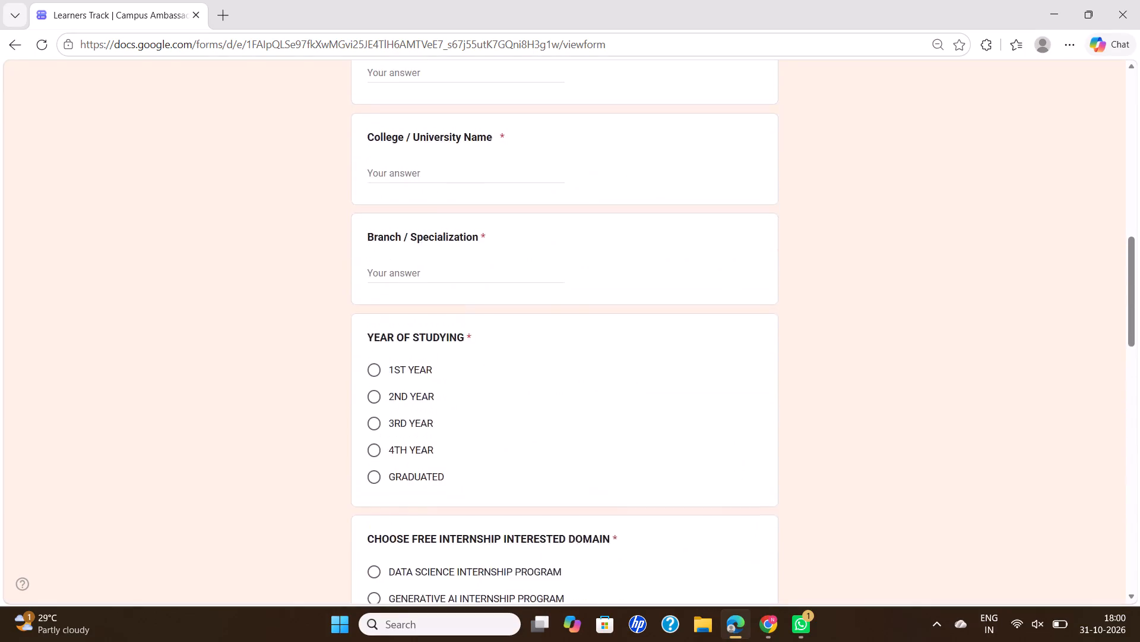
scroll(467, 276, "up", 8)
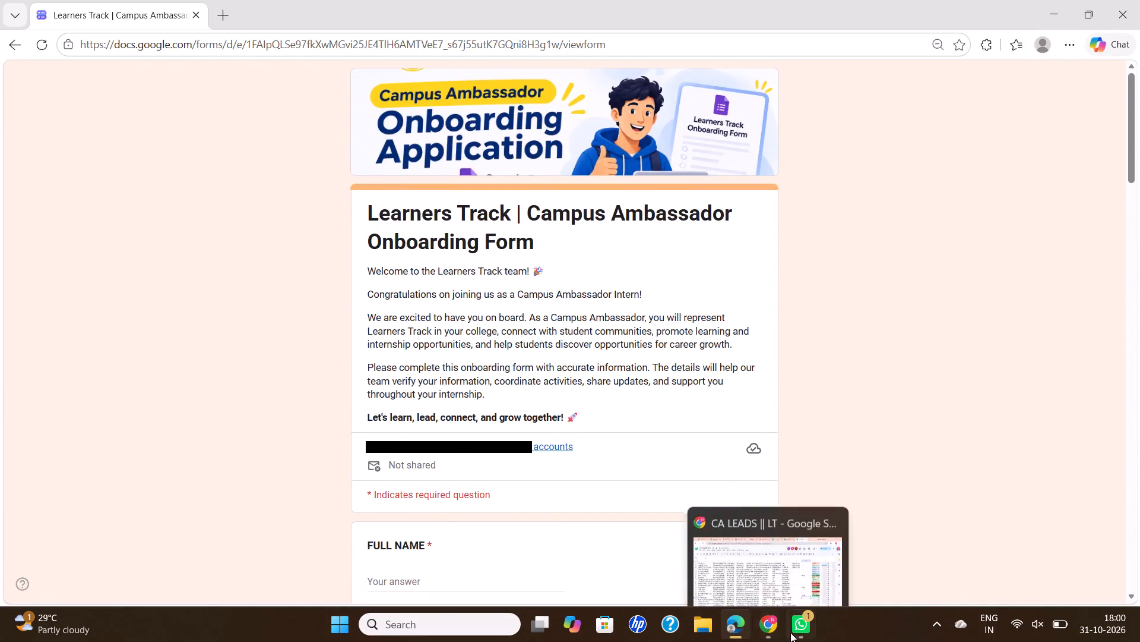
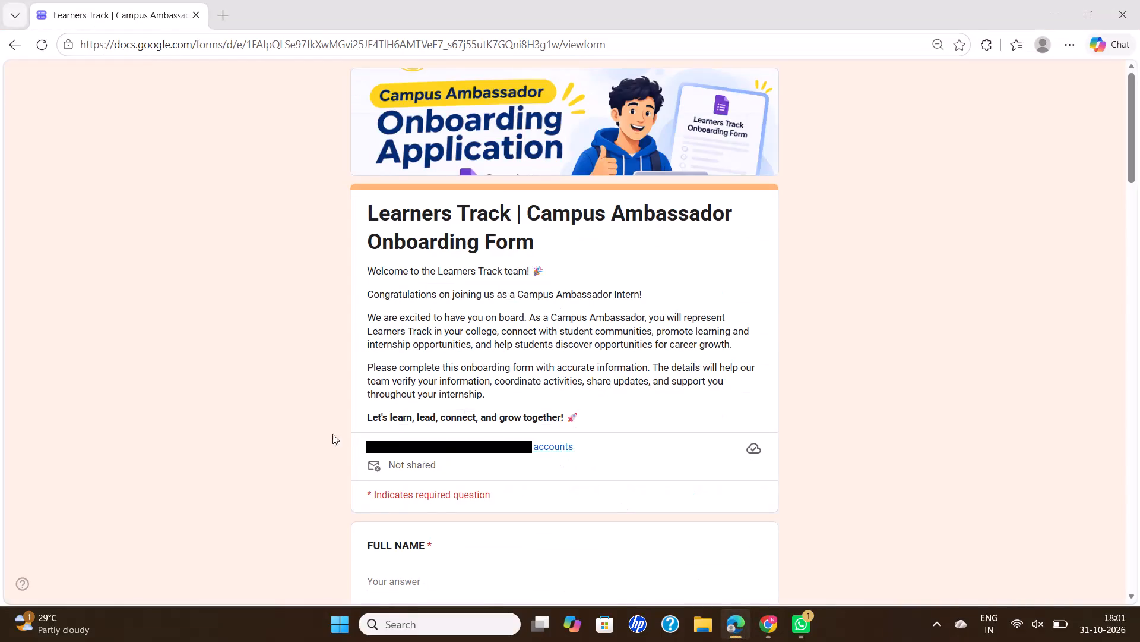
Examine the Campus Ambassador form from the applicant details through the internship programs to the friend referral and sample certificate, and return to its introduction.
scroll(246, 405, "down", 4)
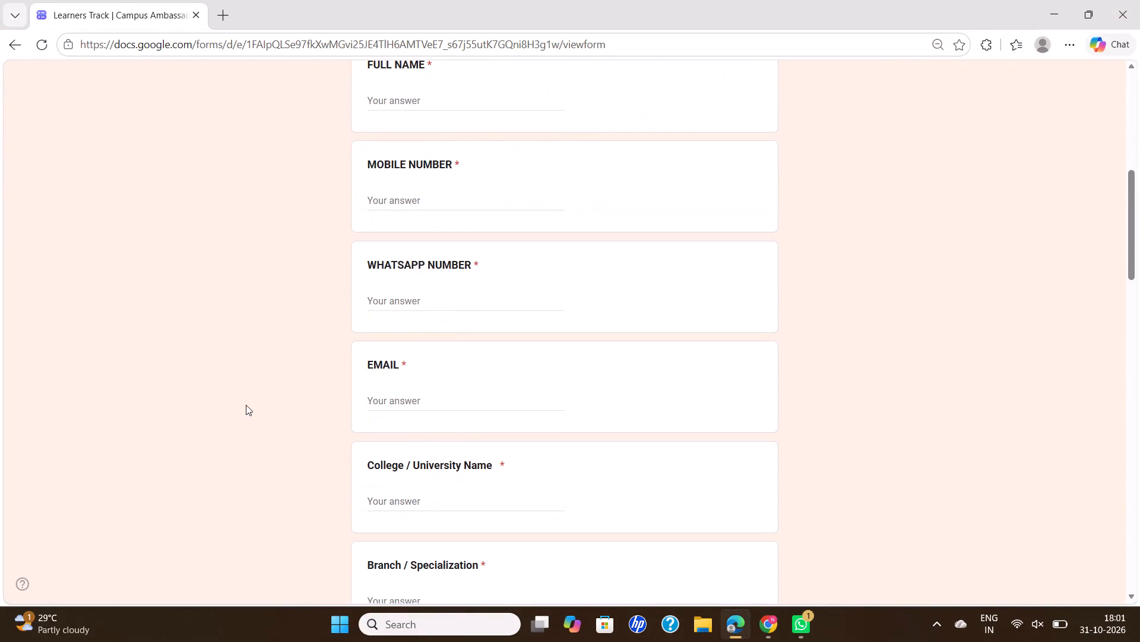
scroll(246, 405, "down", 1)
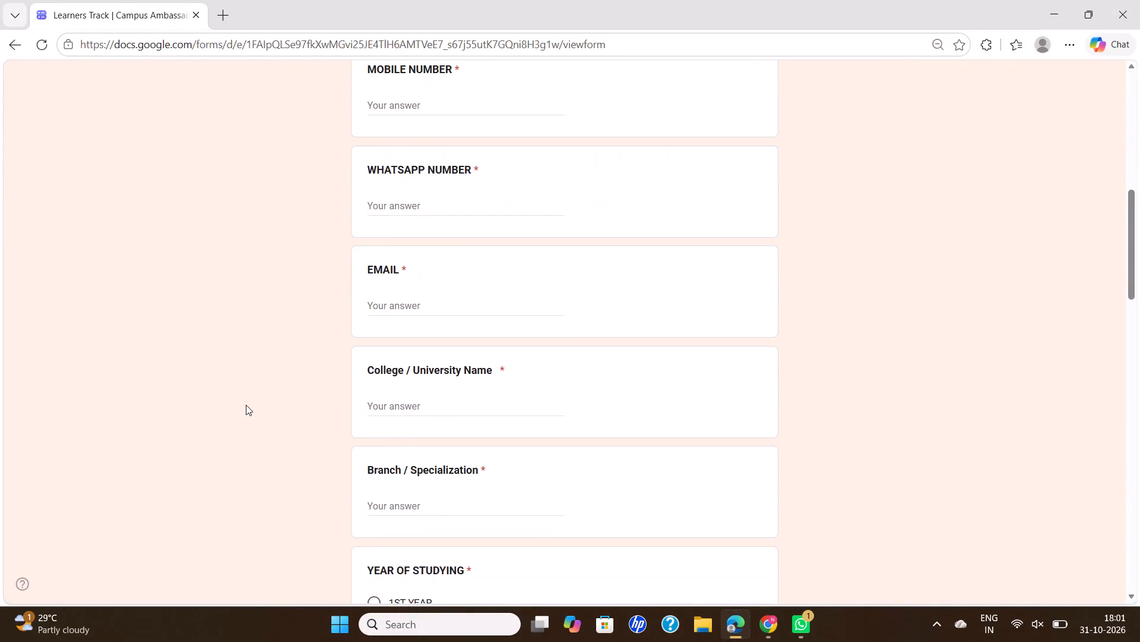
scroll(246, 405, "down", 9)
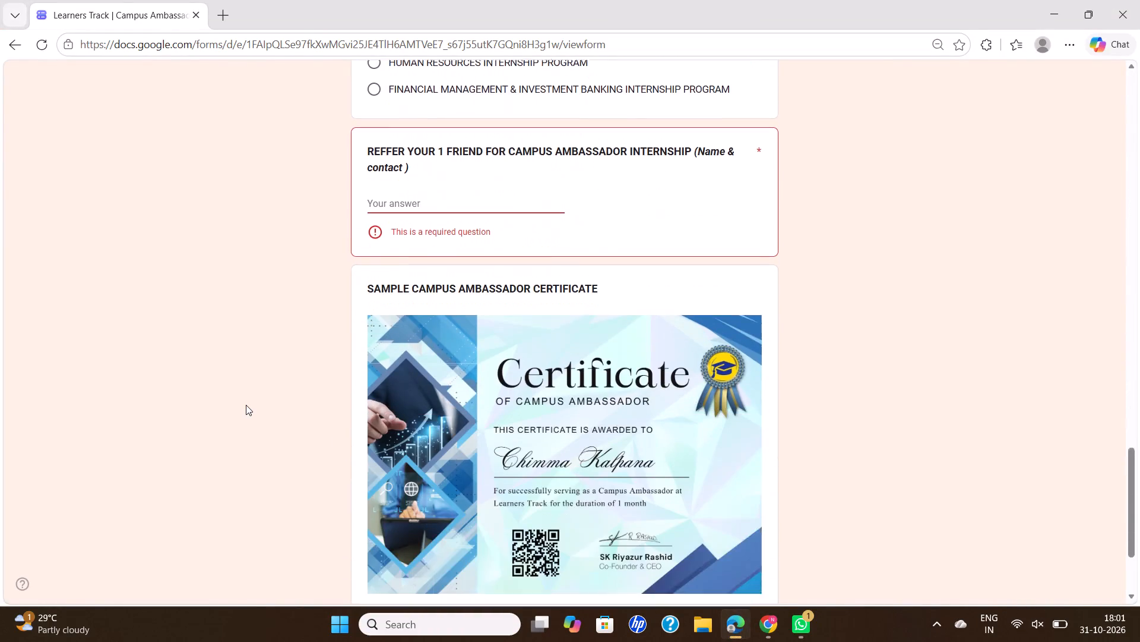
scroll(246, 405, "down", 5)
scroll(246, 405, "up", 3)
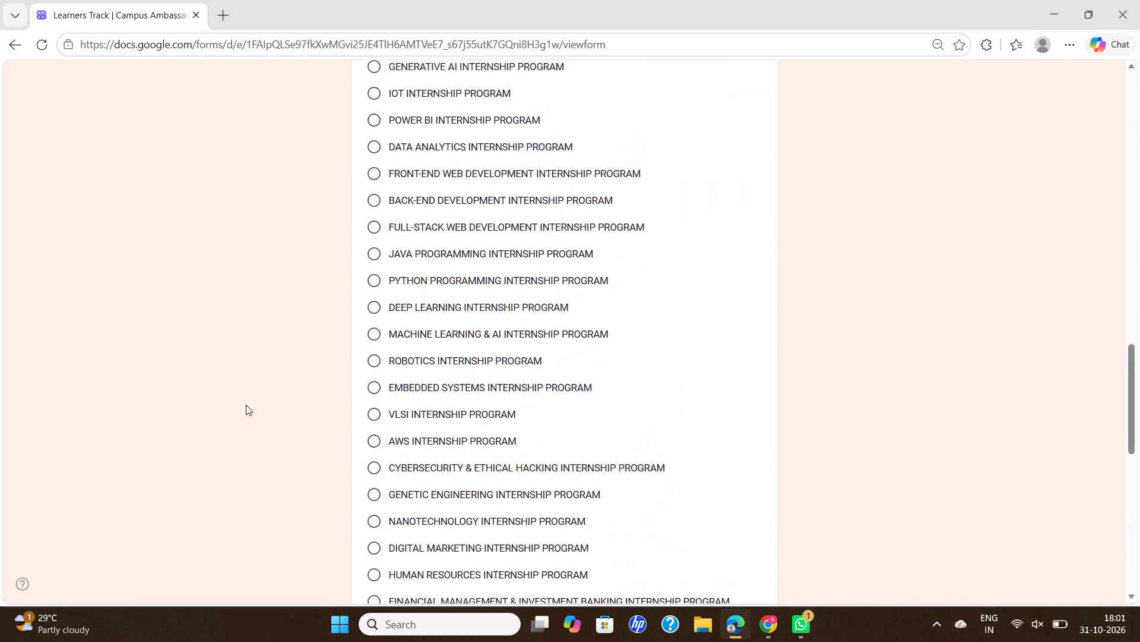
scroll(246, 405, "up", 8)
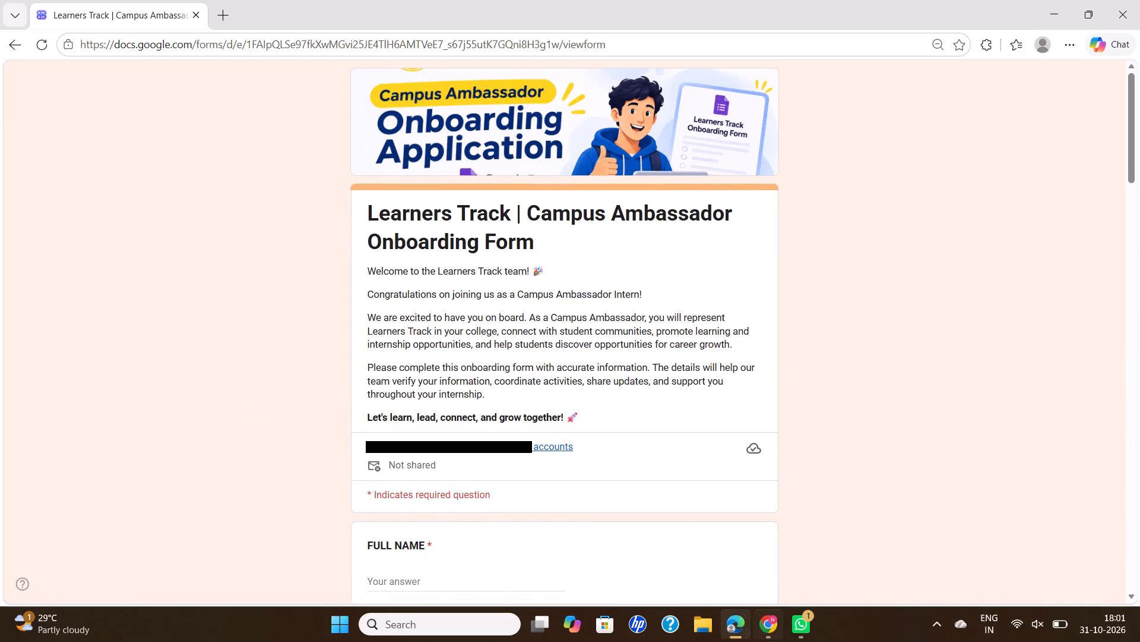
Switch to Chrome and examine the CA Onboarding Application responses, including the columns beyond year of studying.
left_click(772, 636)
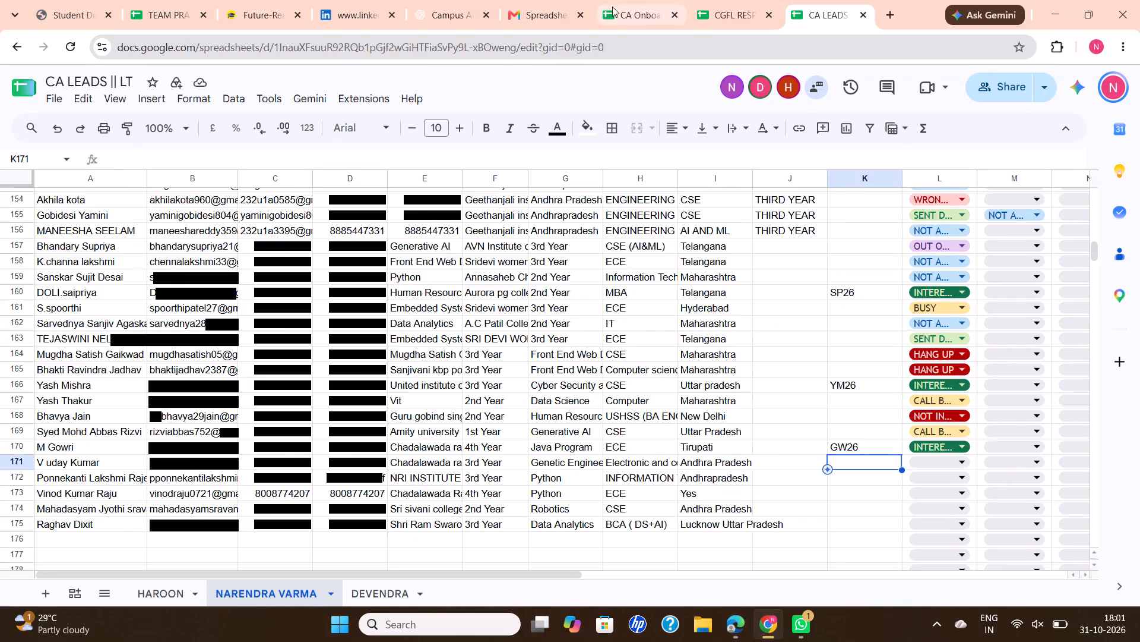
left_click(644, 10)
scroll(266, 420, "right", 8)
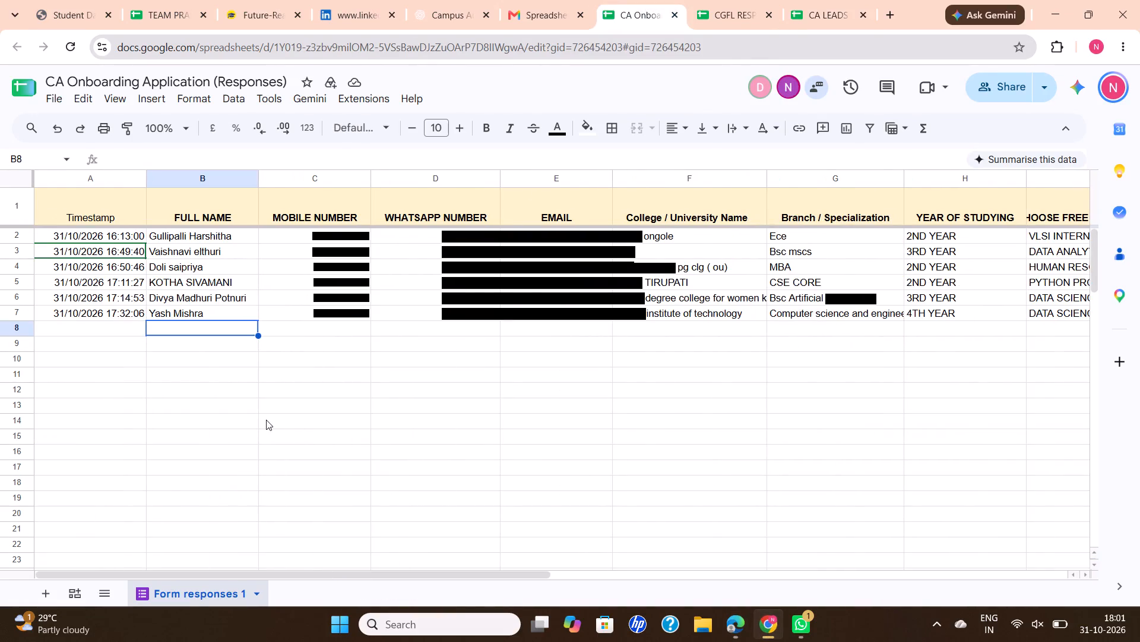
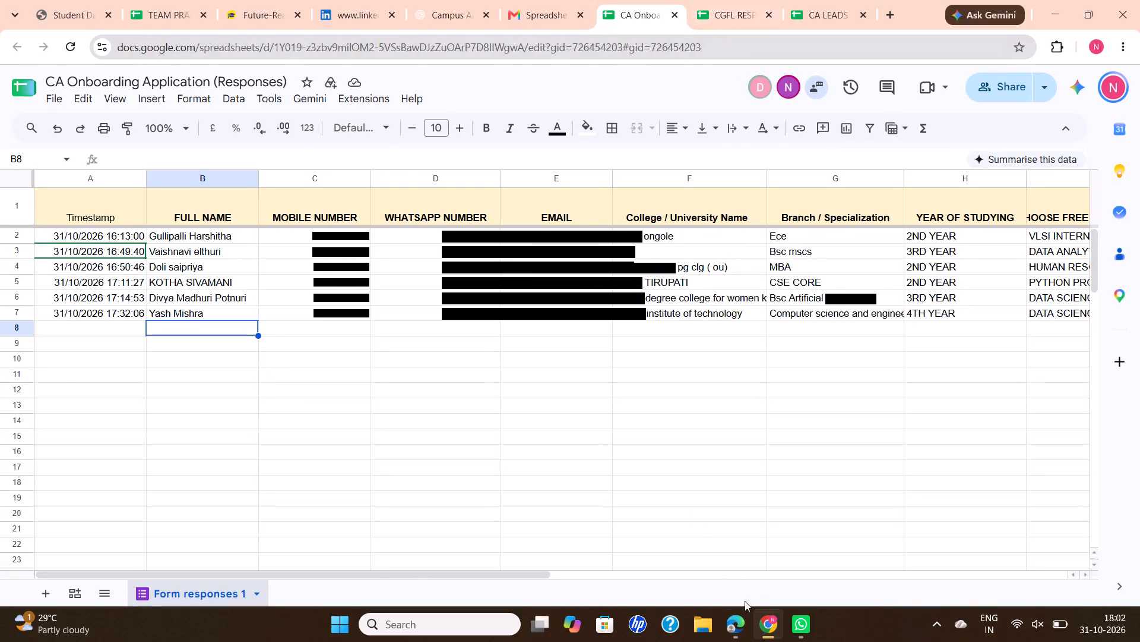
Switch to Edge, review the Campus Ambassador form from the applicant details down to the friend referral question, and return to the responses in Chrome.
left_click(733, 618)
scroll(532, 489, "down", 2)
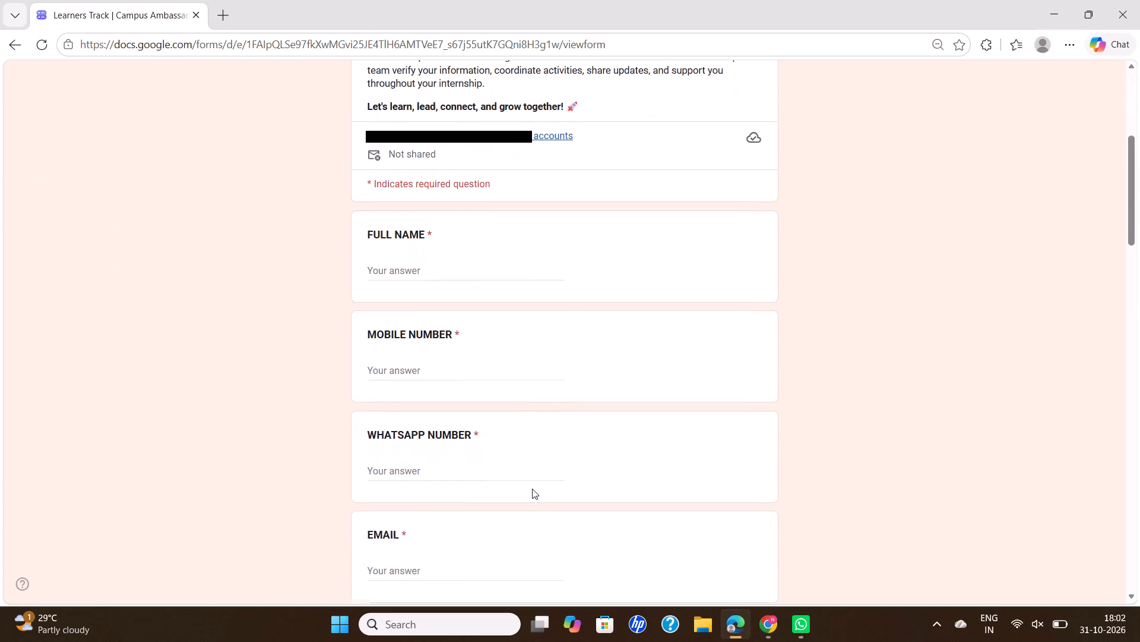
scroll(532, 489, "down", 6)
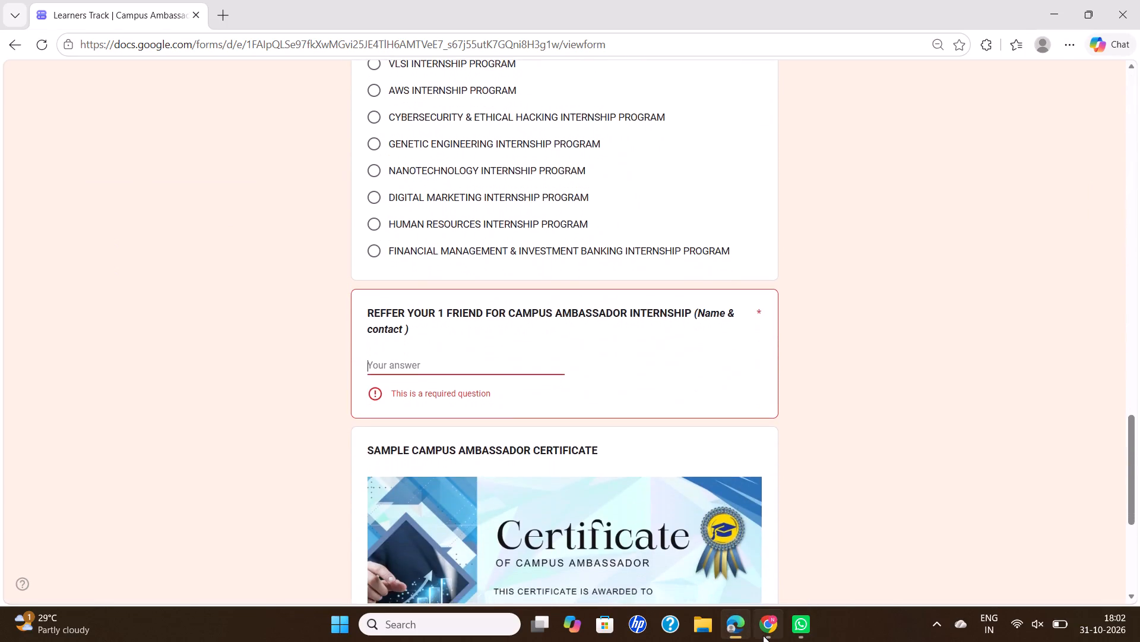
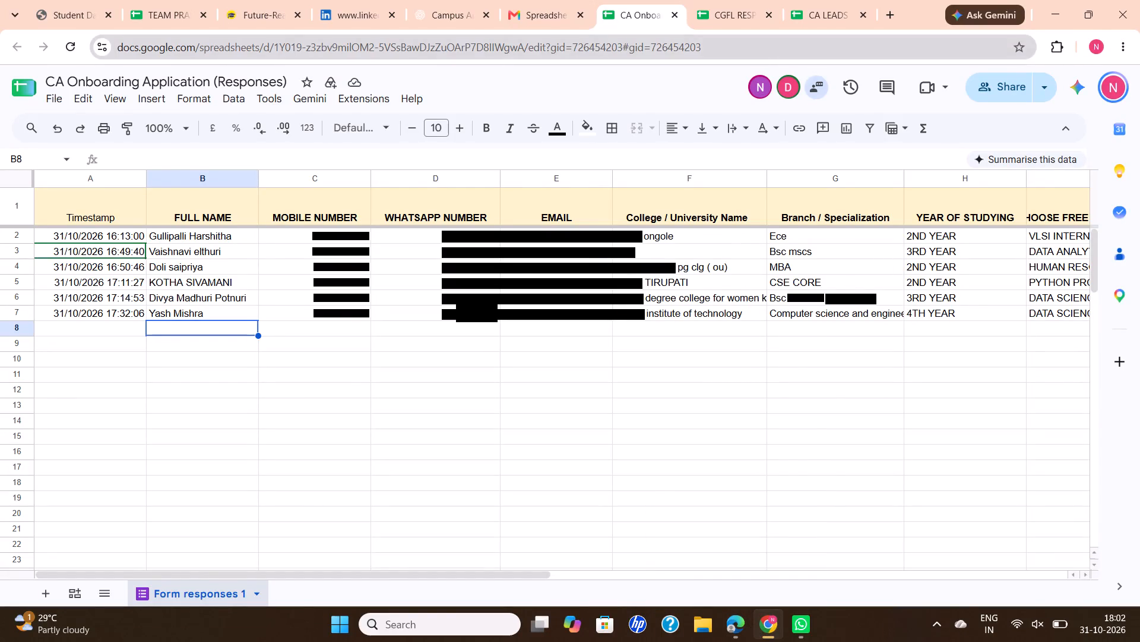
Switch to Edge and bring up the Campus Ambassador form at the question on referring one friend.
left_click(738, 624)
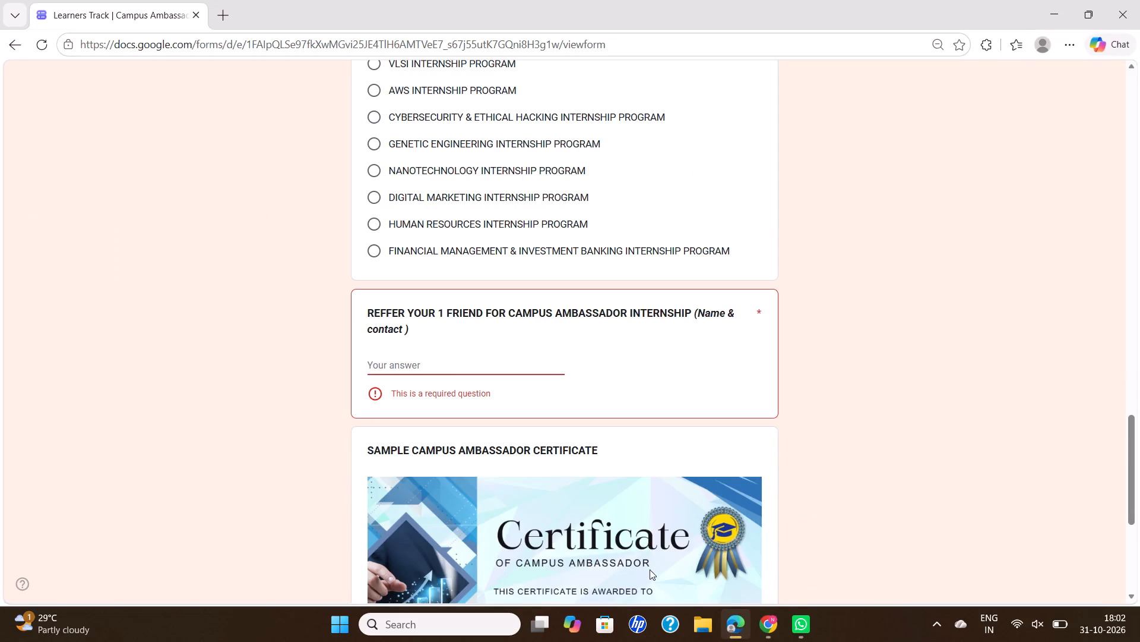
Look over the Campus Ambassador form again, covering the friend referral question, the sample certificate and the introduction.
scroll(329, 392, "up", 3)
scroll(329, 392, "down", 1)
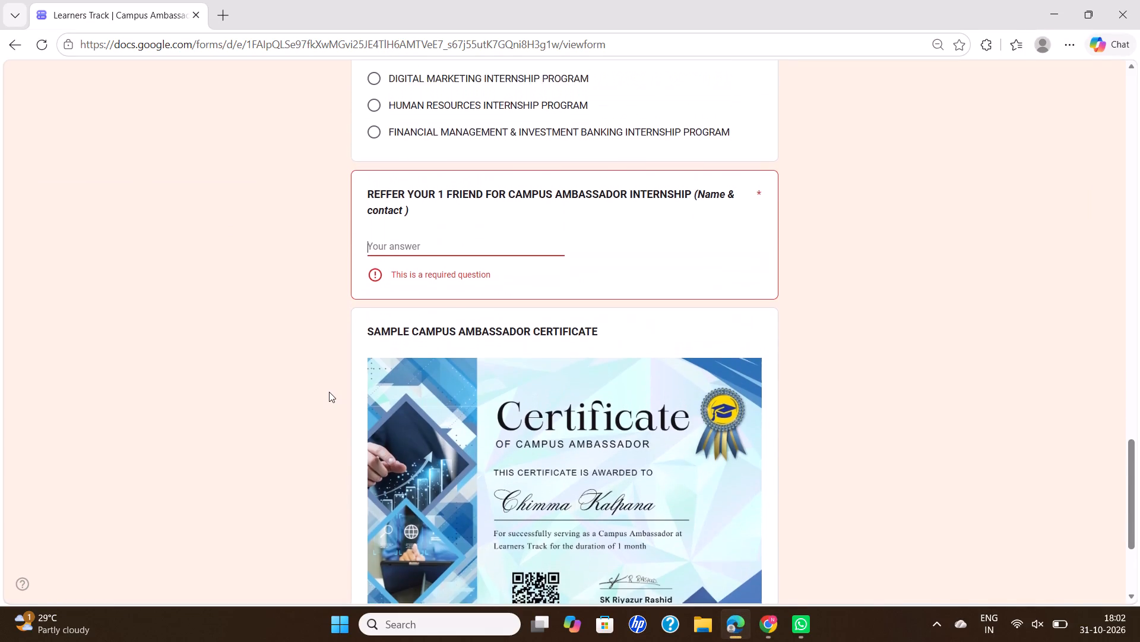
scroll(329, 392, "down", 2)
scroll(329, 392, "up", 14)
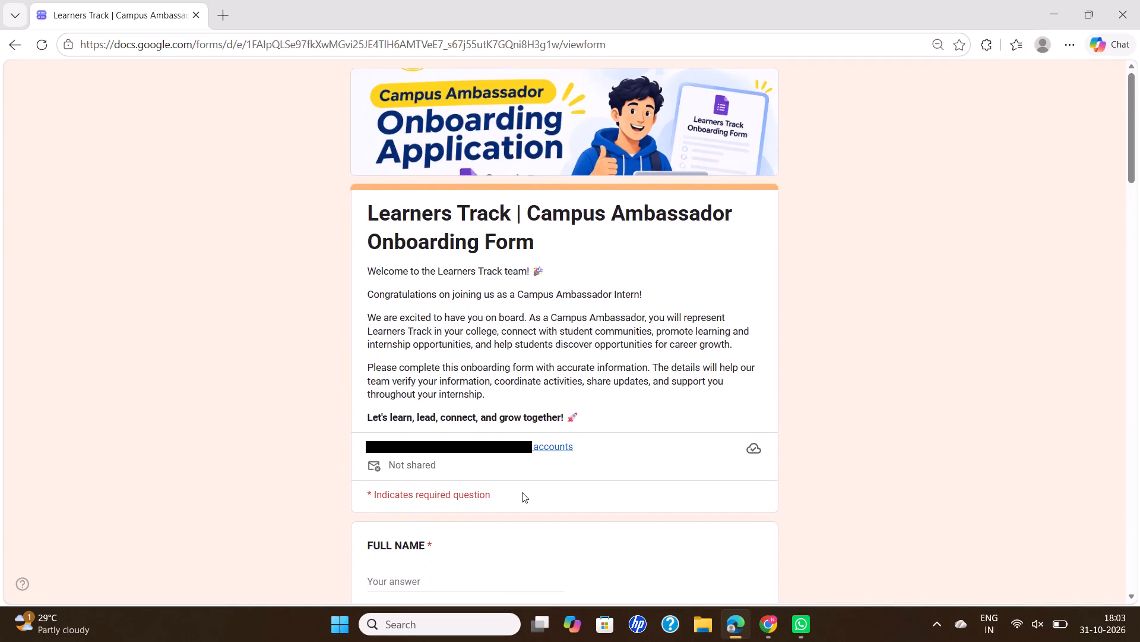
Switch to Chrome to view the CA Onboarding Application responses sheet.
left_click(767, 619)
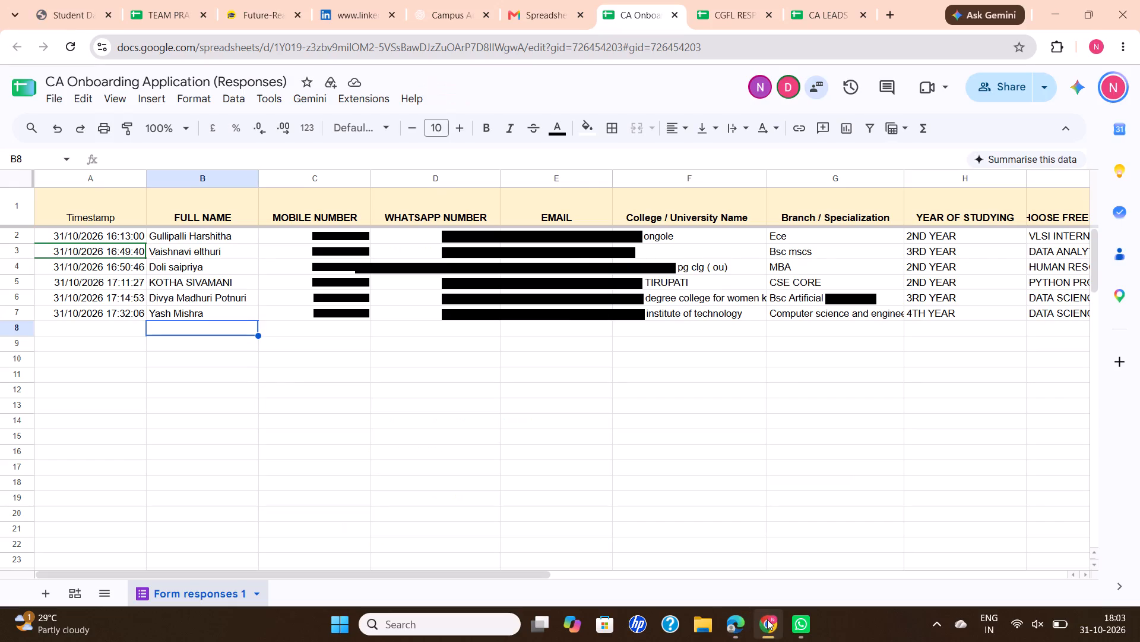
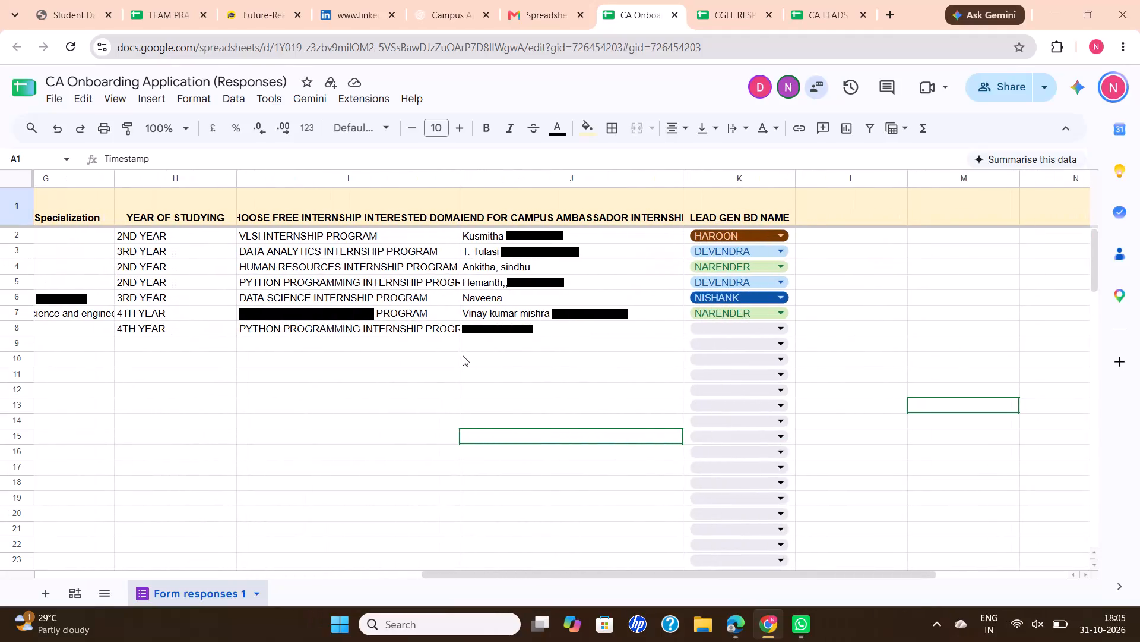
Add the name Mounika after the existing entry in the friend referral cell of row 8.
triple_click(493, 329)
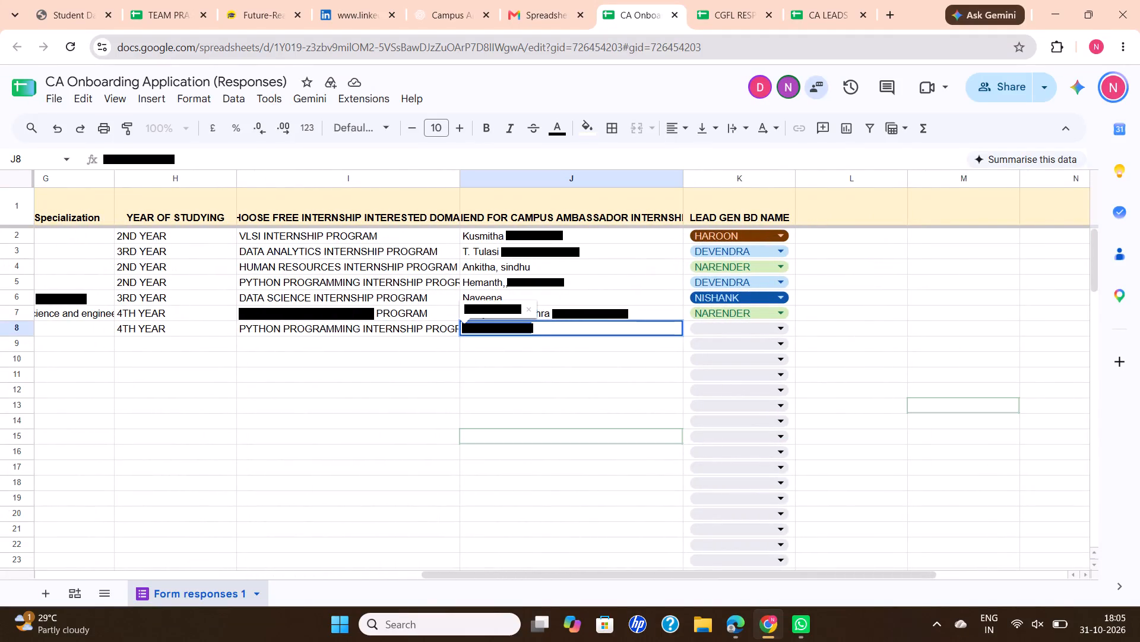
left_click(563, 330)
key("space")
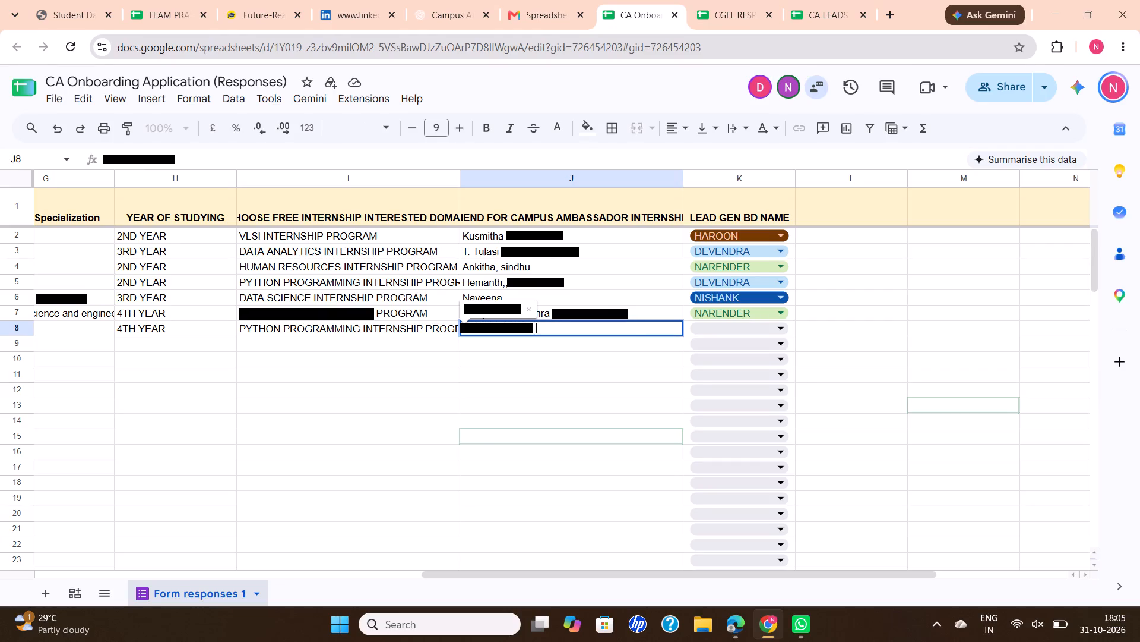
key("shift+m")
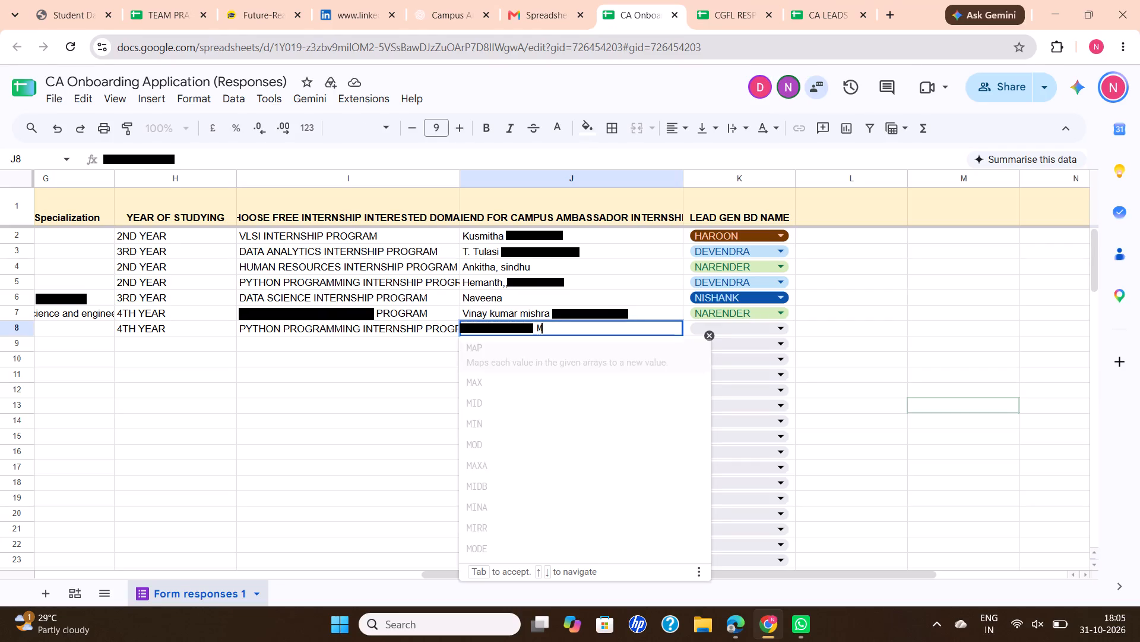
type("ounika")
key("BackSpace")
key("a")
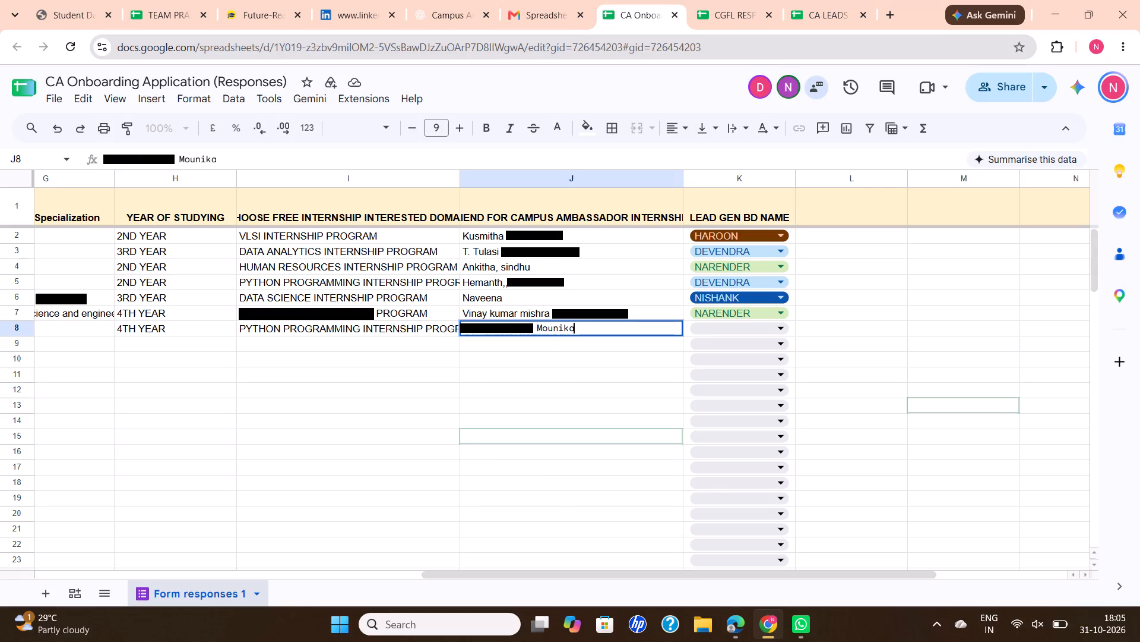
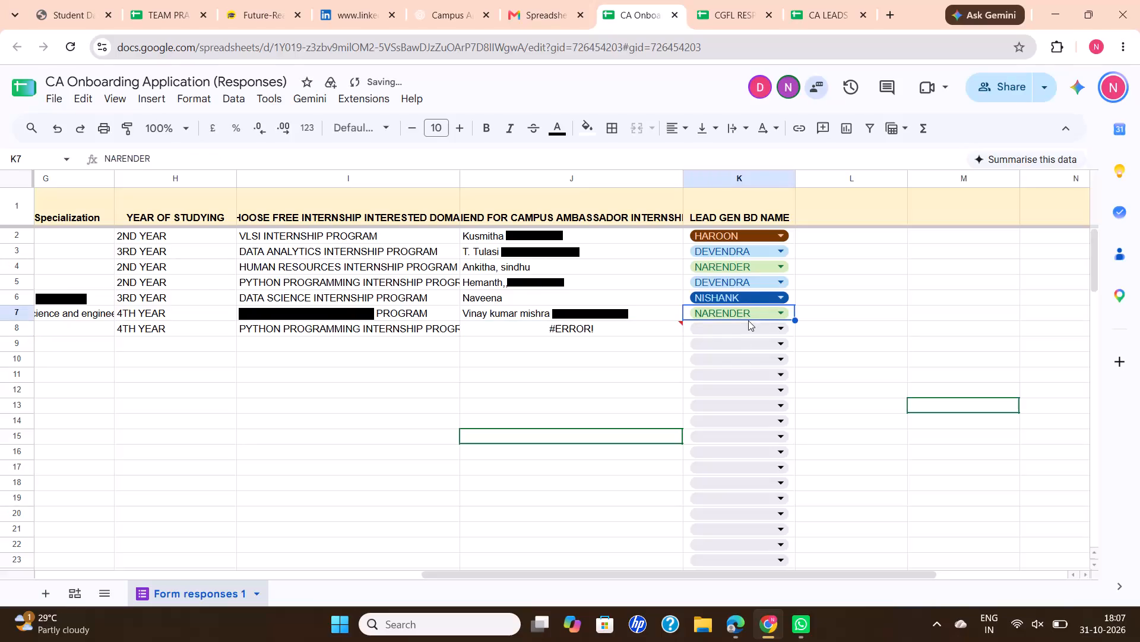
Set the lead gen BD name in row 8 to NARENDER.
left_click(744, 328)
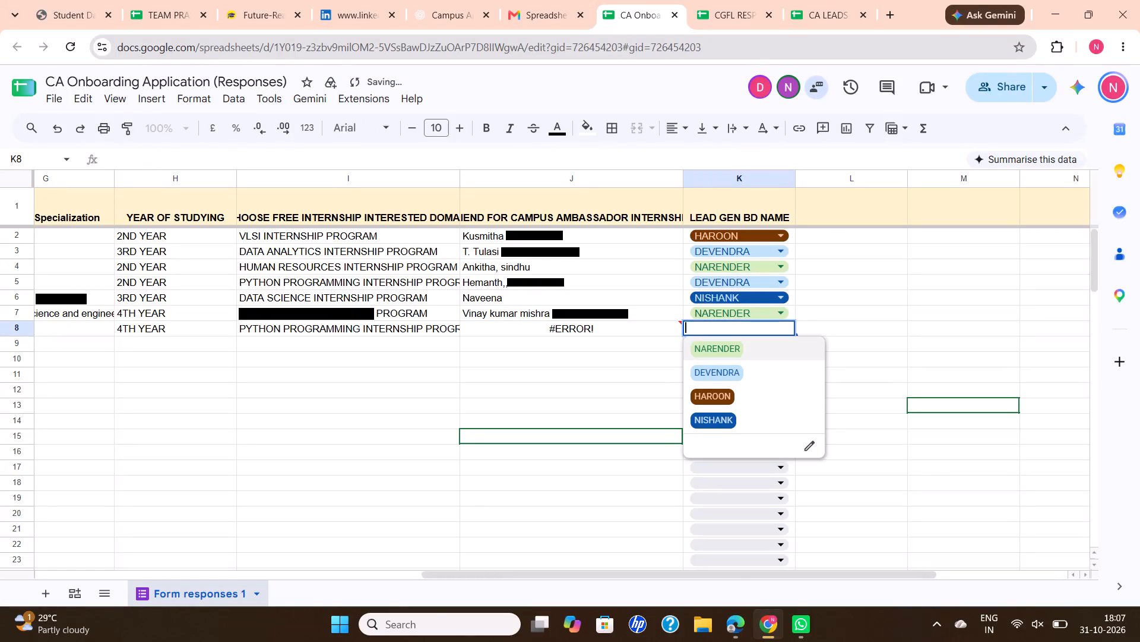
left_click(729, 350)
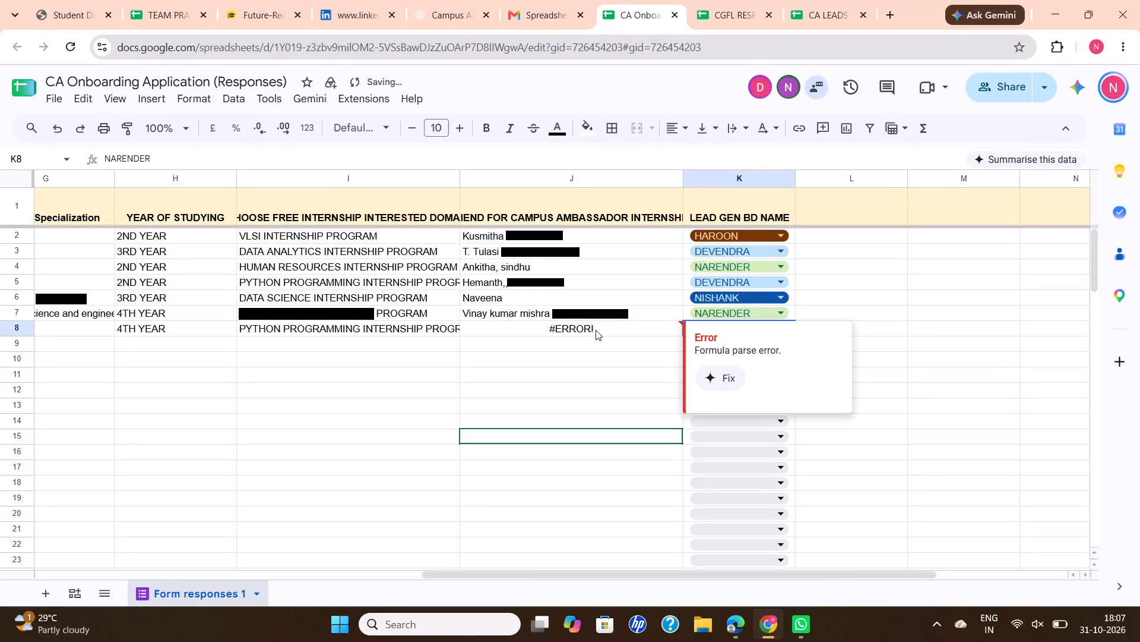
Fix the formula error in the friend referral cell of row 8 so the entry is plain text.
left_click(581, 352)
left_click(597, 332)
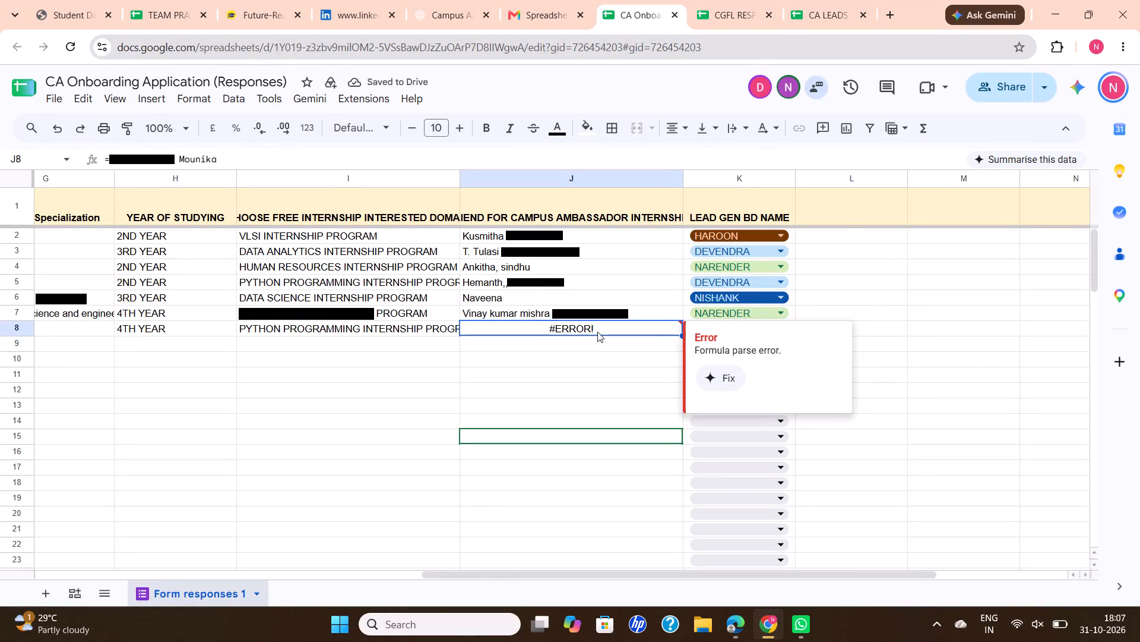
double_click(596, 329)
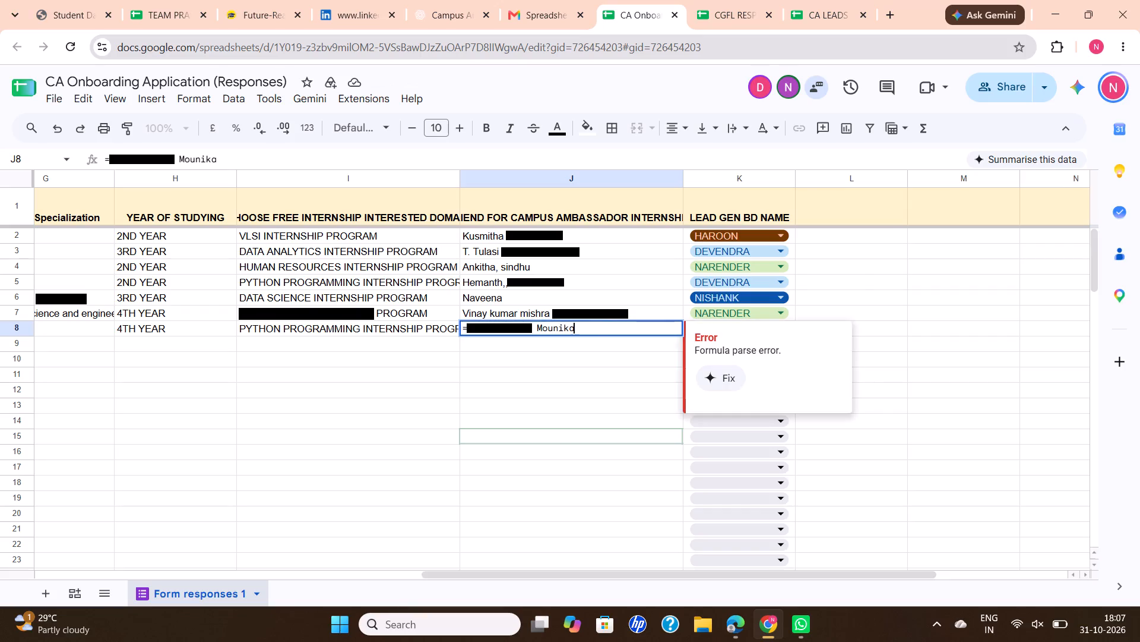
left_click(592, 342)
double_click(595, 328)
left_click(554, 341)
left_click(565, 325)
double_click(565, 325)
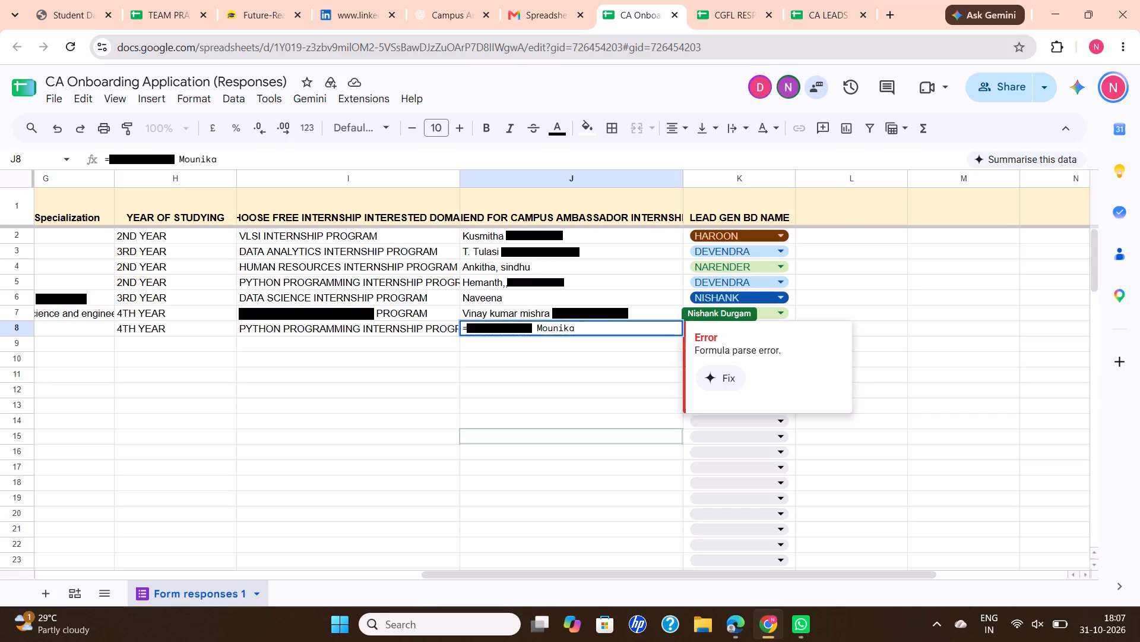
key("ctrl+z")
left_click(564, 340)
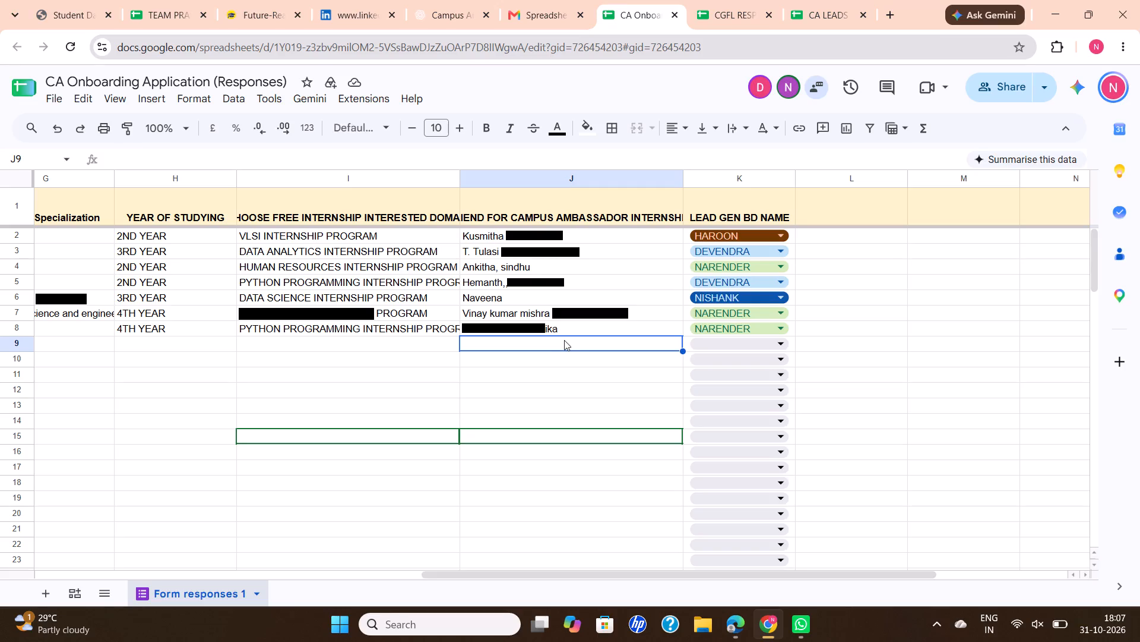
Look over the onboarding response rows across all columns, from the timestamps to the lead gen BD names.
left_click(548, 355)
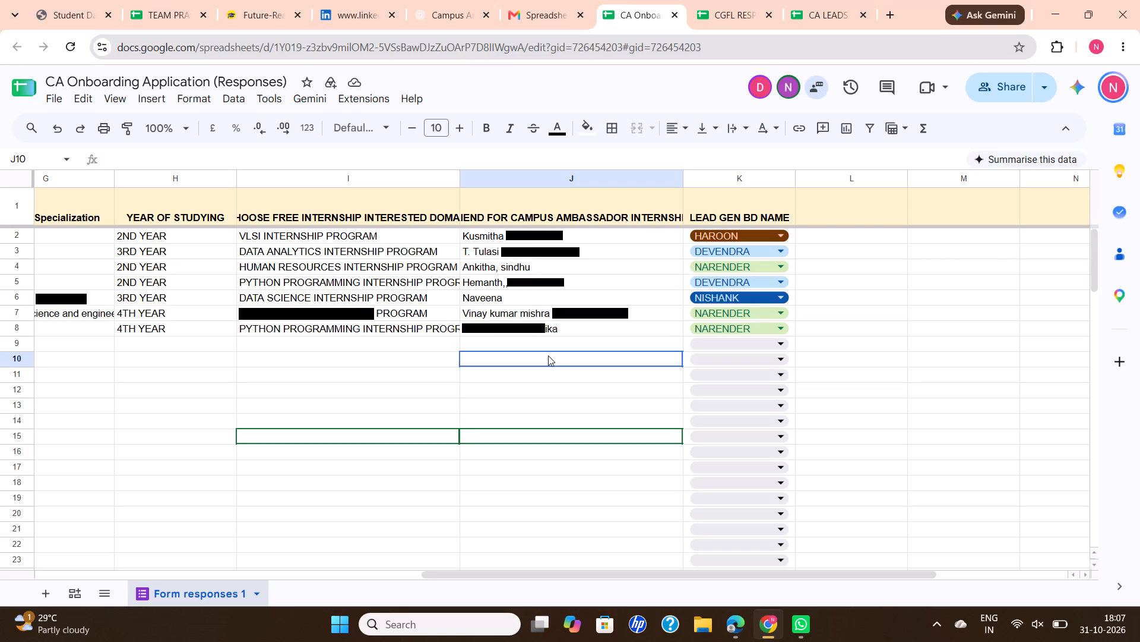
scroll(548, 355, "right", 2)
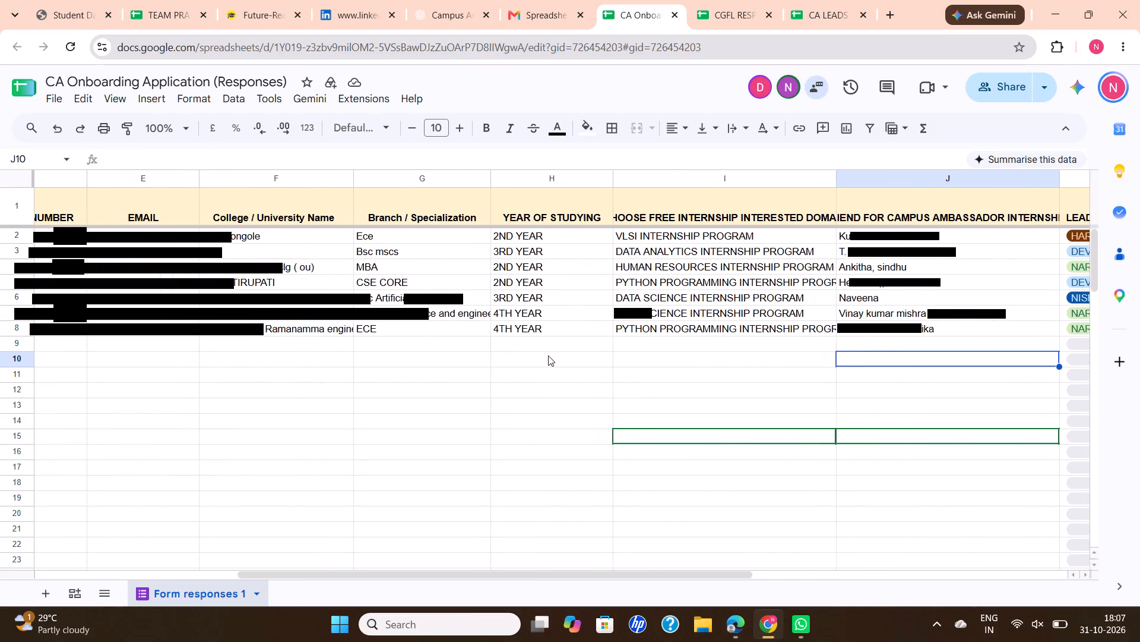
scroll(548, 355, "up", 1)
scroll(548, 355, "right", 6)
scroll(548, 355, "left", 2)
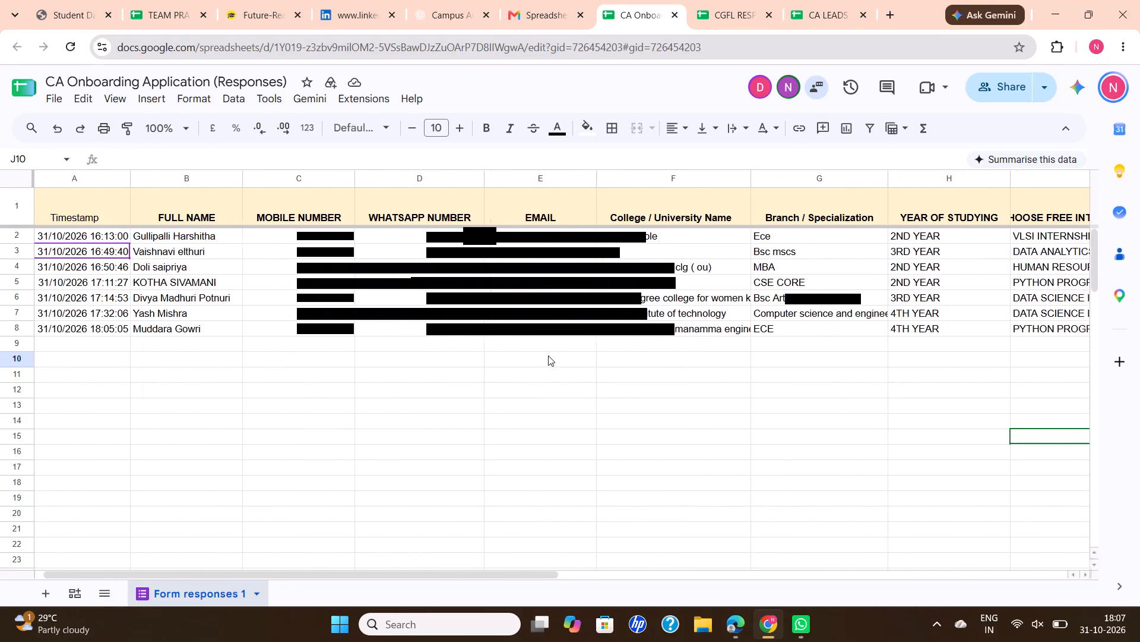
scroll(548, 355, "left", 4)
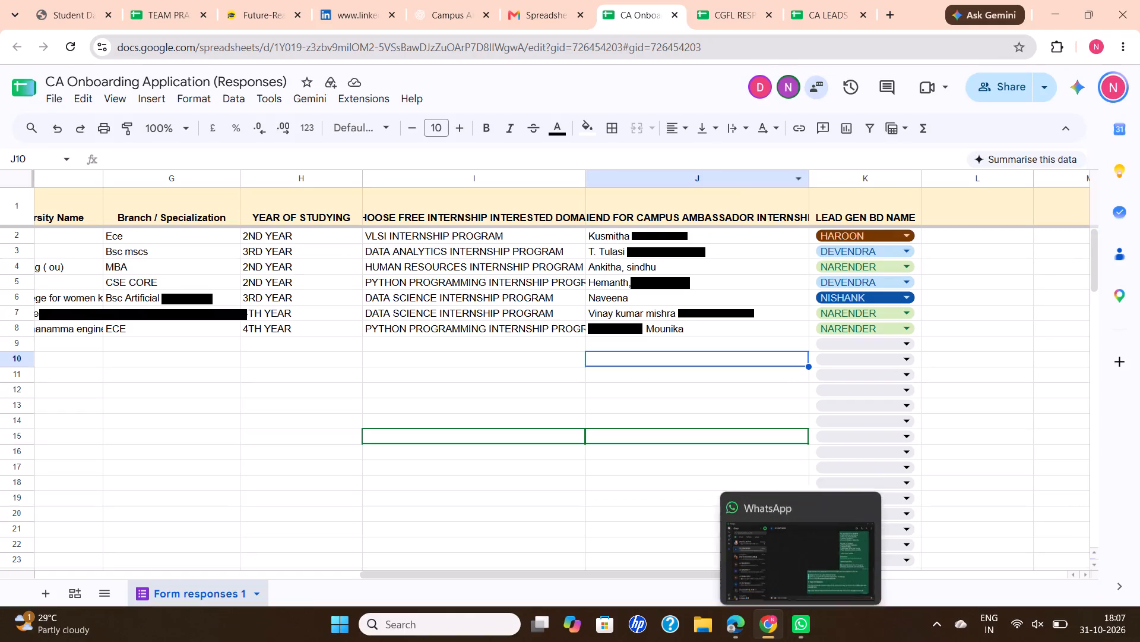
left_click(729, 4)
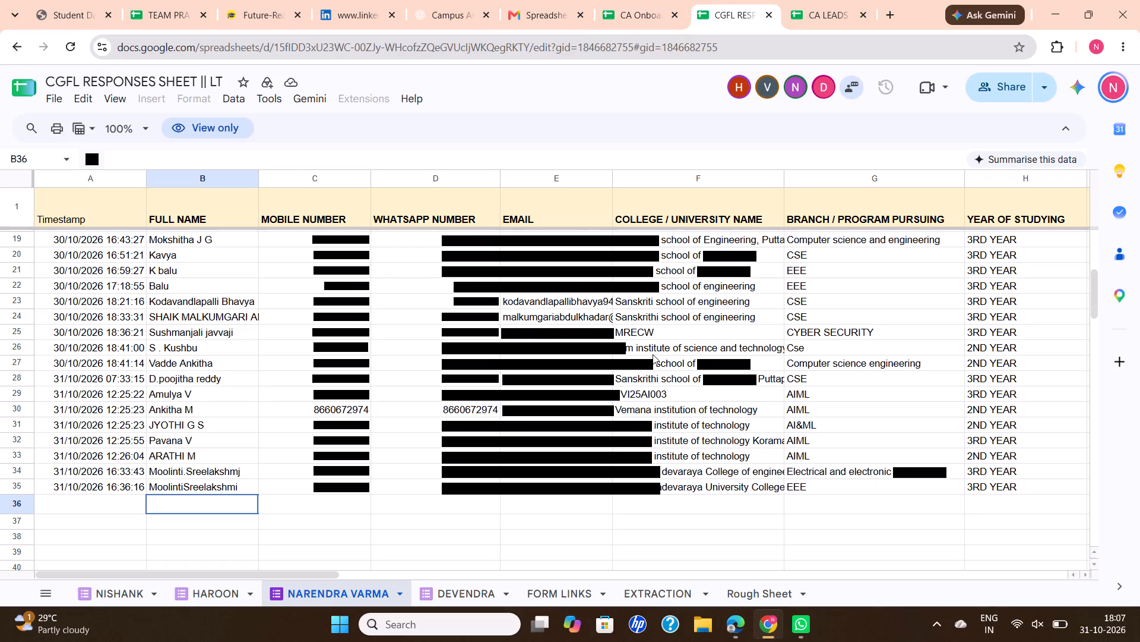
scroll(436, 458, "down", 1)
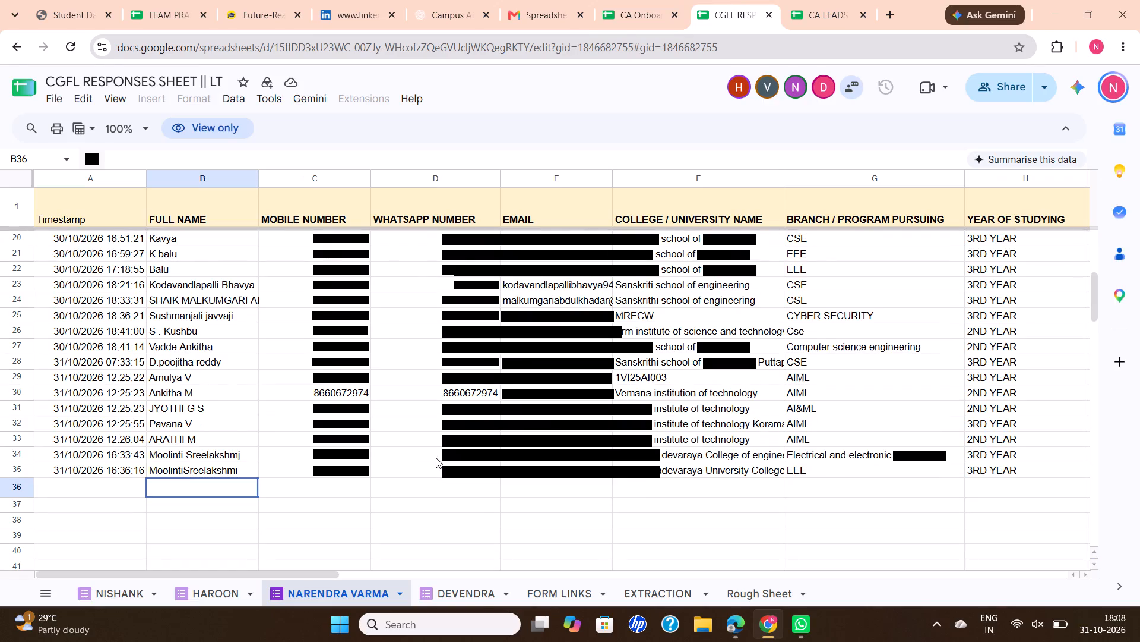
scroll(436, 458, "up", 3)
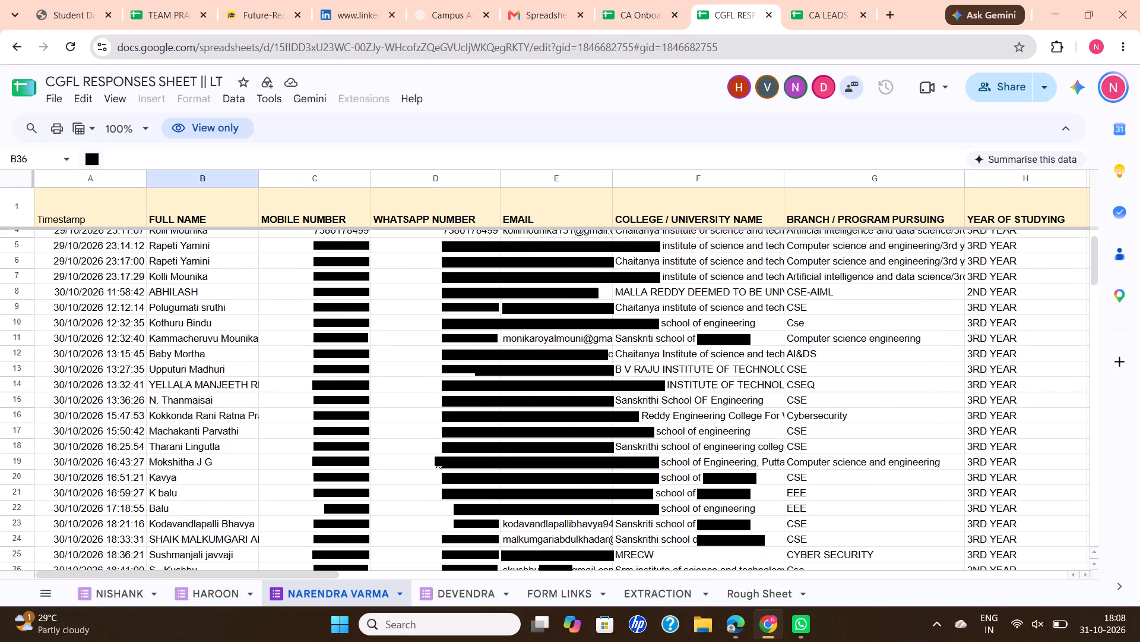
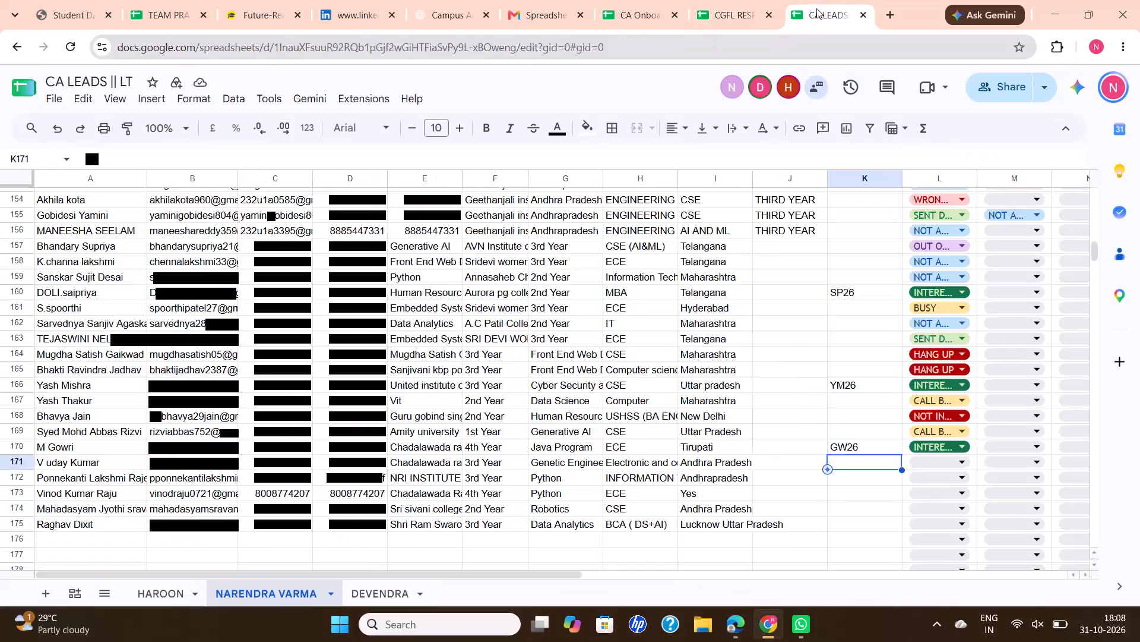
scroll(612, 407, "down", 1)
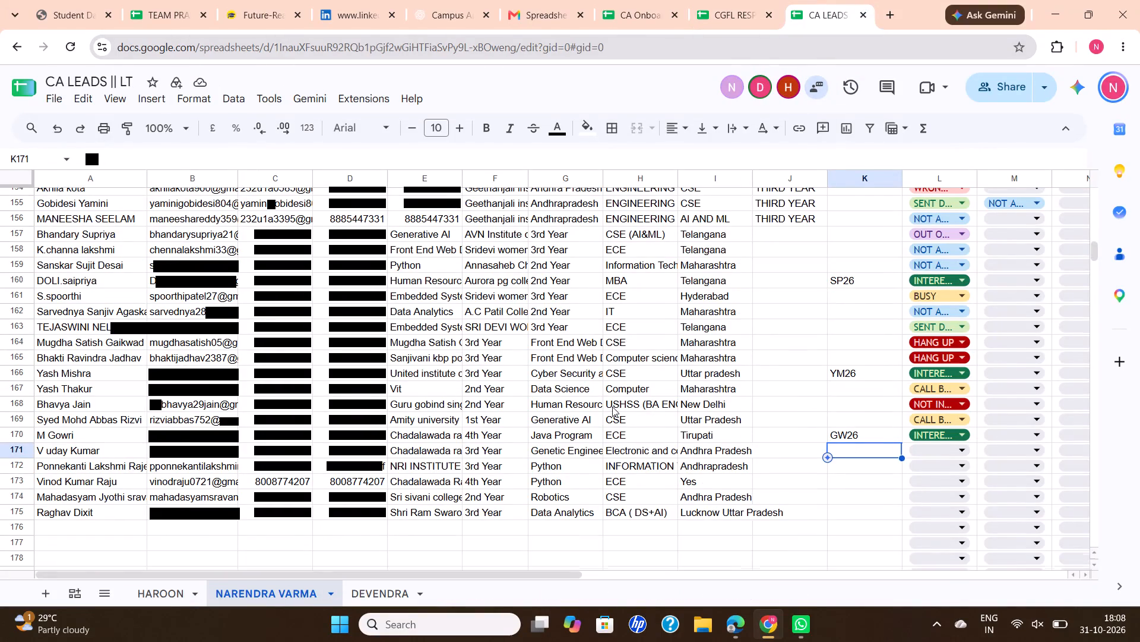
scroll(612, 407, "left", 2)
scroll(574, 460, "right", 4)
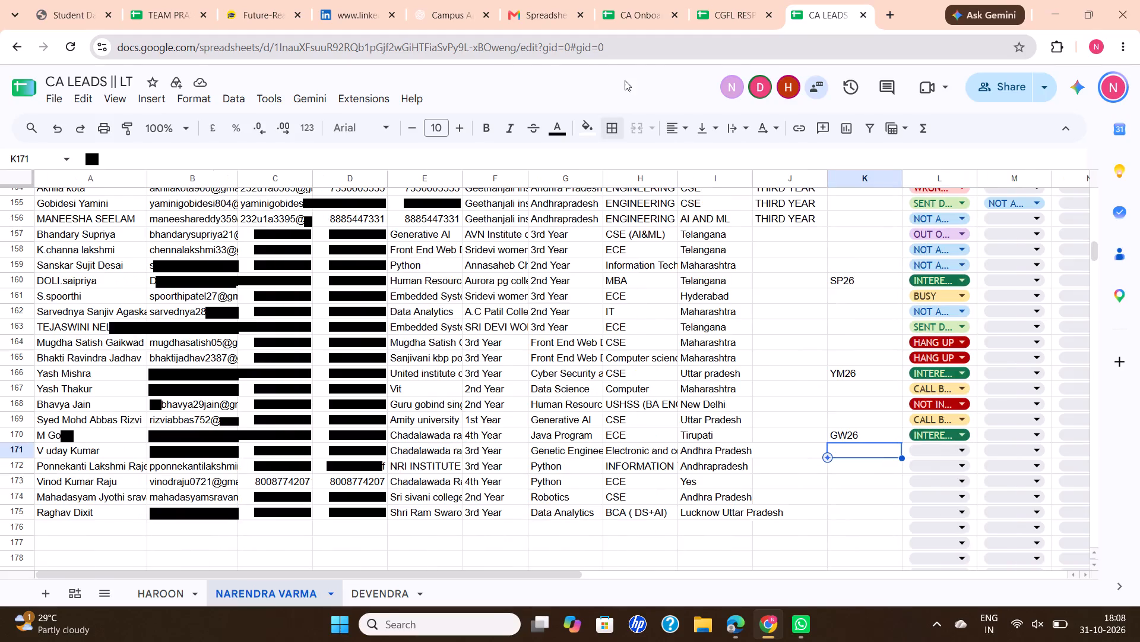
Switch to the CA Onboarding Application responses sheet and select the friend referral entry in row 8.
left_click(648, 12)
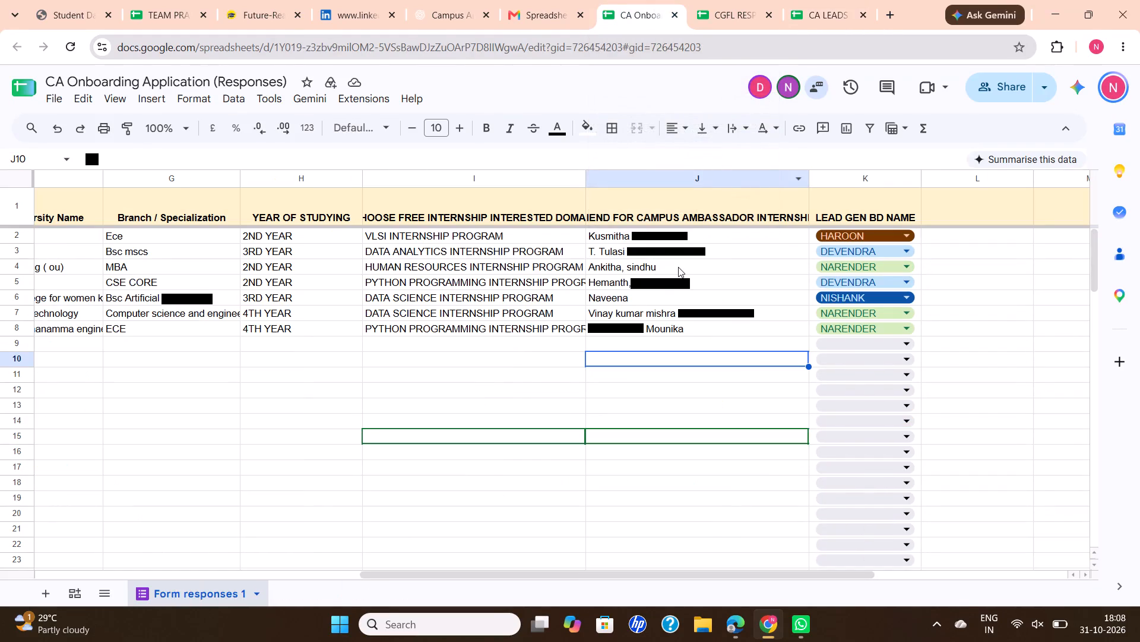
left_click(624, 325)
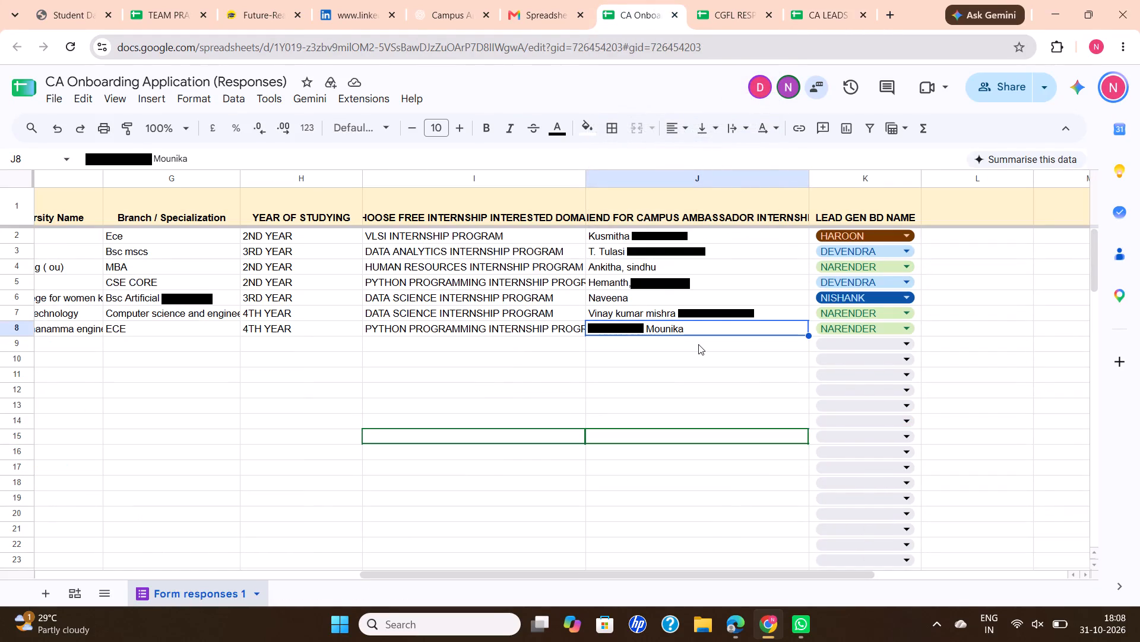
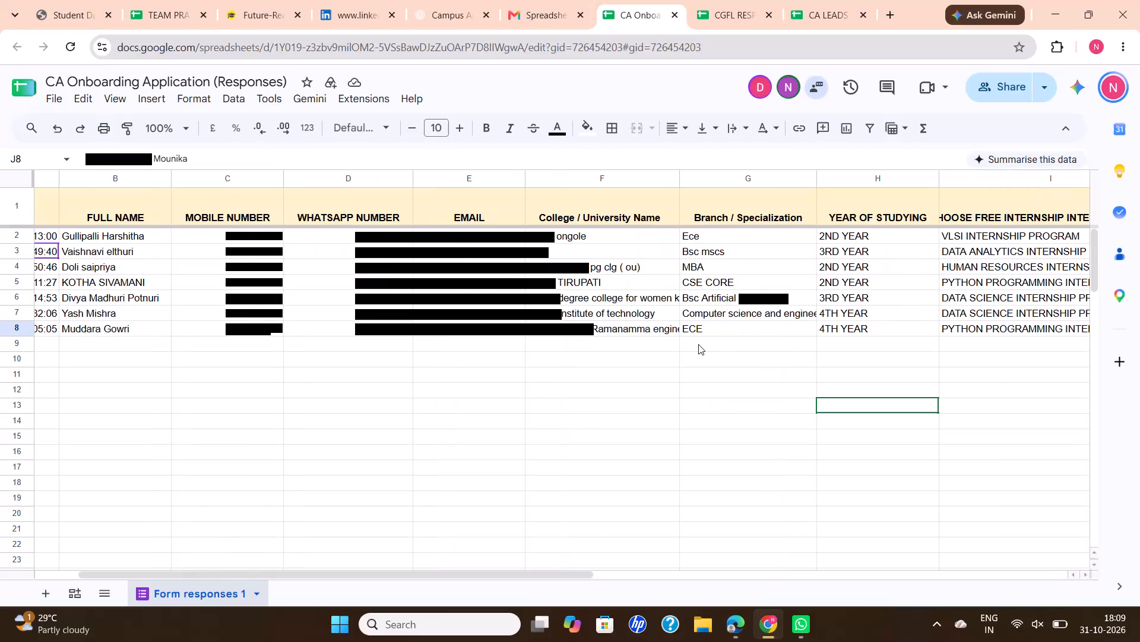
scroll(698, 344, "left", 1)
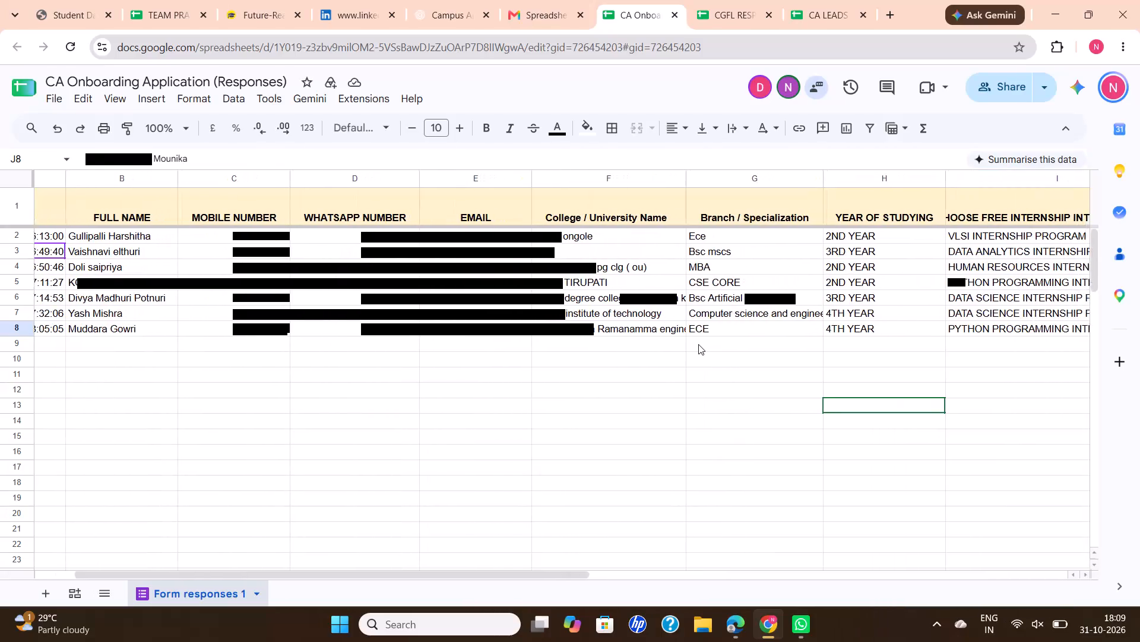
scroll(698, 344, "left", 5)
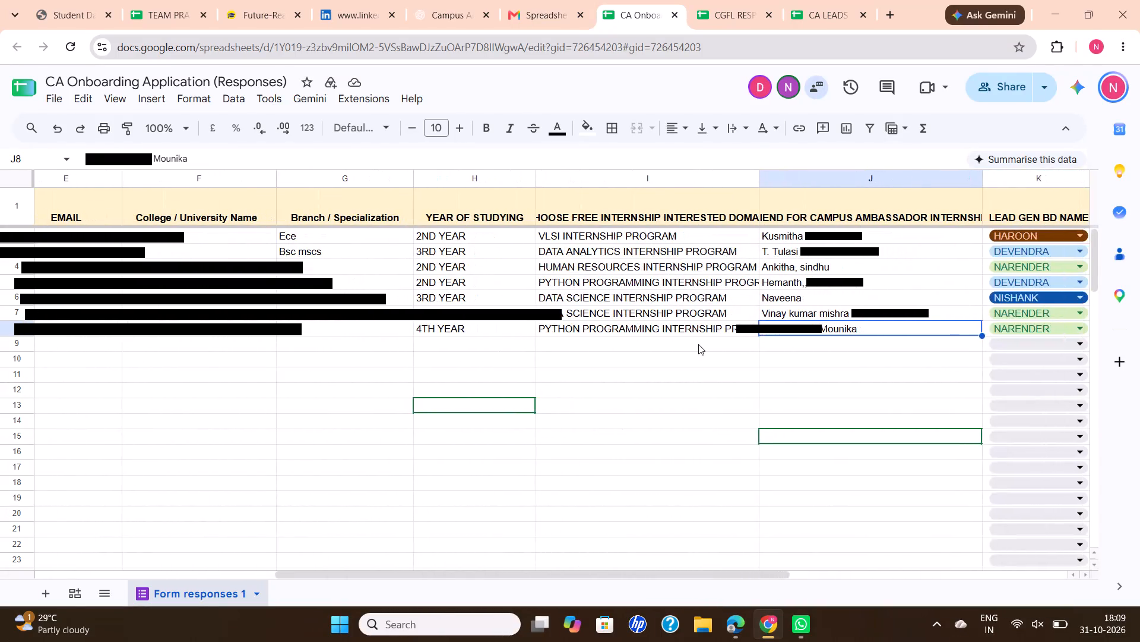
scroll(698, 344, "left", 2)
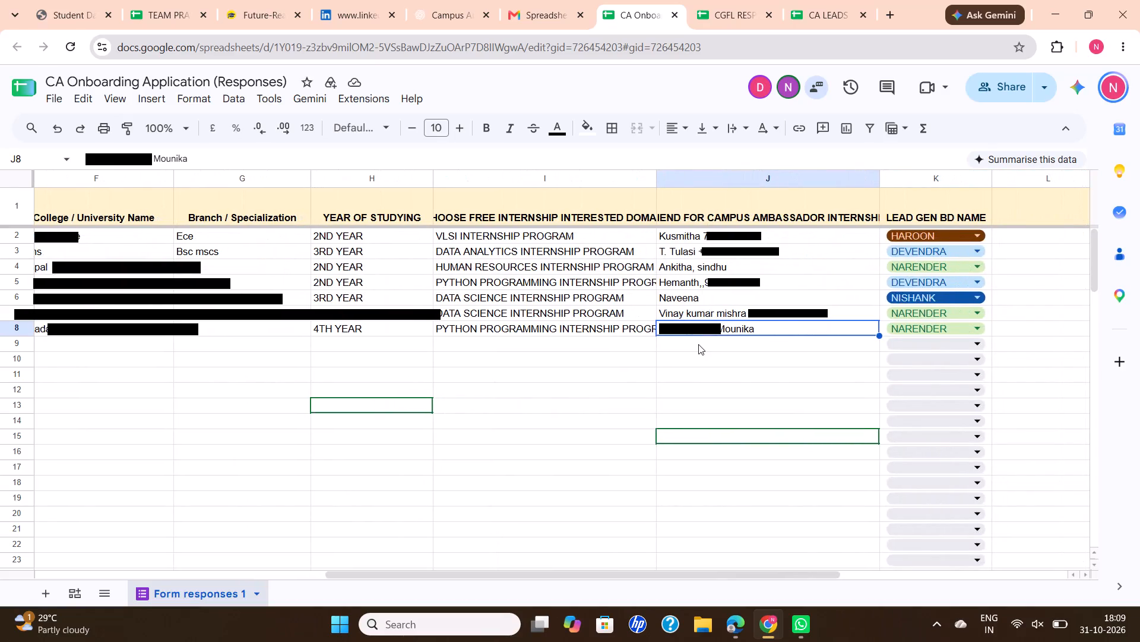
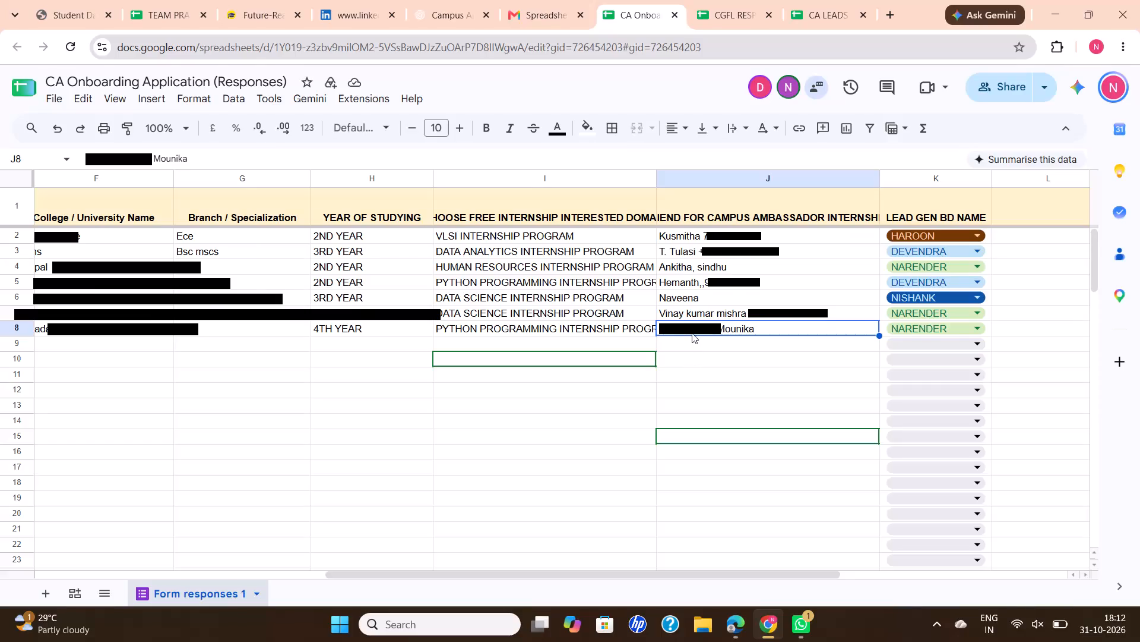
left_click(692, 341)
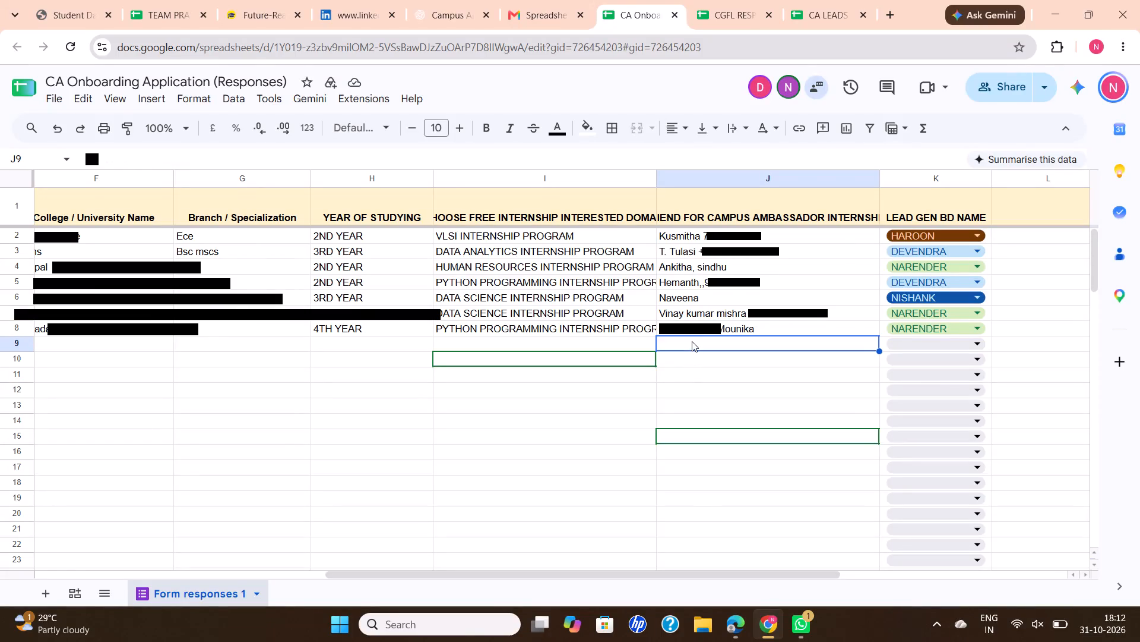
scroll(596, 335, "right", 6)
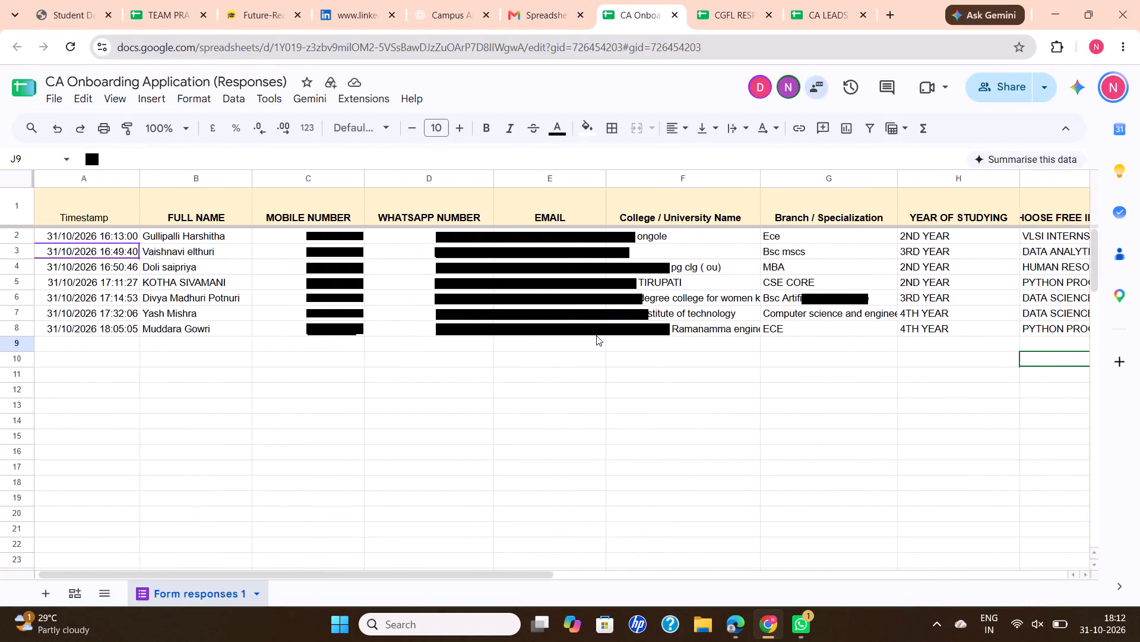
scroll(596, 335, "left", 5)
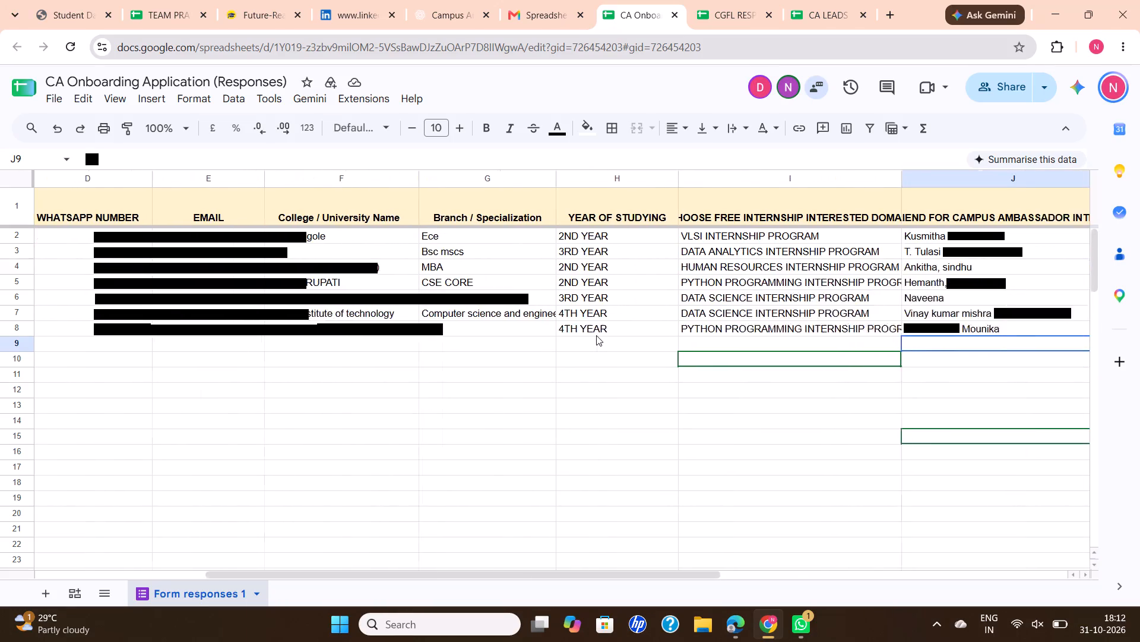
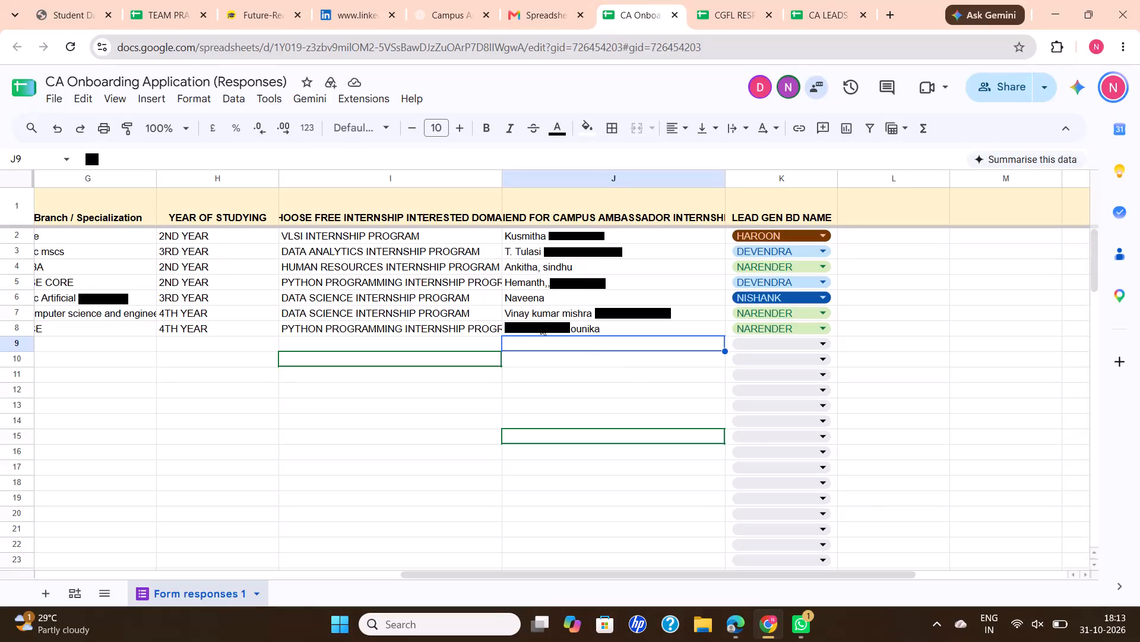
Copy the referral's contact number that precedes the name Mounika in the friend referral cell of row 8.
double_click(533, 325)
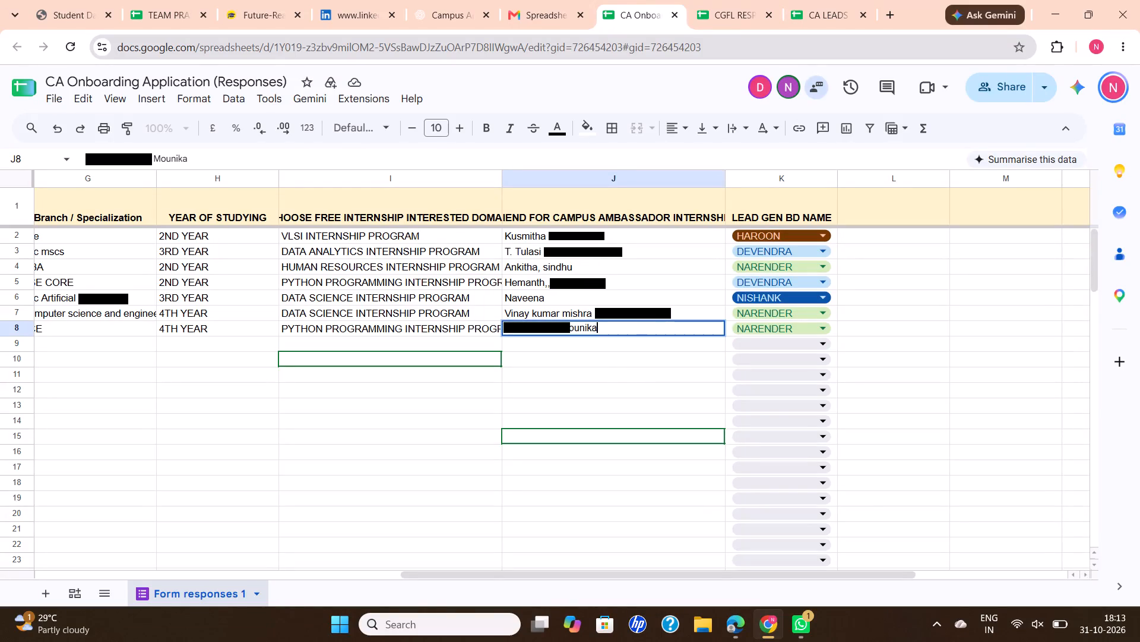
left_click_drag(556, 328, 486, 332)
key("ctrl+c")
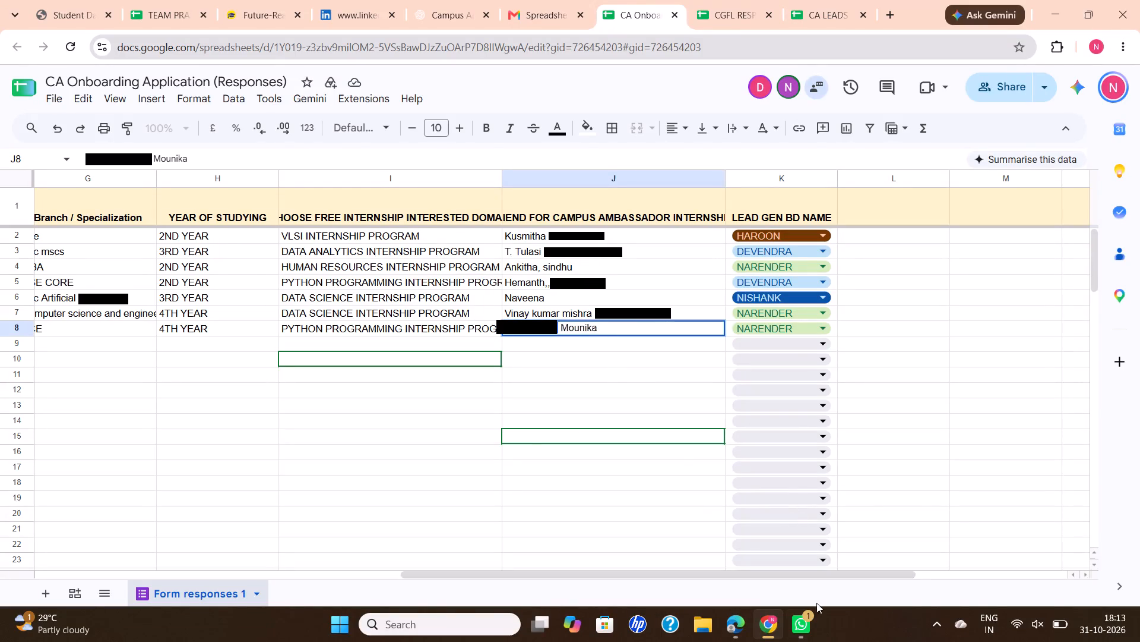
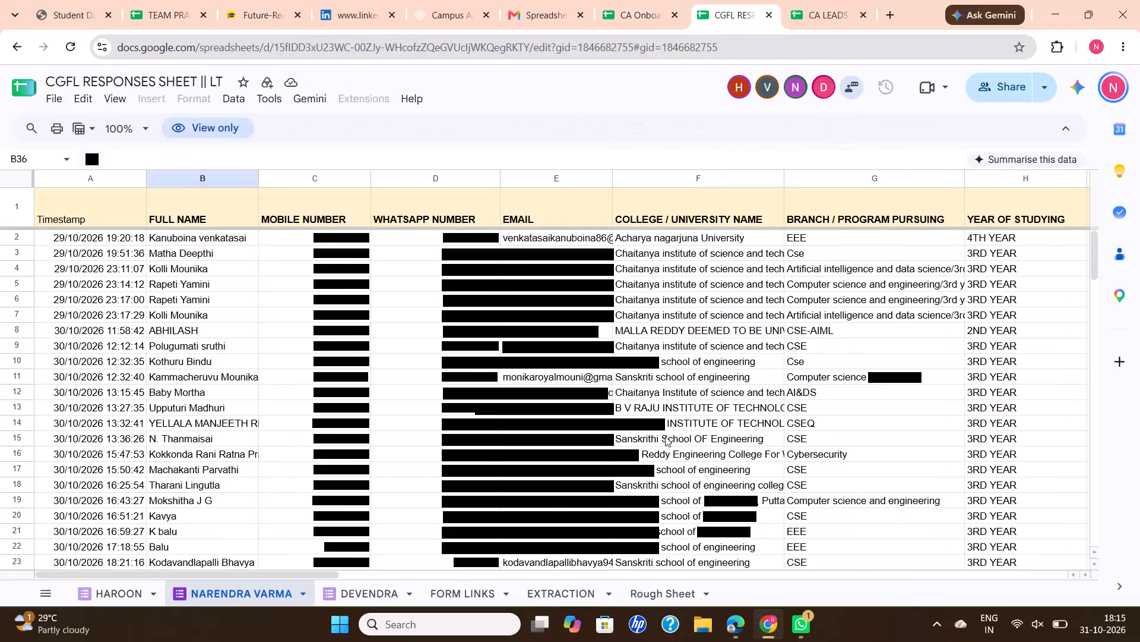
scroll(665, 436, "down", 2)
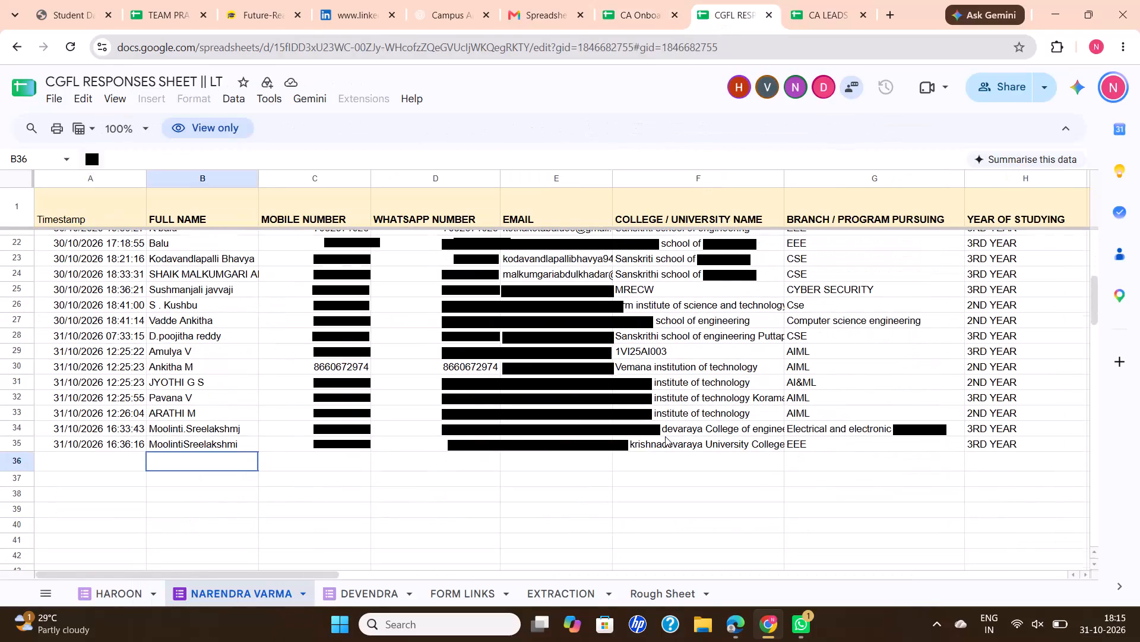
scroll(665, 436, "left", 3)
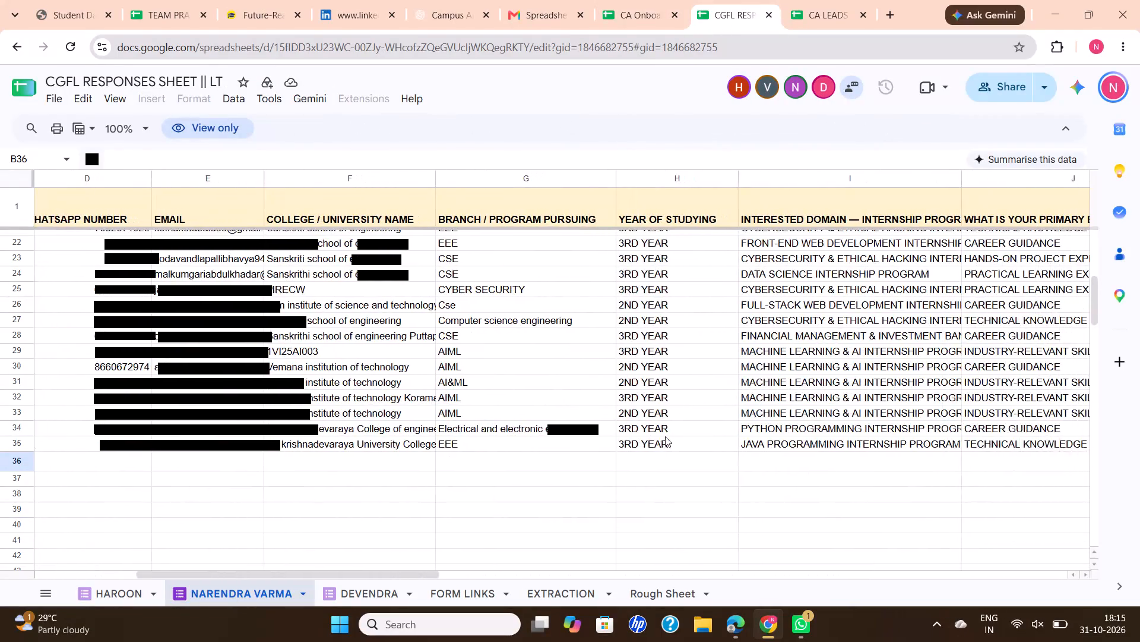
scroll(665, 436, "left", 3)
scroll(665, 436, "right", 7)
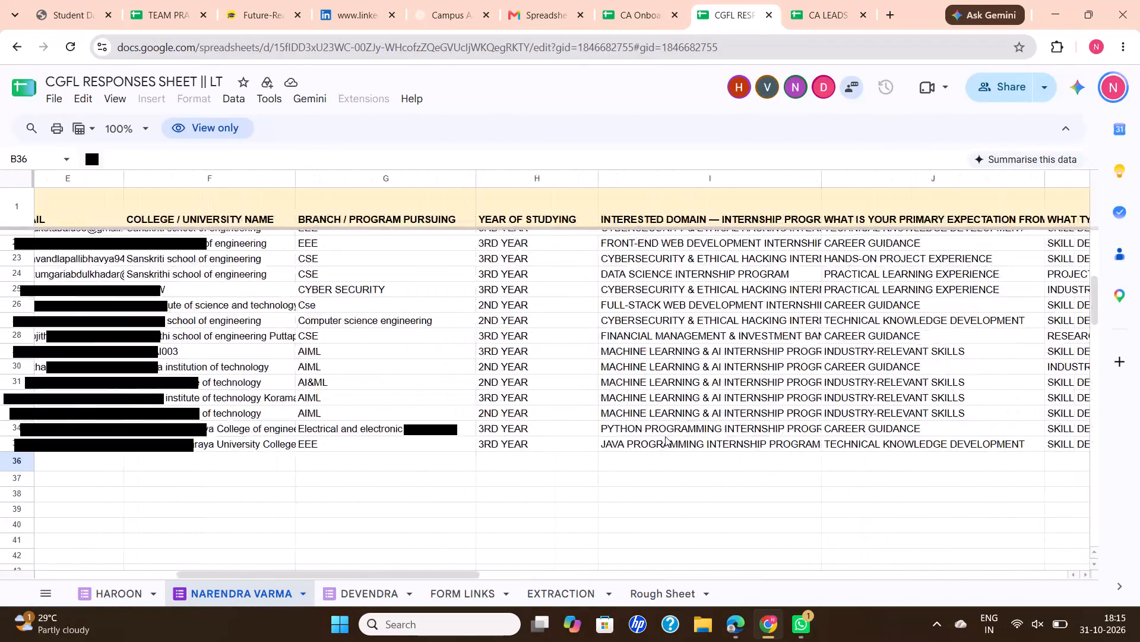
scroll(665, 436, "right", 9)
left_click(839, 15)
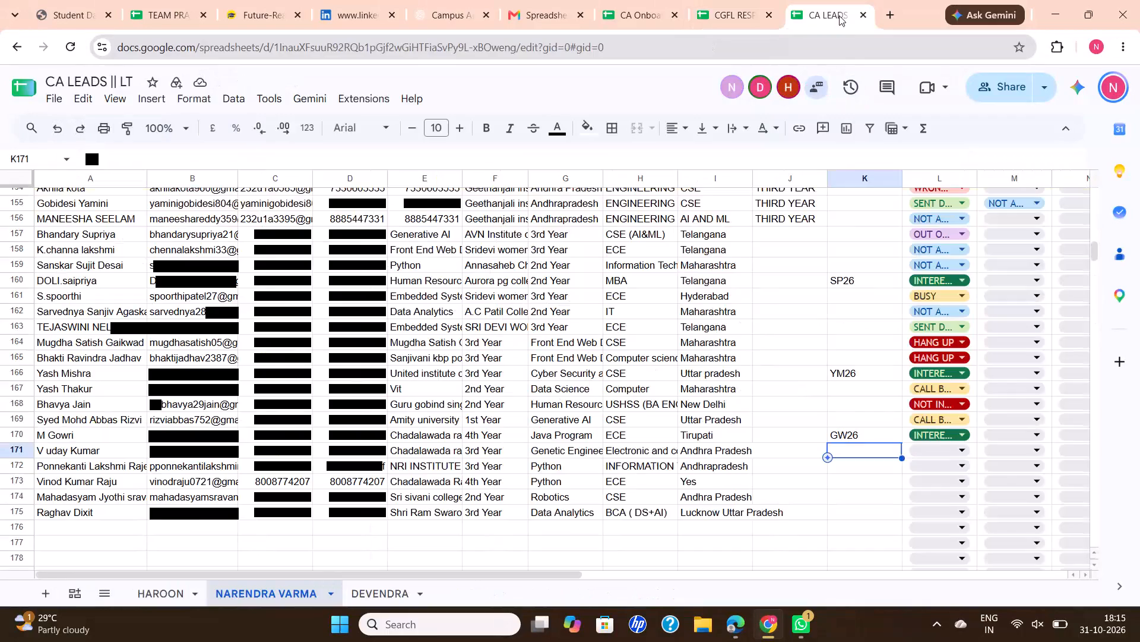
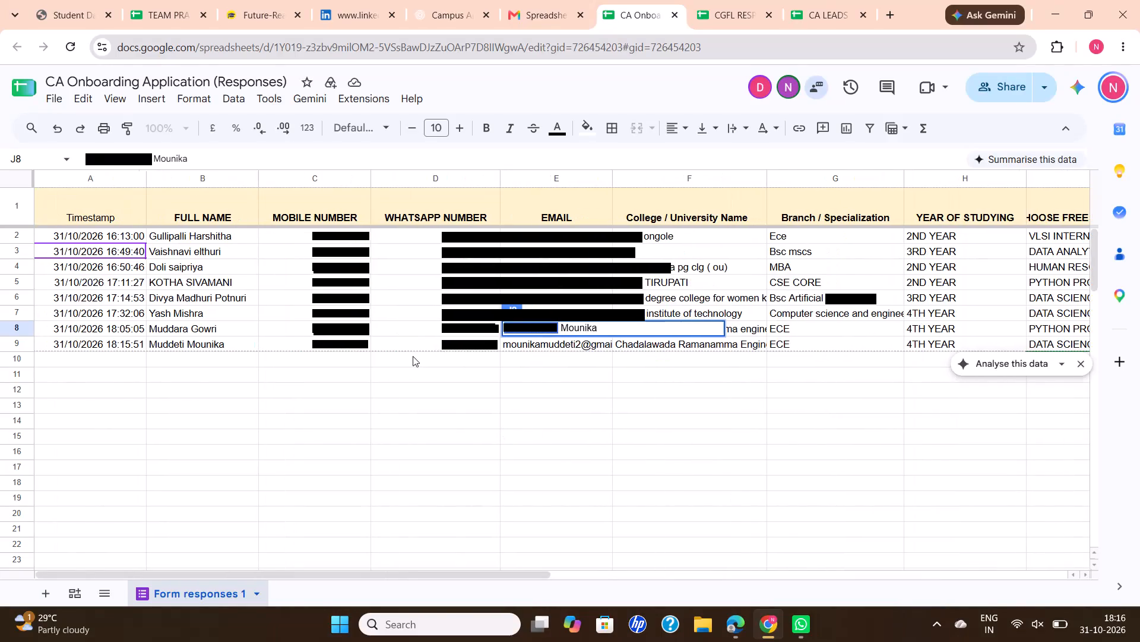
Set the lead gen BD name in row 9 of the onboarding responses to NARENDER.
scroll(495, 348, "left", 6)
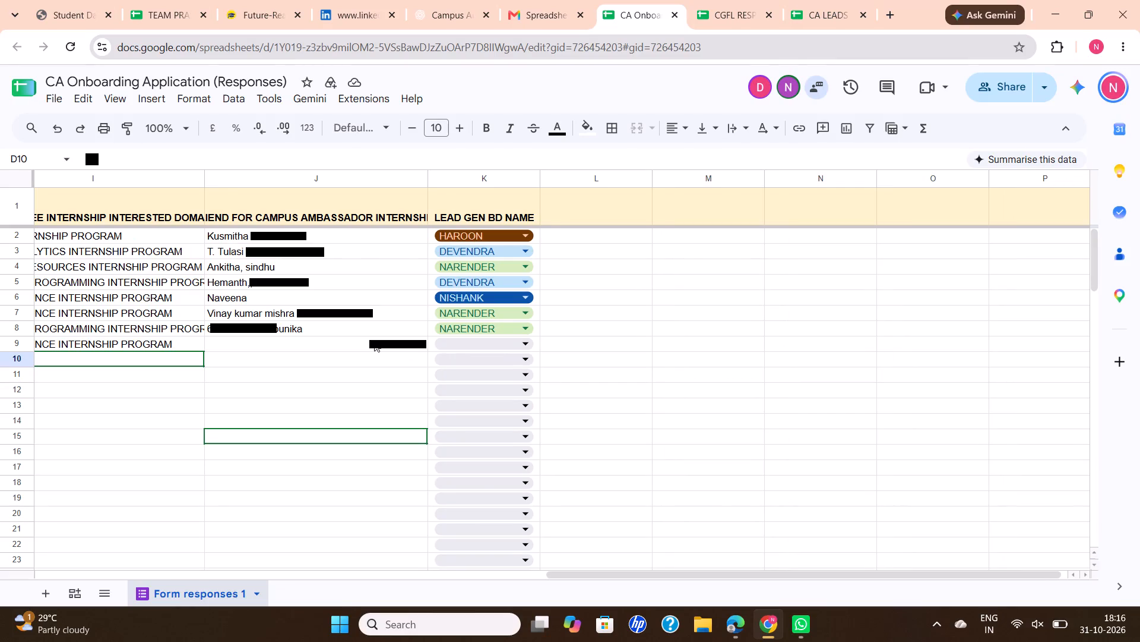
left_click(483, 346)
left_click(477, 366)
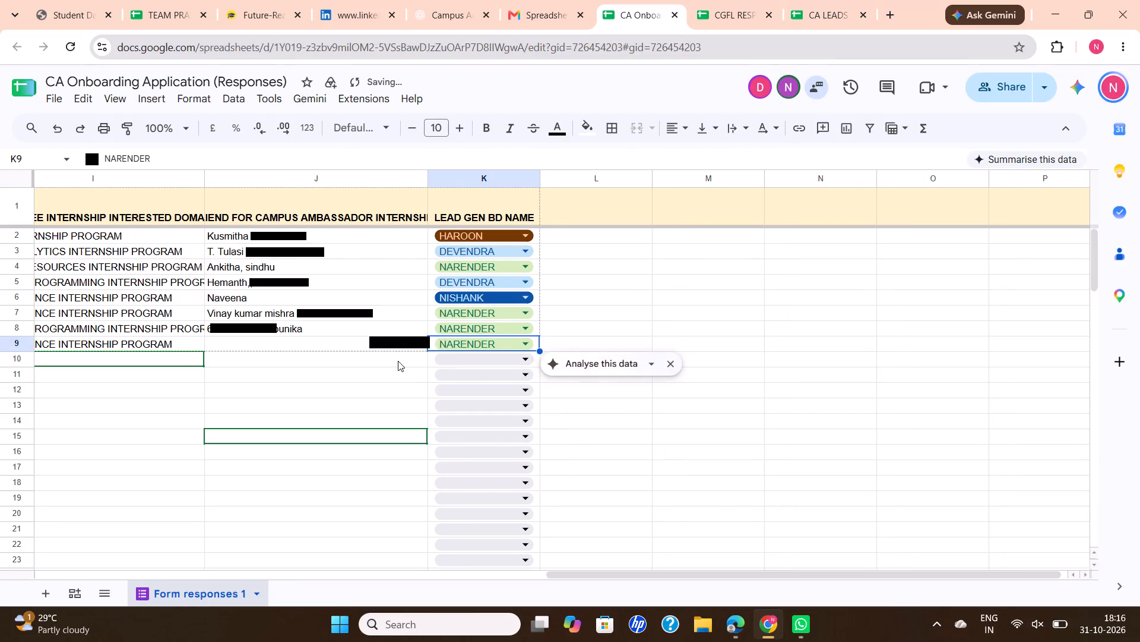
left_click(398, 361)
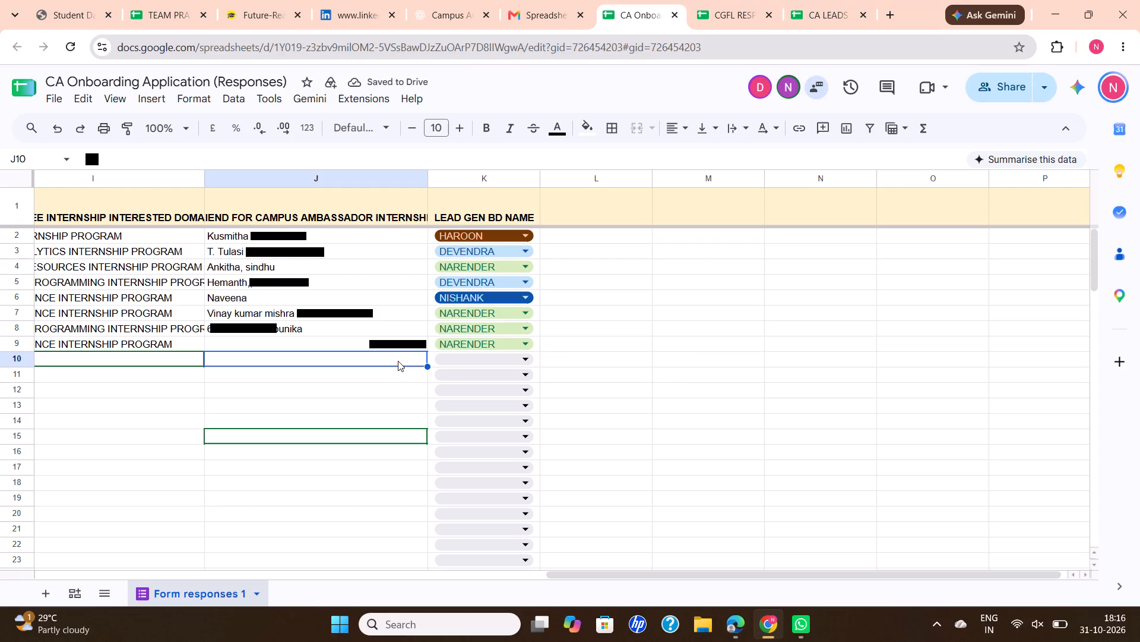
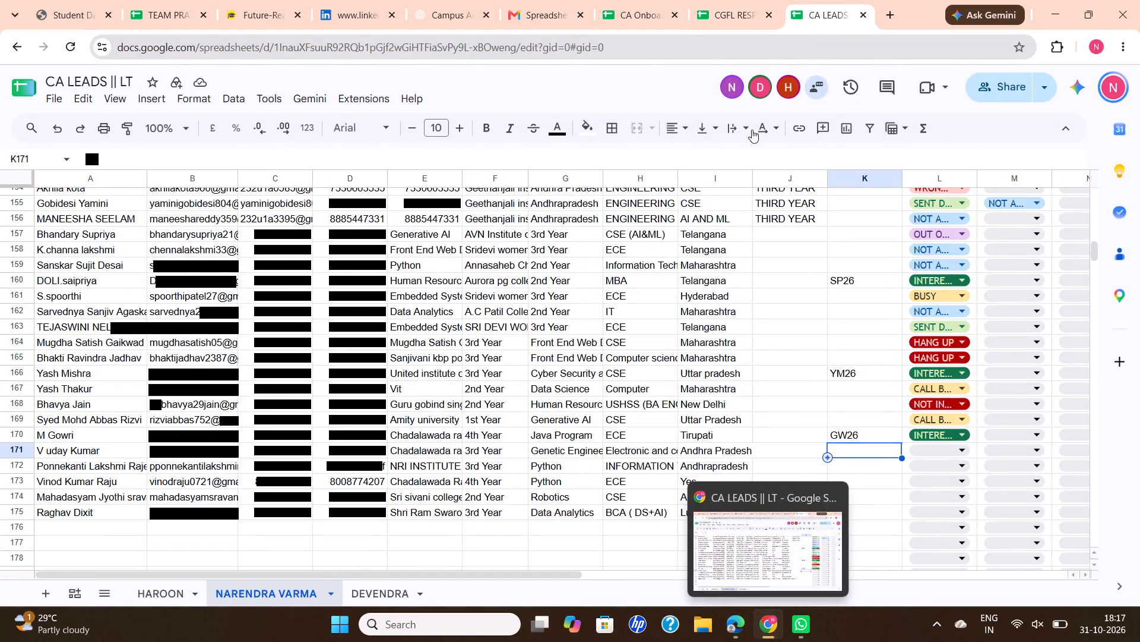
Copy the number preceding the name Mounika in the friend referral cell of row 8 of the CA Onboarding Application responses.
left_click(652, 15)
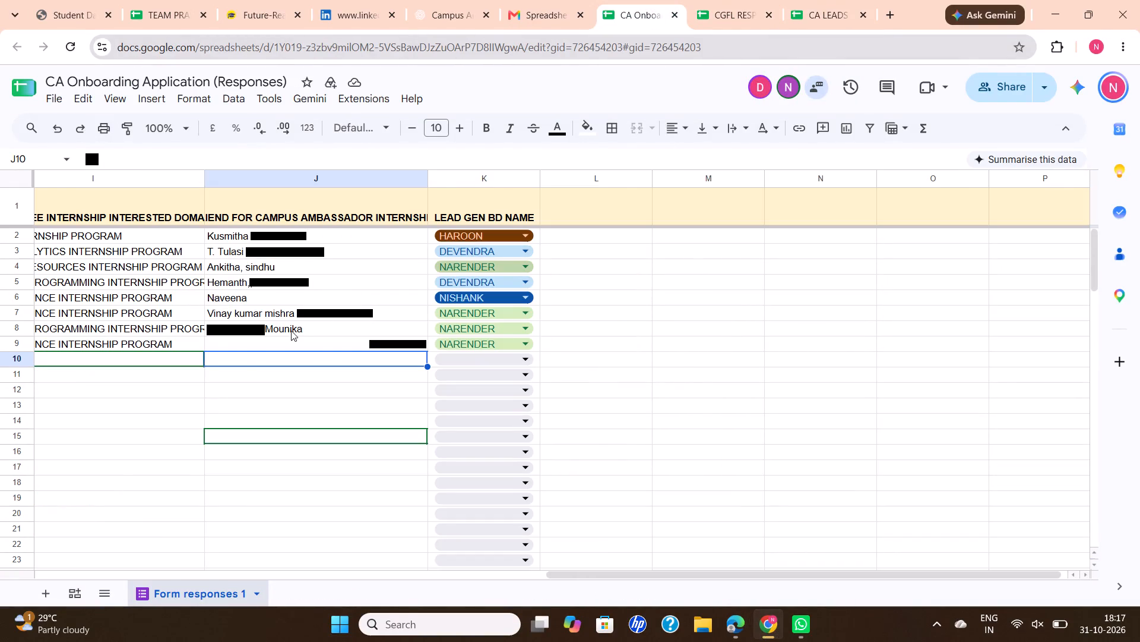
left_click(290, 331)
double_click(261, 325)
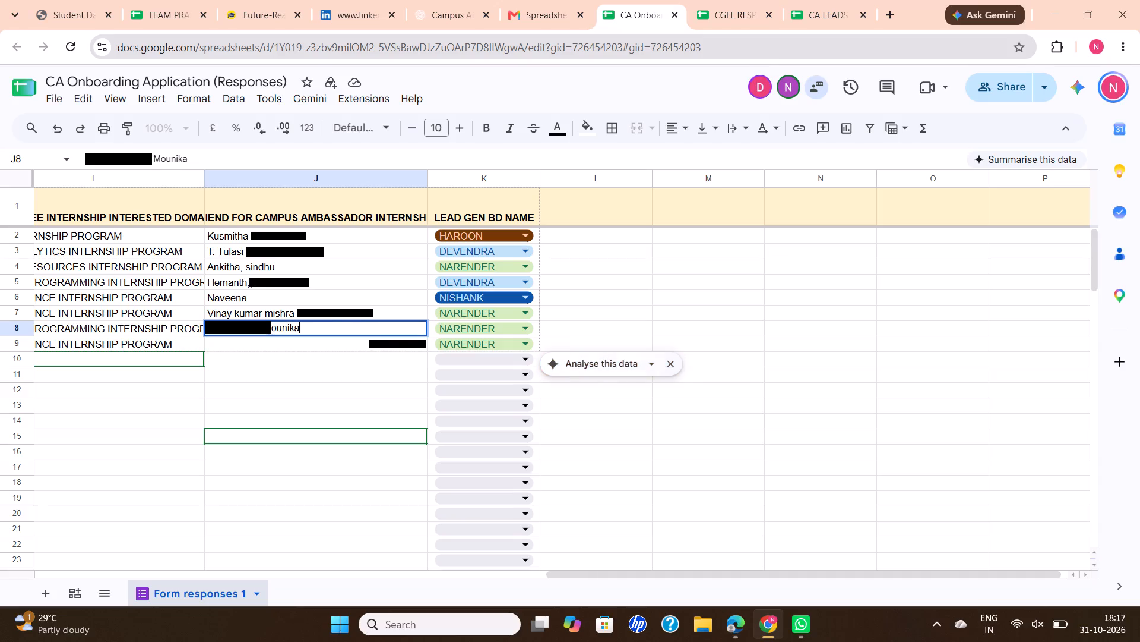
left_click_drag(261, 325, 207, 323)
key("ctrl+c")
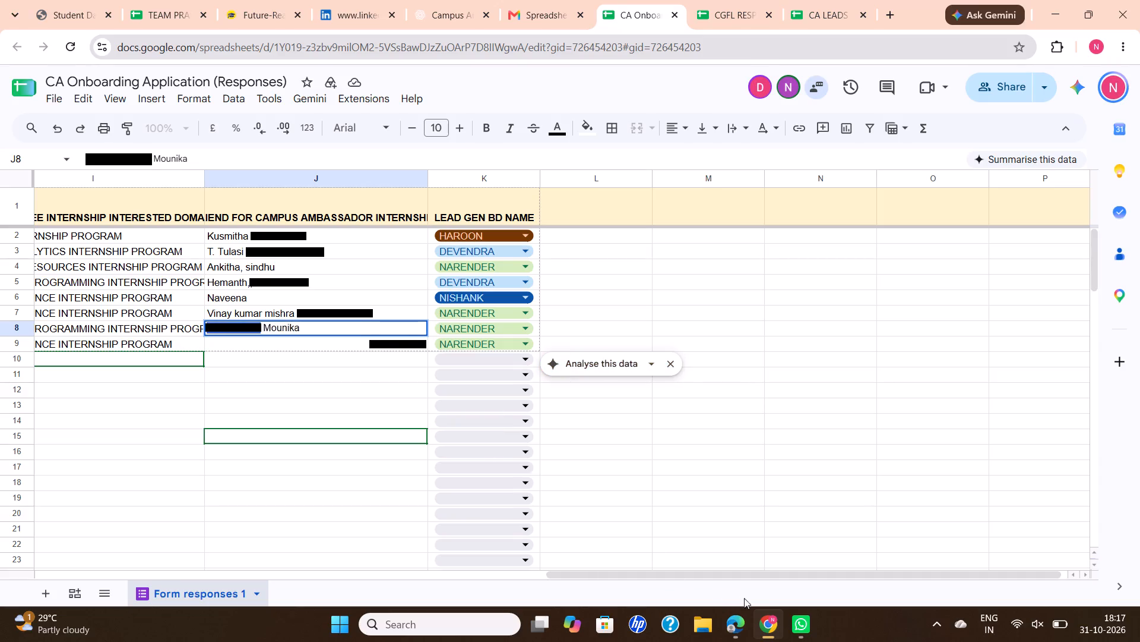
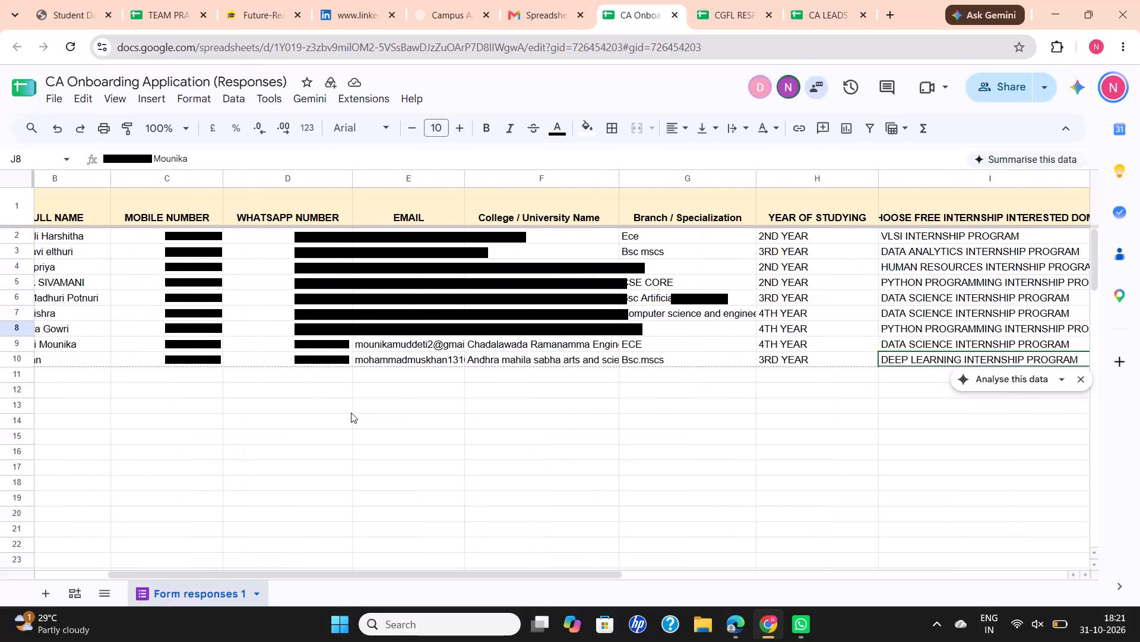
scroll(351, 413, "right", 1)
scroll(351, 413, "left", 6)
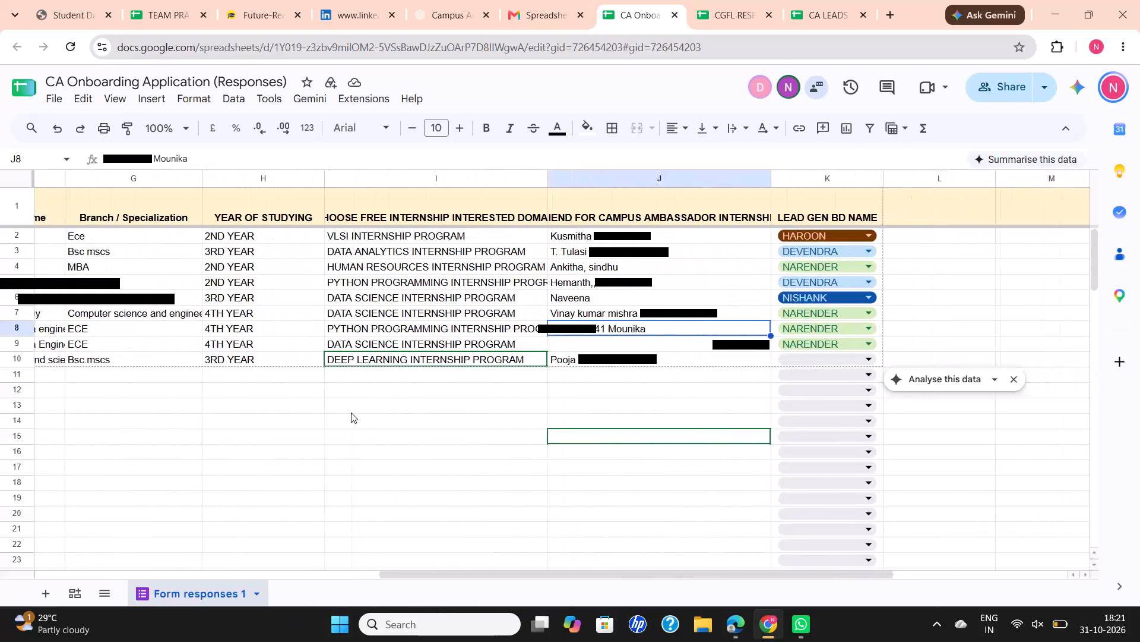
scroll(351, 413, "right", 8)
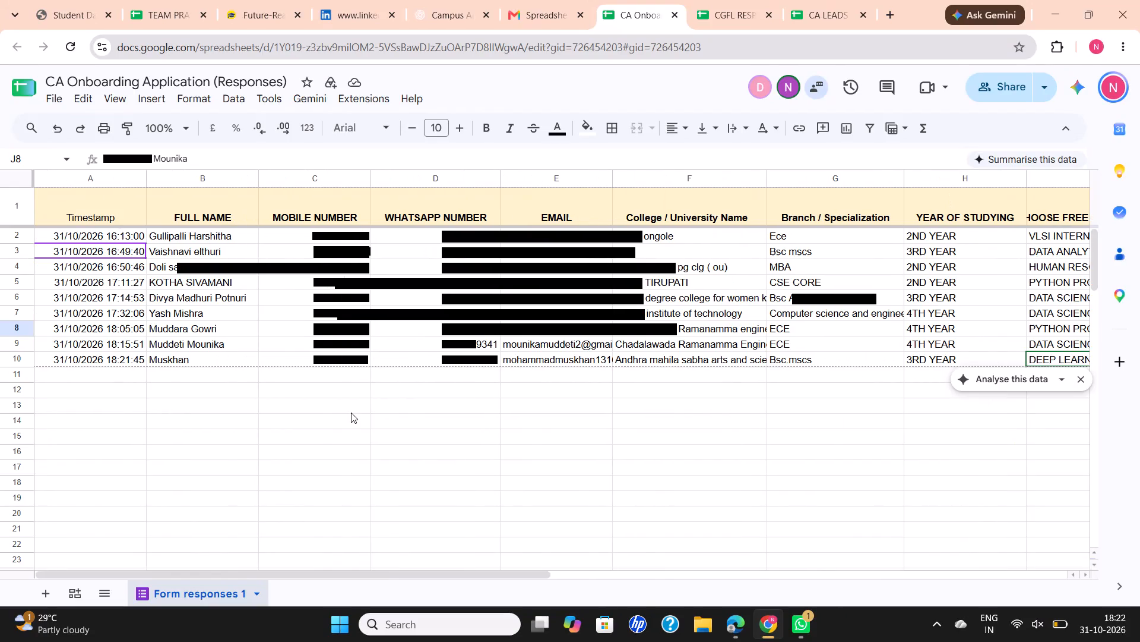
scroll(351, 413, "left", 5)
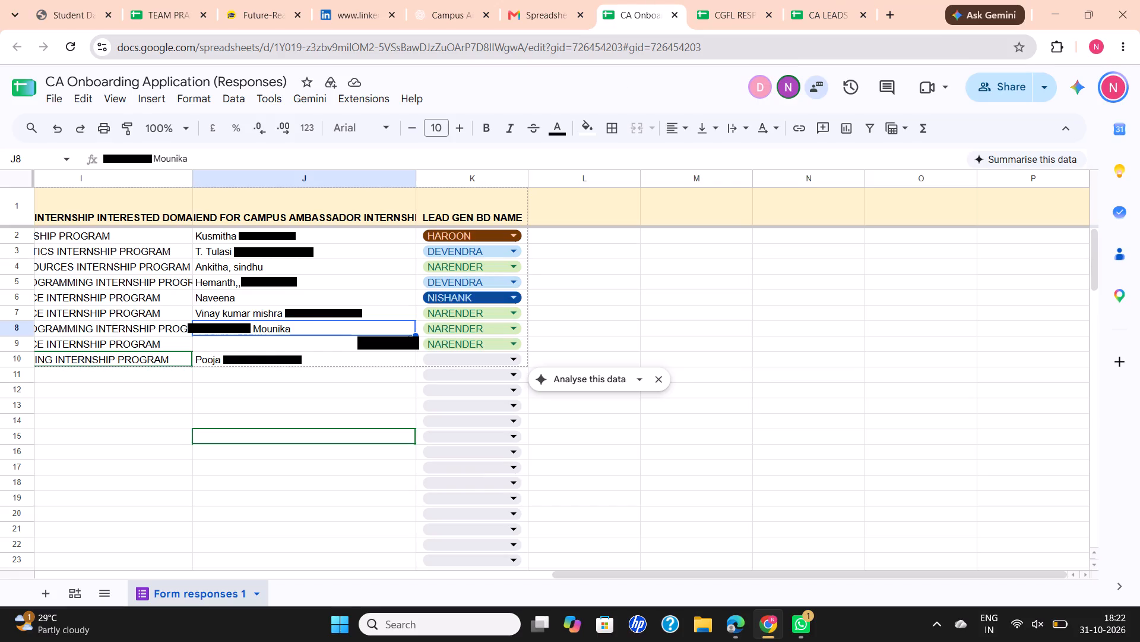
Add the name Tanmayi before the existing number in the row 9 friend referral cell, J9.
left_click(368, 383)
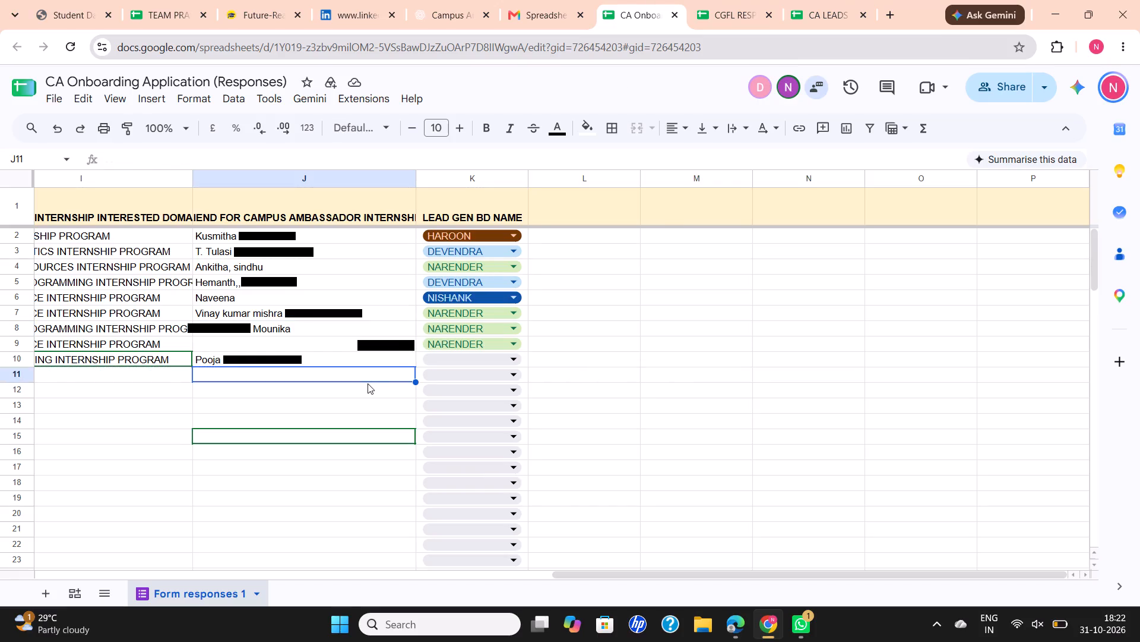
left_click(362, 344)
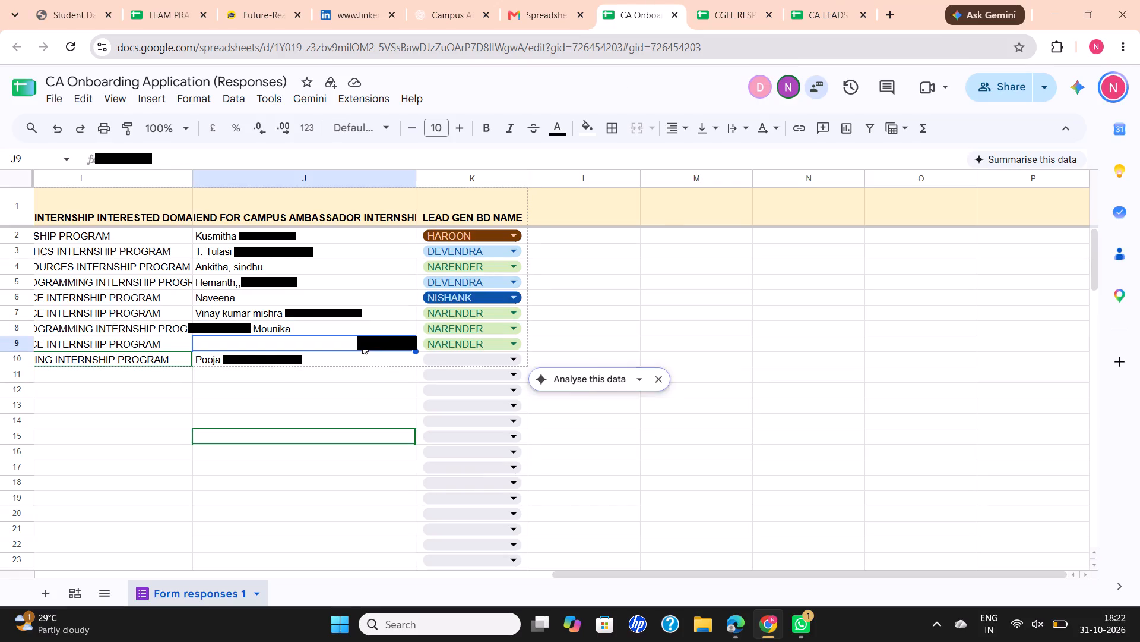
double_click(346, 346)
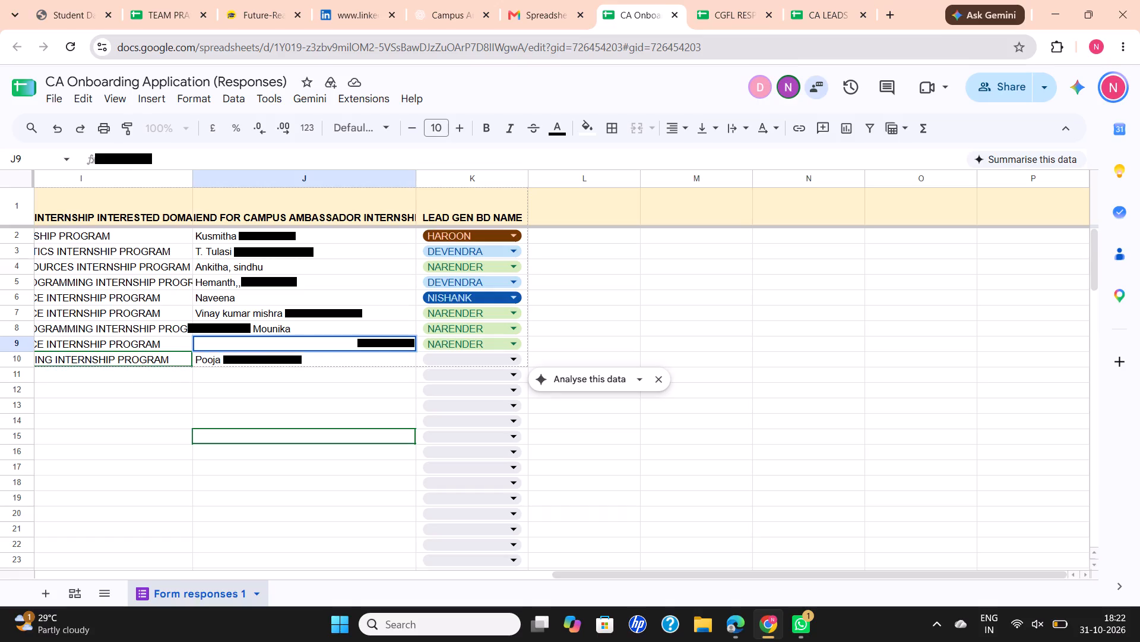
left_click(346, 346)
double_click(356, 341)
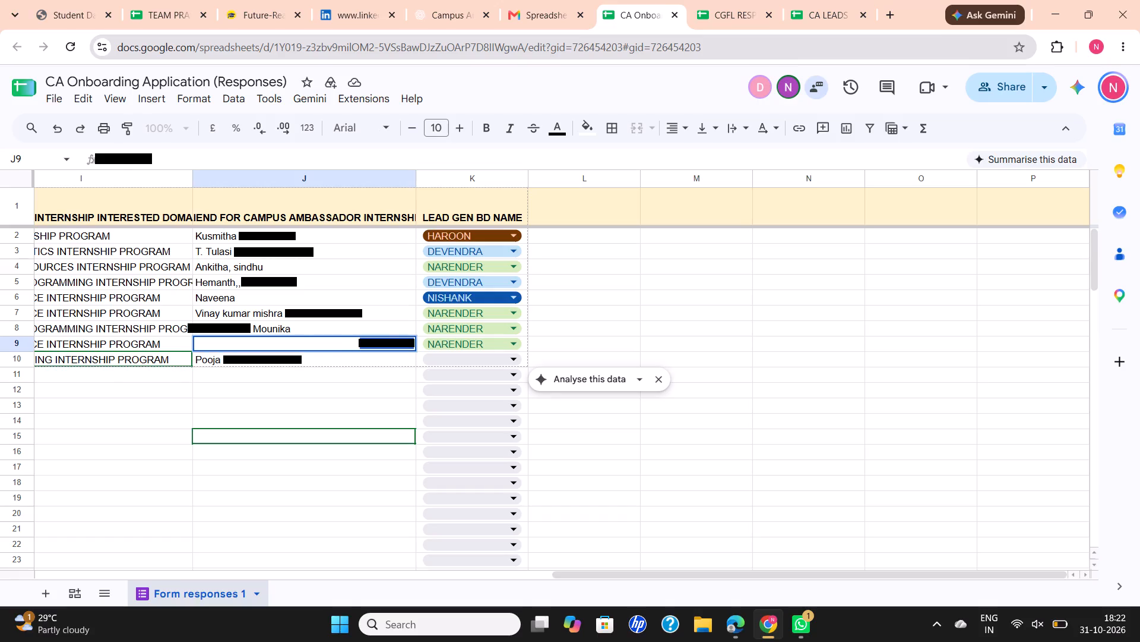
left_click(356, 341)
left_click(357, 341)
left_click(369, 341)
double_click(397, 342)
left_click(397, 342)
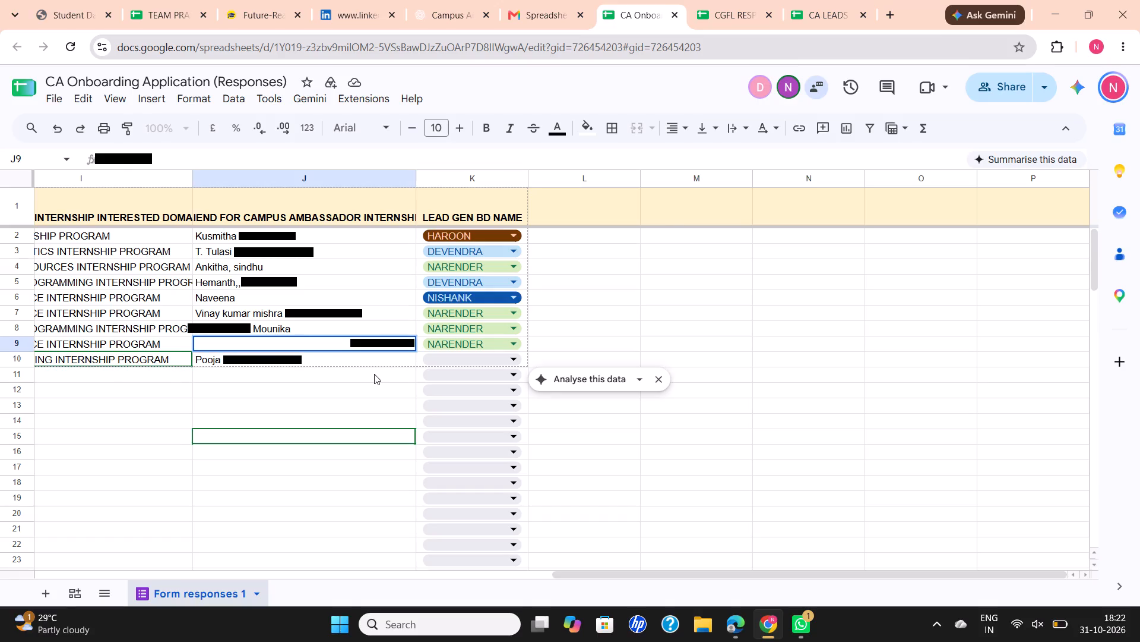
left_click(374, 374)
triple_click(351, 339)
left_click(351, 339)
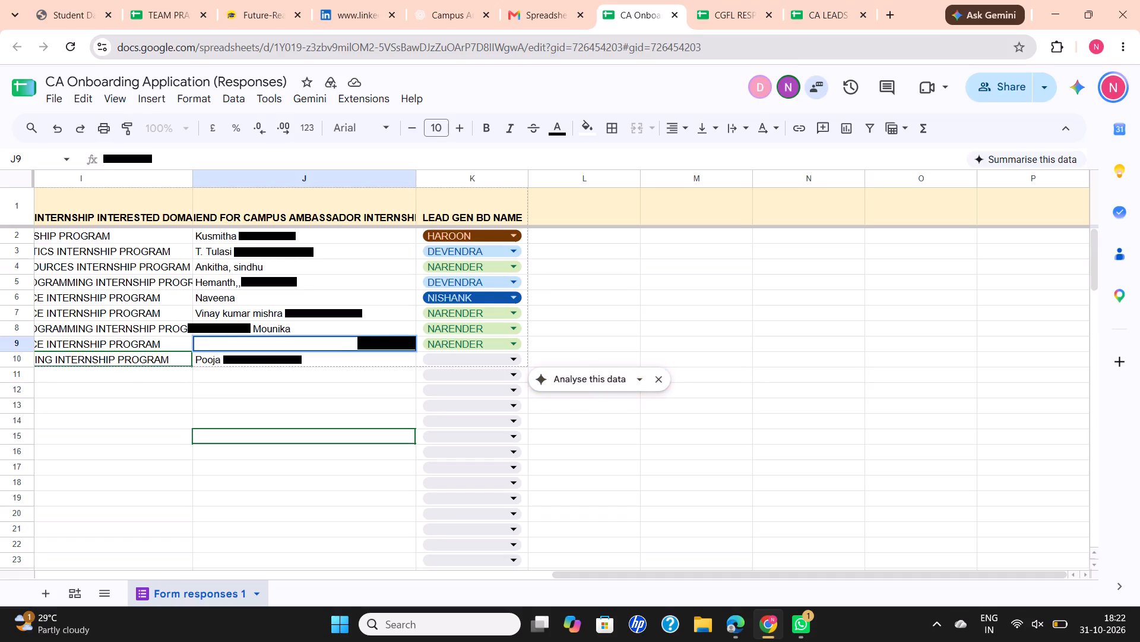
type("Ta")
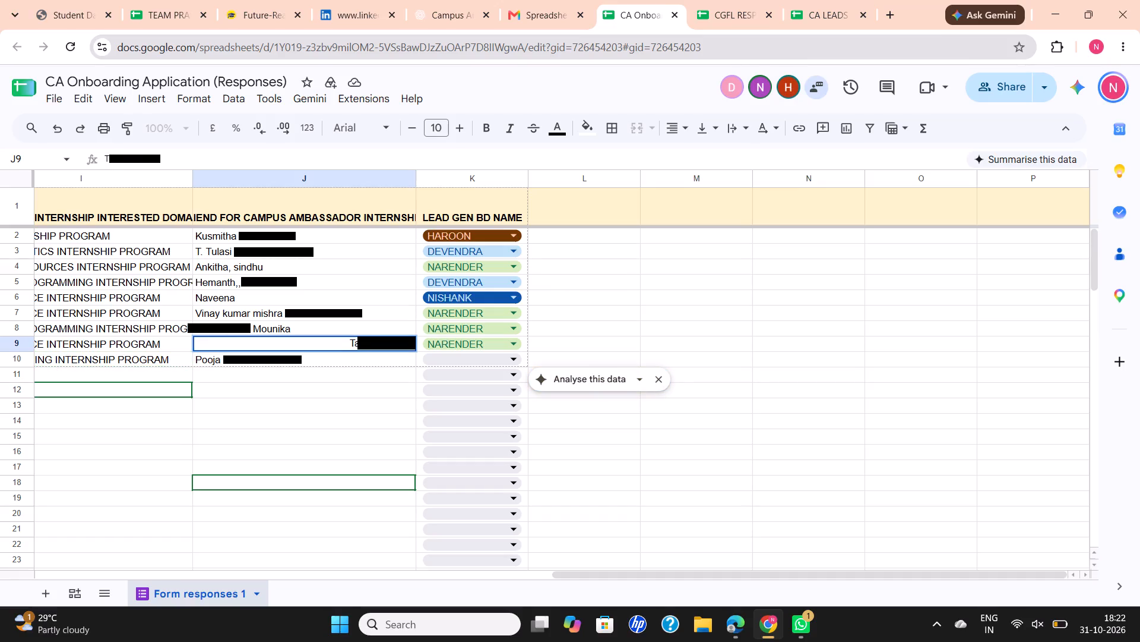
type("nmayi")
key("space")
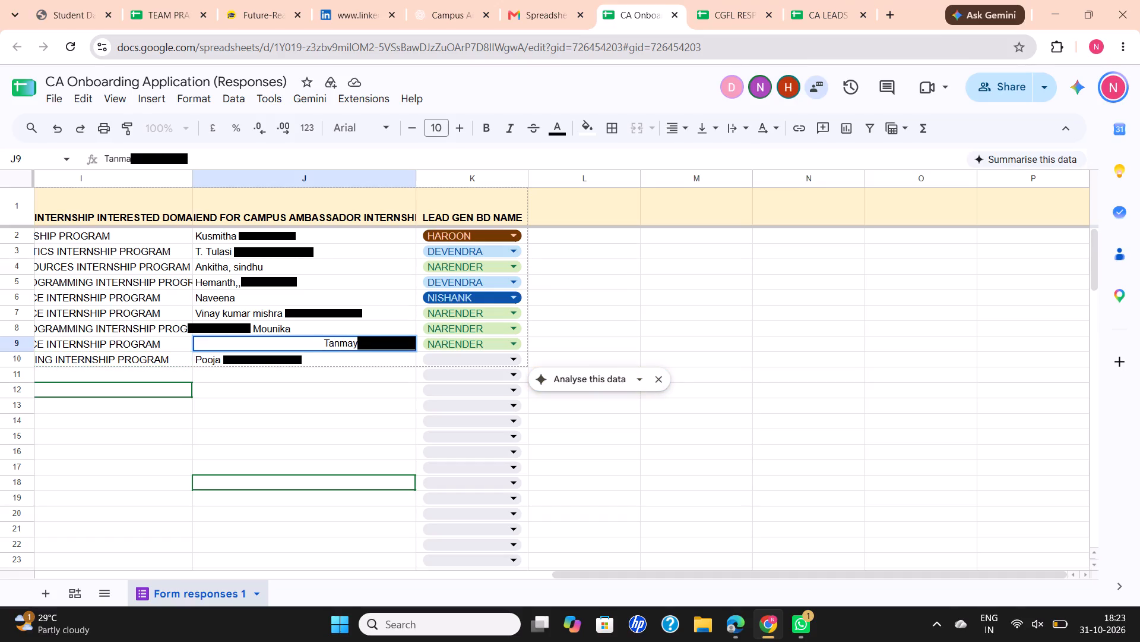
left_click(346, 367)
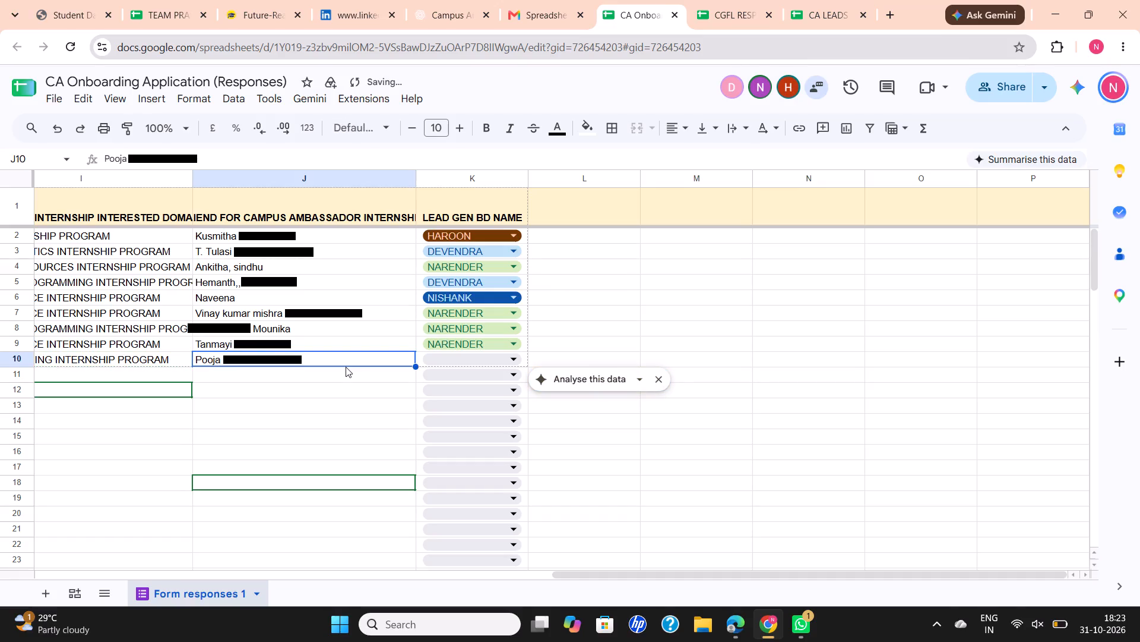
left_click(342, 379)
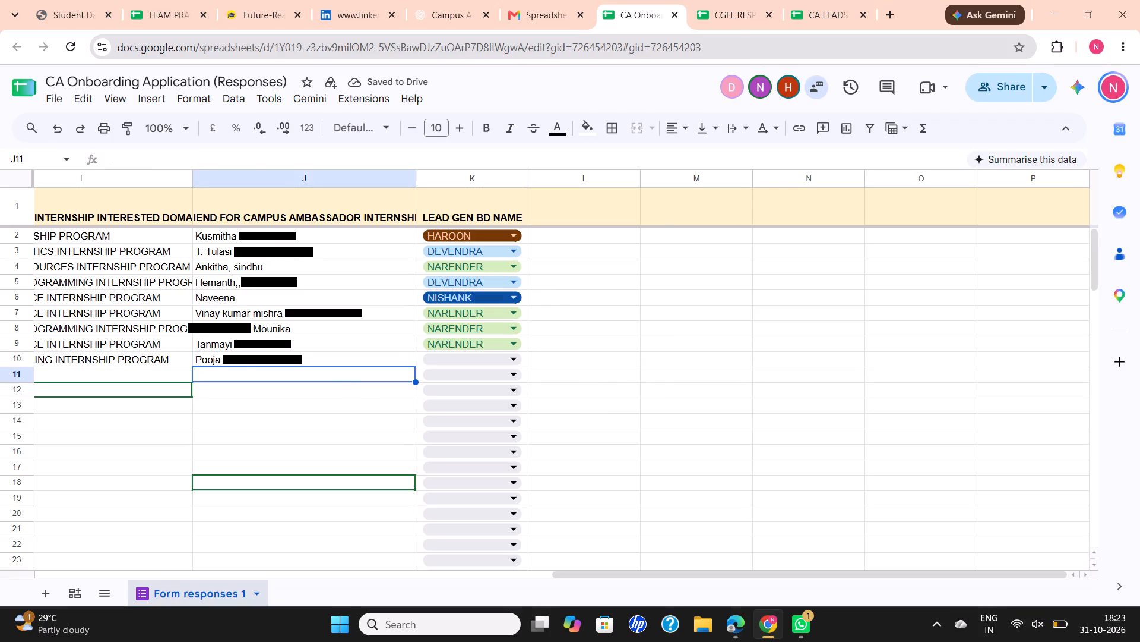
Switch to CGFL RESPONSES SHEET and examine the student responses, including the class representative and referral code columns.
left_click(724, 14)
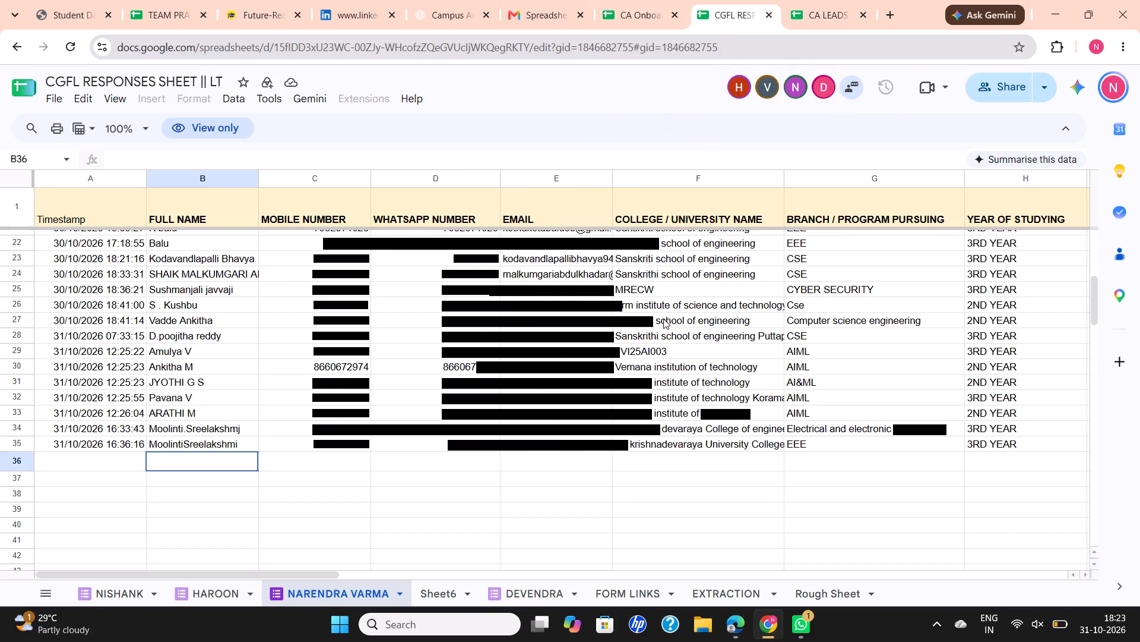
left_click(449, 495)
left_click(462, 454)
scroll(462, 454, "left", 5)
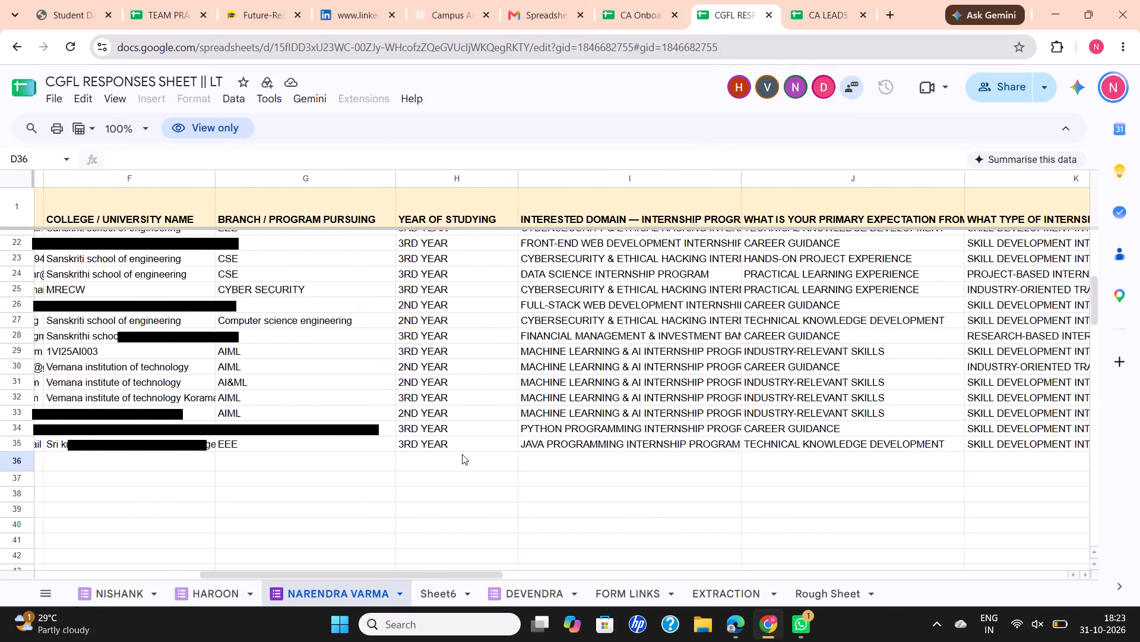
scroll(462, 454, "left", 4)
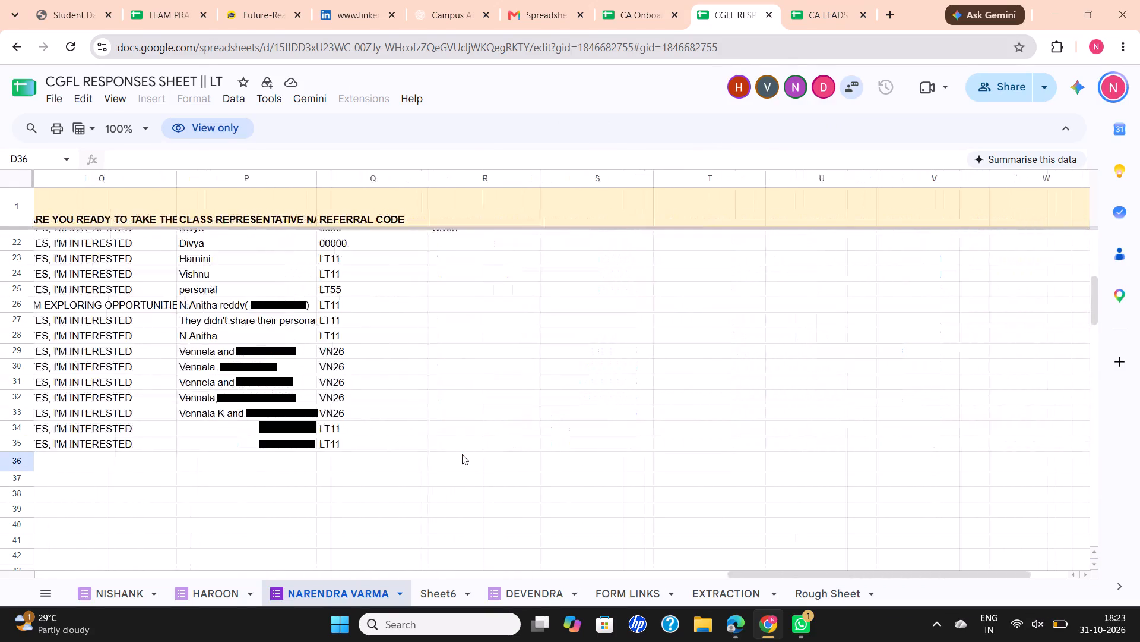
scroll(462, 454, "up", 7)
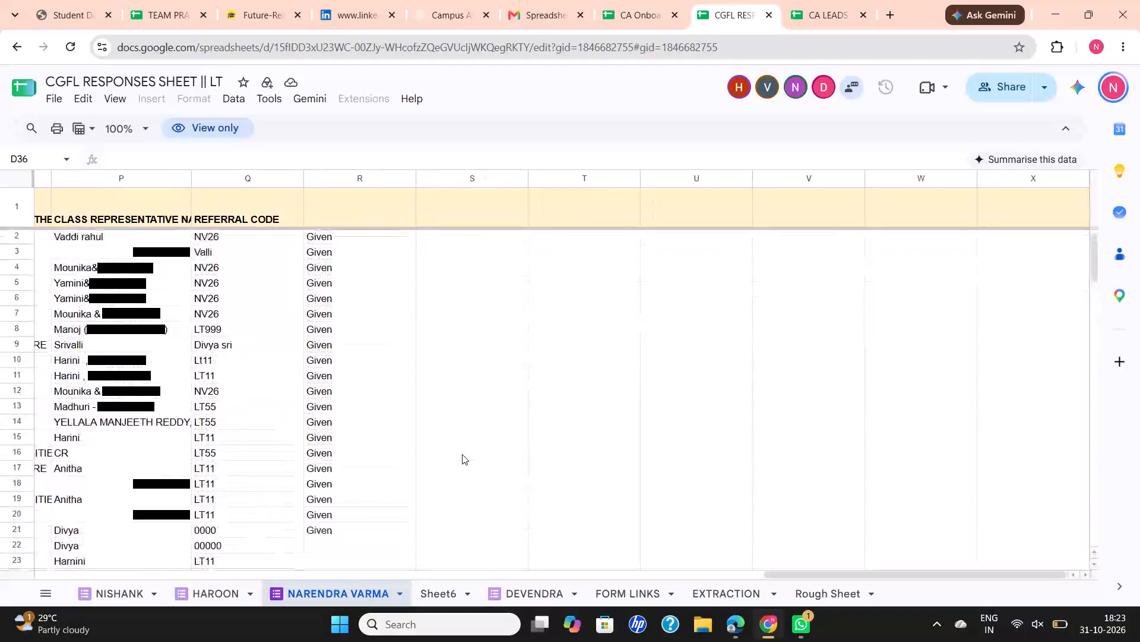
scroll(462, 454, "down", 3)
scroll(462, 454, "right", 9)
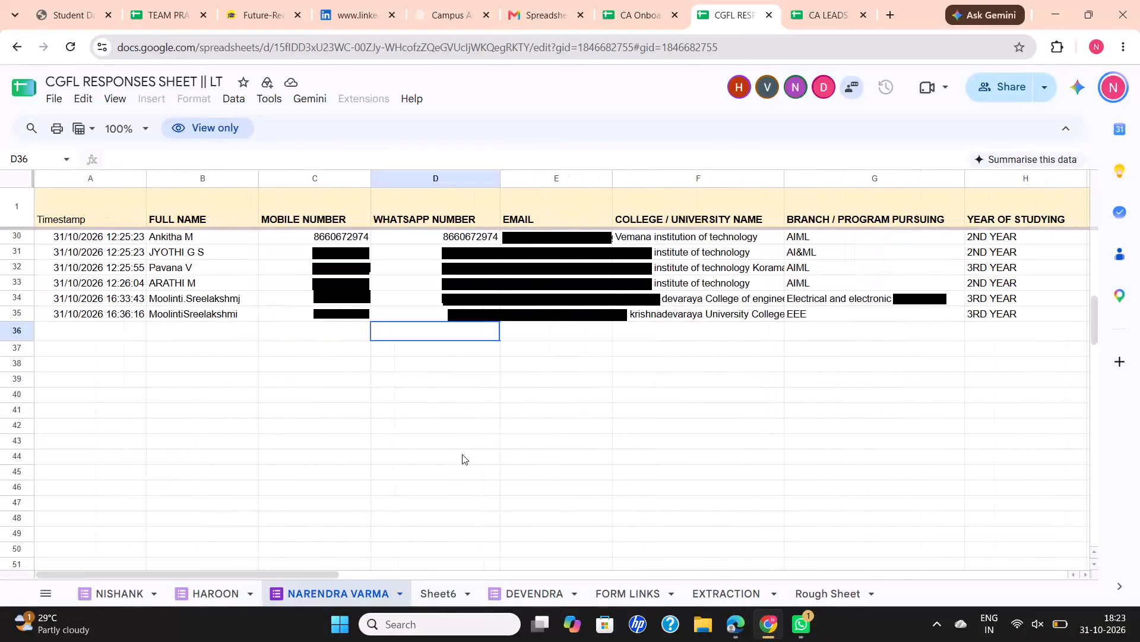
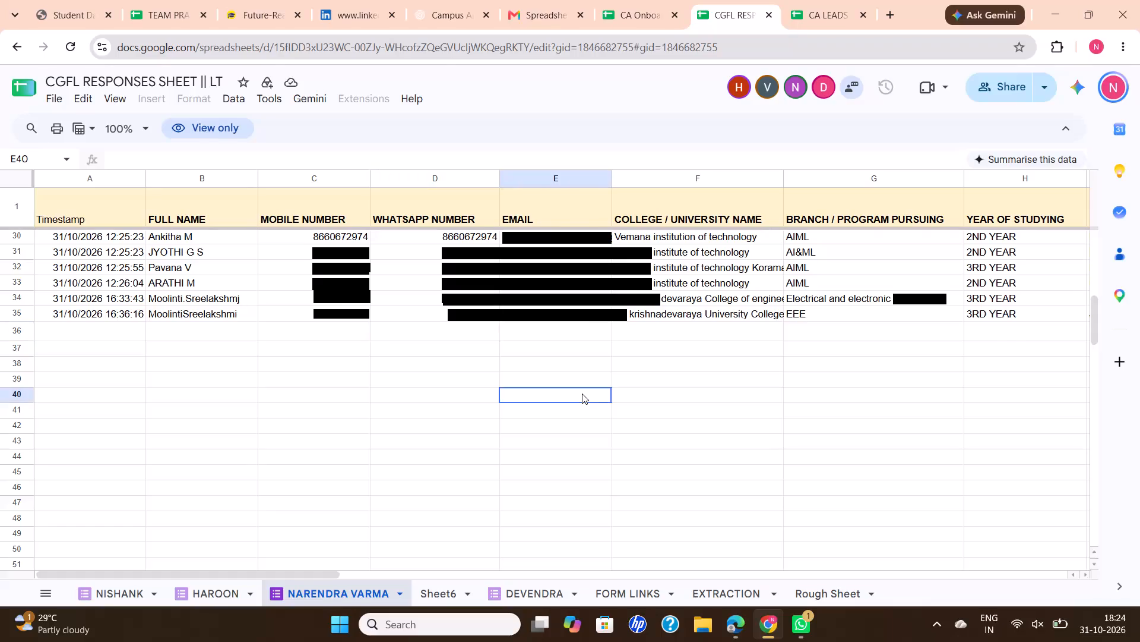
Look over the earliest CGFL responses, then switch to CA Onboarding Application (Responses) and examine the applicants' contact, college and internship details.
scroll(582, 394, "up", 10)
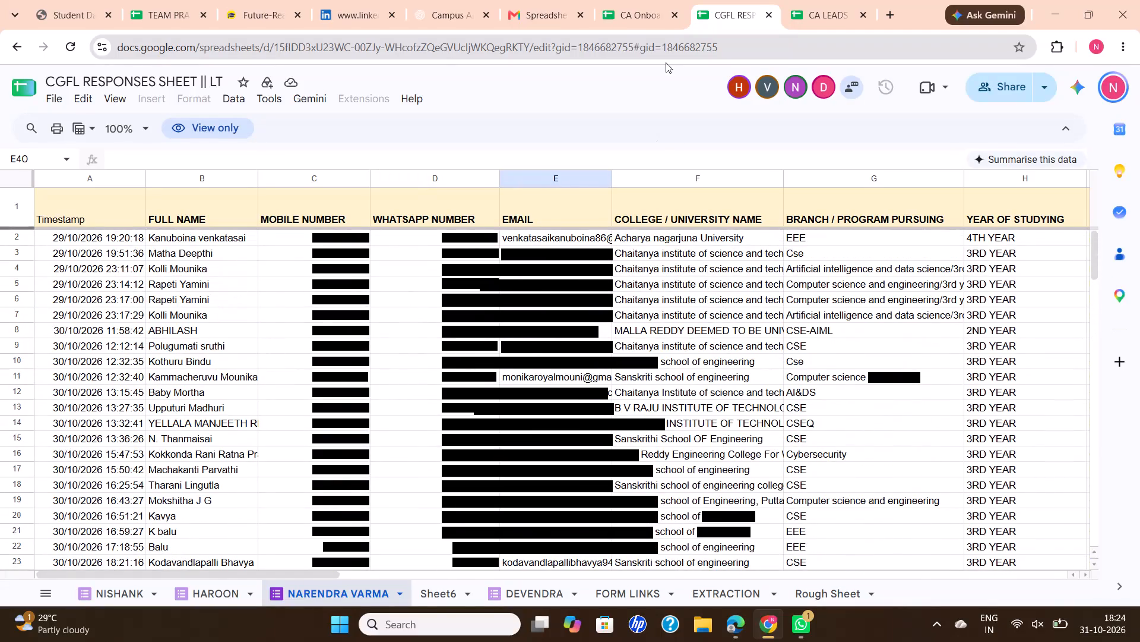
left_click(831, 3)
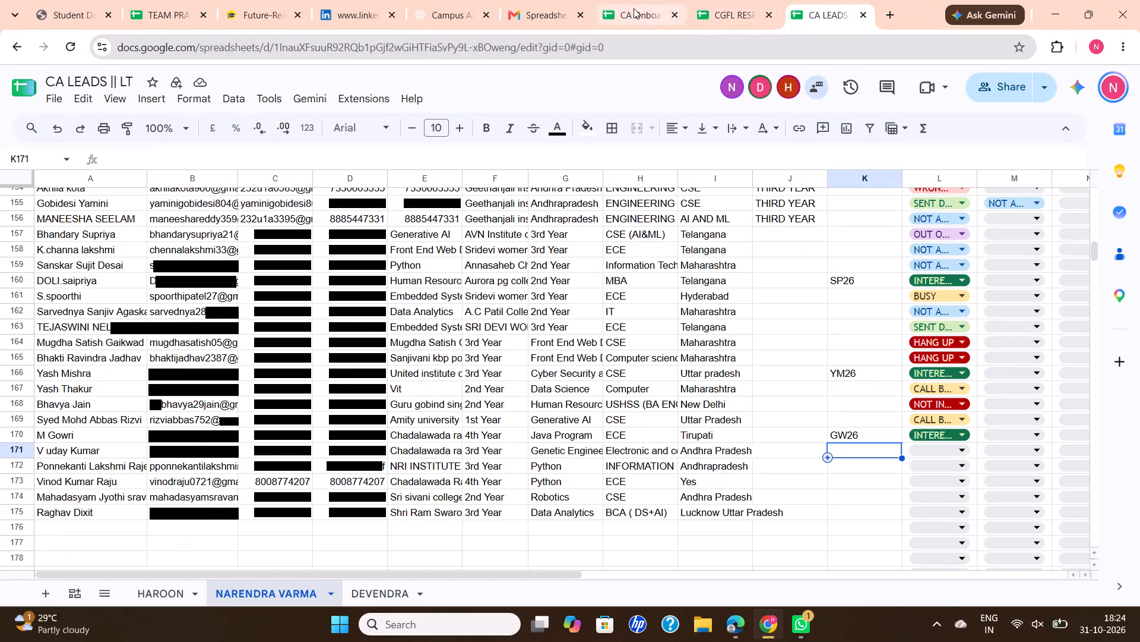
left_click(630, 12)
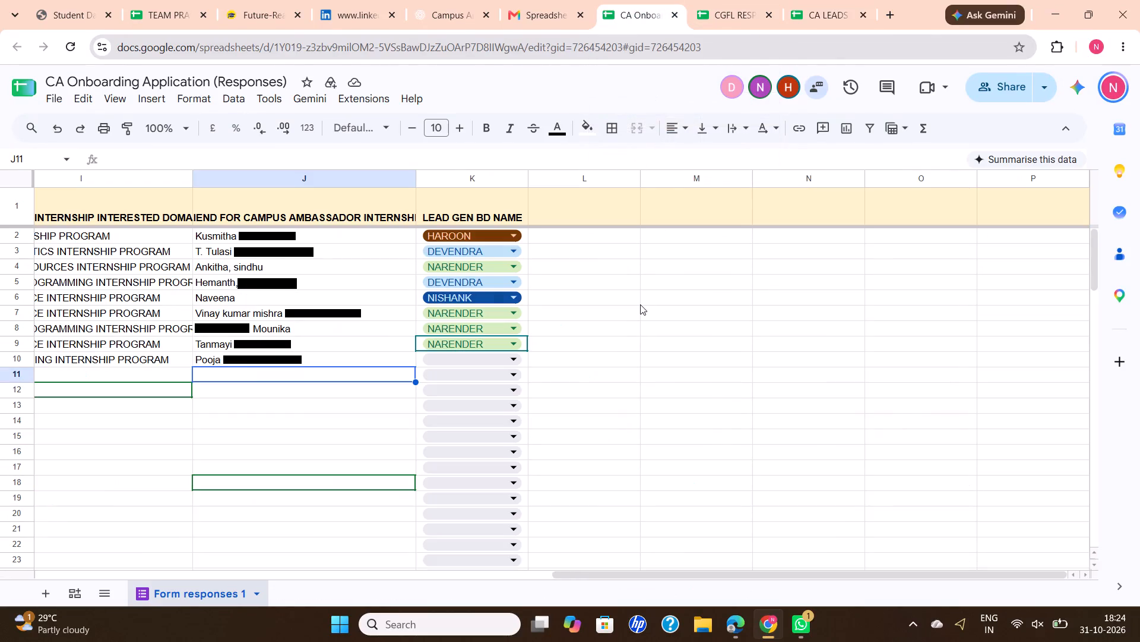
scroll(369, 397, "right", 5)
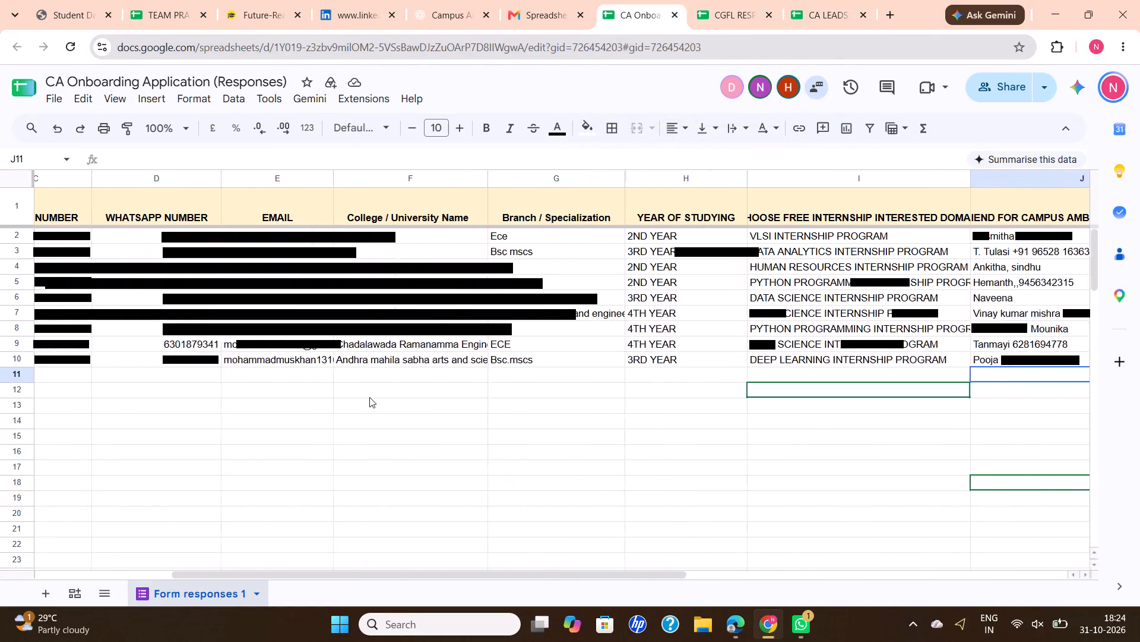
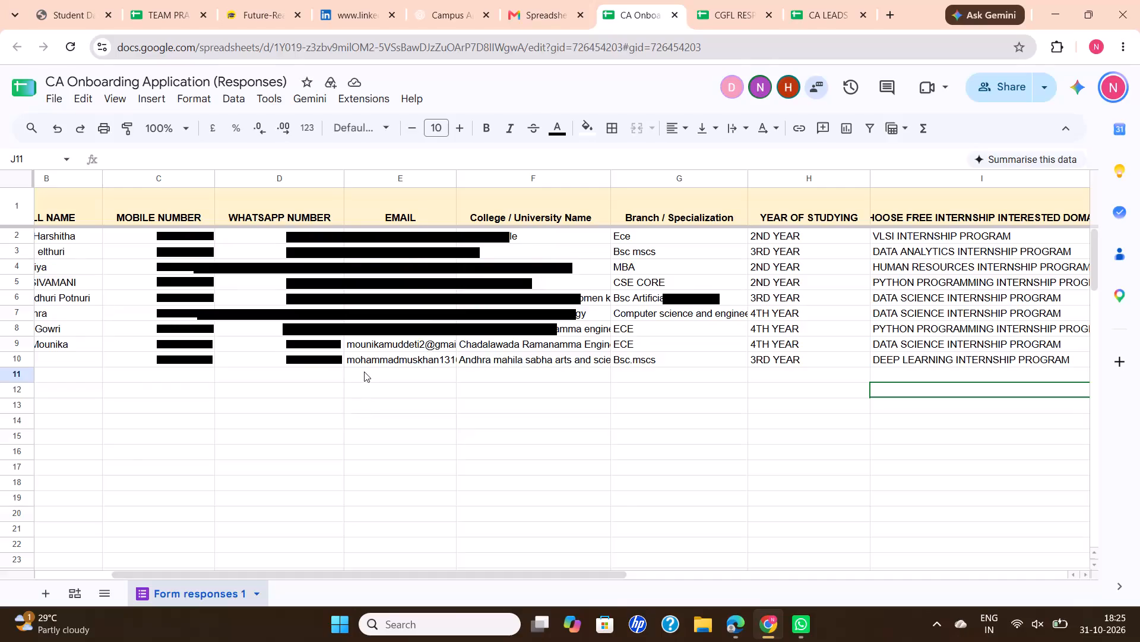
Check the newest applicant's details in row 10 and set the lead gen BD name to DEVENDRA.
left_click(364, 372)
scroll(364, 372, "right", 4)
left_click(222, 376)
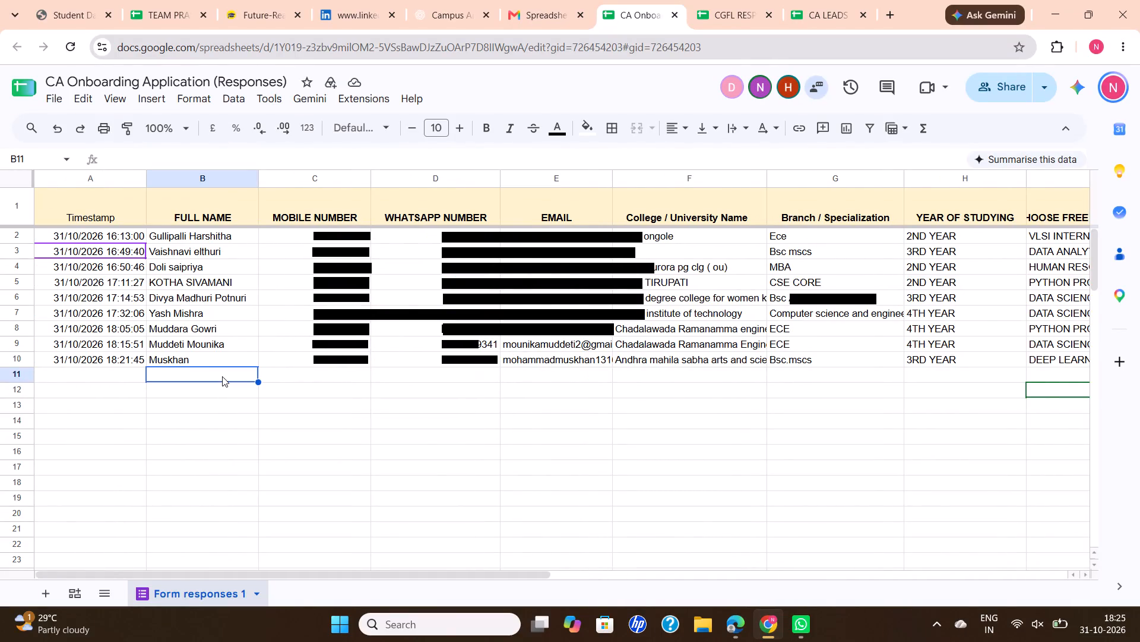
scroll(222, 376, "left", 4)
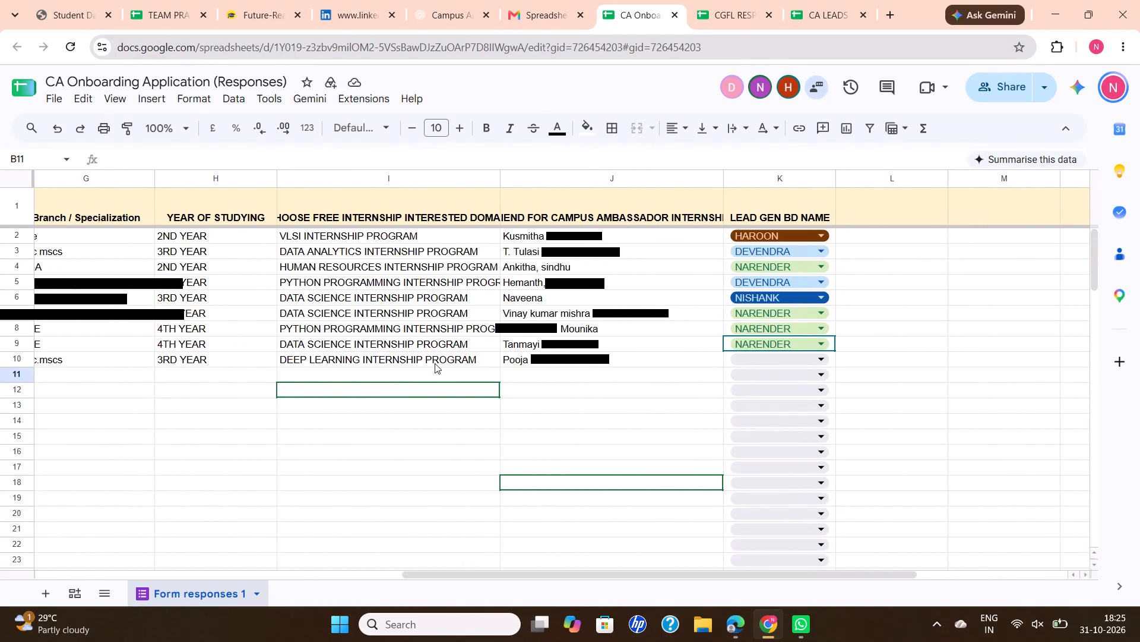
left_click(423, 364)
scroll(423, 364, "right", 3)
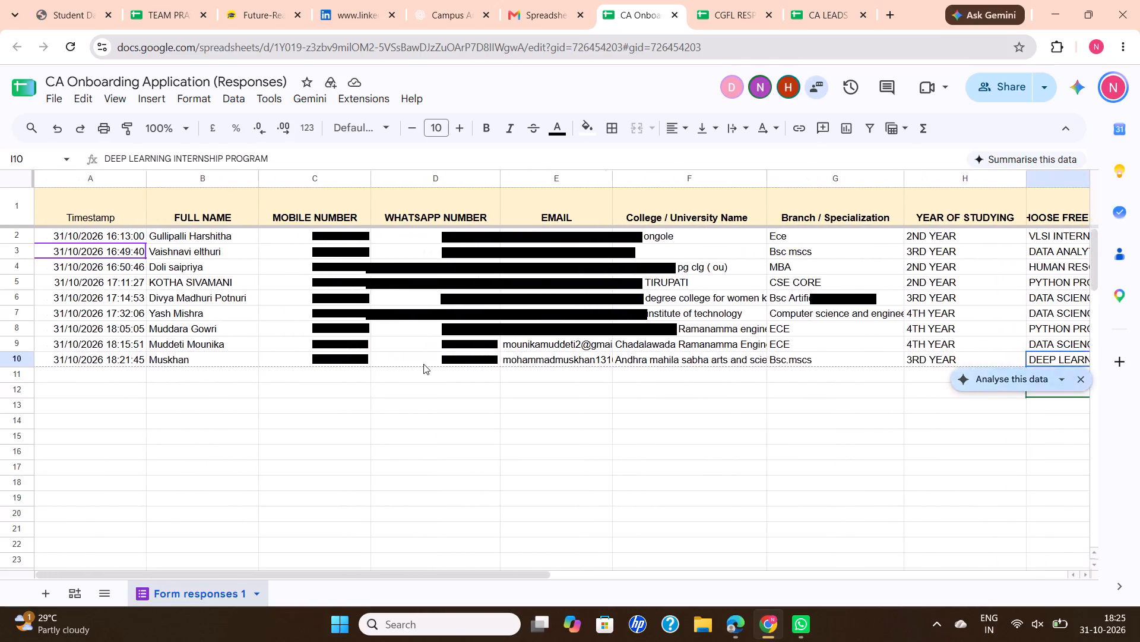
scroll(423, 364, "left", 9)
left_click(471, 361)
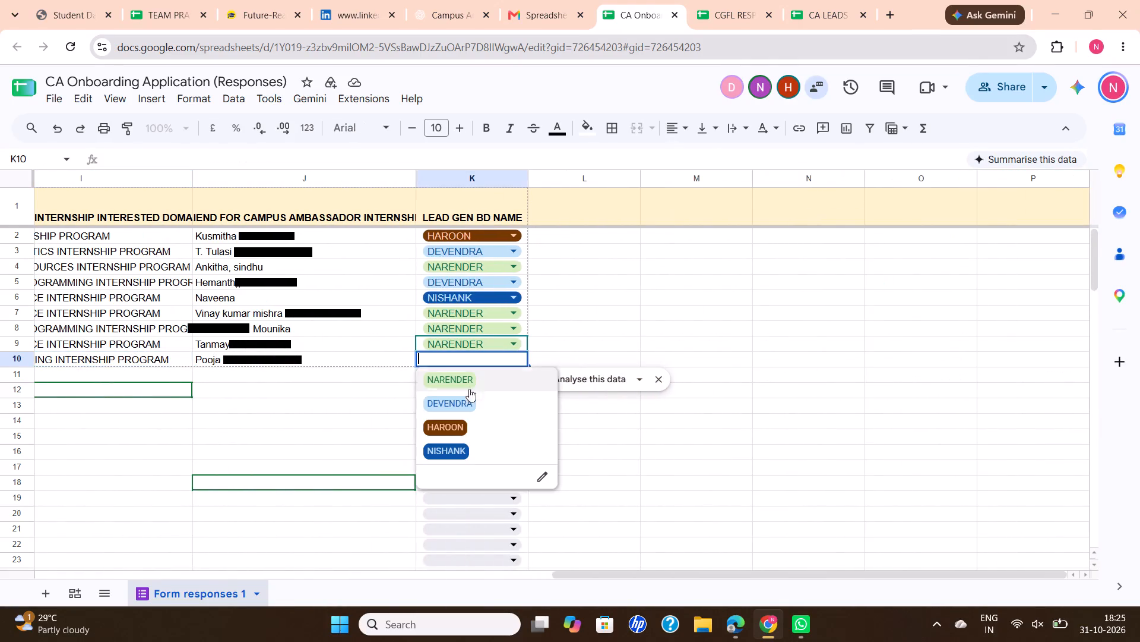
left_click(463, 403)
Examine the friend referral entries for the latest applicants in rows 8 to 10.
left_click(373, 377)
scroll(373, 377, "up", 1)
left_click(385, 360)
left_click(347, 372)
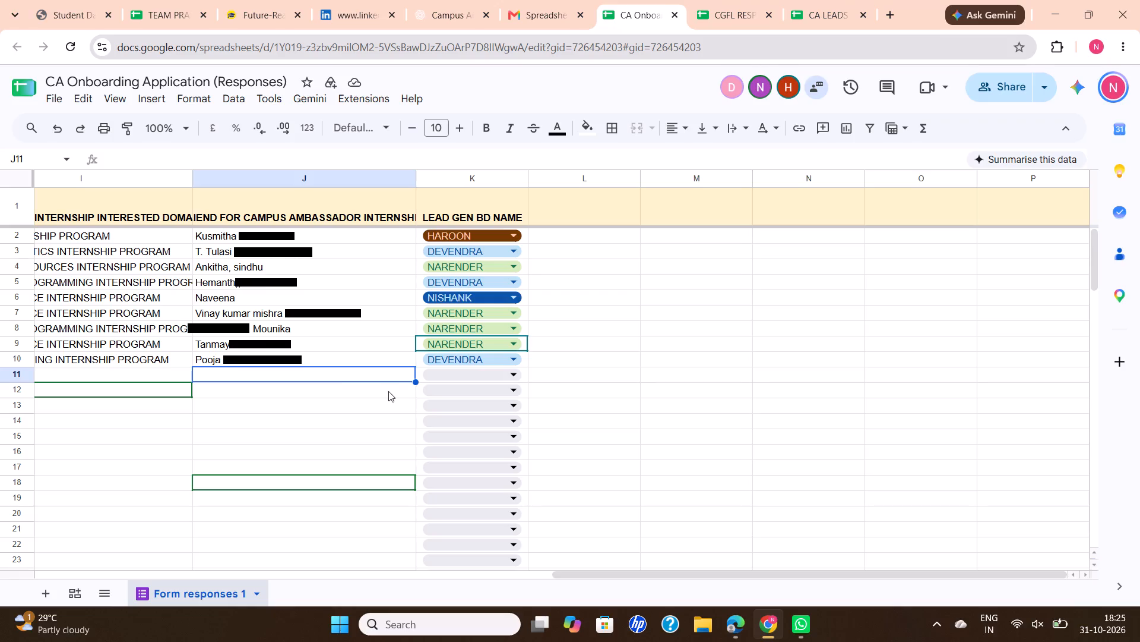
left_click(373, 362)
scroll(373, 362, "up", 1)
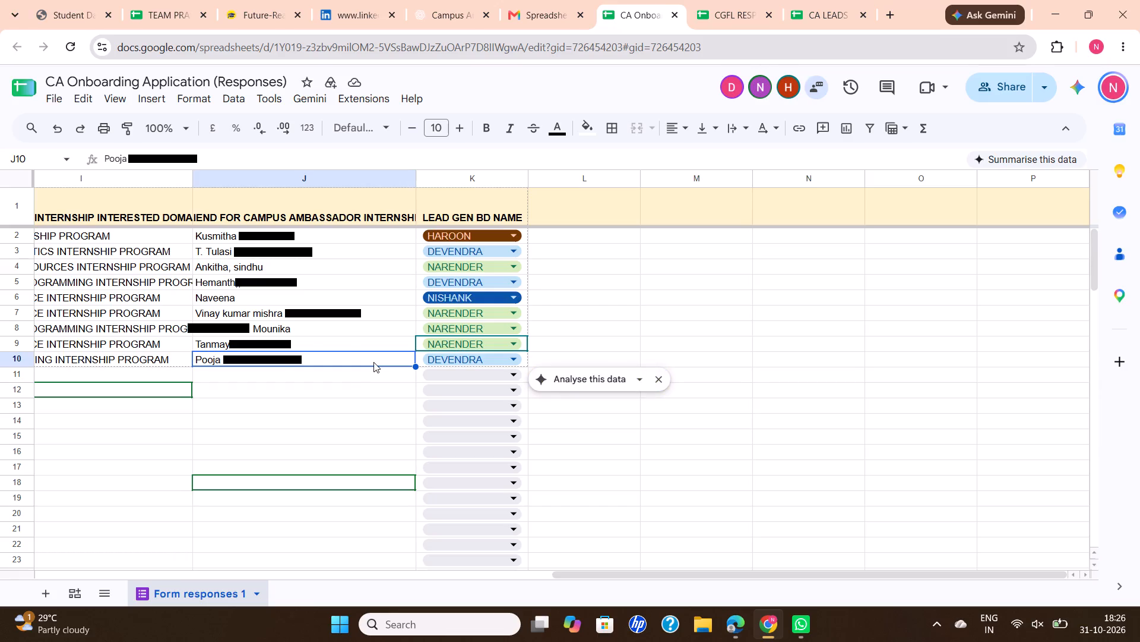
left_click_drag(316, 335, 312, 341)
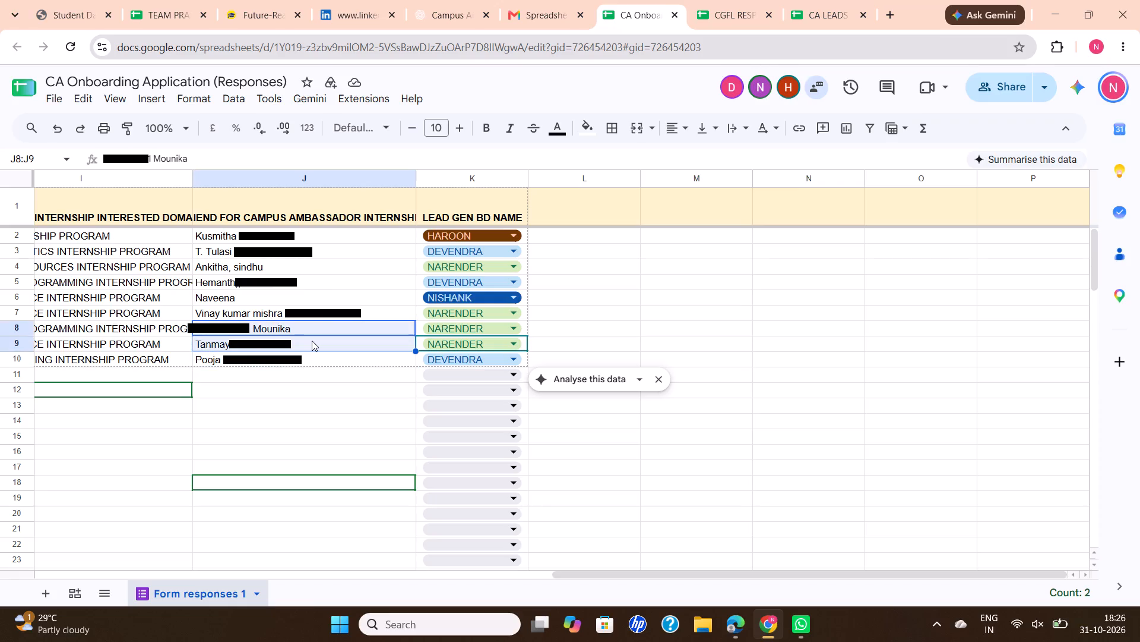
left_click(303, 341)
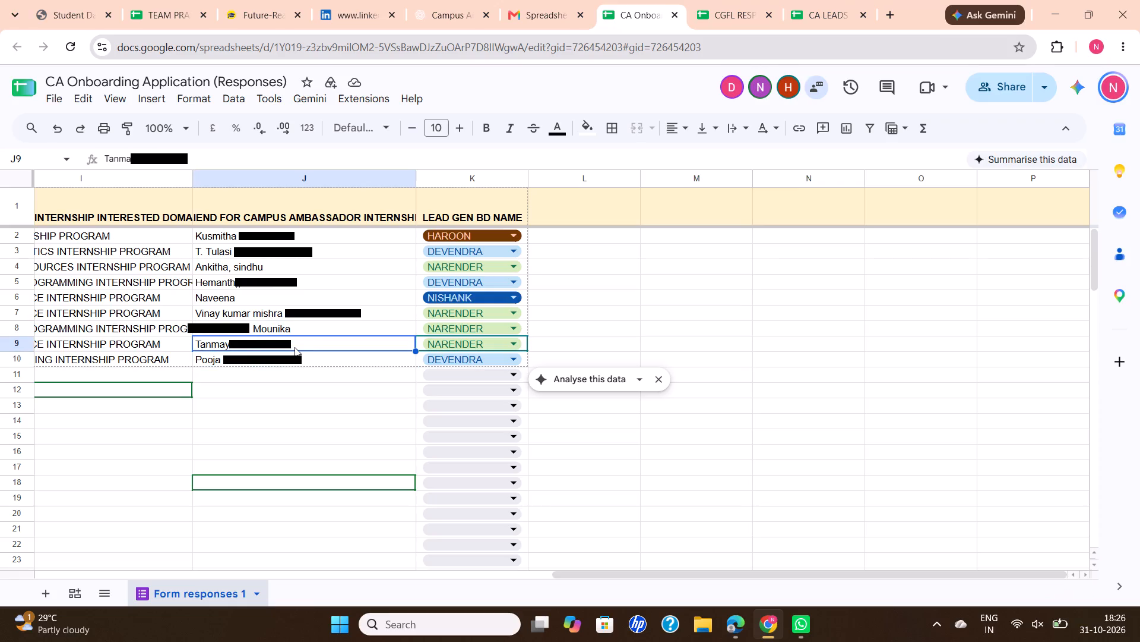
left_click(733, 8)
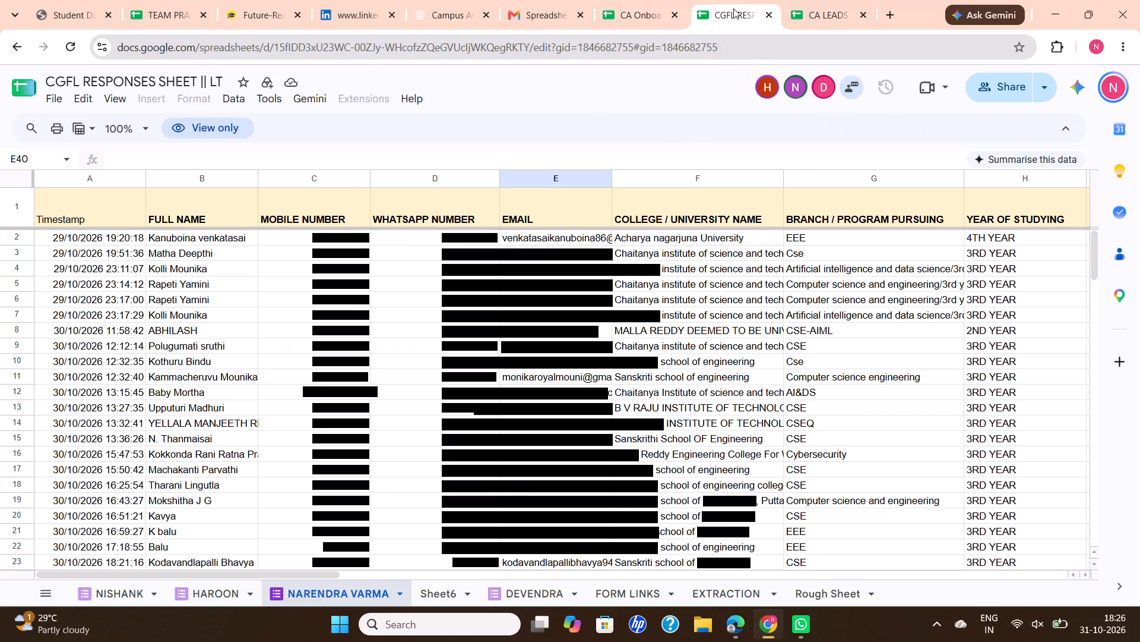
scroll(580, 392, "down", 2)
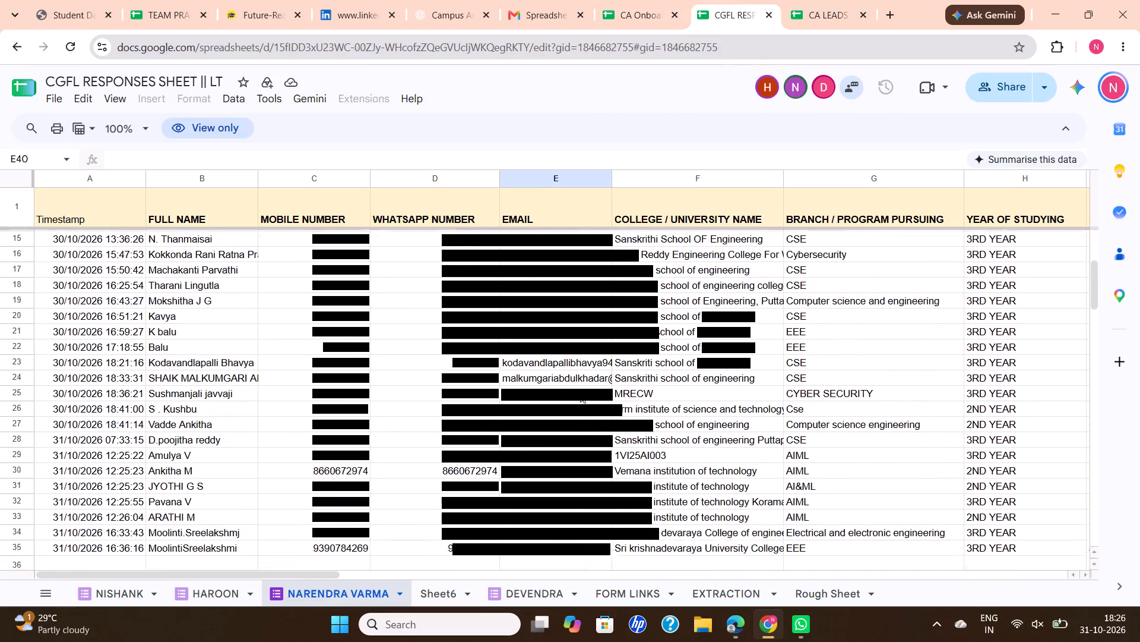
scroll(580, 392, "down", 1)
scroll(580, 392, "up", 4)
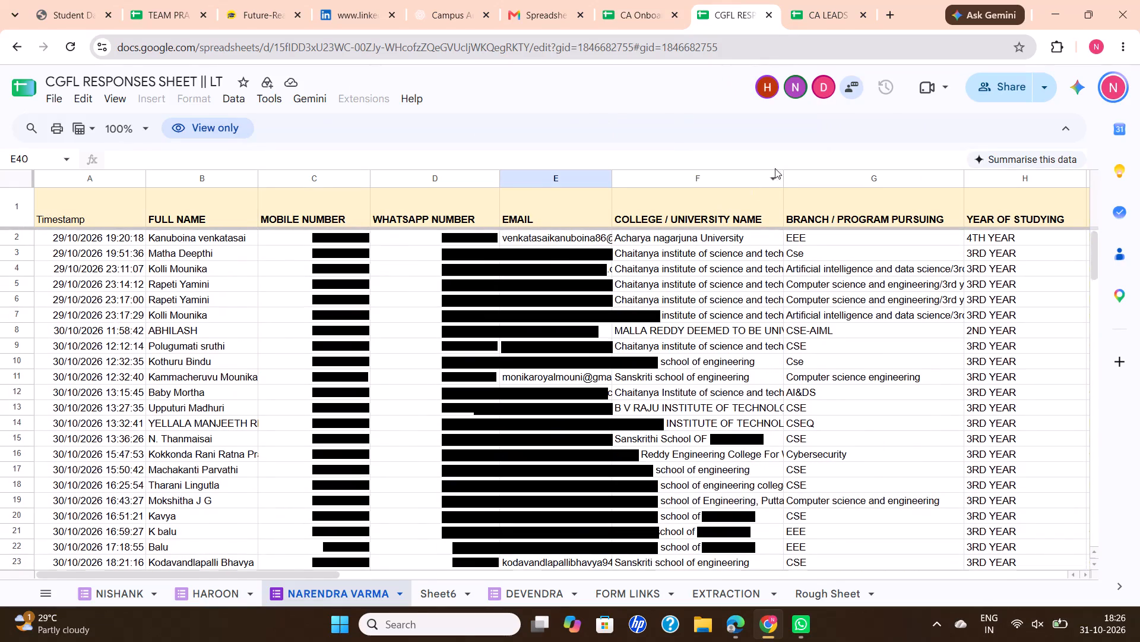
Return to CA LEADS and examine the names and contact numbers of the leads without a status in rows 171 and 172.
left_click(831, 3)
scroll(613, 293, "down", 1)
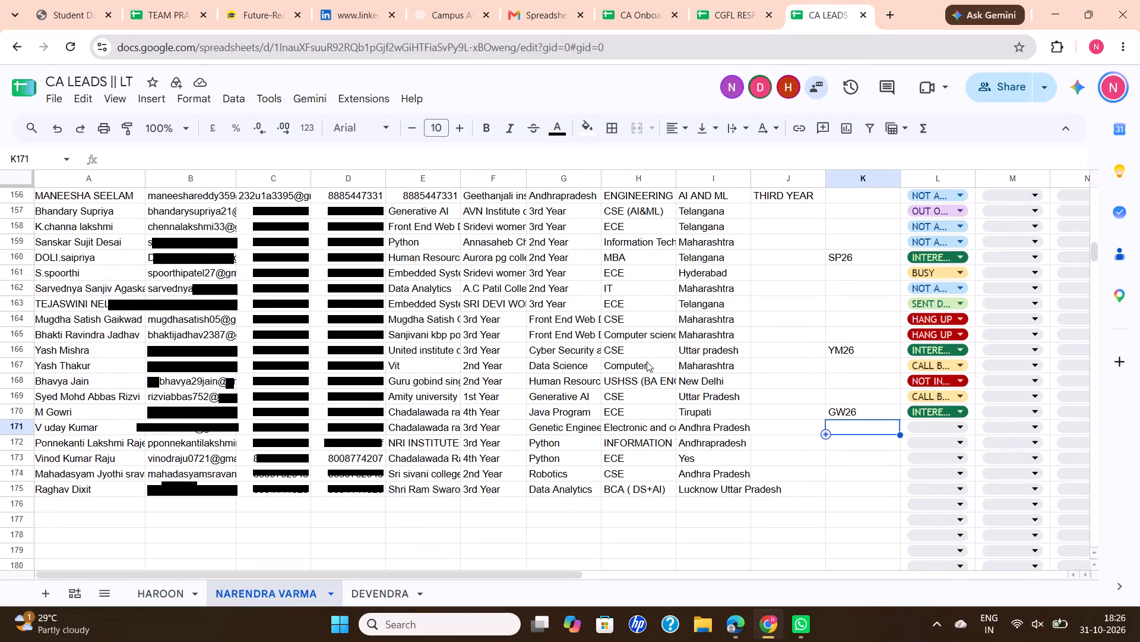
scroll(590, 419, "right", 1)
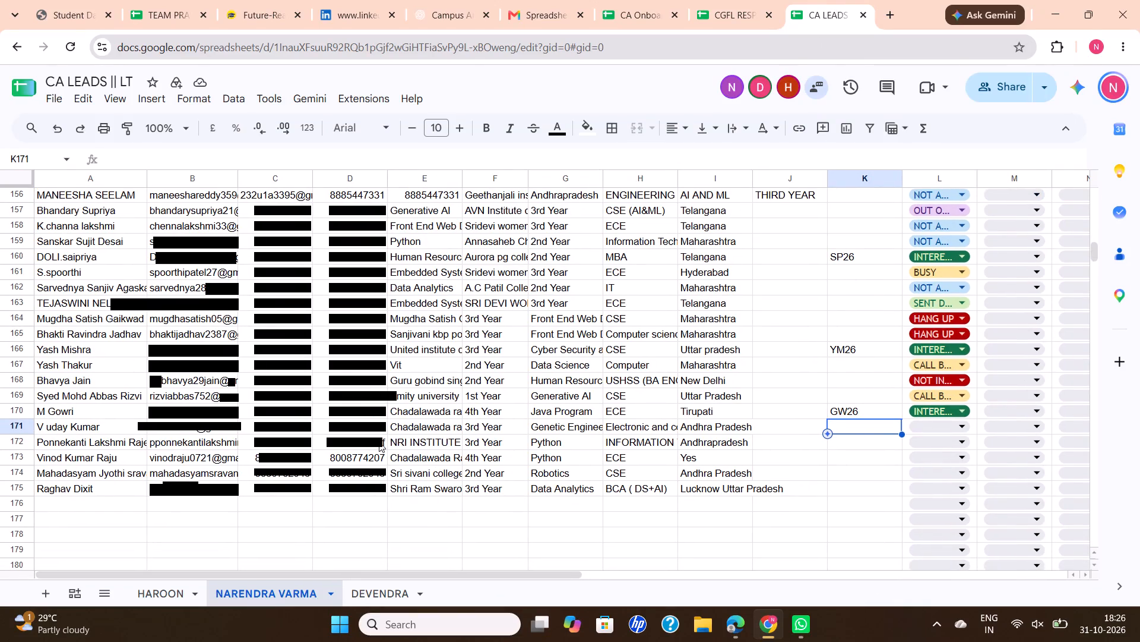
left_click(279, 430)
left_click(273, 443)
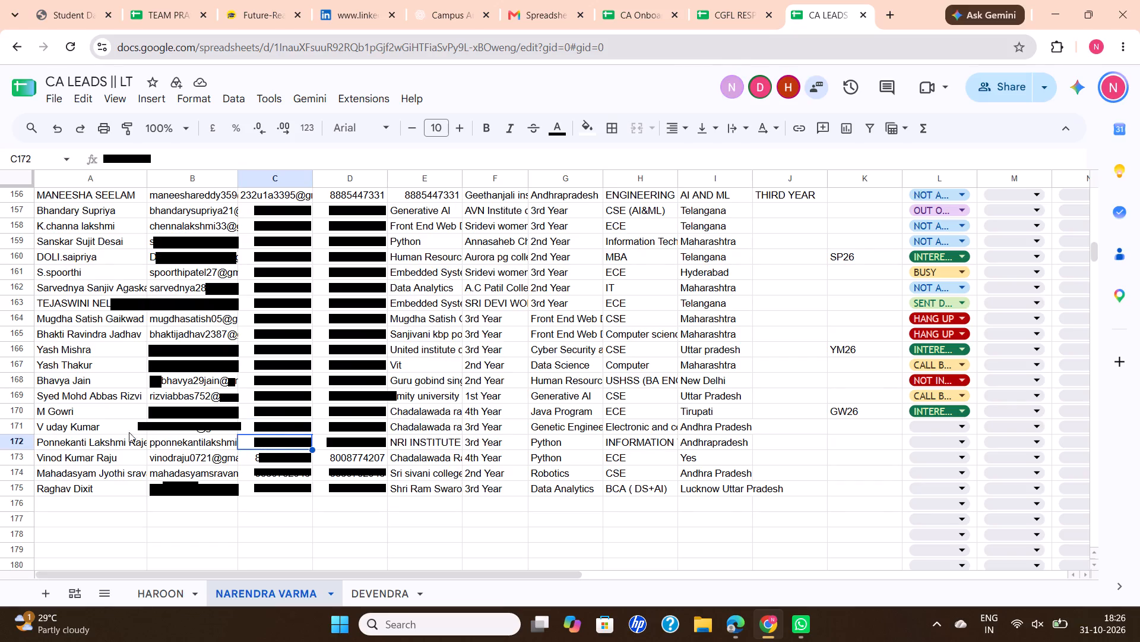
triple_click(107, 446)
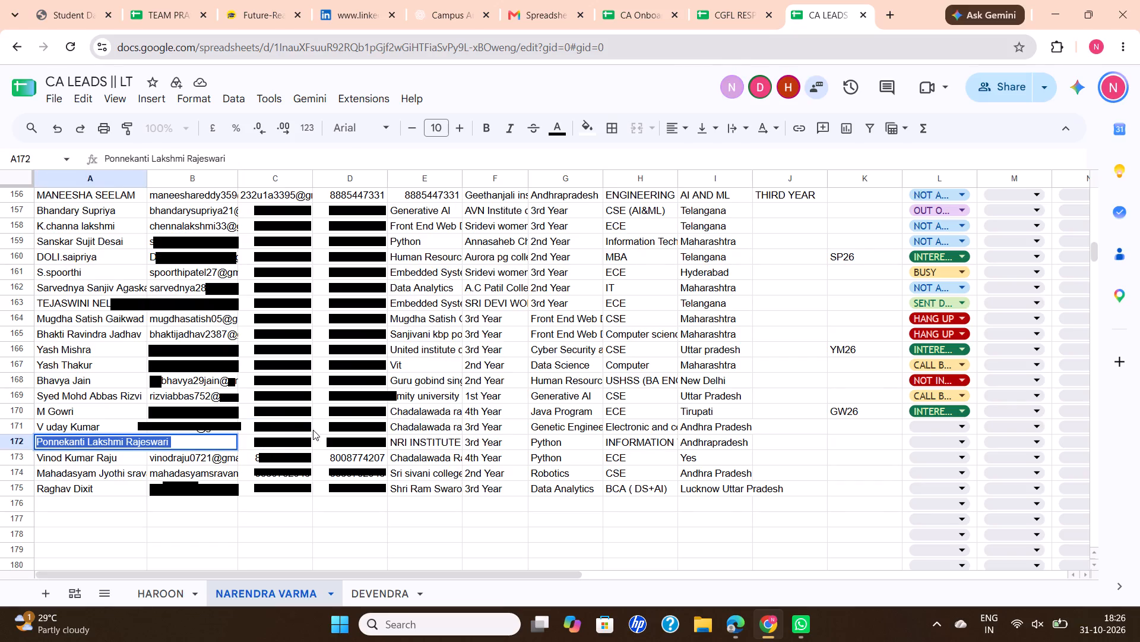
left_click_drag(287, 443, 372, 446)
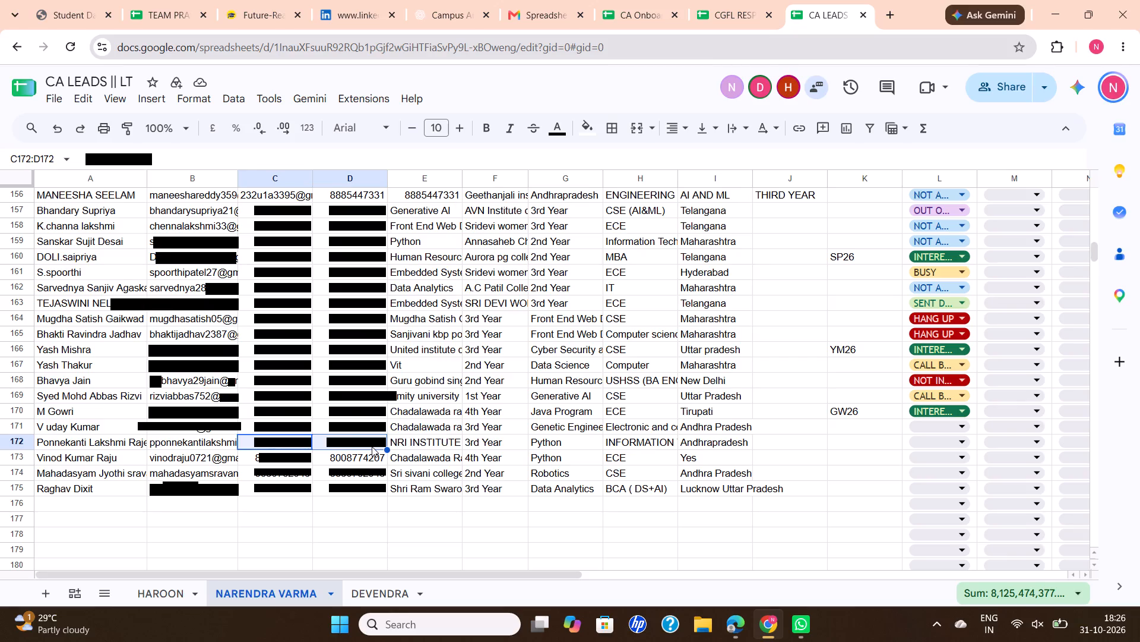
left_click_drag(70, 438, 57, 427)
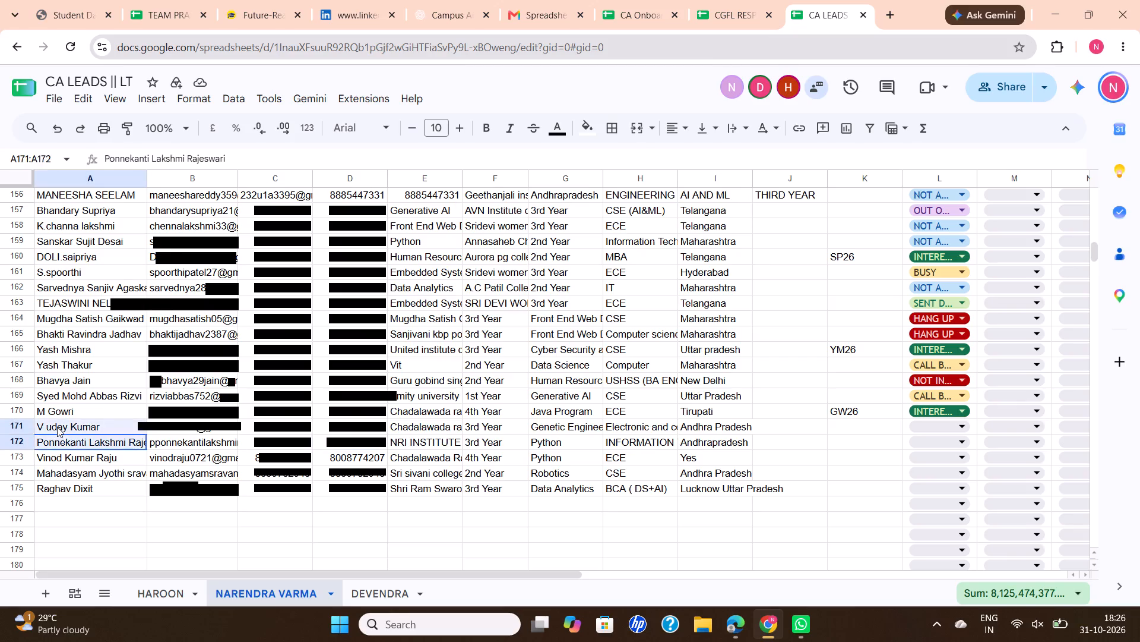
left_click(57, 427)
triple_click(58, 439)
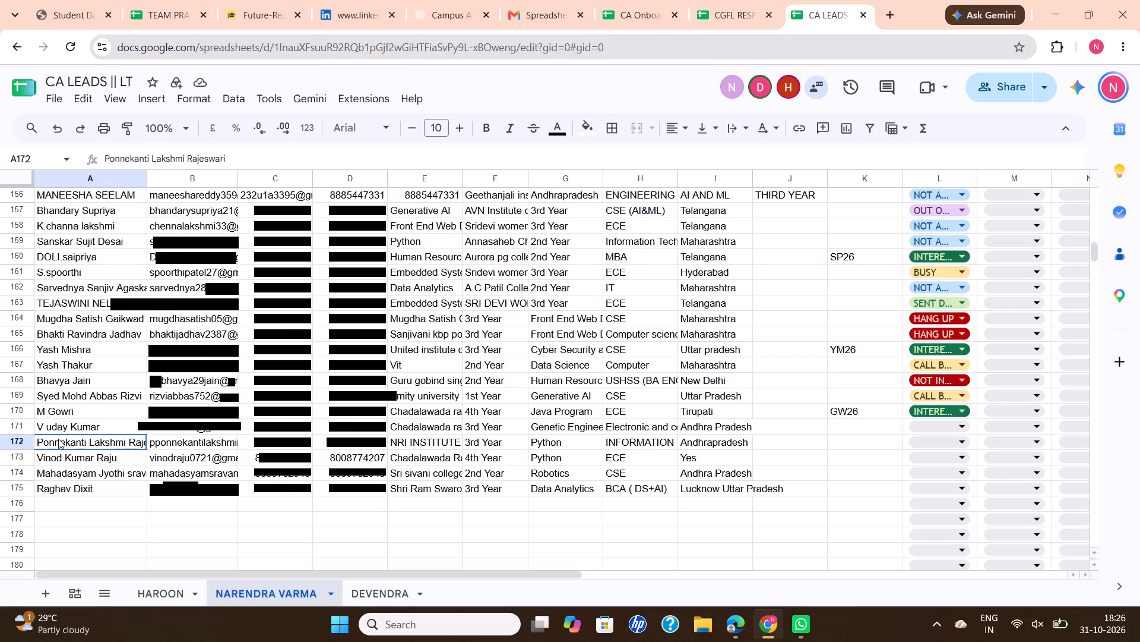
left_click(252, 439)
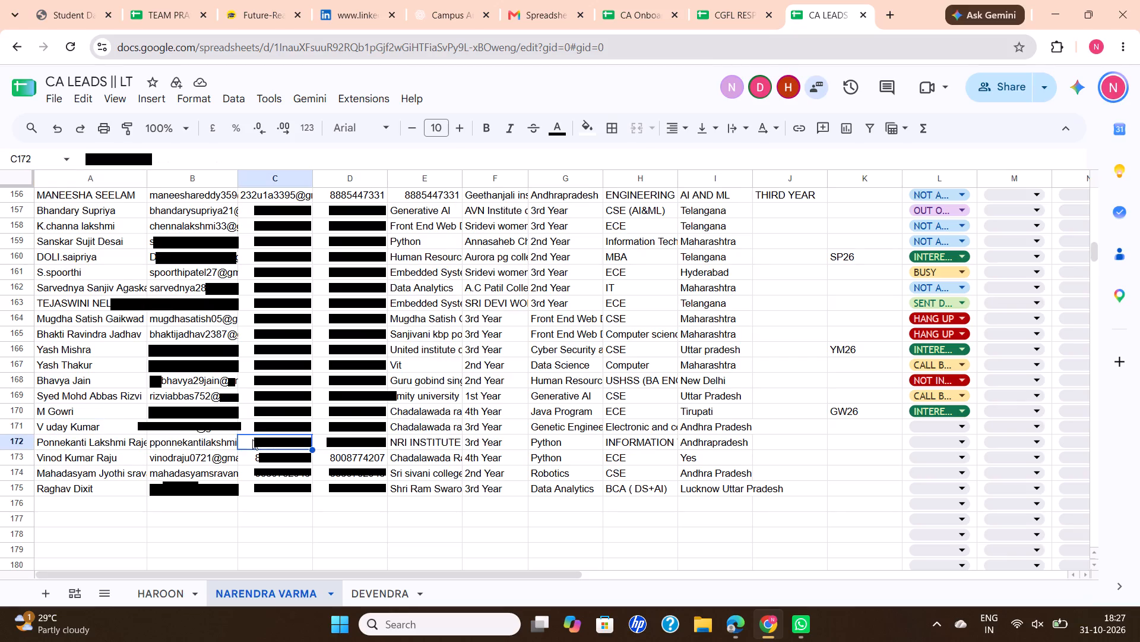
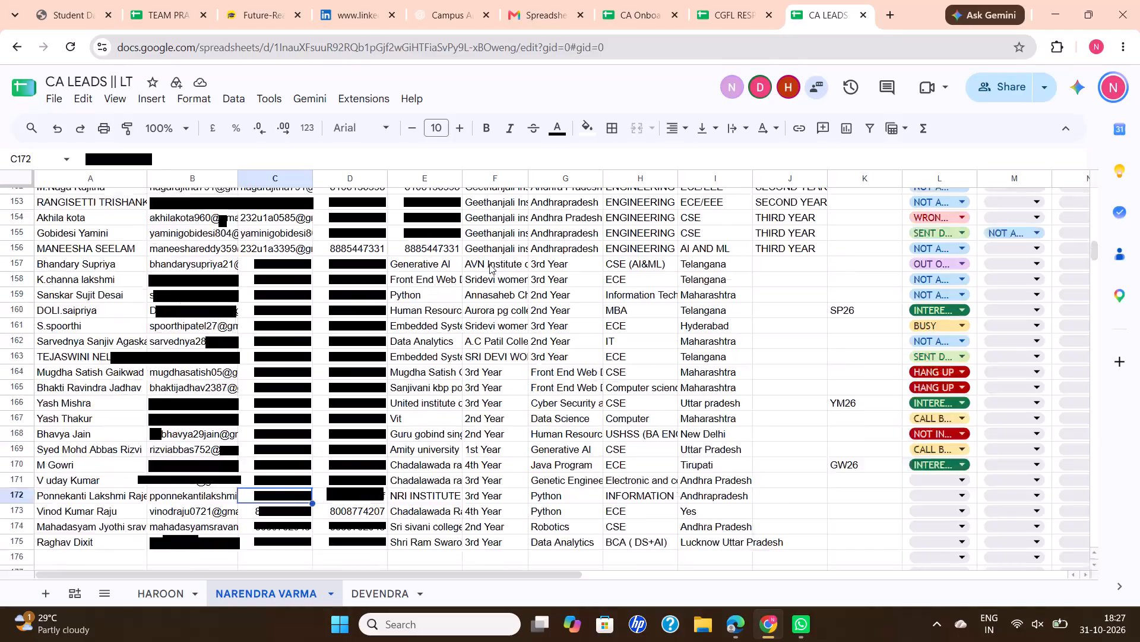
scroll(489, 264, "up", 2)
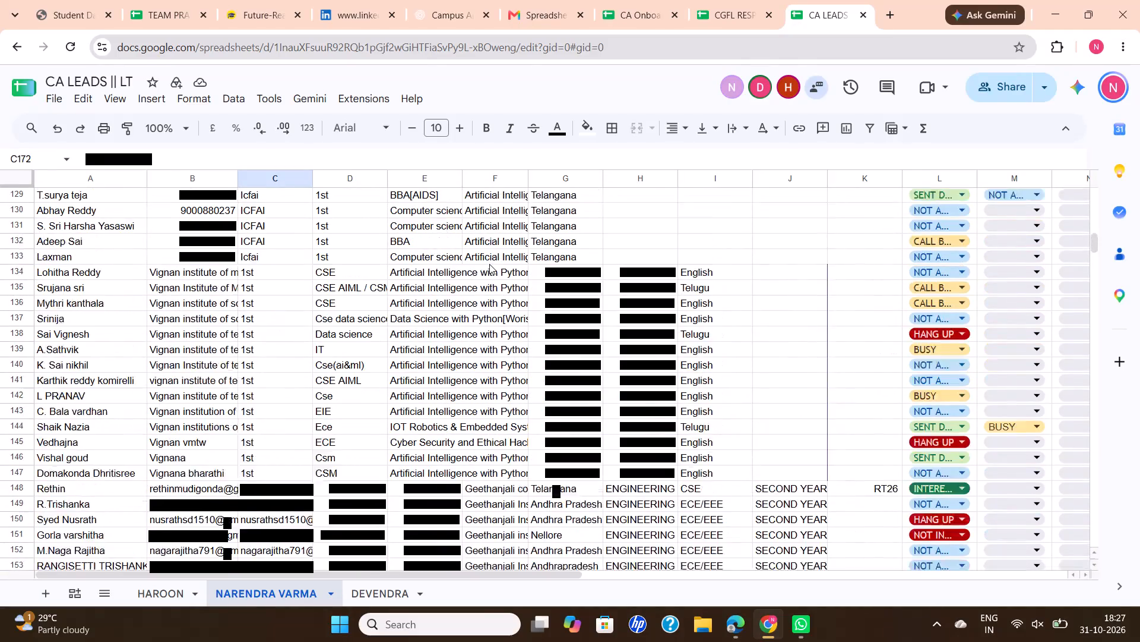
scroll(489, 264, "up", 2)
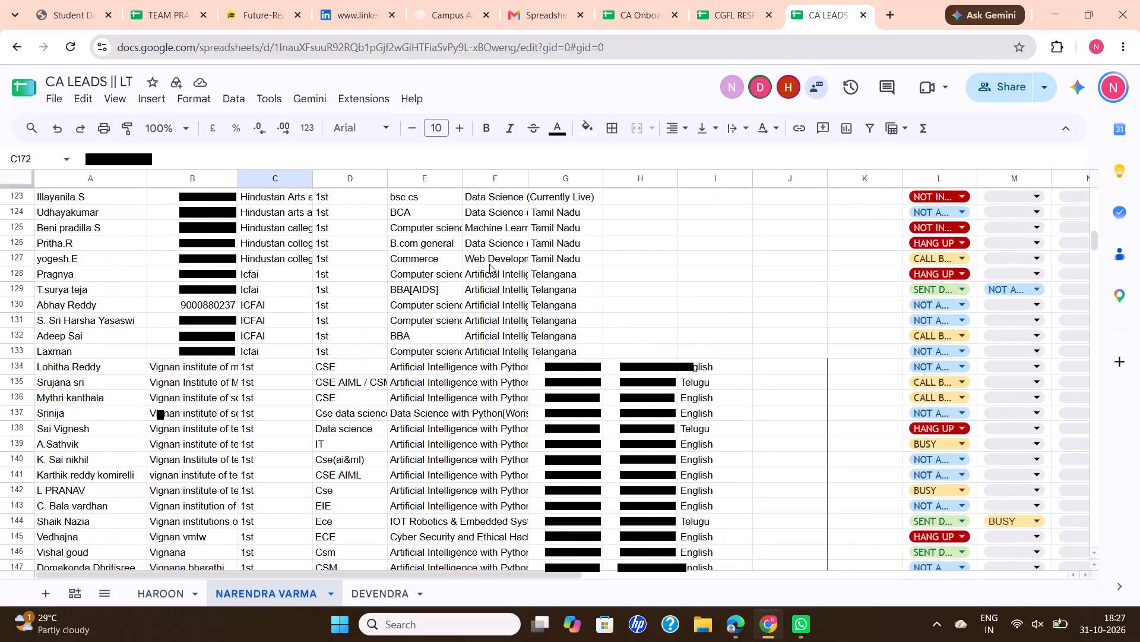
left_click(489, 264)
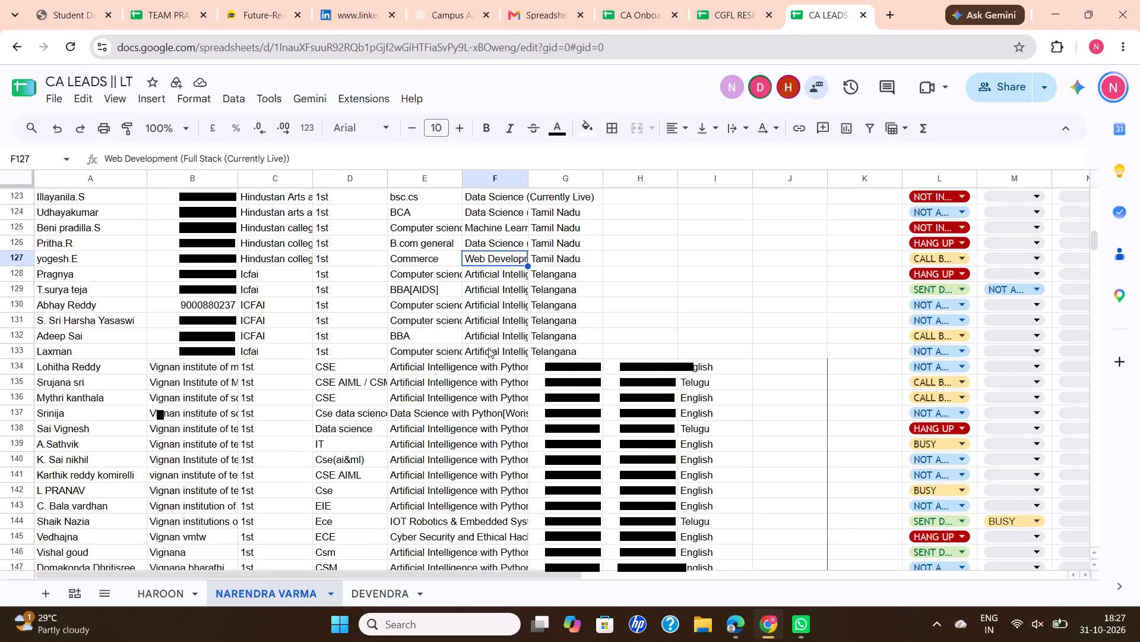
left_click(439, 386)
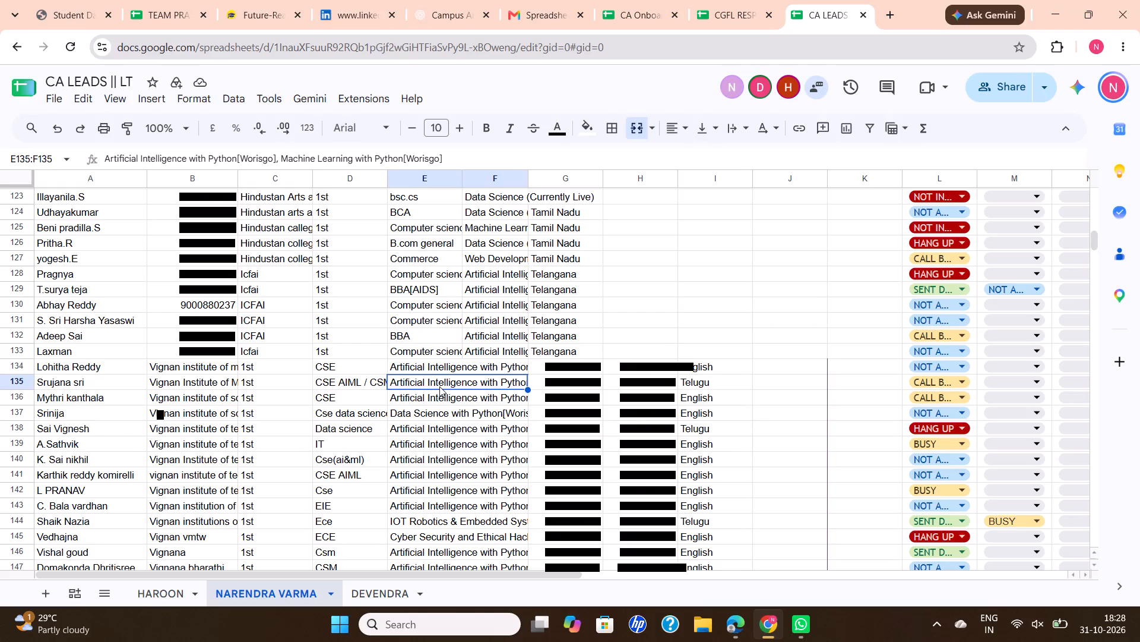
Check the contact number cells in rows 172 and 173 and set the row 172 lead's first call status to NOT ANSWERED.
scroll(439, 386, "down", 1)
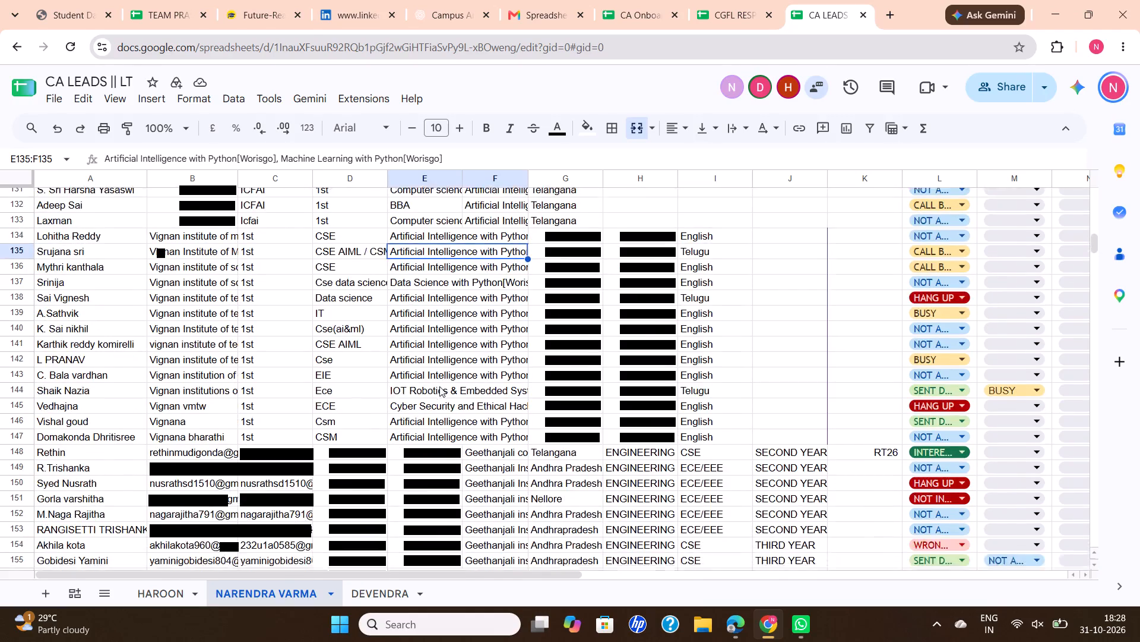
scroll(439, 386, "down", 2)
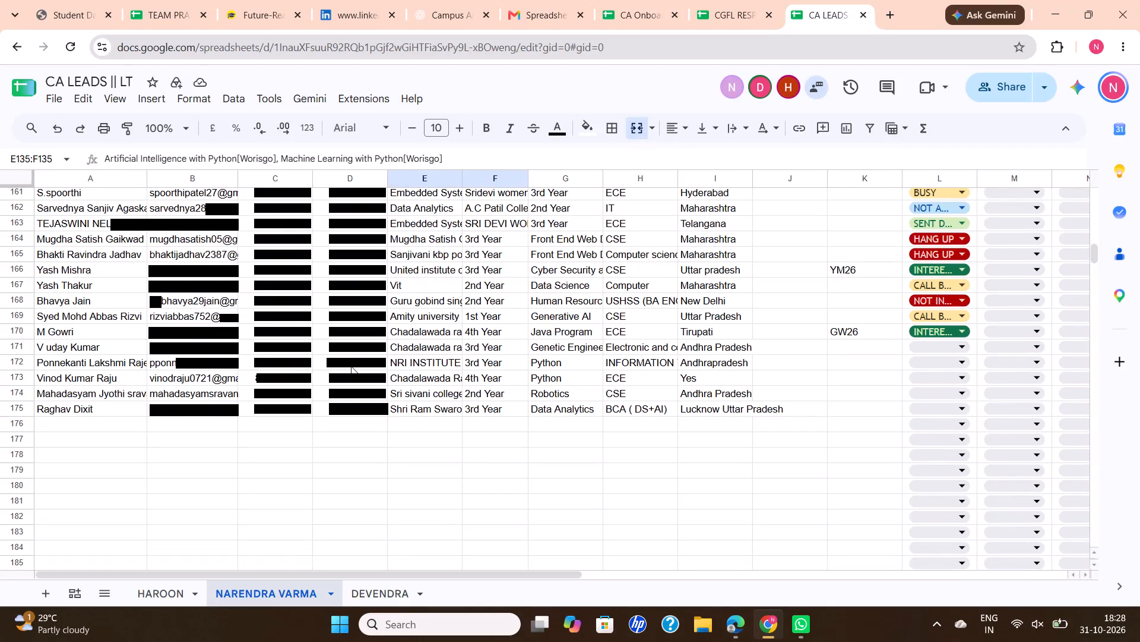
left_click(370, 366)
left_click(363, 387)
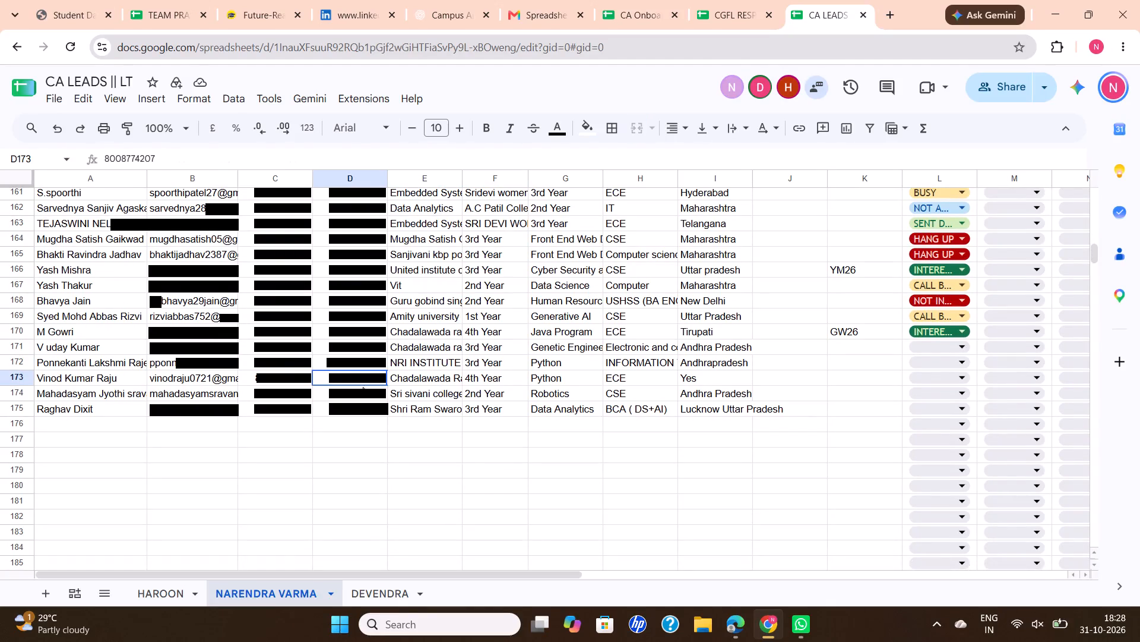
left_click(924, 358)
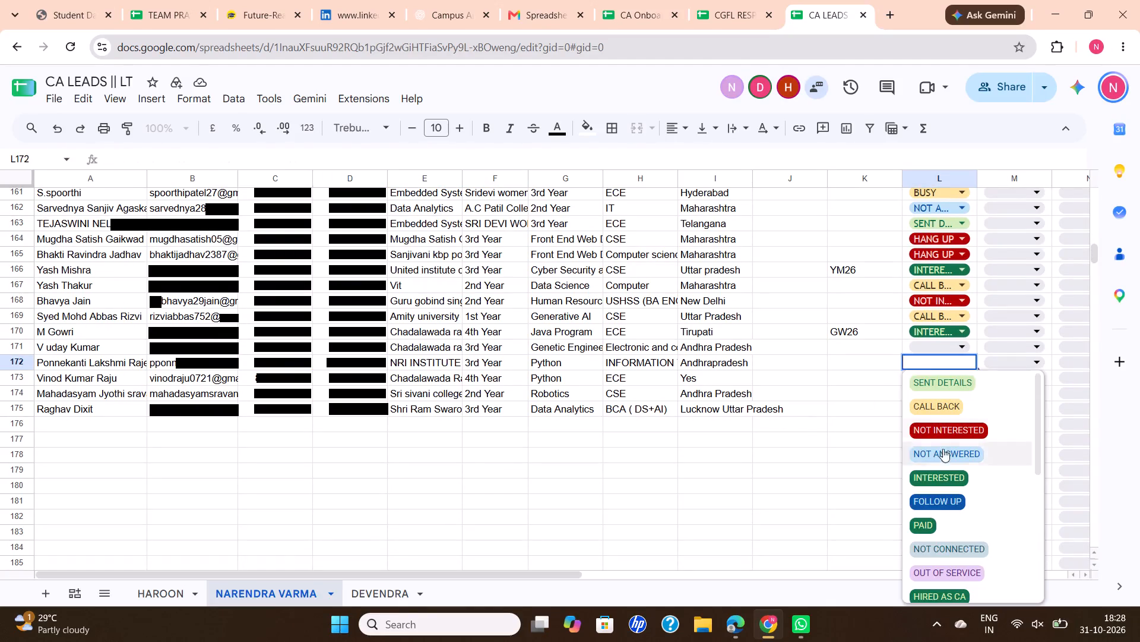
left_click(932, 447)
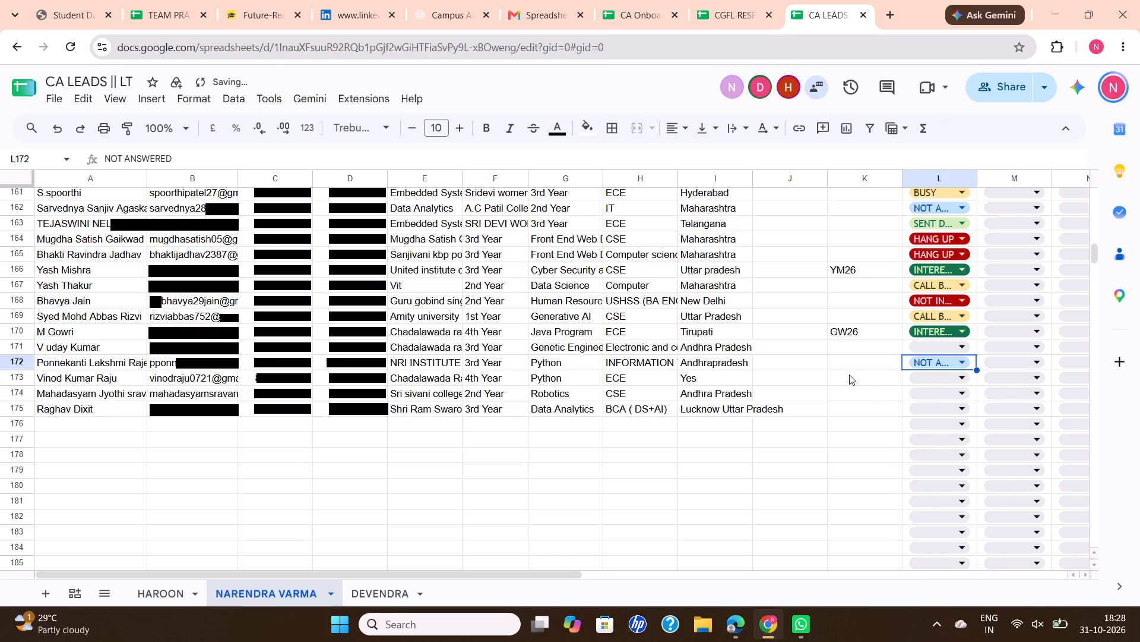
left_click(849, 374)
scroll(849, 374, "right", 1)
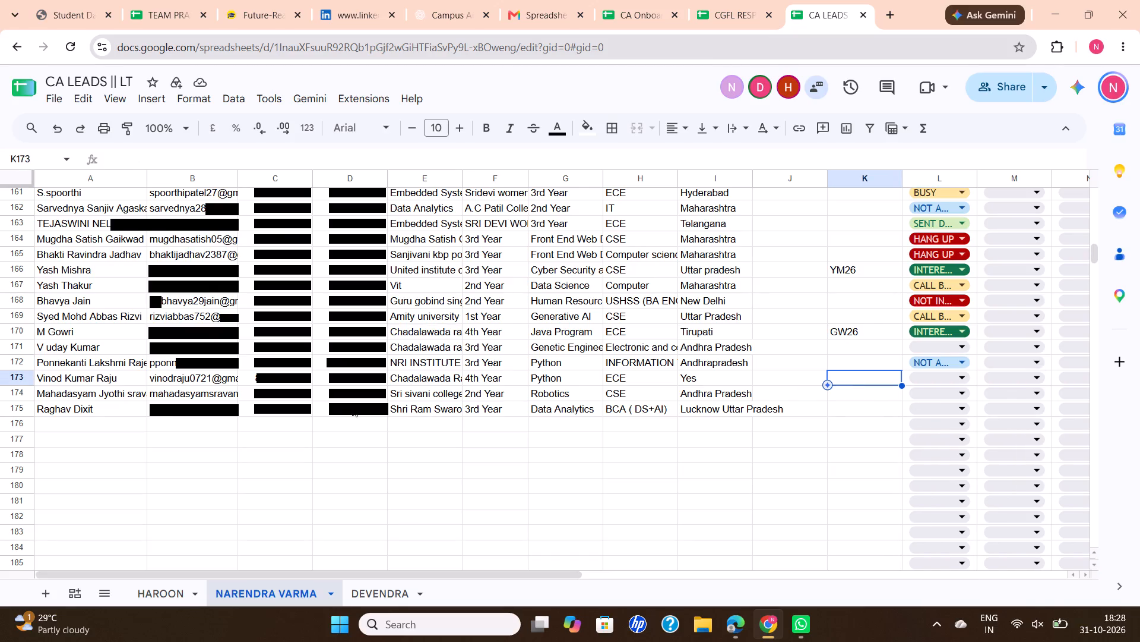
Examine the full name and contact numbers of the lead in row 174.
left_click(345, 392)
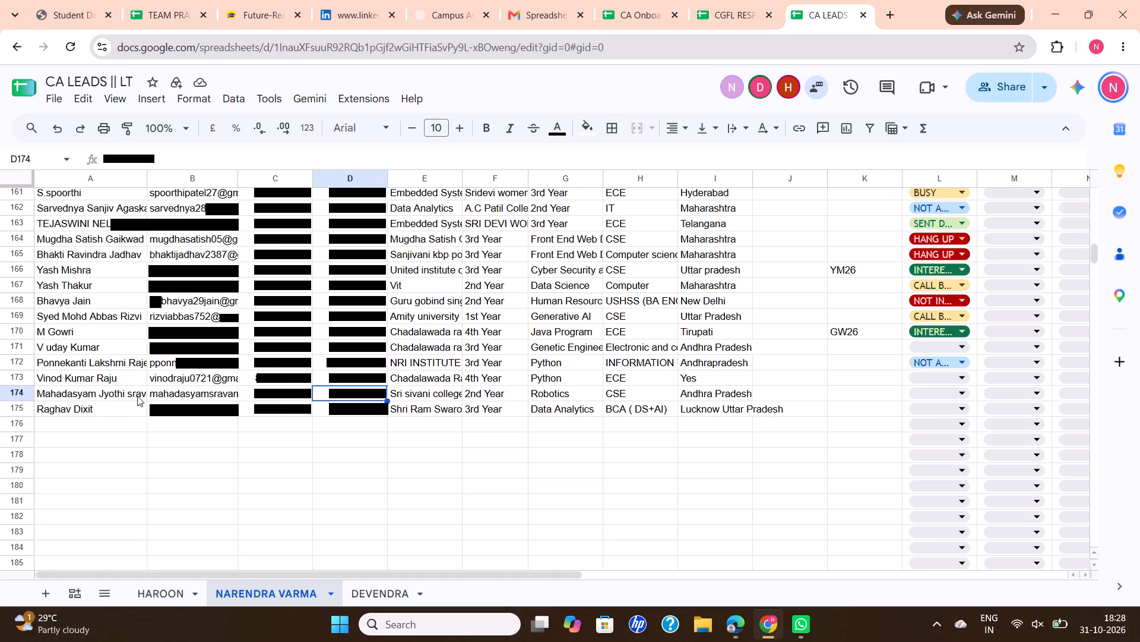
triple_click(120, 396)
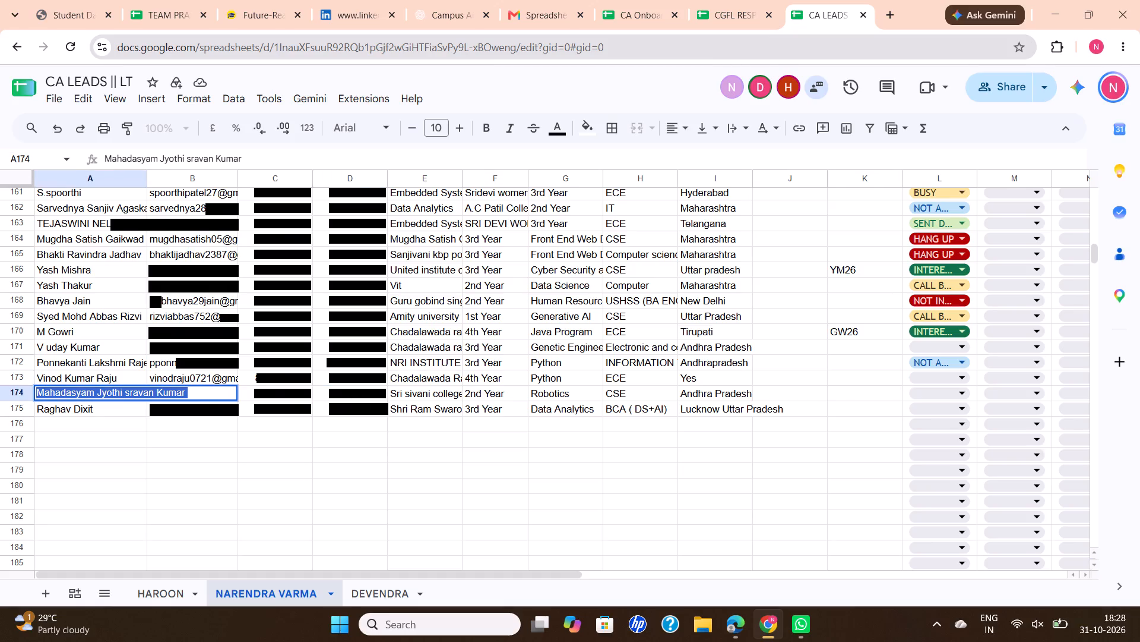
left_click(264, 388)
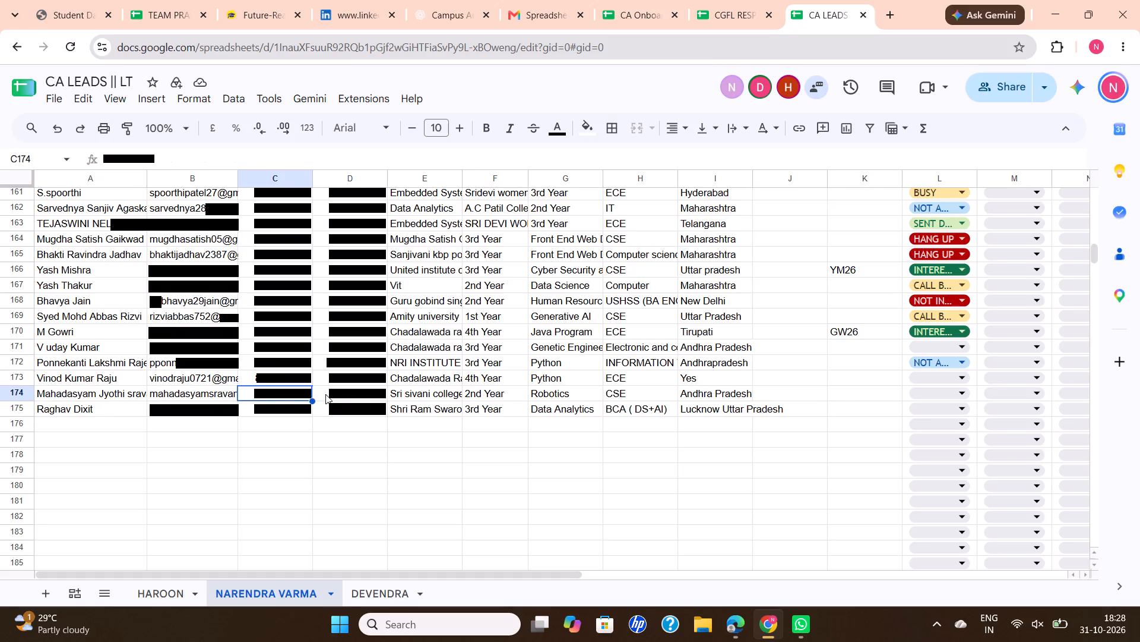
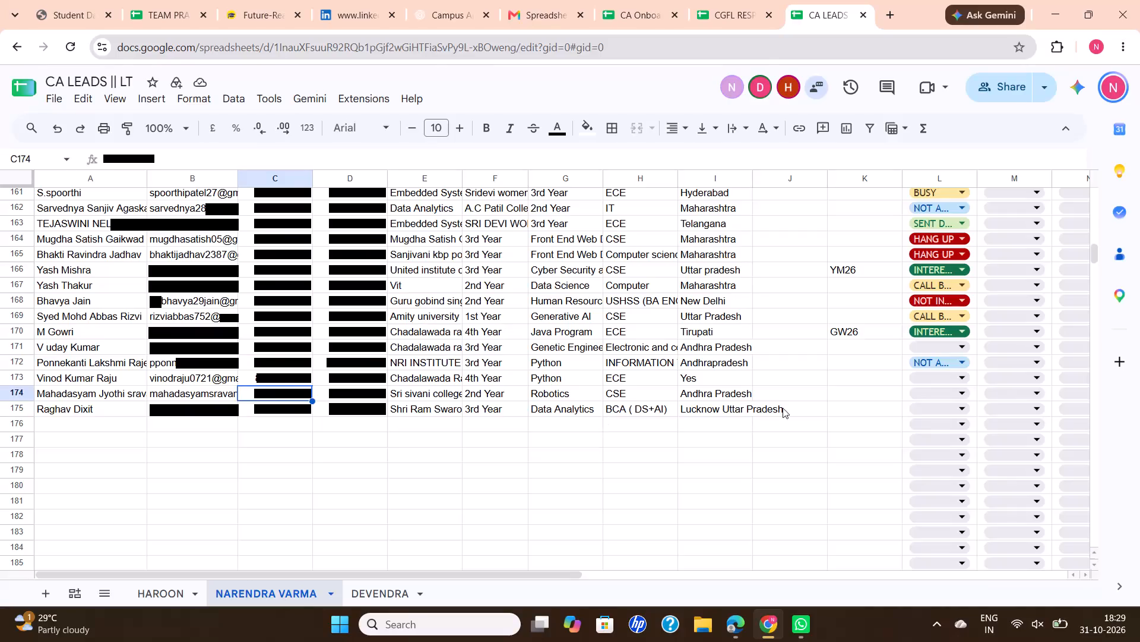
Set the first call status of the lead in row 174 to CALL BACK.
left_click(916, 391)
left_click(925, 435)
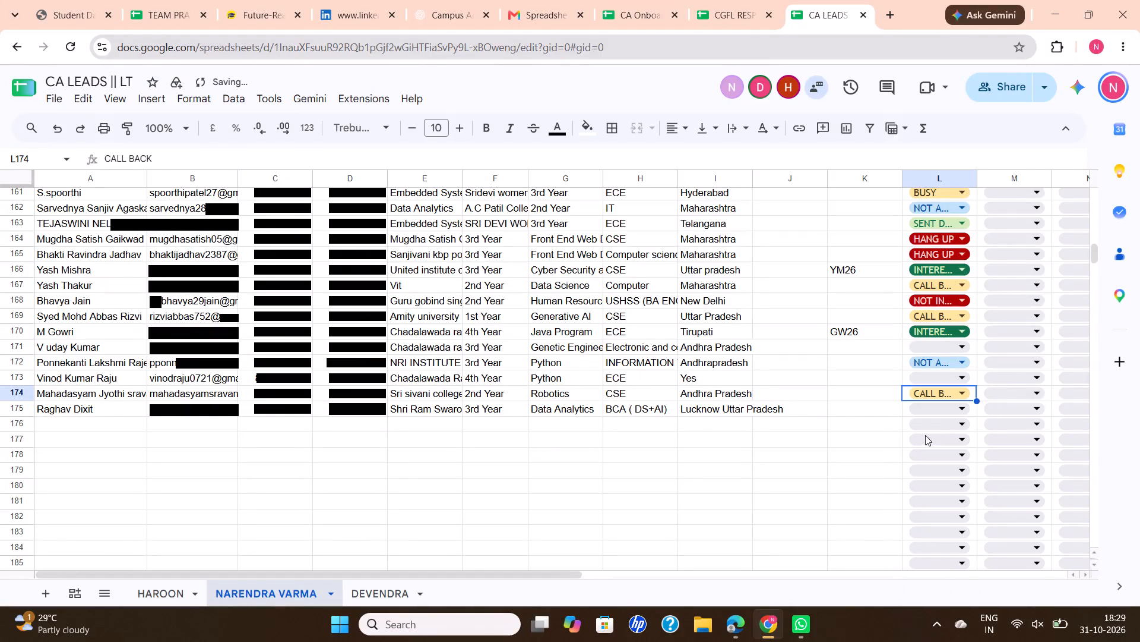
left_click(835, 404)
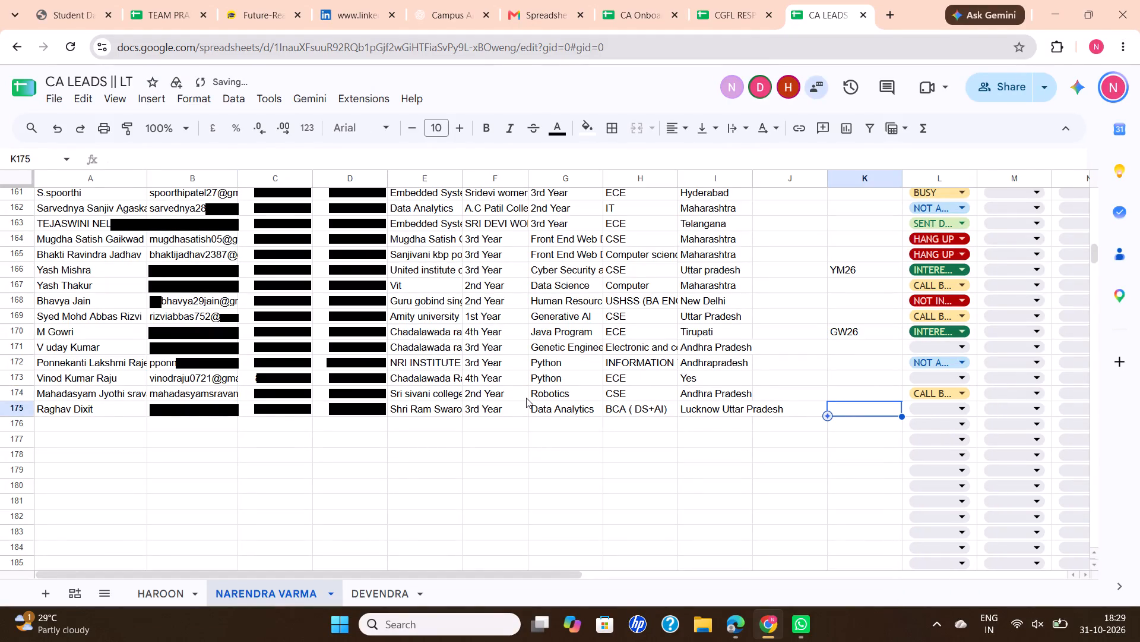
Check the column D contact number of the lead in row 173.
left_click(359, 375)
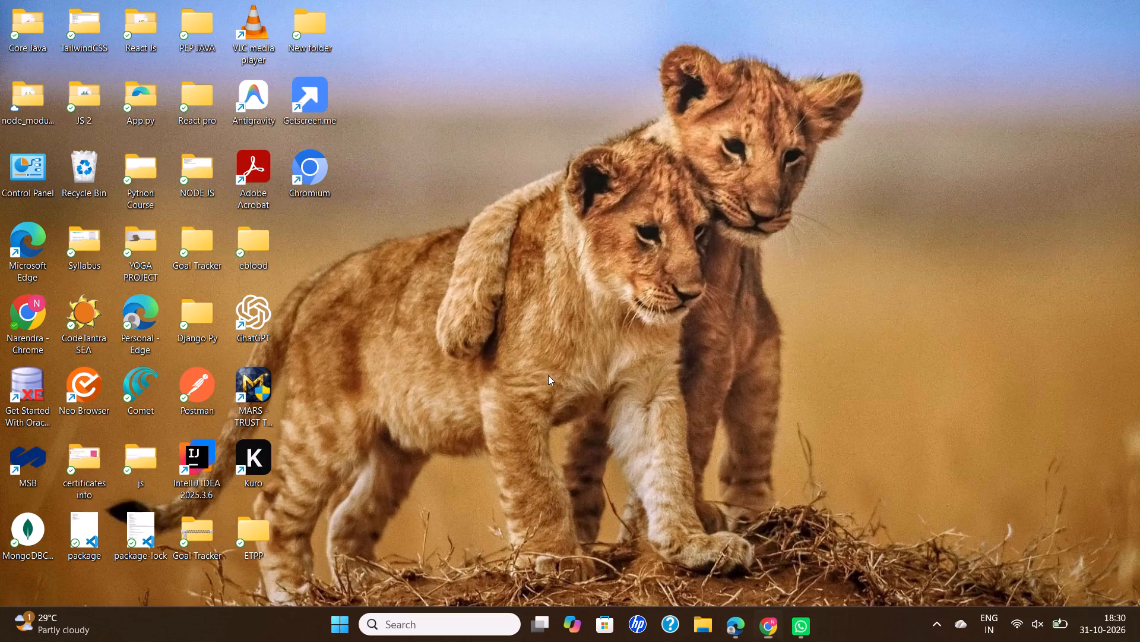
Launch the Kuro application from the desktop.
triple_click(256, 444)
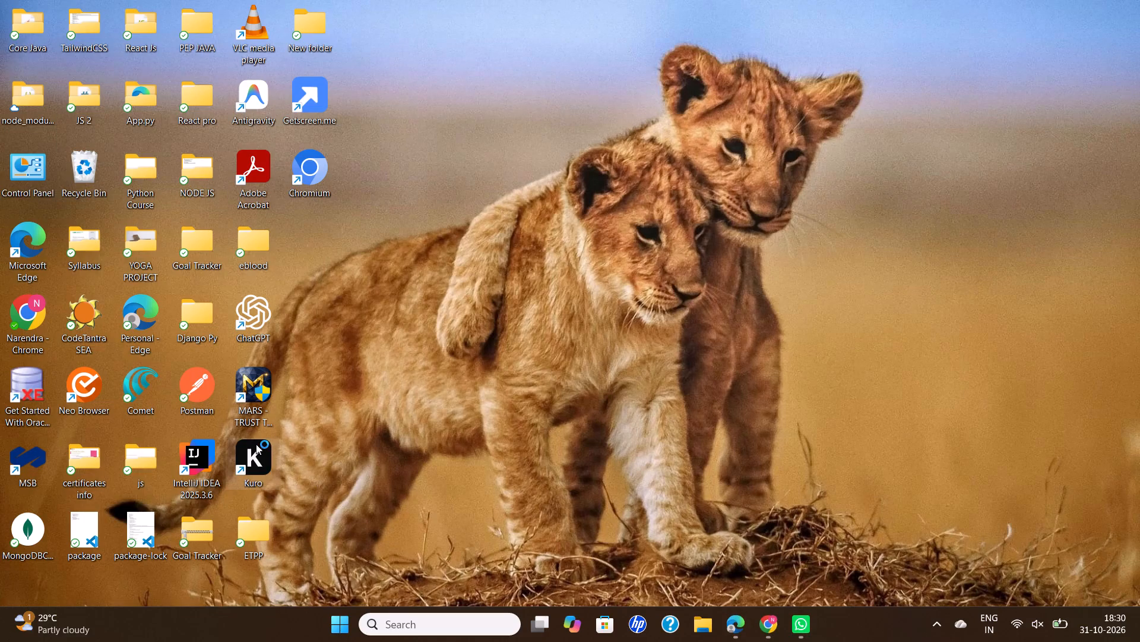
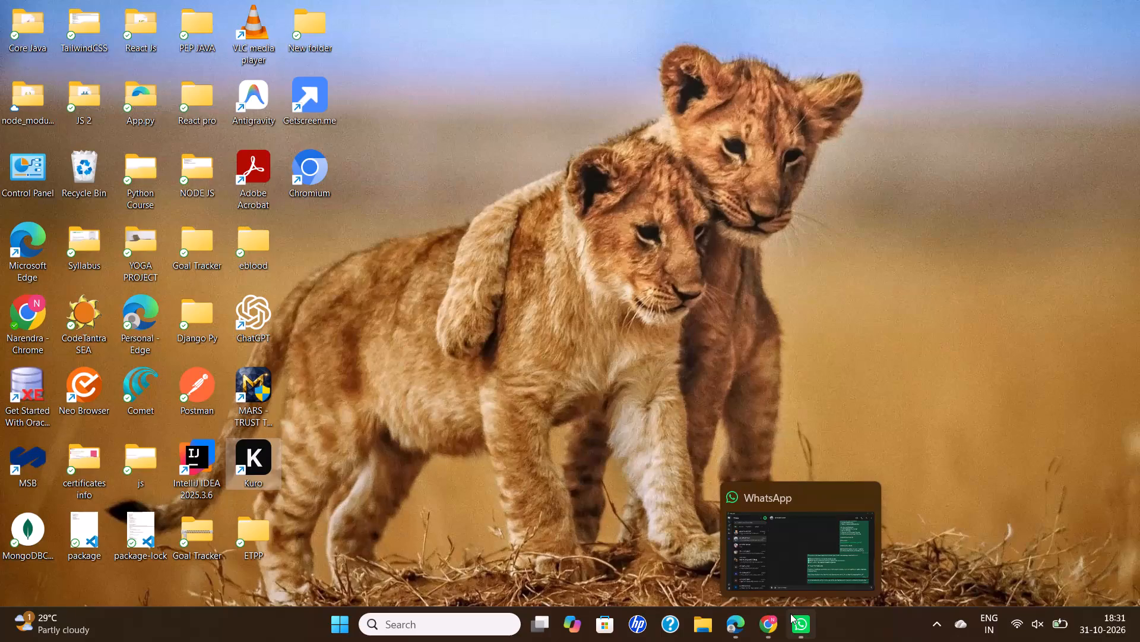
left_click(754, 632)
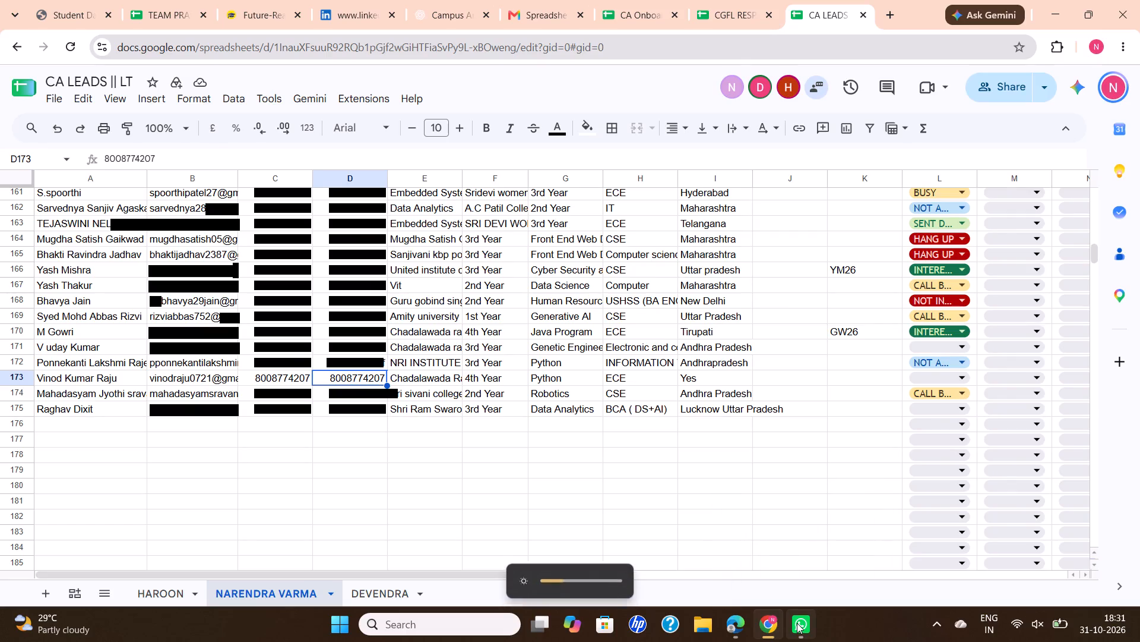
Browse the Learners Track website's B.Voc announcement and full course catalogue, down to the MIU programs.
left_click(274, 26)
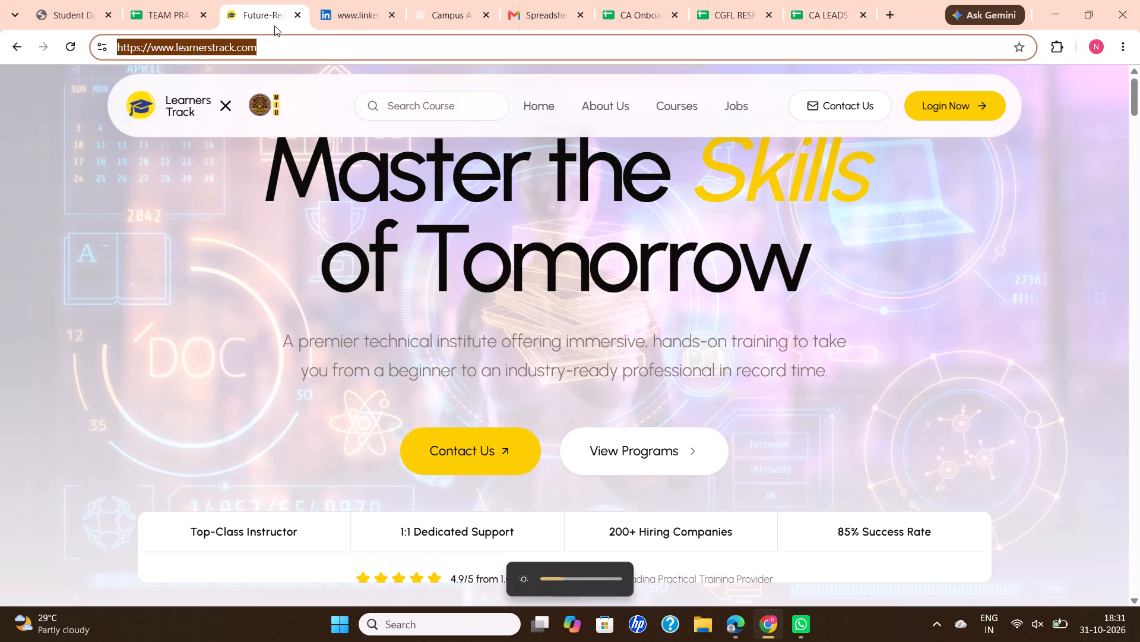
scroll(510, 381, "down", 6)
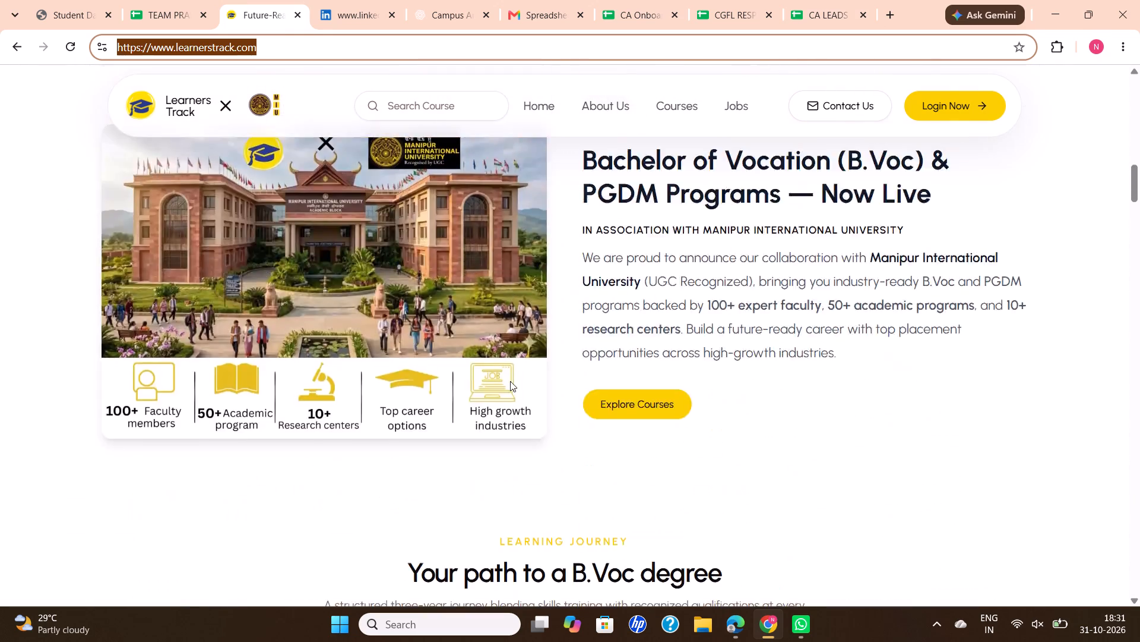
scroll(510, 381, "up", 3)
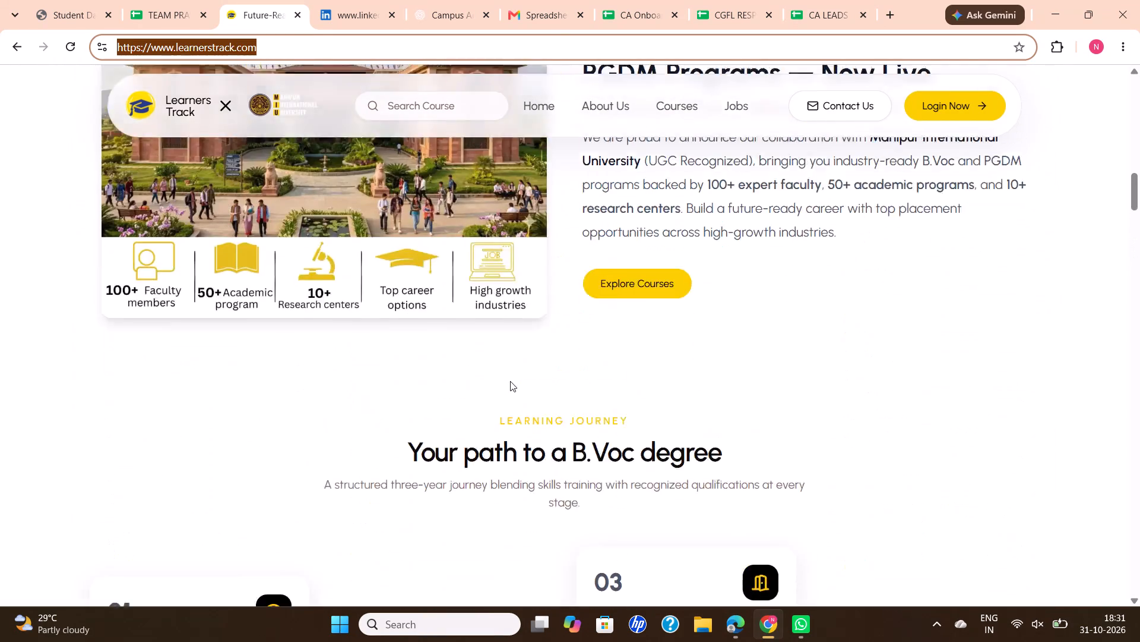
scroll(510, 381, "up", 2)
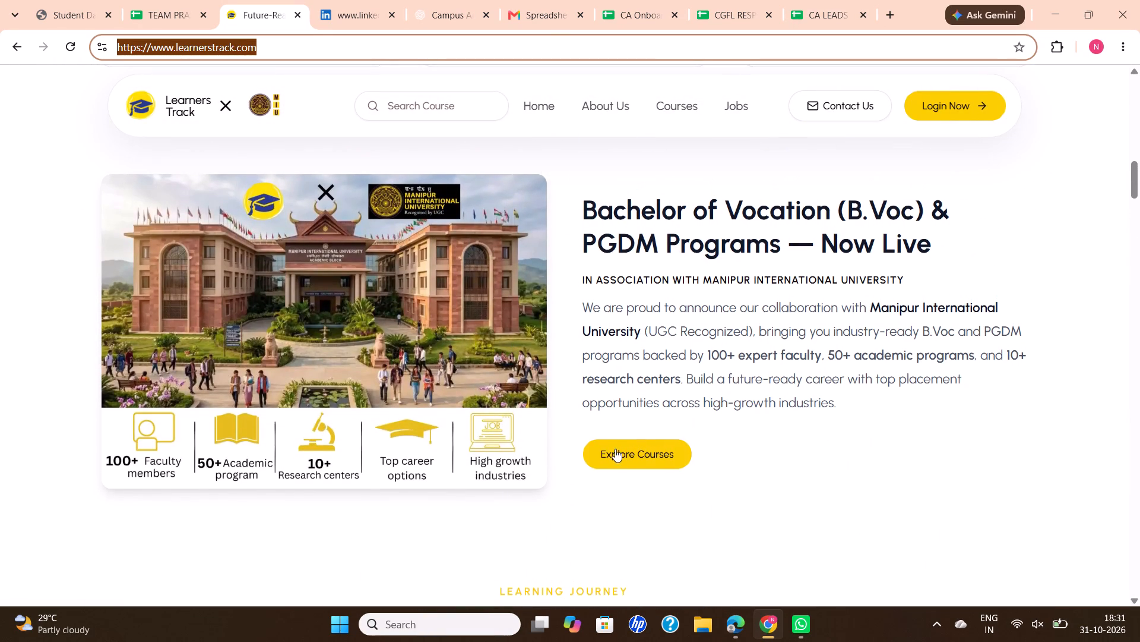
left_click(618, 454)
scroll(531, 398, "down", 2)
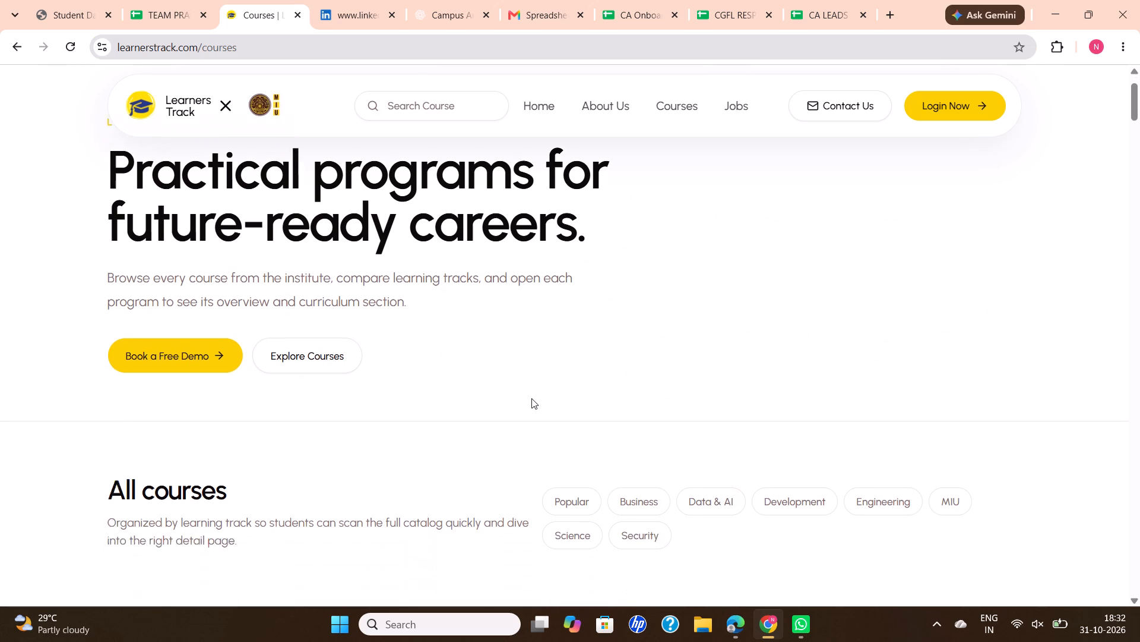
scroll(531, 398, "down", 5)
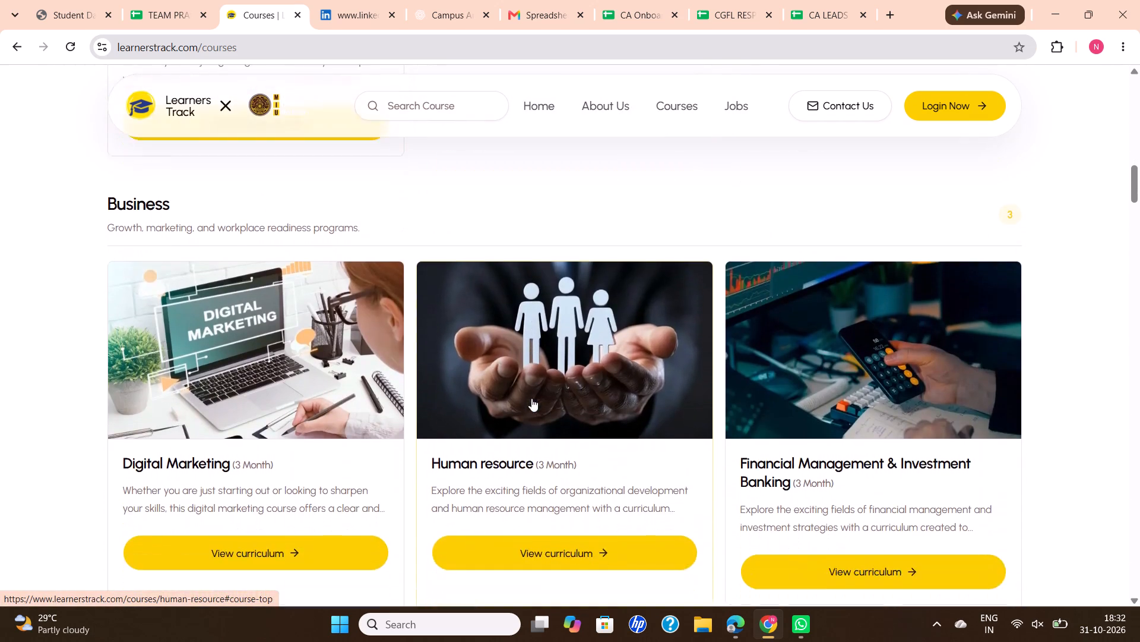
scroll(531, 398, "down", 5)
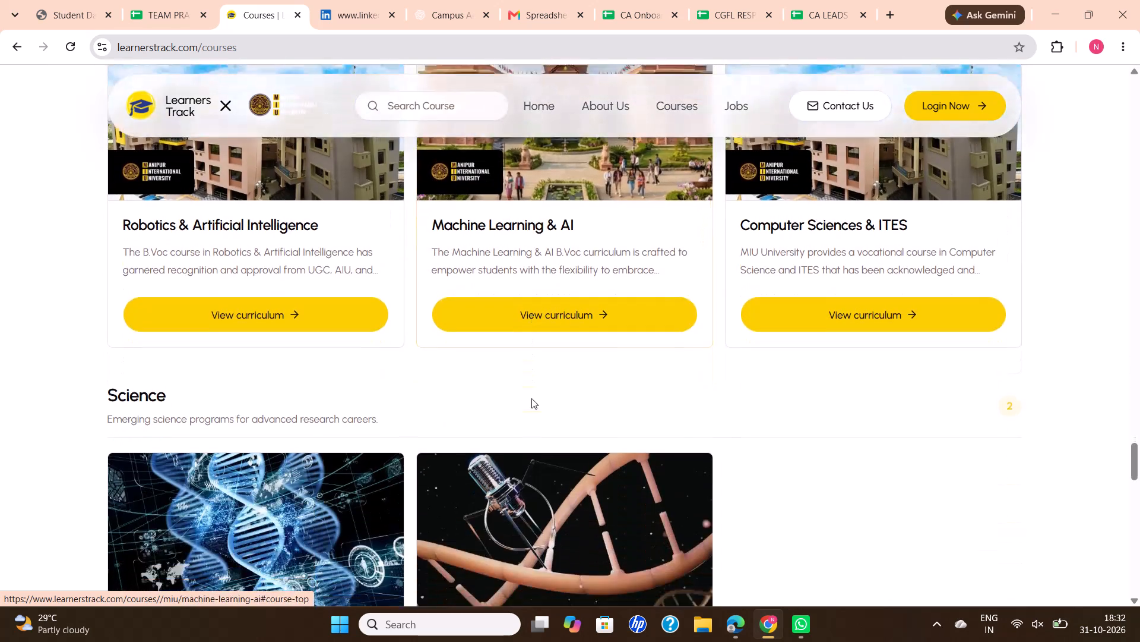
scroll(531, 398, "up", 3)
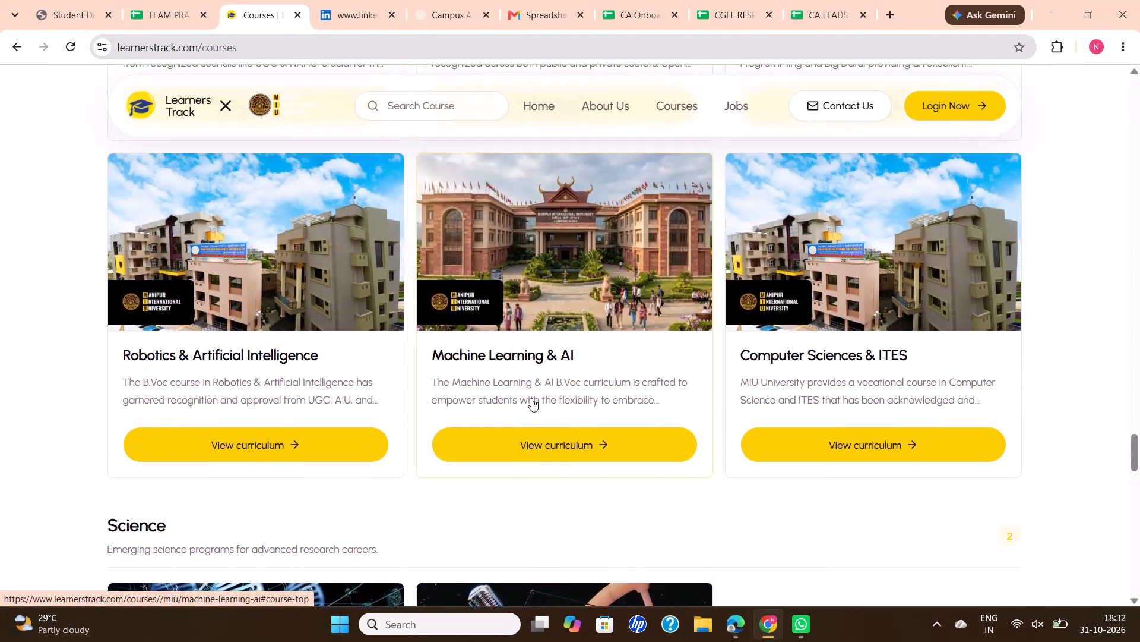
Open the MIU Machine Learning & AI course page and skim its overview, key highlights, course details and eligibility criteria.
left_click(514, 451)
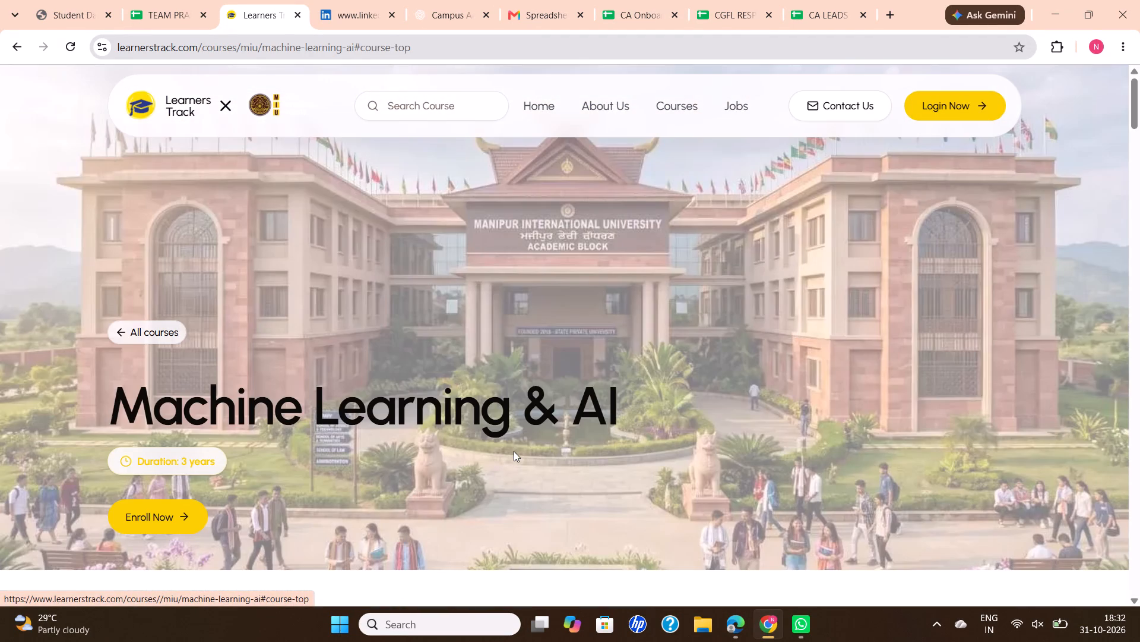
scroll(514, 451, "down", 1)
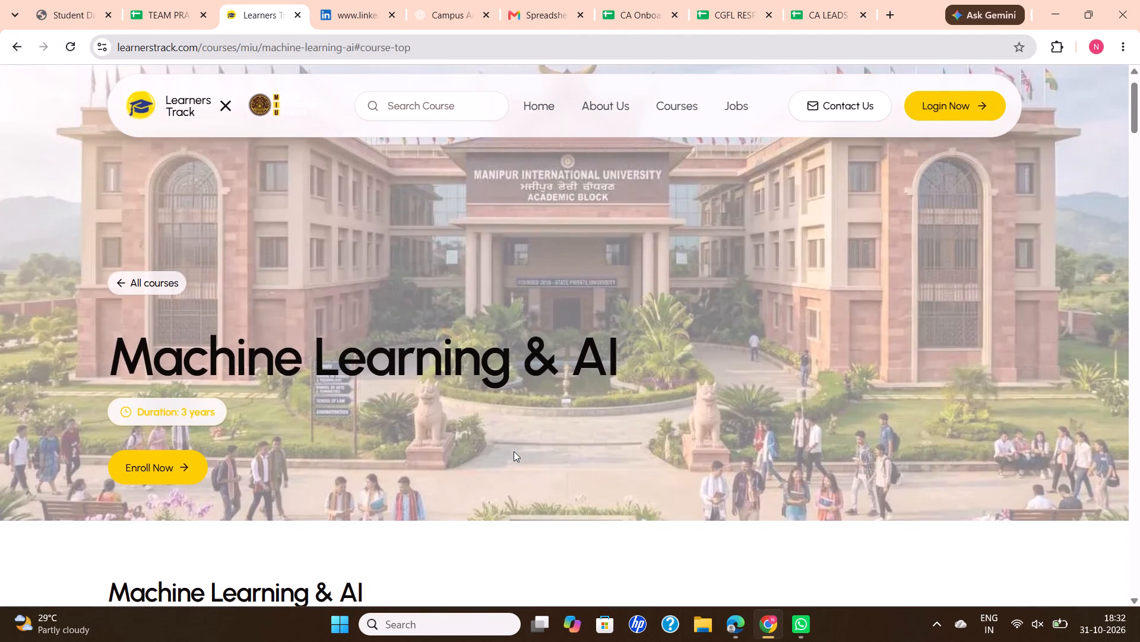
scroll(514, 451, "down", 2)
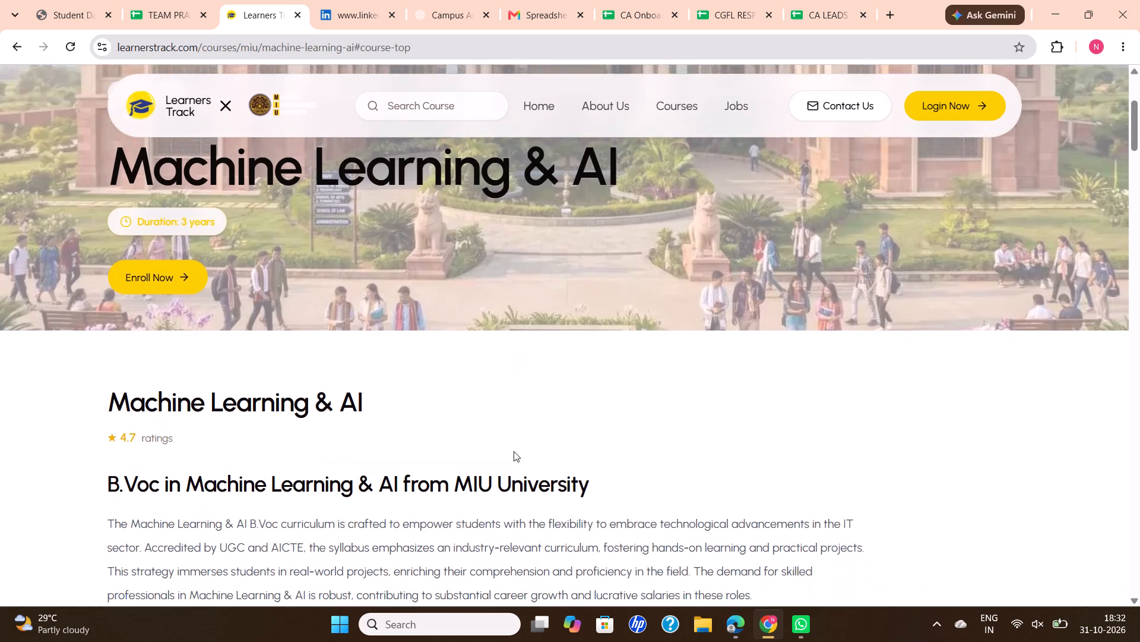
scroll(514, 451, "down", 4)
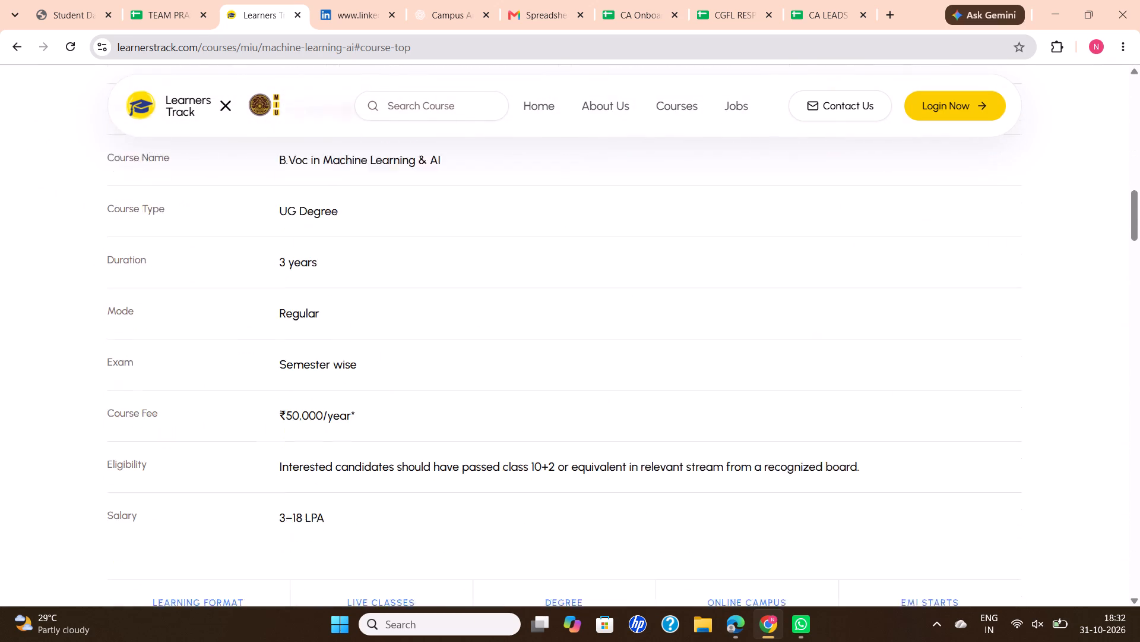
scroll(514, 451, "down", 3)
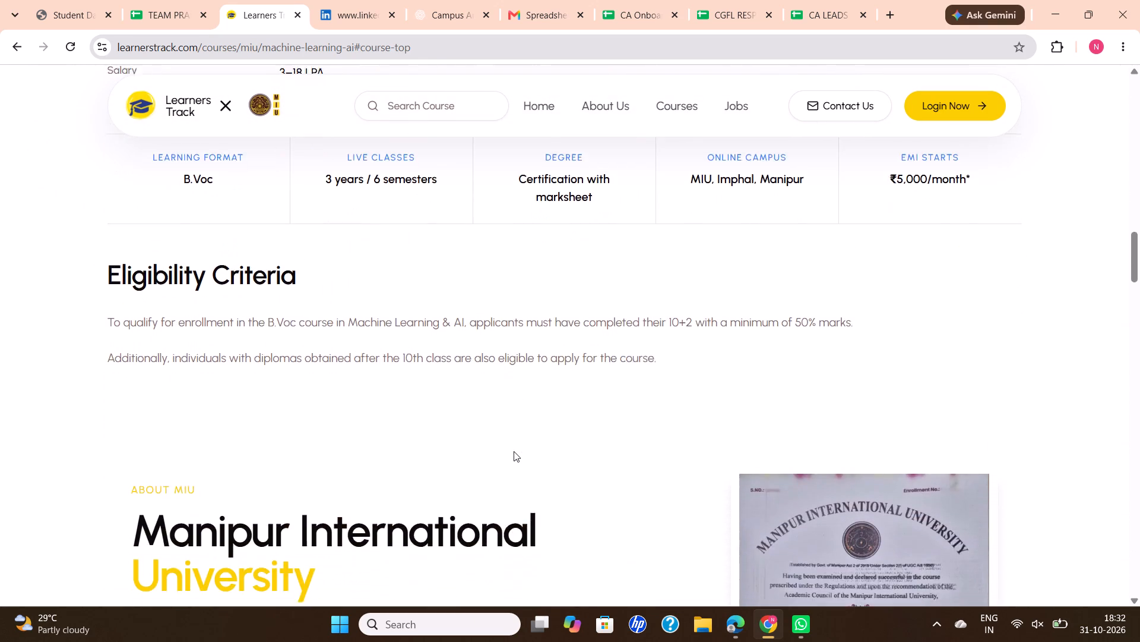
scroll(514, 451, "up", 8)
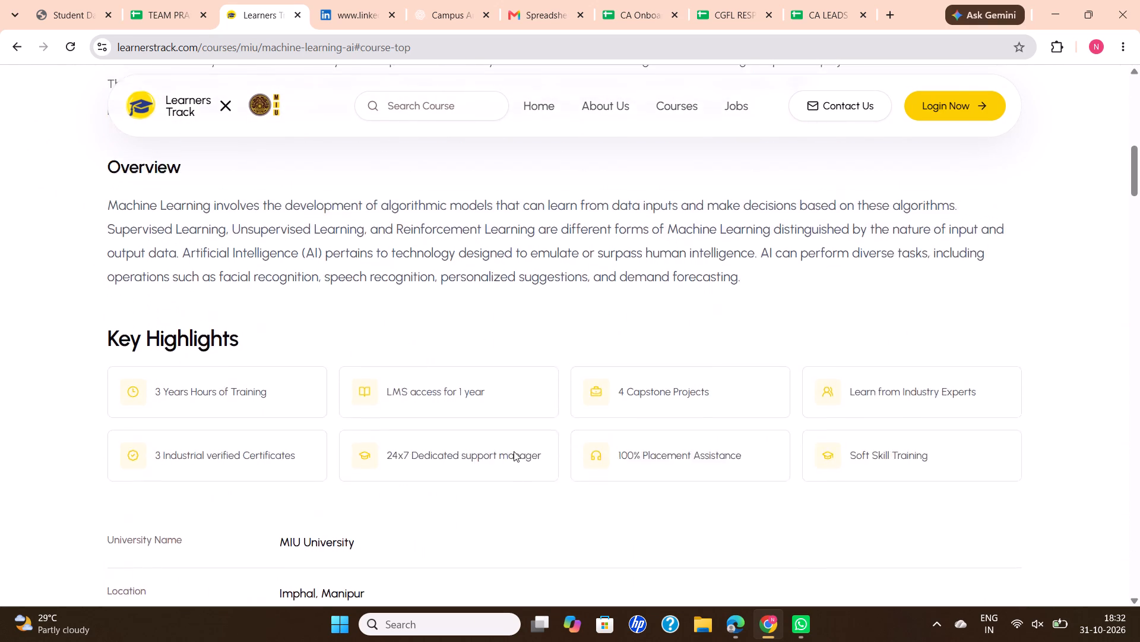
scroll(514, 451, "up", 2)
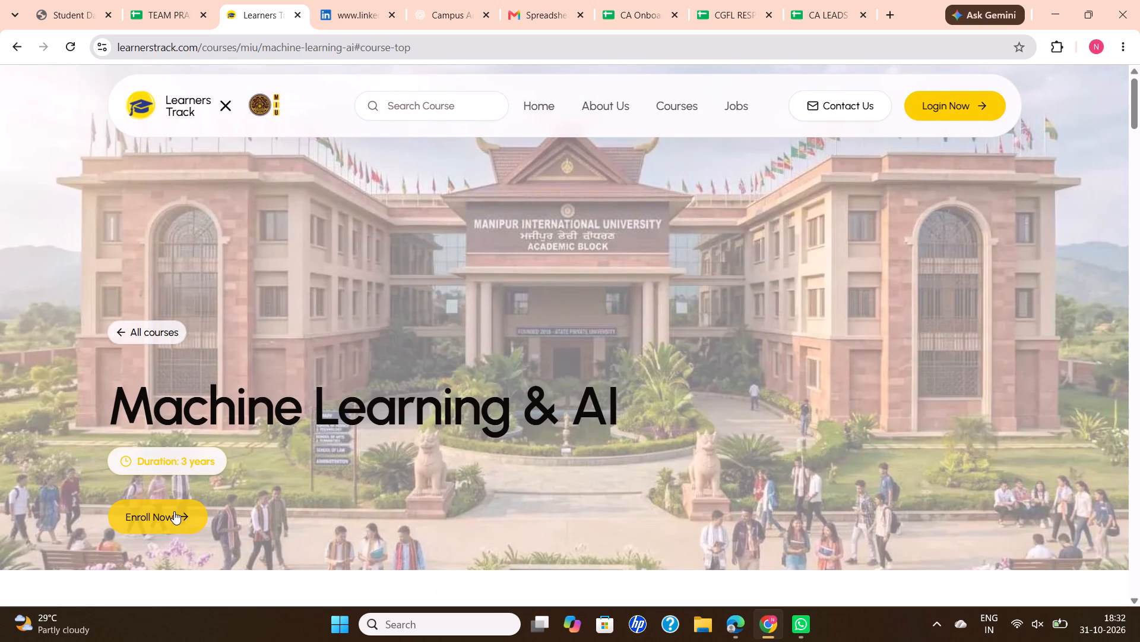
Open the Machine Learning & AI course's enrollment form, examine its introduction and all its questions, and close the form.
left_click(173, 514)
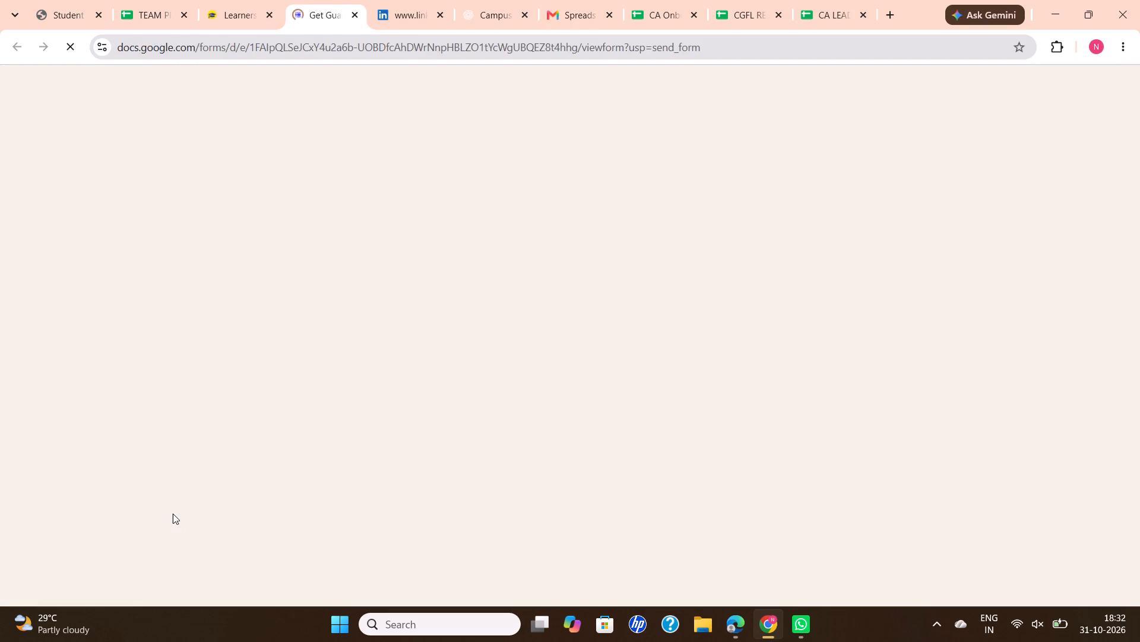
scroll(231, 458, "down", 1)
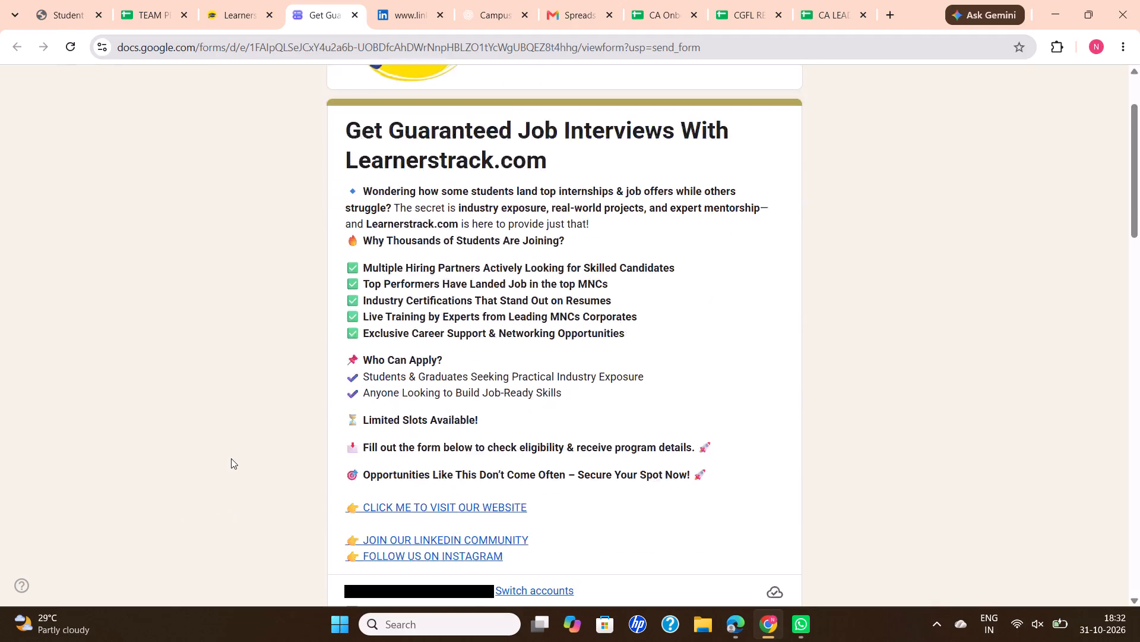
scroll(231, 458, "down", 4)
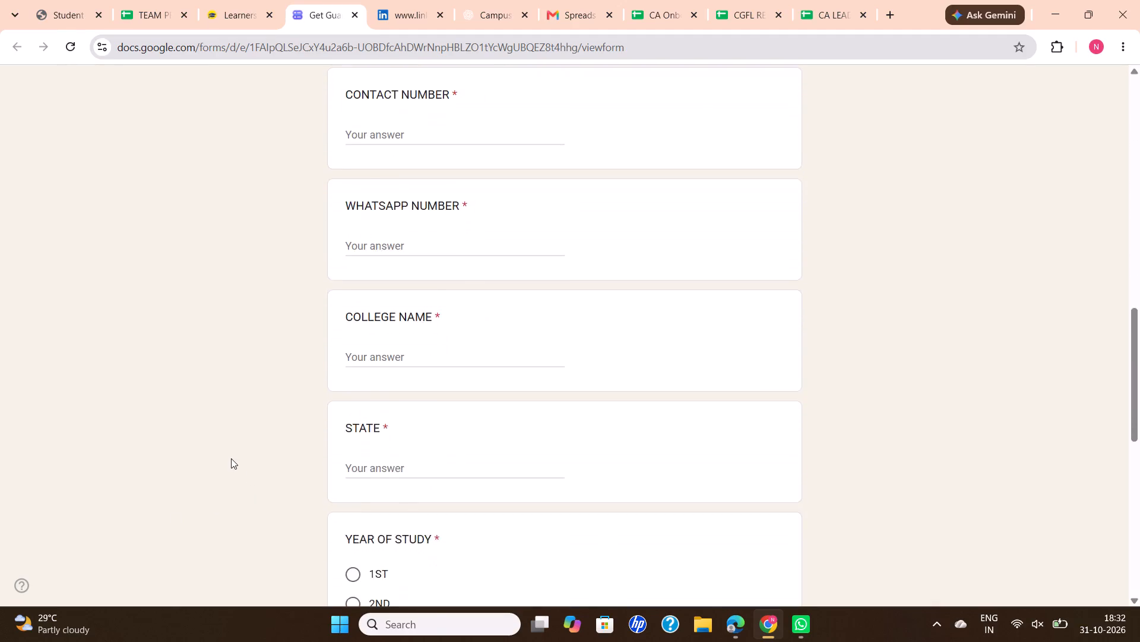
scroll(231, 458, "down", 4)
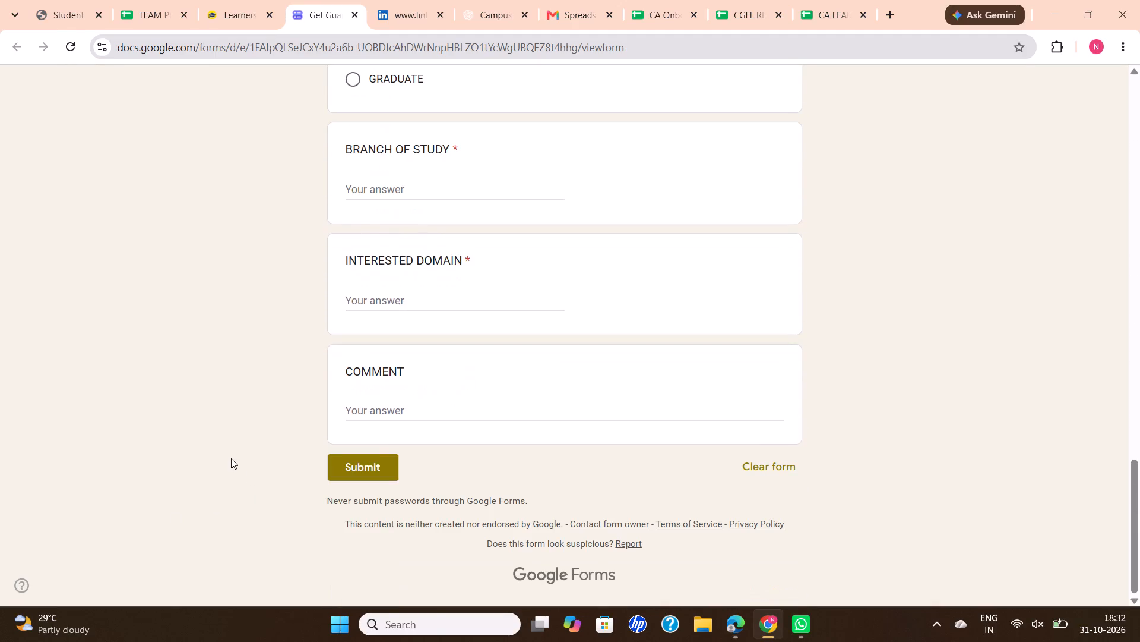
scroll(231, 458, "up", 3)
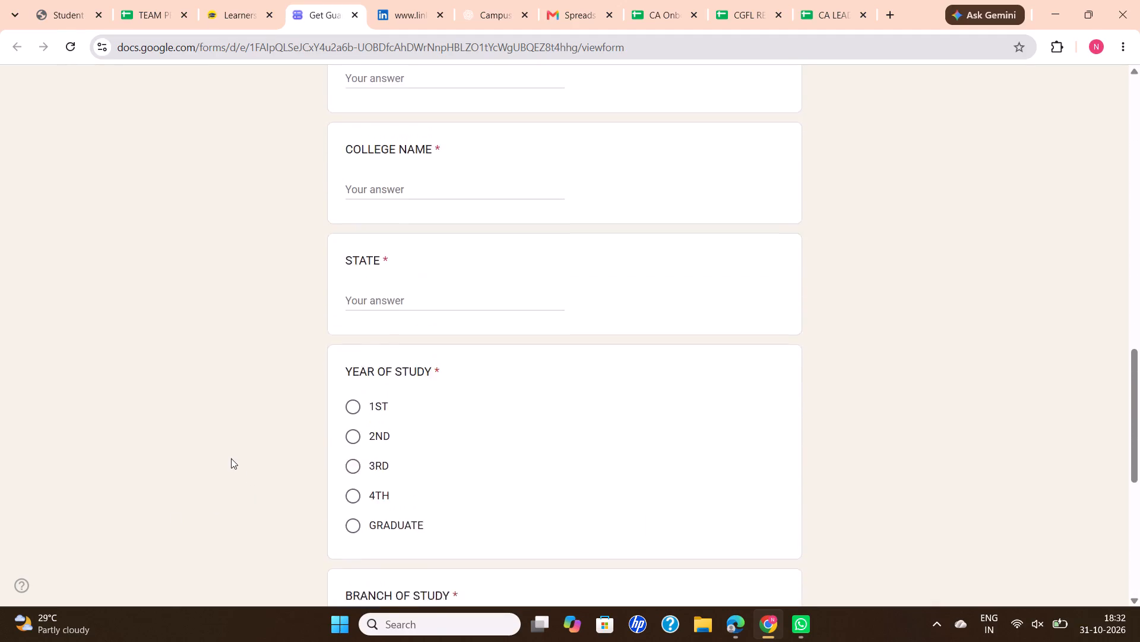
scroll(231, 458, "up", 2)
scroll(231, 458, "down", 1)
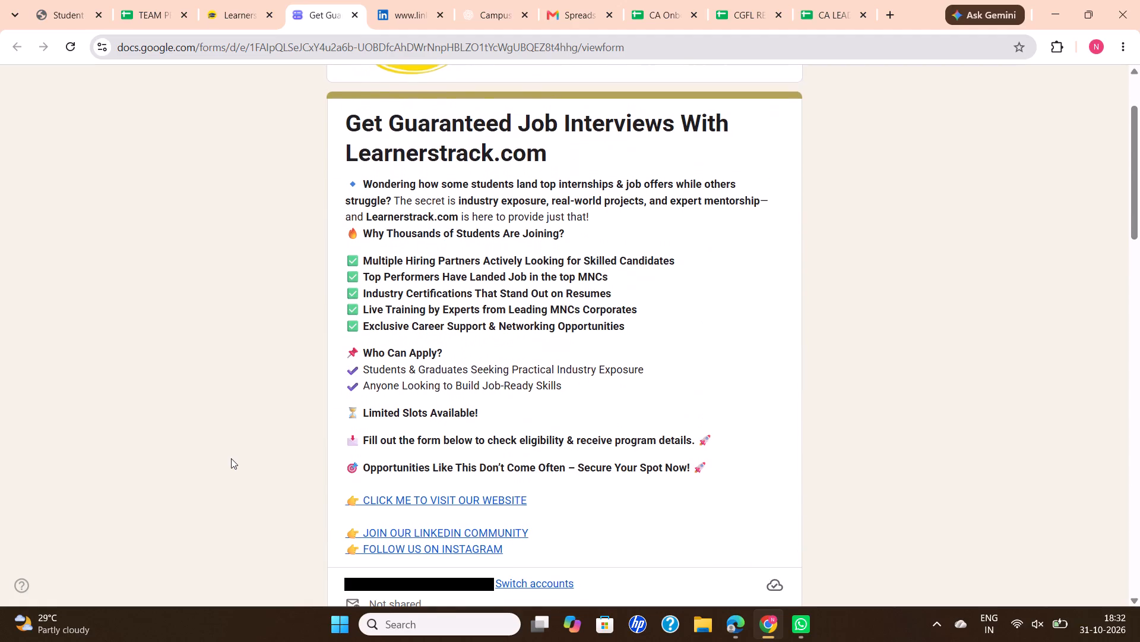
scroll(231, 458, "up", 6)
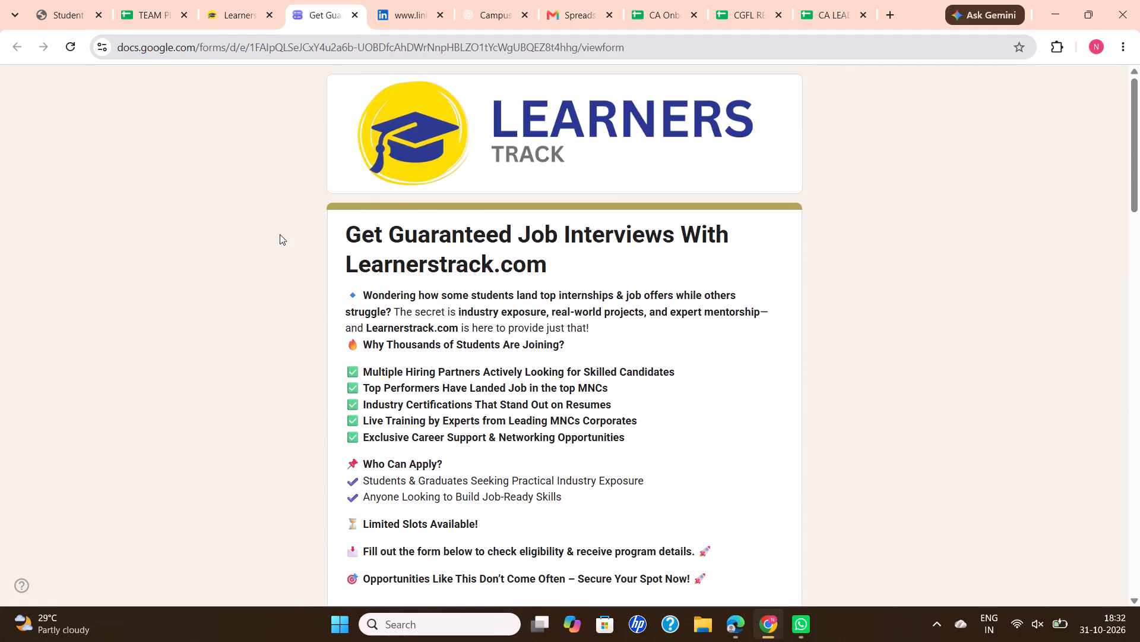
left_click(353, 20)
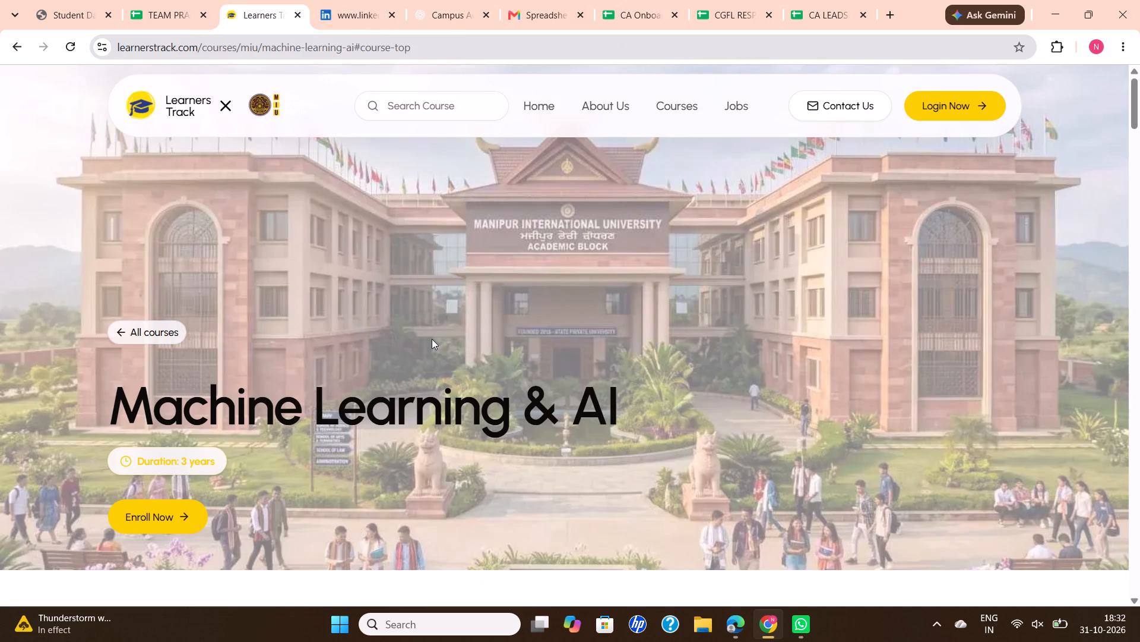
Read through the Machine Learning & AI course's highlights, duration, mode, exam, fee, eligibility, salary and EMI details.
scroll(432, 339, "down", 4)
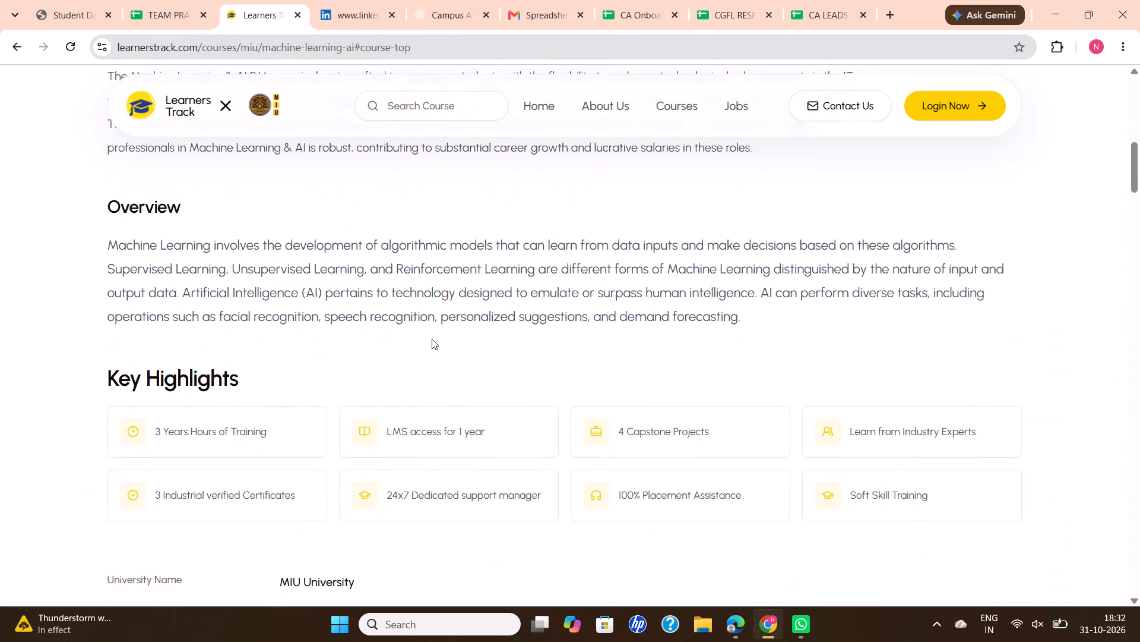
scroll(432, 339, "down", 3)
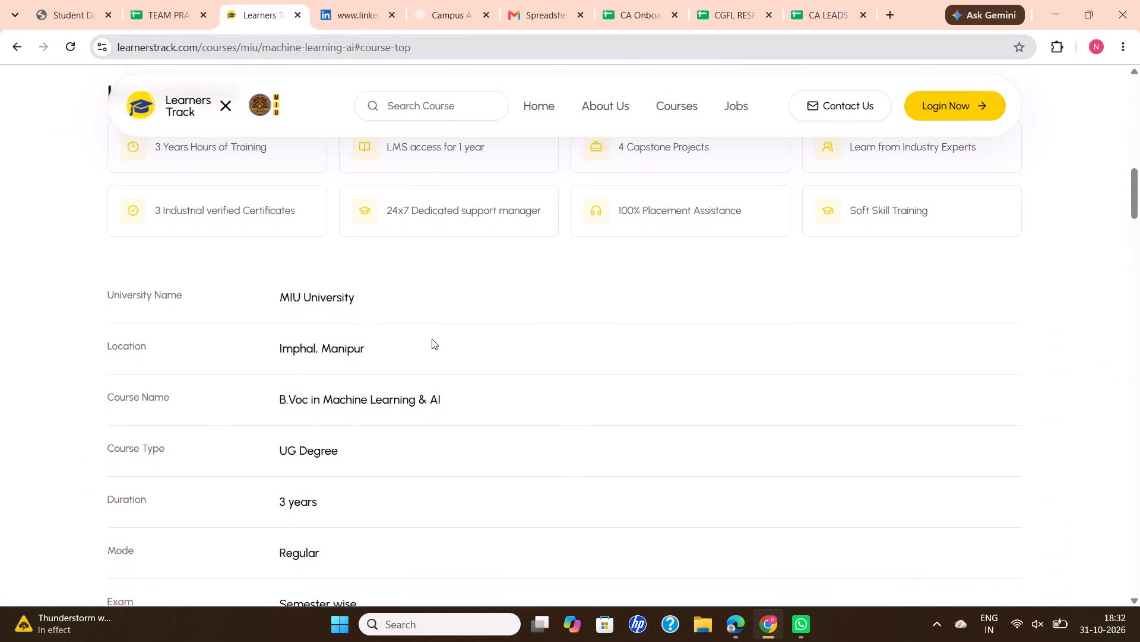
scroll(432, 339, "down", 2)
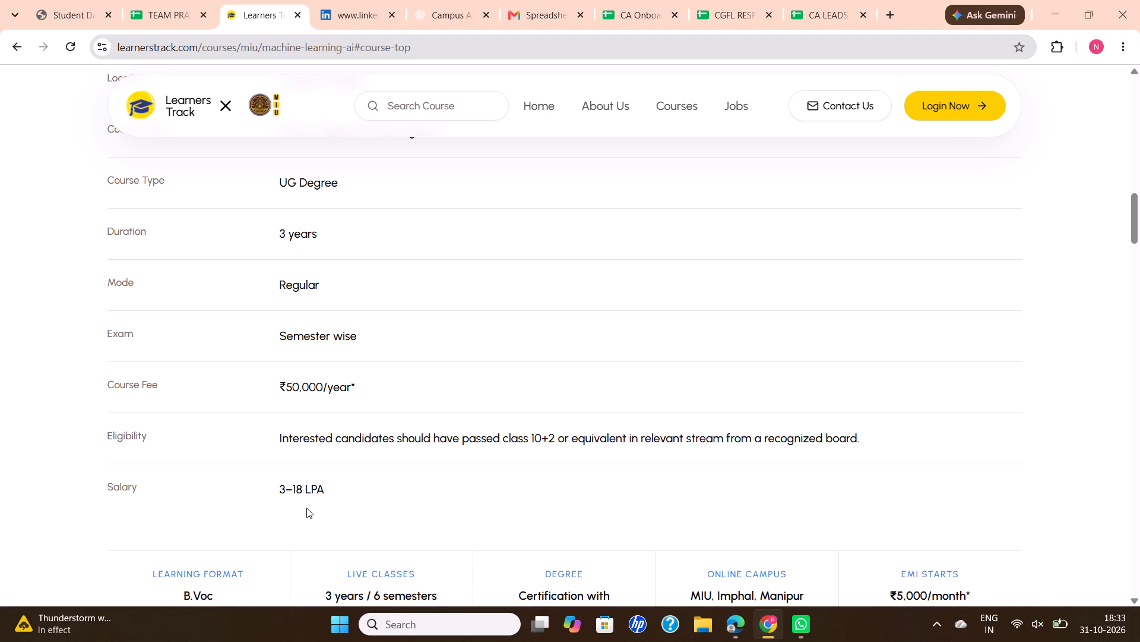
scroll(306, 508, "down", 1)
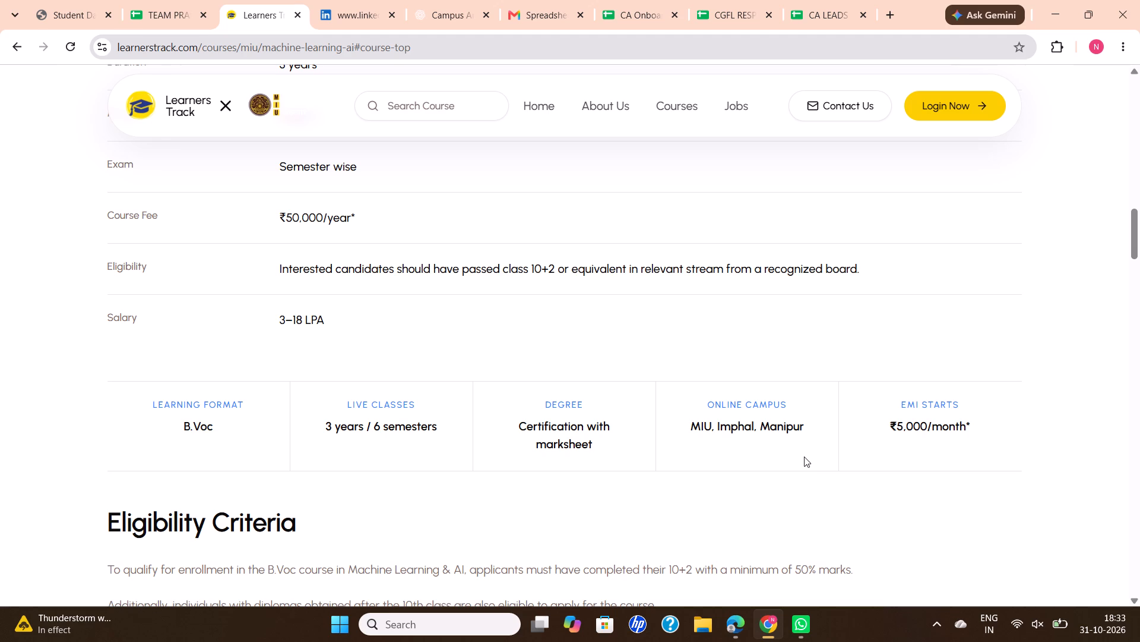
scroll(804, 457, "down", 1)
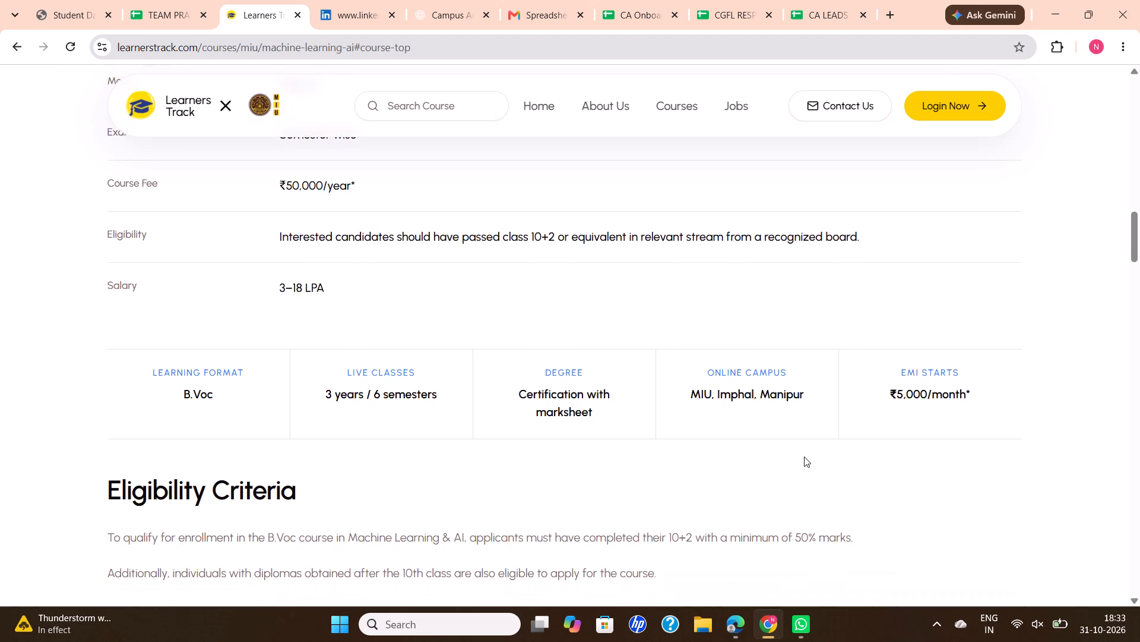
Examine the Manipur International University section, the semester curriculum, the program highlights and the admissions form on the course page.
scroll(804, 457, "down", 3)
scroll(804, 457, "up", 1)
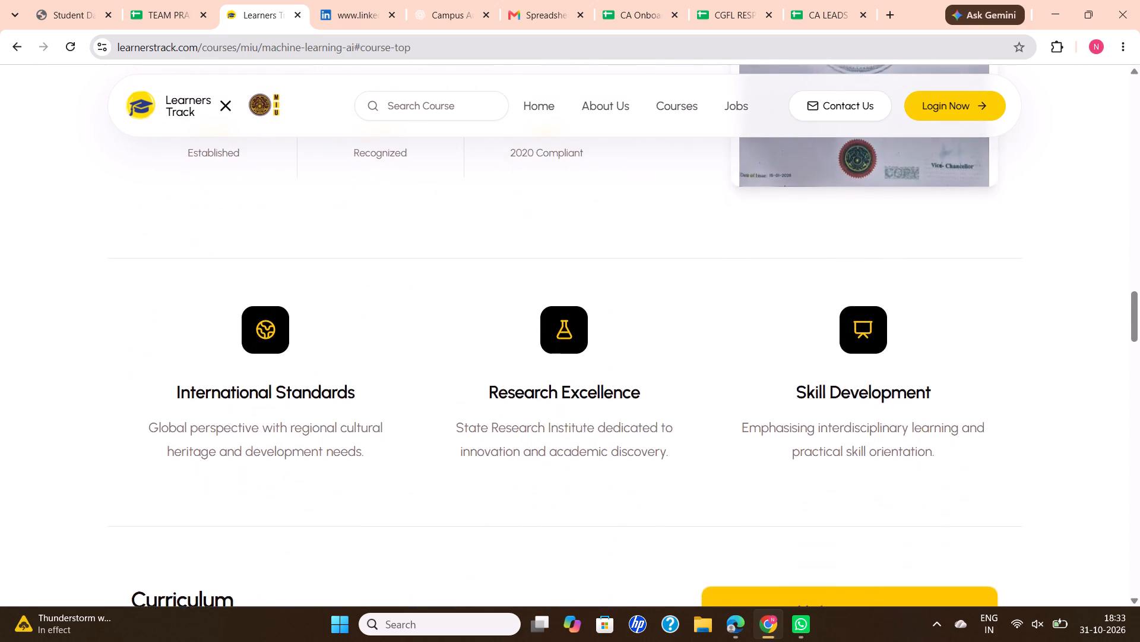
scroll(804, 457, "up", 2)
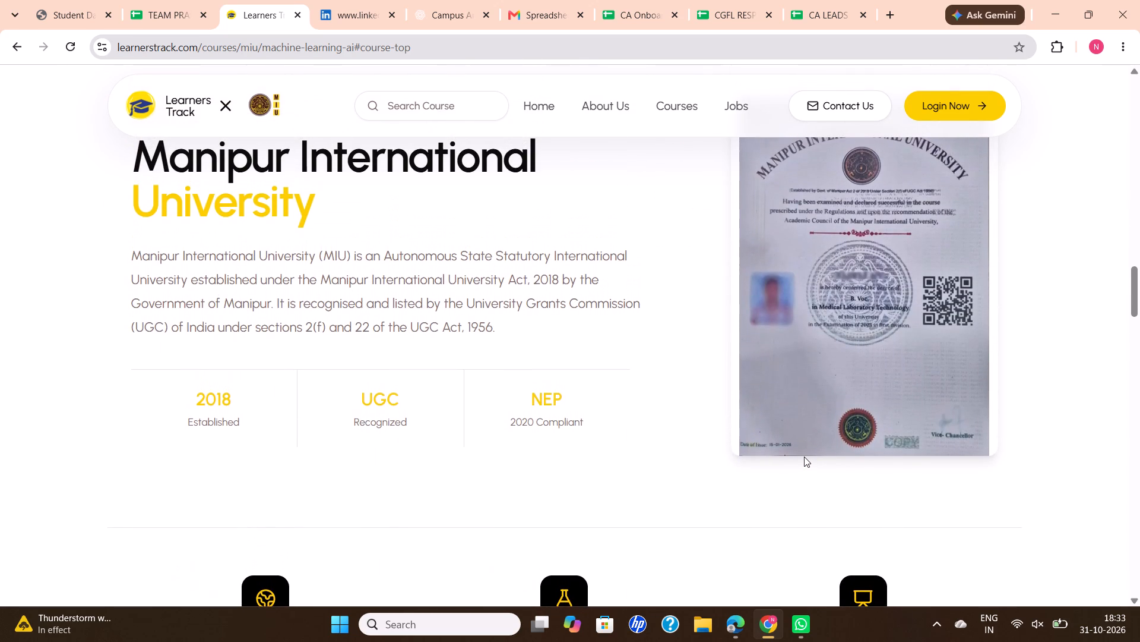
scroll(804, 457, "up", 1)
scroll(804, 457, "down", 1)
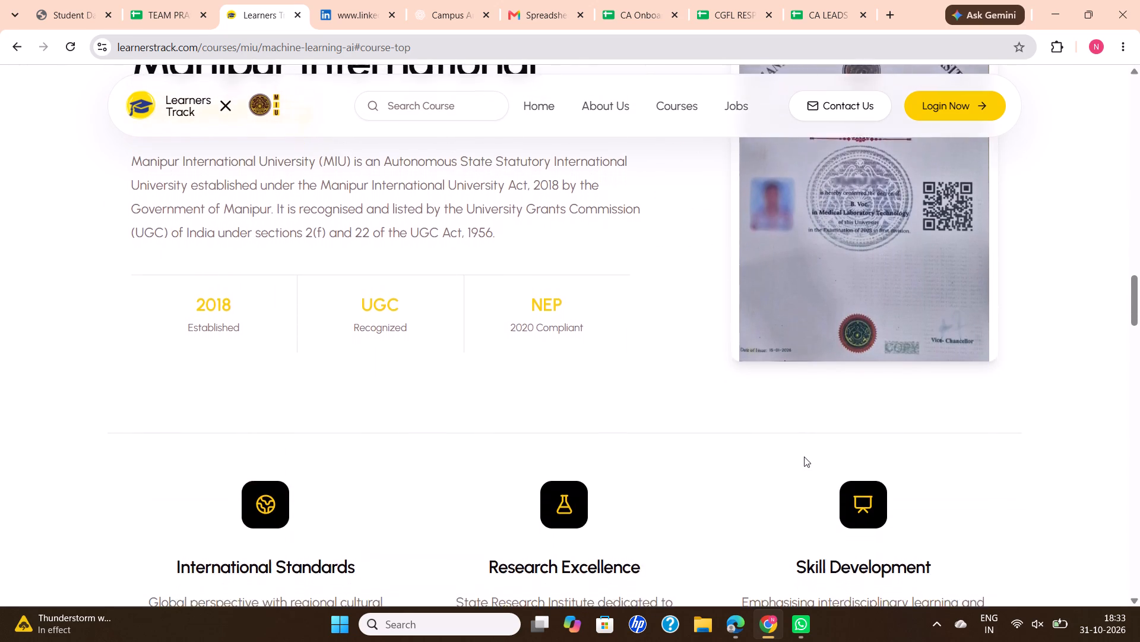
scroll(804, 457, "down", 4)
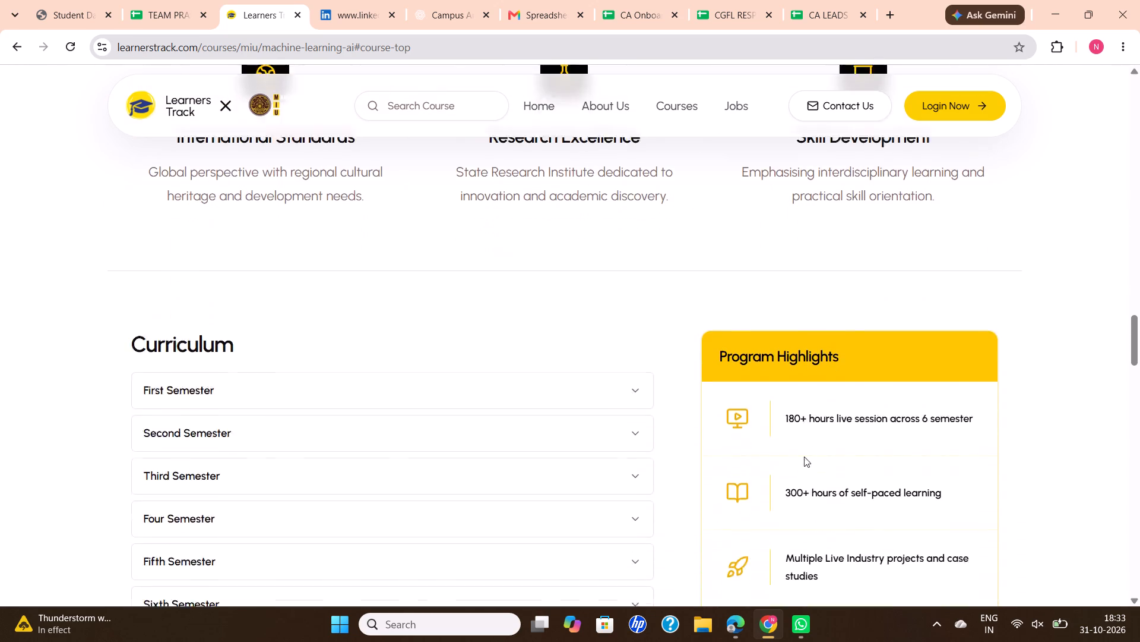
scroll(804, 457, "down", 2)
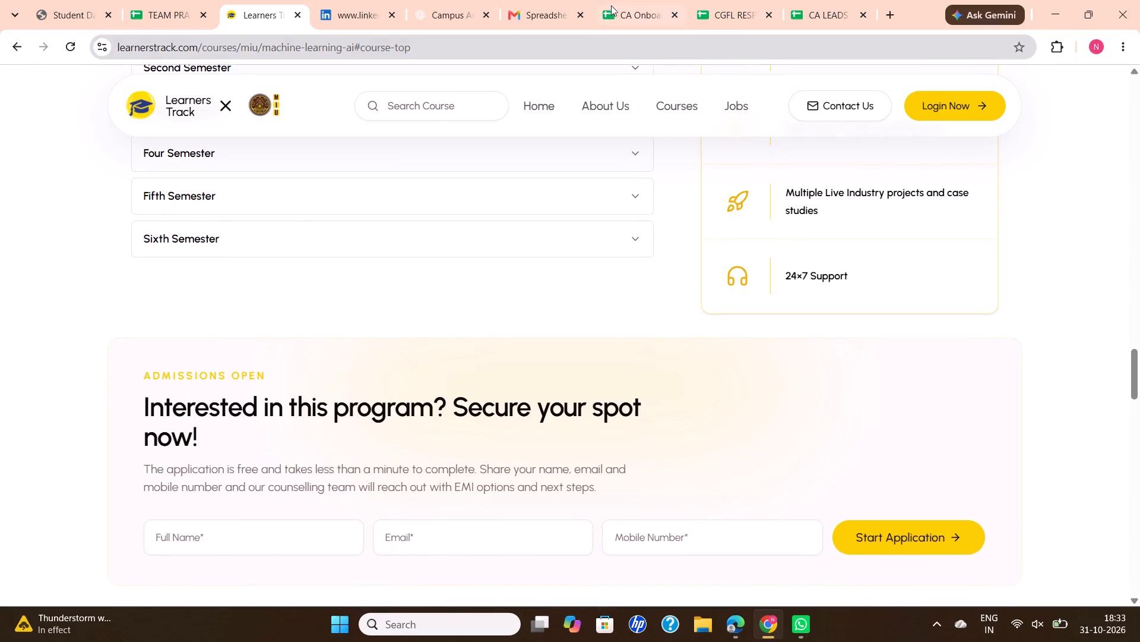
Check the CA Onboarding Application responses and the latest entries on the NARENDRA sheet of CGFL RESPONSES SHEET.
left_click(639, 11)
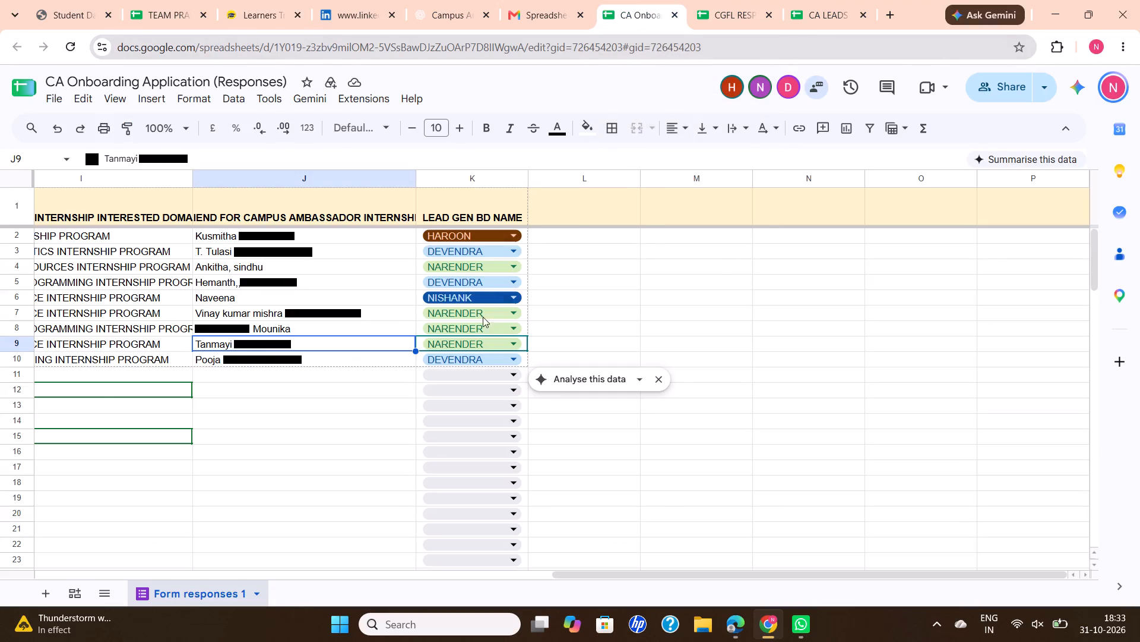
left_click(714, 18)
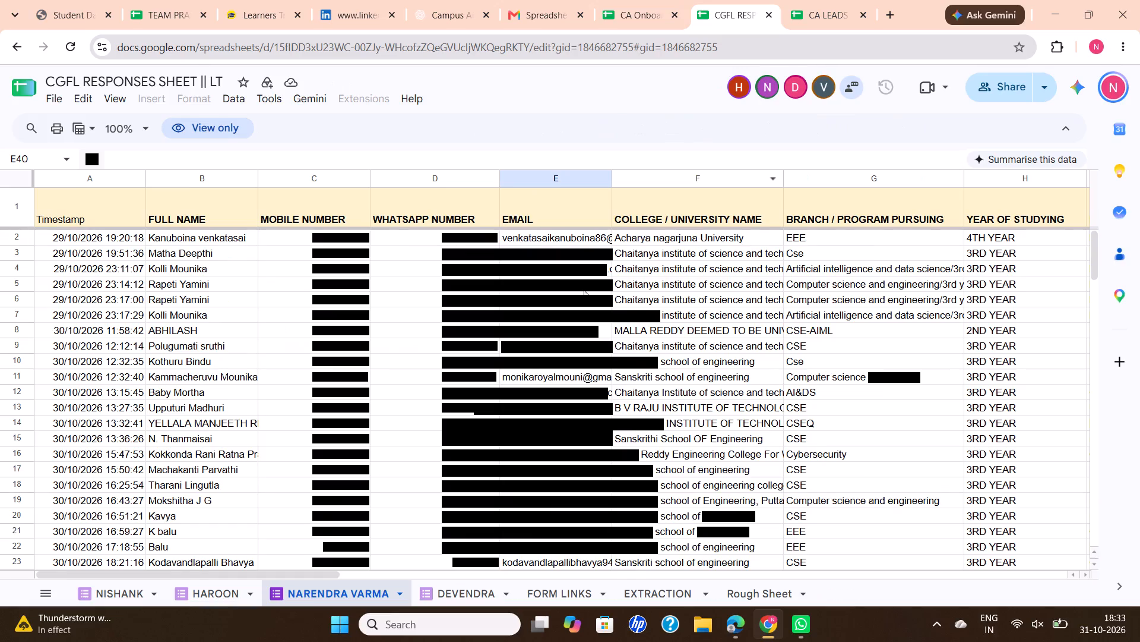
scroll(584, 290, "down", 3)
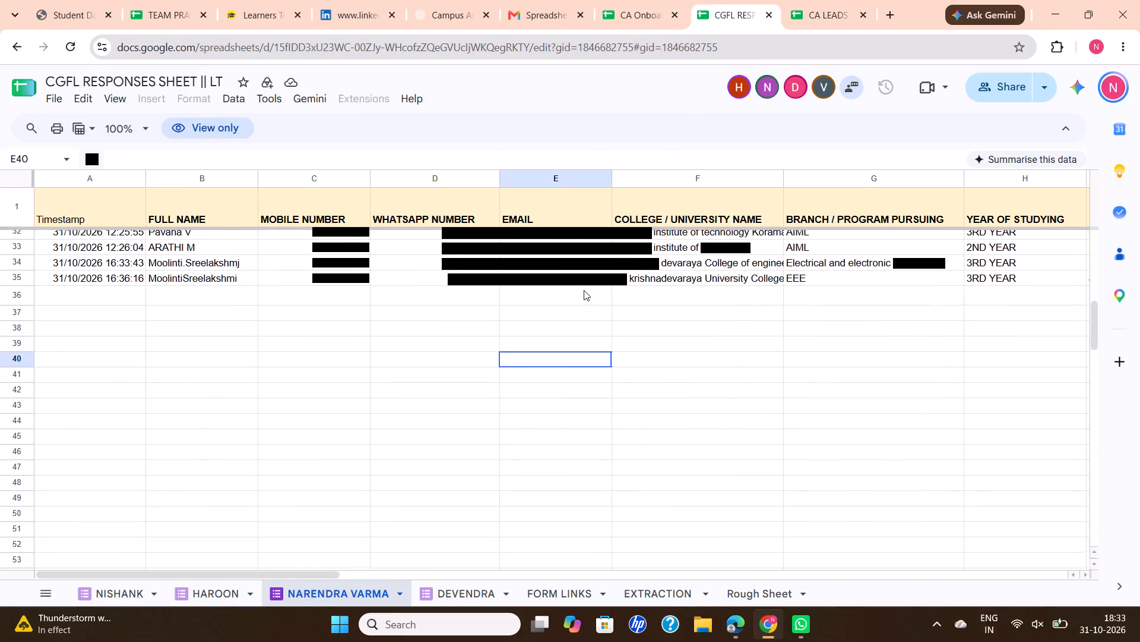
Review the newest entries on the DEVENDRA sheet, including referral codes, and select the names in rows 86 to 92 to count them.
left_click(456, 600)
scroll(460, 493, "down", 2)
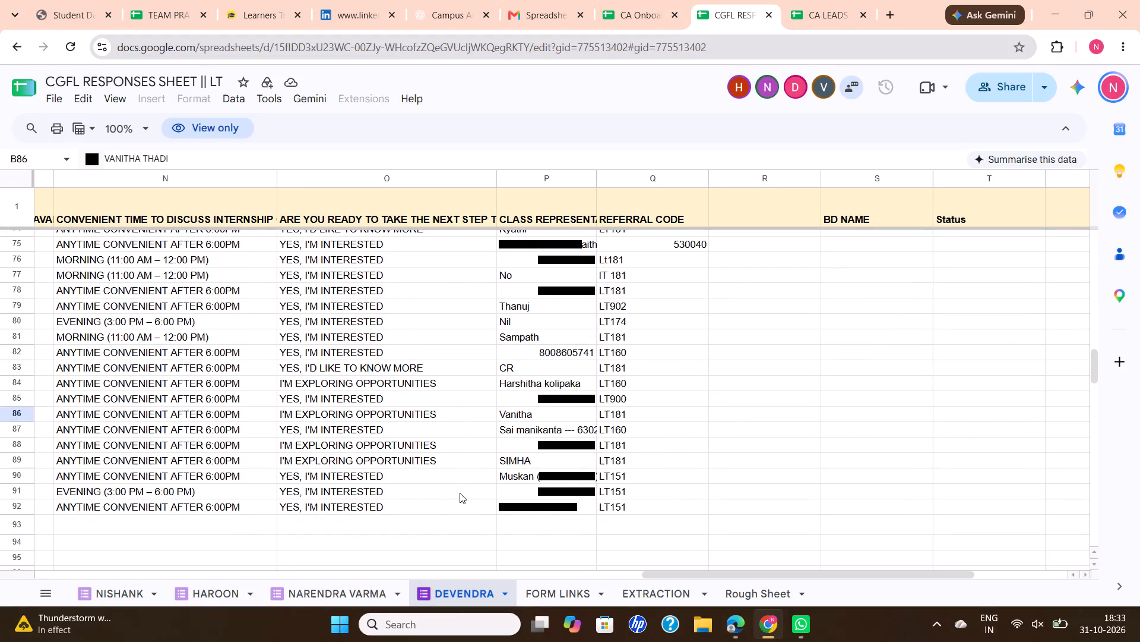
scroll(596, 501, "right", 3)
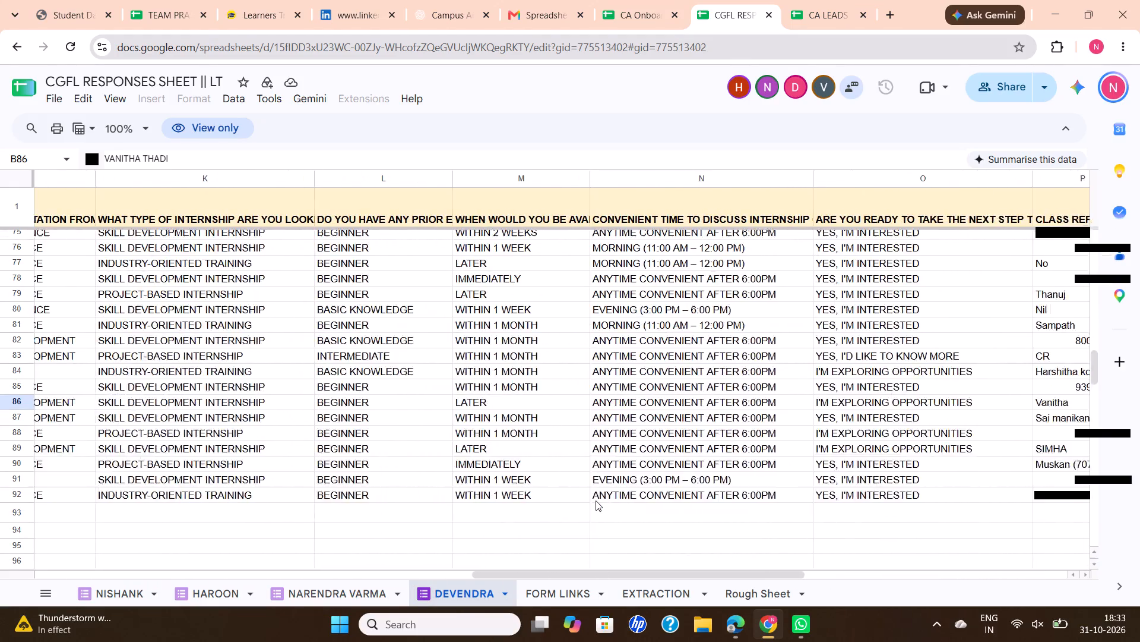
scroll(596, 501, "right", 4)
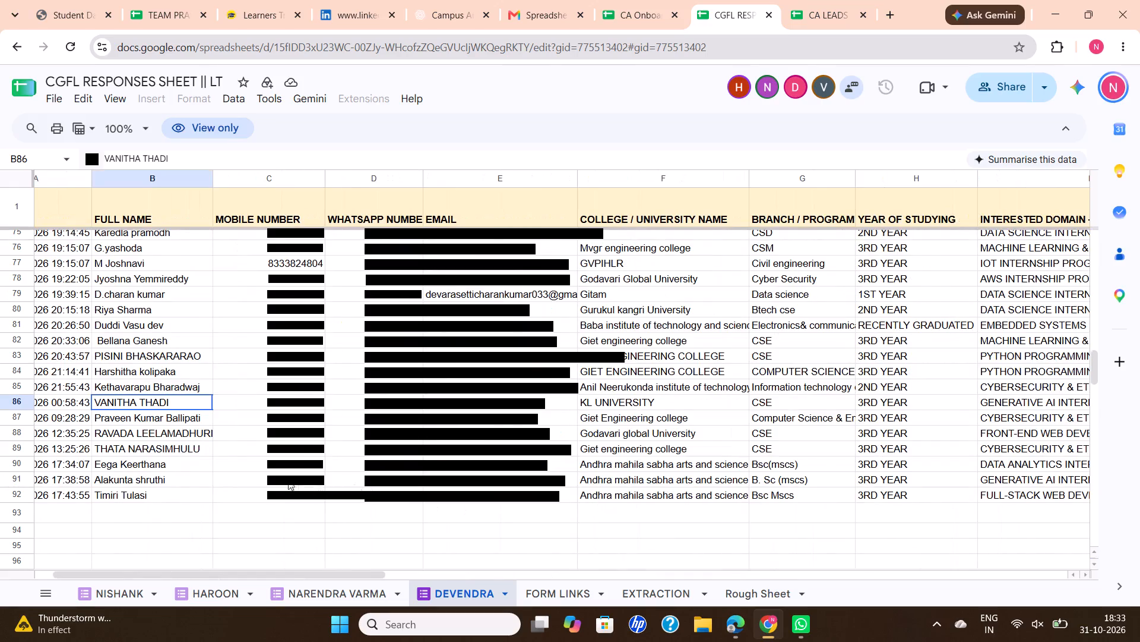
left_click_drag(206, 495, 205, 408)
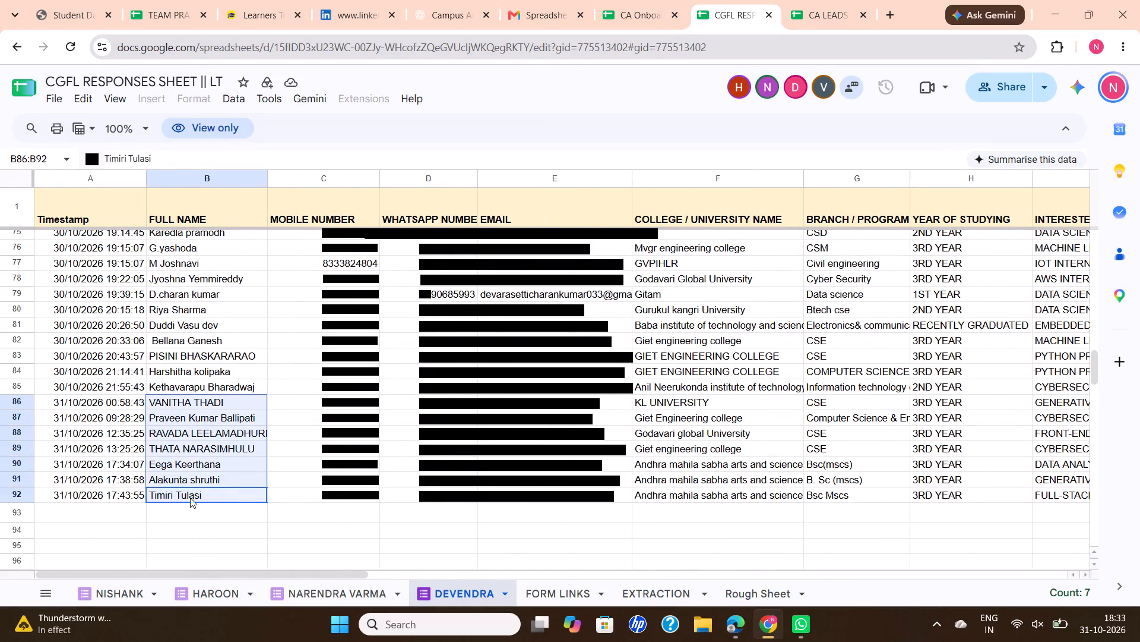
left_click(178, 502)
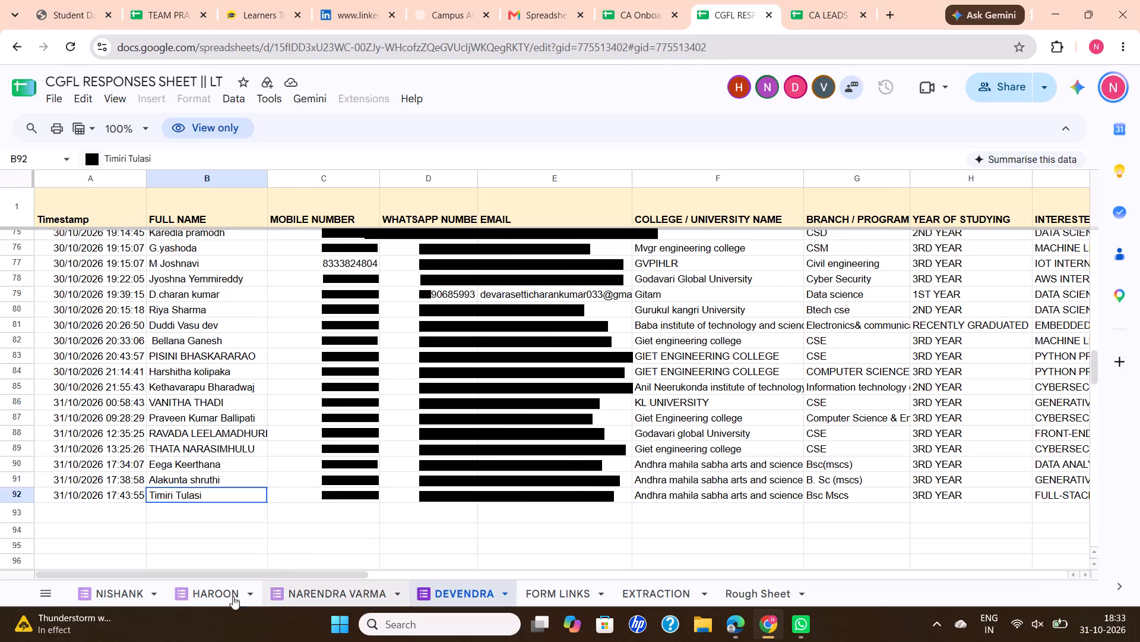
On the HAROON sheet, select the full names in rows 29 to 65 to count the entries dated 31/10/2026.
left_click(219, 597)
left_click_drag(218, 457, 223, 197)
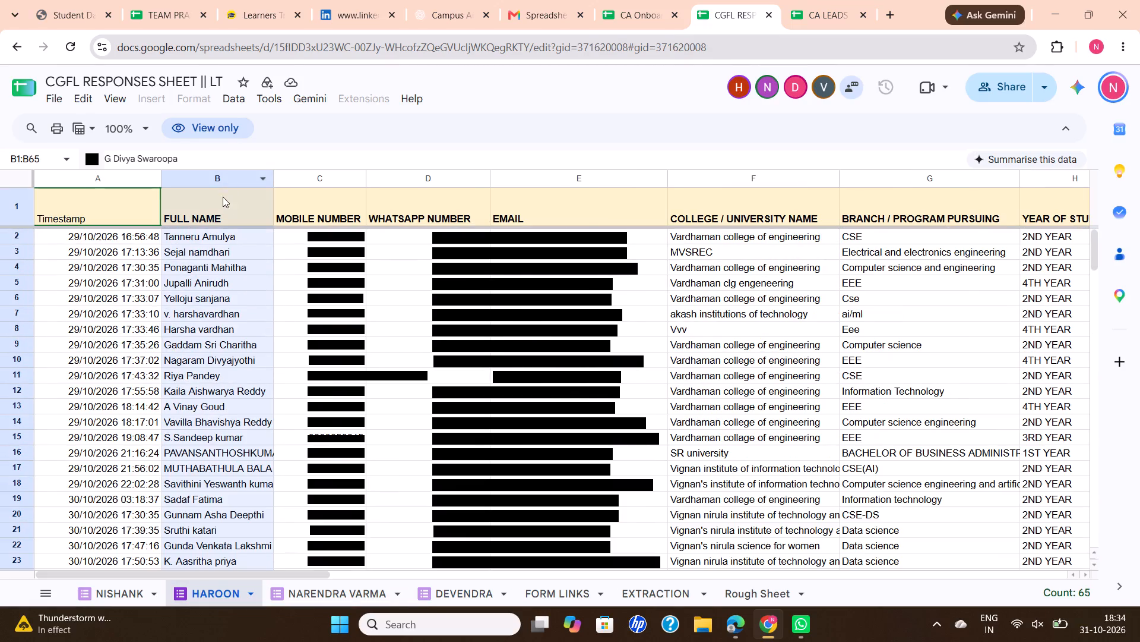
left_click_drag(223, 197, 178, 577)
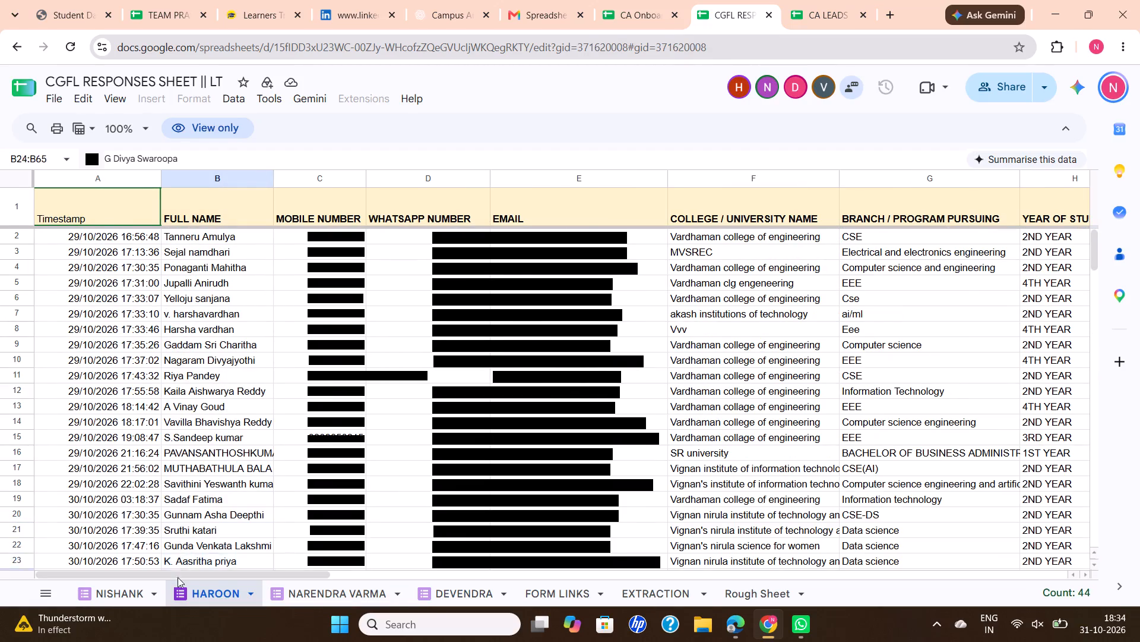
left_click_drag(178, 577, 189, 481)
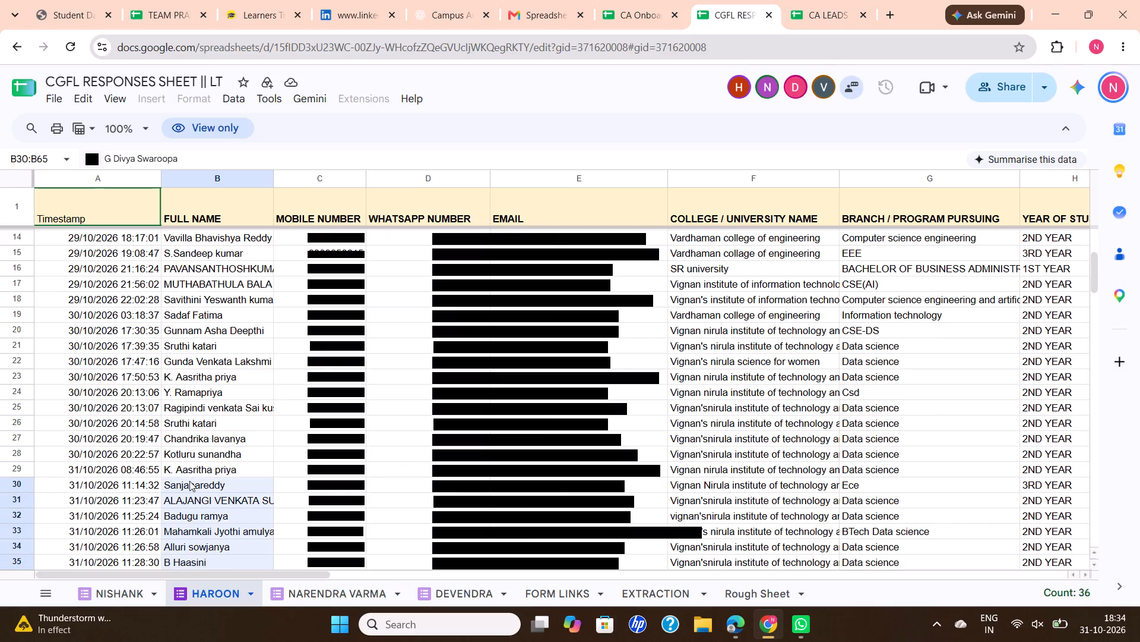
left_click_drag(189, 481, 189, 473)
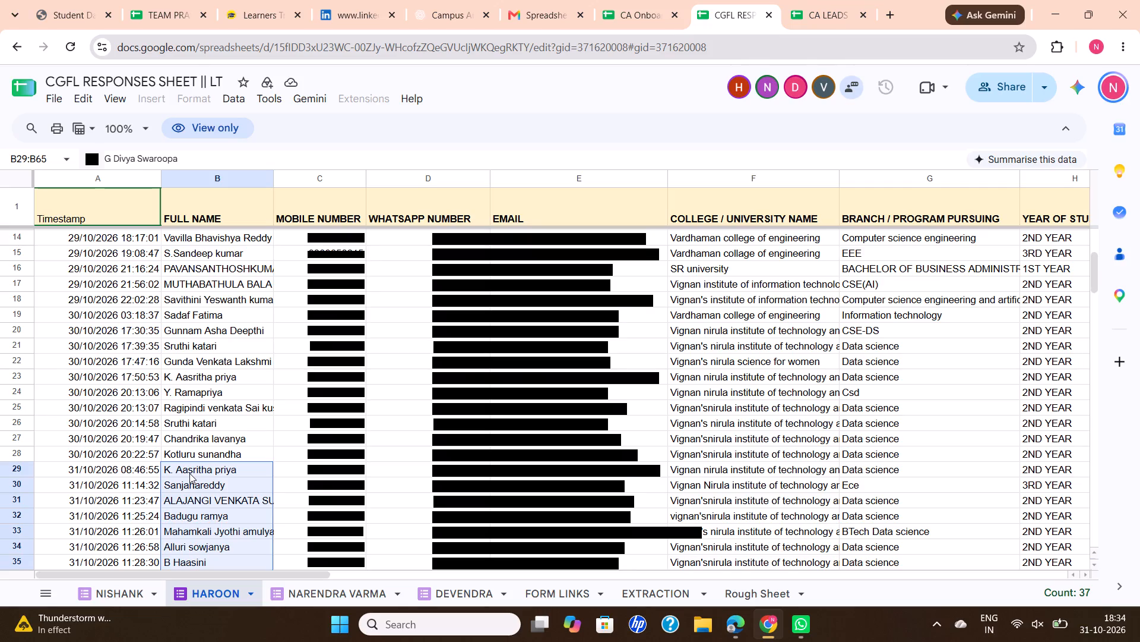
Review the HAROON sheet's 31/10/2026 entries down to the last row, including their colleges, branches, years of study and interested internship domains.
scroll(317, 486, "down", 3)
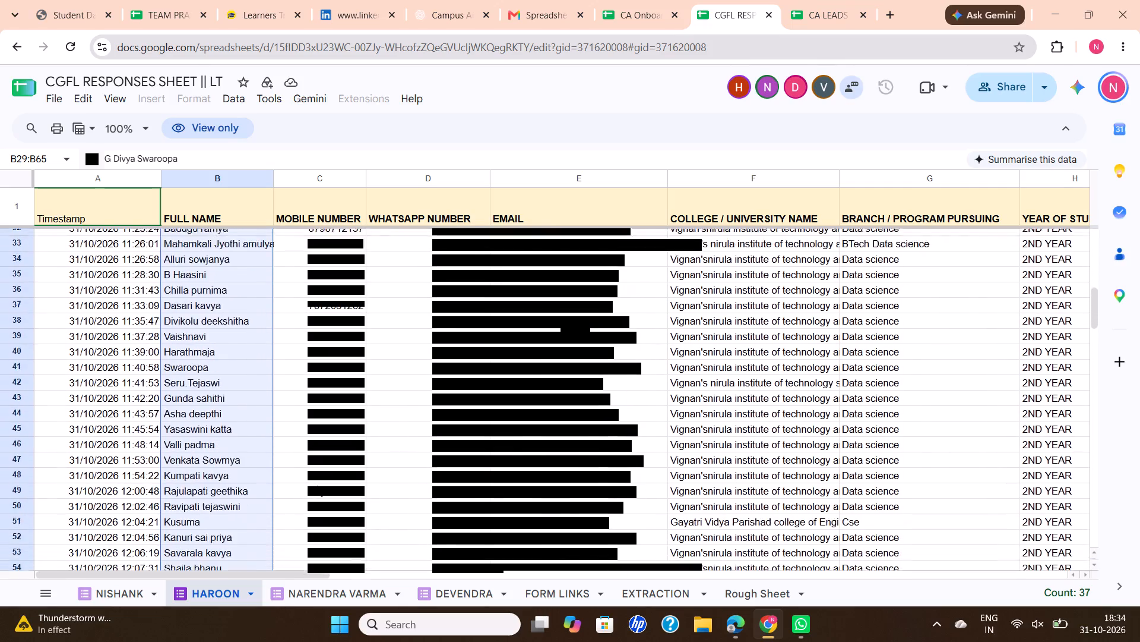
scroll(317, 486, "down", 2)
scroll(317, 486, "up", 1)
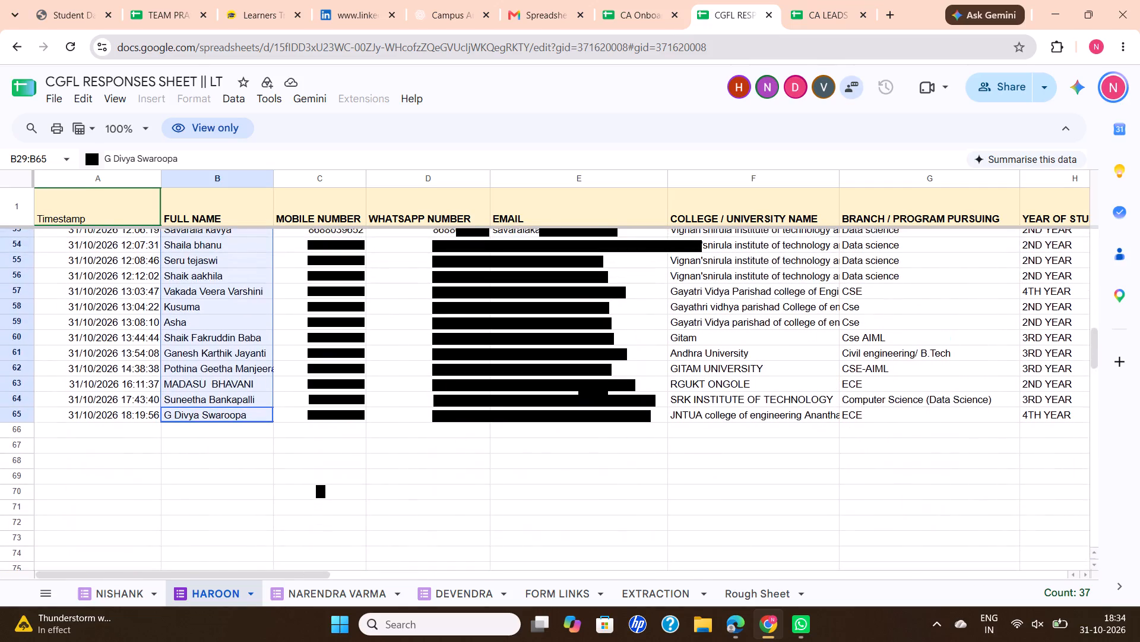
scroll(317, 486, "up", 3)
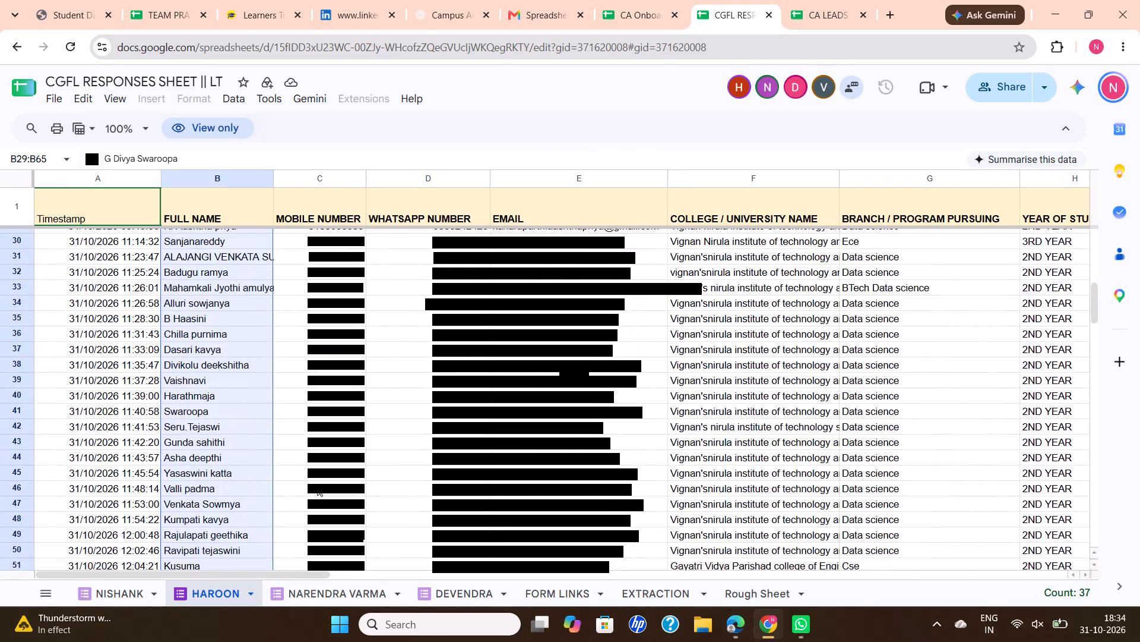
scroll(317, 486, "left", 2)
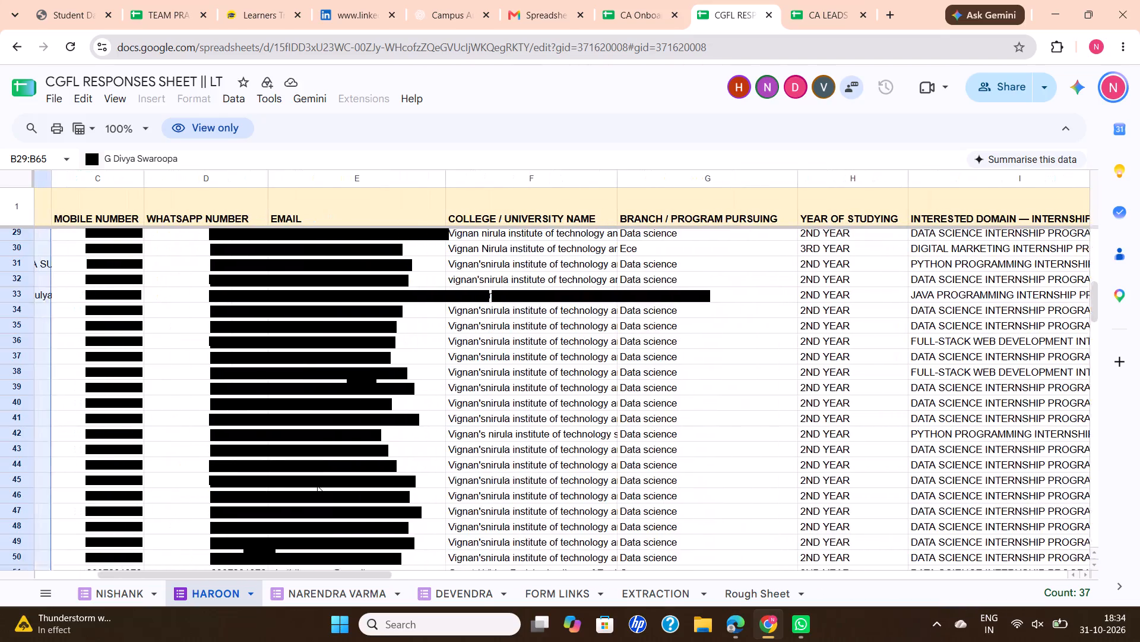
Review the colleges, branches, years of study and internship domains across the HAROON sheet, from the last entries back to row 2.
scroll(317, 486, "down", 1)
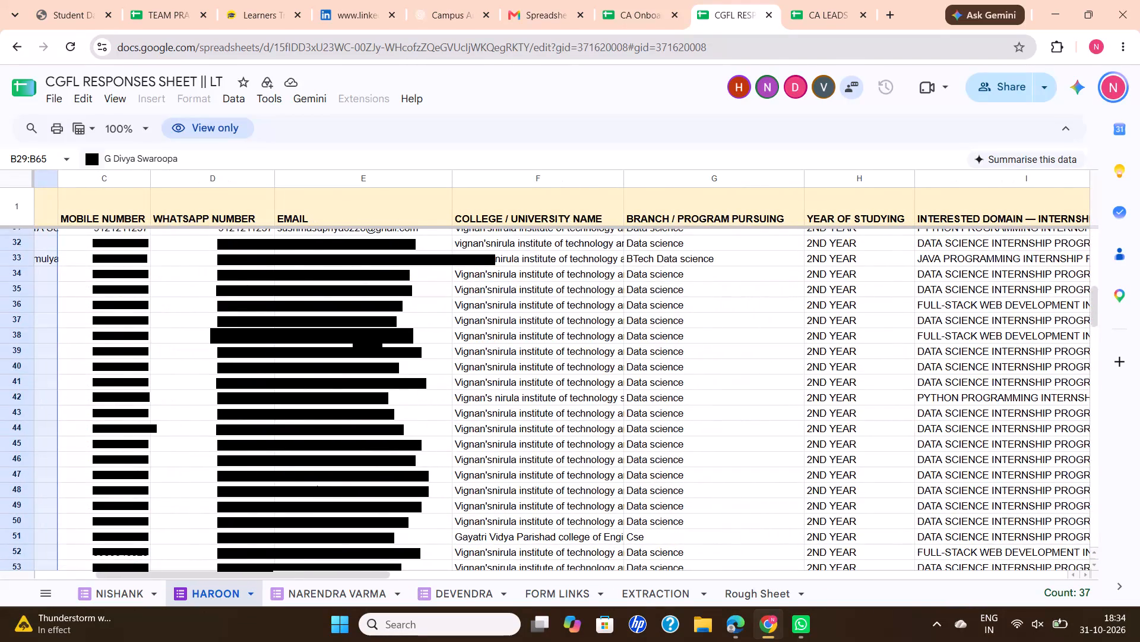
scroll(317, 486, "down", 2)
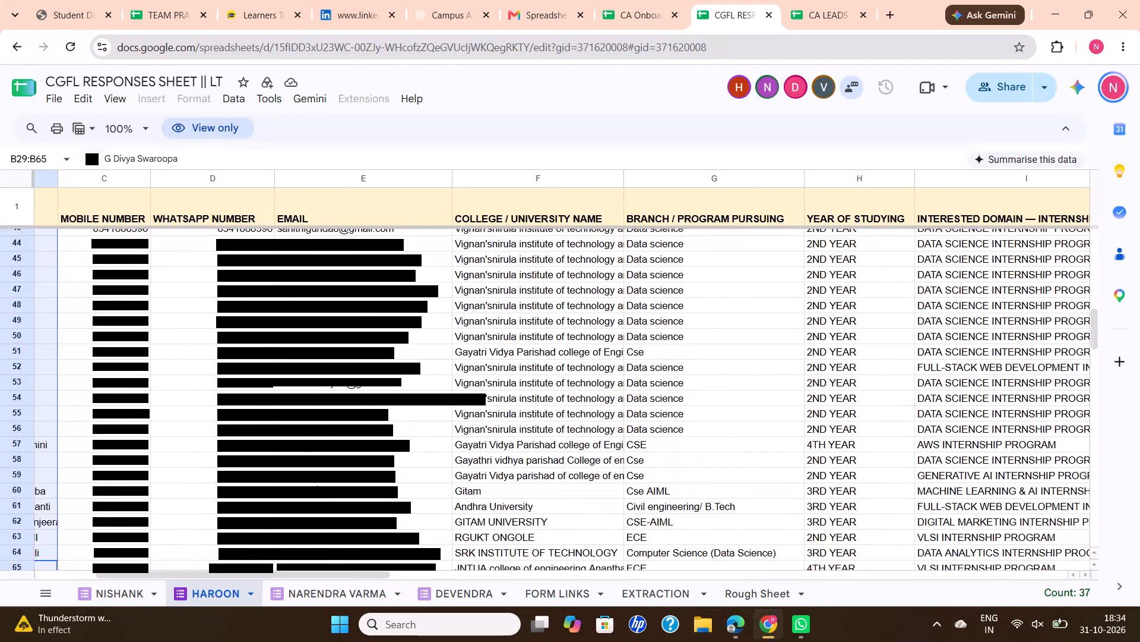
scroll(317, 486, "down", 1)
scroll(317, 486, "up", 1)
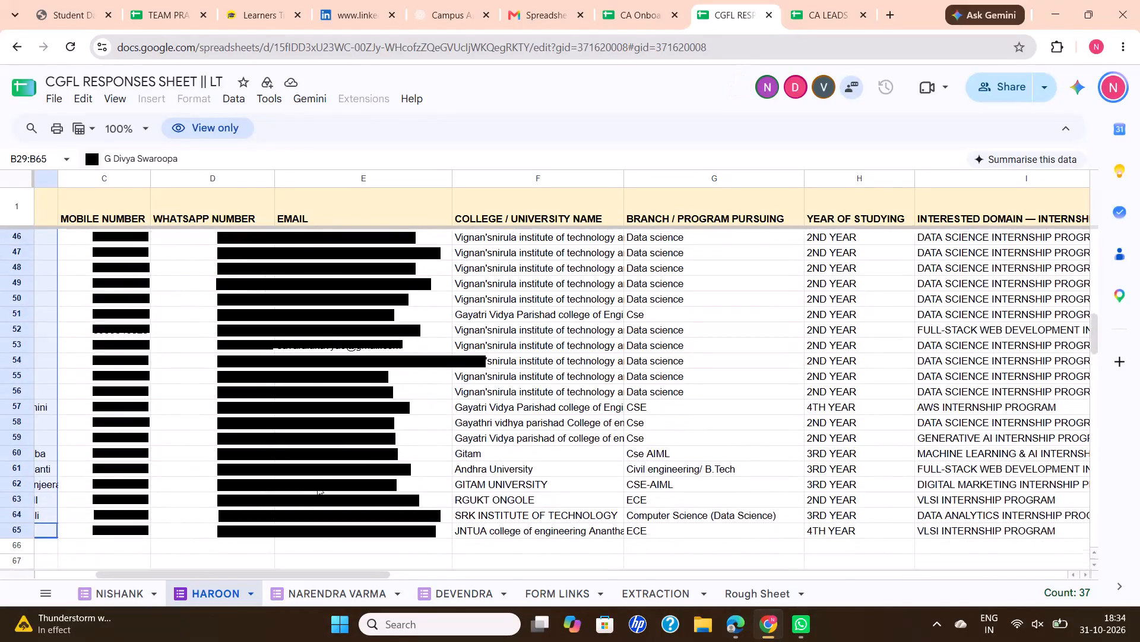
scroll(317, 486, "up", 2)
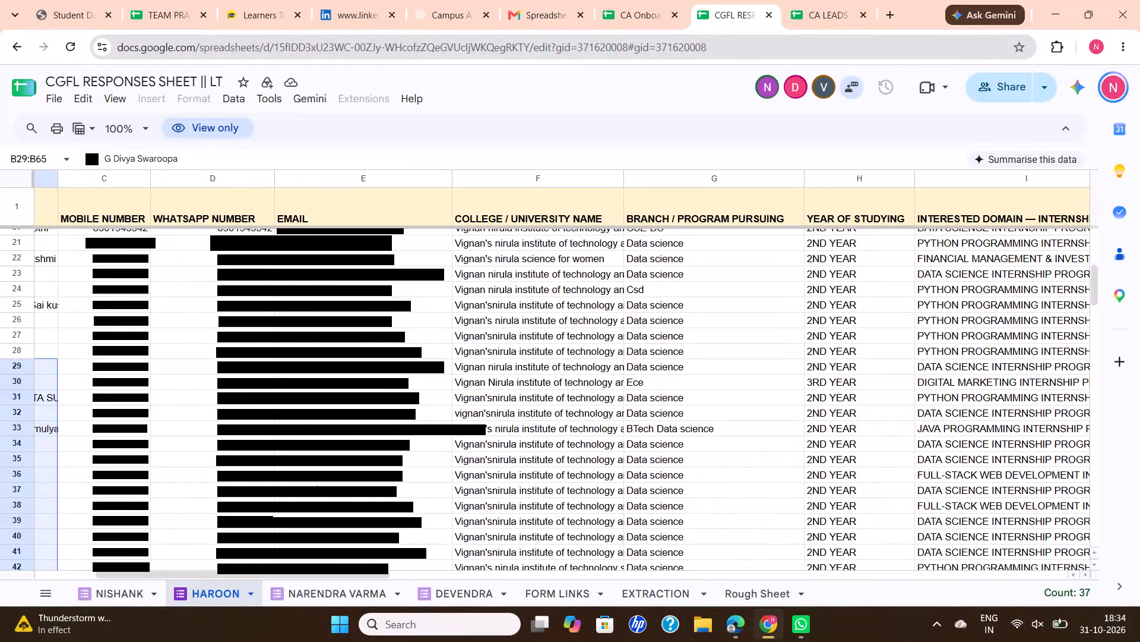
scroll(378, 460, "up", 3)
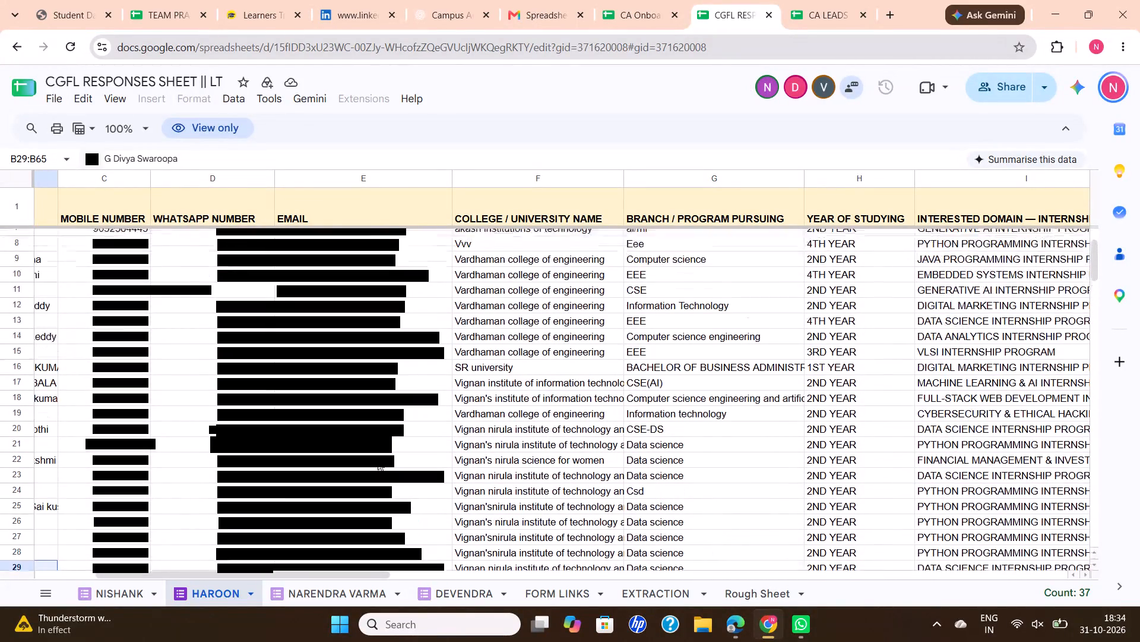
scroll(378, 460, "up", 1)
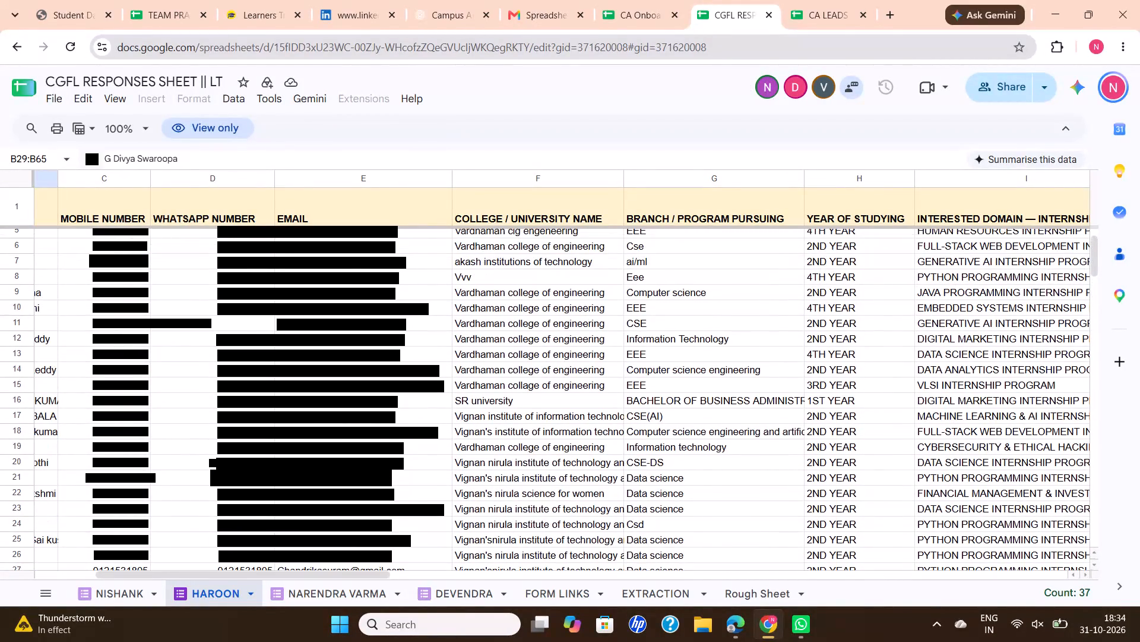
scroll(378, 460, "up", 2)
left_click(498, 452)
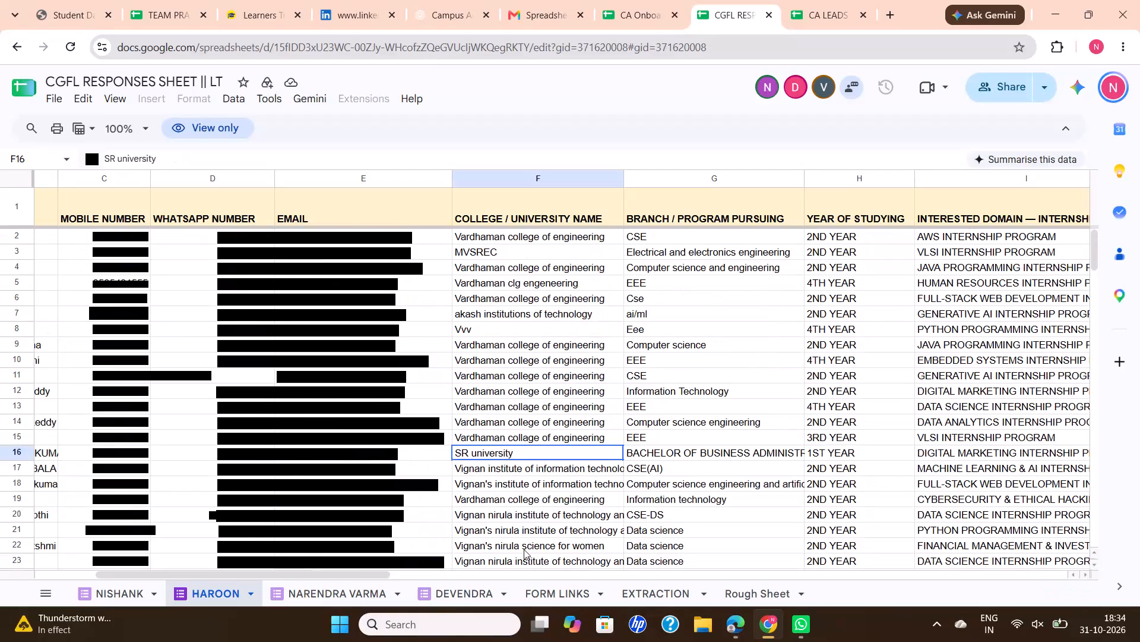
Review the entries on the NARENDRA sheet from the newest rows back towards the first, including colleges, branches and internship domains.
left_click(334, 596)
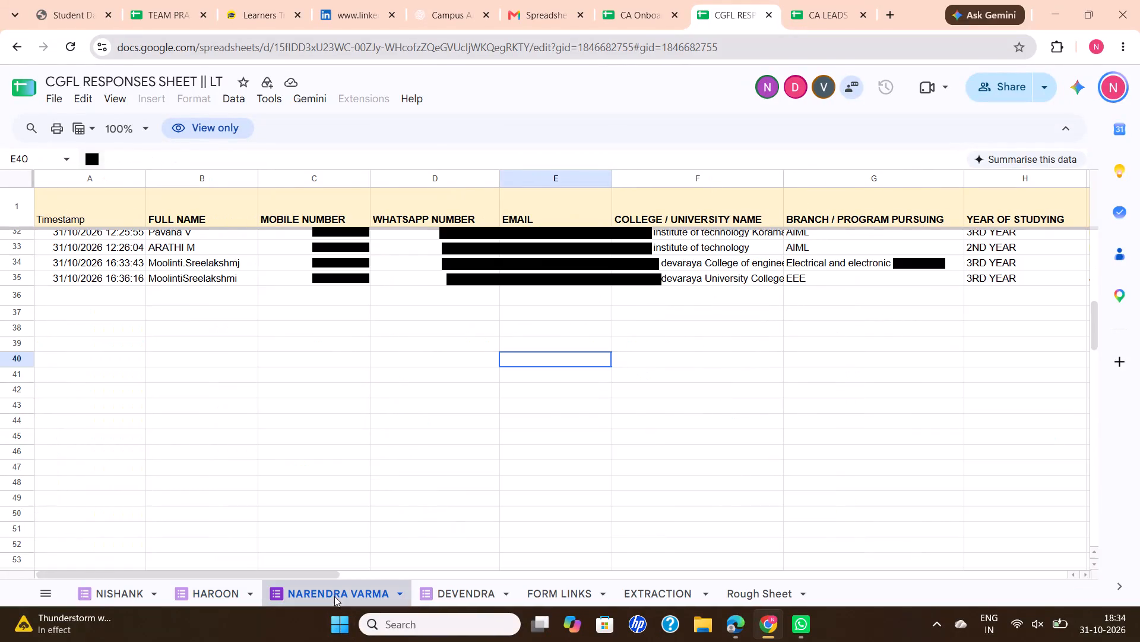
left_click(387, 473)
scroll(387, 473, "up", 1)
scroll(466, 480, "up", 1)
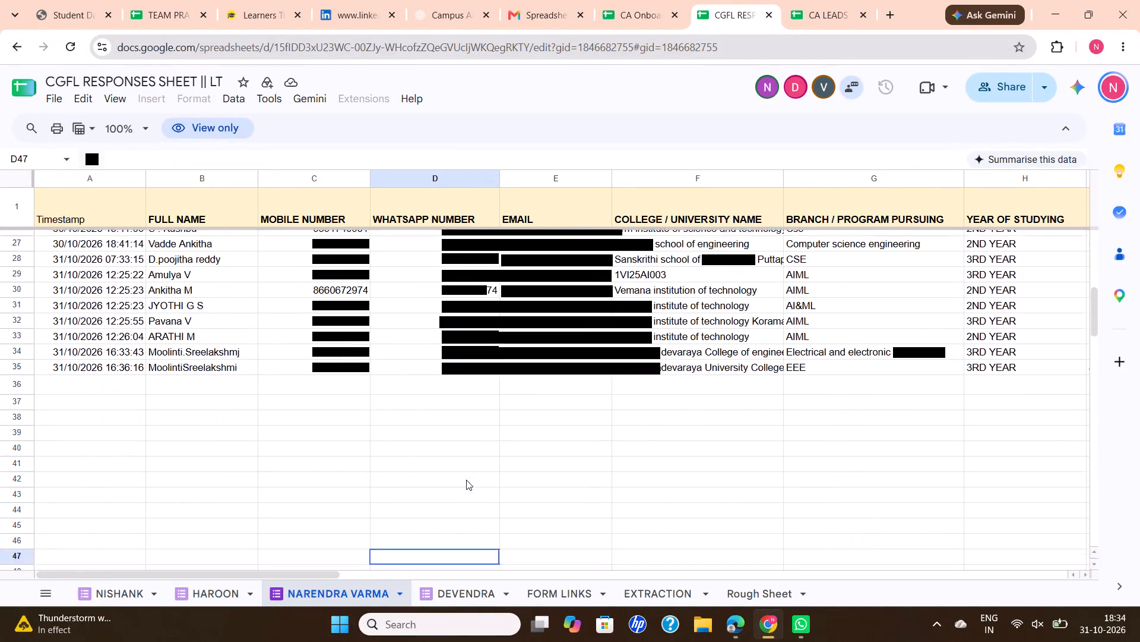
scroll(466, 480, "up", 4)
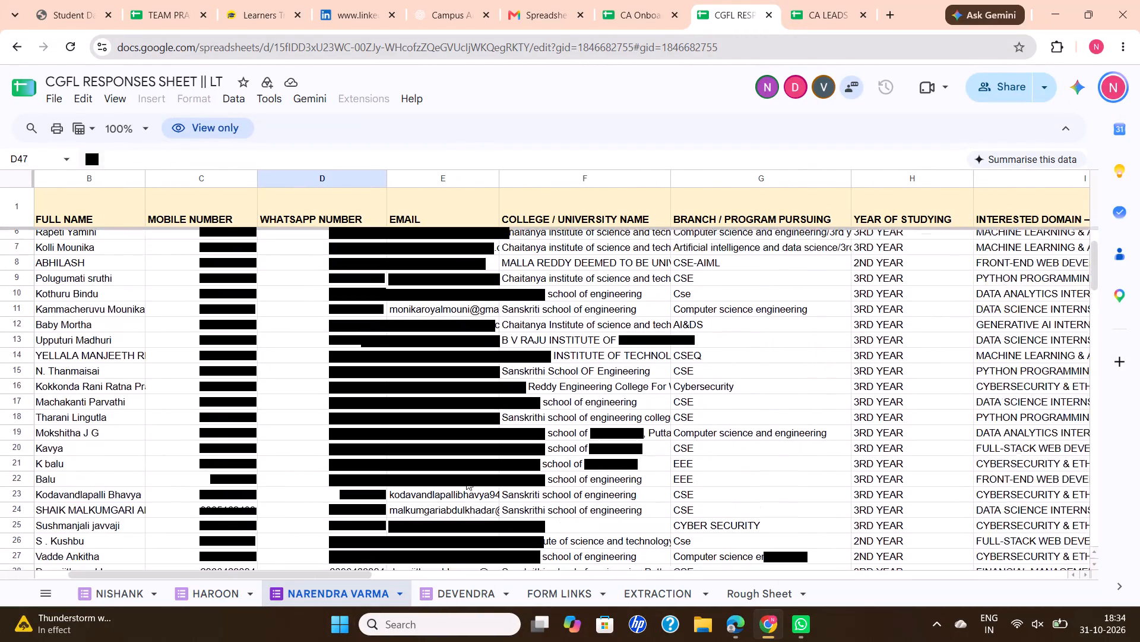
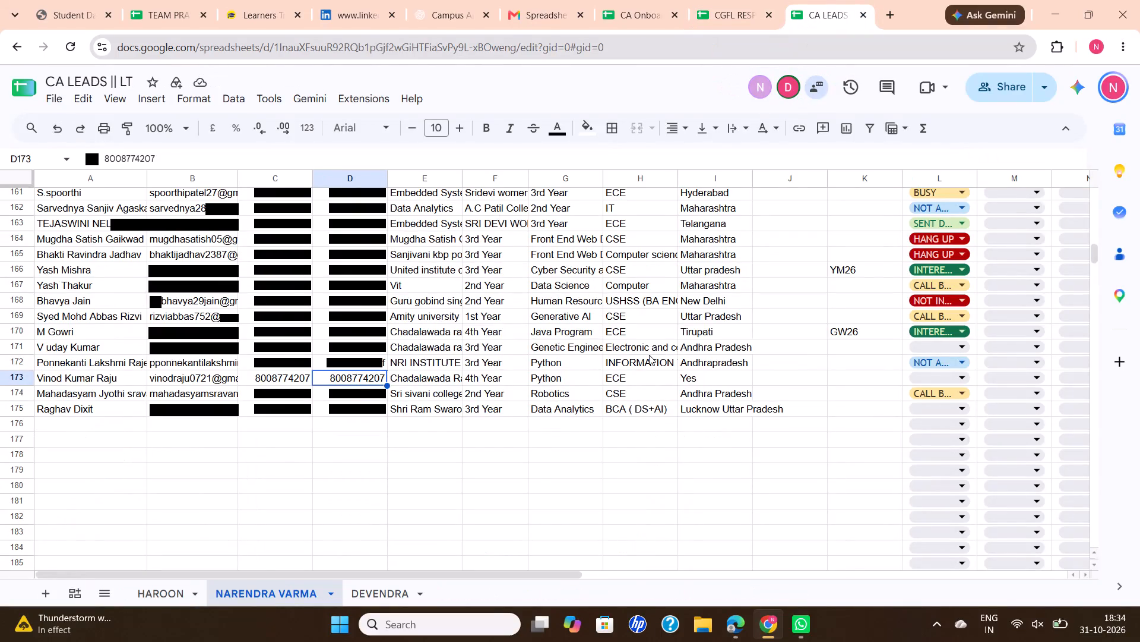
Review the call statuses, referral codes and remarks of the earlier leads on NARENDRA's sheet of CA LEADS, from row 175 back to row 93.
scroll(649, 355, "up", 3)
scroll(649, 355, "left", 2)
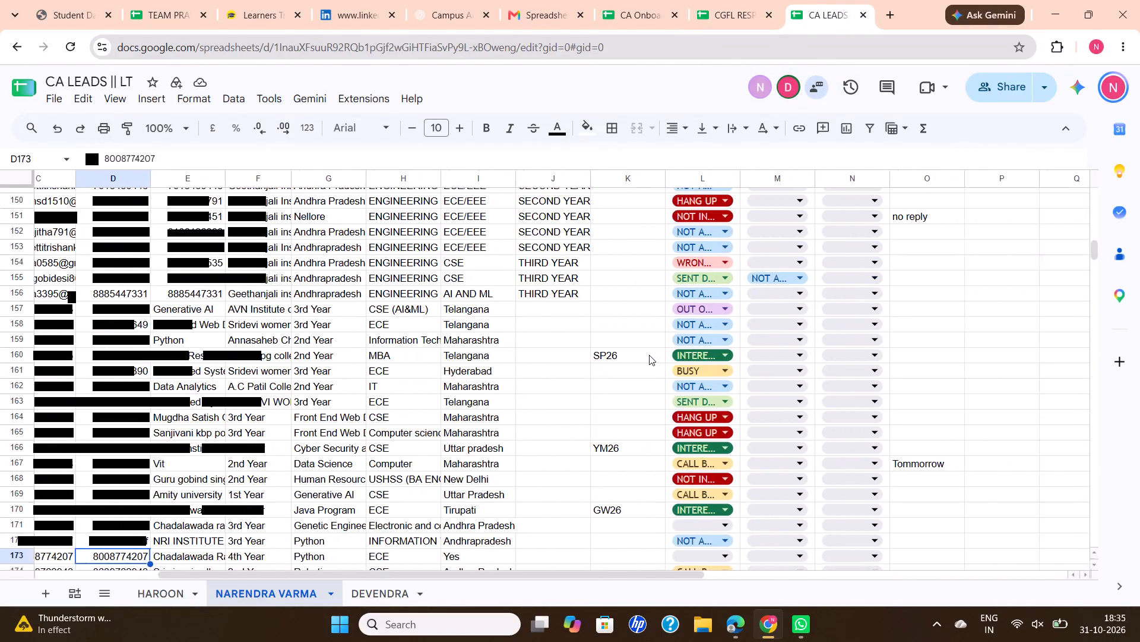
scroll(649, 355, "up", 2)
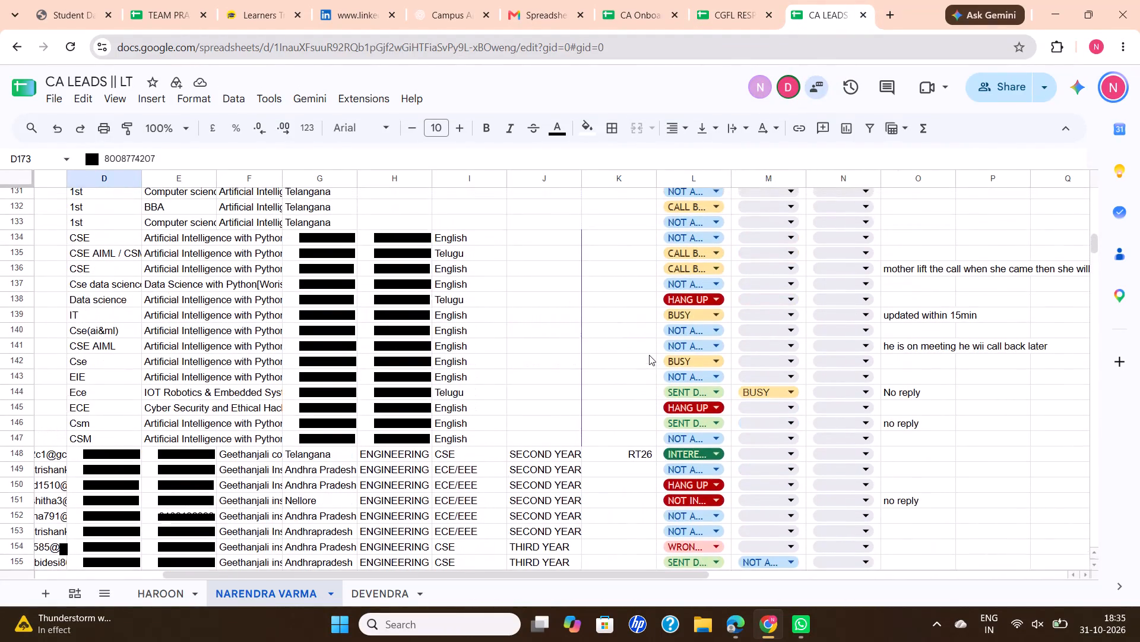
scroll(649, 355, "left", 1)
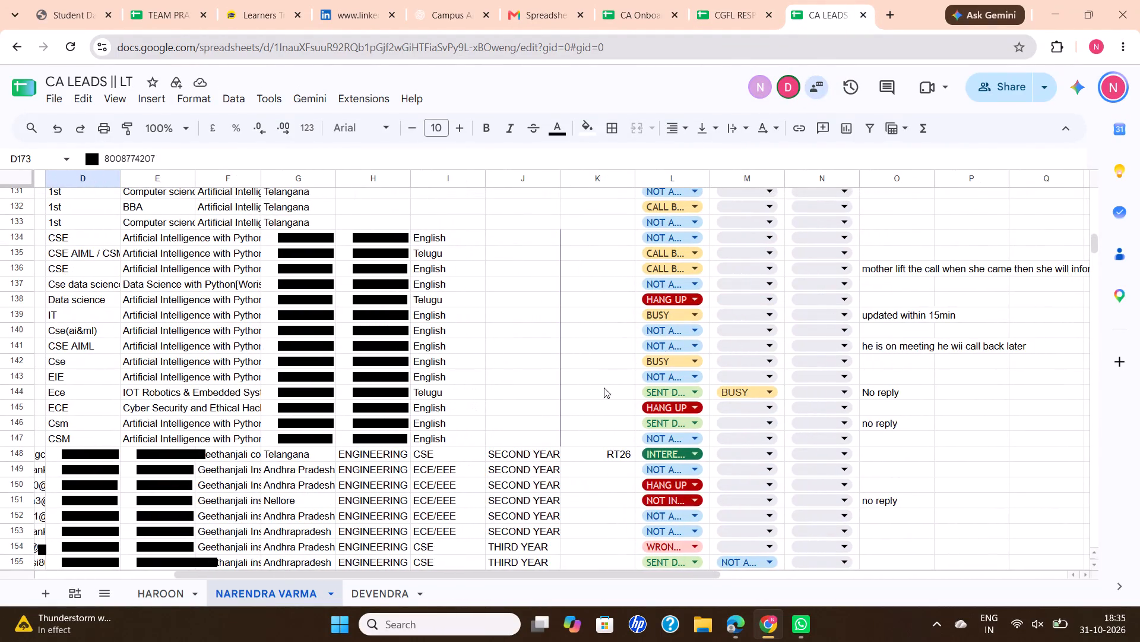
scroll(604, 388, "up", 2)
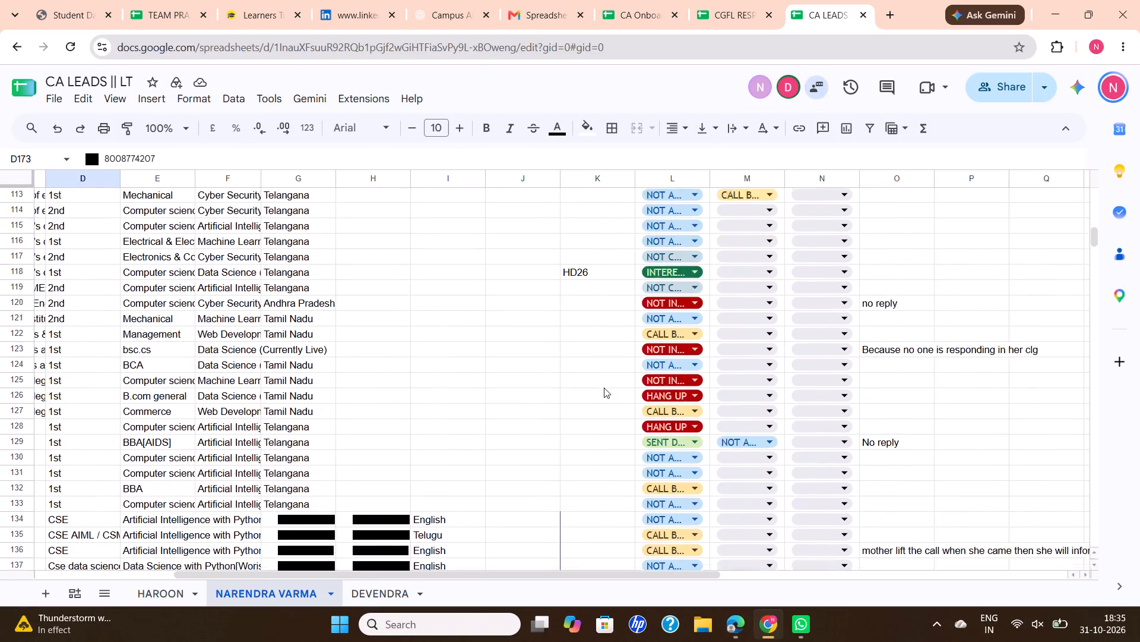
scroll(604, 388, "up", 2)
scroll(619, 430, "down", 1)
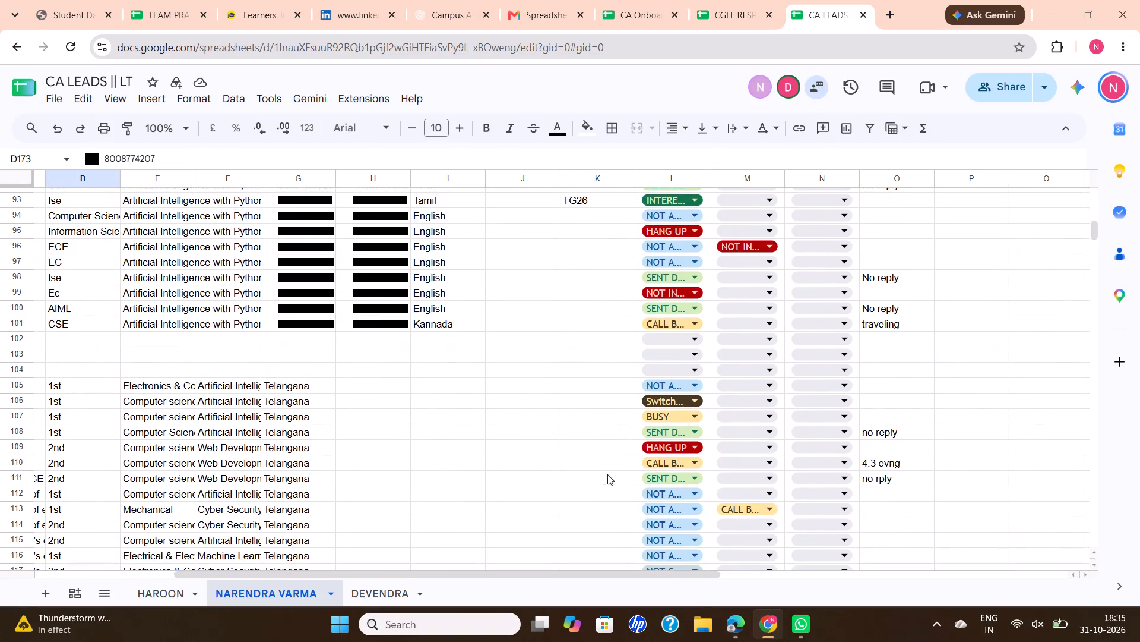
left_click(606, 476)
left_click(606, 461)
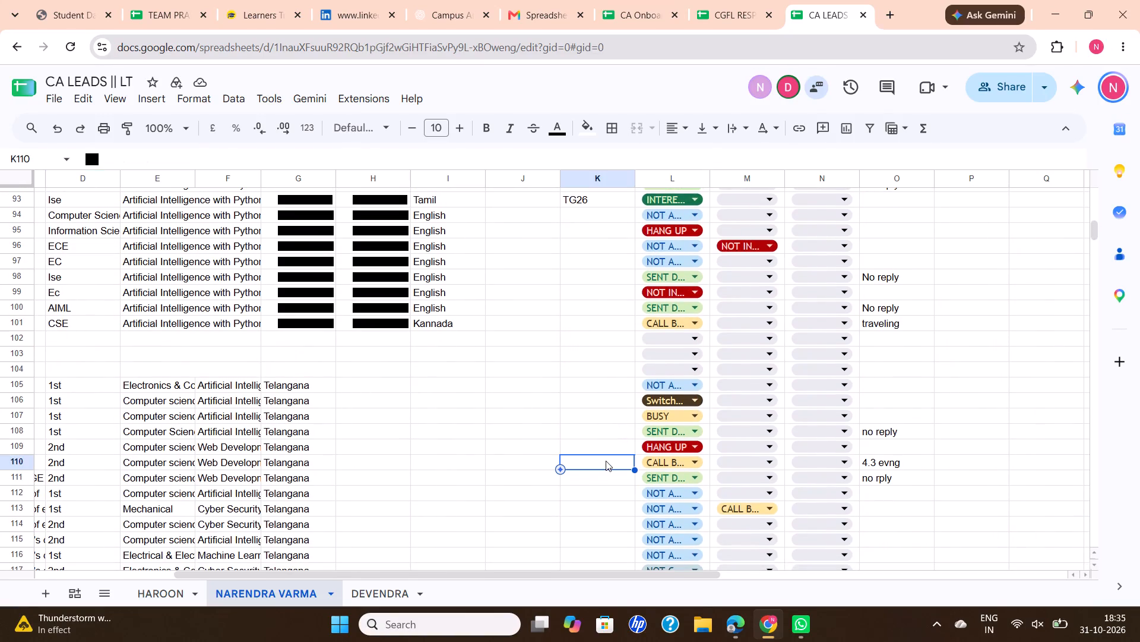
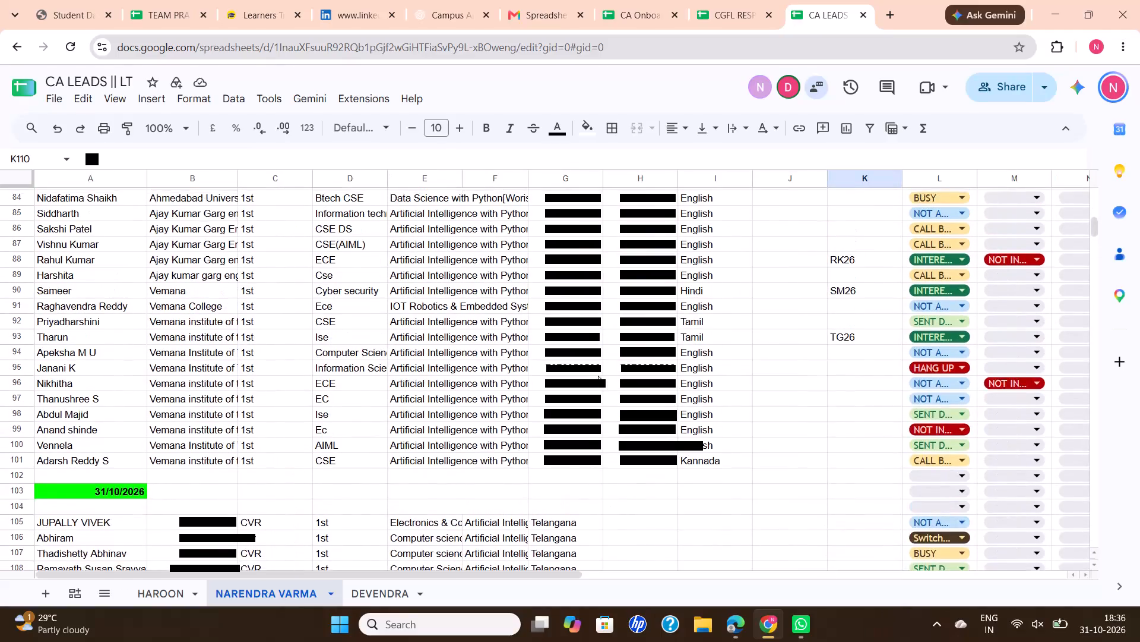
Find the row 110 CVR college lead in the 31/10/2026 section and select its phone number cell for review.
scroll(598, 374, "down", 2)
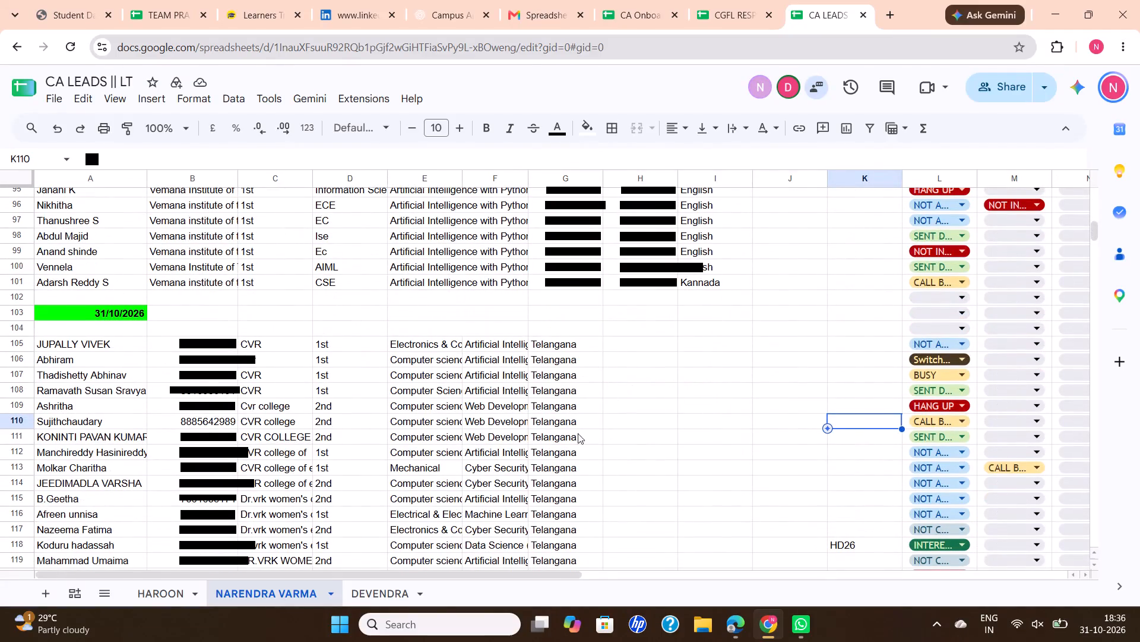
left_click(226, 417)
scroll(226, 417, "down", 1)
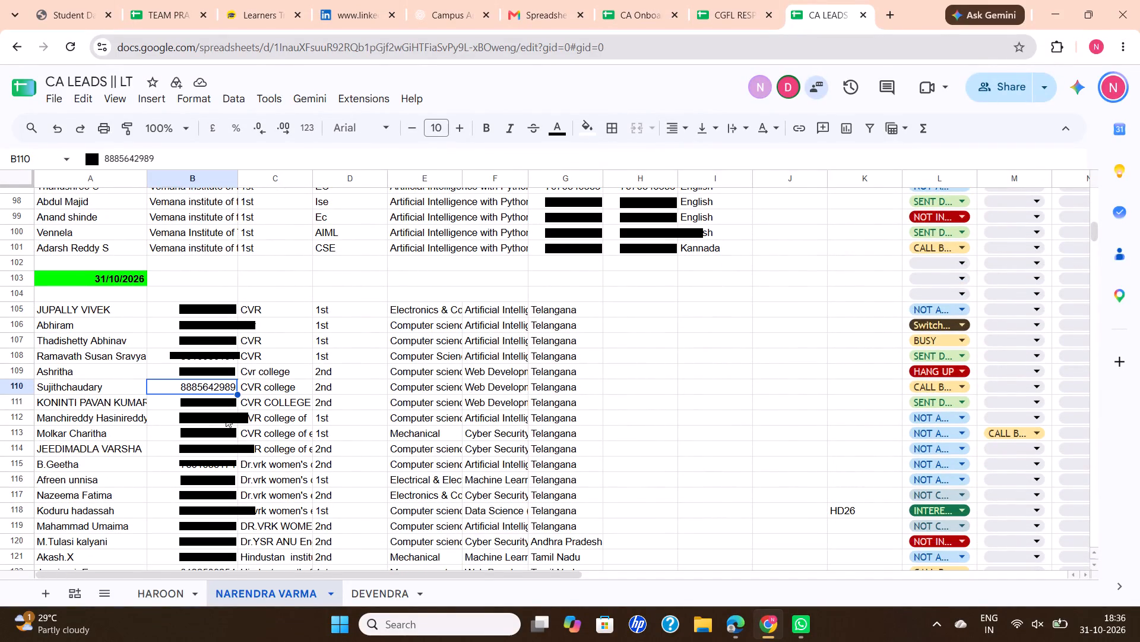
scroll(354, 426, "left", 1)
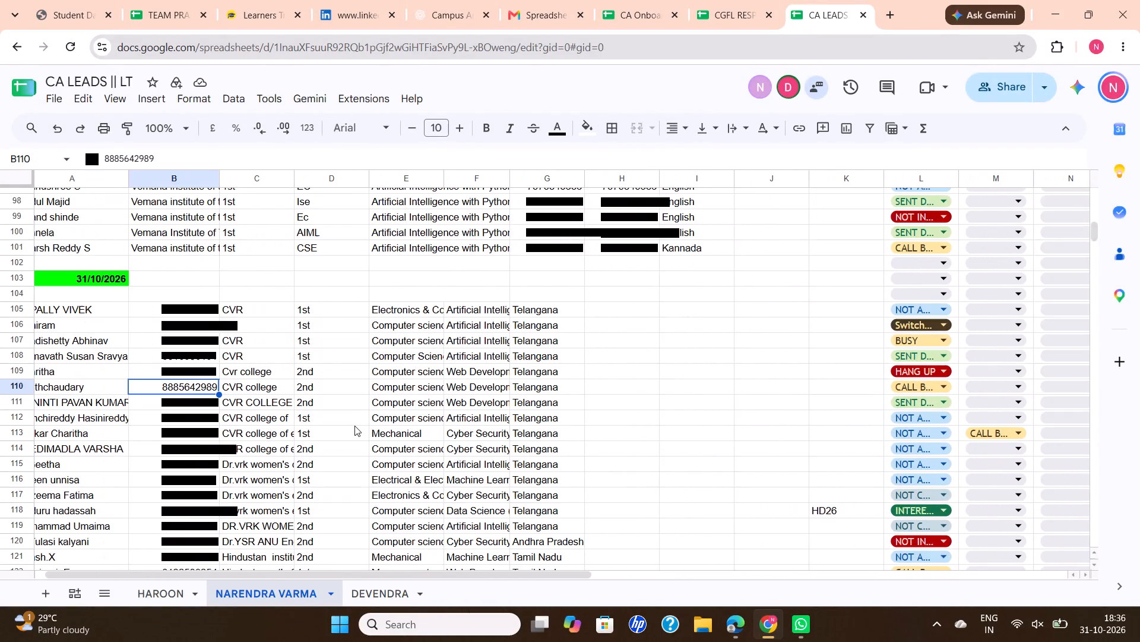
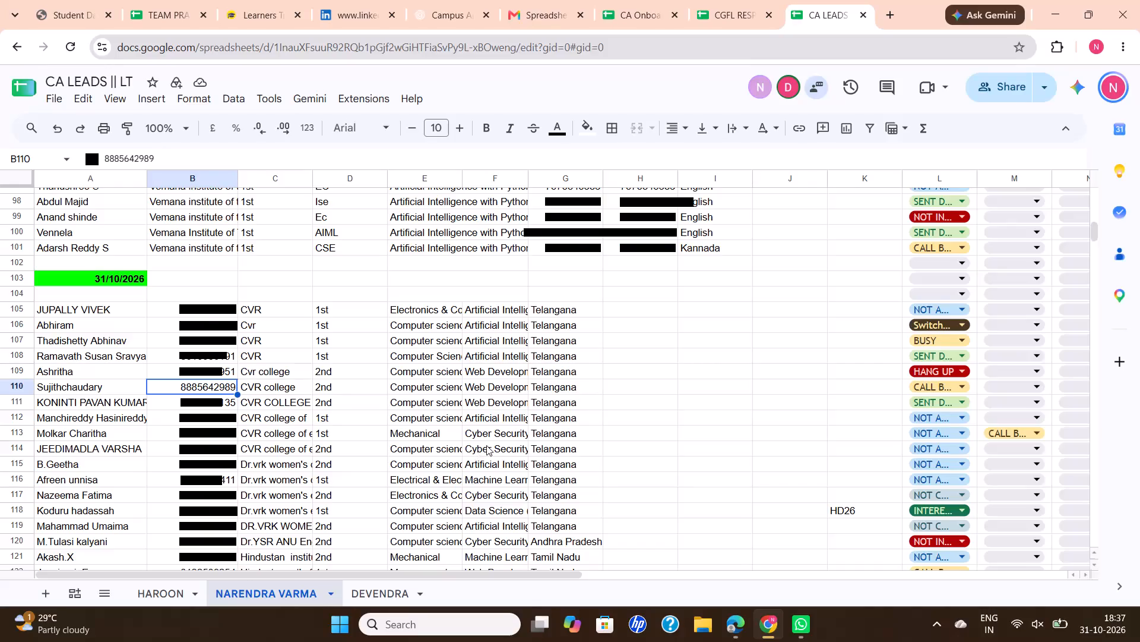
Set the second call status of the row 110 CVR college lead to NOT ANSWERED.
scroll(527, 433, "left", 3)
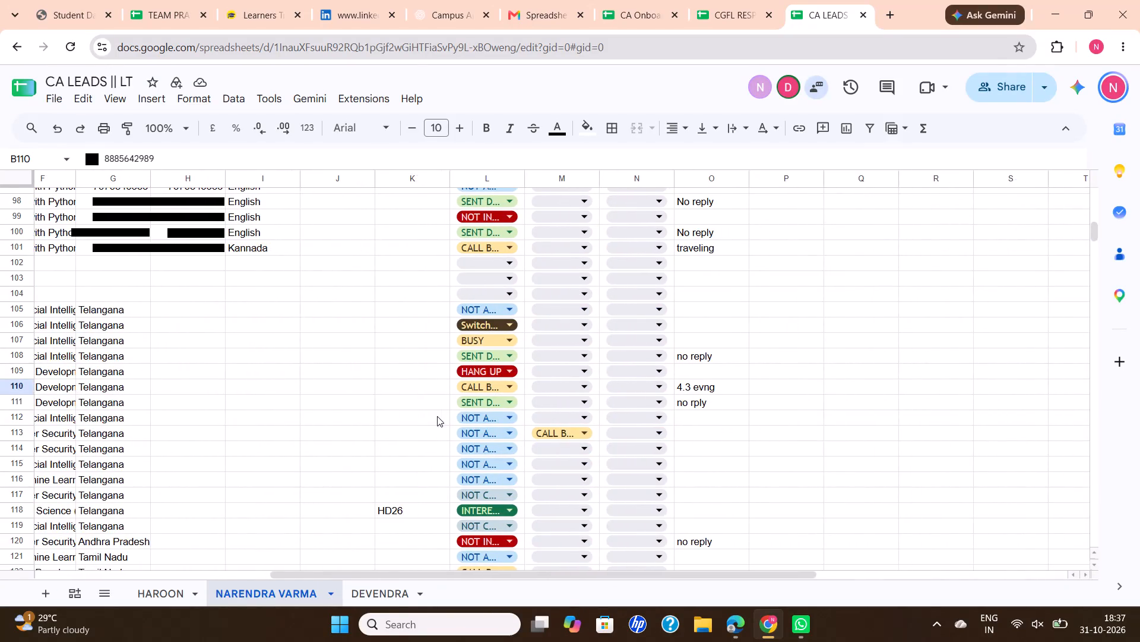
scroll(437, 416, "left", 2)
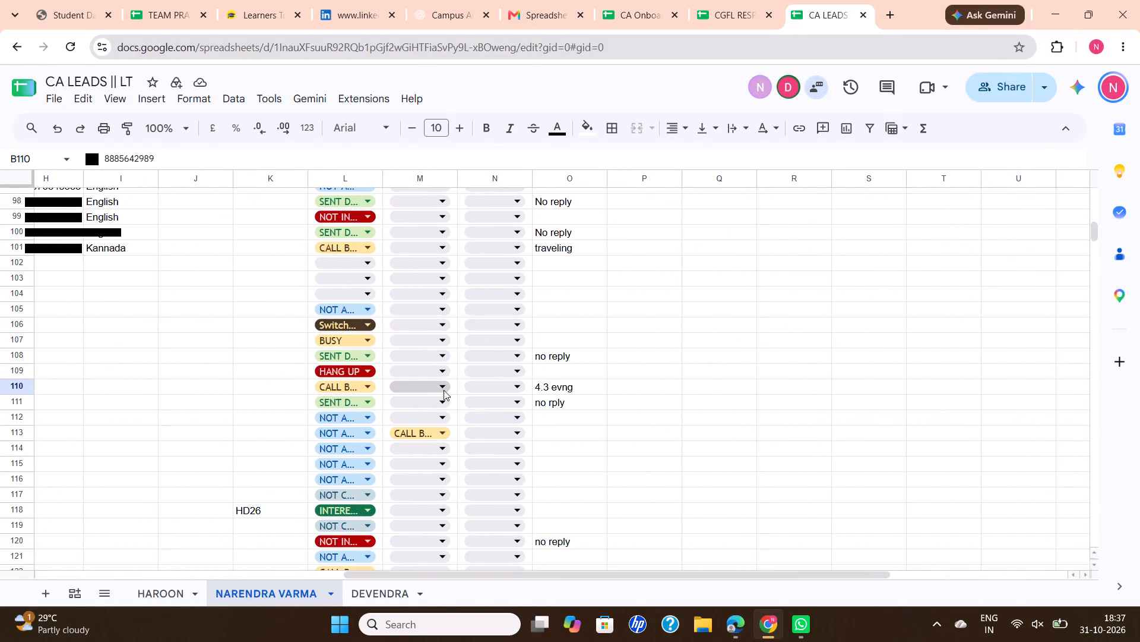
left_click(444, 390)
left_click(430, 479)
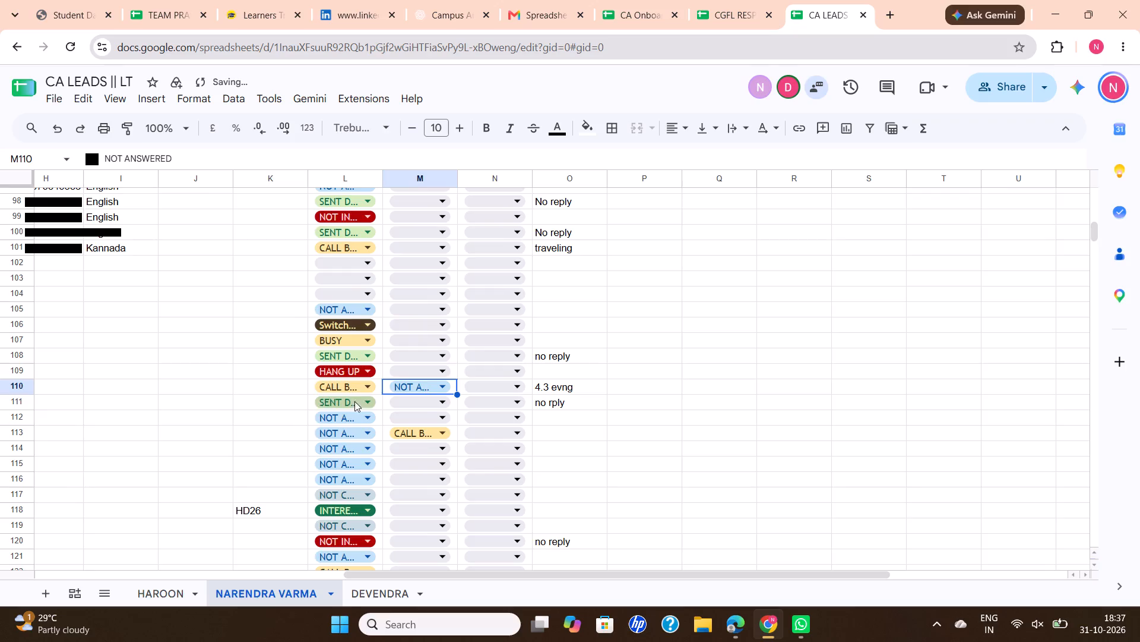
left_click(293, 397)
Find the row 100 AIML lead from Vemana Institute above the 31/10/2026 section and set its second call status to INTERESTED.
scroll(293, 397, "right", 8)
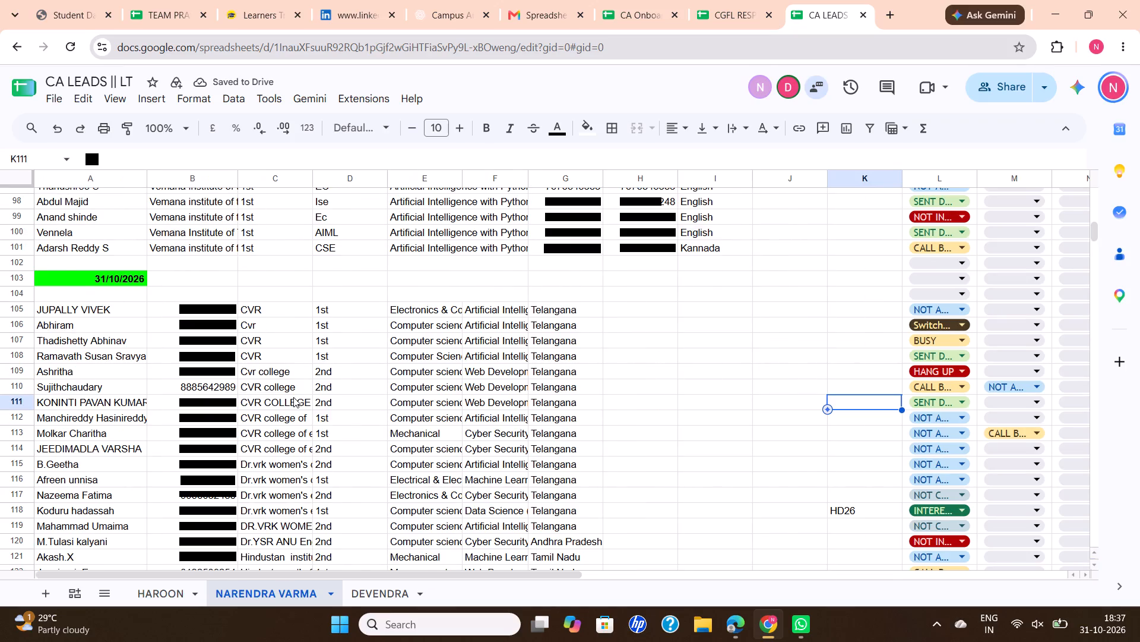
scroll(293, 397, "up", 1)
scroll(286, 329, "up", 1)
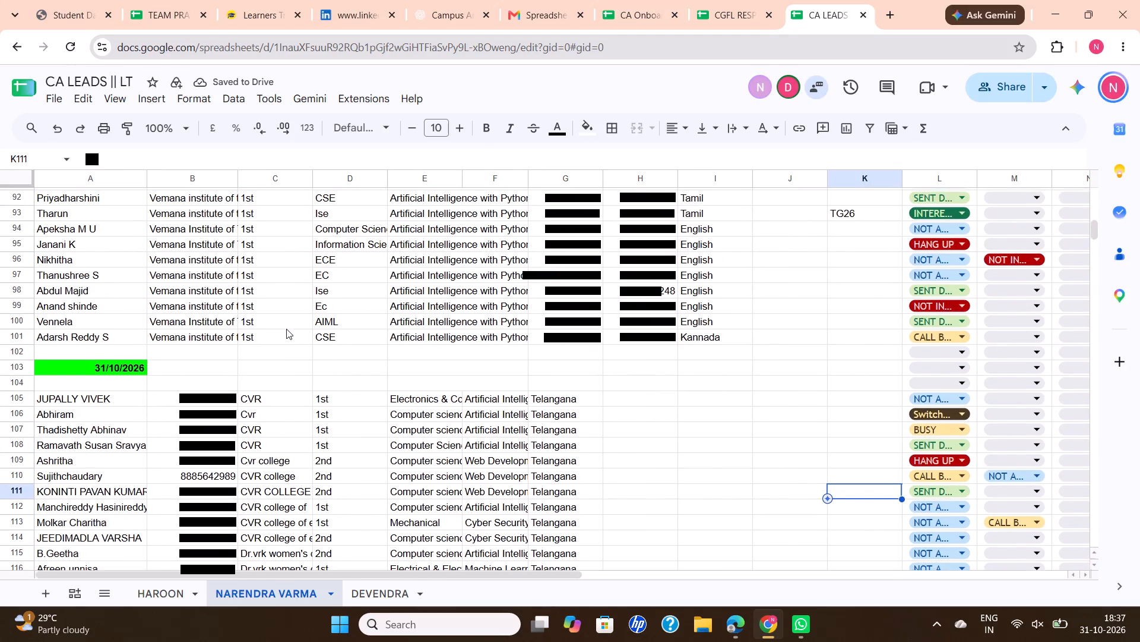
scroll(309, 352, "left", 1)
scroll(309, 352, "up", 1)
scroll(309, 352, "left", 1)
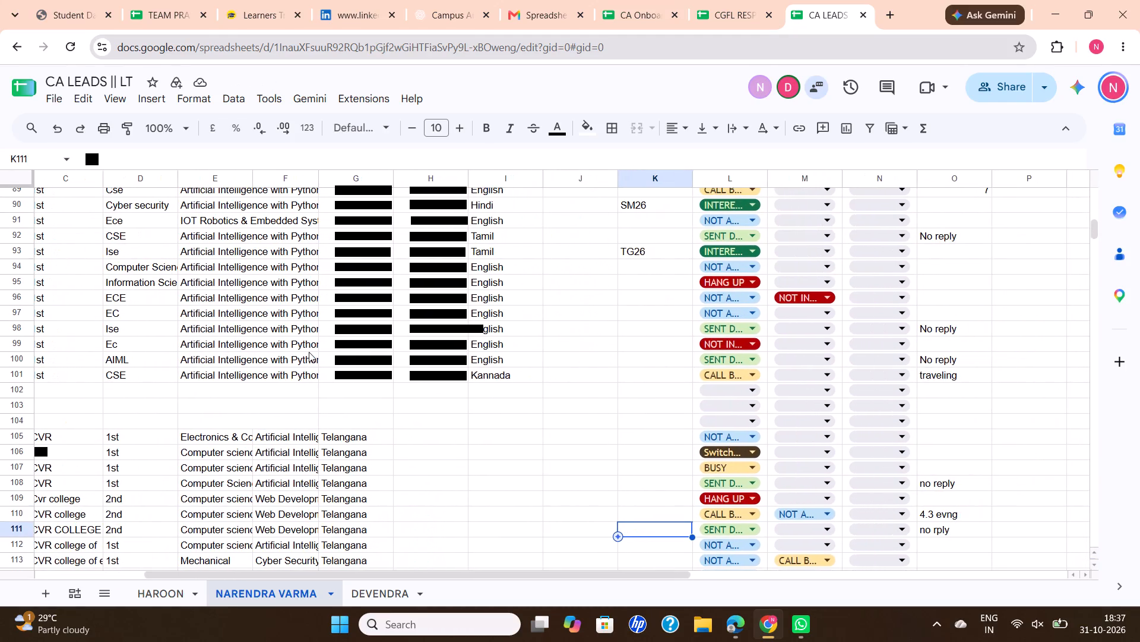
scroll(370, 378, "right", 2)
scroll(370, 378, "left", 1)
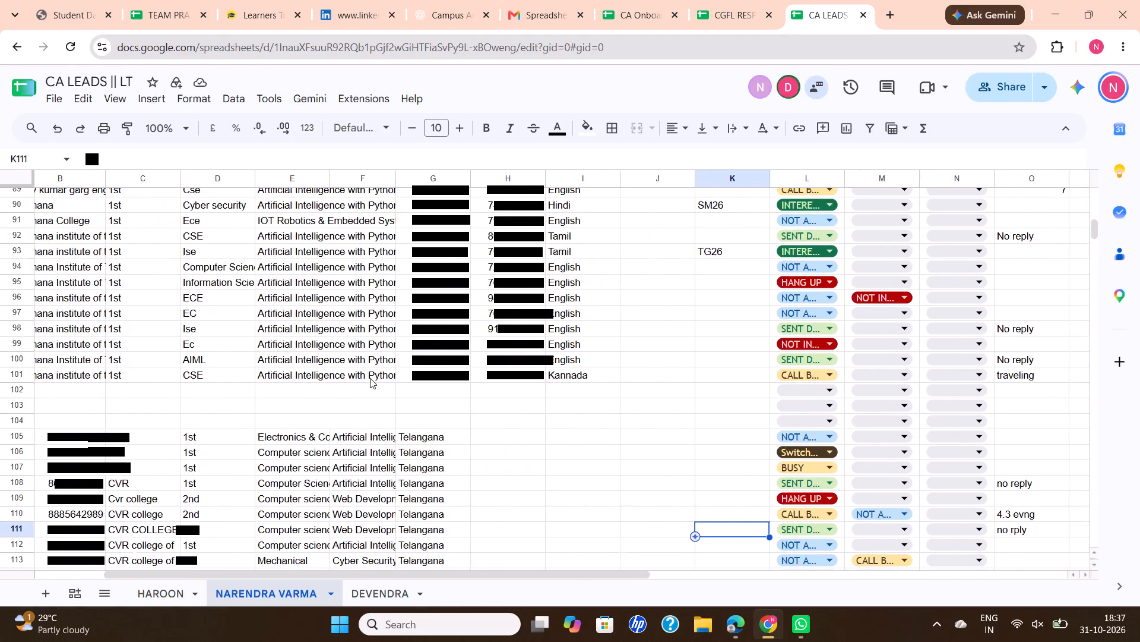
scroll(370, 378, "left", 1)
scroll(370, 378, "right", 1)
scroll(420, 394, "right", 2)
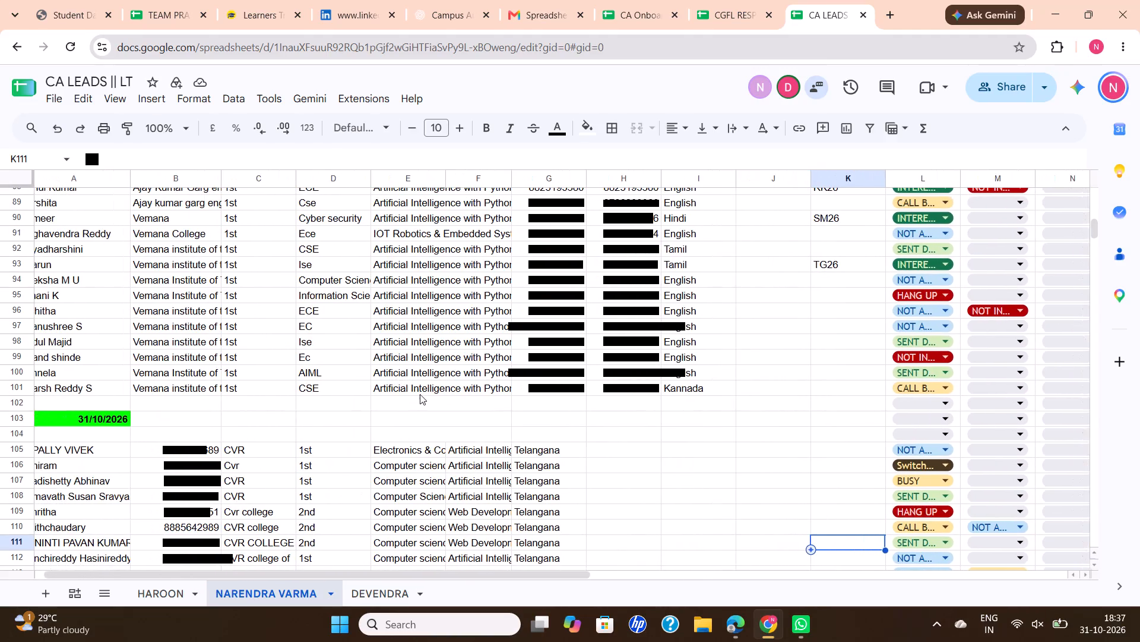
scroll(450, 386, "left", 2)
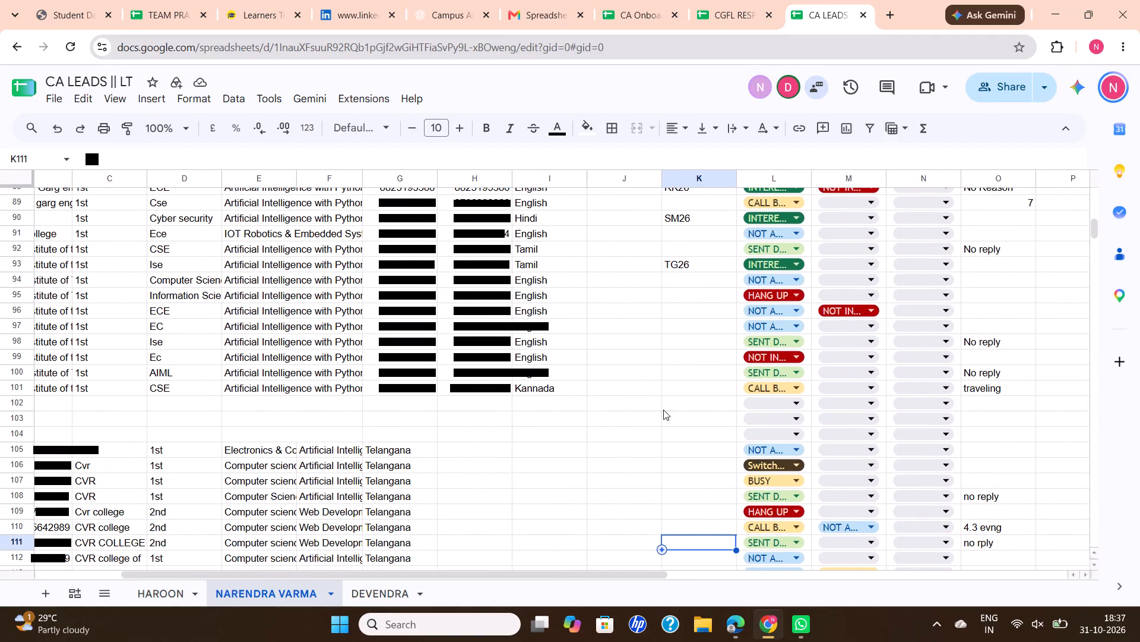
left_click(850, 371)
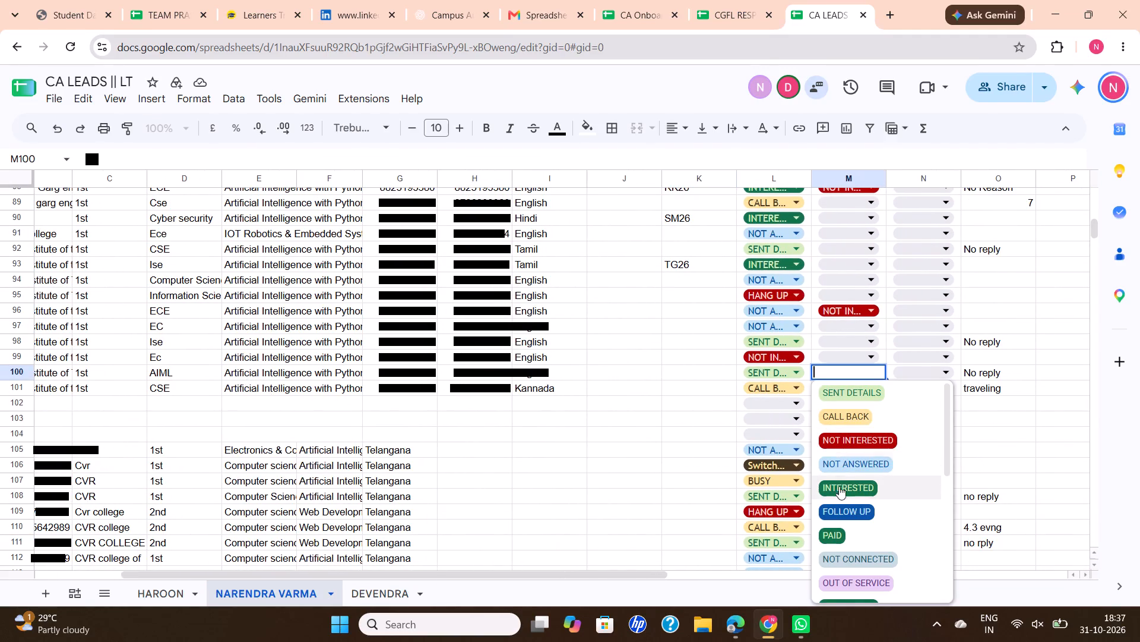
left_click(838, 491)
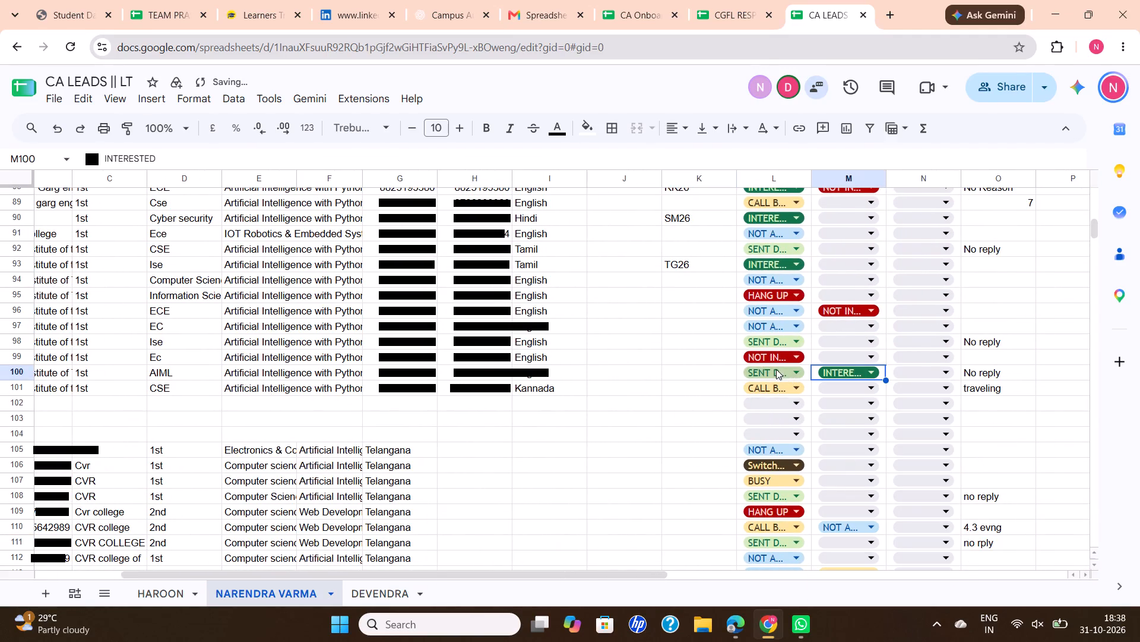
Change the first call status of the row 100 AIML lead to INTERESTED.
left_click(765, 369)
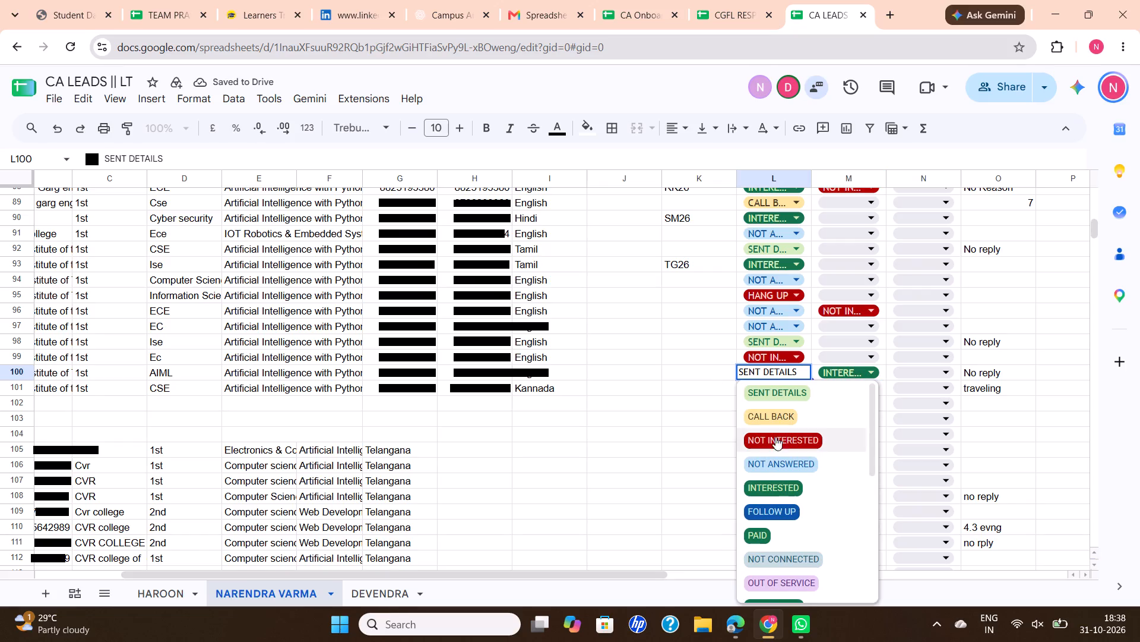
scroll(777, 465, "down", 1)
left_click(769, 461)
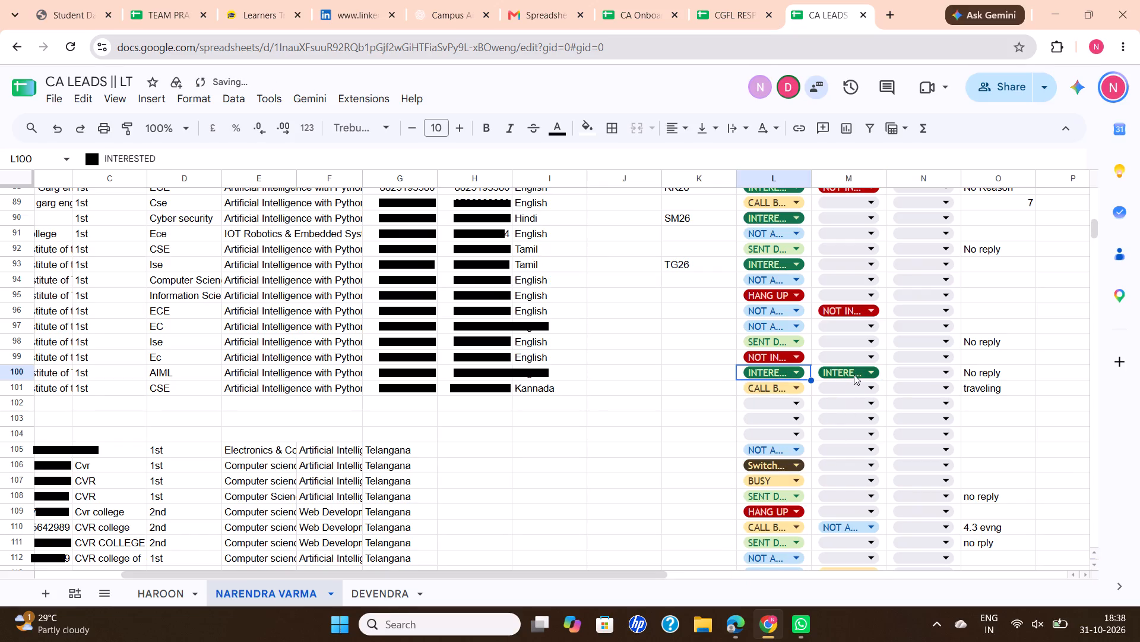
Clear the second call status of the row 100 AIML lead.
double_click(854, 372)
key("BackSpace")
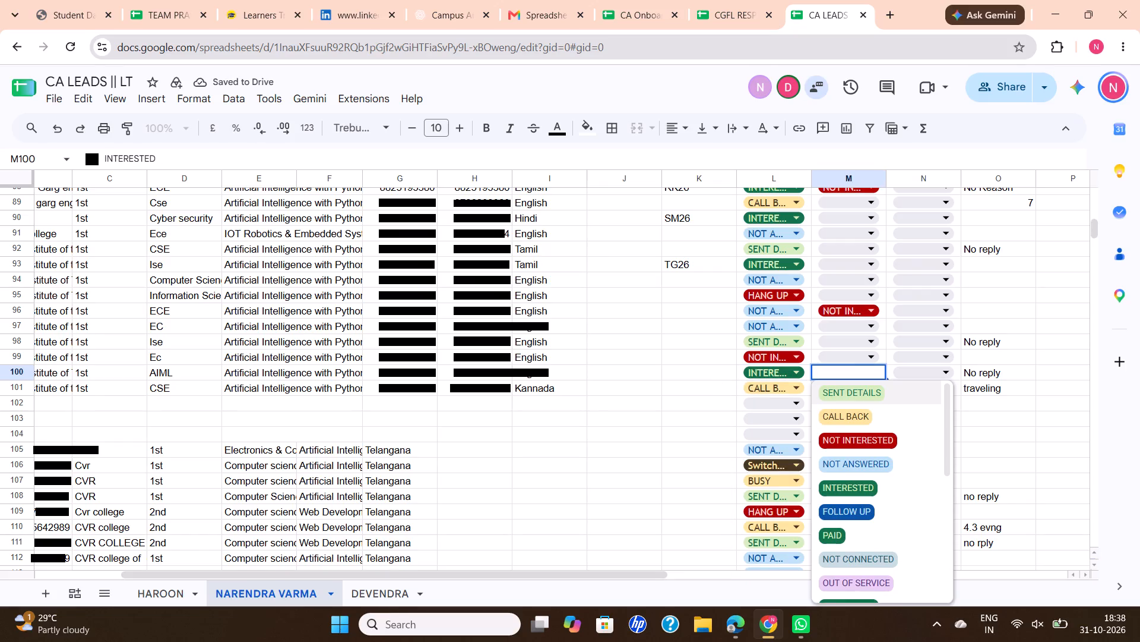
Enter the code VN26 in column K for the row 100 AIML lead.
triple_click(696, 369)
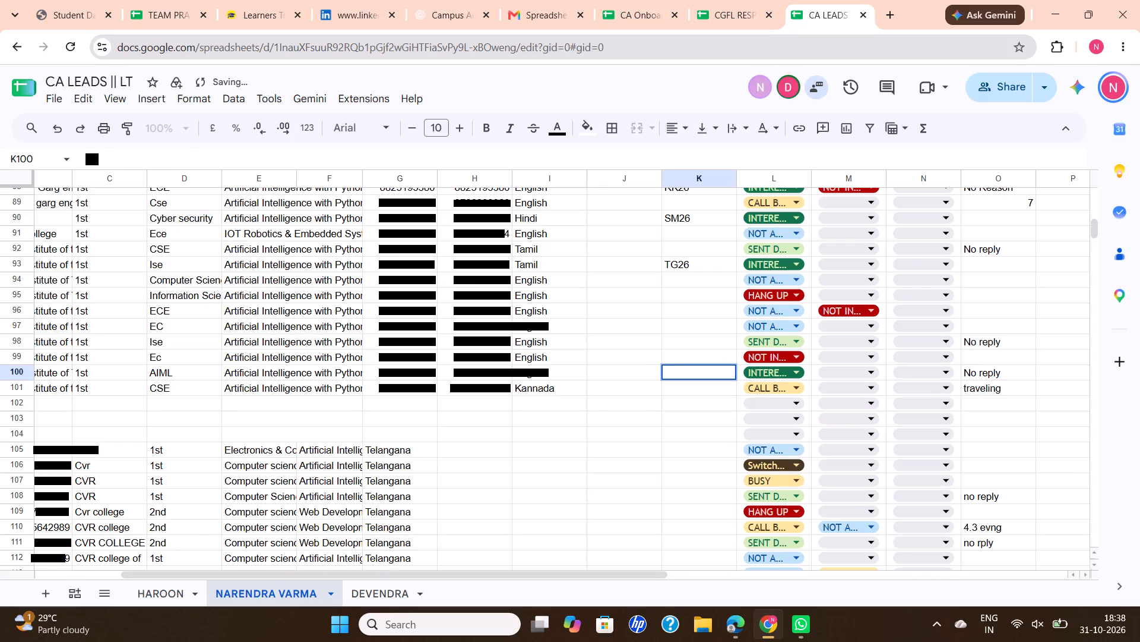
type("VN")
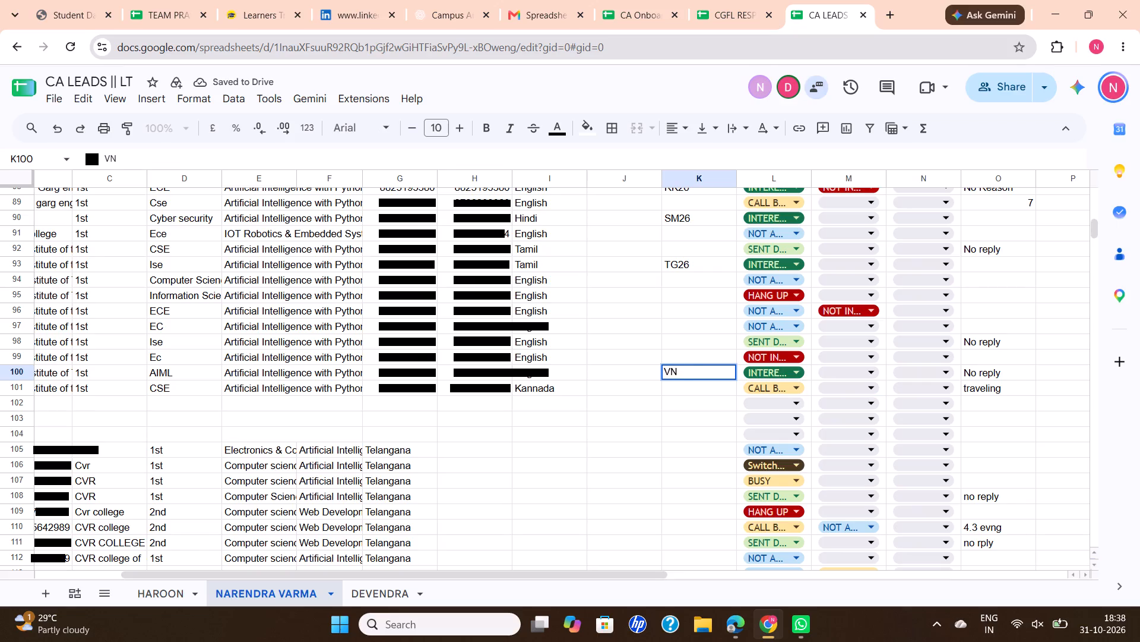
type("26")
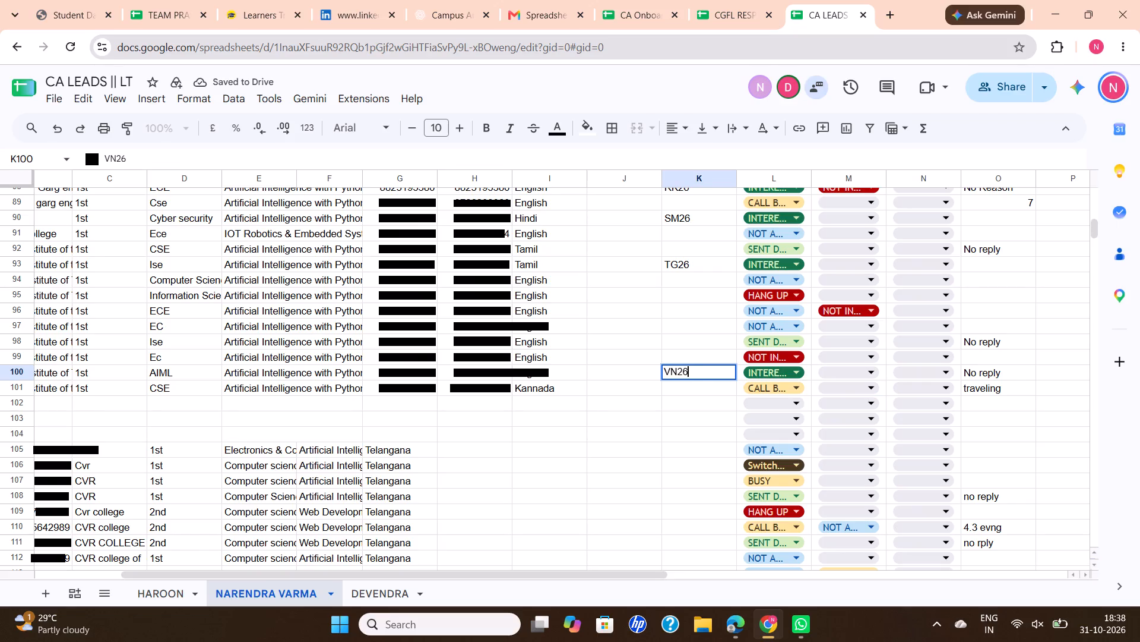
left_click(691, 385)
left_click(624, 385)
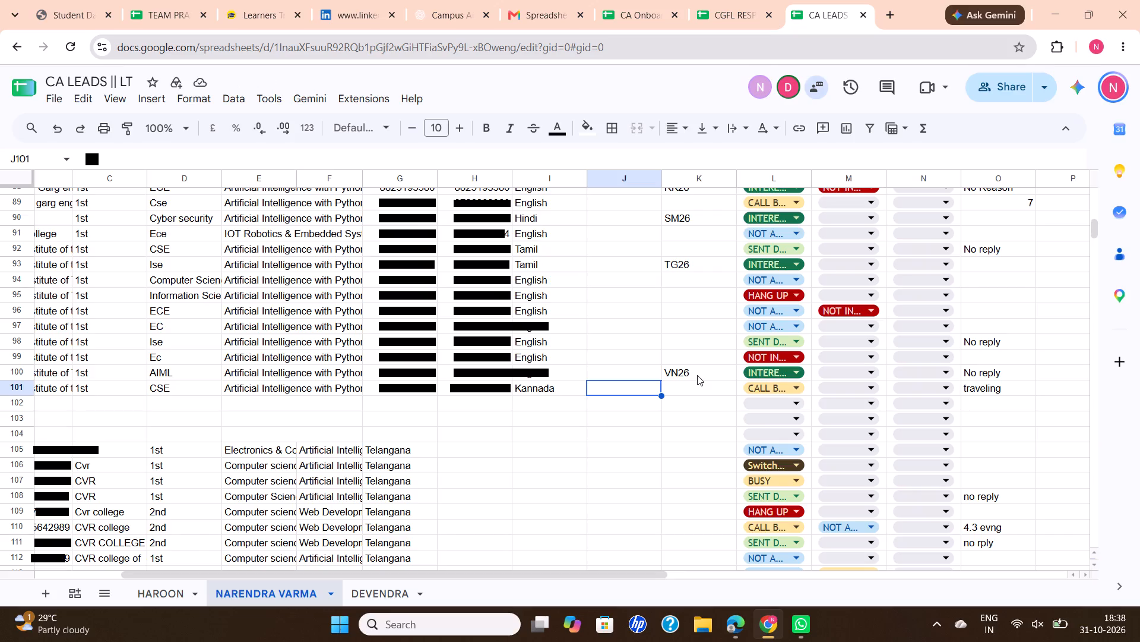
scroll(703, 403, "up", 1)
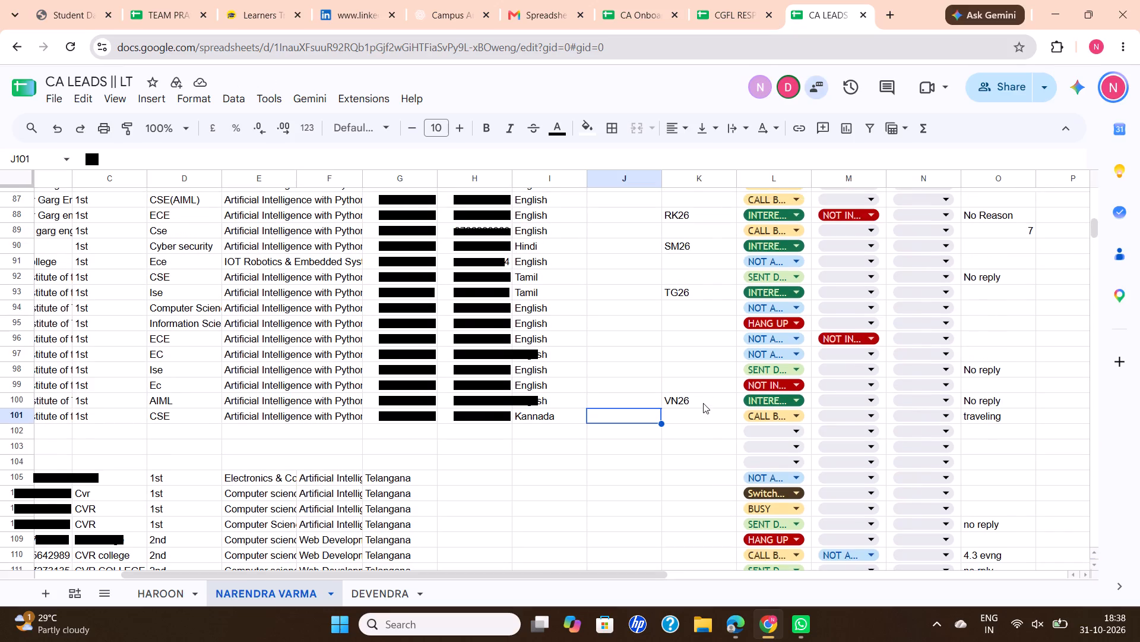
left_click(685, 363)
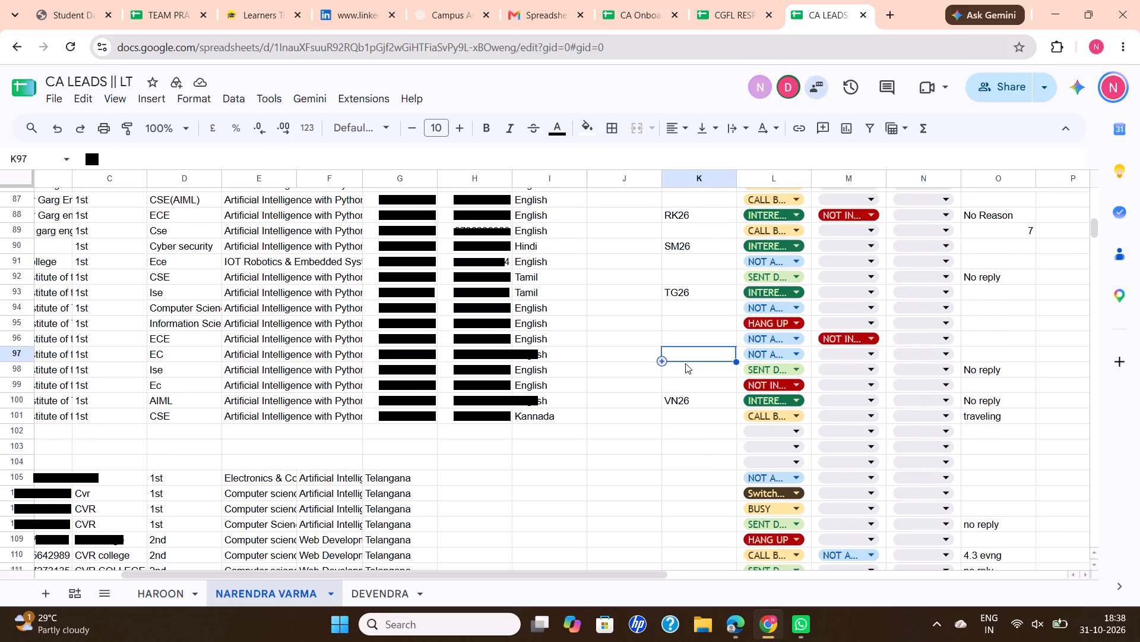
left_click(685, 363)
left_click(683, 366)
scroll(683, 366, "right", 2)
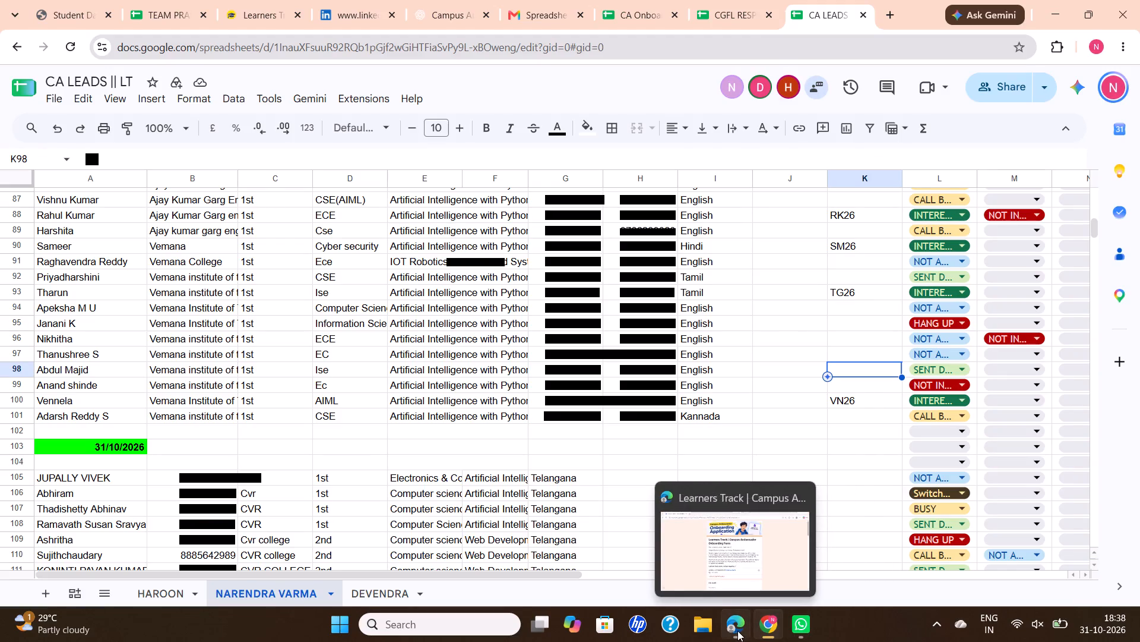
left_click(646, 18)
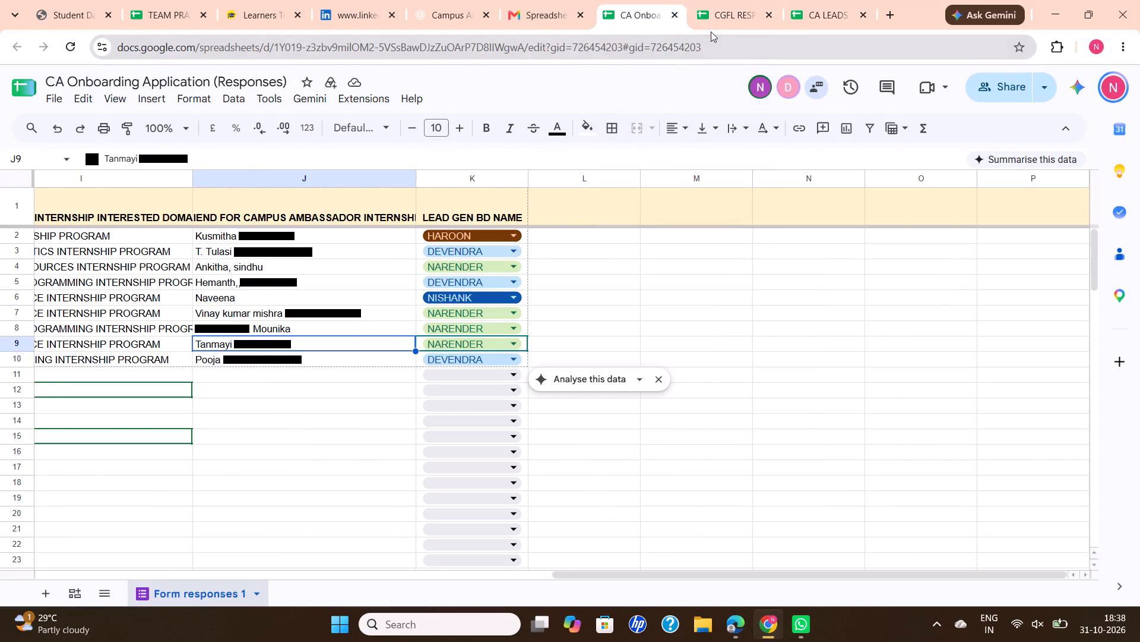
left_click(713, 12)
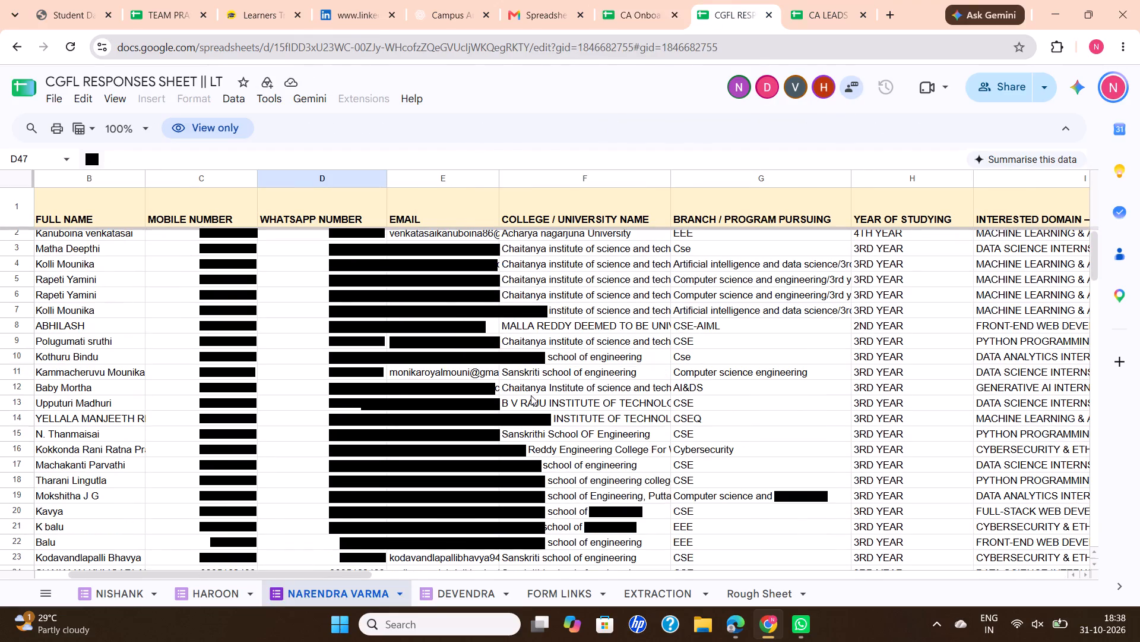
scroll(531, 395, "up", 1)
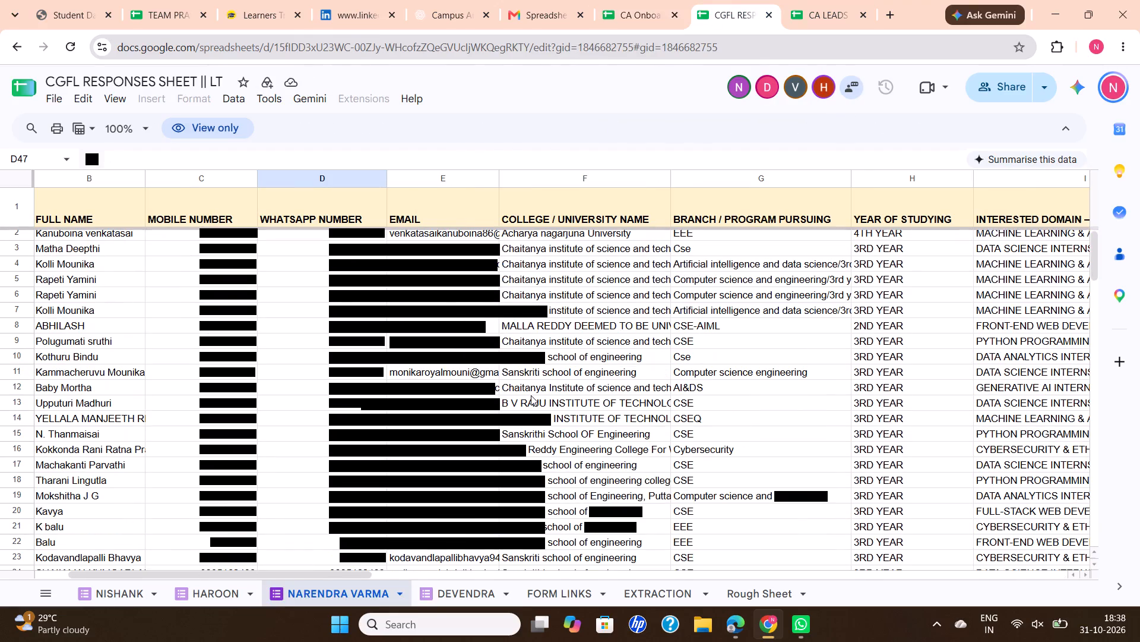
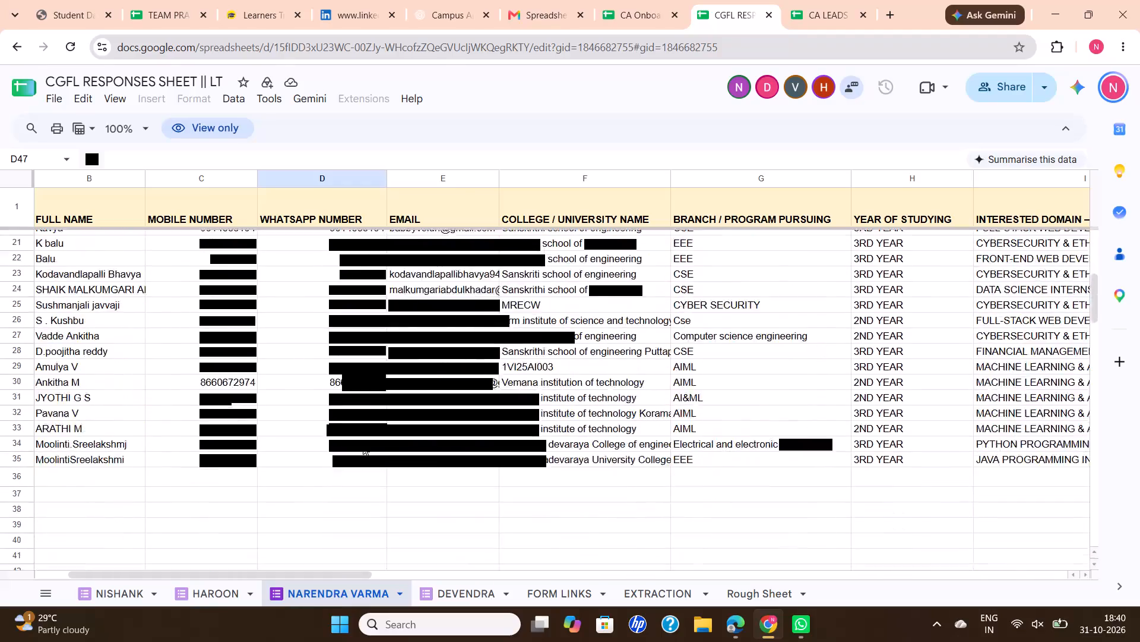
scroll(363, 445, "up", 2)
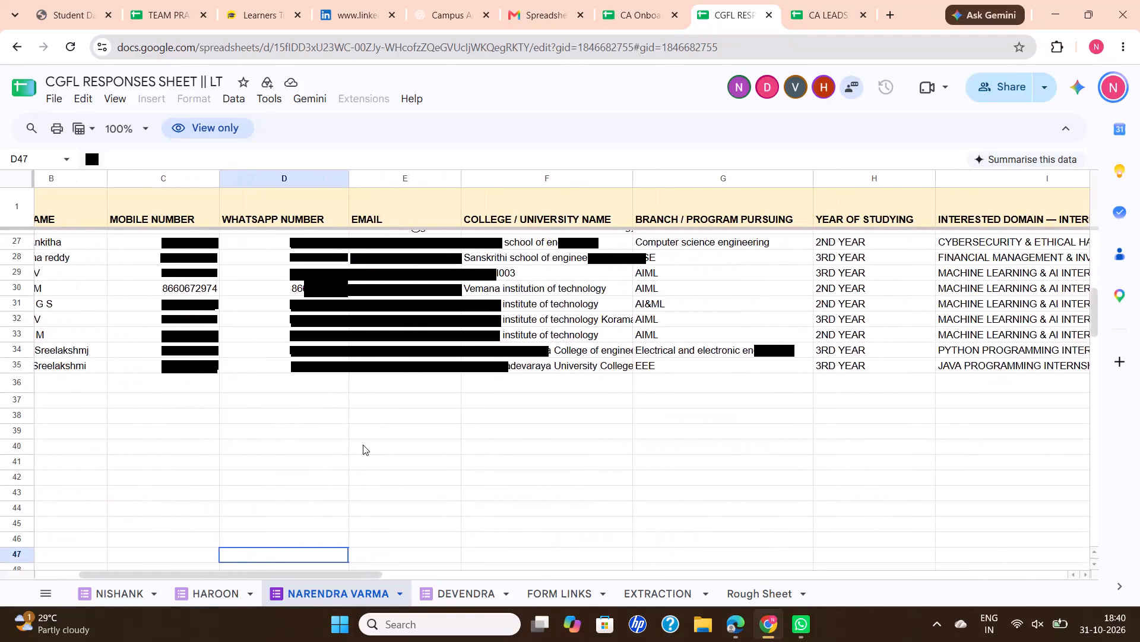
scroll(363, 445, "up", 3)
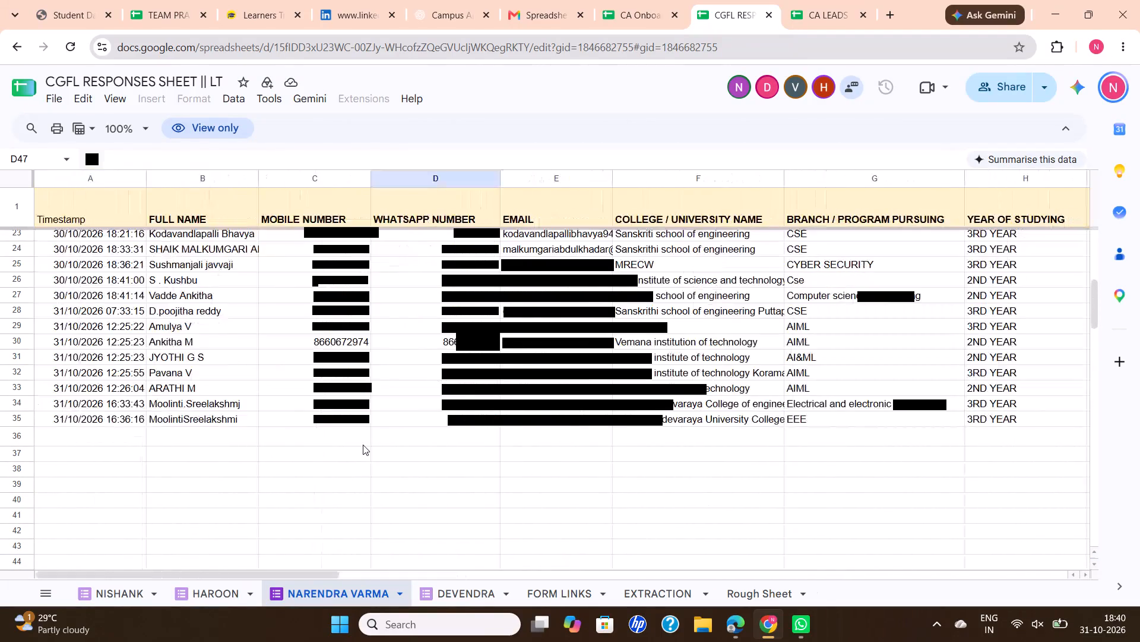
scroll(363, 445, "up", 1)
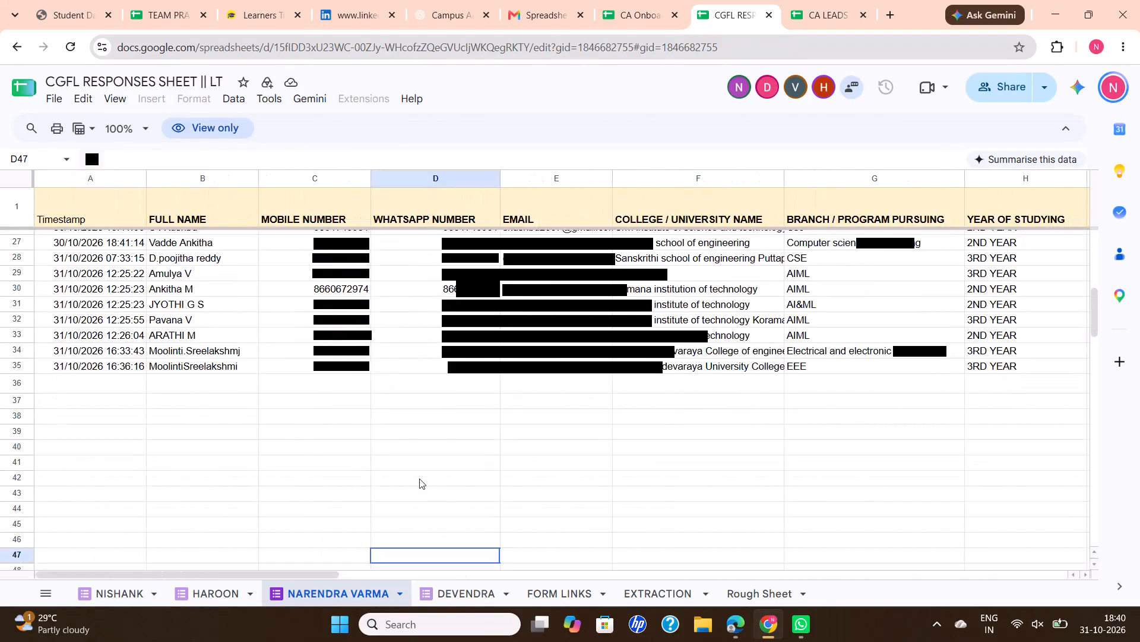
Switch to CA LEADS, review the call statuses and remarks in rows 75 to 101, and look up the row 89 lead's phone number.
left_click(814, 7)
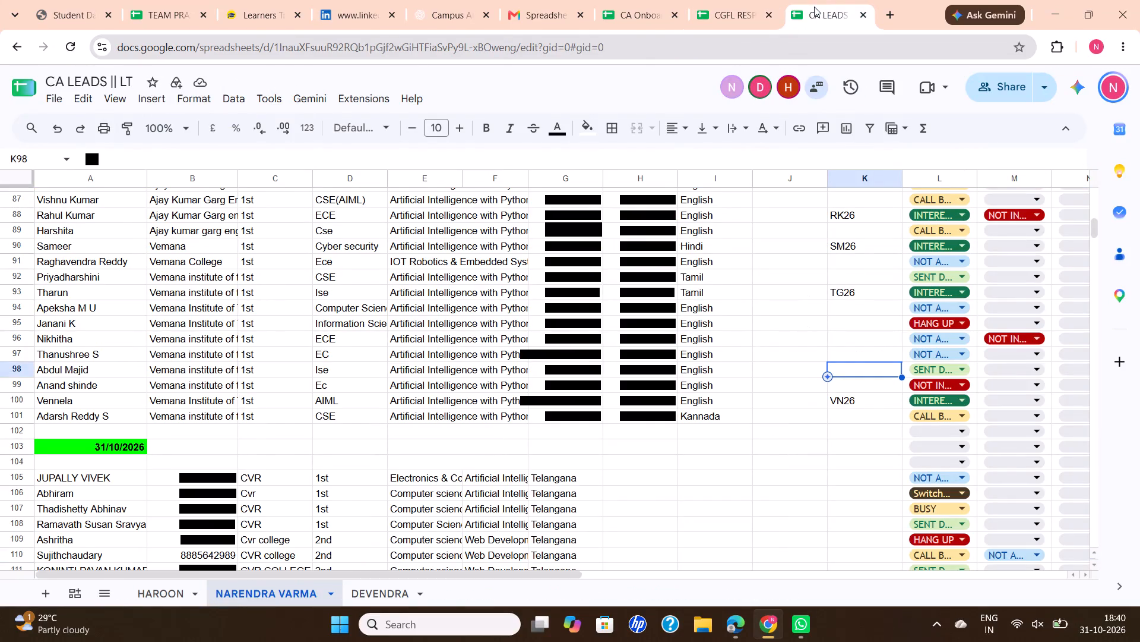
scroll(697, 410, "down", 1)
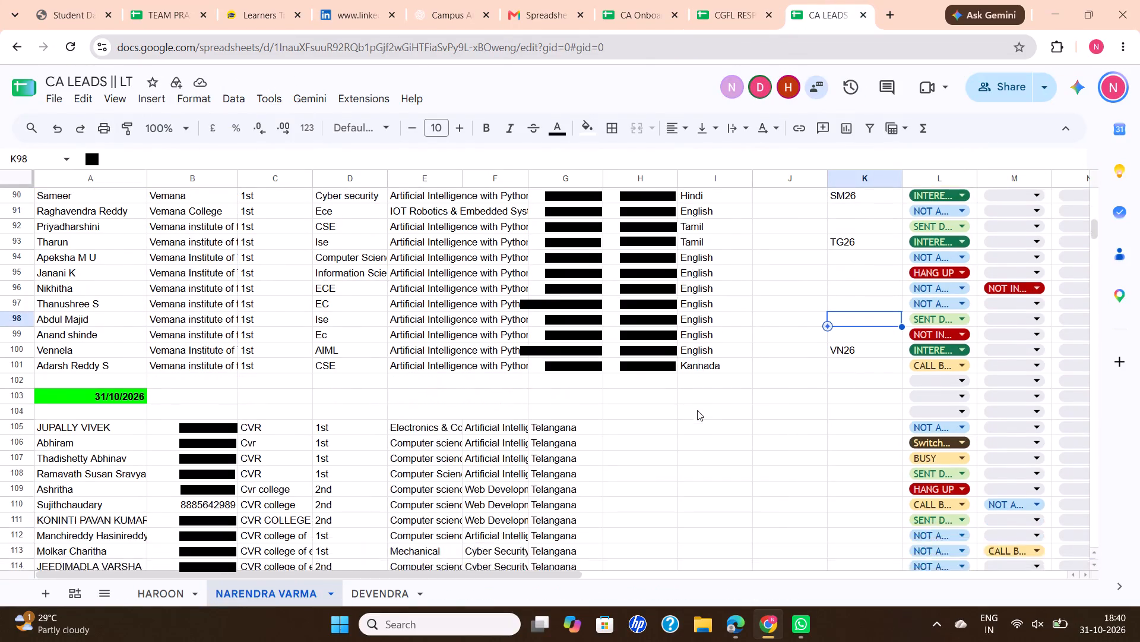
scroll(697, 410, "up", 2)
scroll(697, 410, "left", 2)
scroll(697, 410, "up", 1)
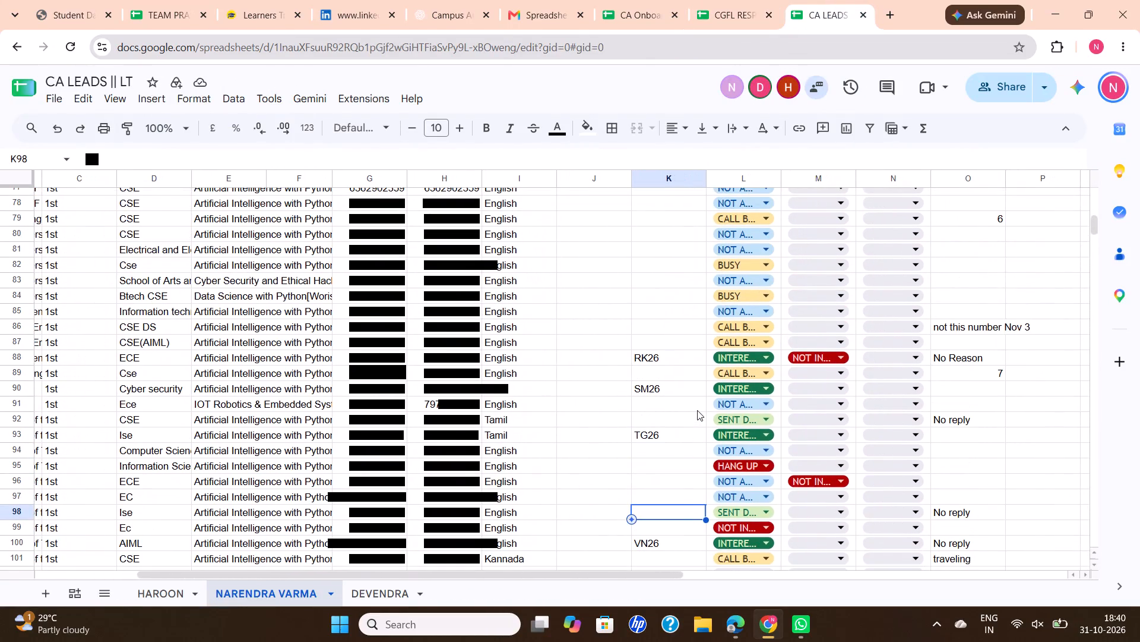
scroll(697, 410, "left", 1)
scroll(697, 410, "up", 1)
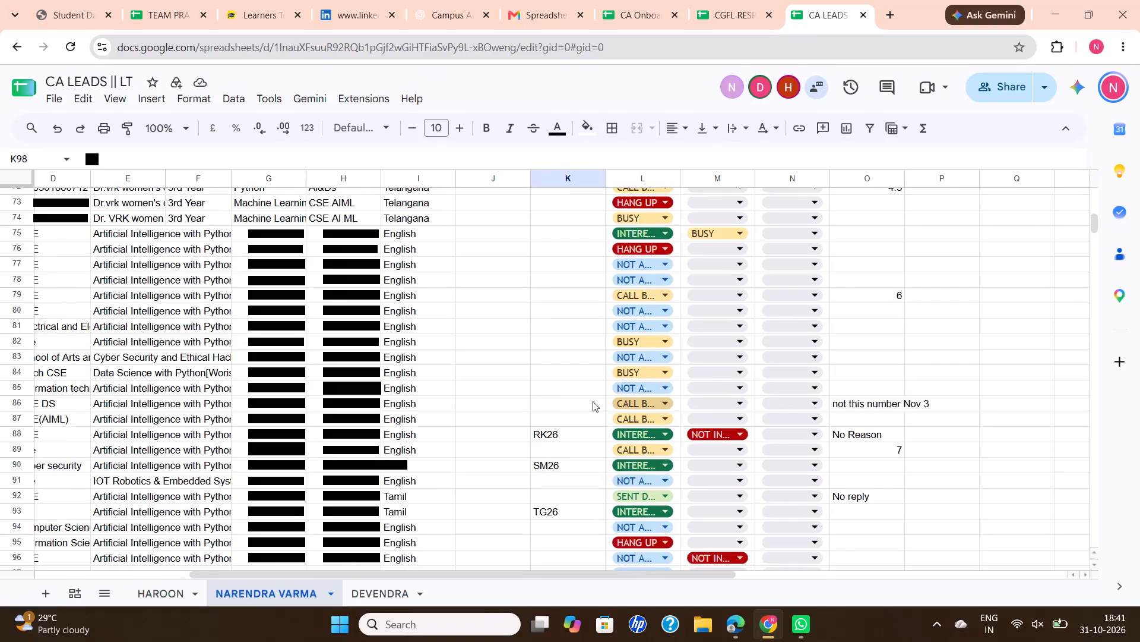
scroll(593, 401, "down", 1)
left_click(591, 378)
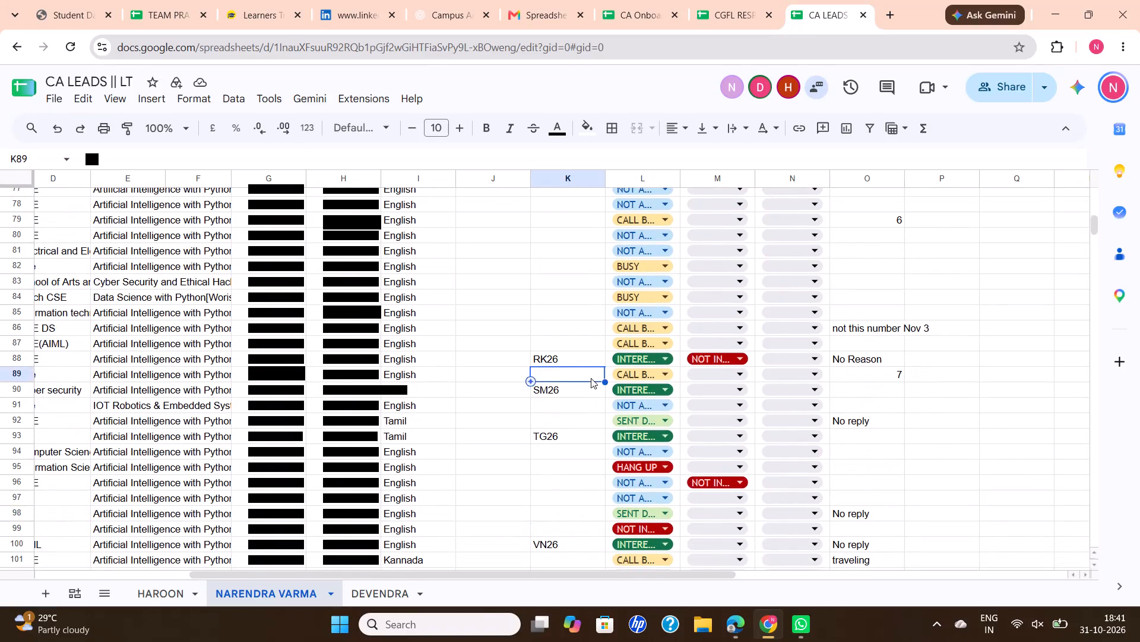
scroll(591, 378, "right", 1)
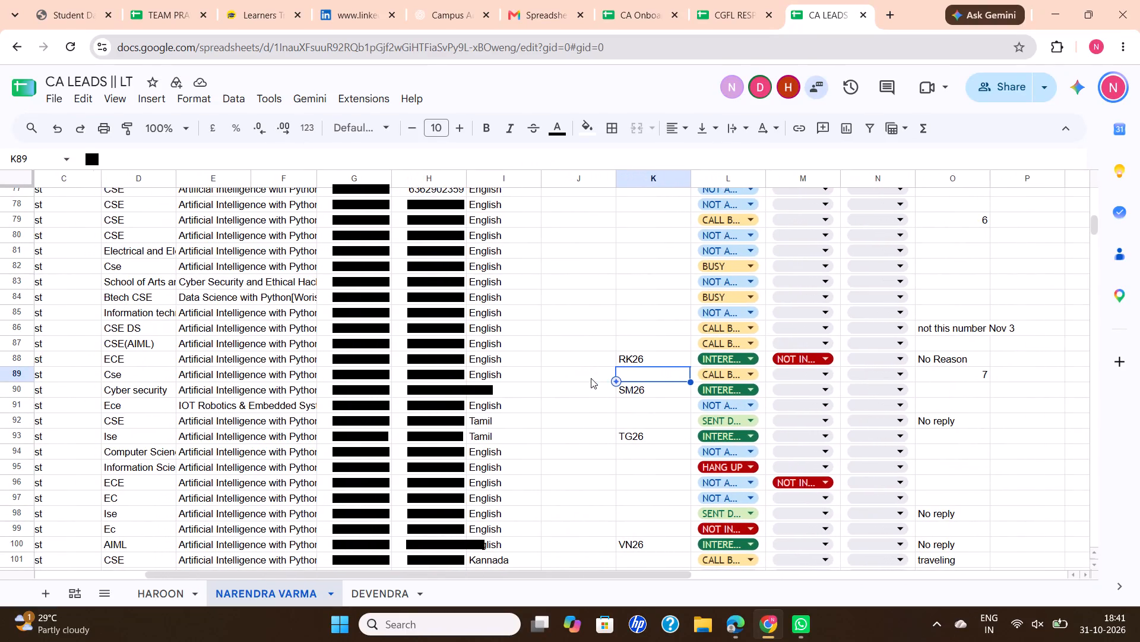
scroll(591, 378, "right", 5)
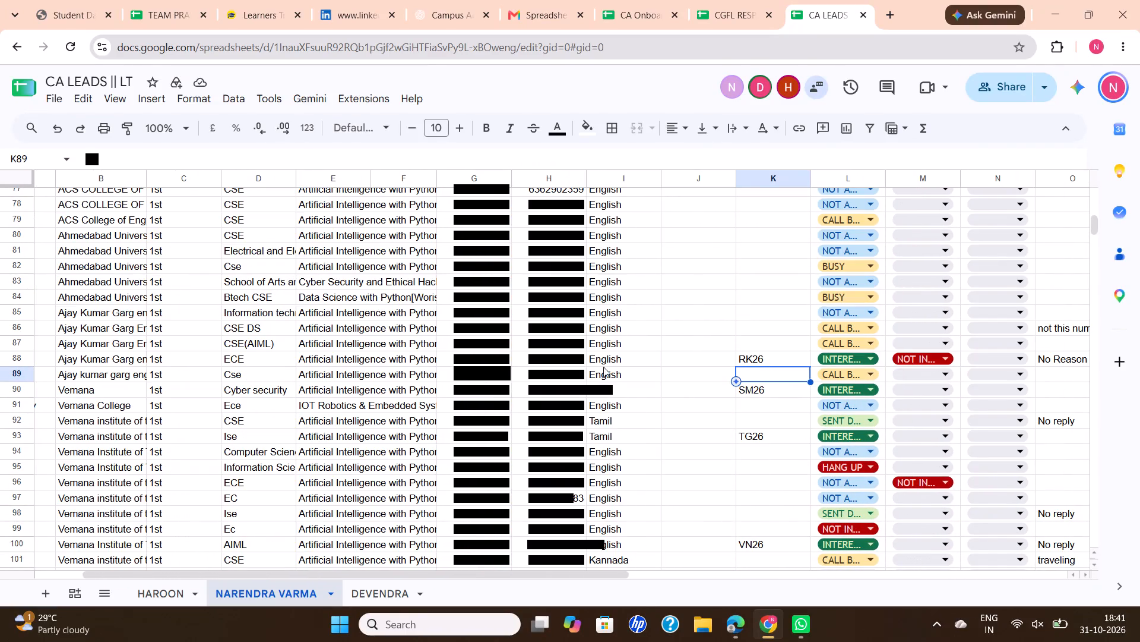
left_click(558, 377)
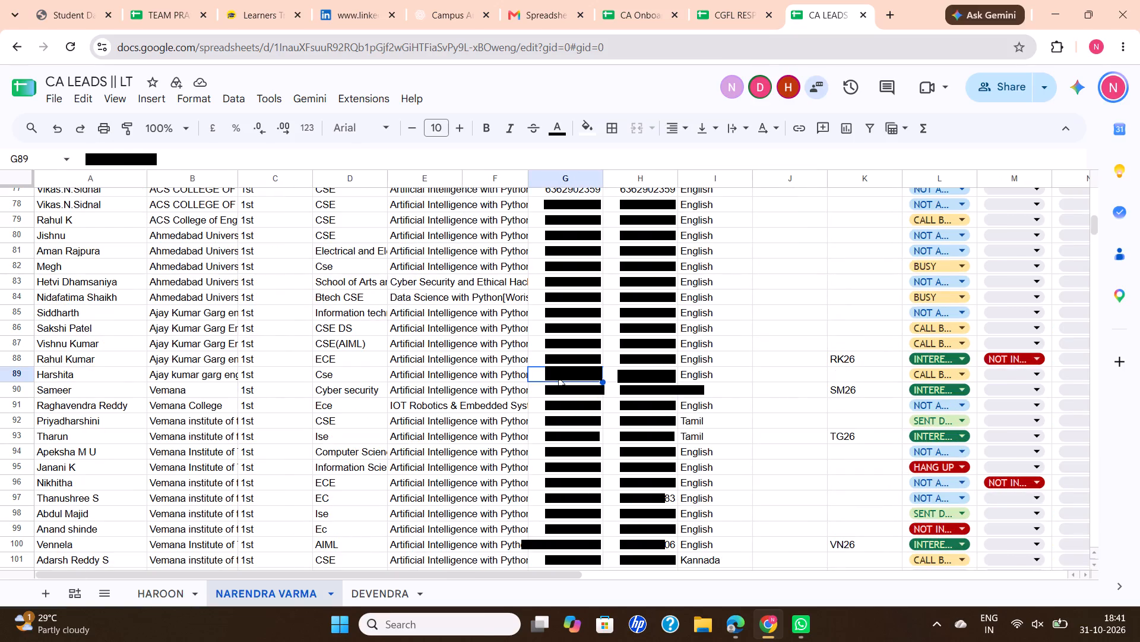
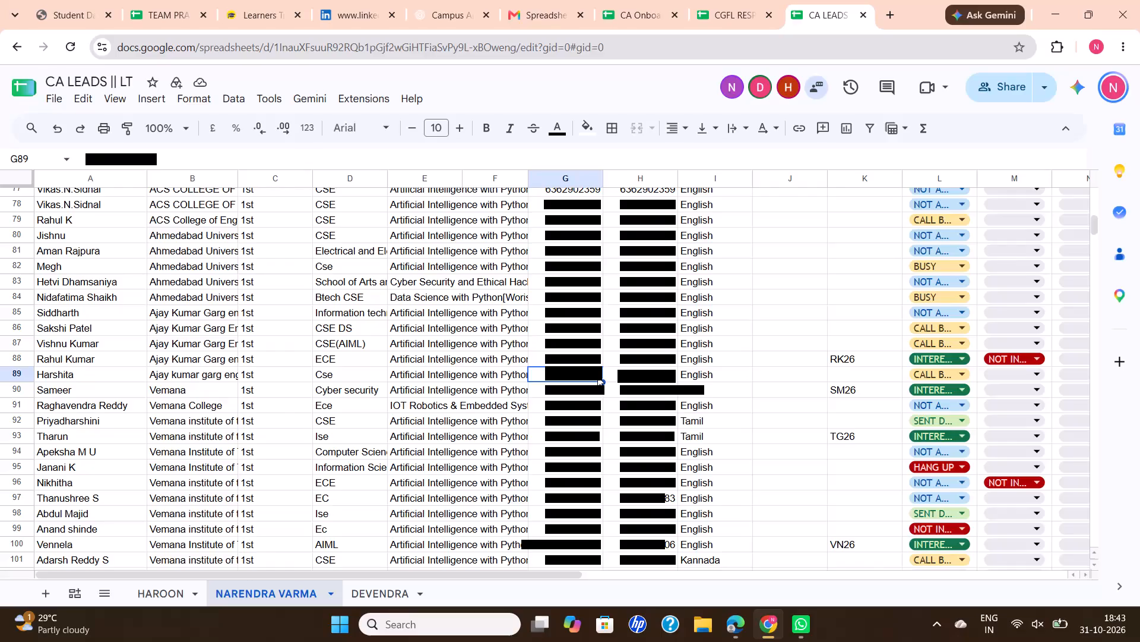
Set the row 89 lead's Update 2 status to NOT INTERESTED.
scroll(597, 376, "left", 2)
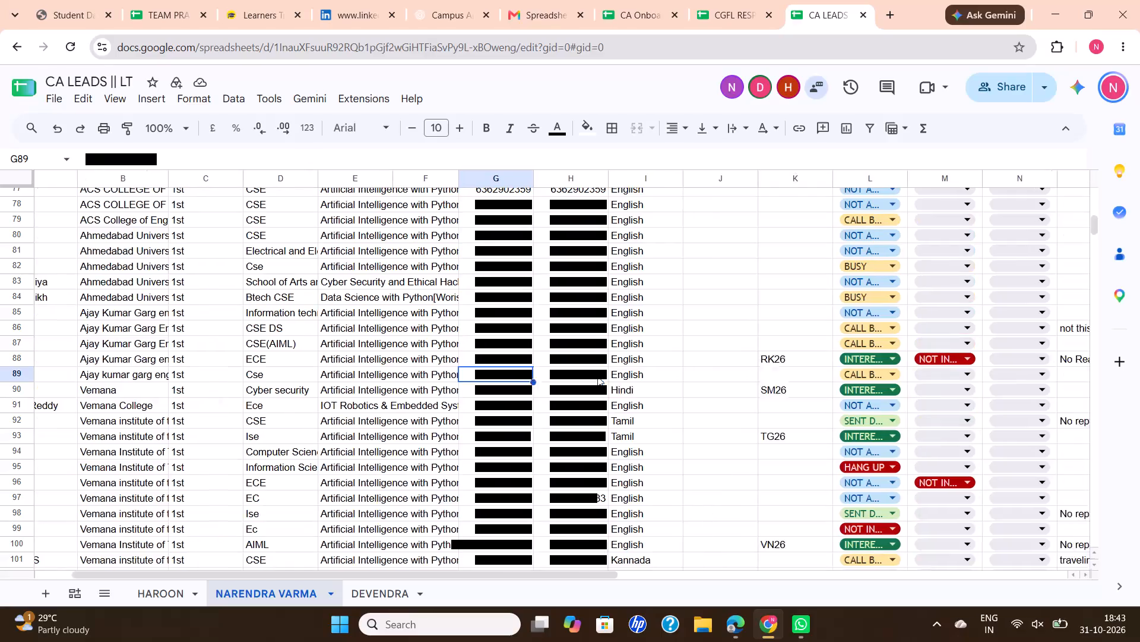
scroll(597, 376, "left", 2)
left_click(701, 375)
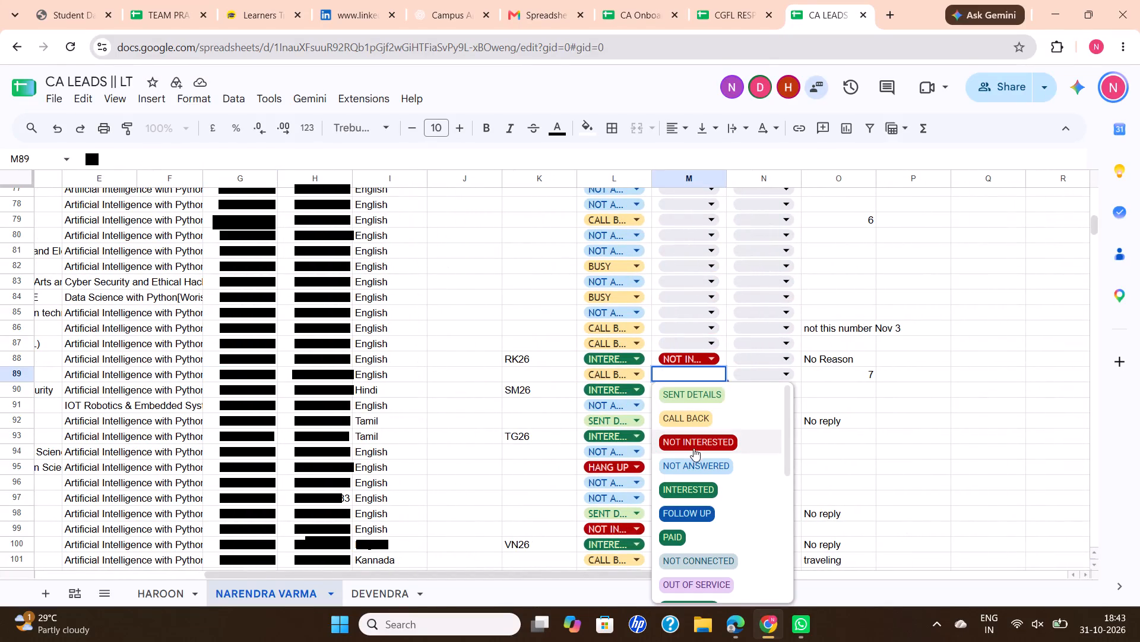
left_click(693, 448)
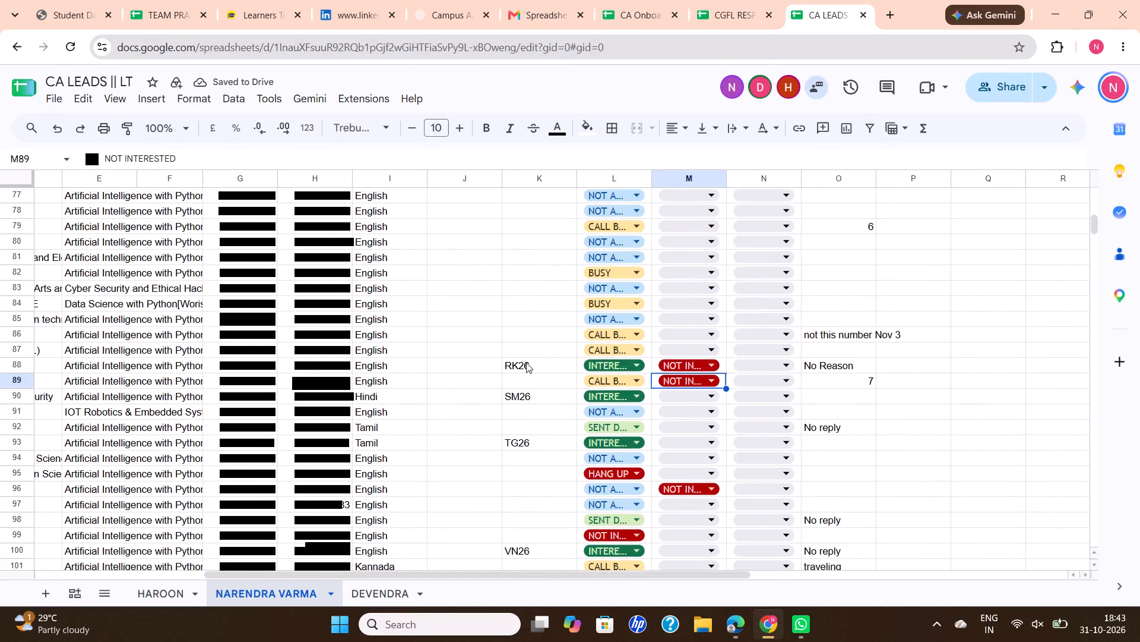
left_click(545, 335)
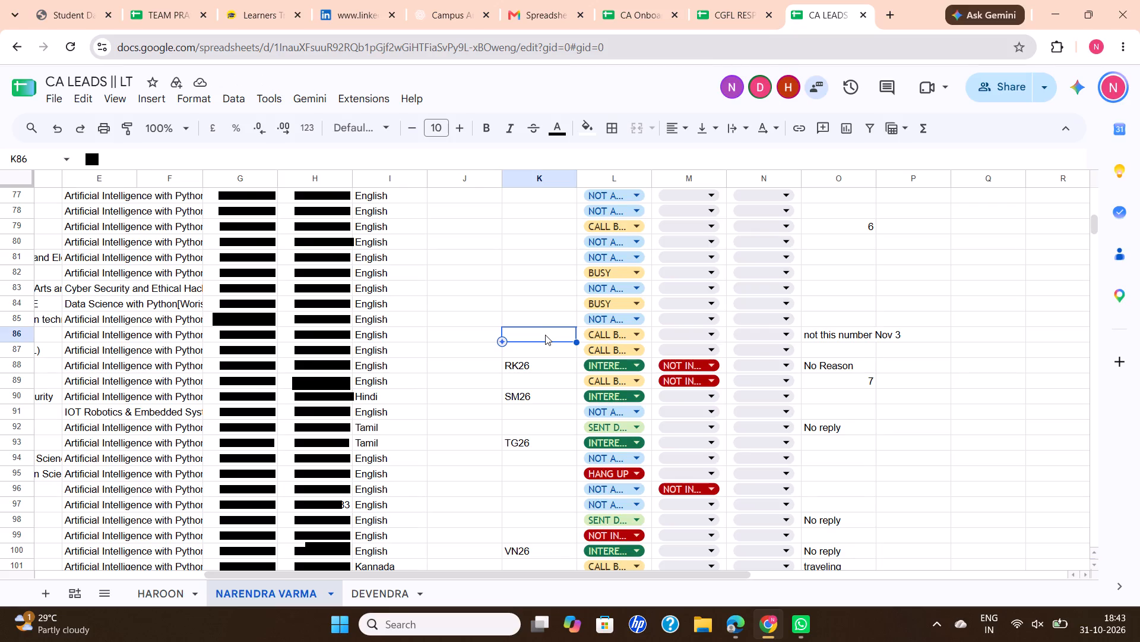
scroll(595, 339, "up", 1)
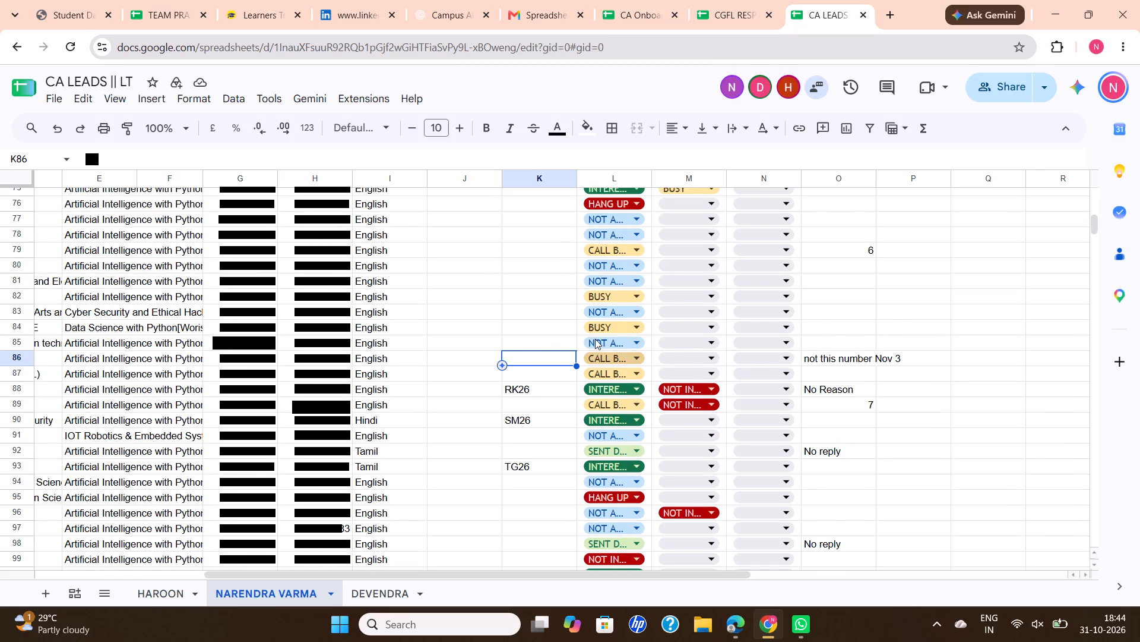
left_click(531, 340)
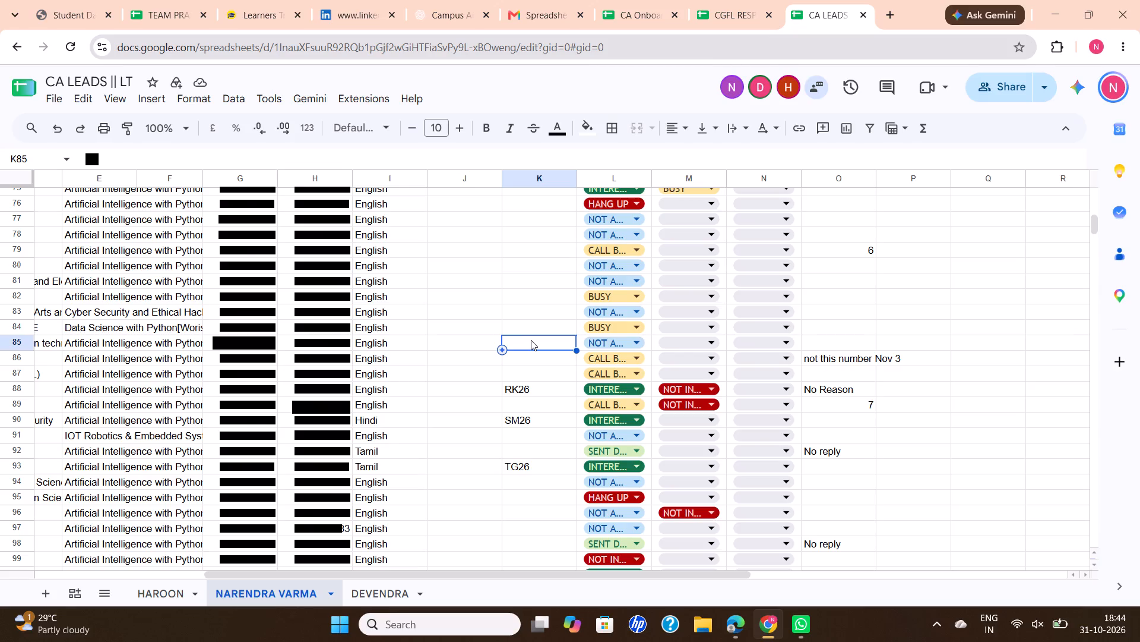
scroll(531, 340, "up", 2)
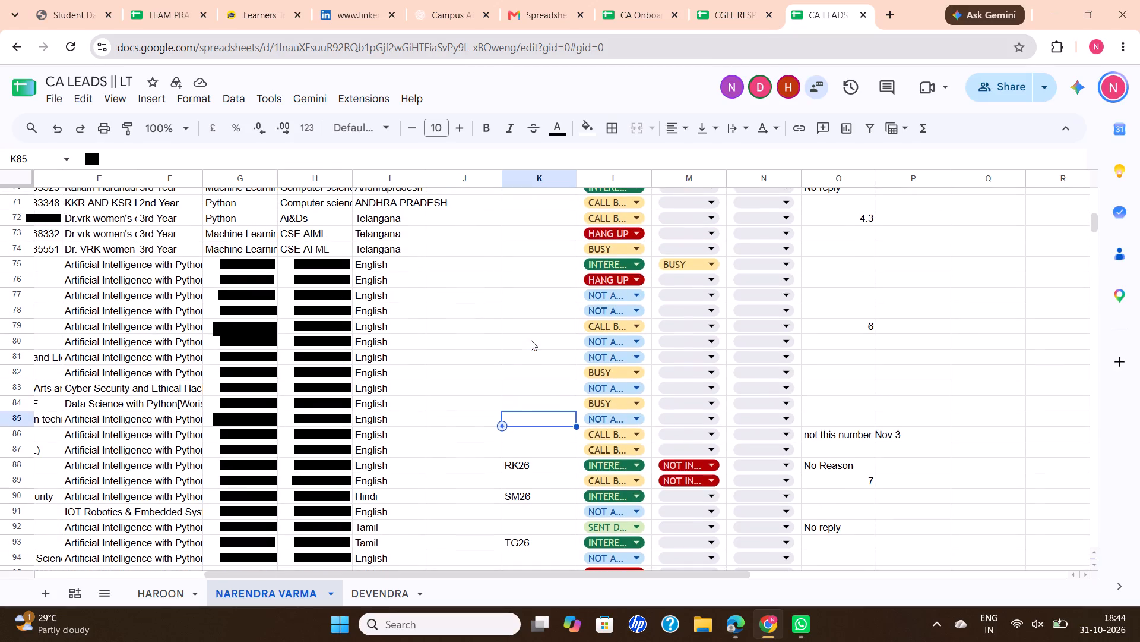
left_click(525, 291)
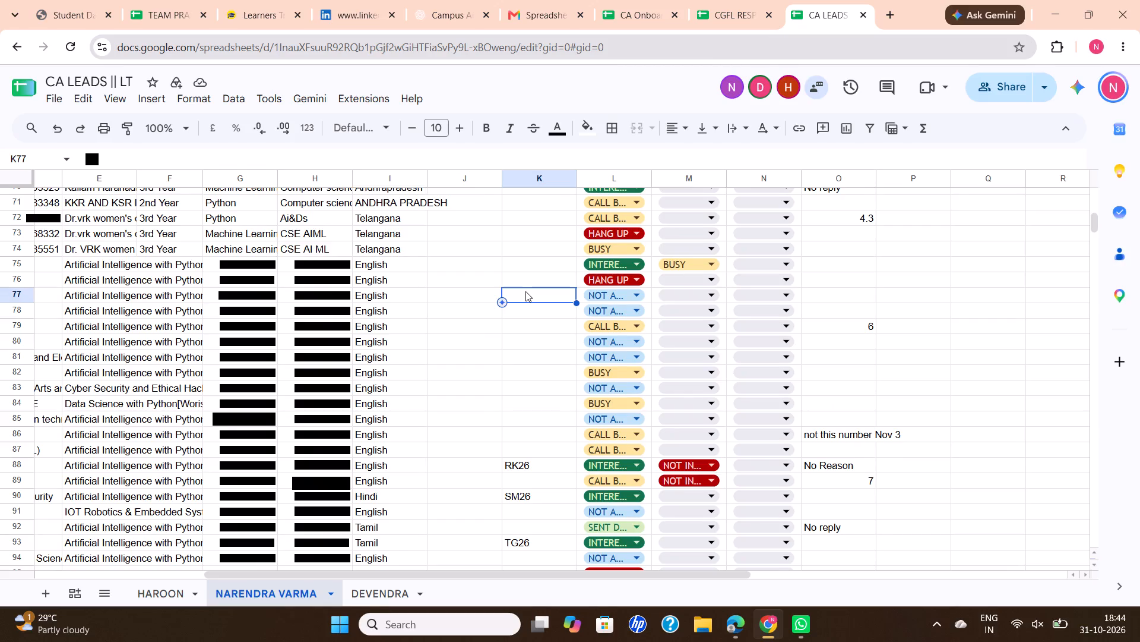
scroll(525, 291, "up", 2)
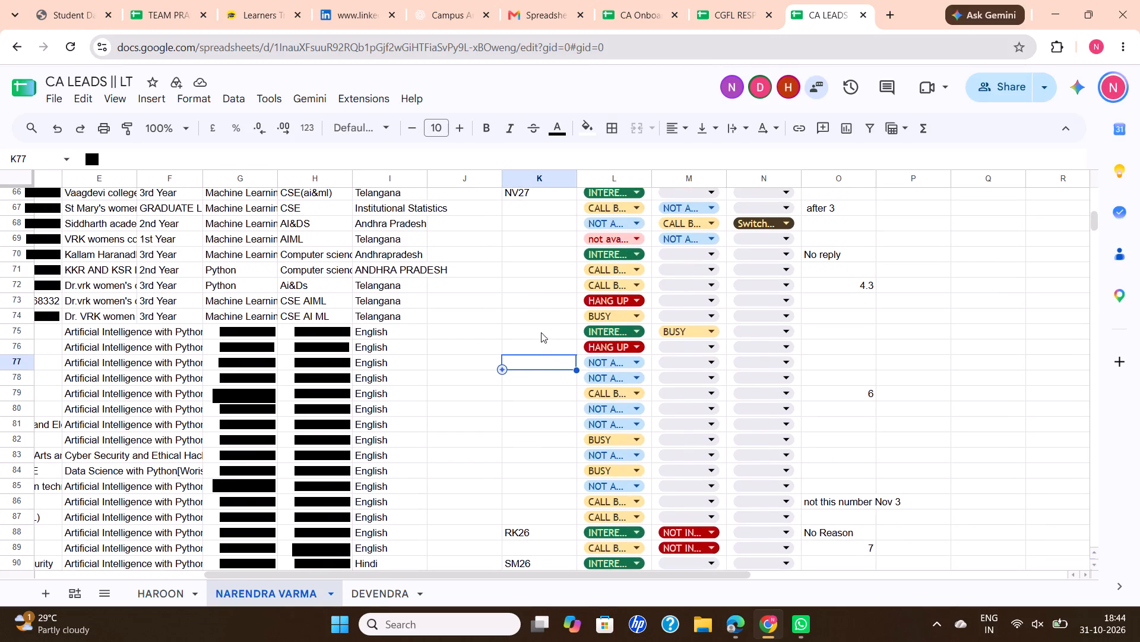
left_click(539, 334)
scroll(539, 334, "right", 1)
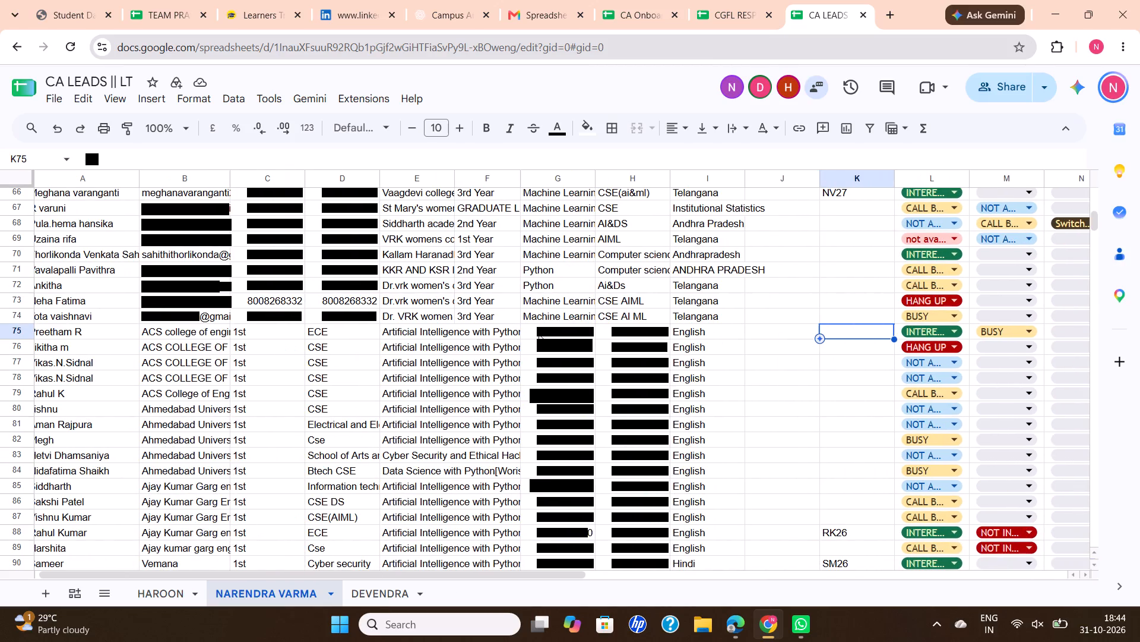
scroll(539, 334, "down", 2)
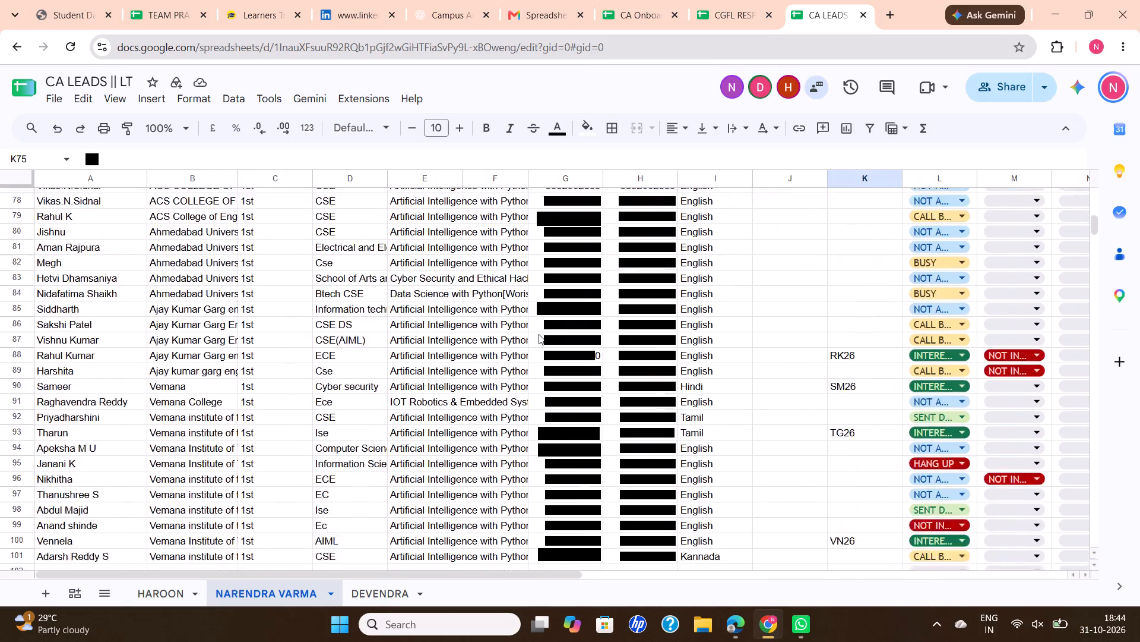
scroll(539, 334, "down", 1)
Examine the follow-up contact notes beside the lead table in rows 12 and 13, including the full note in V12.
scroll(539, 334, "up", 1)
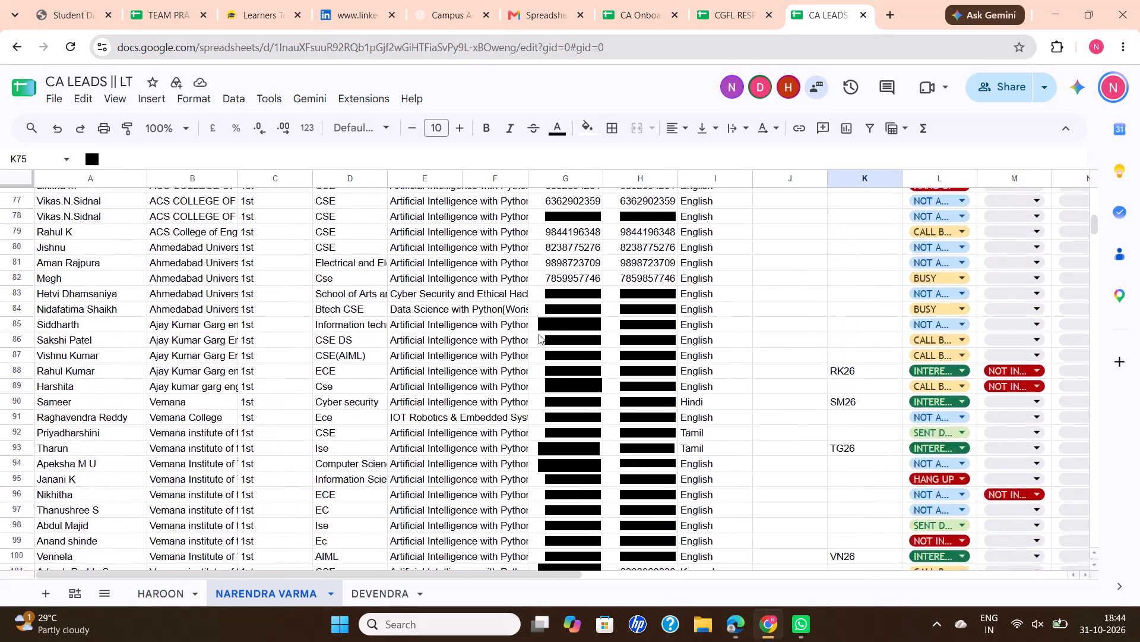
scroll(539, 334, "up", 6)
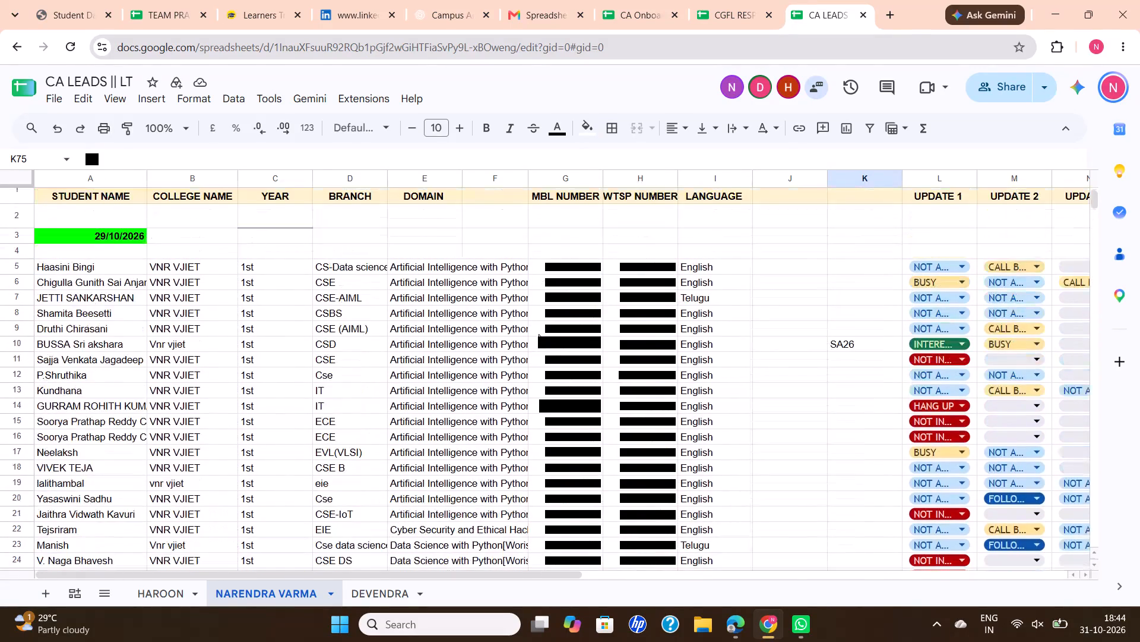
scroll(539, 334, "left", 3)
scroll(539, 334, "right", 4)
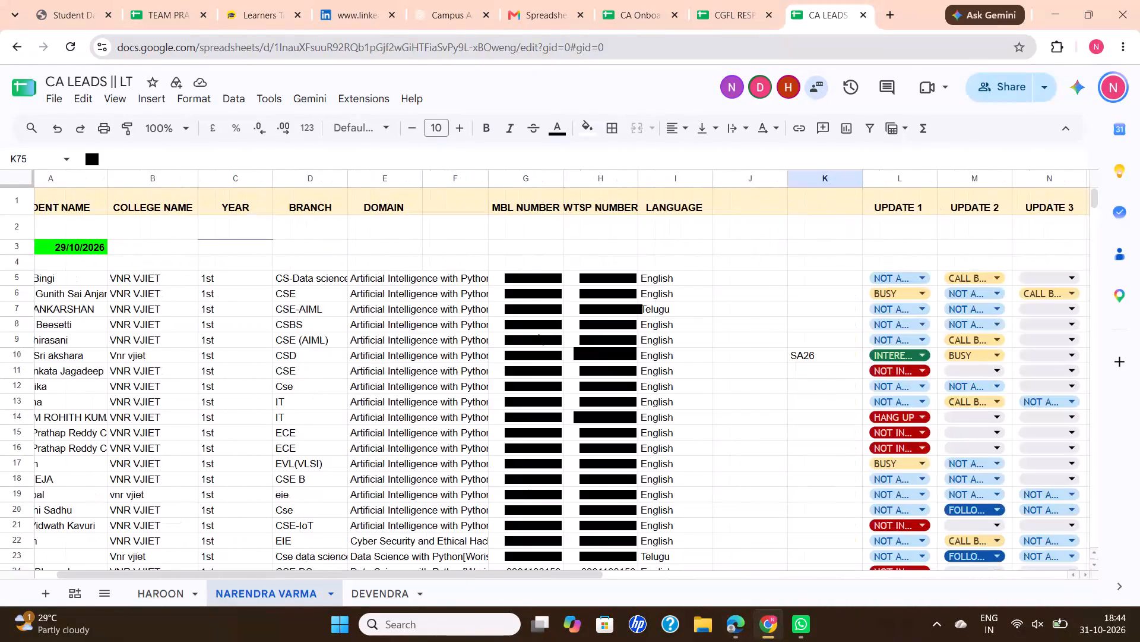
scroll(539, 334, "left", 6)
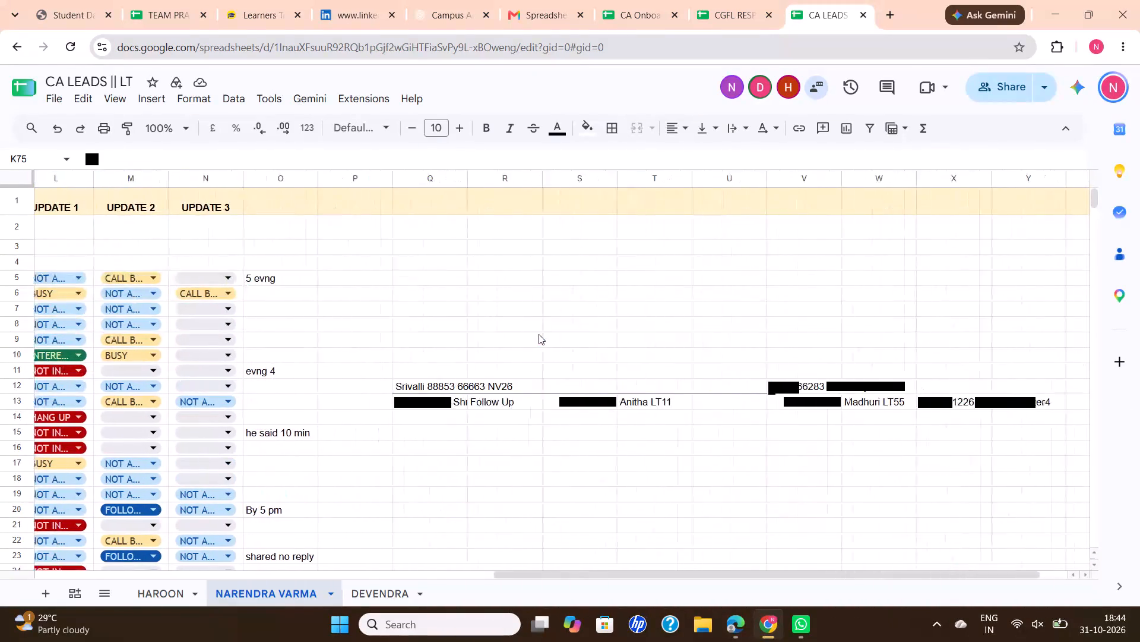
scroll(613, 369, "left", 3)
scroll(681, 413, "left", 2)
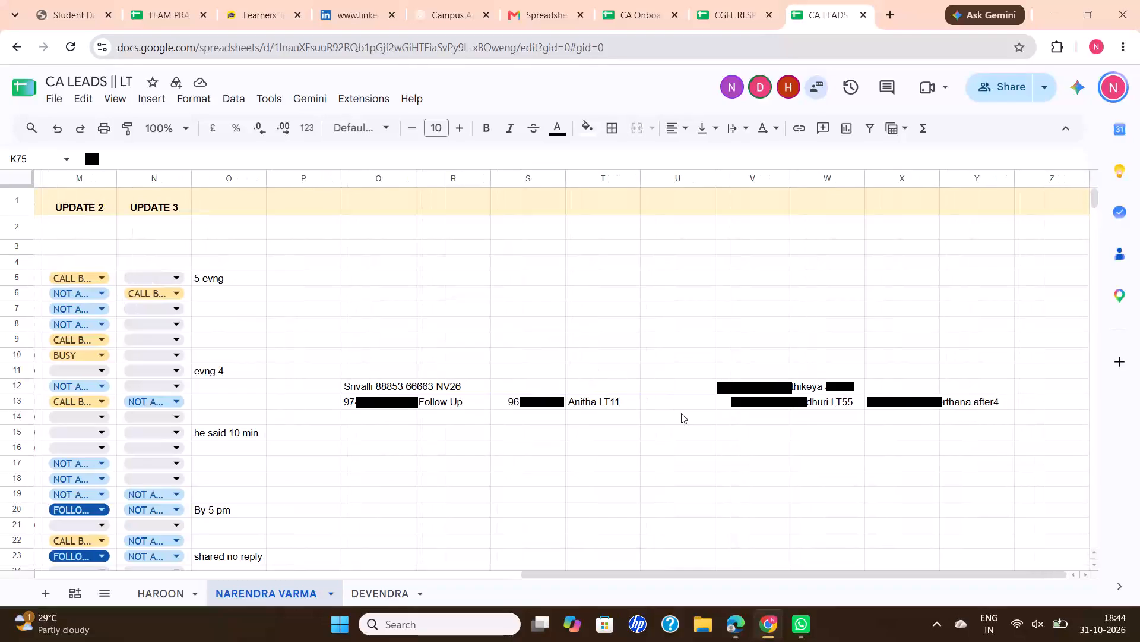
scroll(732, 430, "left", 2)
left_click(761, 382)
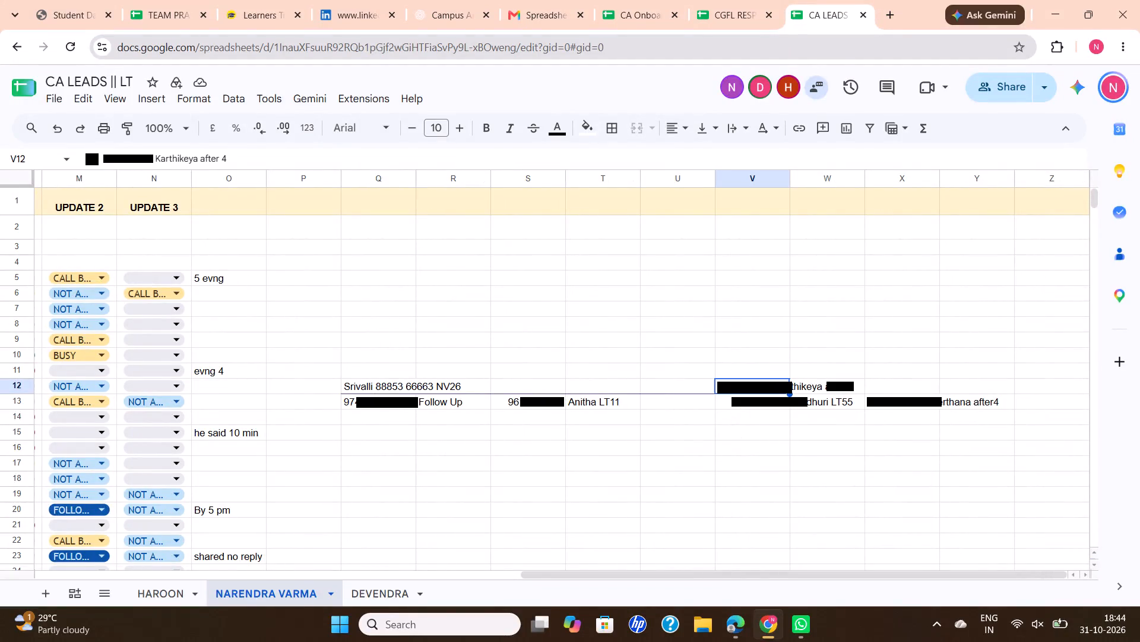
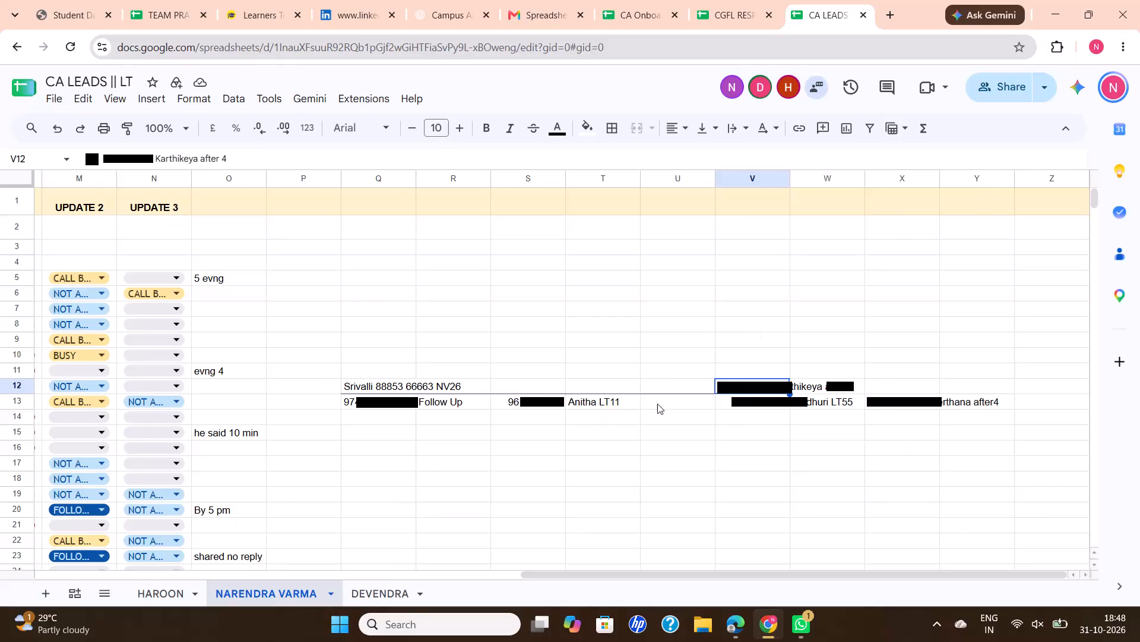
scroll(657, 404, "down", 2)
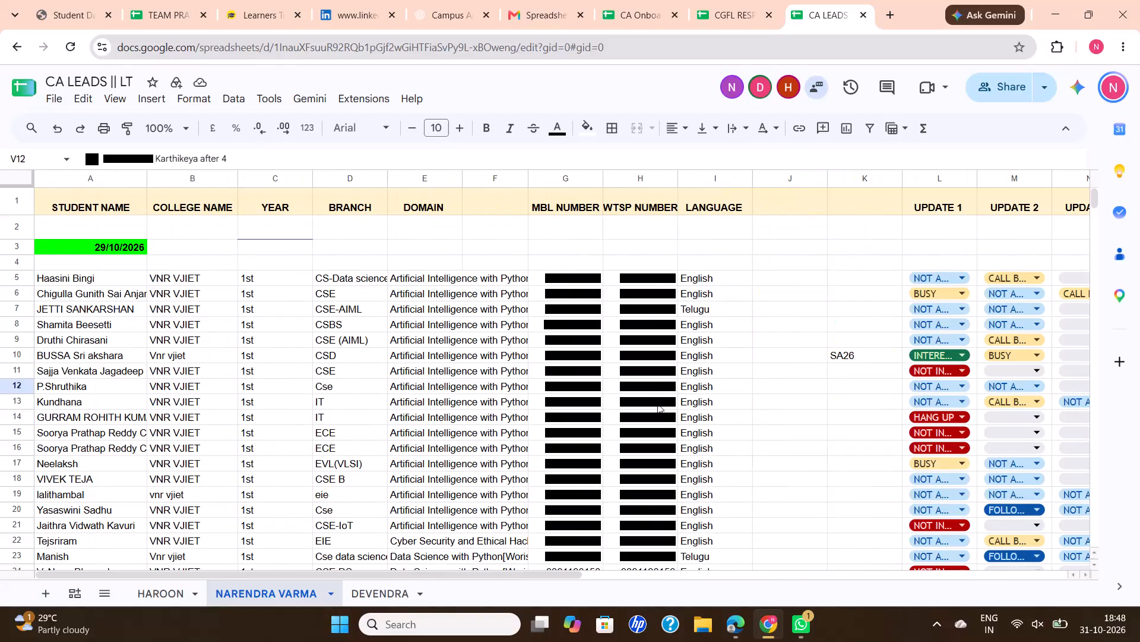
left_click(732, 11)
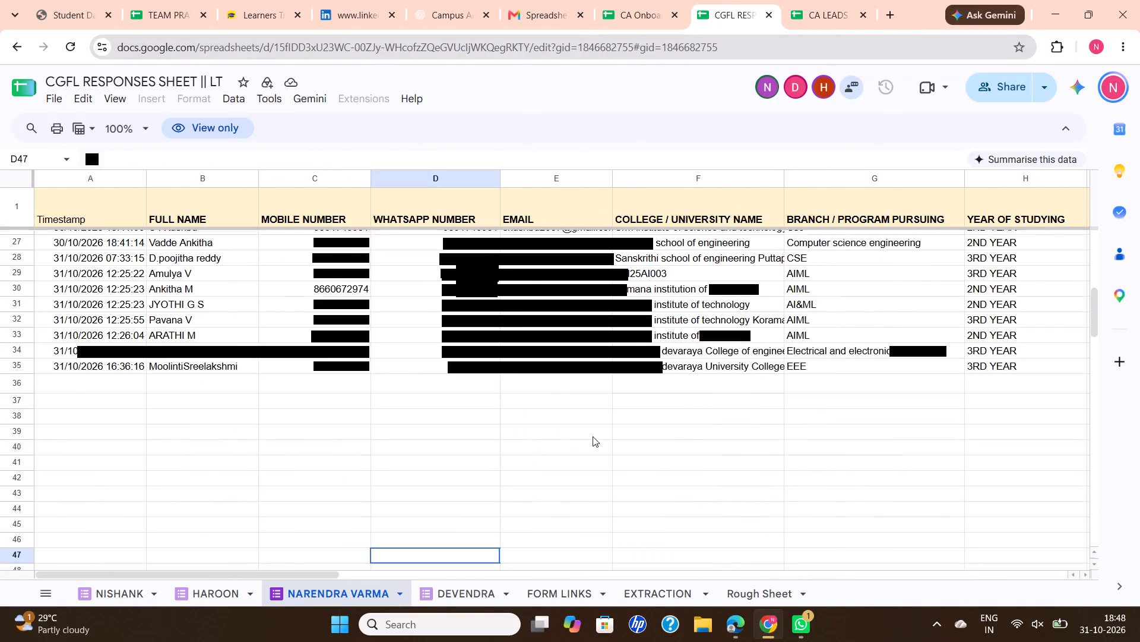
left_click(548, 386)
scroll(548, 386, "left", 1)
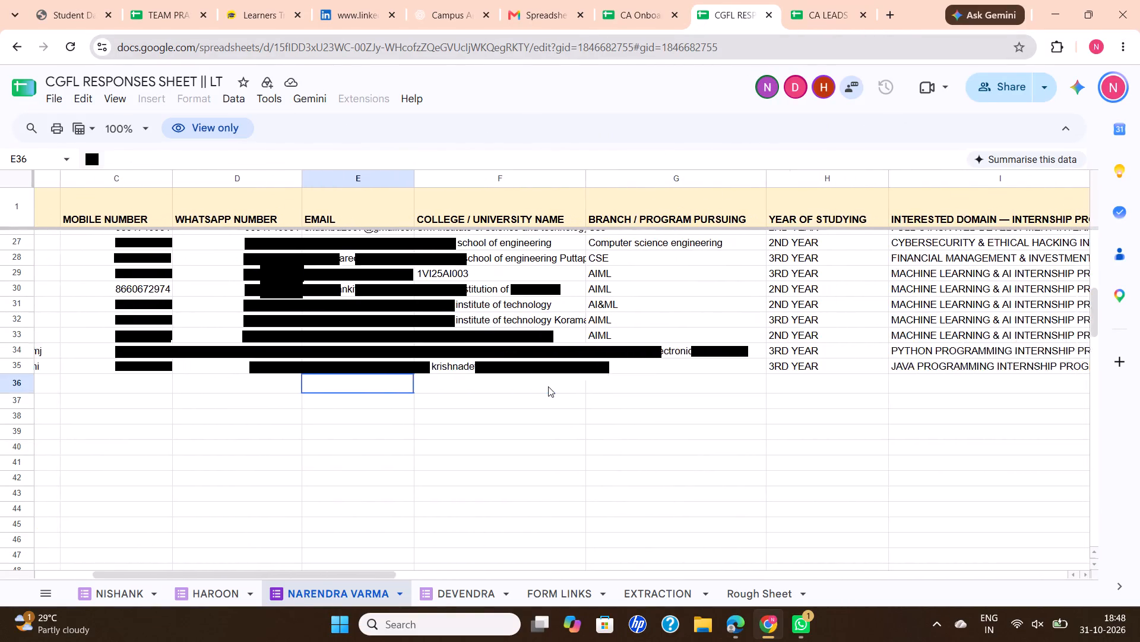
scroll(548, 386, "left", 1)
scroll(548, 386, "up", 1)
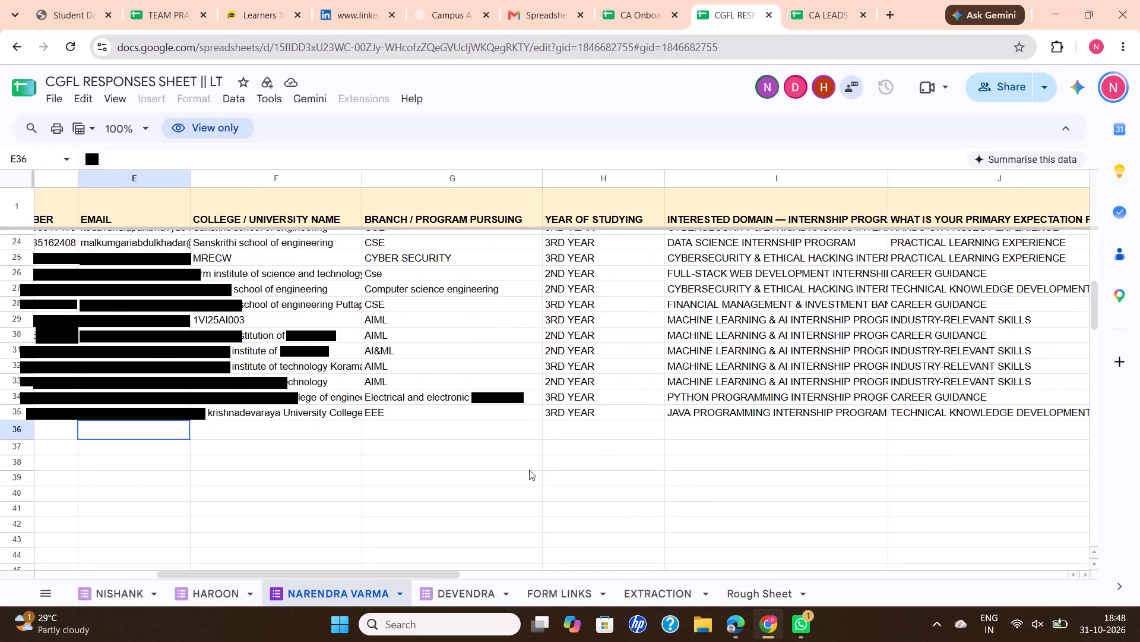
scroll(529, 470, "left", 3)
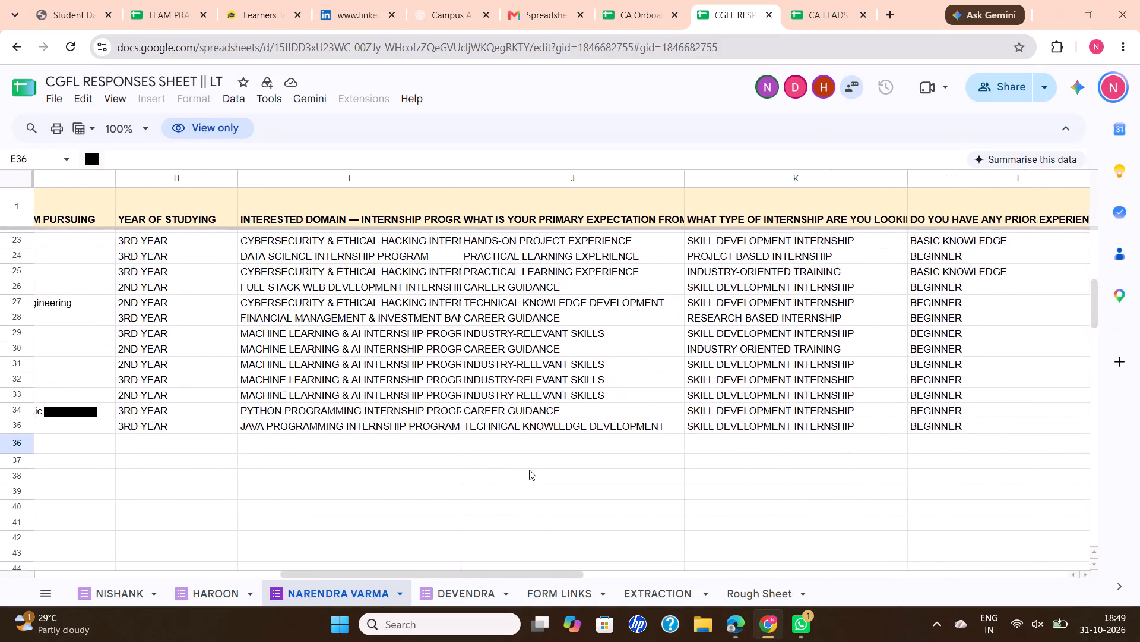
scroll(529, 470, "left", 4)
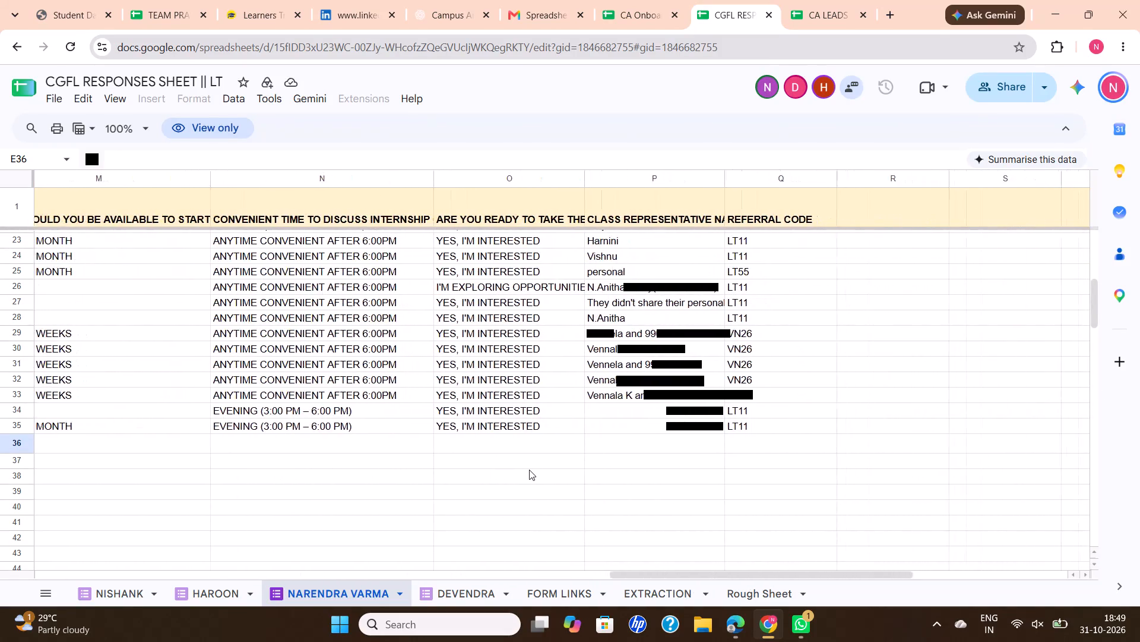
scroll(529, 470, "left", 1)
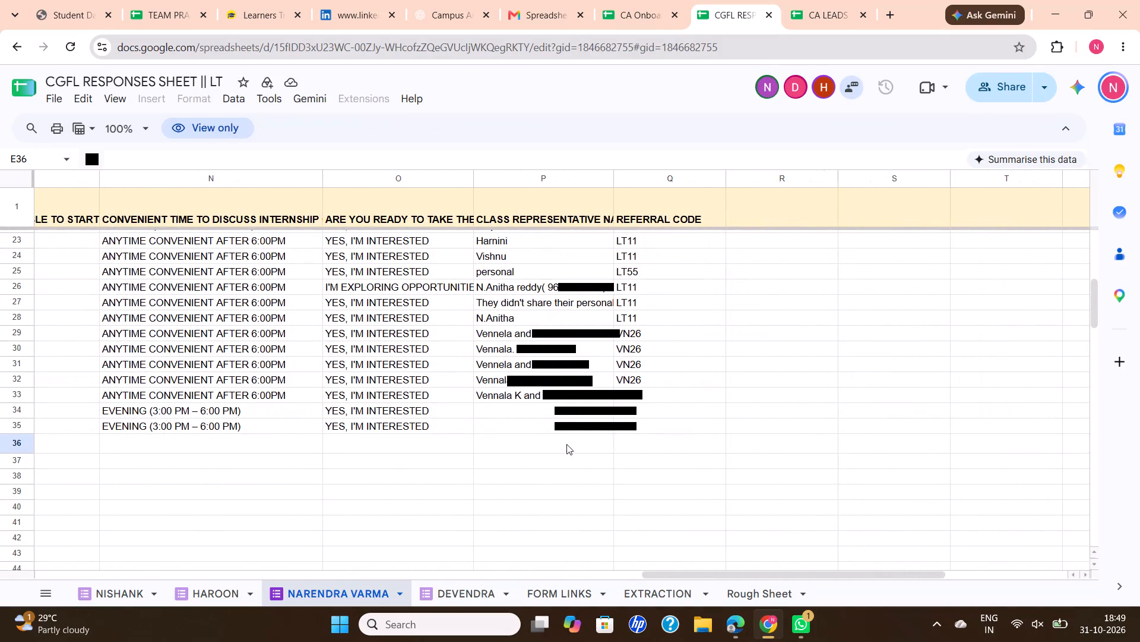
left_click(562, 440)
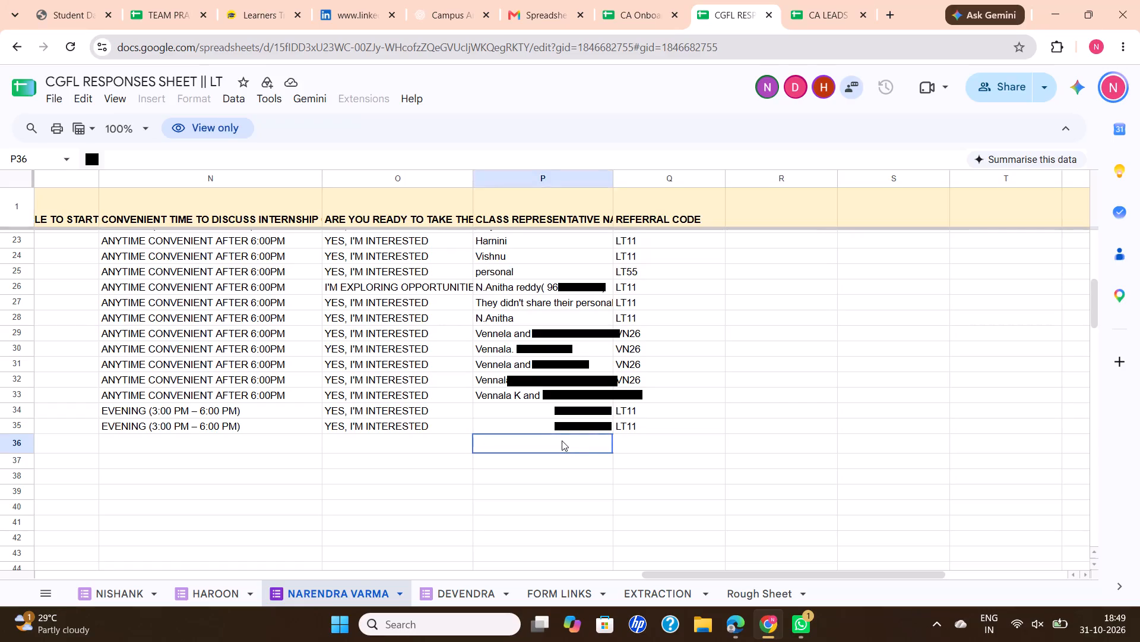
scroll(562, 440, "right", 3)
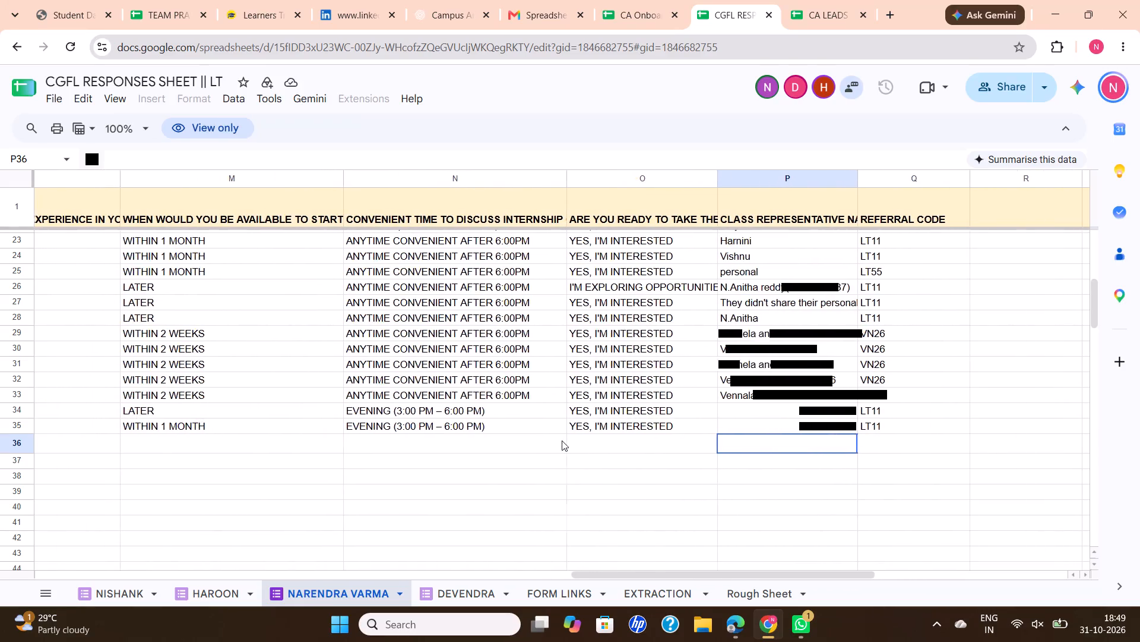
scroll(562, 440, "right", 1)
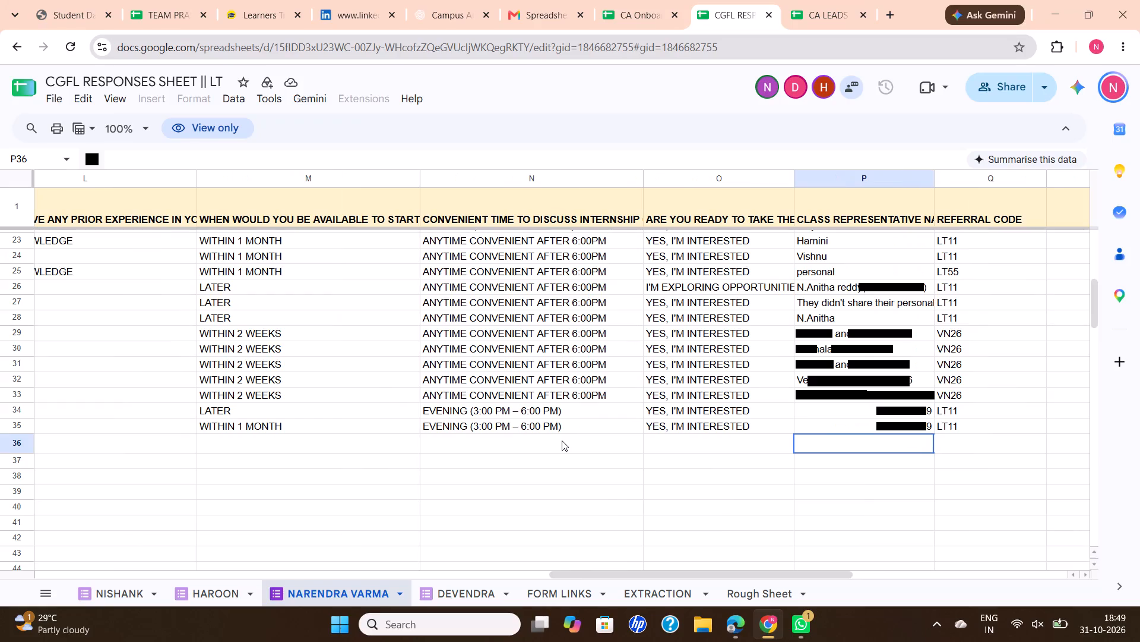
left_click(562, 440)
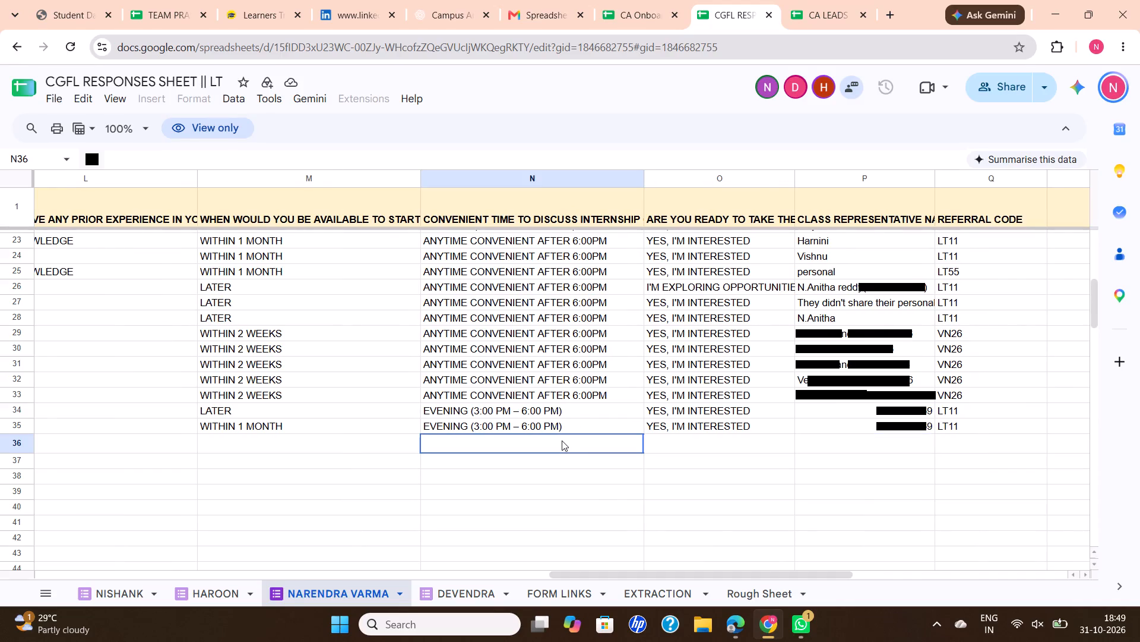
Check the latest responses and referral codes on the DEVENDRA sheet and count the names dated 31/10/2026, rows 86 to 94.
left_click(483, 591)
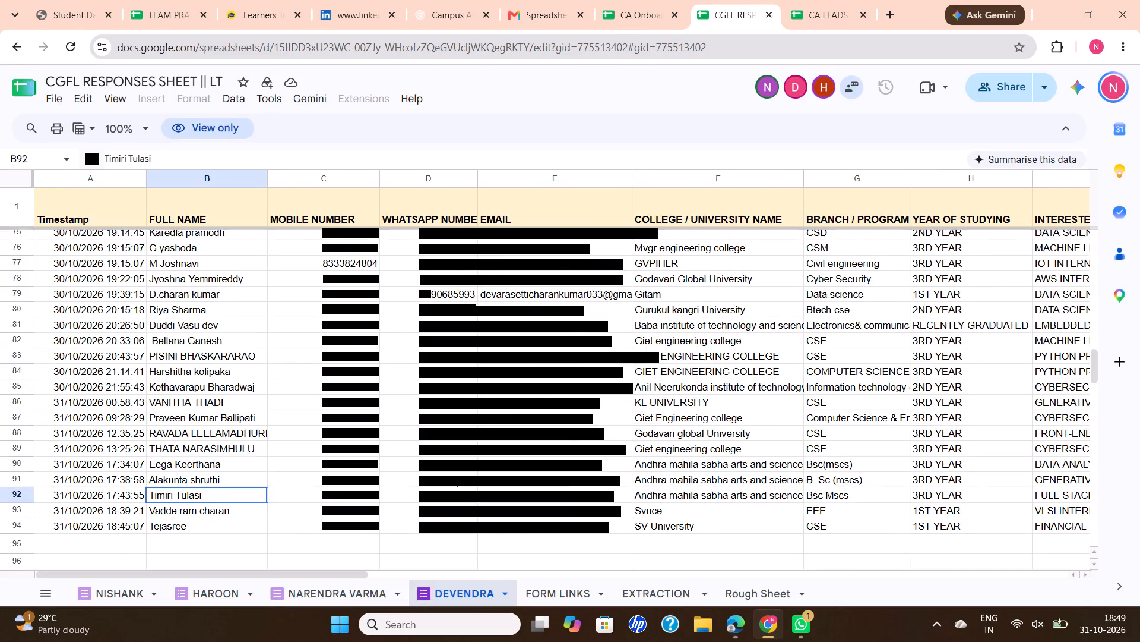
scroll(453, 476, "down", 1)
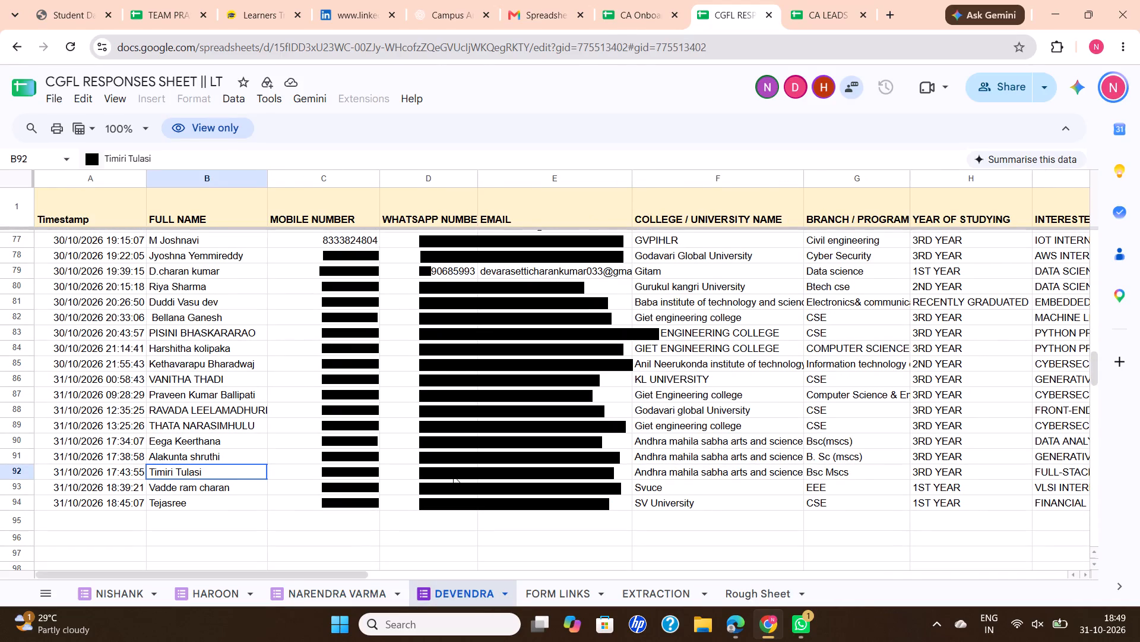
scroll(453, 476, "left", 5)
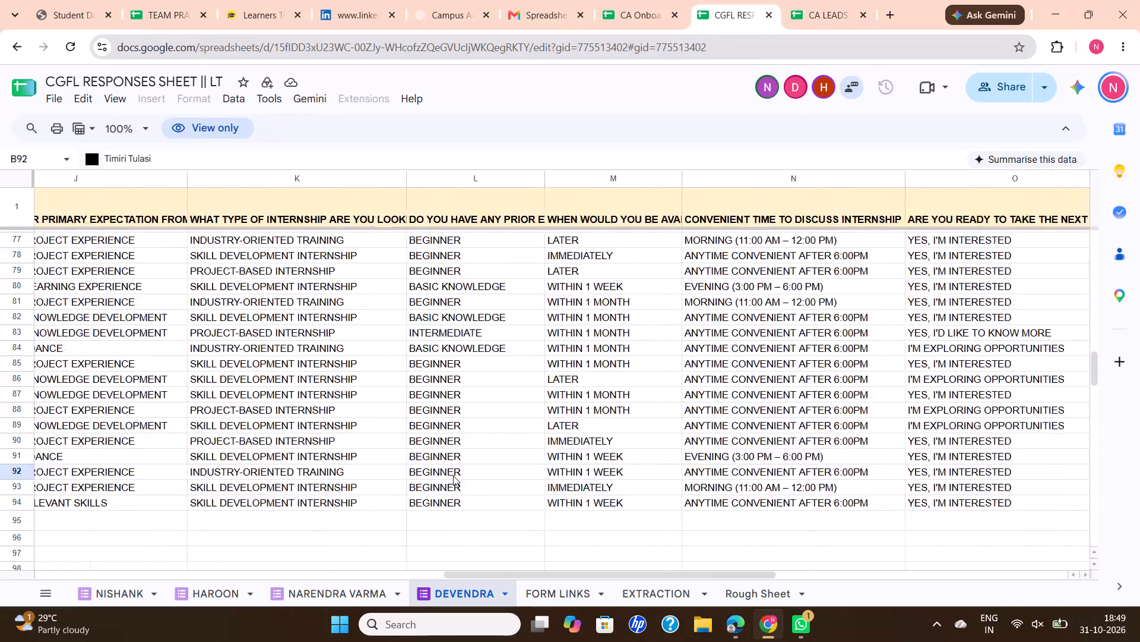
scroll(453, 476, "left", 1)
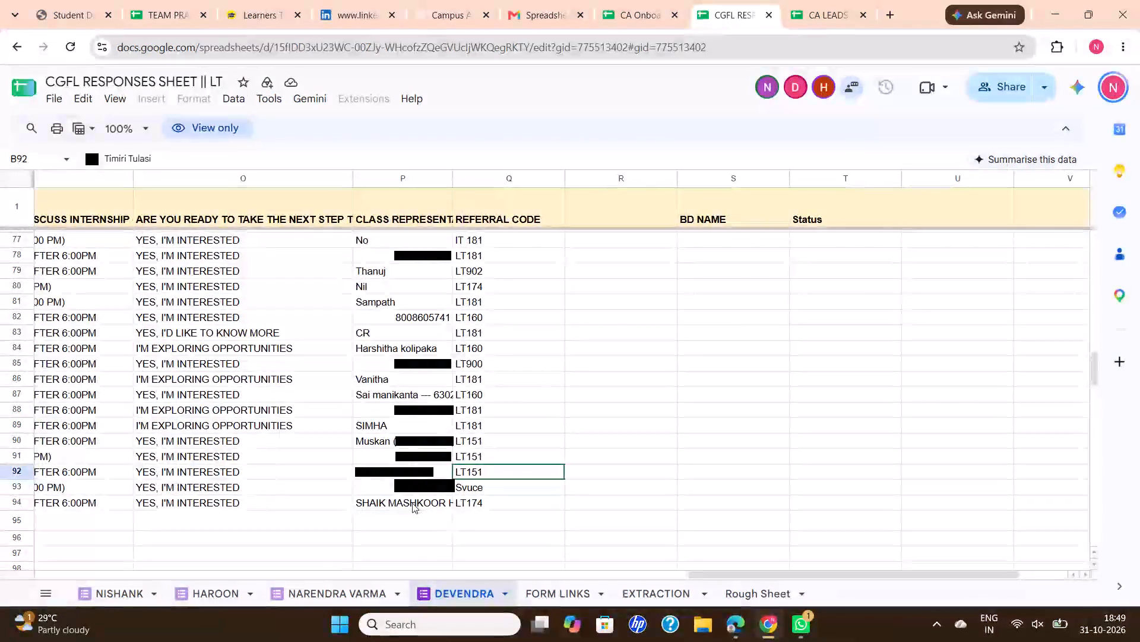
scroll(410, 503, "right", 7)
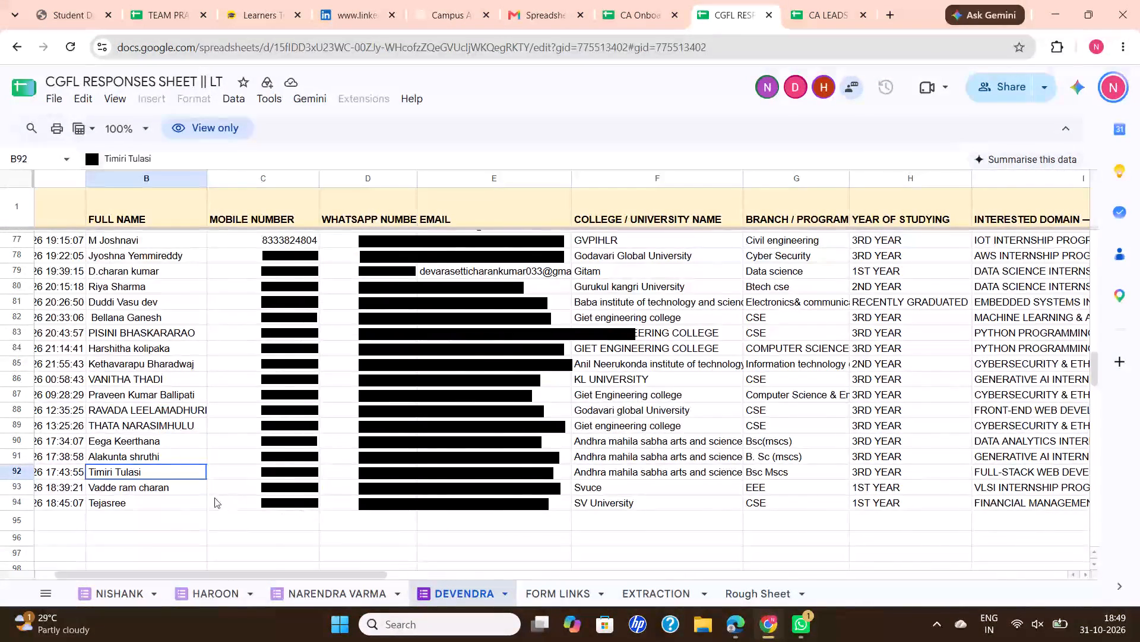
left_click_drag(188, 503, 192, 291)
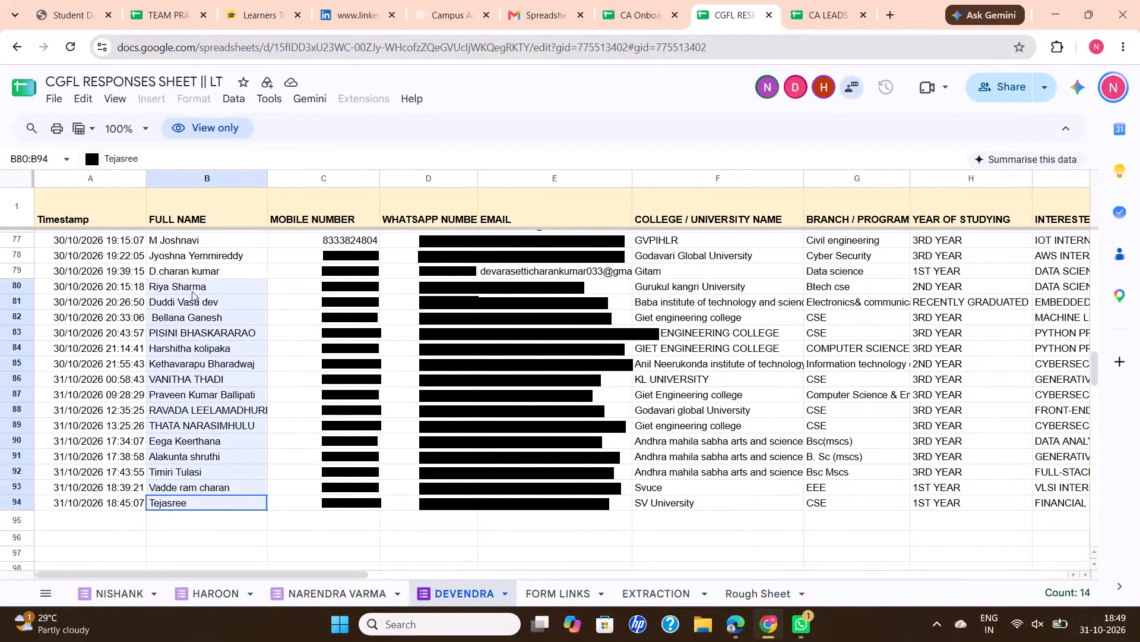
left_click_drag(192, 291, 173, 380)
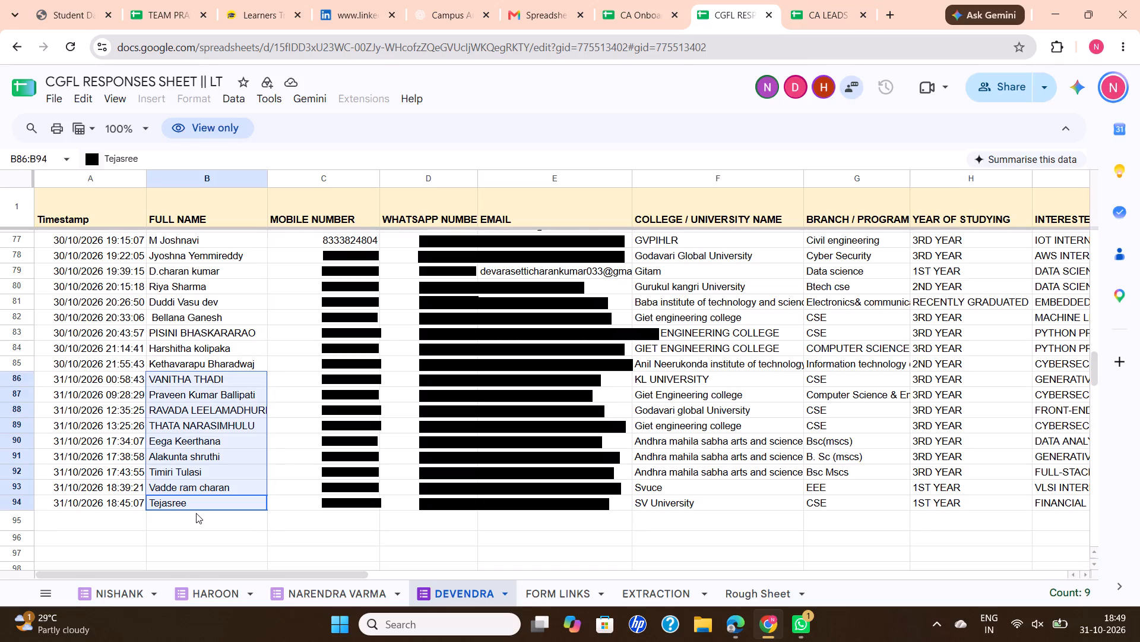
left_click(196, 513)
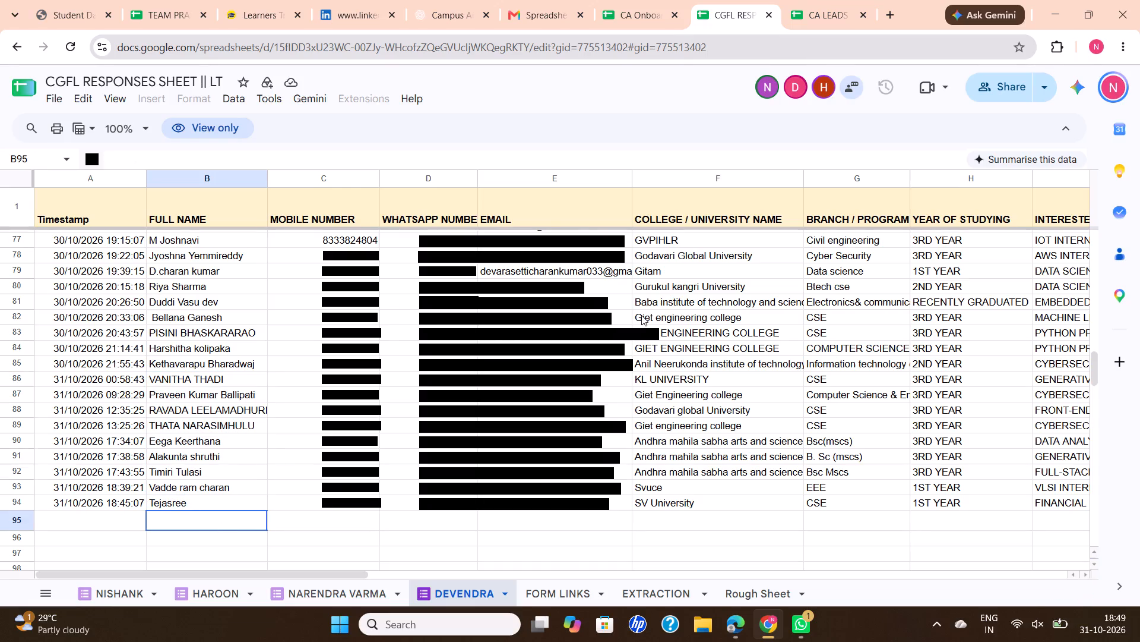
left_click(342, 593)
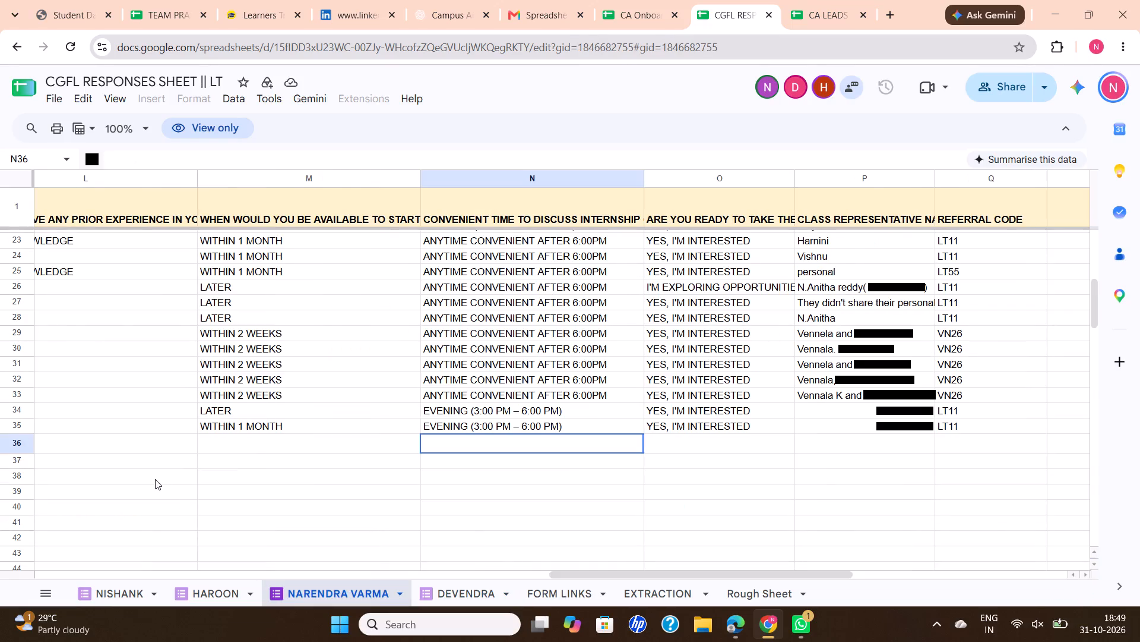
scroll(172, 462, "right", 10)
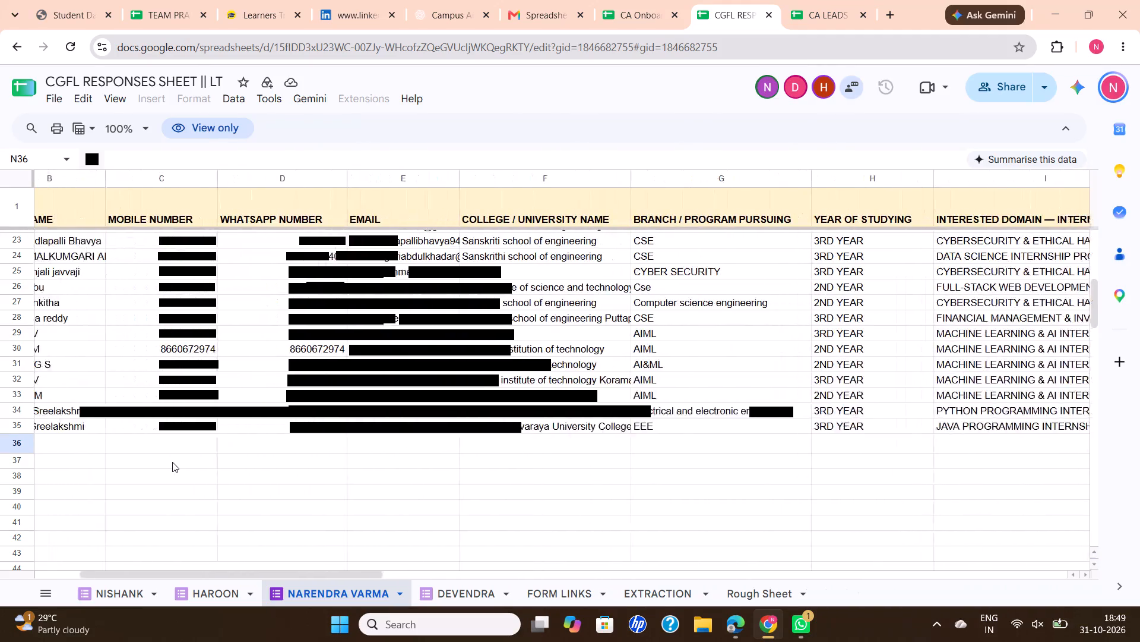
scroll(552, 531, "right", 4)
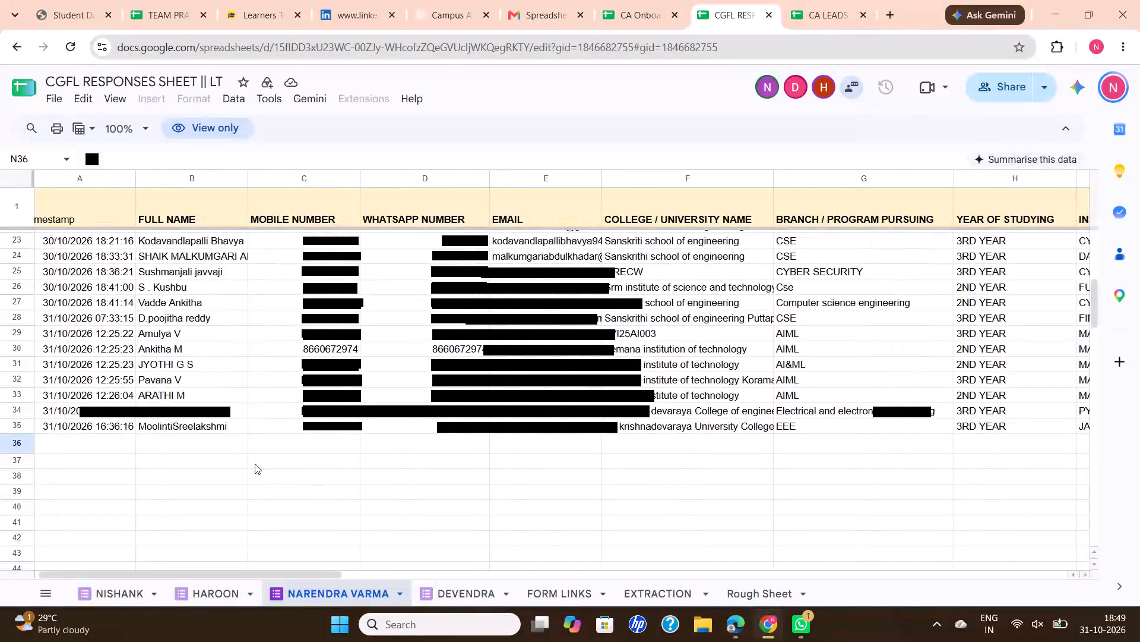
left_click_drag(195, 426, 191, 332)
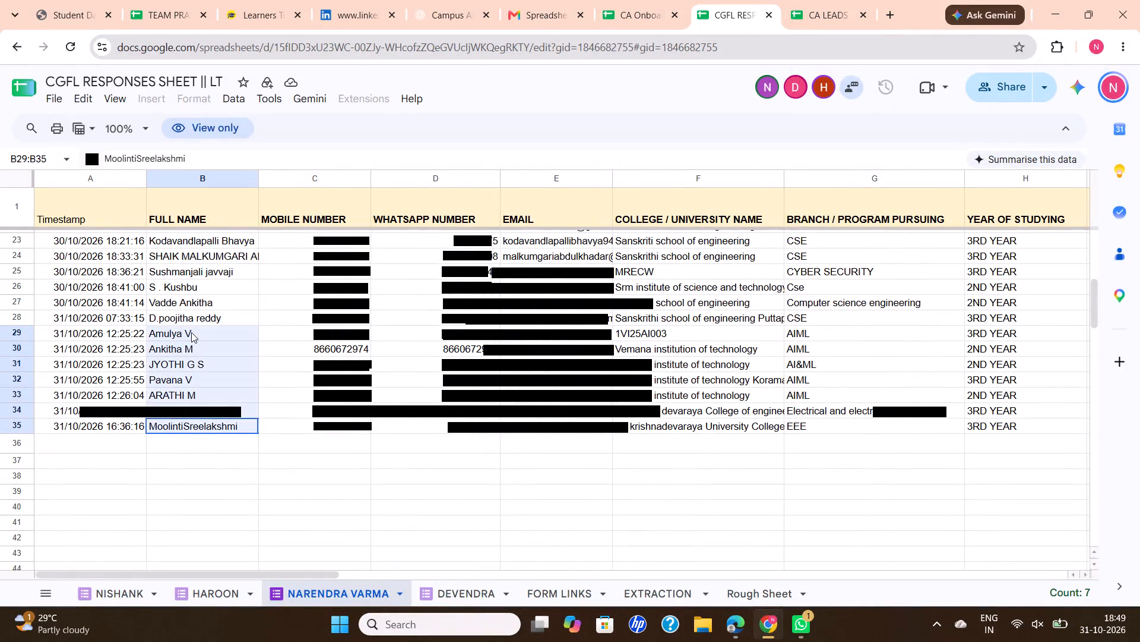
left_click_drag(191, 332, 191, 316)
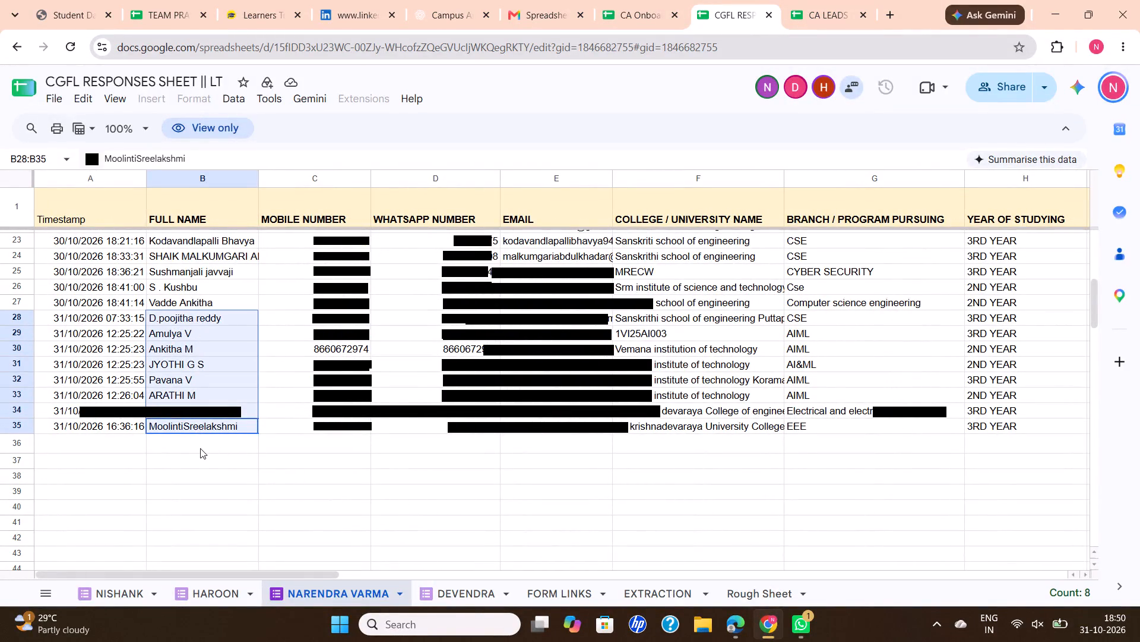
left_click(200, 448)
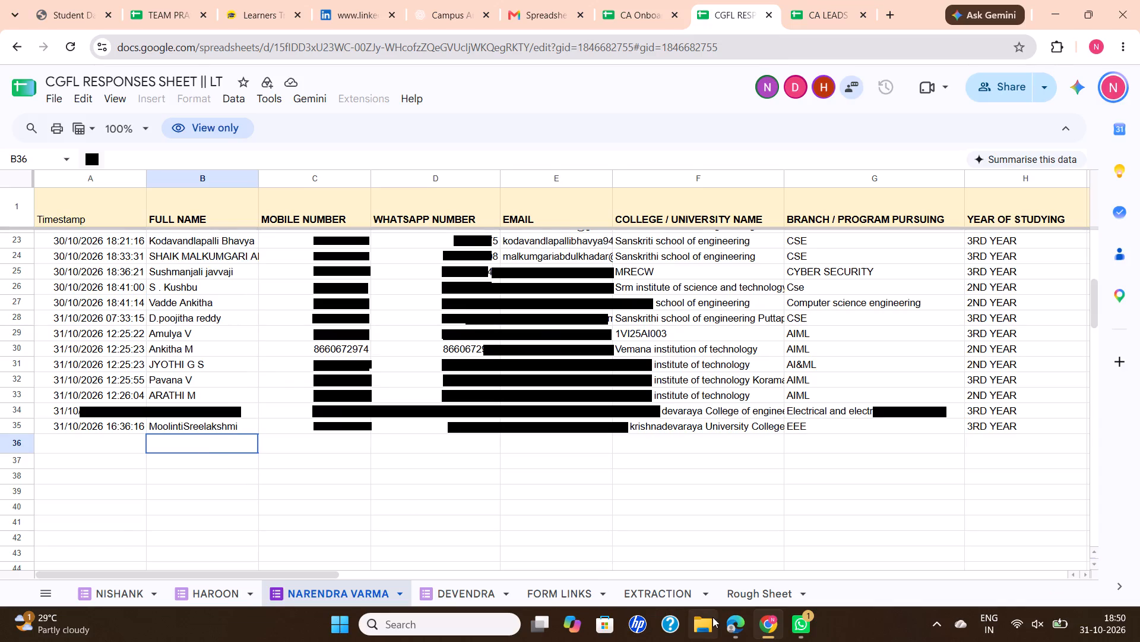
Open the CA APP form from its link in B6 of the FORM LINKS sheet.
left_click(551, 586)
left_click(483, 584)
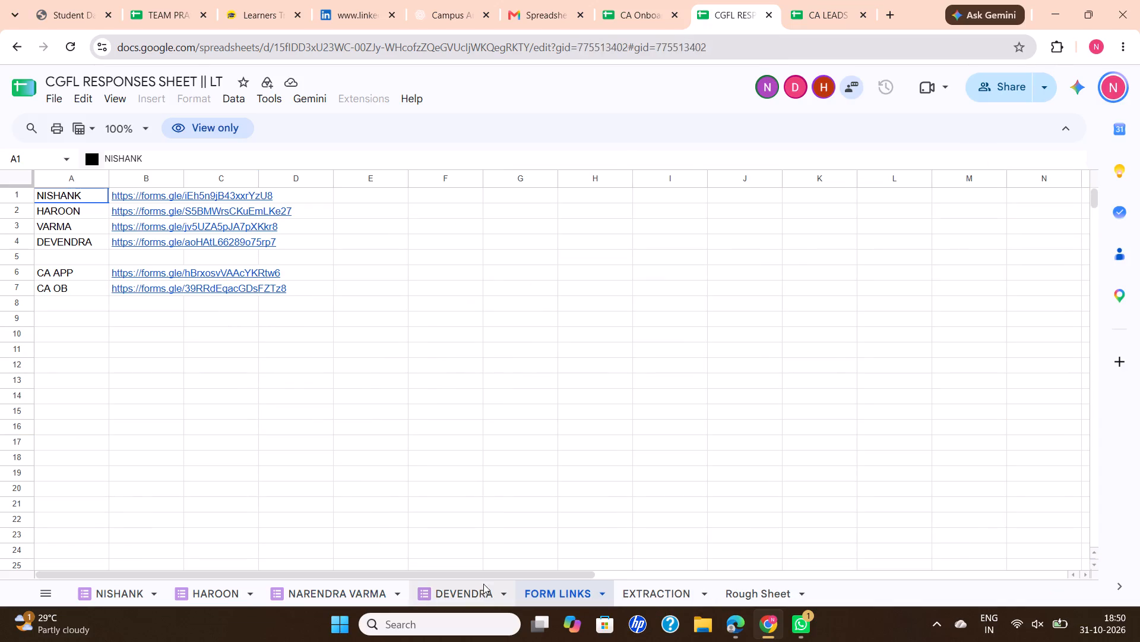
left_click(546, 589)
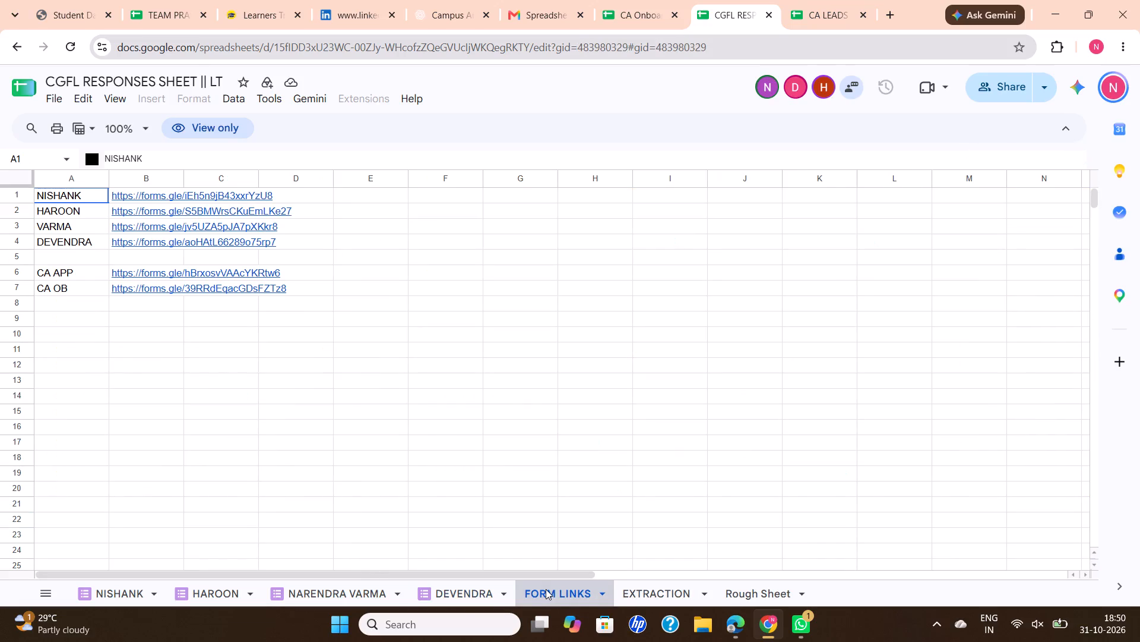
double_click(244, 272)
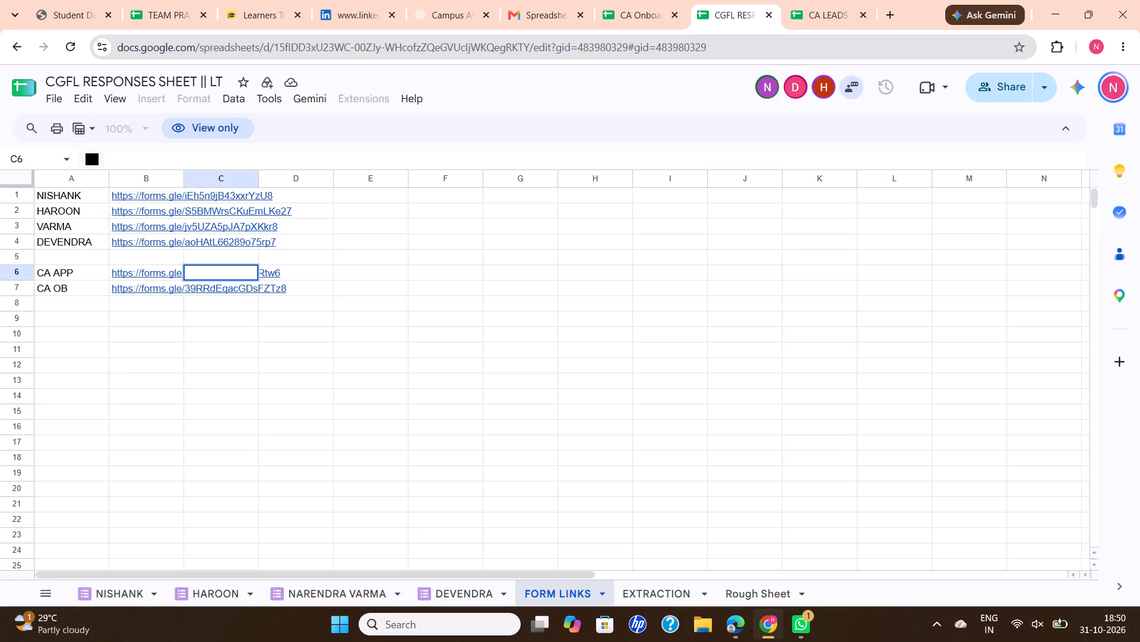
left_click(250, 315)
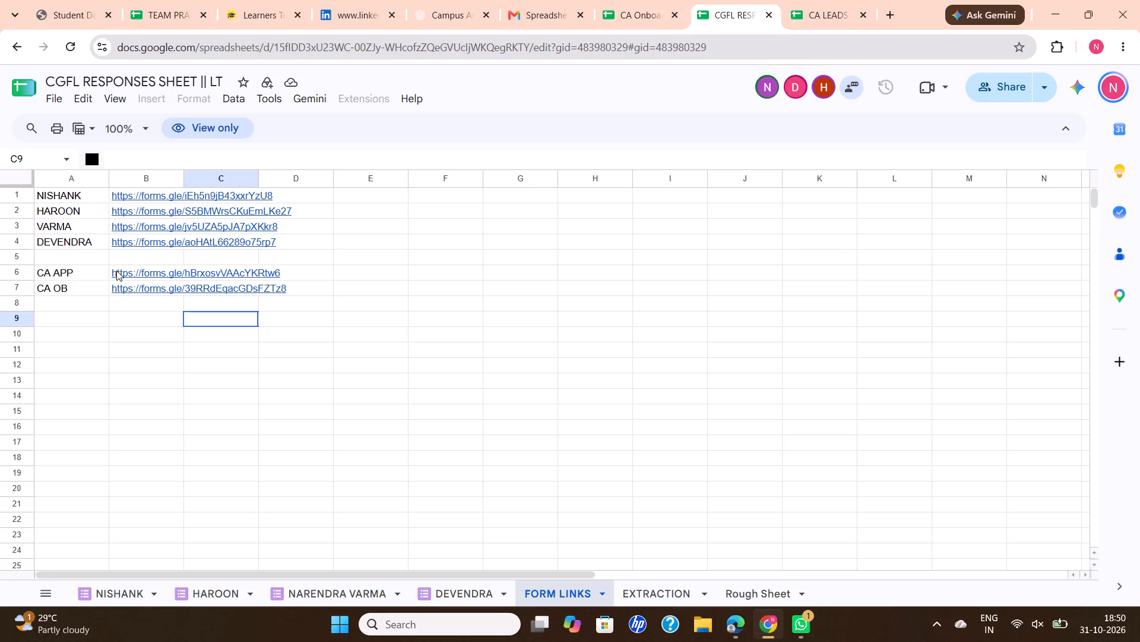
triple_click(116, 270)
left_click(116, 271)
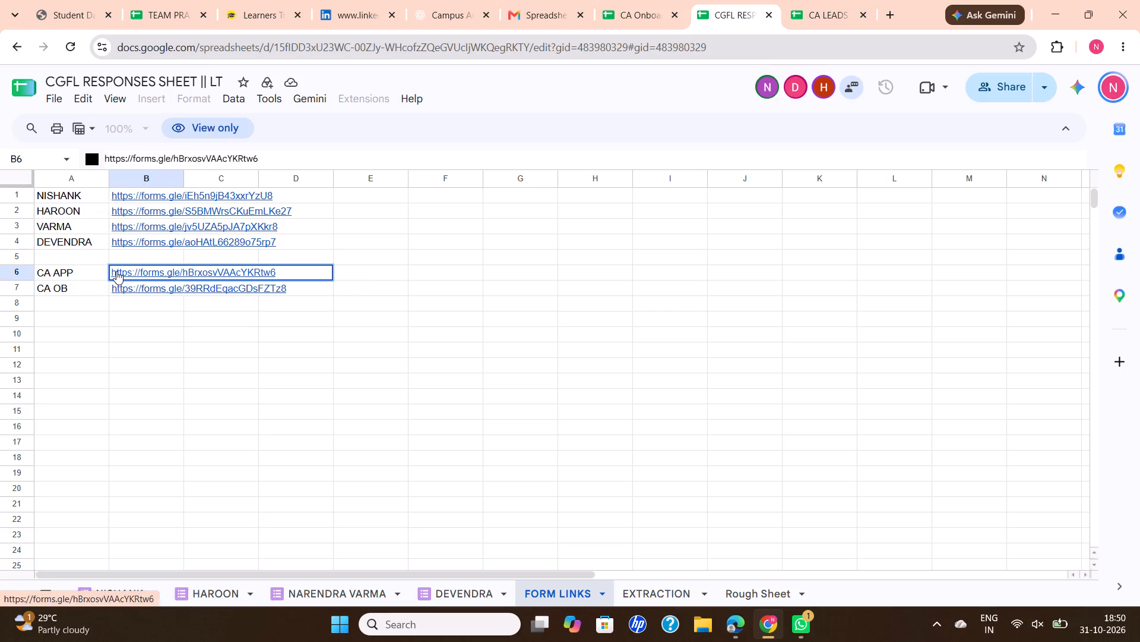
left_click(116, 271)
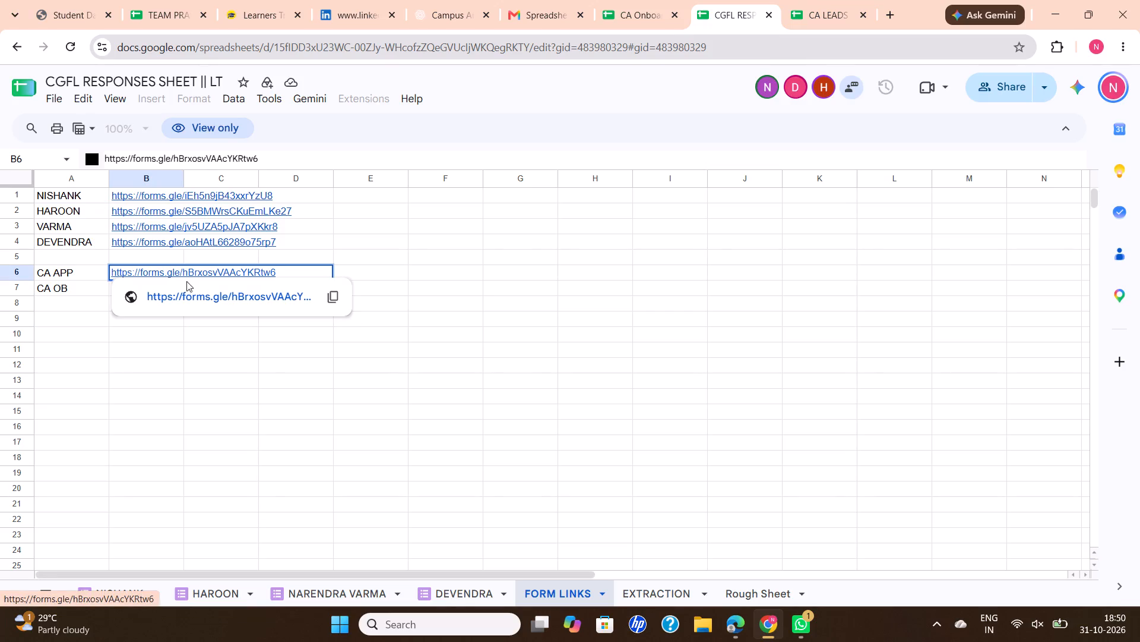
left_click(186, 295)
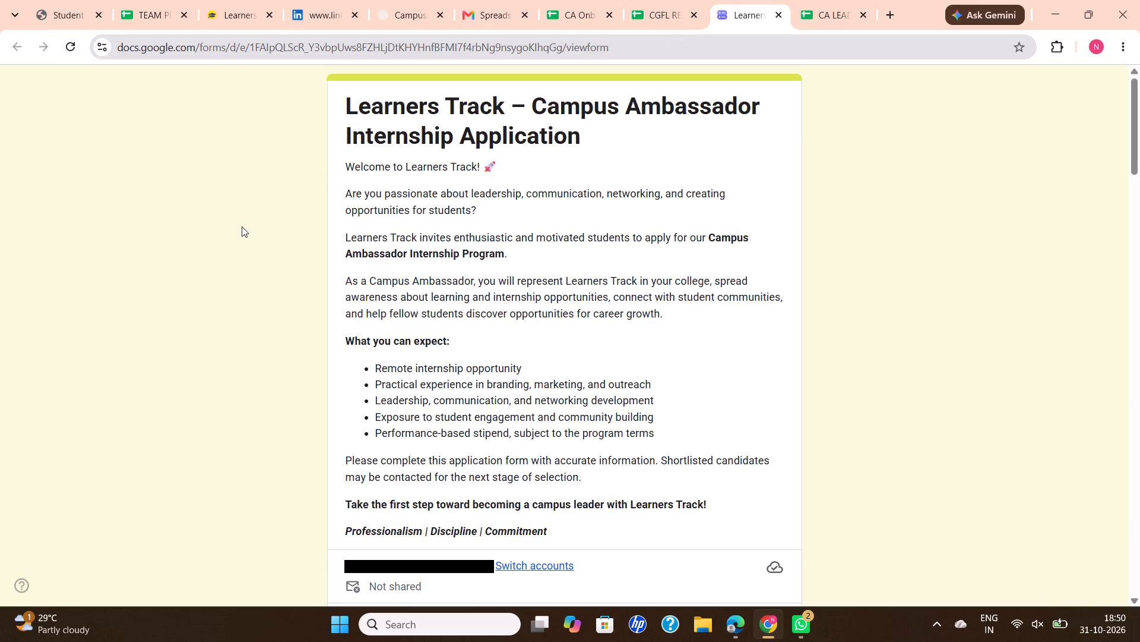
Read through the Campus Ambassador application form from introduction to sample certificate, and close it to return to the FORM LINKS sheet.
scroll(421, 325, "down", 1)
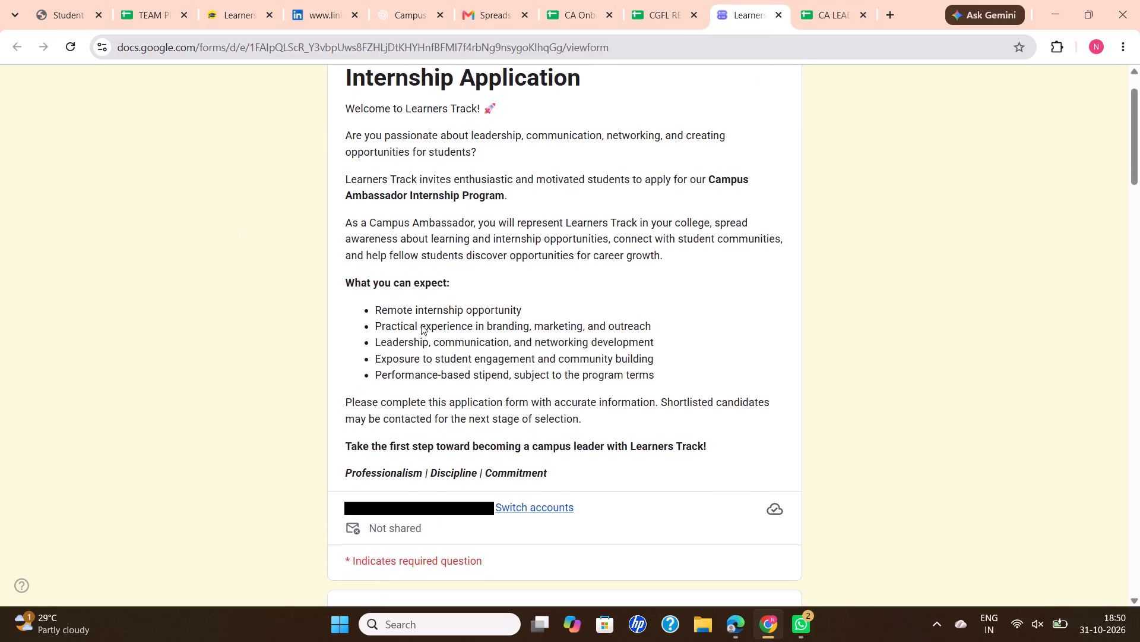
scroll(421, 325, "down", 3)
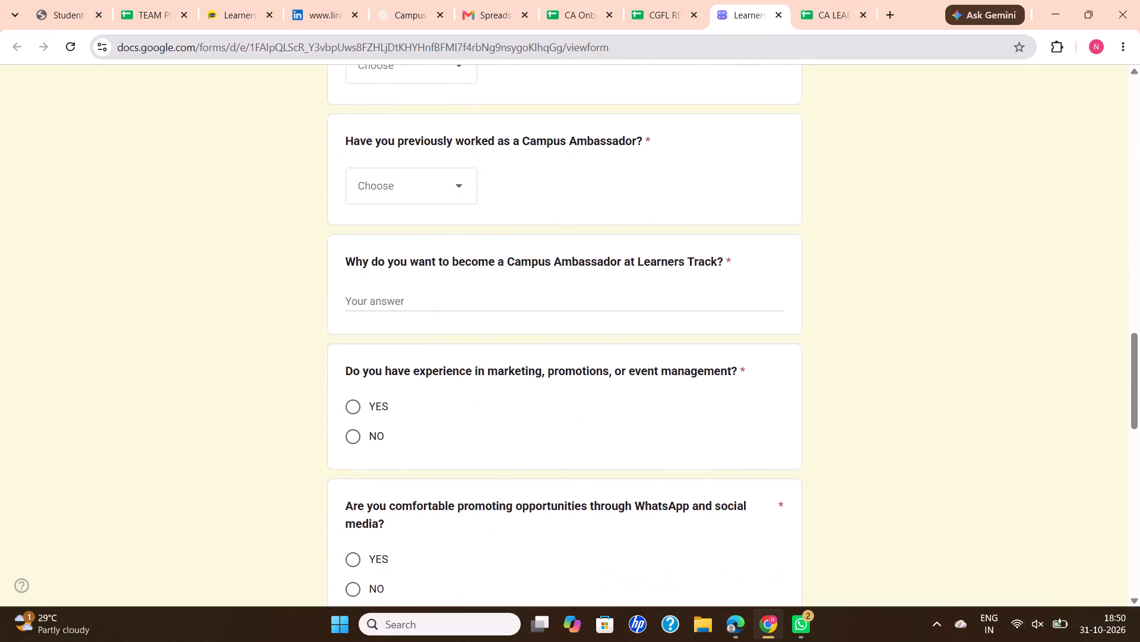
scroll(421, 325, "down", 1)
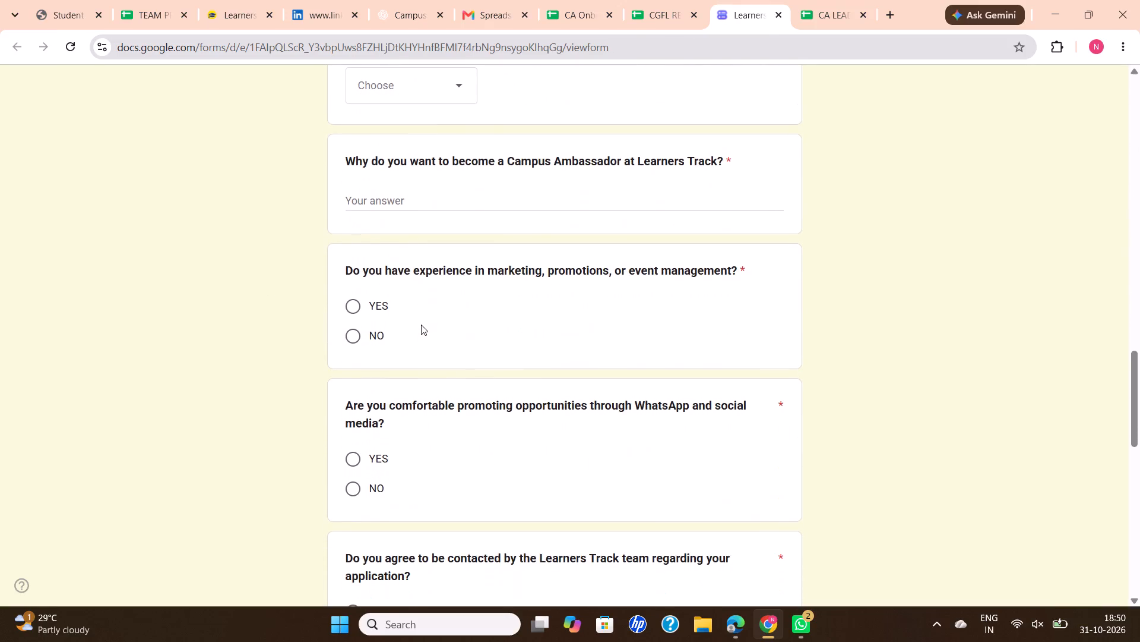
scroll(421, 325, "down", 3)
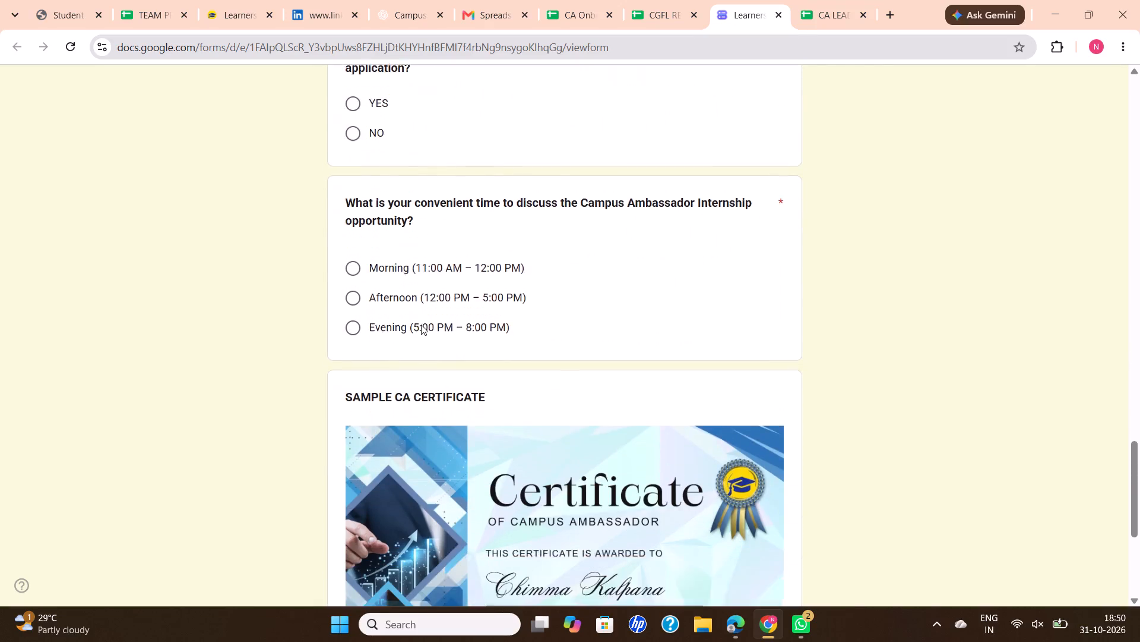
scroll(421, 325, "down", 2)
scroll(421, 325, "up", 3)
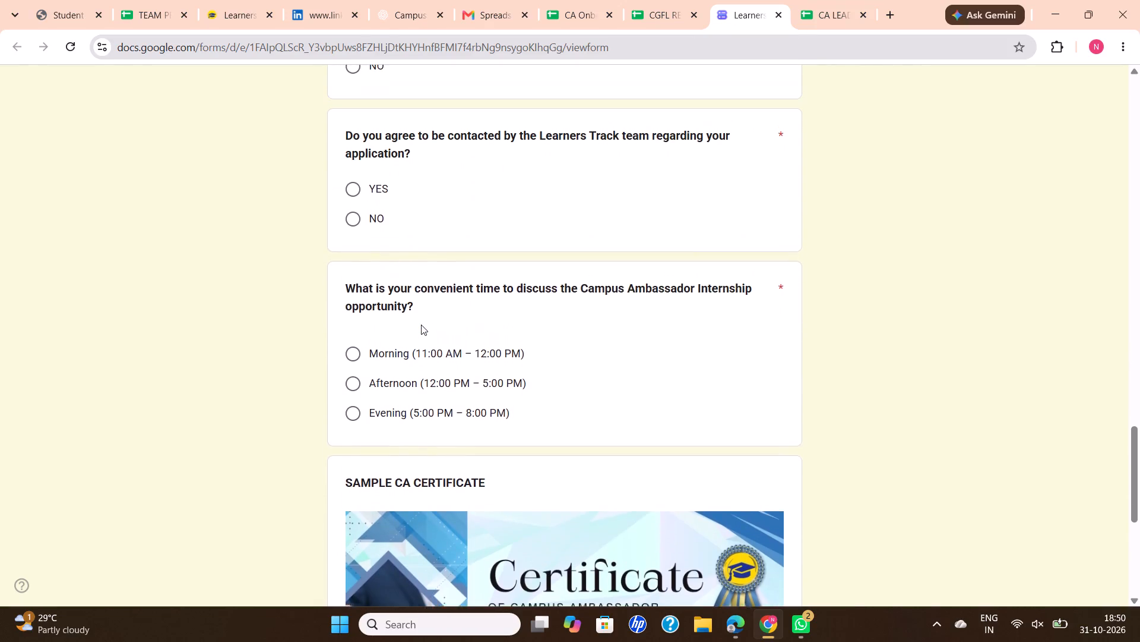
scroll(421, 325, "up", 3)
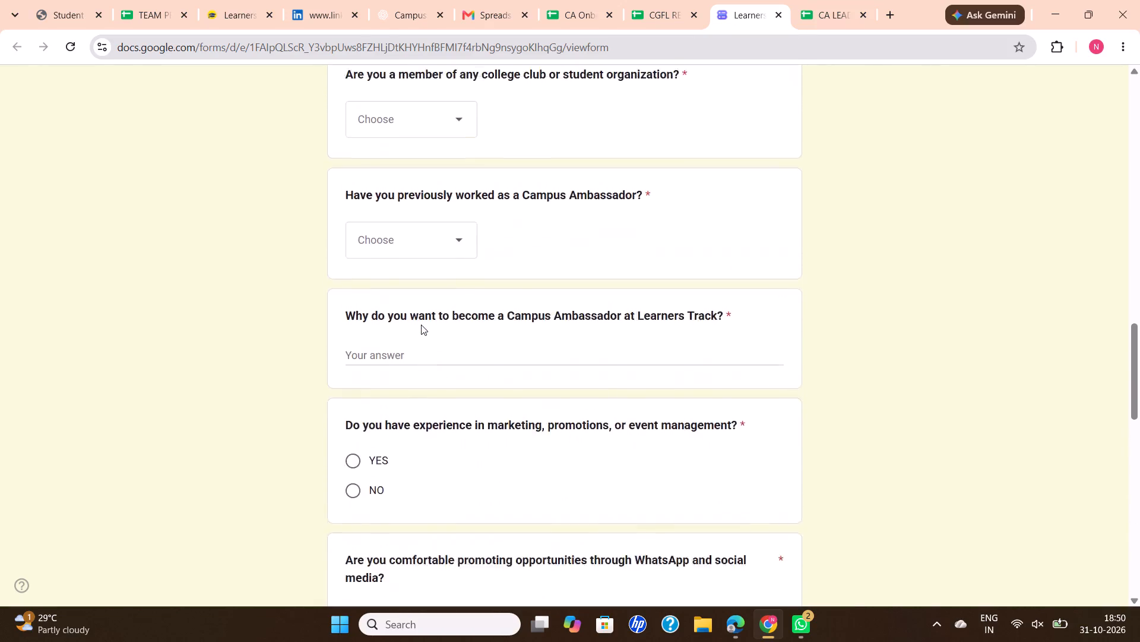
scroll(421, 325, "up", 11)
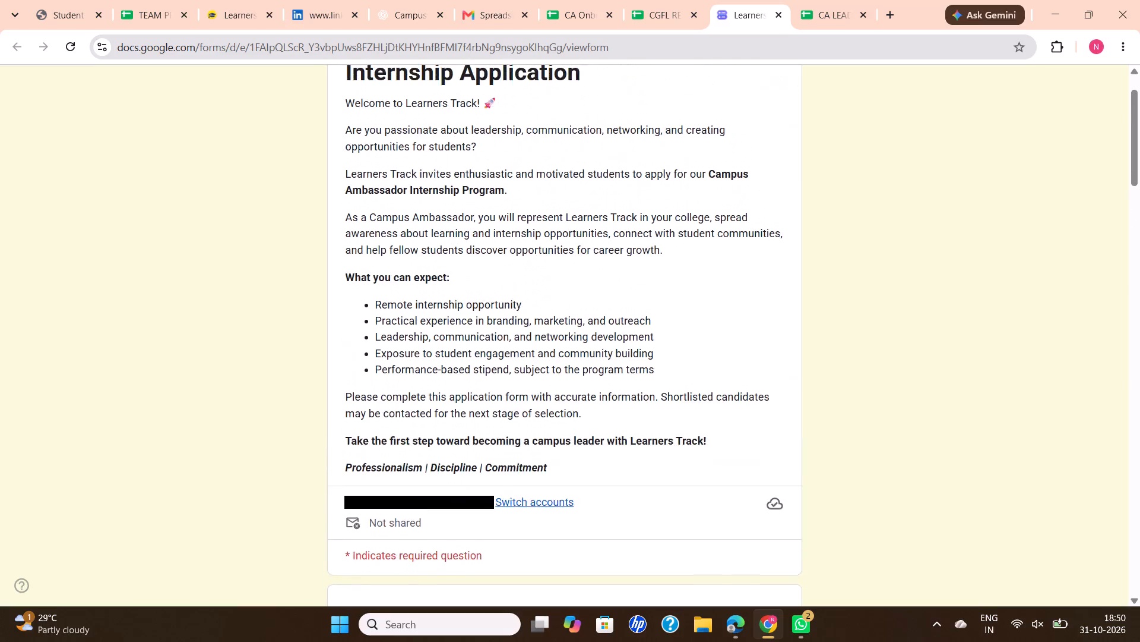
scroll(421, 325, "up", 1)
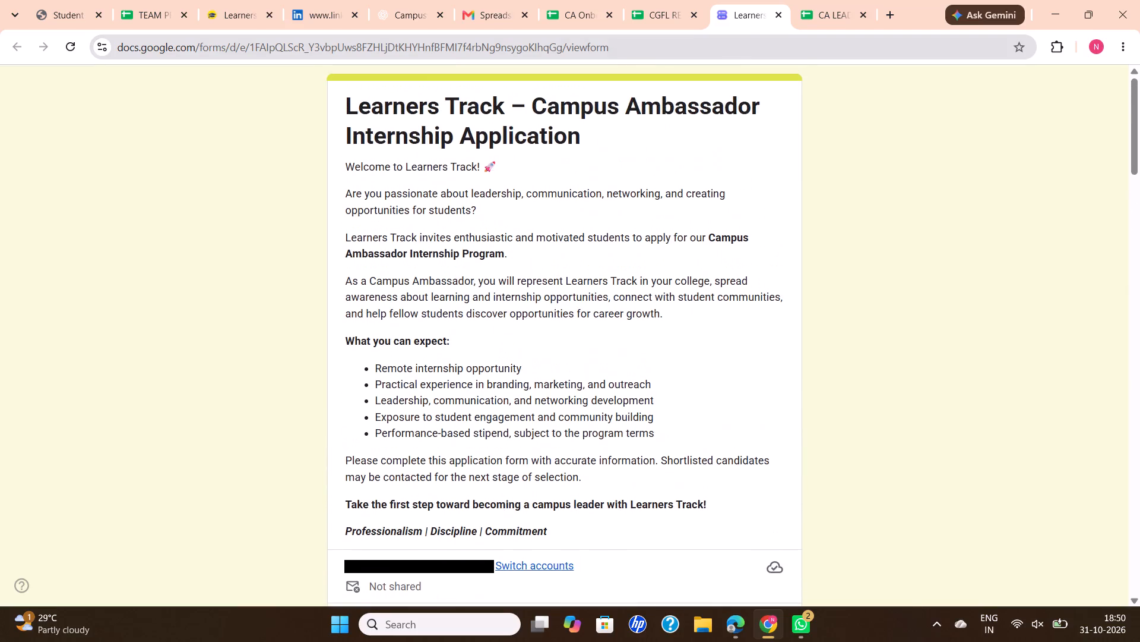
left_click(776, 15)
left_click(510, 261)
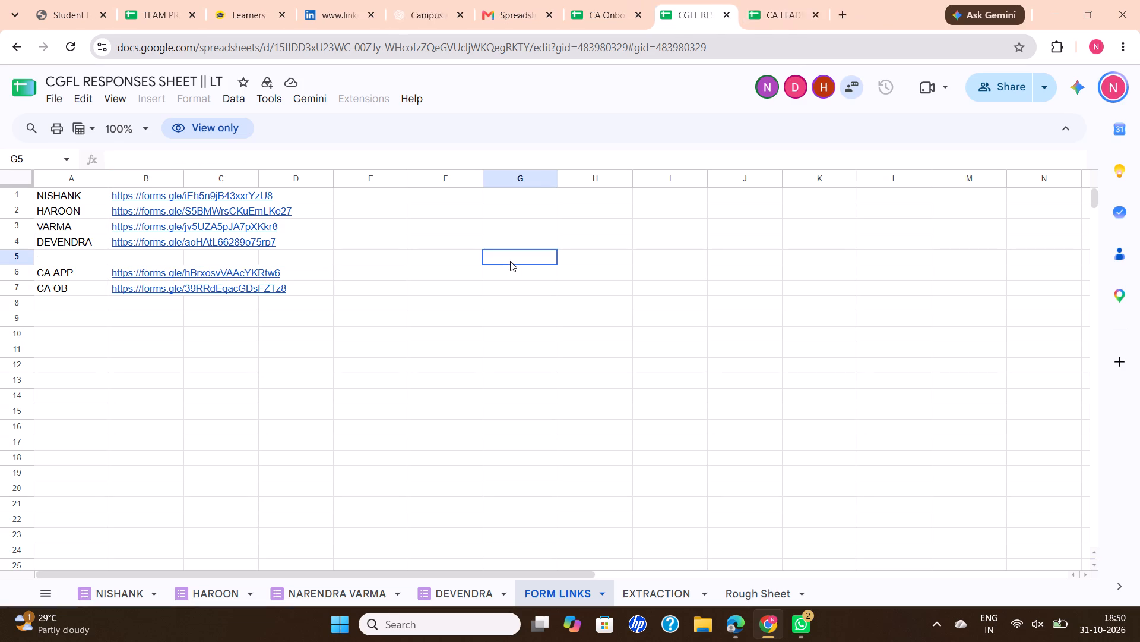
Review the responses on the NISHANK sheet, rows 2 to 29, across to the class representative, referral code, BDE and remarks columns.
scroll(510, 261, "right", 4)
scroll(510, 261, "up", 2)
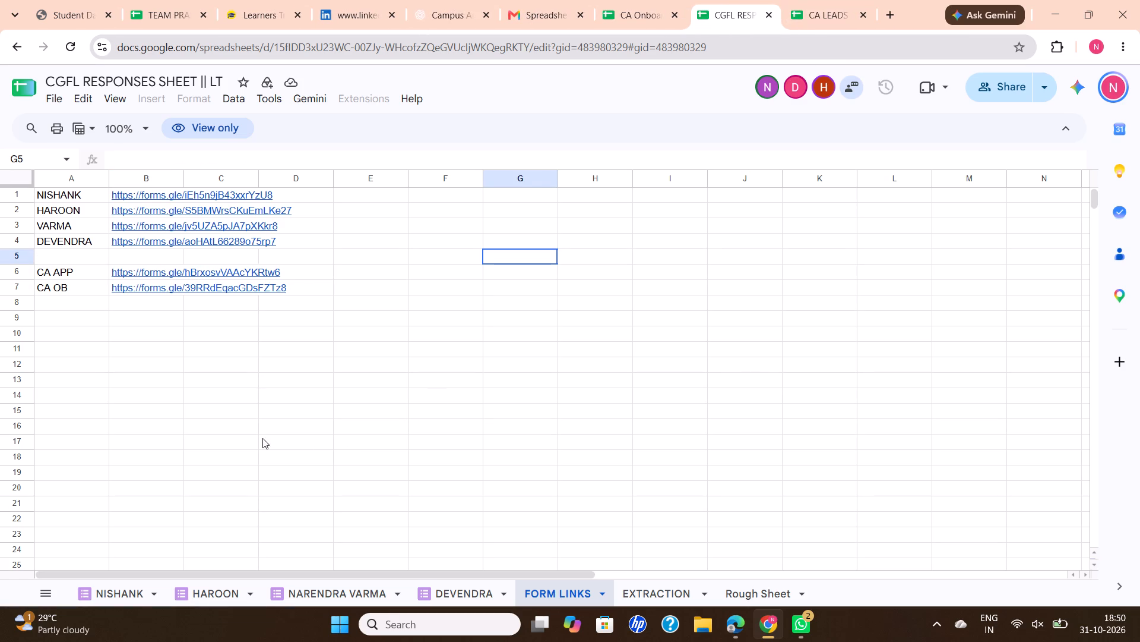
left_click(122, 585)
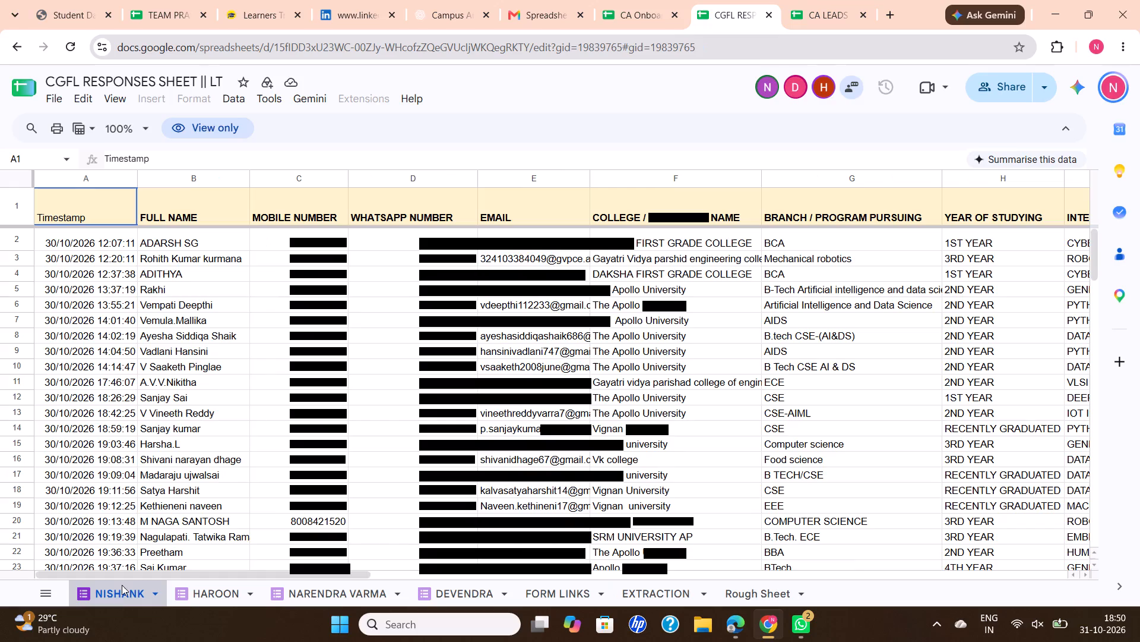
scroll(269, 508, "down", 3)
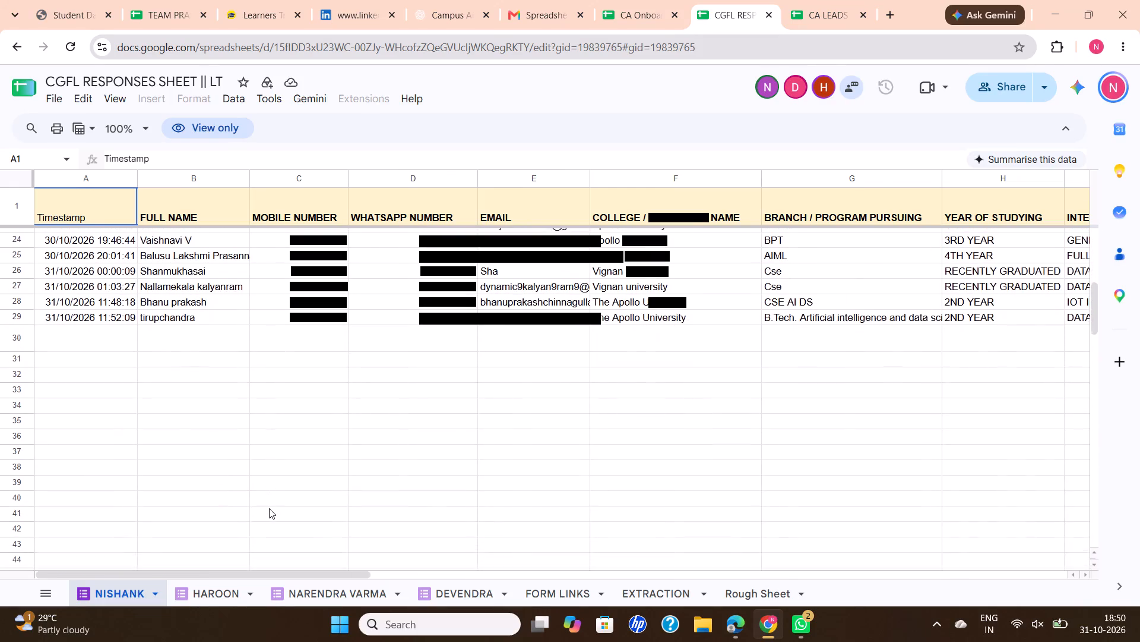
scroll(269, 508, "up", 1)
scroll(269, 508, "left", 1)
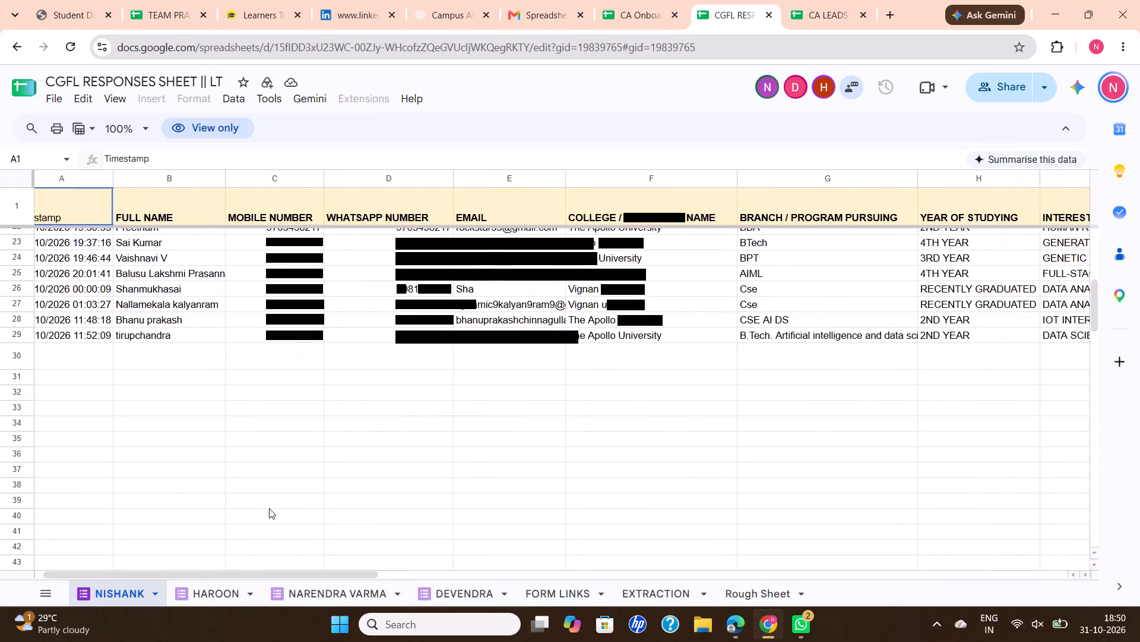
scroll(269, 508, "left", 1)
scroll(269, 508, "up", 2)
scroll(269, 508, "left", 1)
scroll(269, 508, "up", 1)
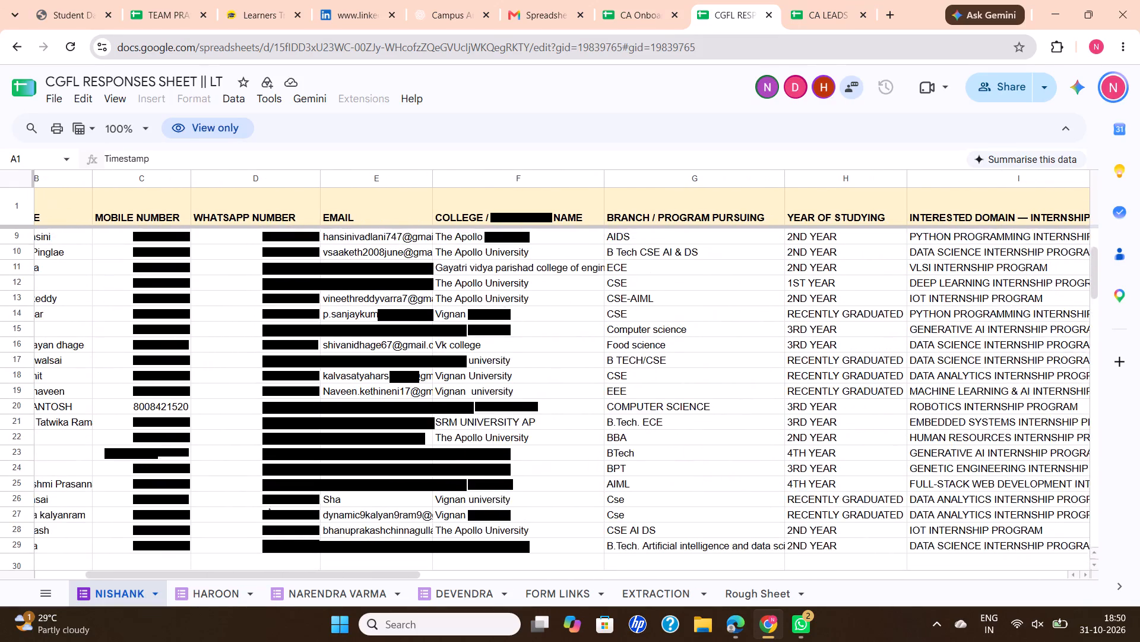
scroll(269, 508, "up", 2)
scroll(269, 508, "left", 5)
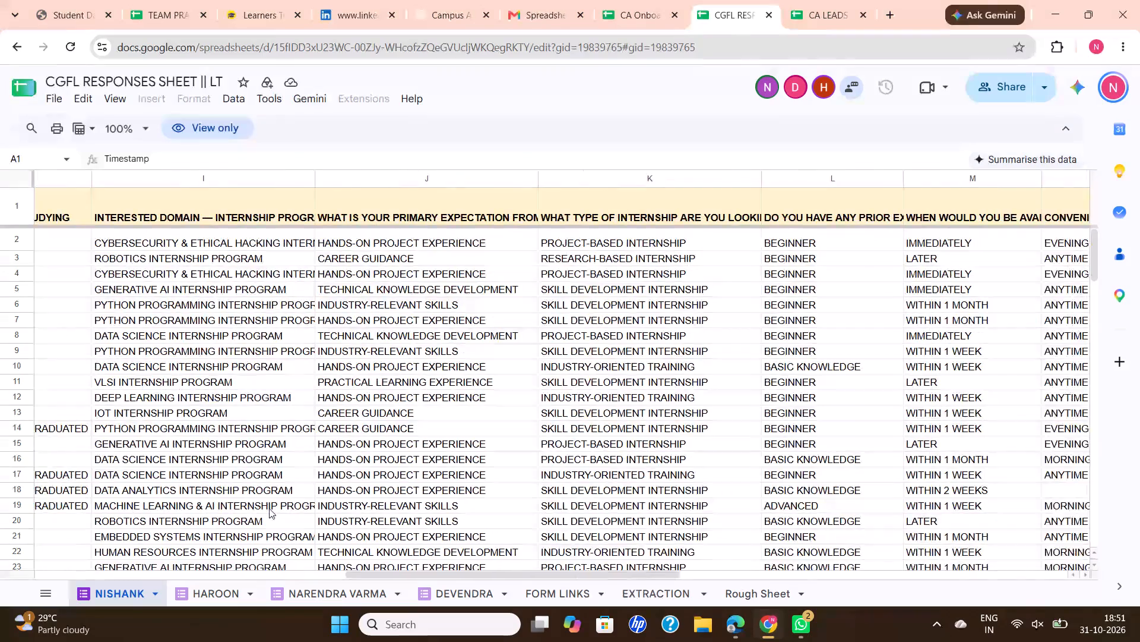
scroll(269, 508, "left", 3)
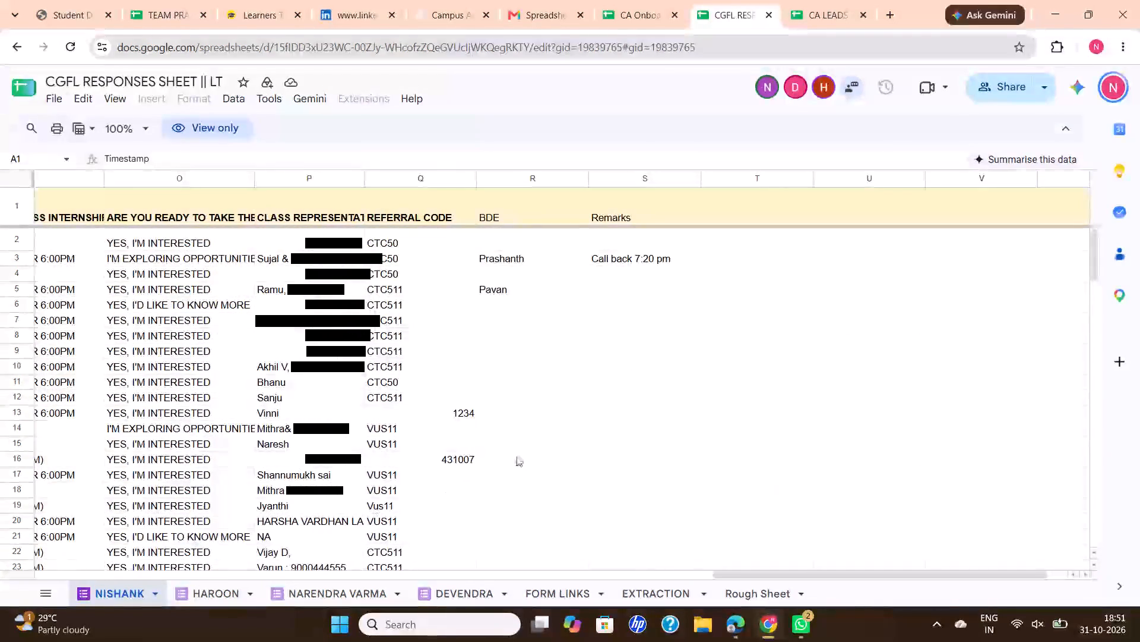
scroll(517, 456, "up", 1)
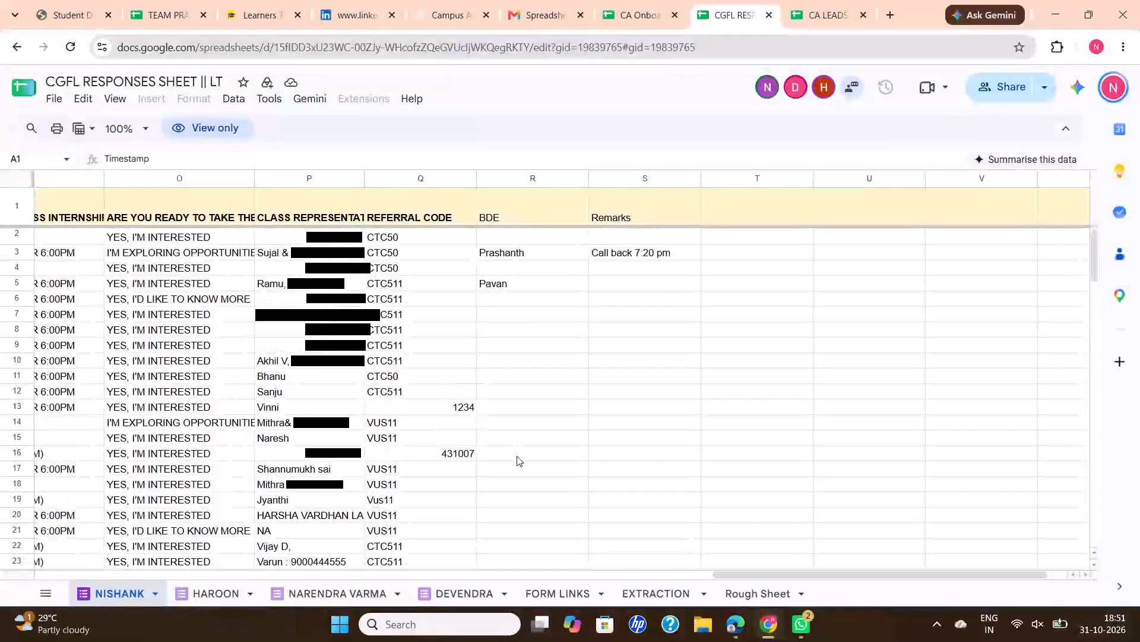
scroll(517, 456, "down", 2)
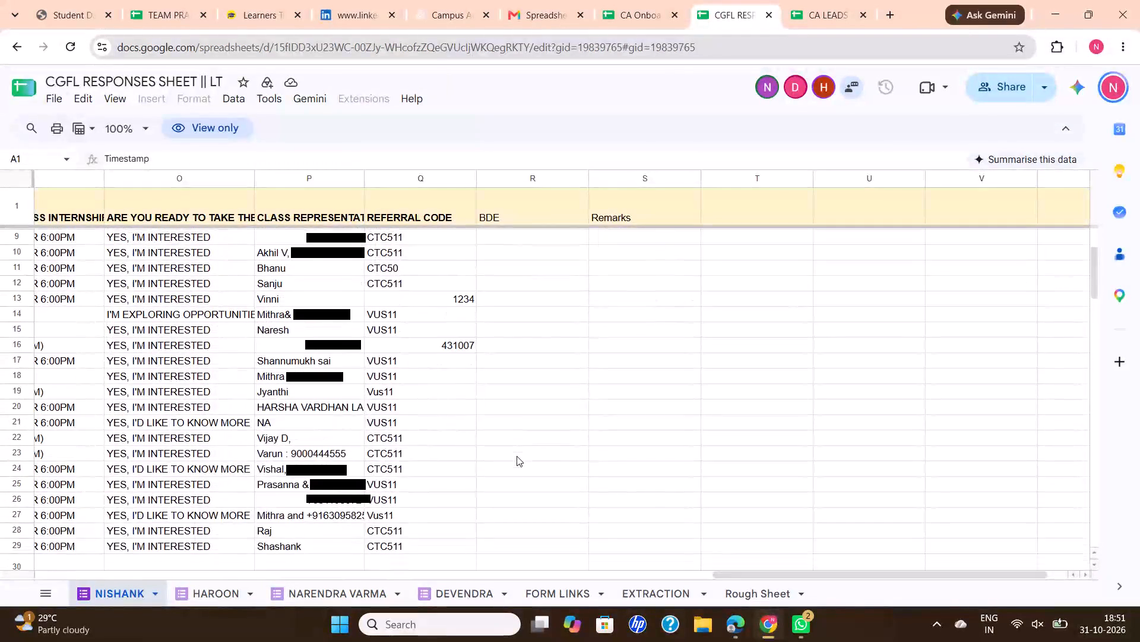
scroll(517, 456, "down", 1)
scroll(517, 456, "right", 1)
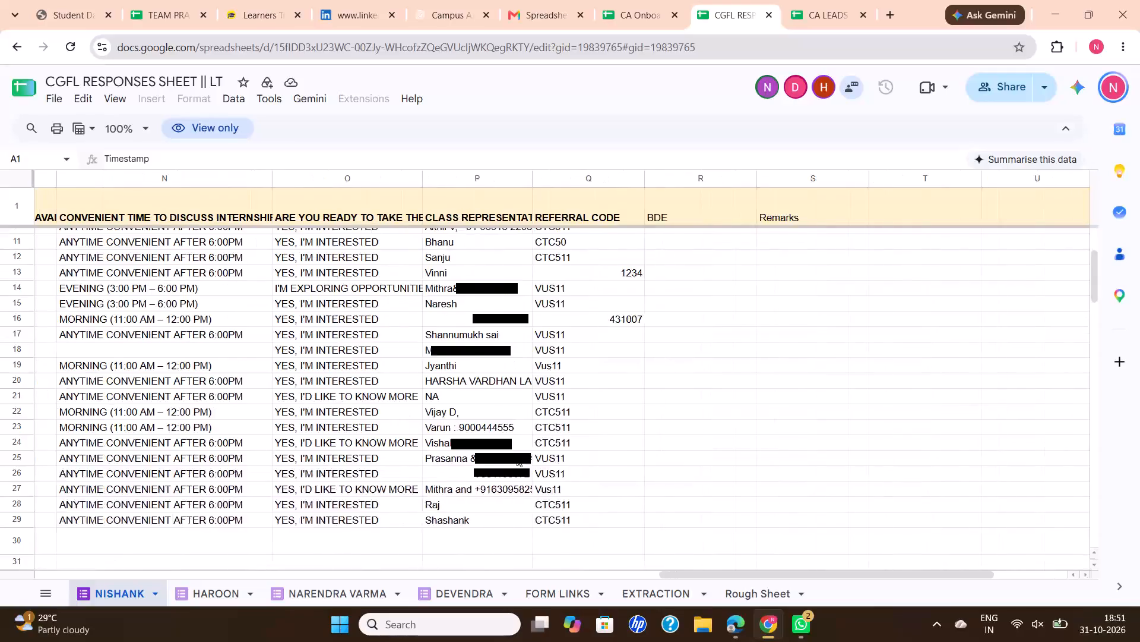
scroll(517, 456, "right", 7)
scroll(517, 456, "down", 1)
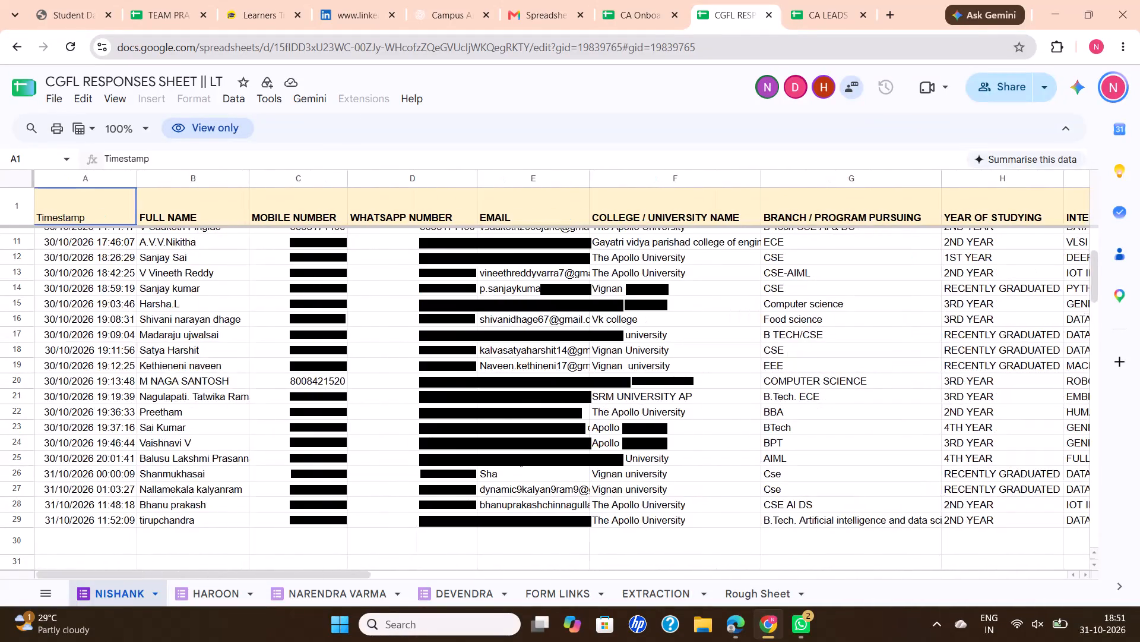
scroll(517, 456, "down", 3)
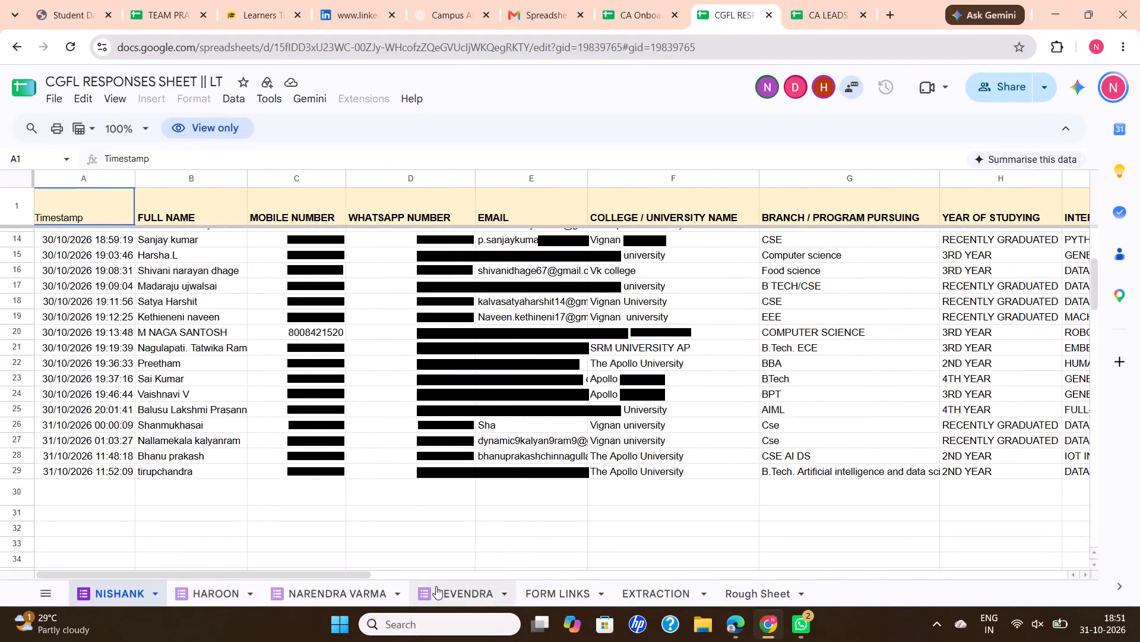
left_click(348, 587)
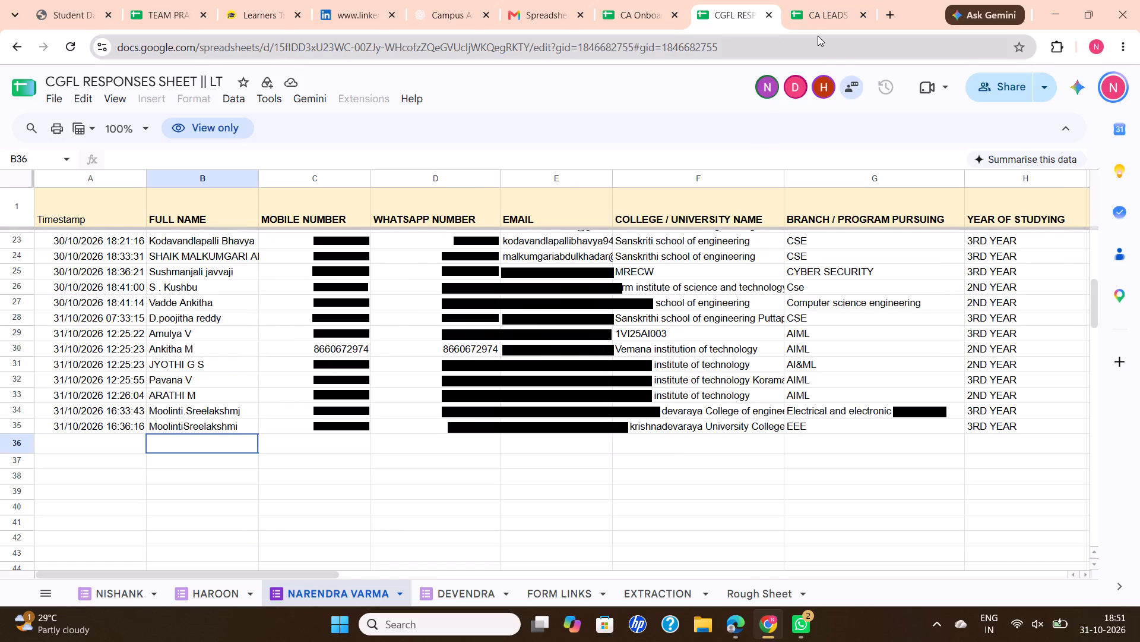
Switch to the CA LEADS spreadsheet and locate the last student leads in the list, rows 164 to 175.
left_click(820, 20)
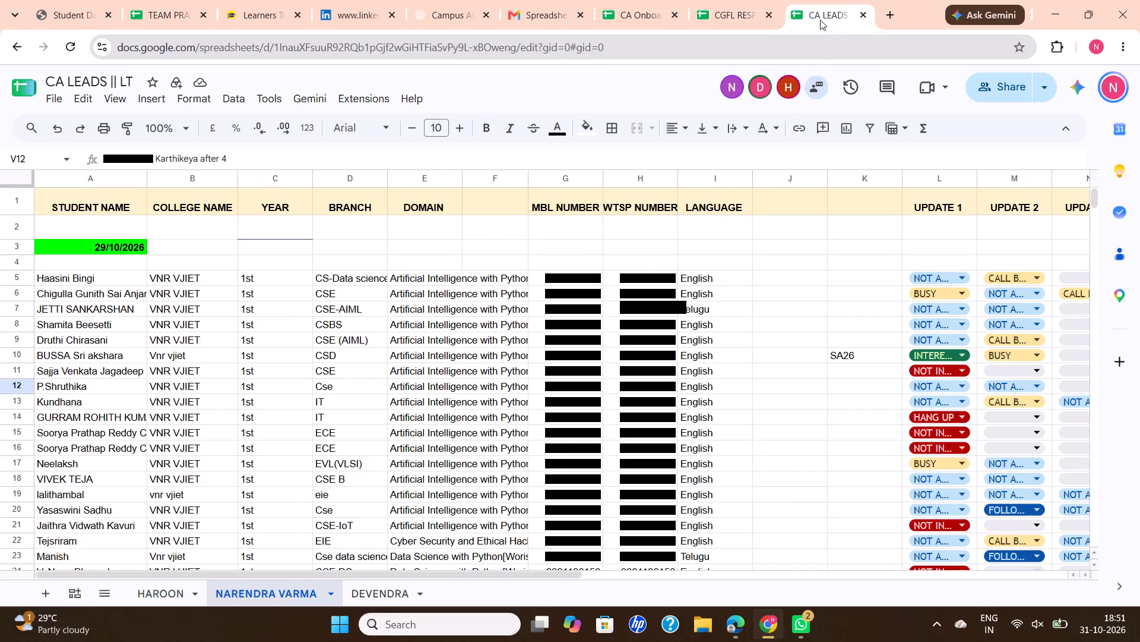
scroll(623, 321, "down", 4)
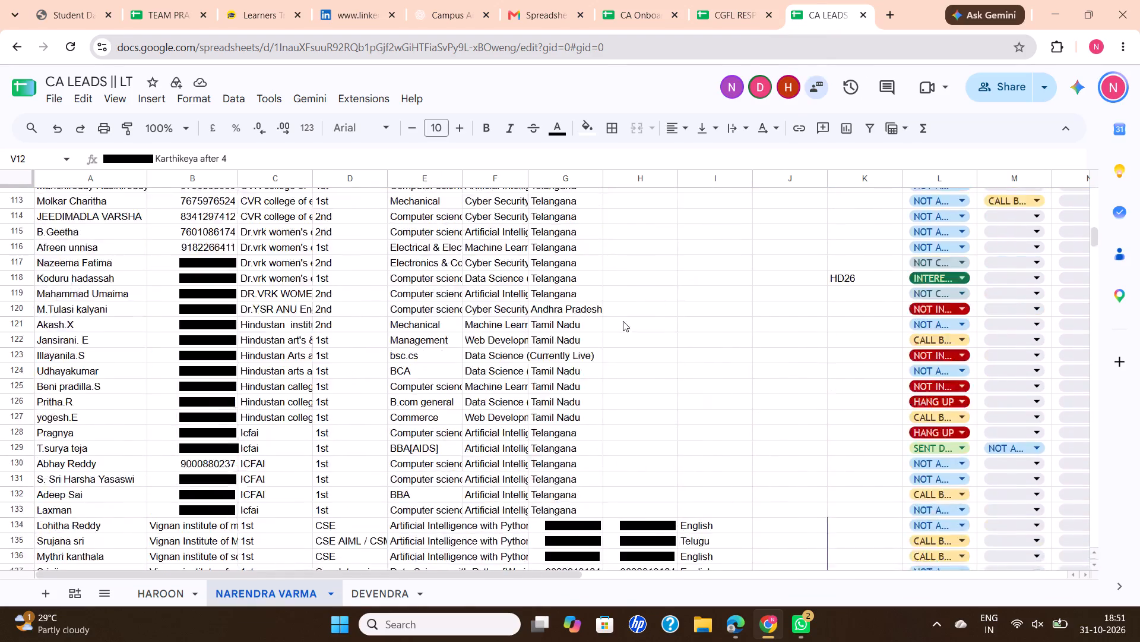
scroll(623, 321, "down", 2)
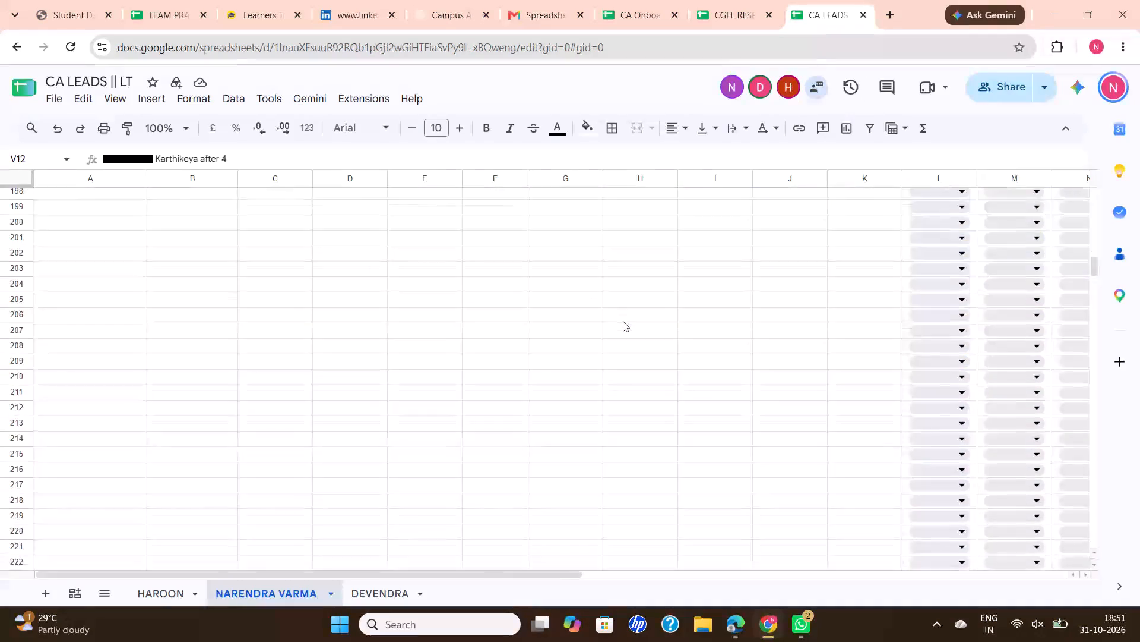
scroll(623, 321, "up", 3)
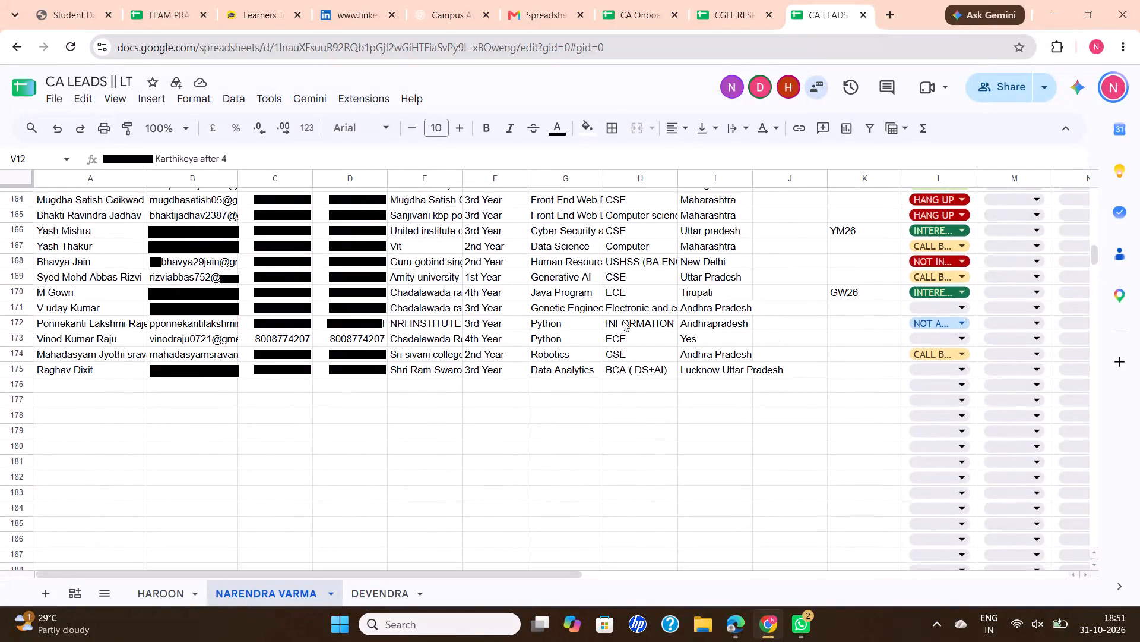
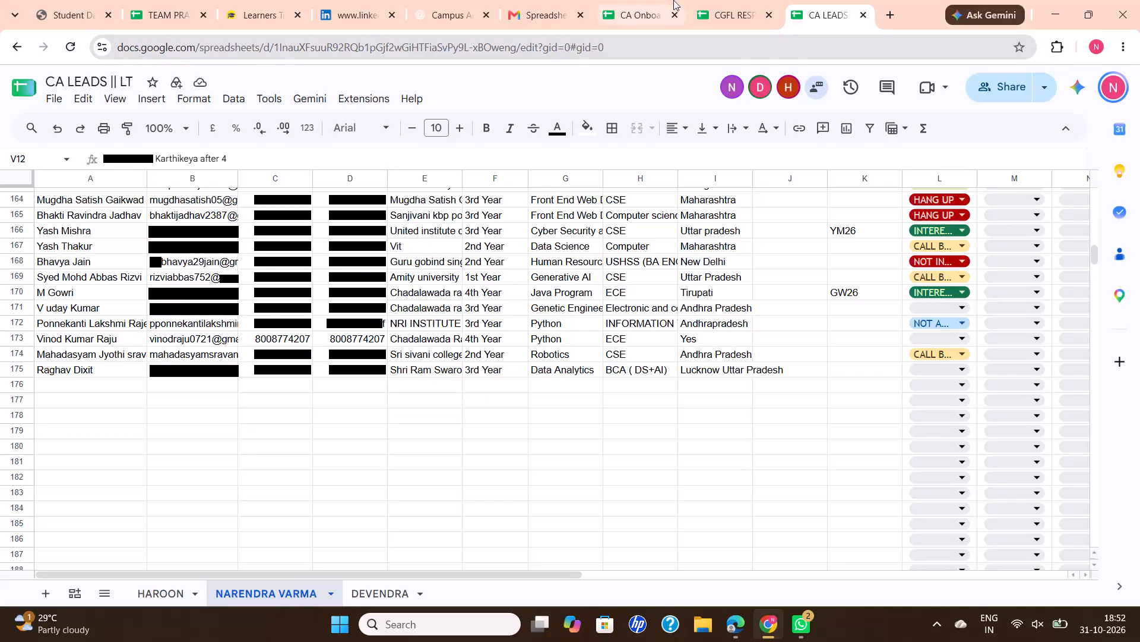
left_click(755, 5)
scroll(609, 380, "left", 2)
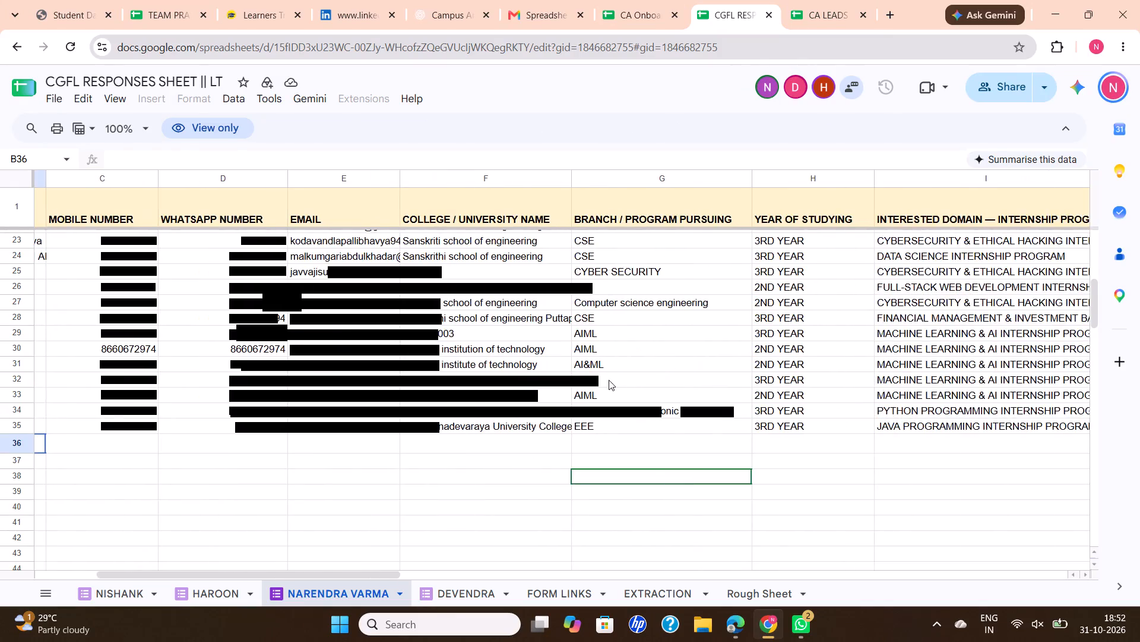
scroll(609, 380, "left", 14)
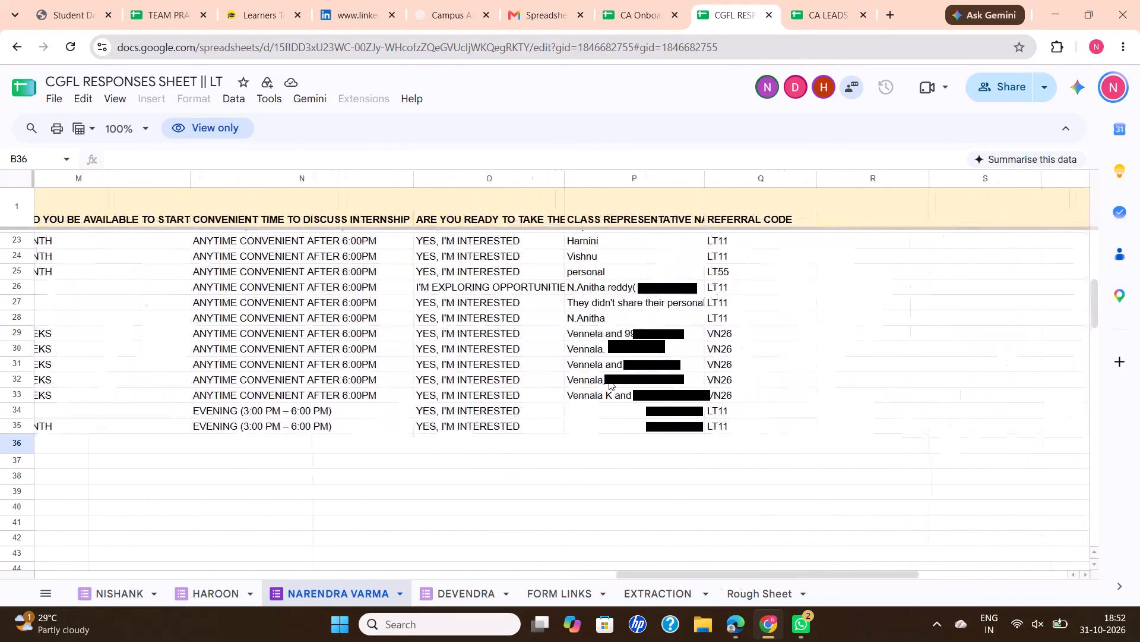
scroll(609, 380, "up", 1)
scroll(609, 380, "right", 2)
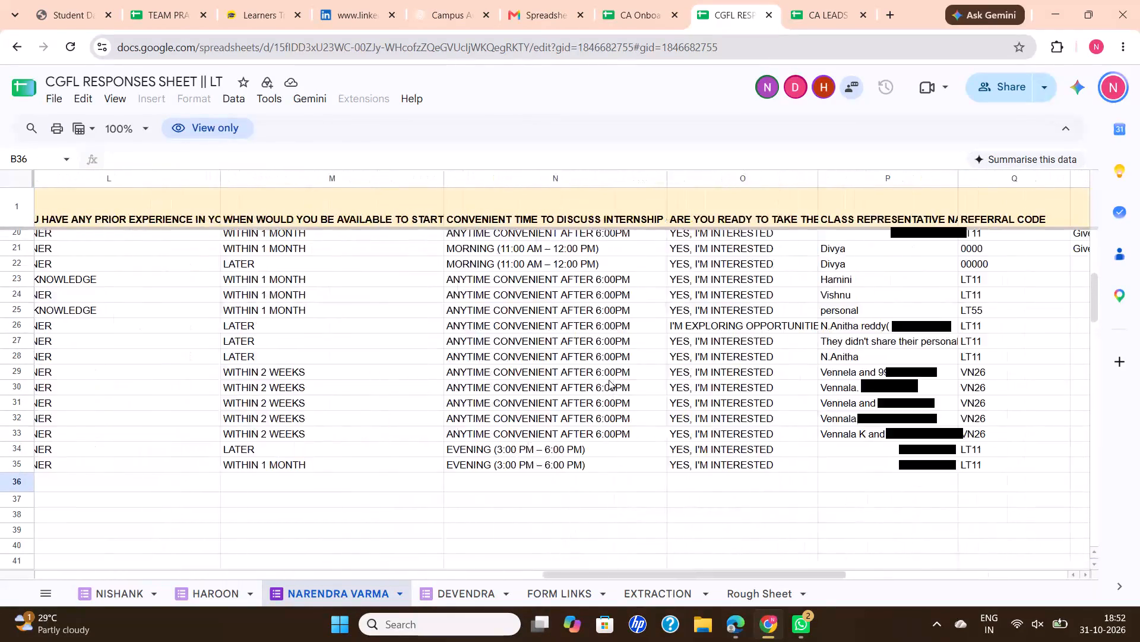
scroll(609, 380, "right", 3)
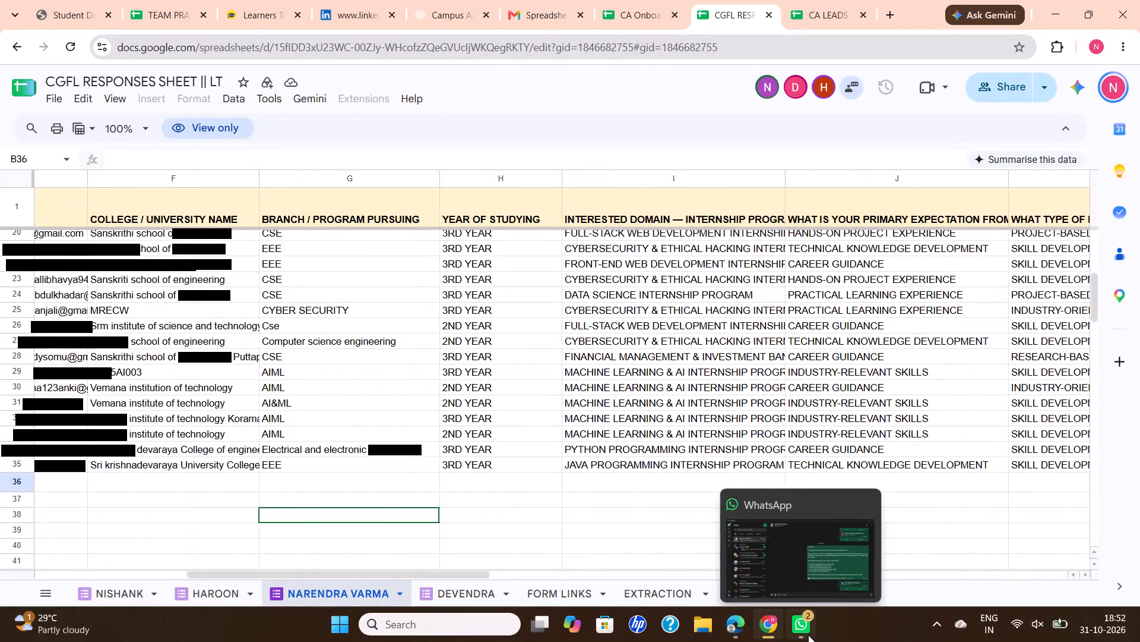
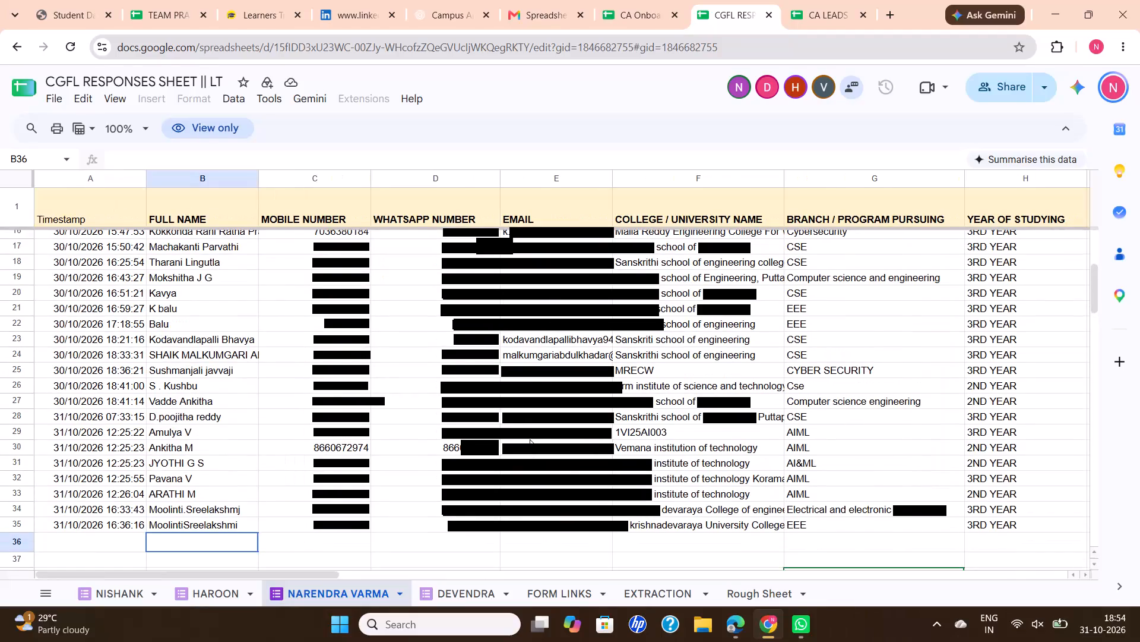
Review the most recent entries at the end of the current response sheet, down to the first empty row.
scroll(530, 439, "down", 1)
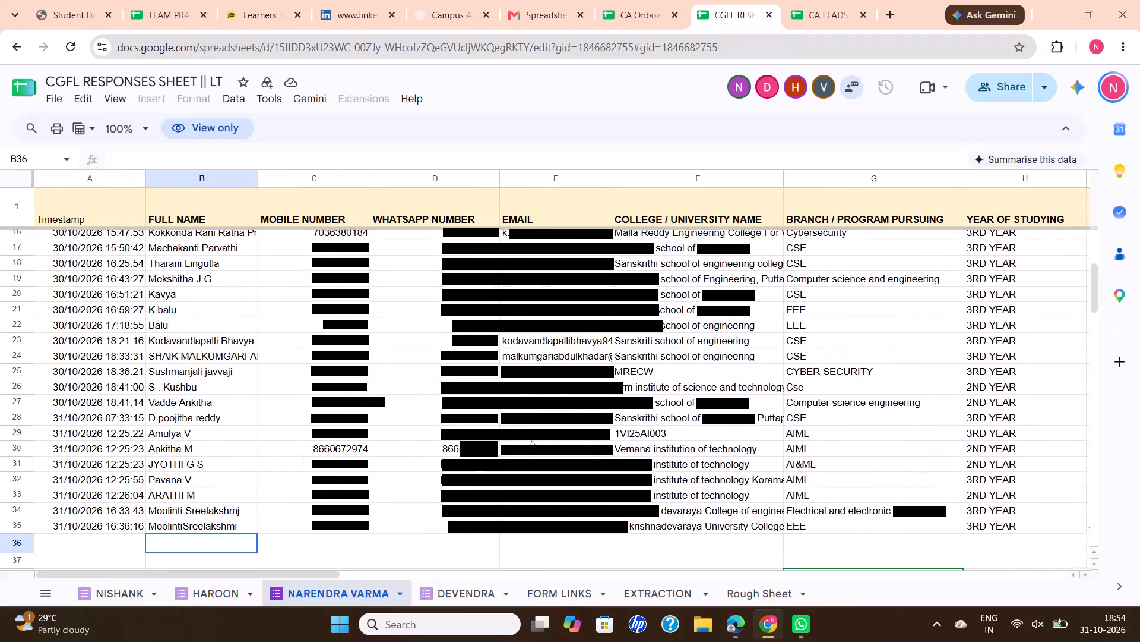
scroll(530, 439, "down", 3)
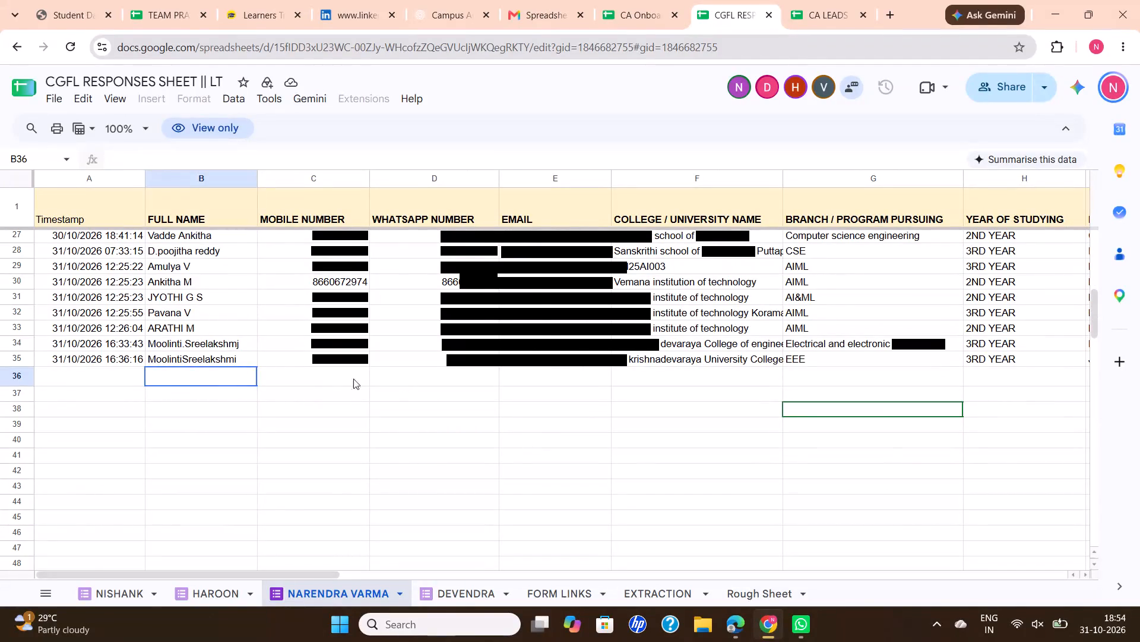
left_click(314, 372)
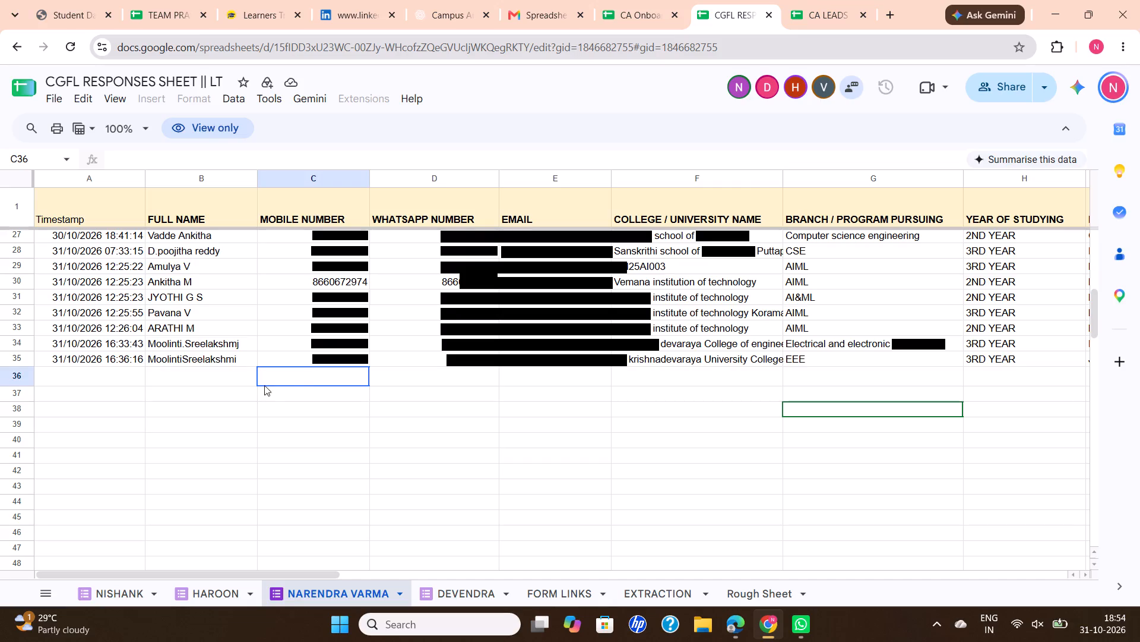
left_click(239, 376)
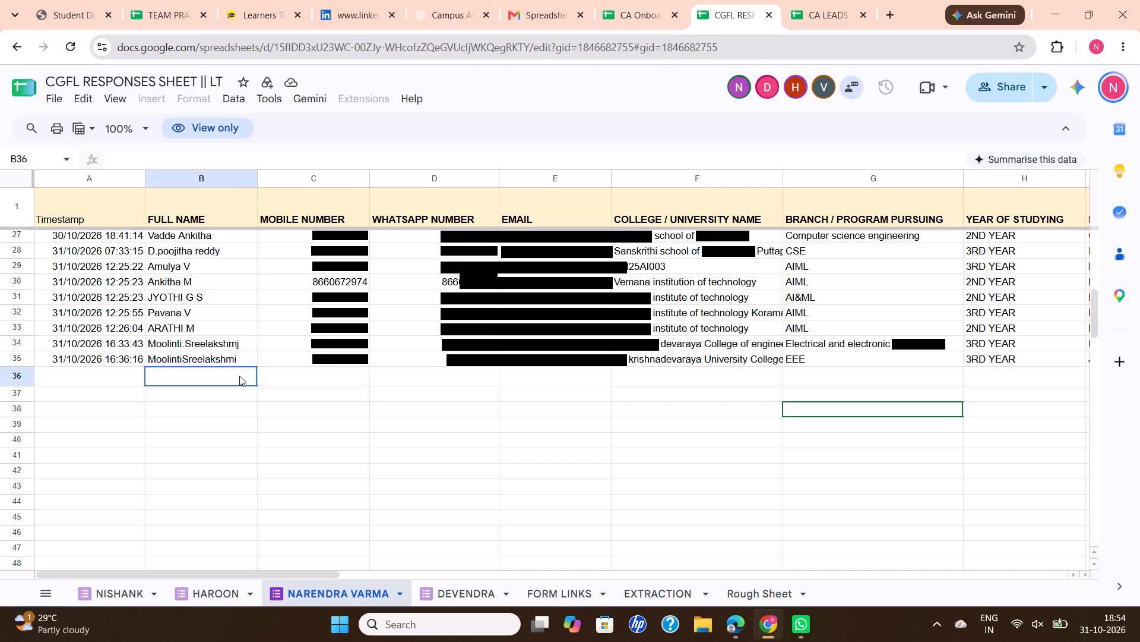
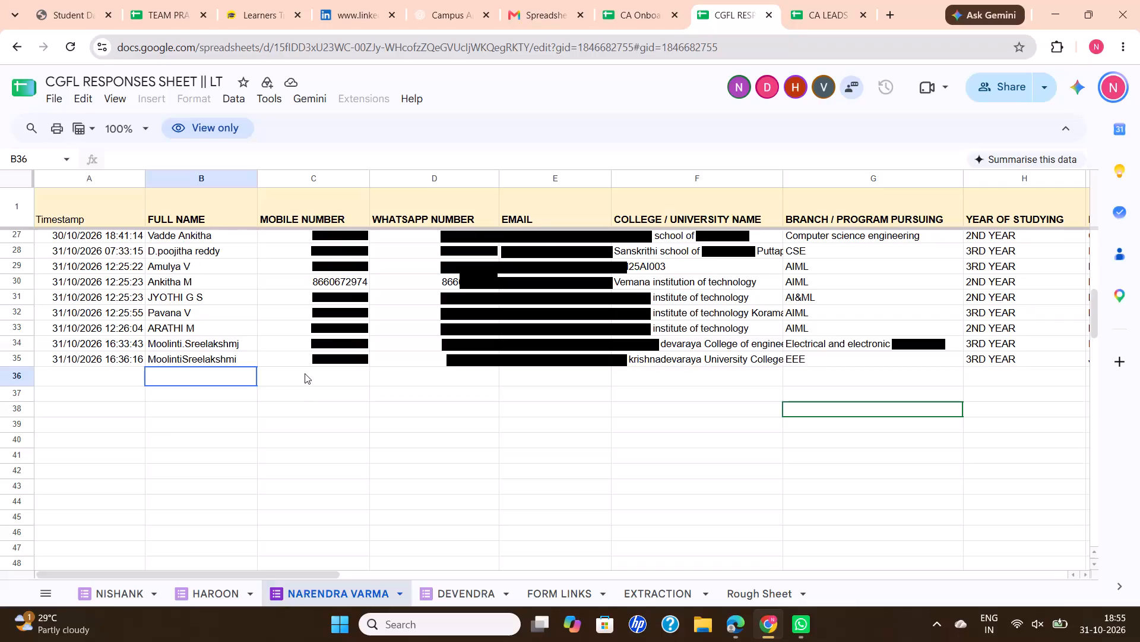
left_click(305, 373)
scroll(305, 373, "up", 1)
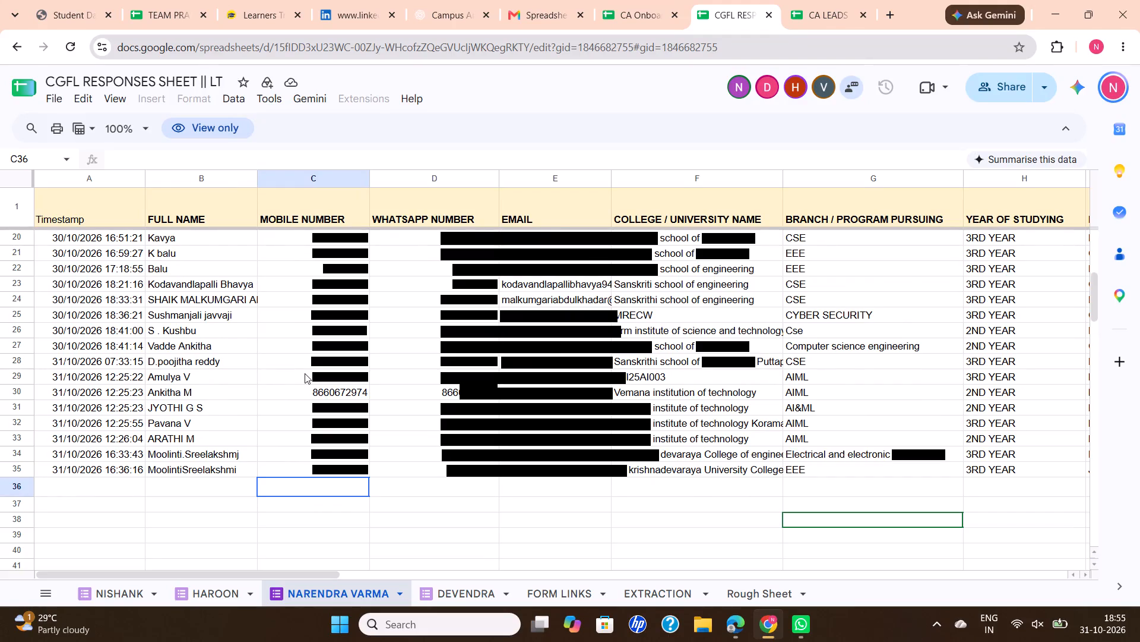
left_click(826, 22)
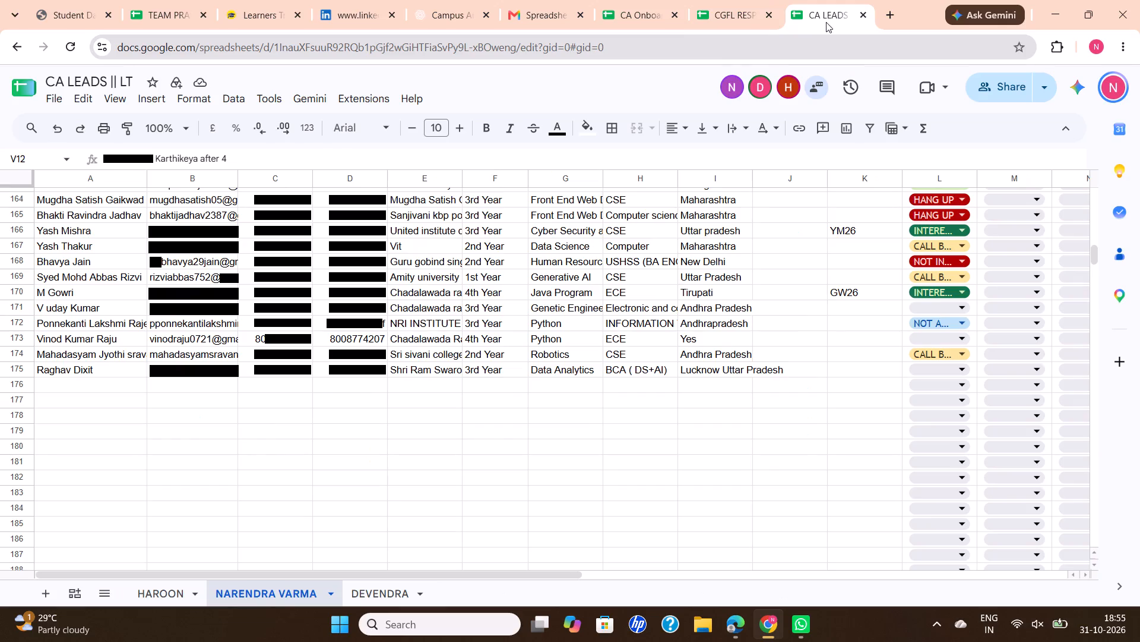
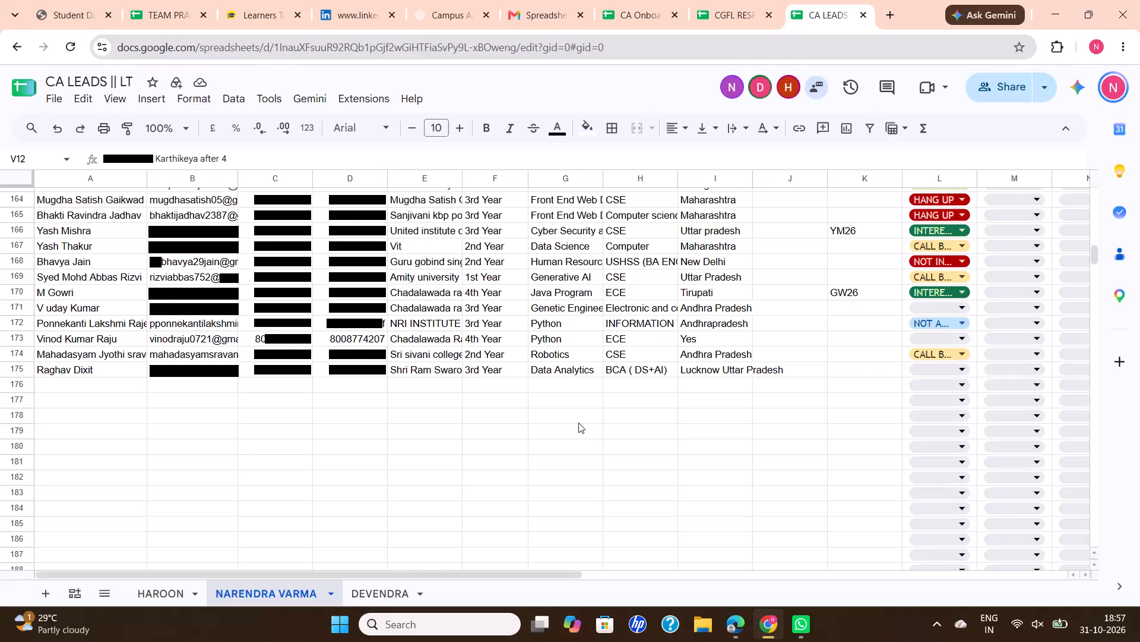
Switch back to the CGFL RESPONSES SHEET || LT spreadsheet and look across the columns of the latest student responses.
left_click(723, 18)
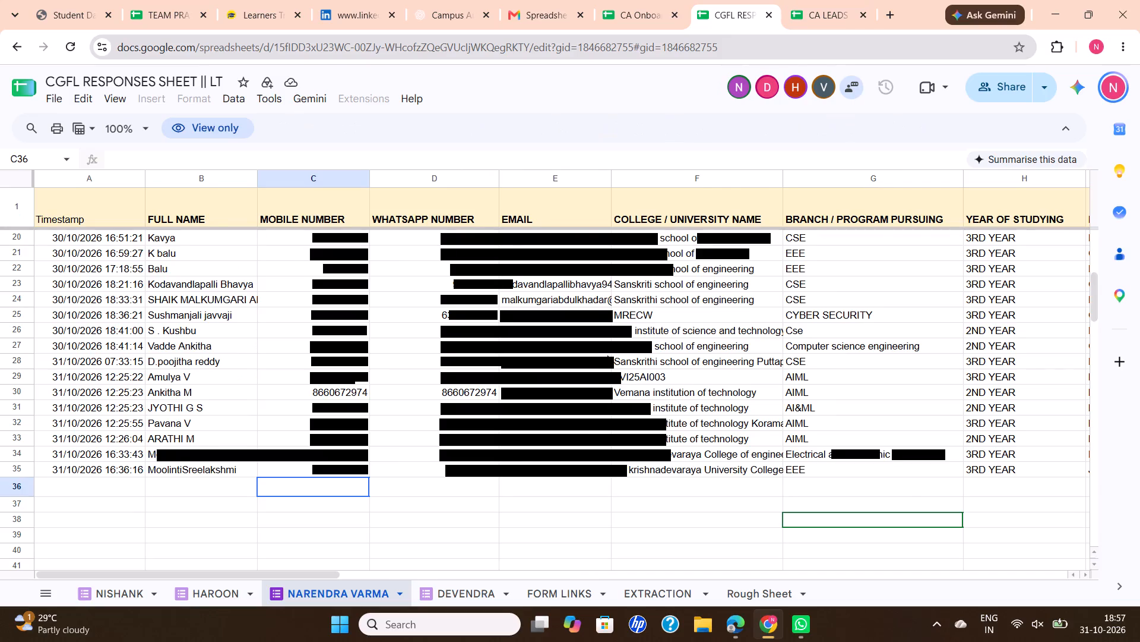
scroll(607, 355, "left", 2)
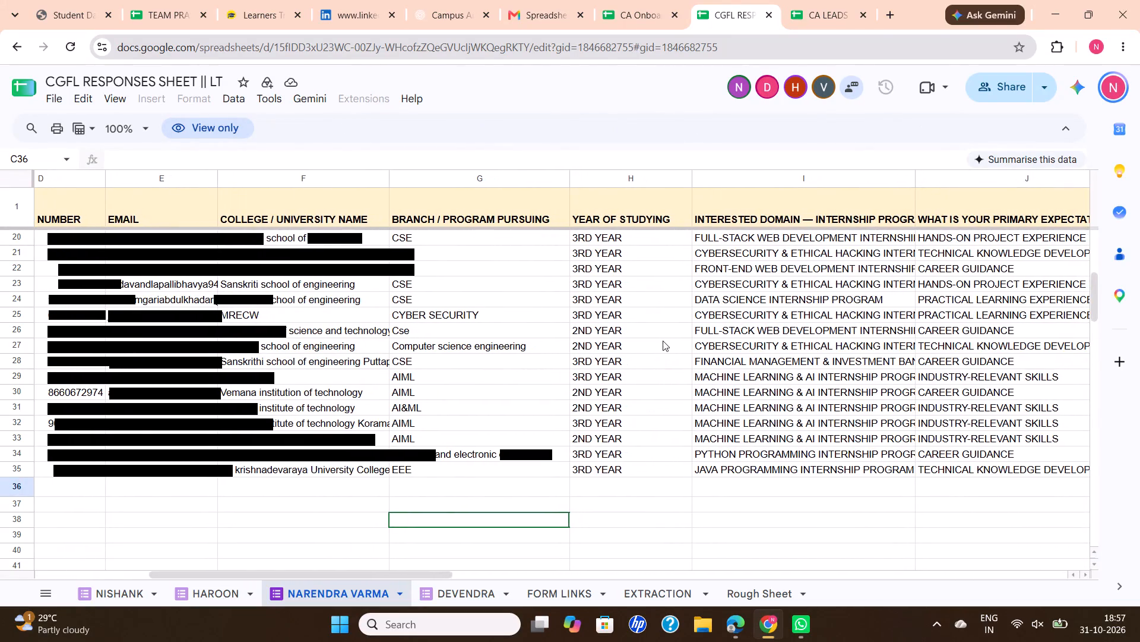
scroll(663, 339, "right", 6)
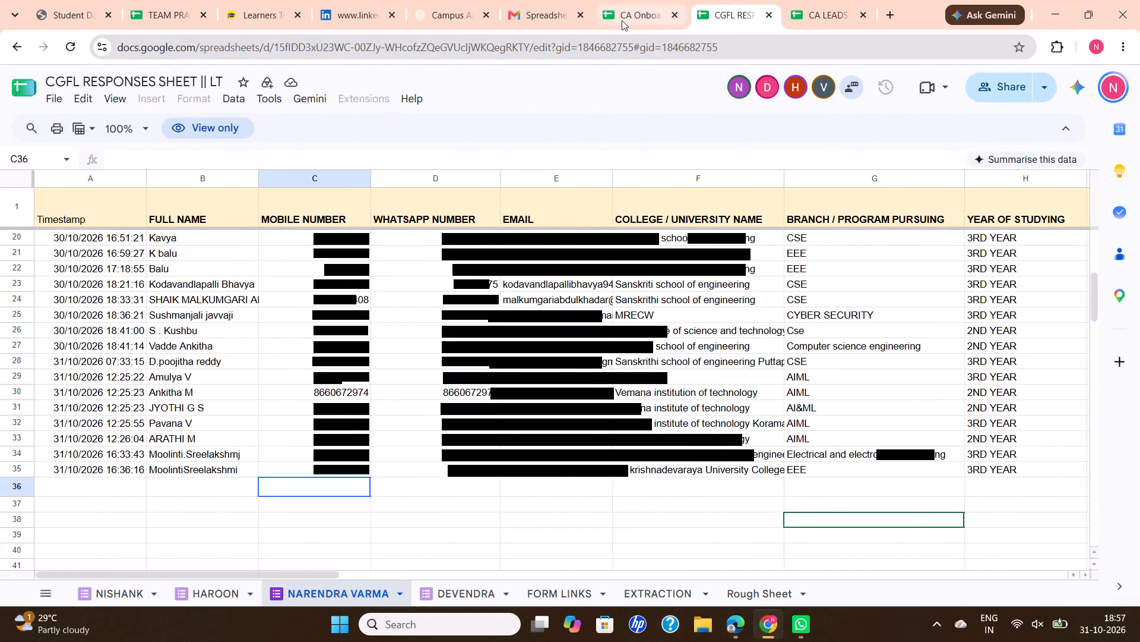
Switch to the CA Onboarding Application (Responses) spreadsheet and select the campus ambassador friend referral entry in row 9.
left_click(622, 20)
left_click(284, 339)
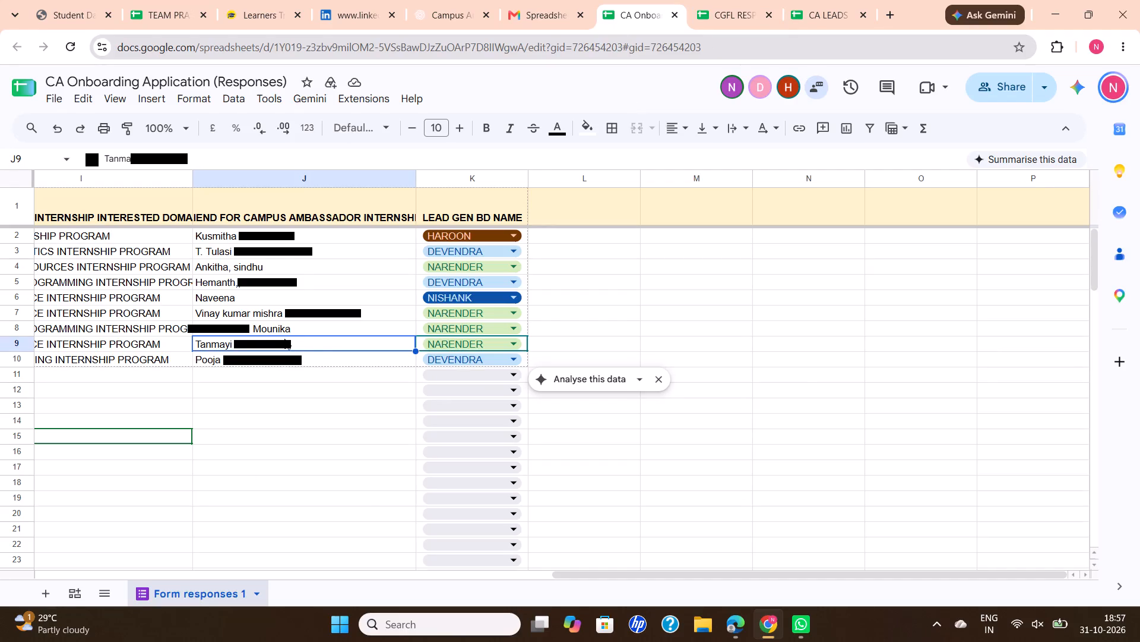
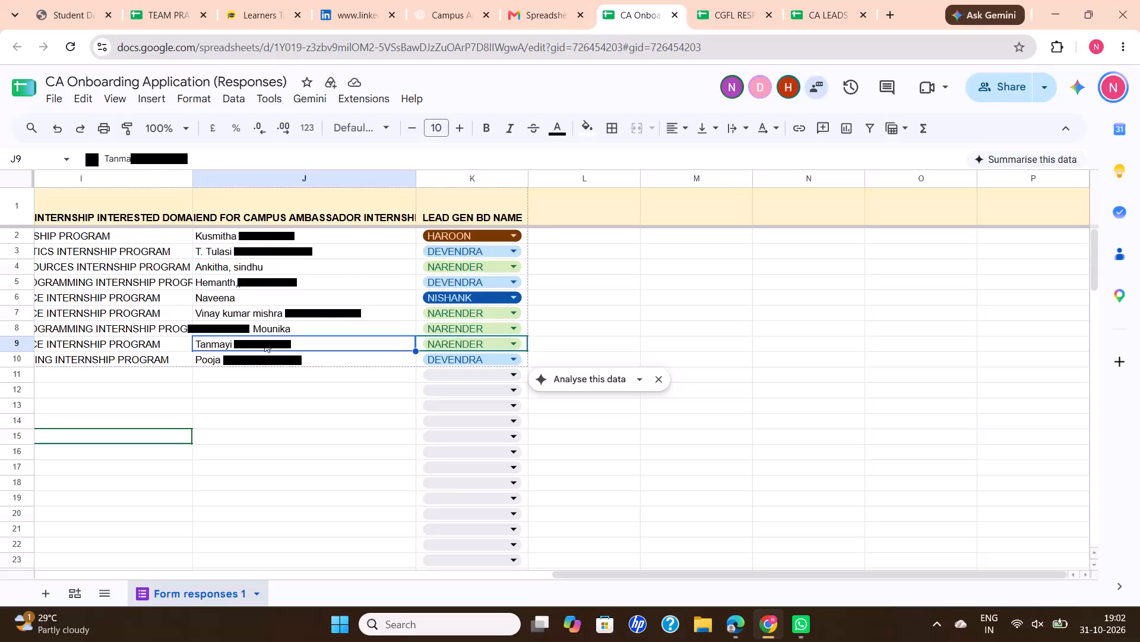
Copy only the details that follow the friend's first name in the row 9 campus ambassador referral entry.
triple_click(264, 342)
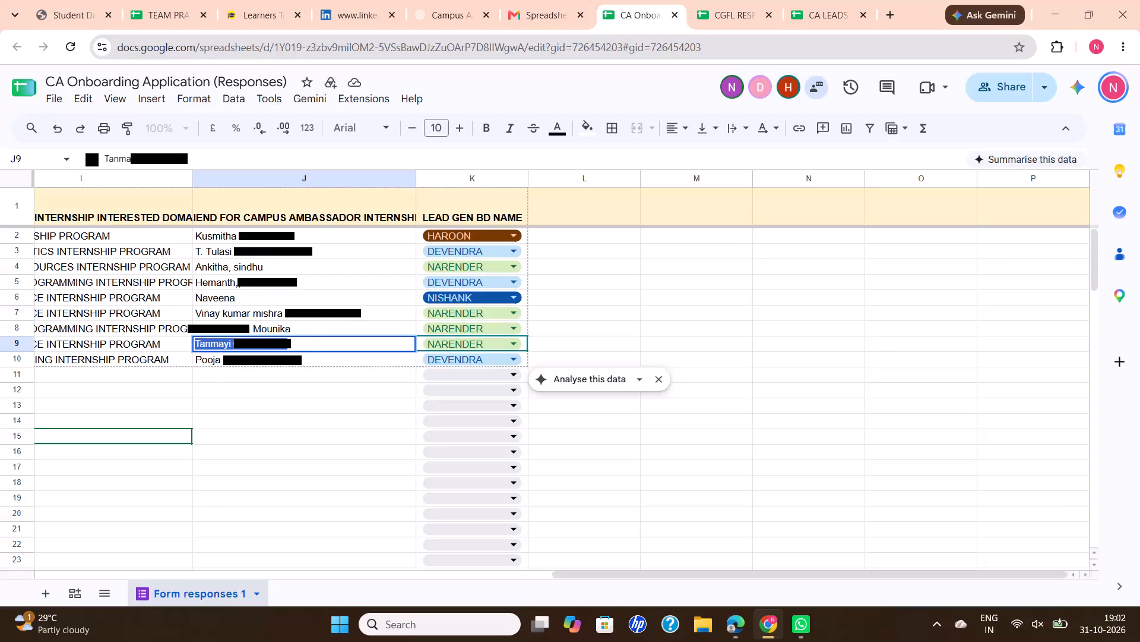
left_click(243, 347)
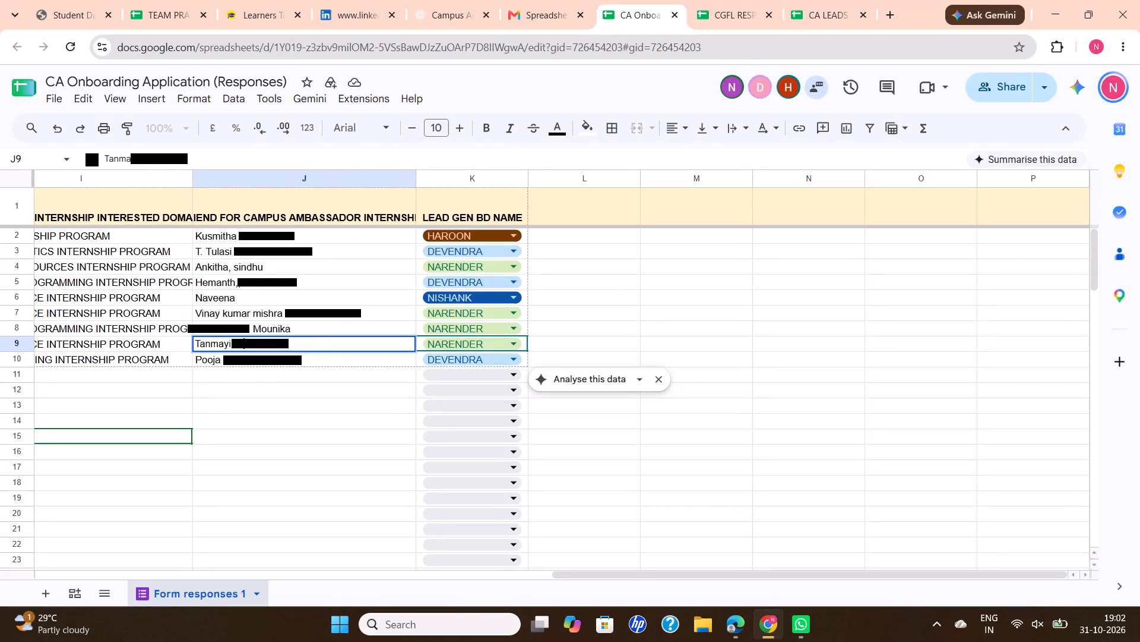
left_click_drag(232, 345, 325, 347)
key("ctrl+c")
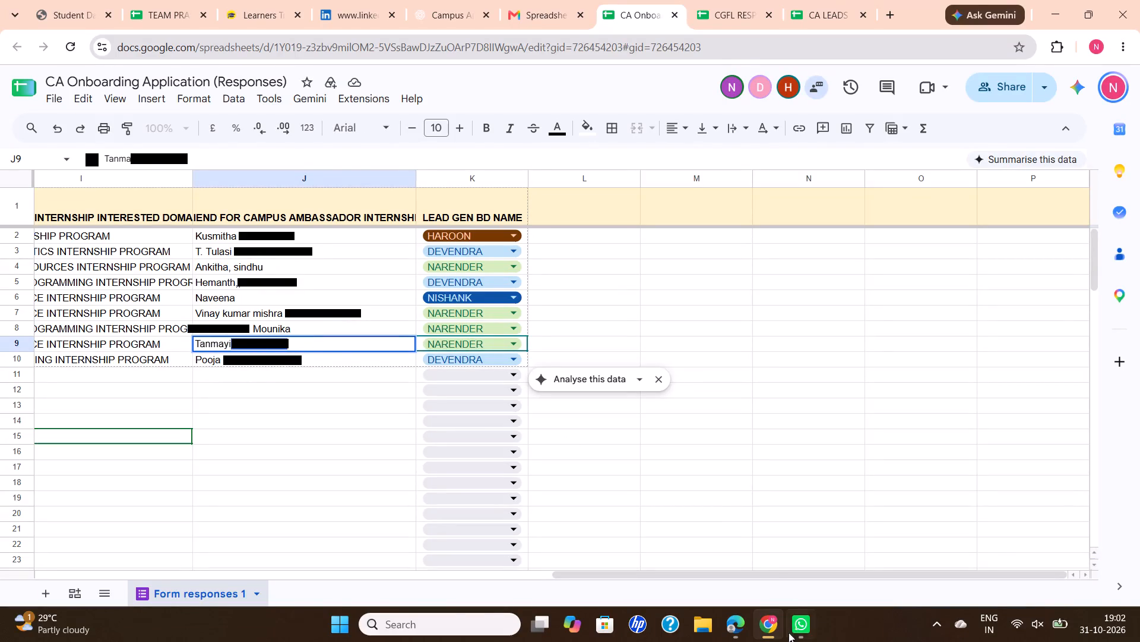
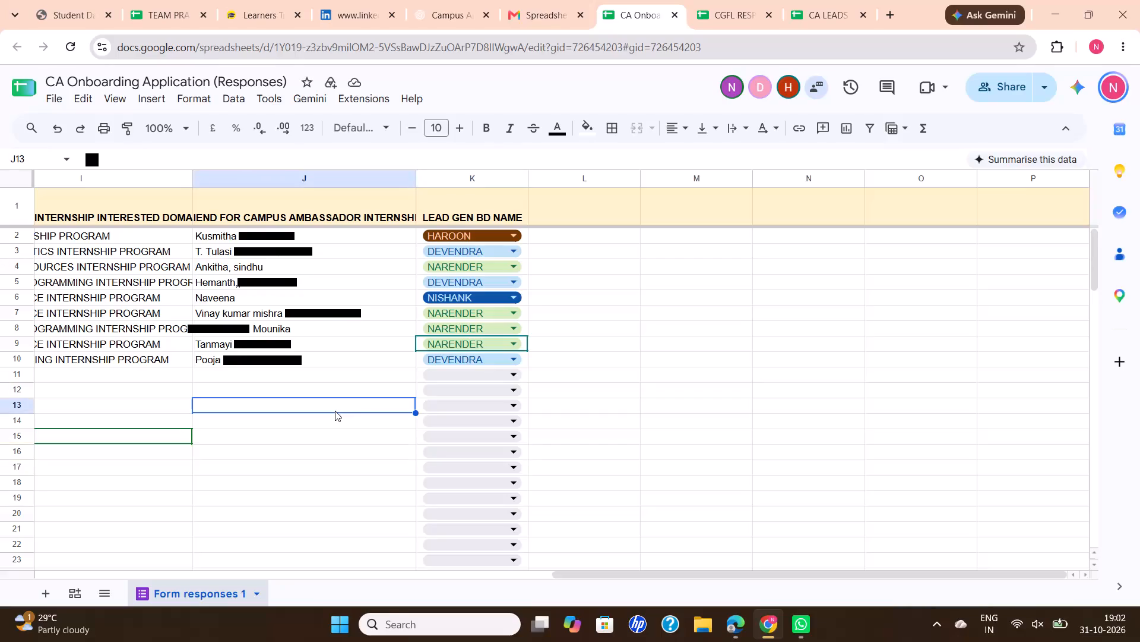
Check the newest student responses on the Varma and Devendra sheets of the CGFL responses spreadsheet, and look over its form links.
scroll(335, 411, "up", 1)
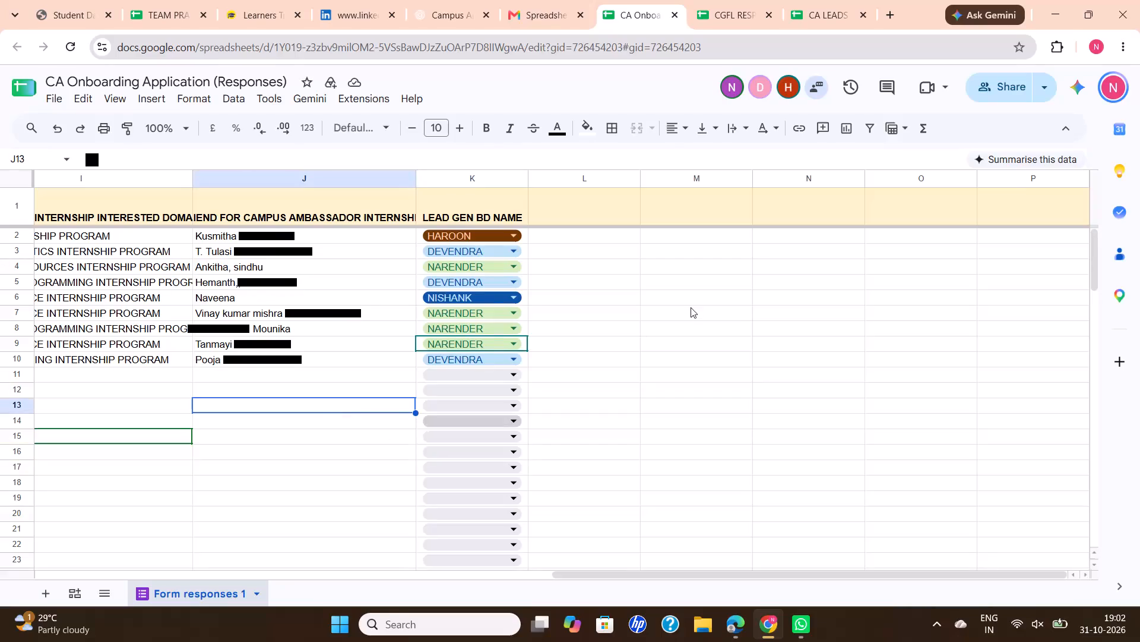
left_click(737, 10)
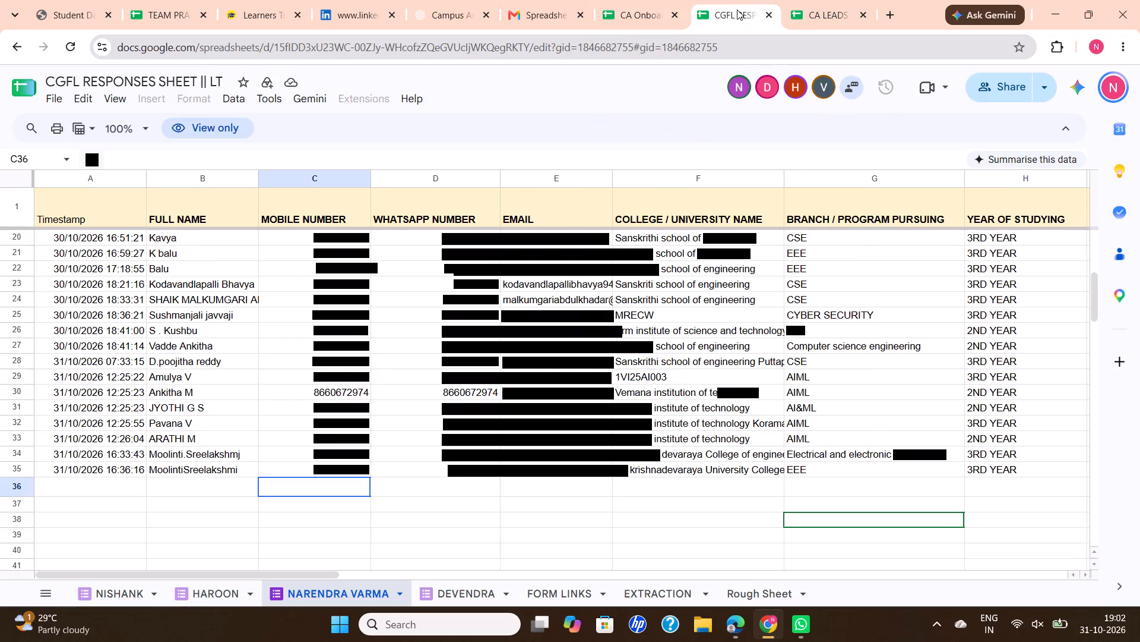
scroll(716, 395, "left", 3)
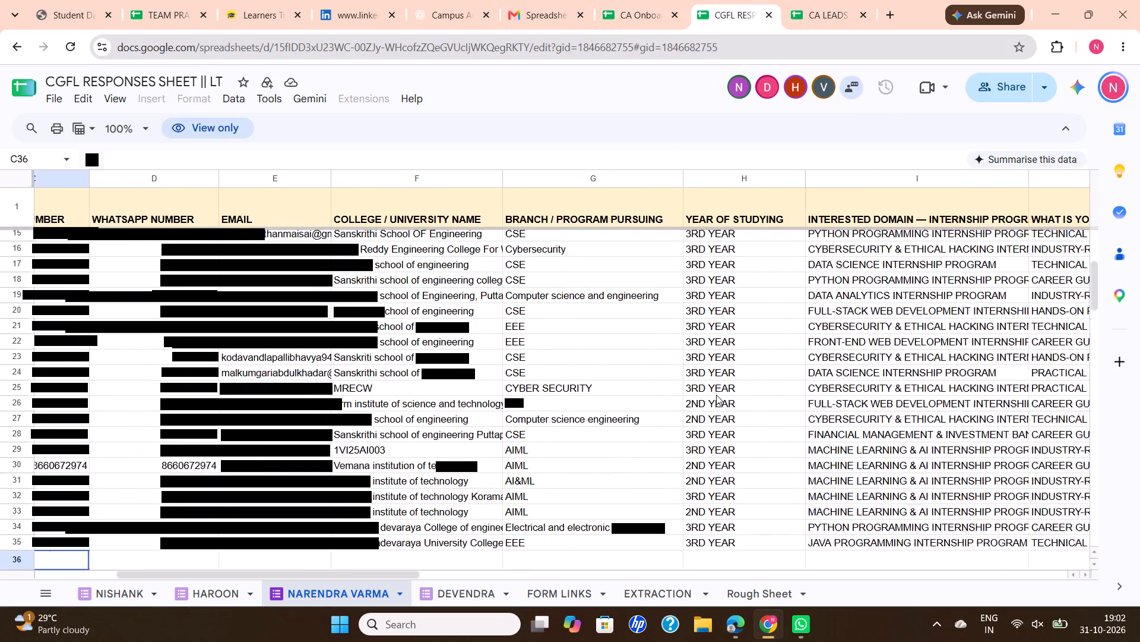
scroll(716, 395, "left", 5)
scroll(716, 395, "down", 1)
scroll(716, 395, "right", 7)
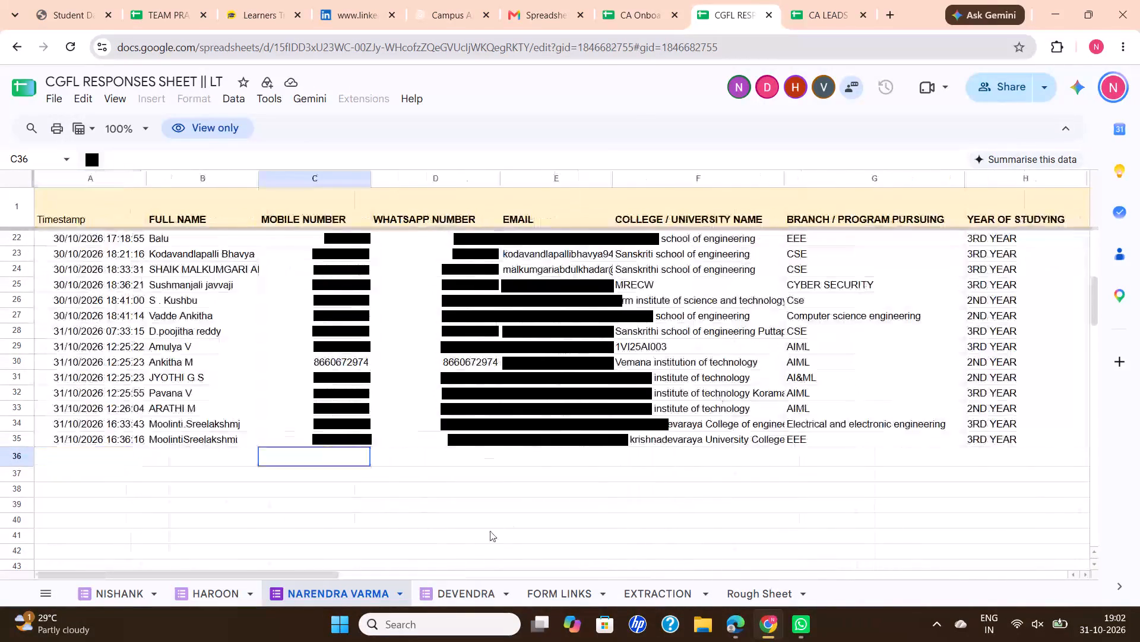
left_click(470, 590)
scroll(514, 492, "down", 1)
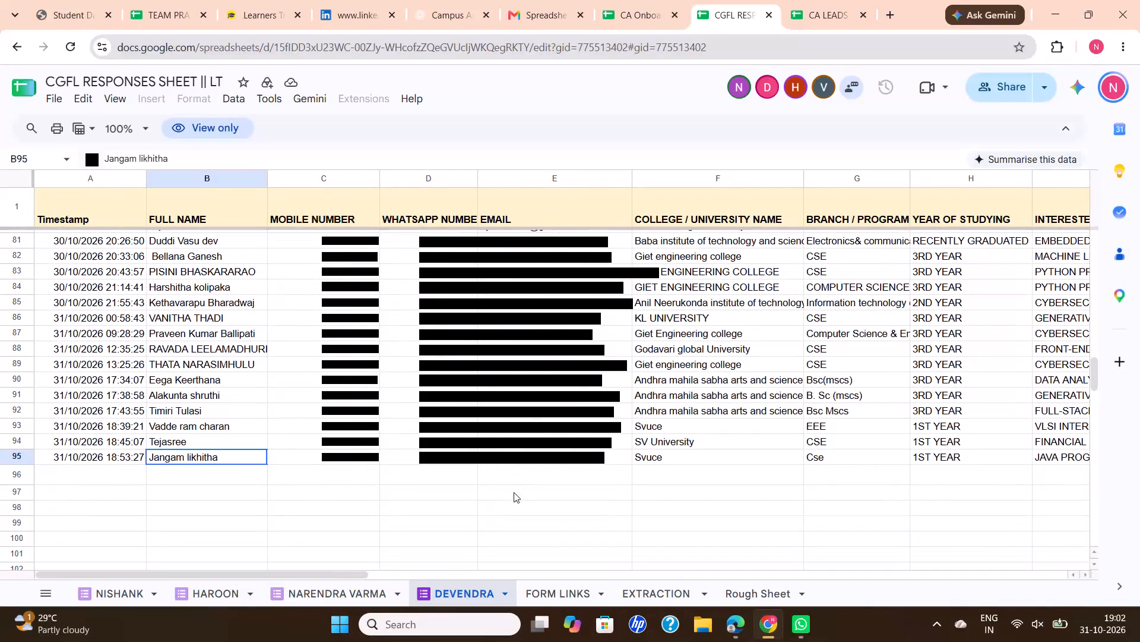
left_click(569, 583)
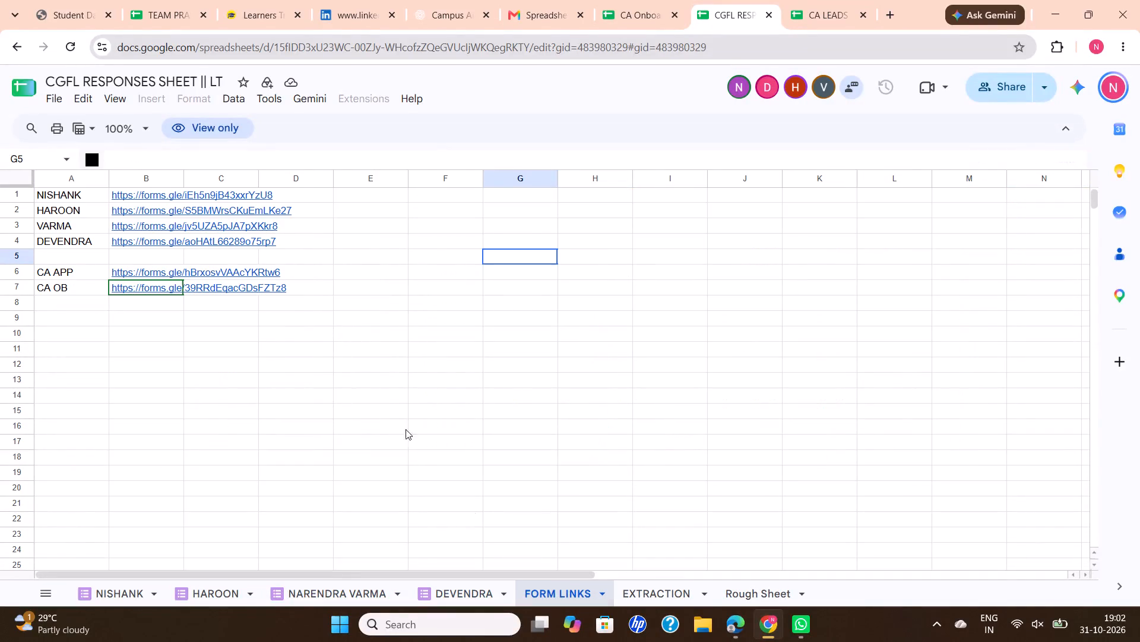
scroll(395, 418, "up", 1)
left_click(335, 578)
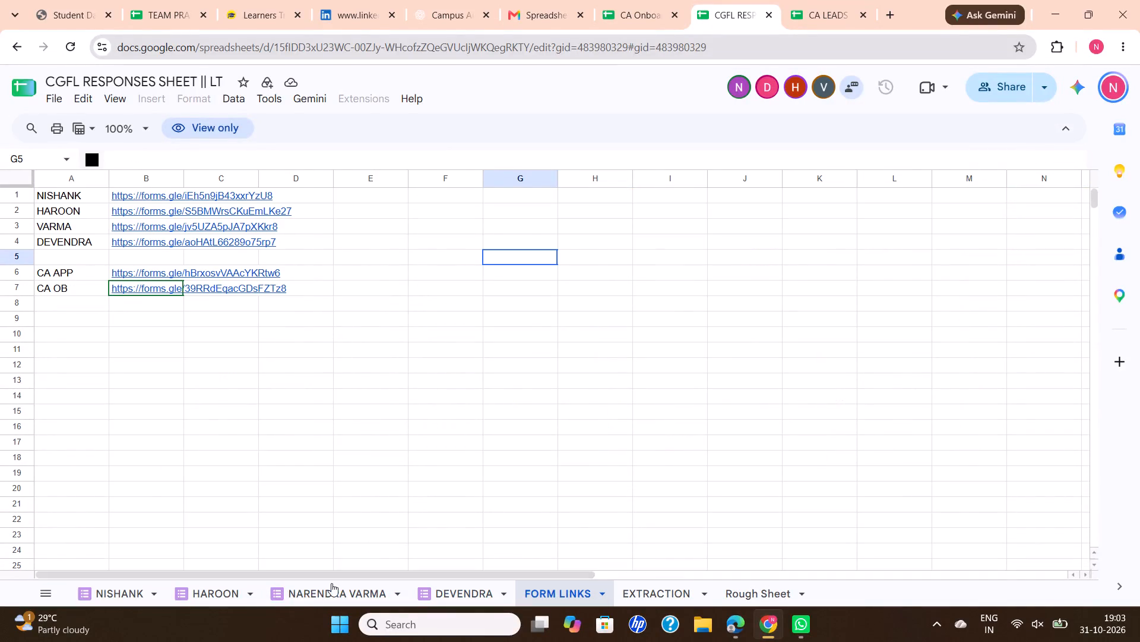
left_click(331, 583)
Examine the most recent leads on Varma's sheet in the CA LEADS spreadsheet and select the phone number in row 175.
left_click(800, 5)
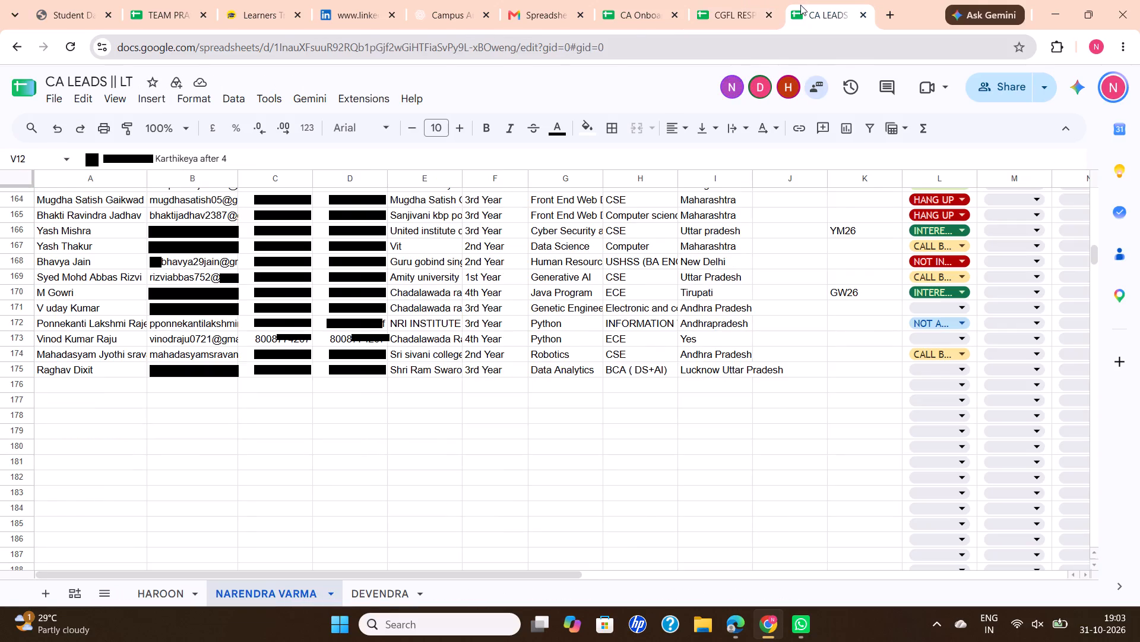
scroll(565, 339, "down", 1)
scroll(565, 339, "up", 1)
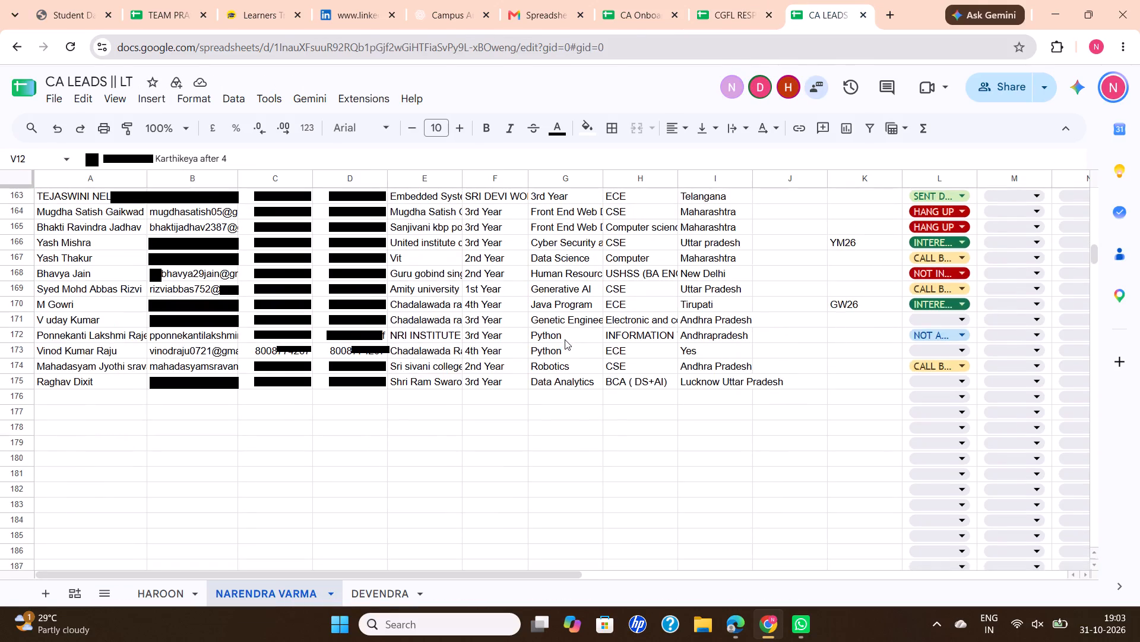
scroll(565, 339, "right", 7)
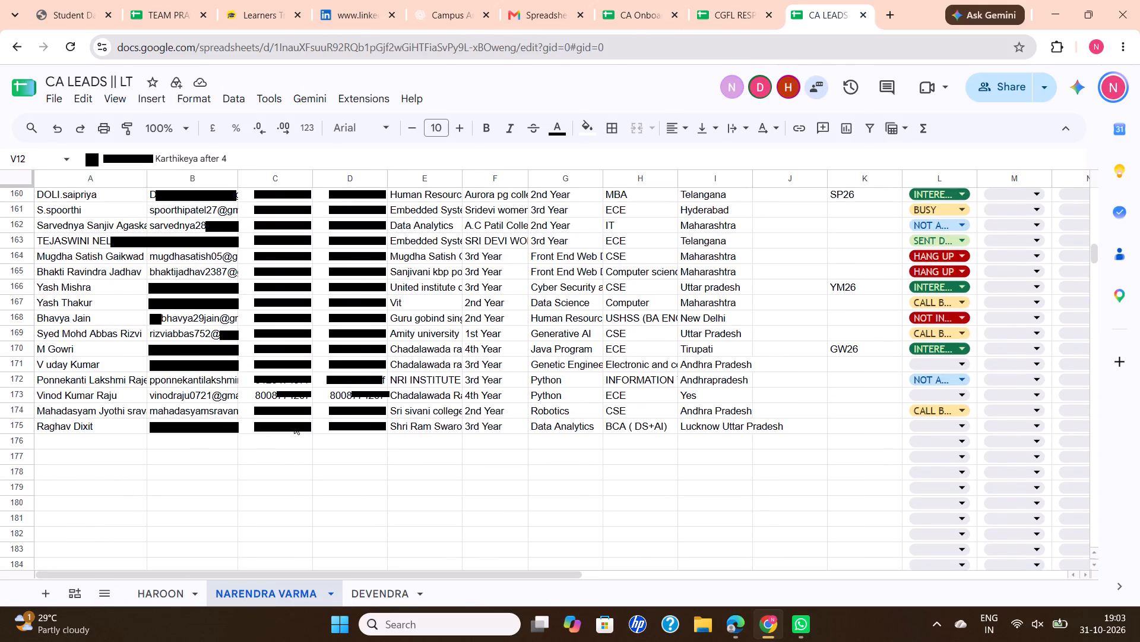
left_click(295, 424)
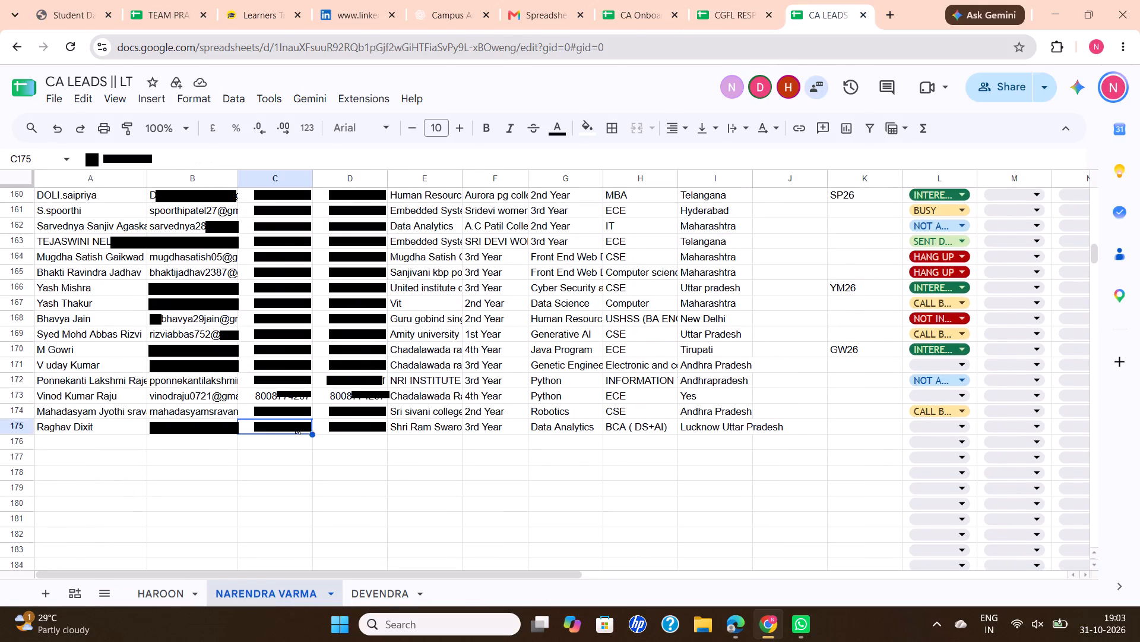
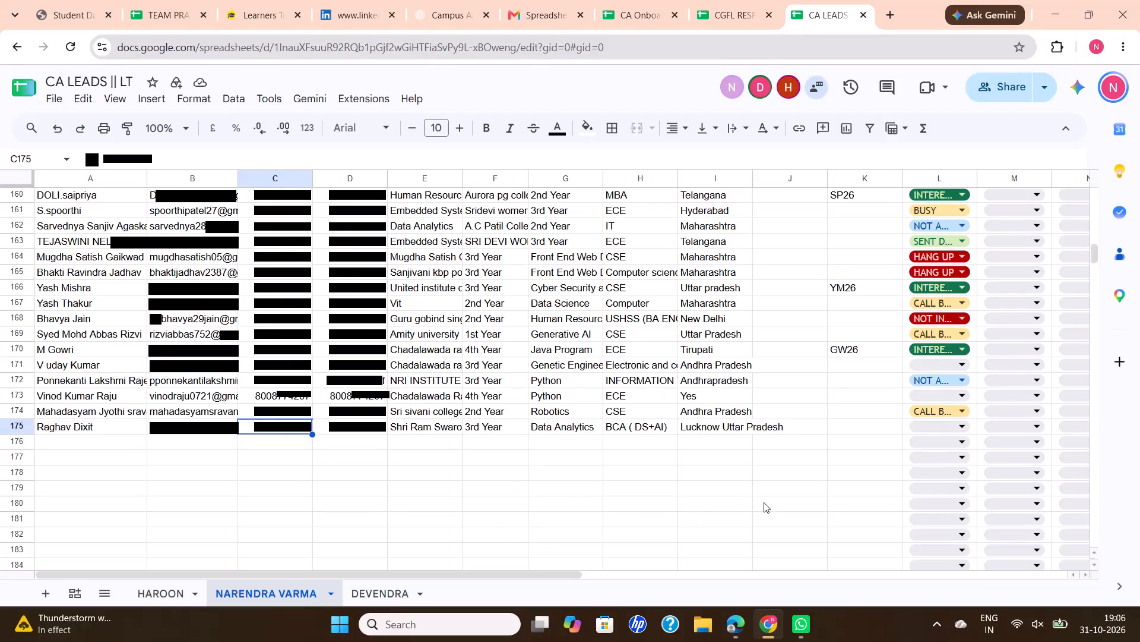
Set the call status of the lead in row 175 to HANG UP.
left_click(921, 427)
scroll(945, 492, "down", 1)
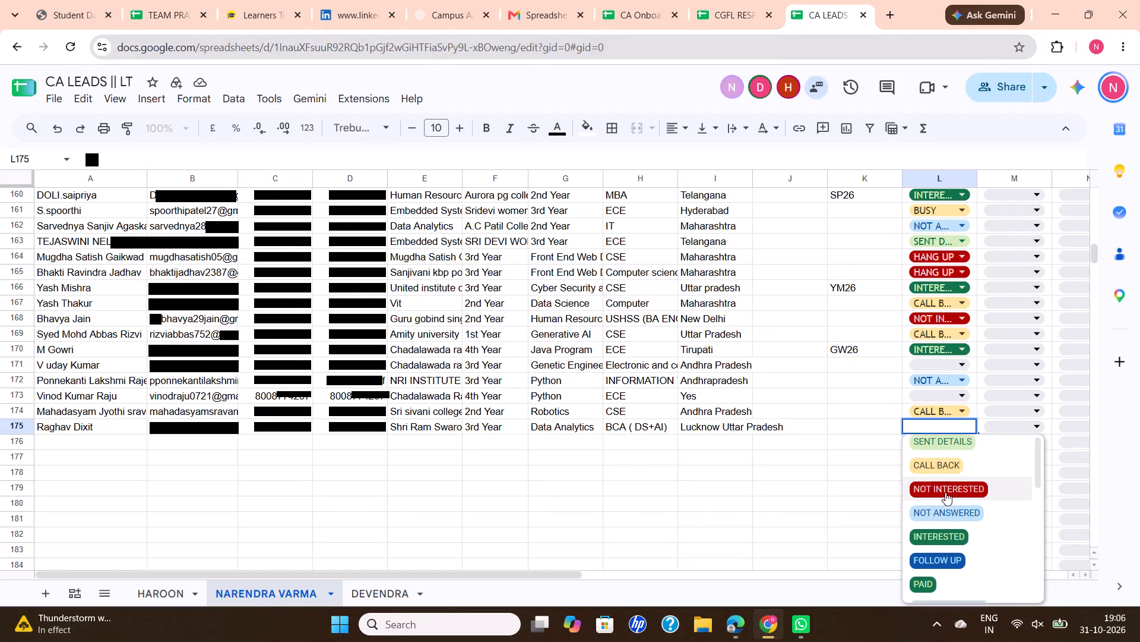
scroll(945, 492, "down", 2)
scroll(940, 559, "down", 1)
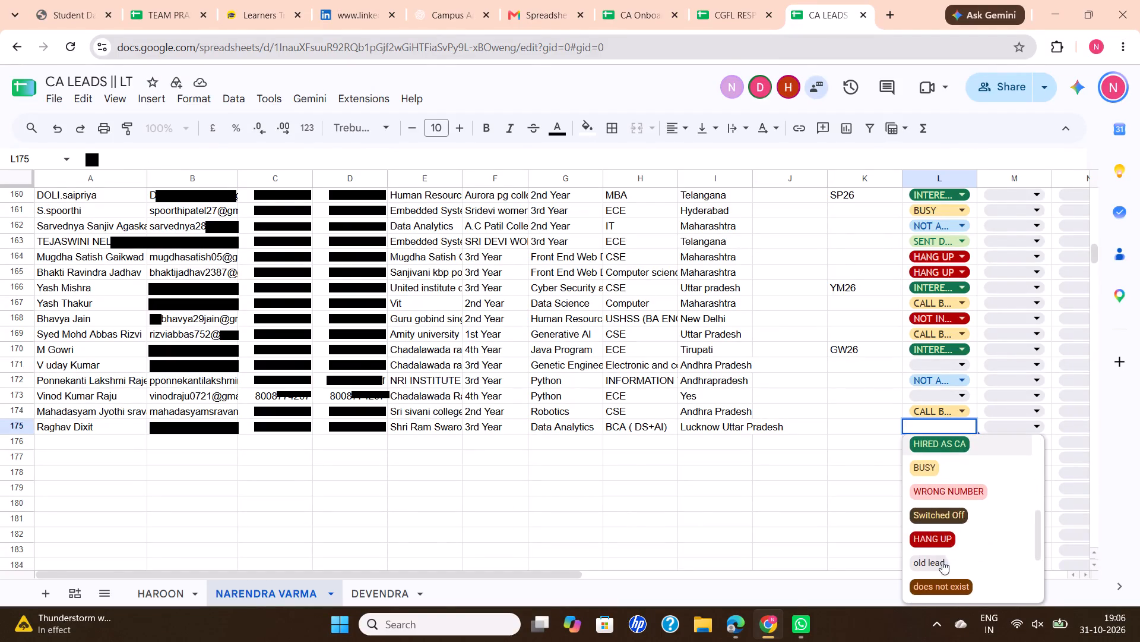
left_click(938, 543)
left_click(854, 396)
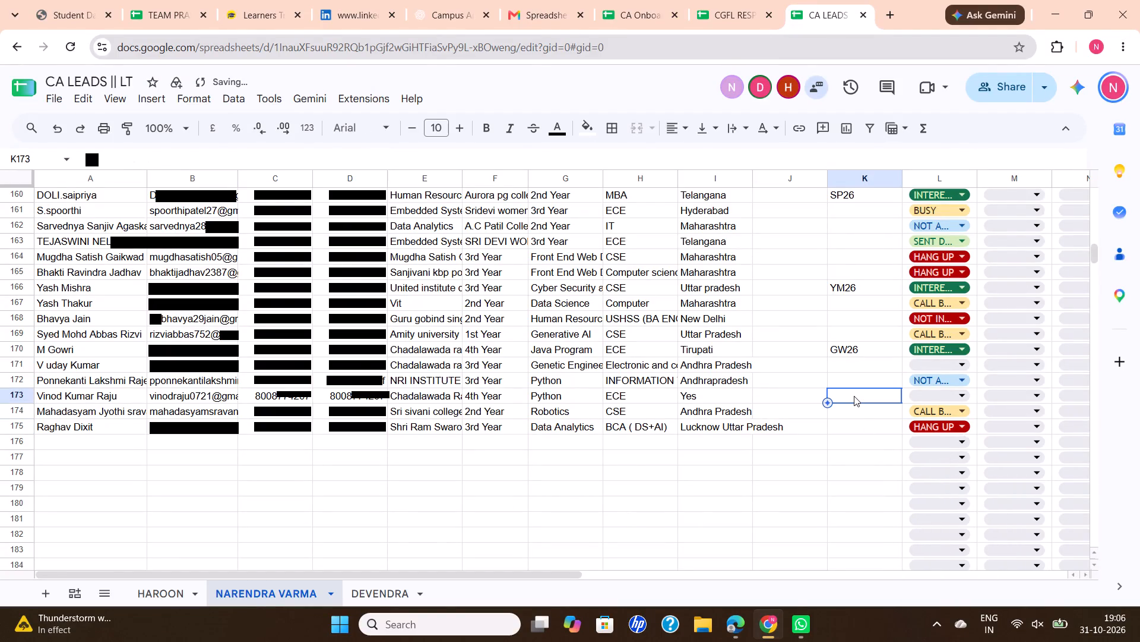
Look back through the call statuses, lead codes and remarks of the earlier leads above row 175, up to about row 77.
scroll(854, 396, "right", 9)
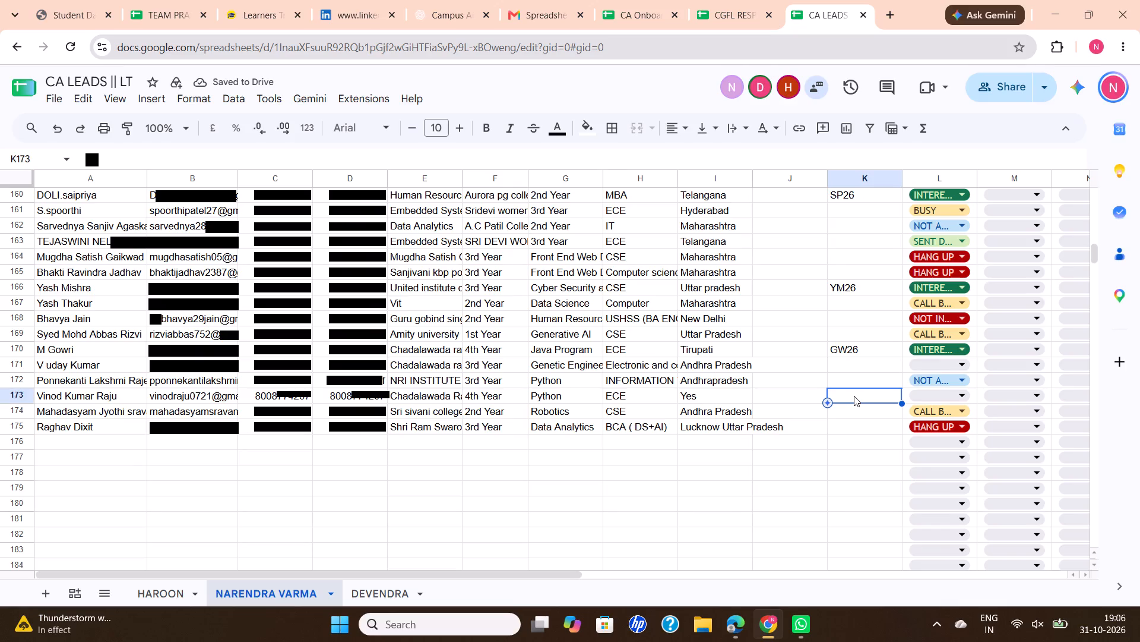
scroll(854, 396, "up", 1)
scroll(733, 433, "up", 1)
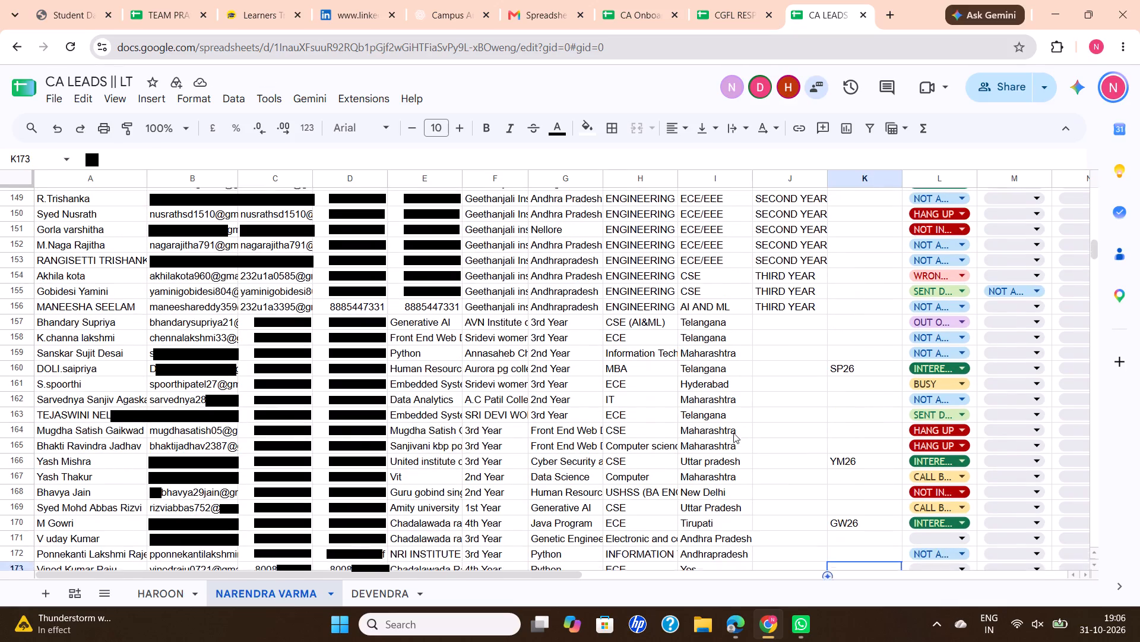
scroll(733, 433, "up", 1)
left_click(802, 372)
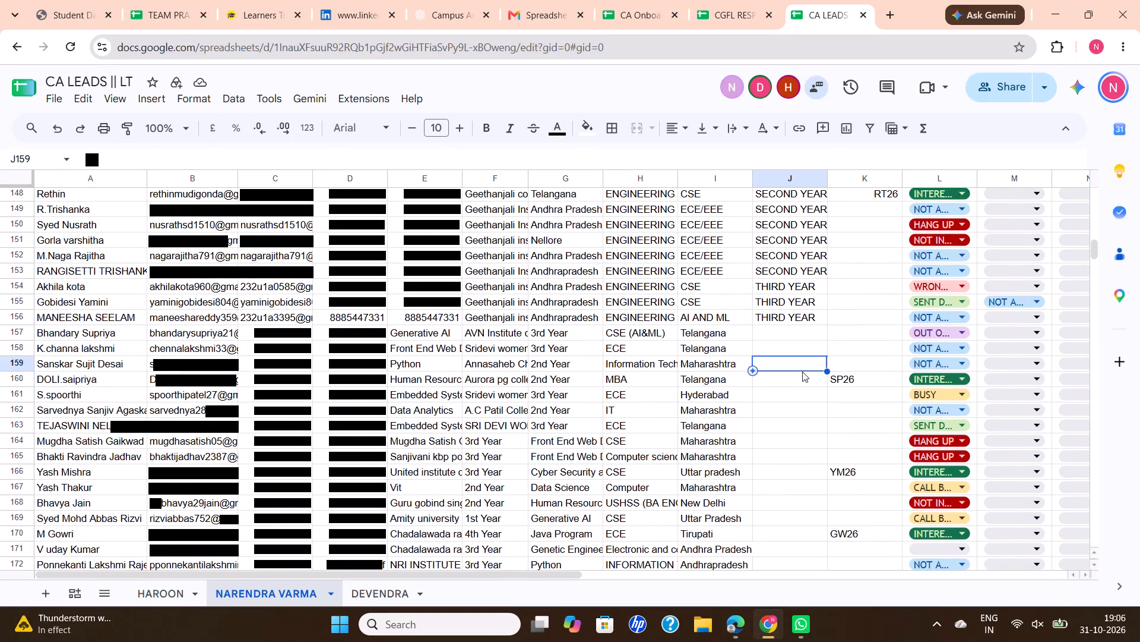
scroll(802, 372, "up", 2)
scroll(802, 372, "down", 1)
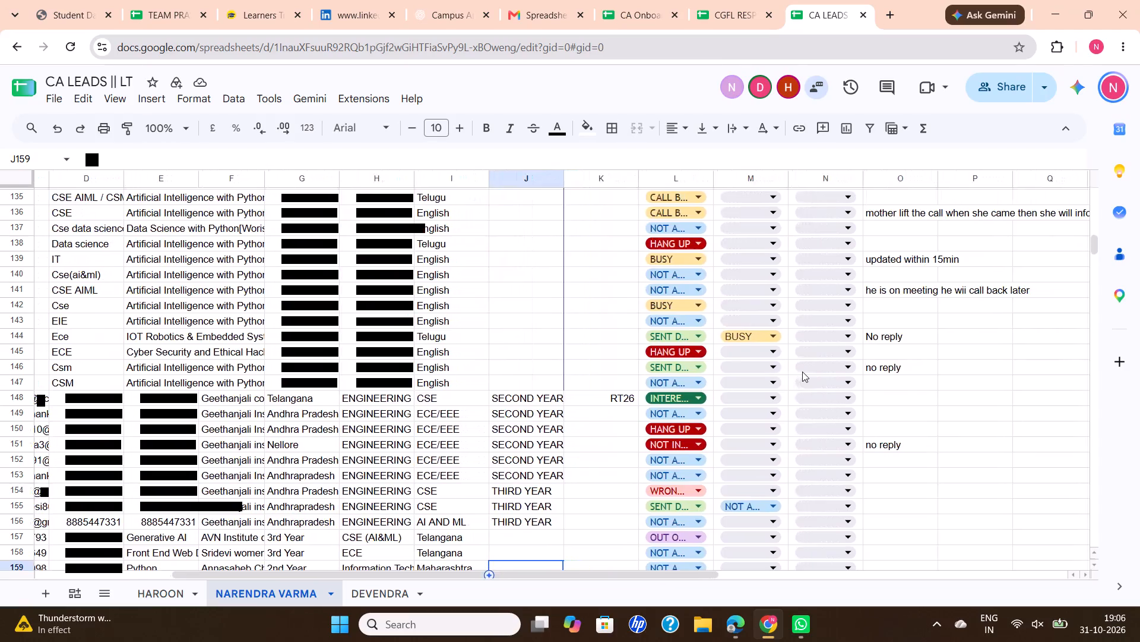
scroll(802, 372, "down", 2)
scroll(802, 372, "up", 1)
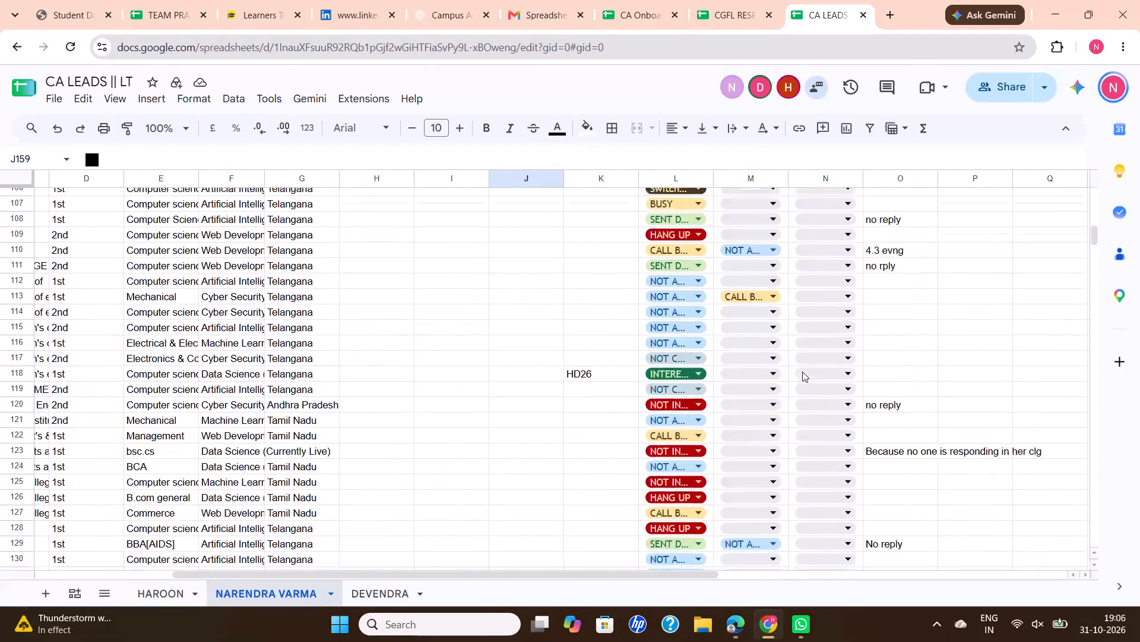
scroll(802, 372, "up", 3)
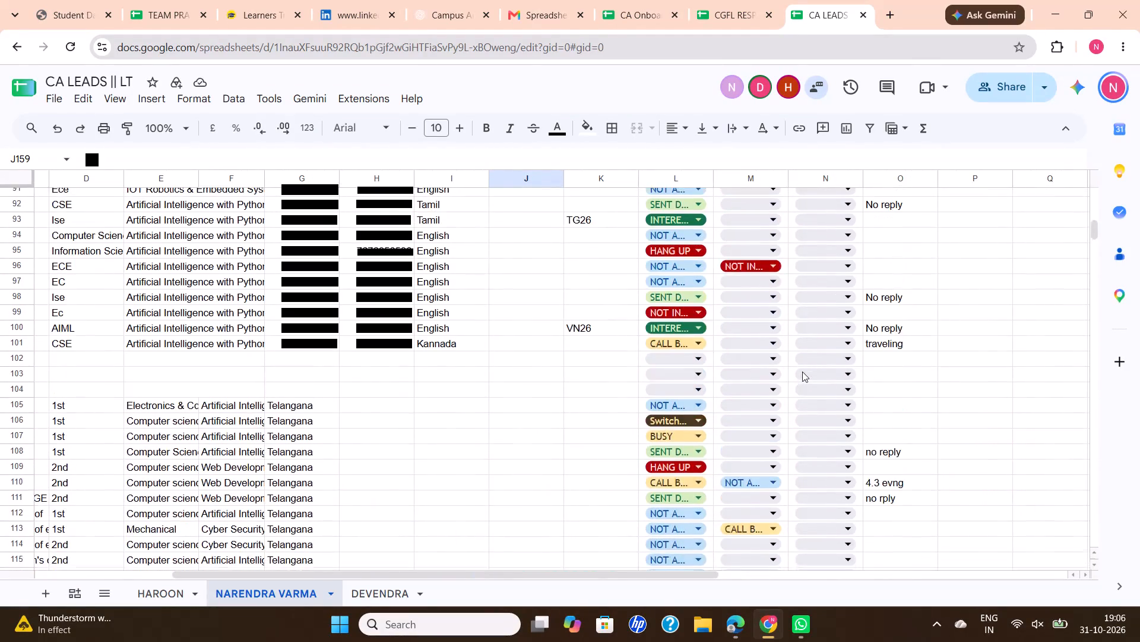
scroll(802, 372, "up", 1)
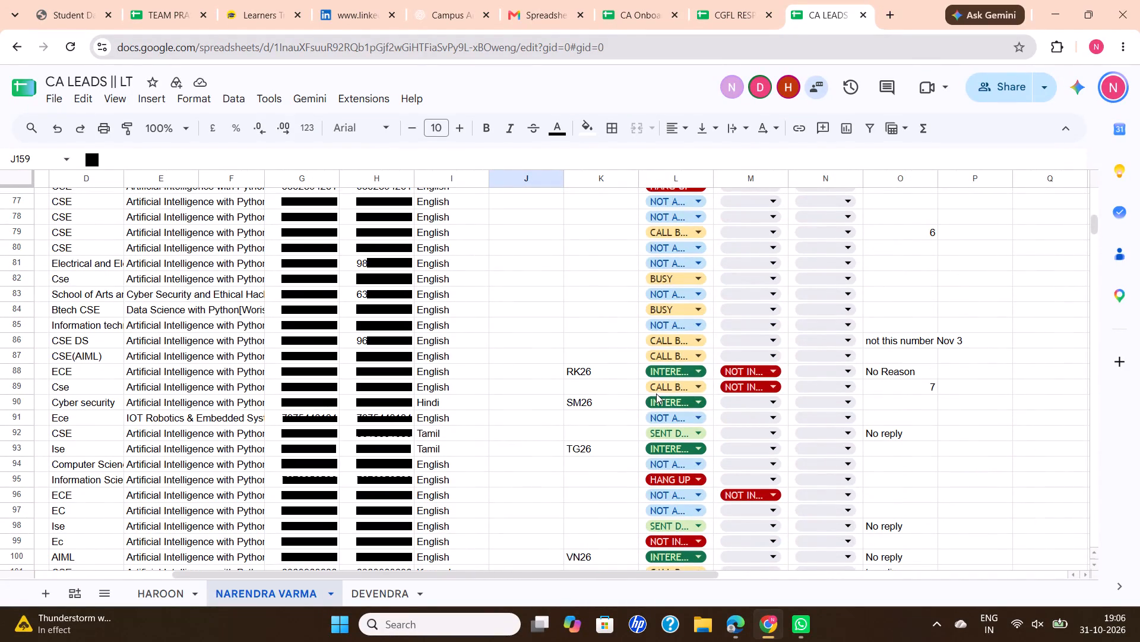
Examine the statuses and follow-up remarks of the leads in rows 68 to 101 and the start of the 31/10/2026 batch.
left_click(598, 380)
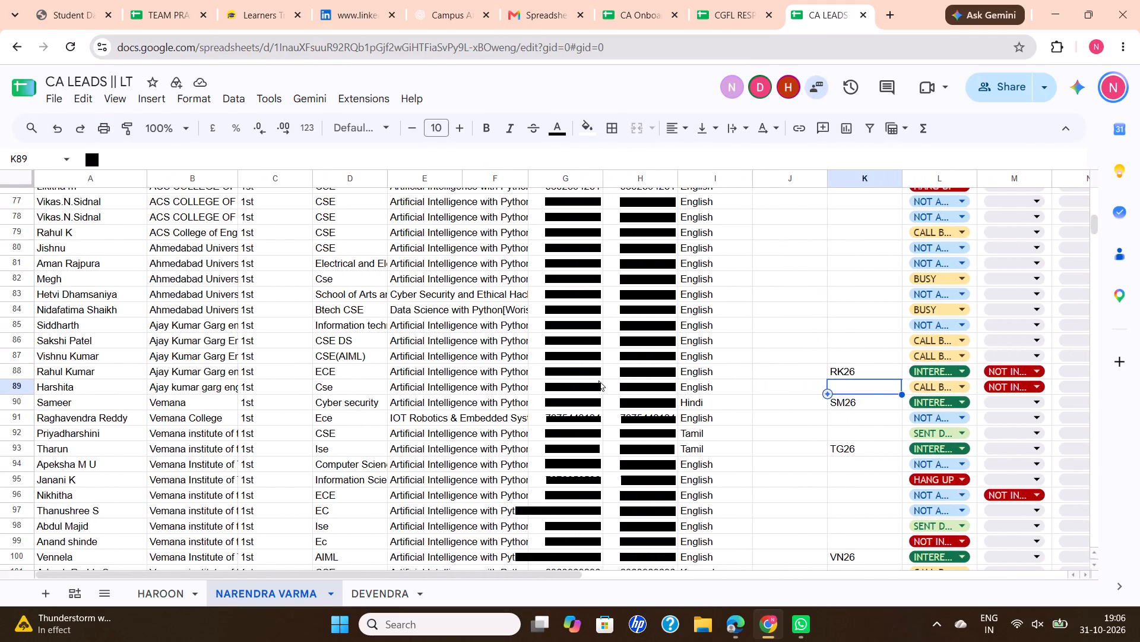
scroll(598, 380, "right", 1)
scroll(598, 380, "left", 2)
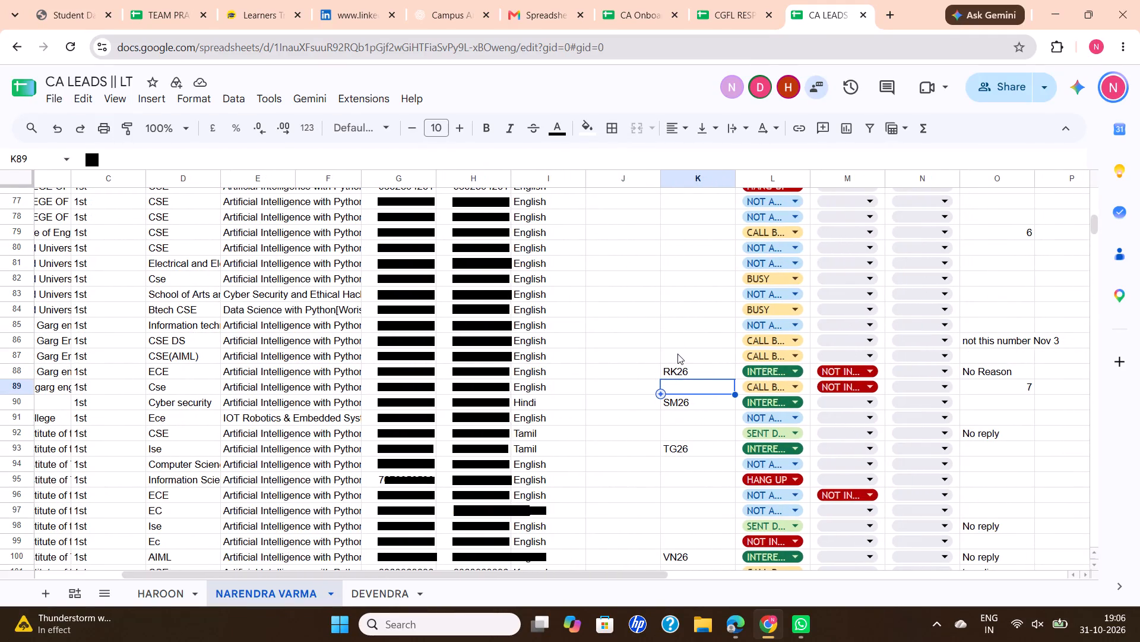
scroll(706, 344, "up", 1)
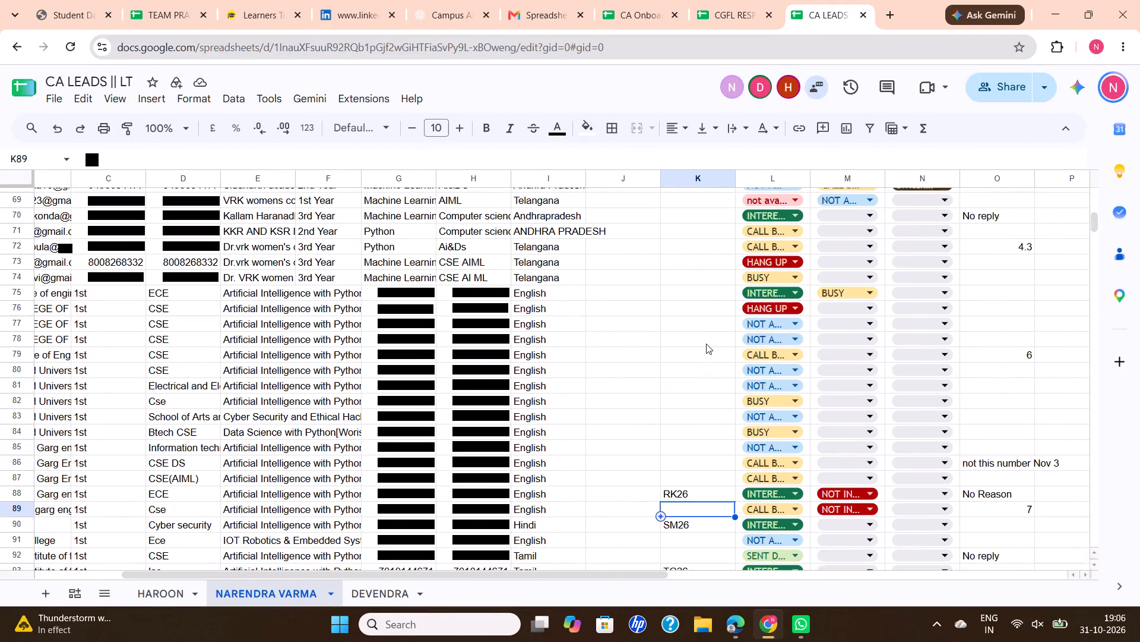
scroll(706, 344, "up", 1)
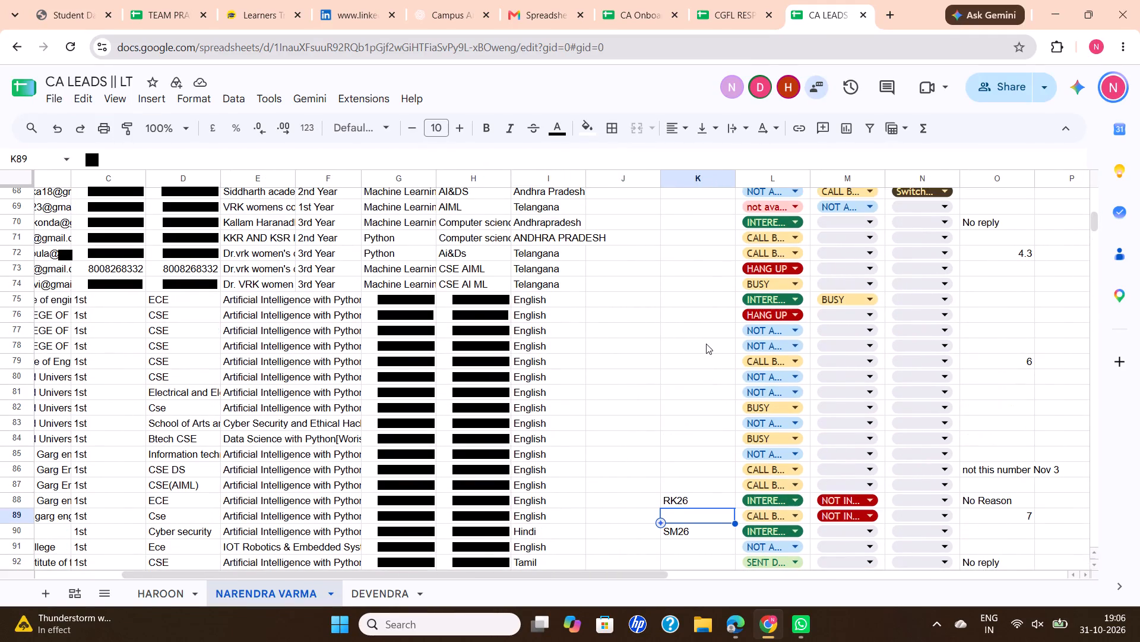
scroll(706, 344, "right", 4)
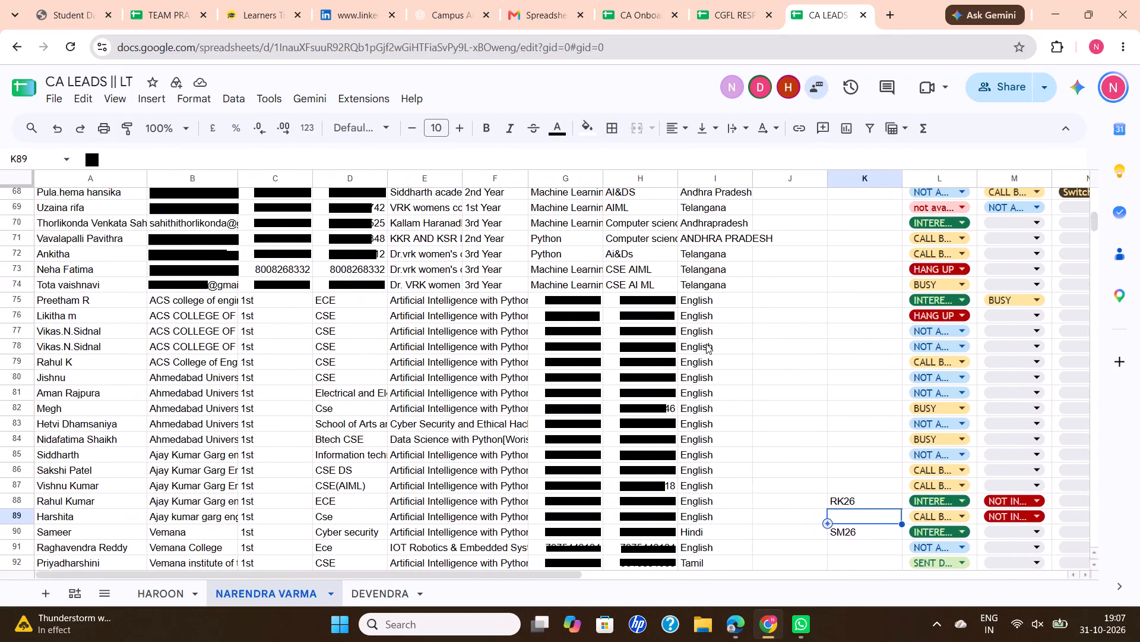
scroll(706, 344, "left", 1)
left_click(762, 347)
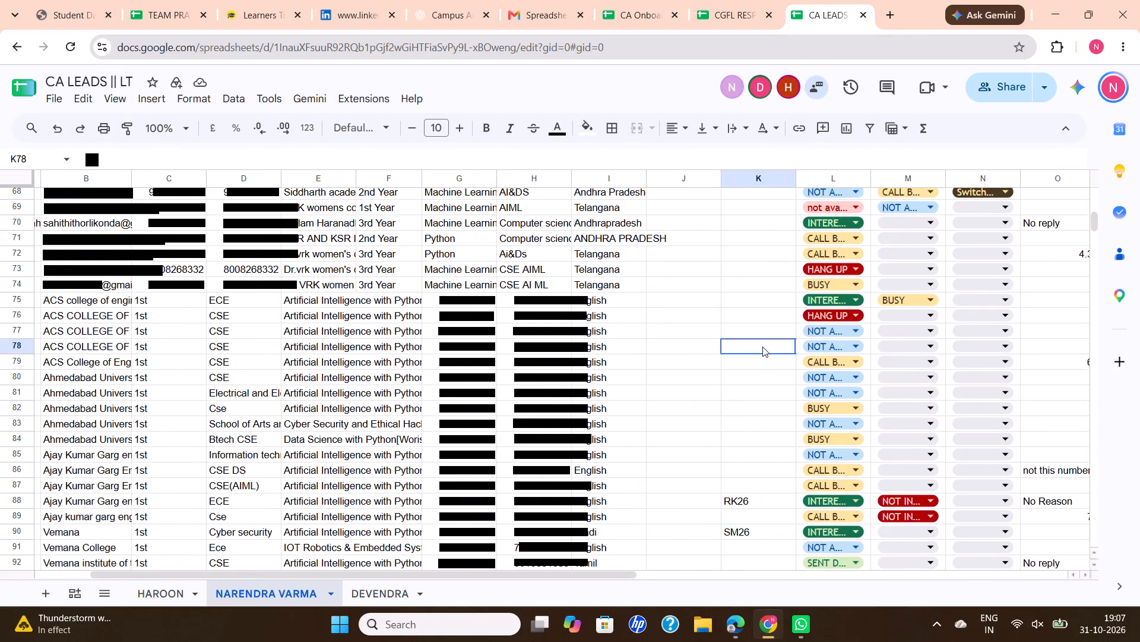
scroll(762, 347, "right", 1)
scroll(762, 347, "down", 2)
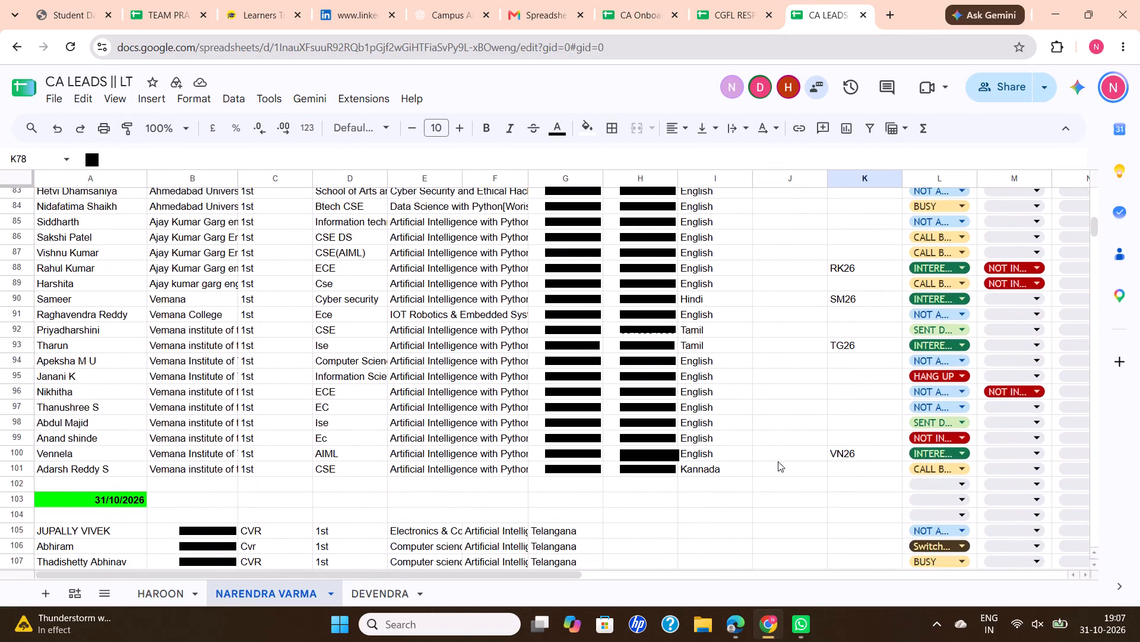
scroll(774, 465, "down", 2)
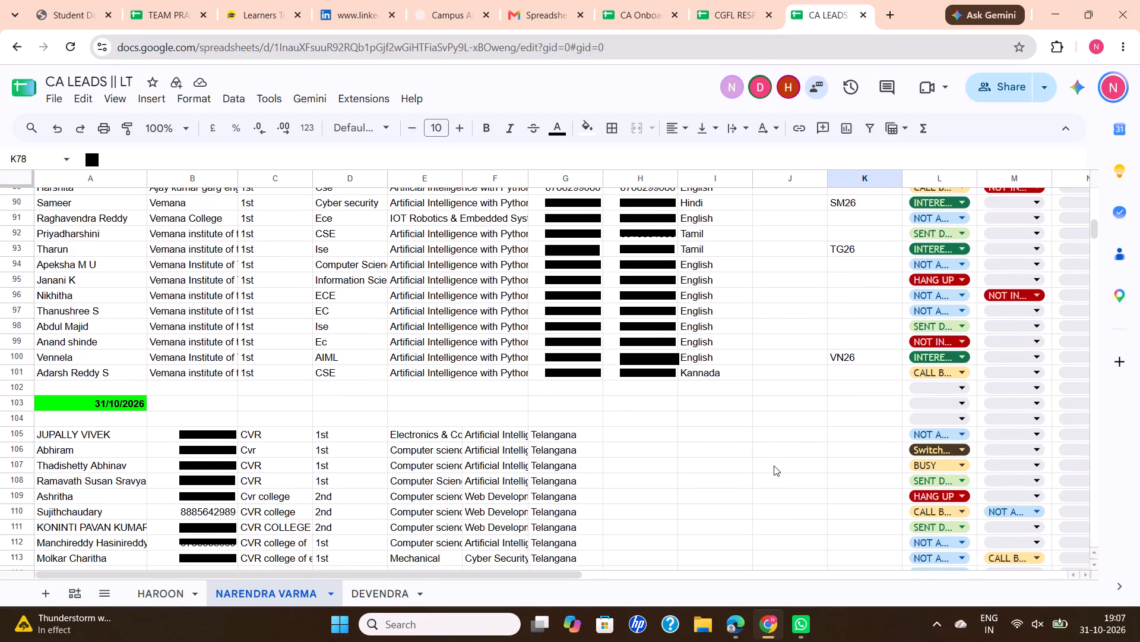
scroll(748, 444, "down", 1)
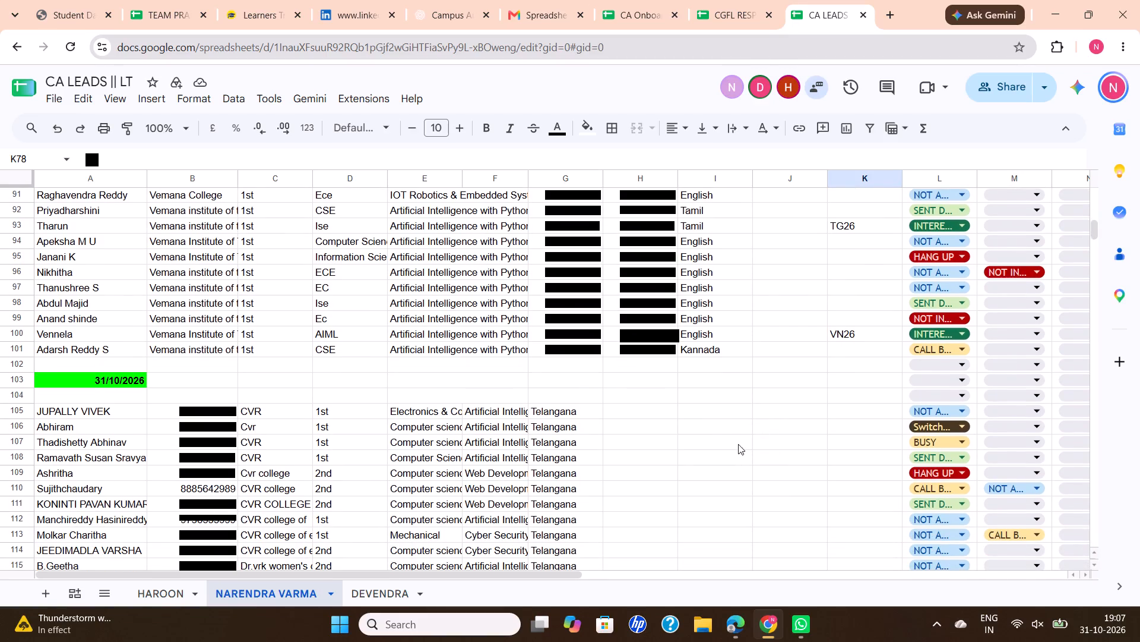
left_click(718, 413)
scroll(718, 413, "right", 1)
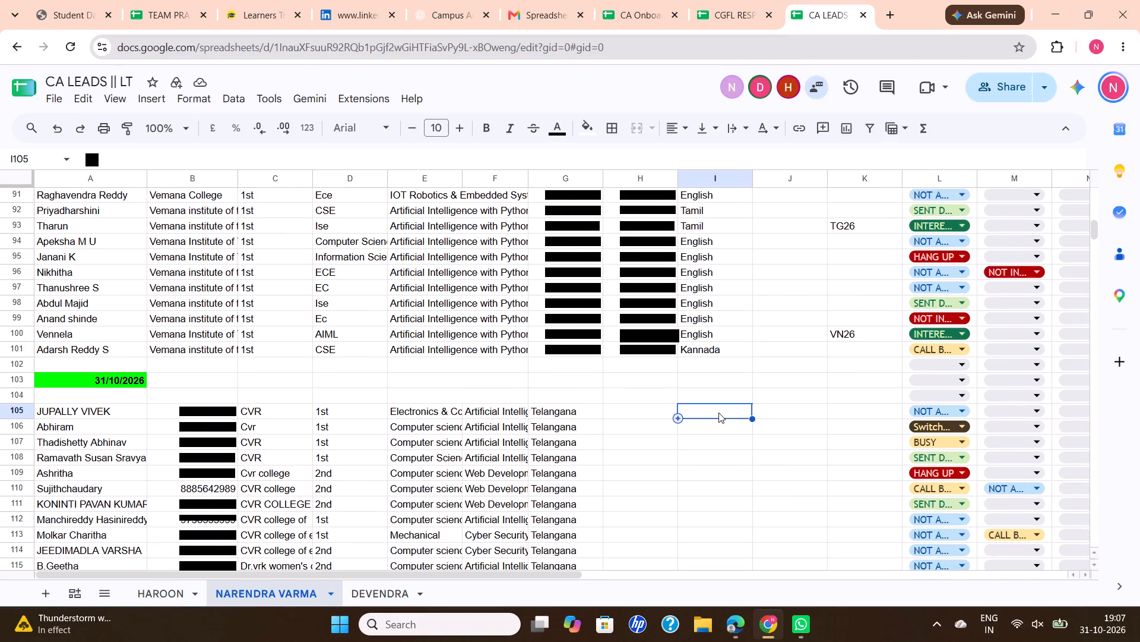
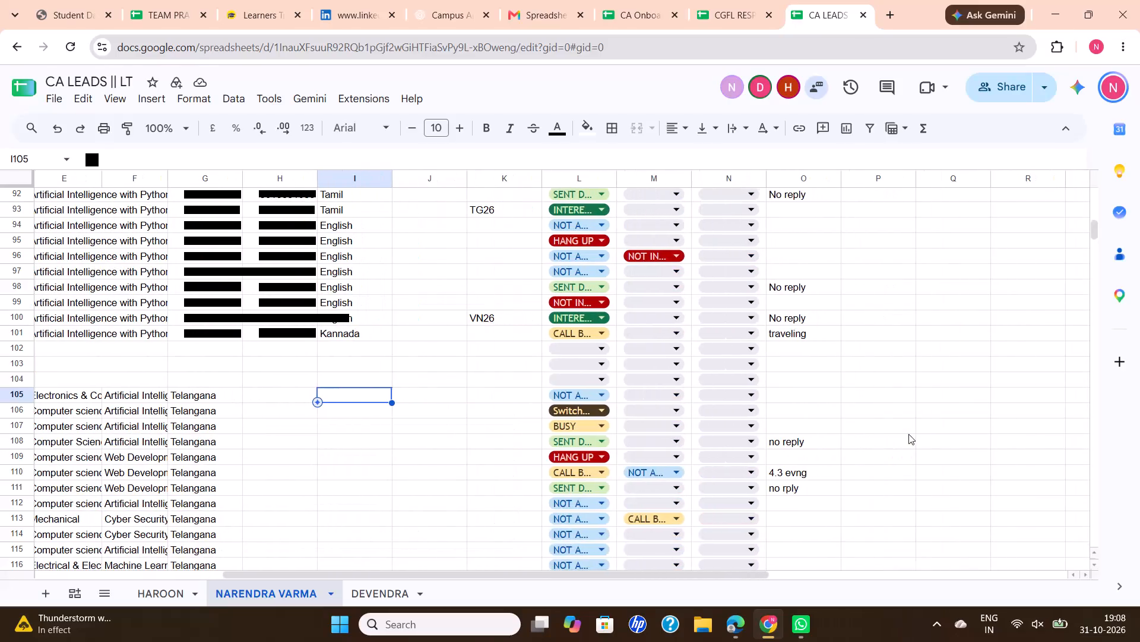
Set the second call status of the lead in row 105 to CALL BACK.
left_click(676, 394)
left_click(662, 428)
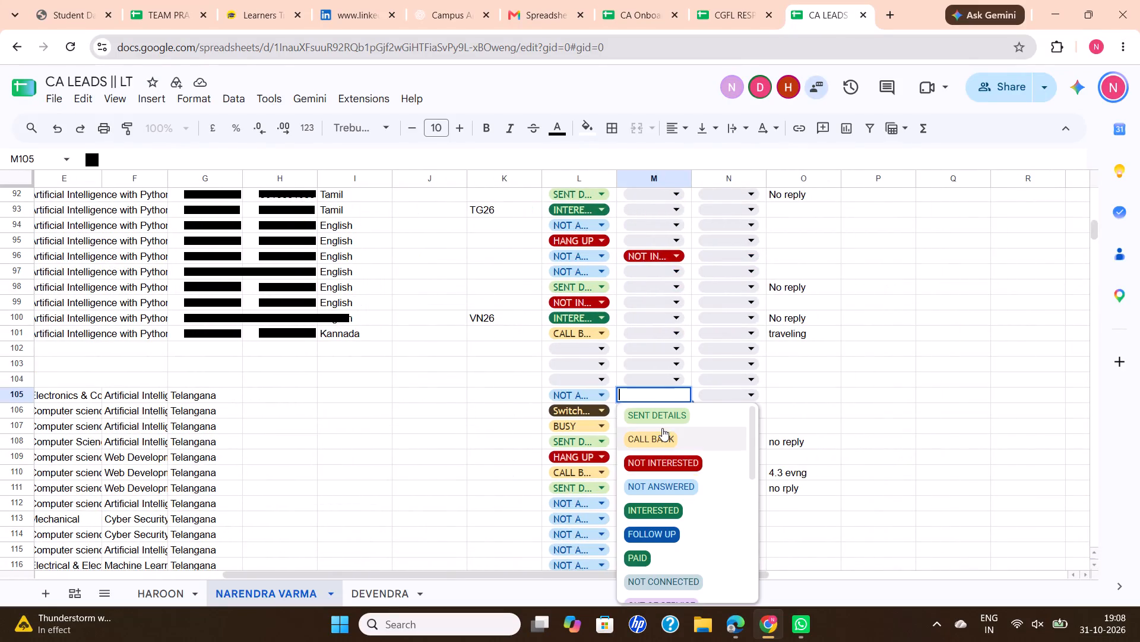
left_click(527, 413)
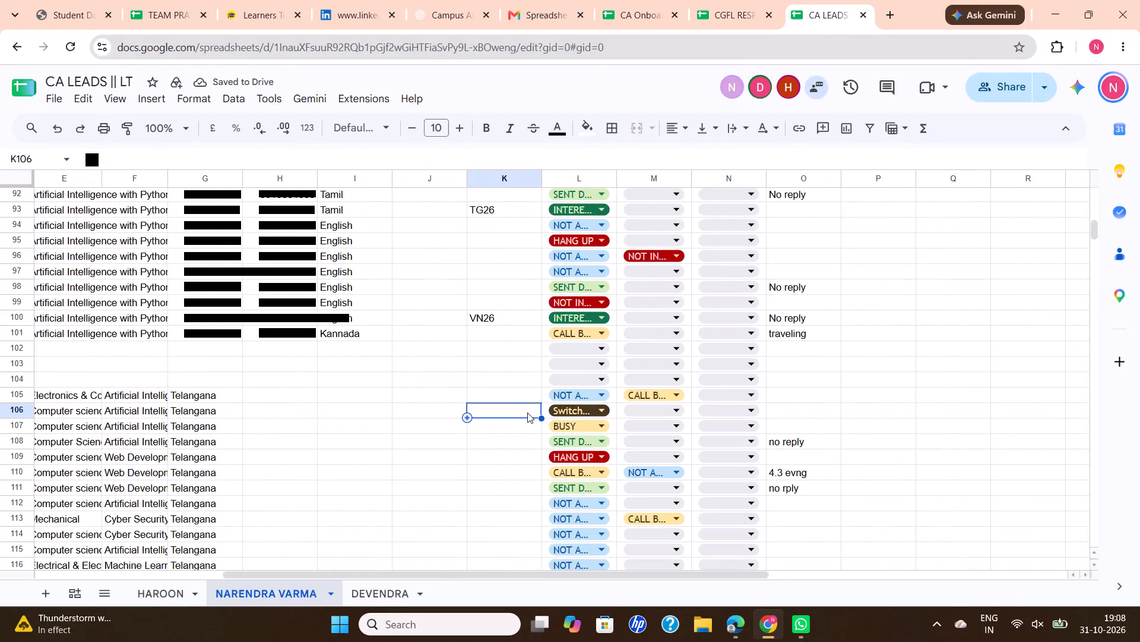
scroll(419, 410, "right", 1)
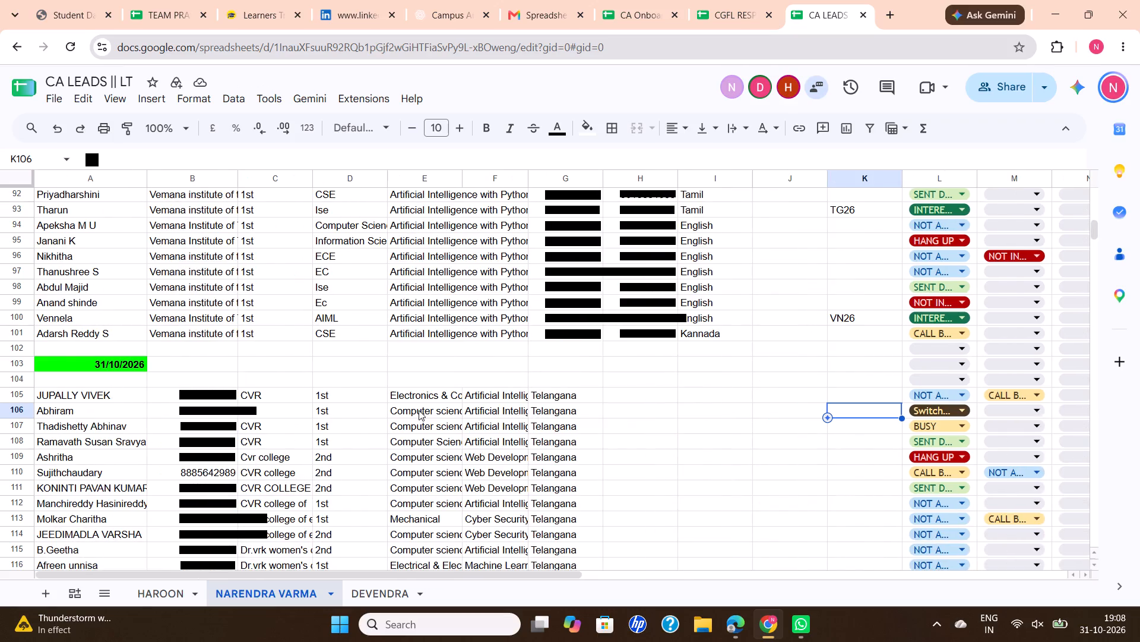
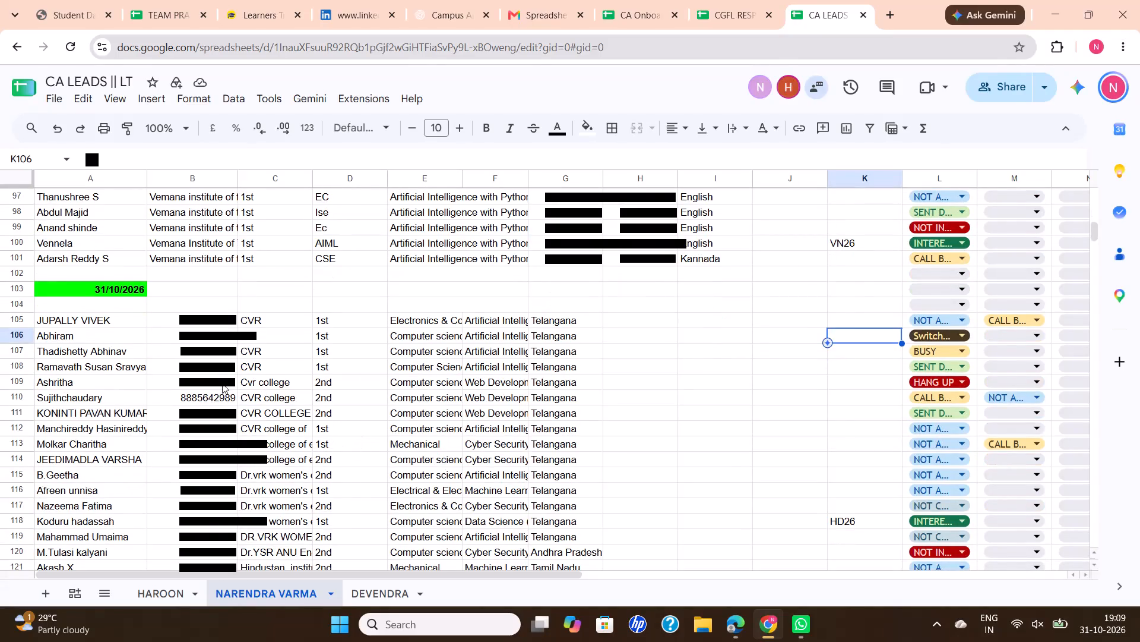
Look up the contact numbers of the CVR college leads in rows 109 and 110.
left_click(222, 383)
scroll(222, 383, "right", 1)
scroll(222, 383, "down", 1)
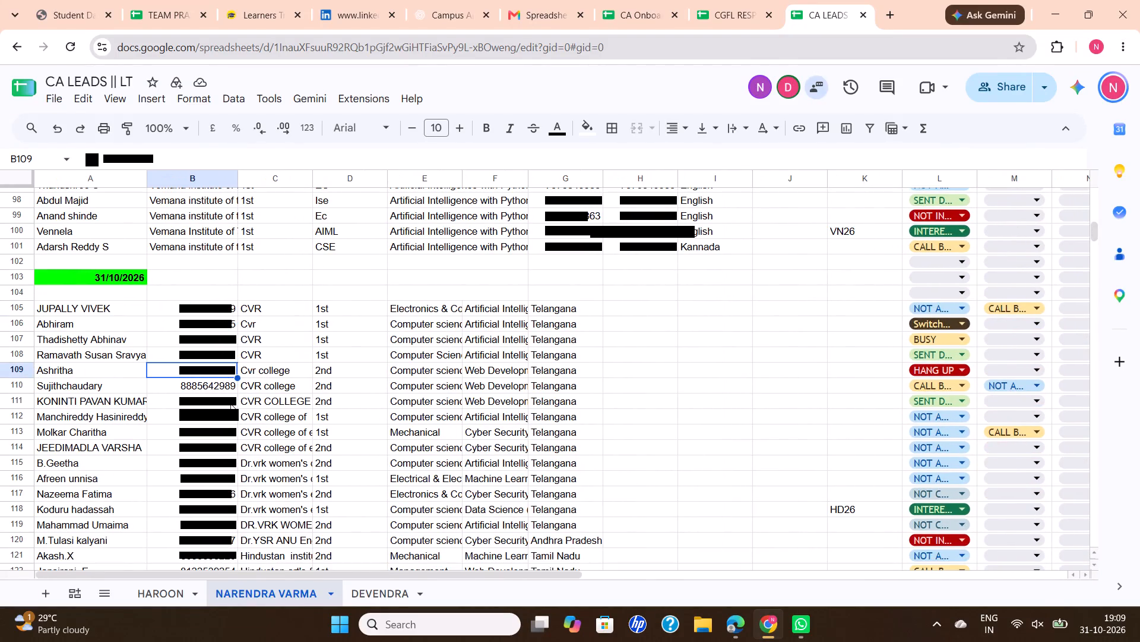
left_click(214, 383)
scroll(214, 383, "left", 1)
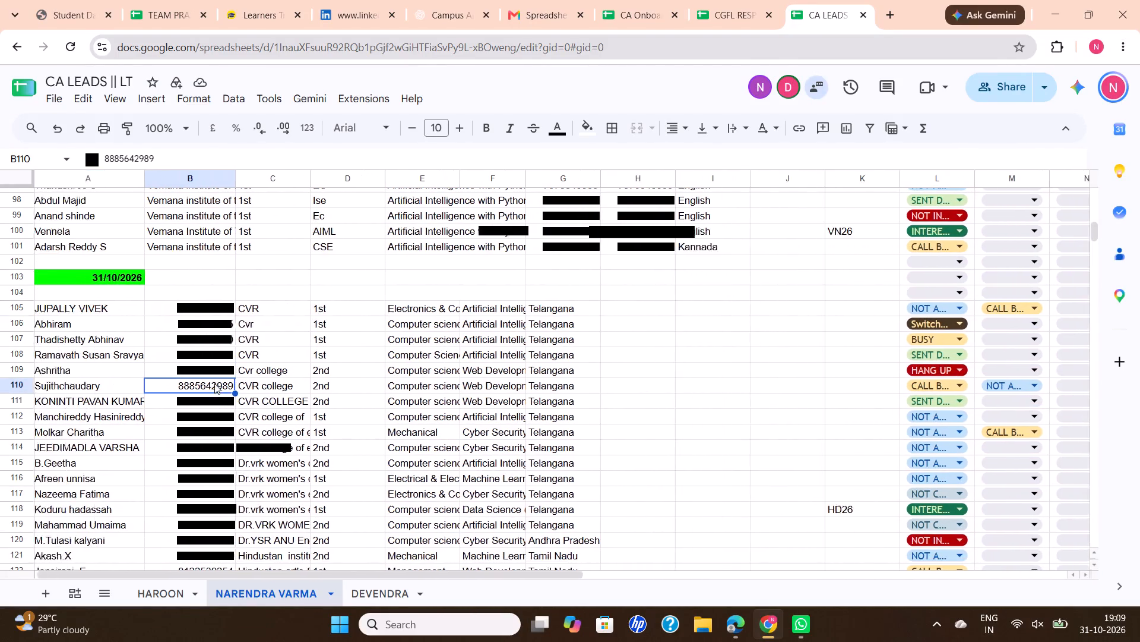
scroll(214, 383, "left", 1)
scroll(214, 383, "right", 3)
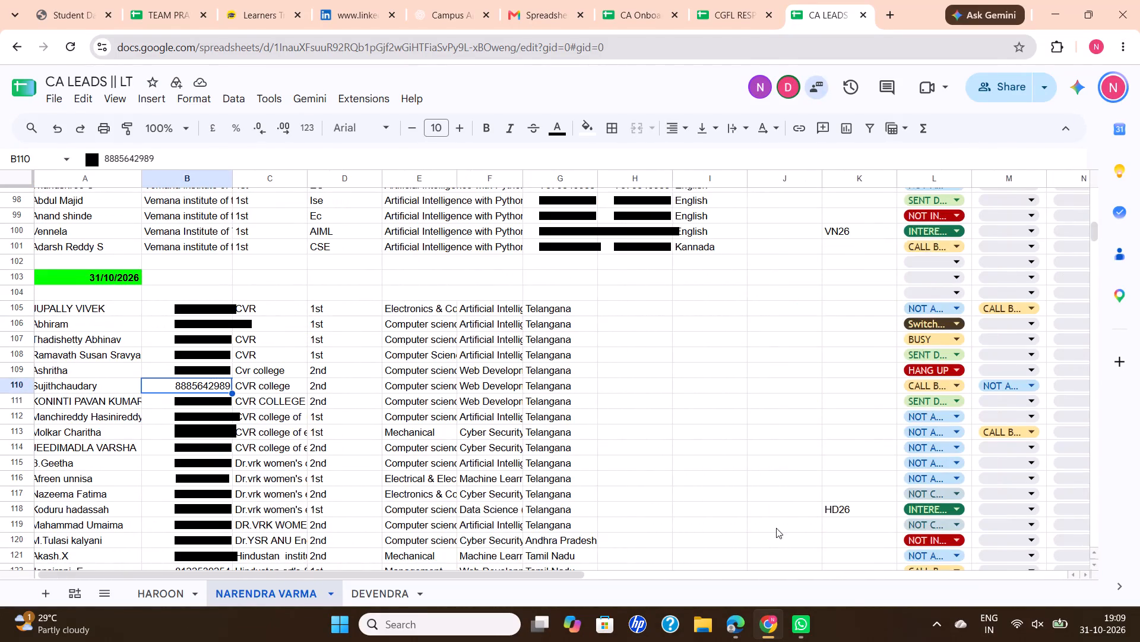
left_click(1053, 622)
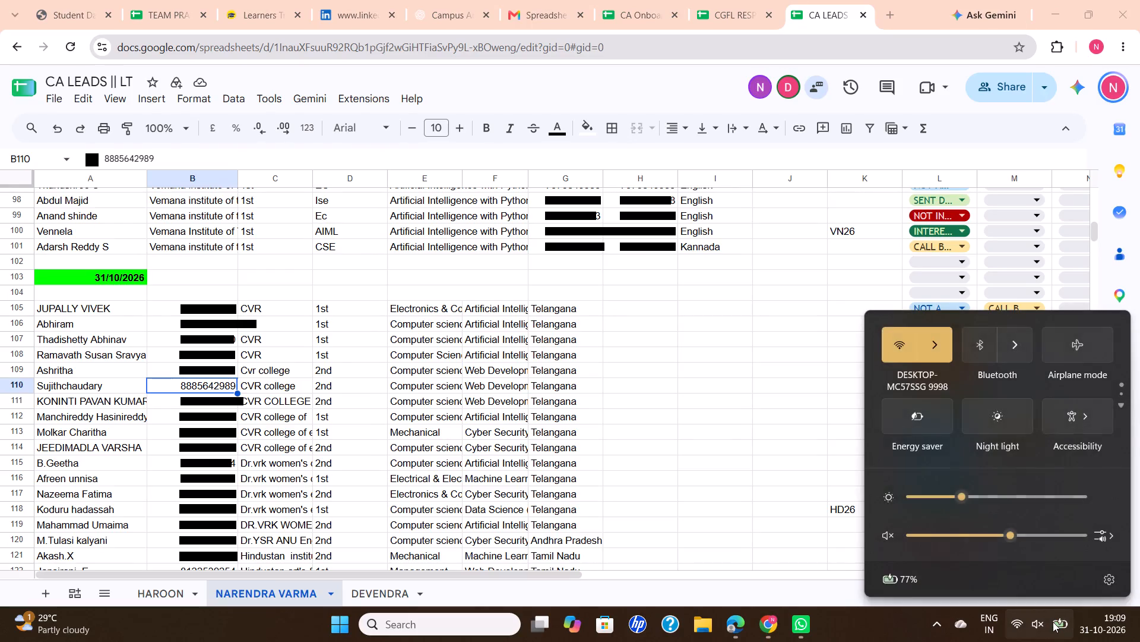
left_click(1053, 622)
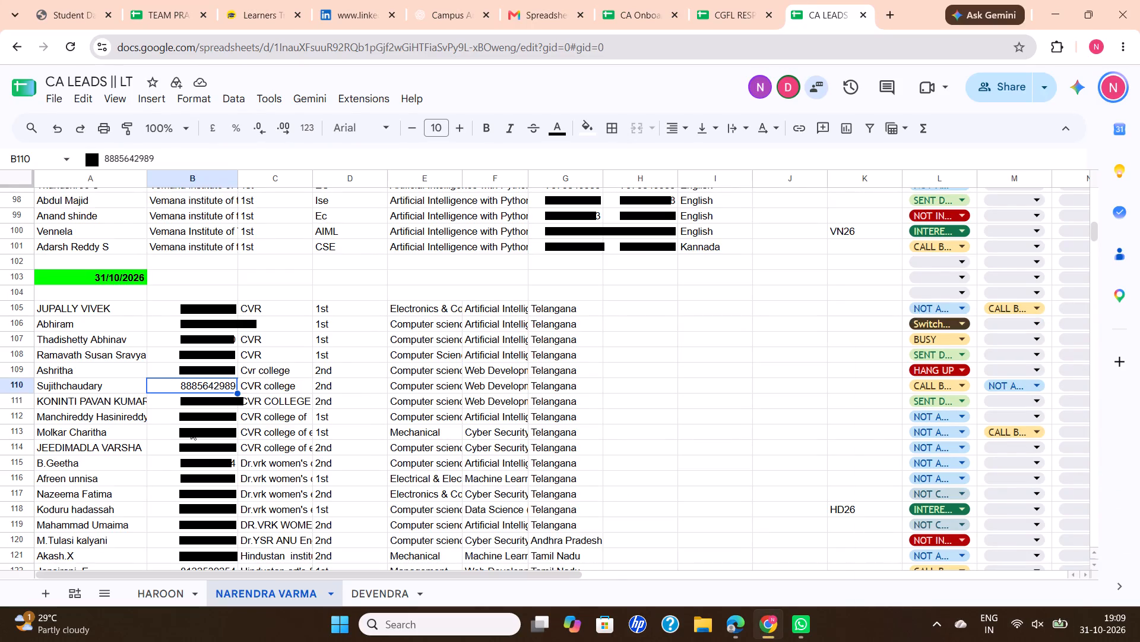
Look up the contact number of the lead in row 113 and set that lead's third call status to BUSY.
left_click(191, 429)
scroll(191, 429, "left", 2)
scroll(191, 429, "right", 5)
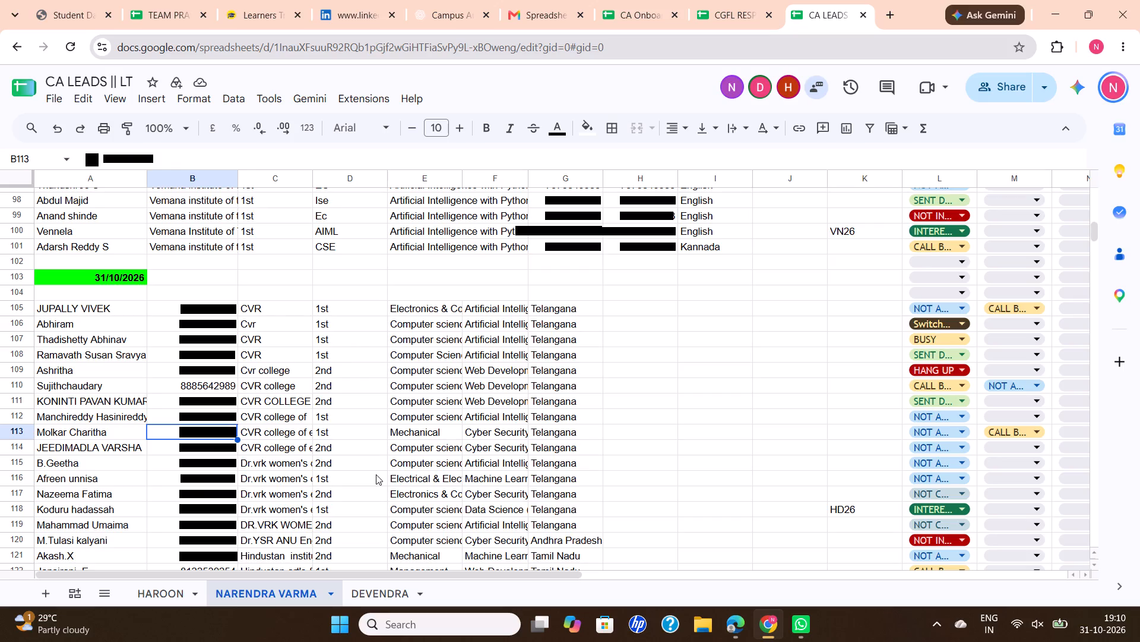
scroll(376, 474, "left", 3)
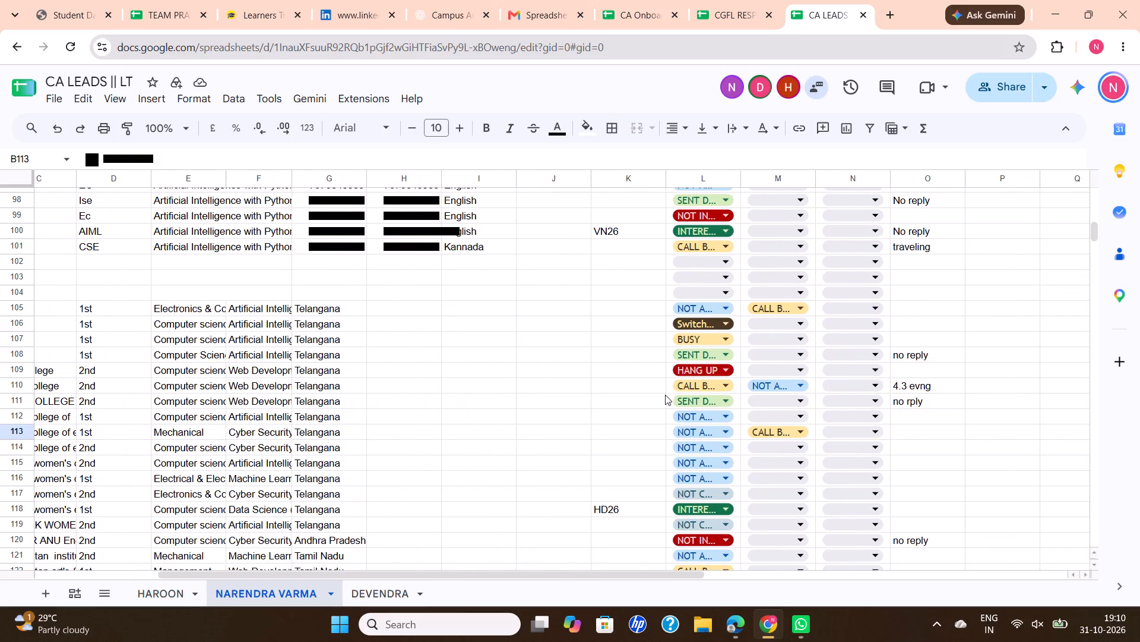
left_click_drag(871, 431, 857, 478)
scroll(857, 478, "down", 1)
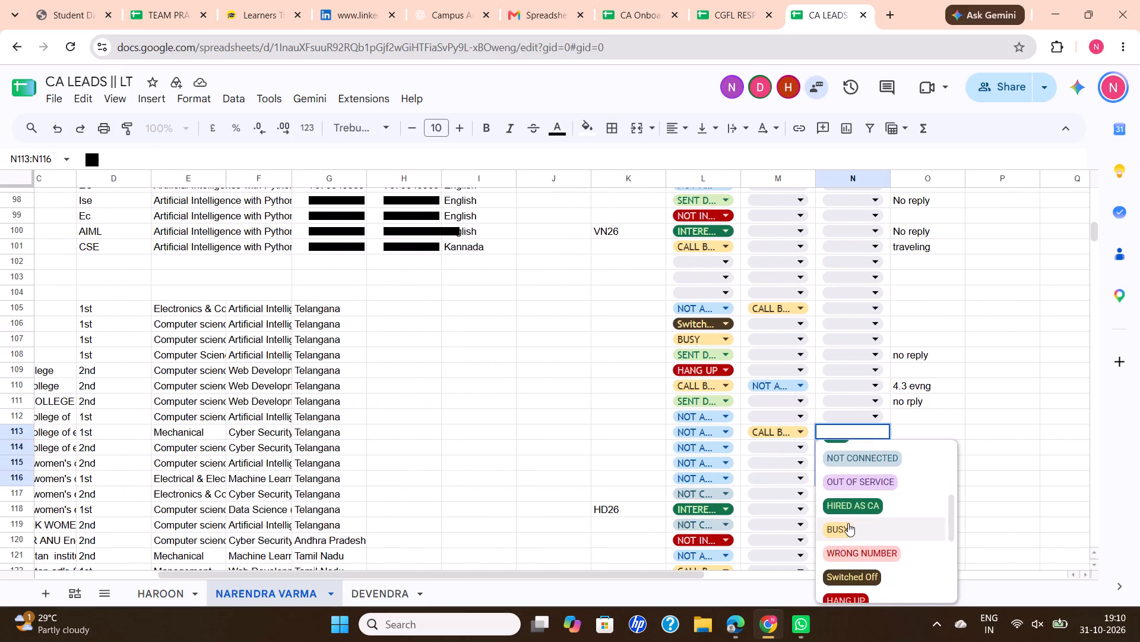
left_click(845, 529)
left_click(619, 420)
scroll(619, 420, "right", 10)
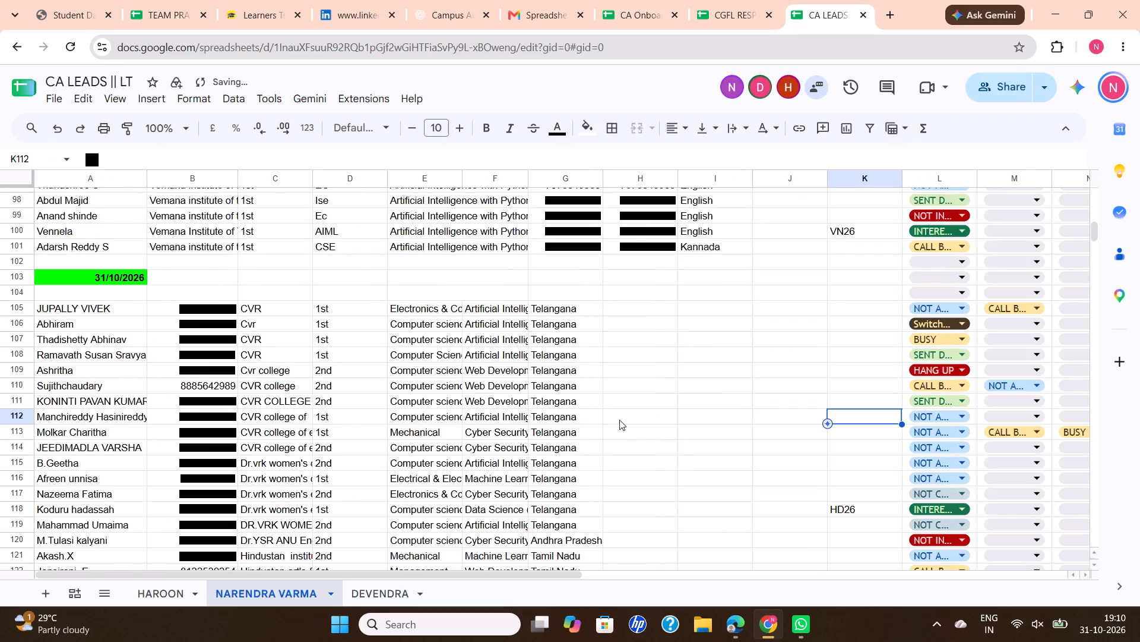
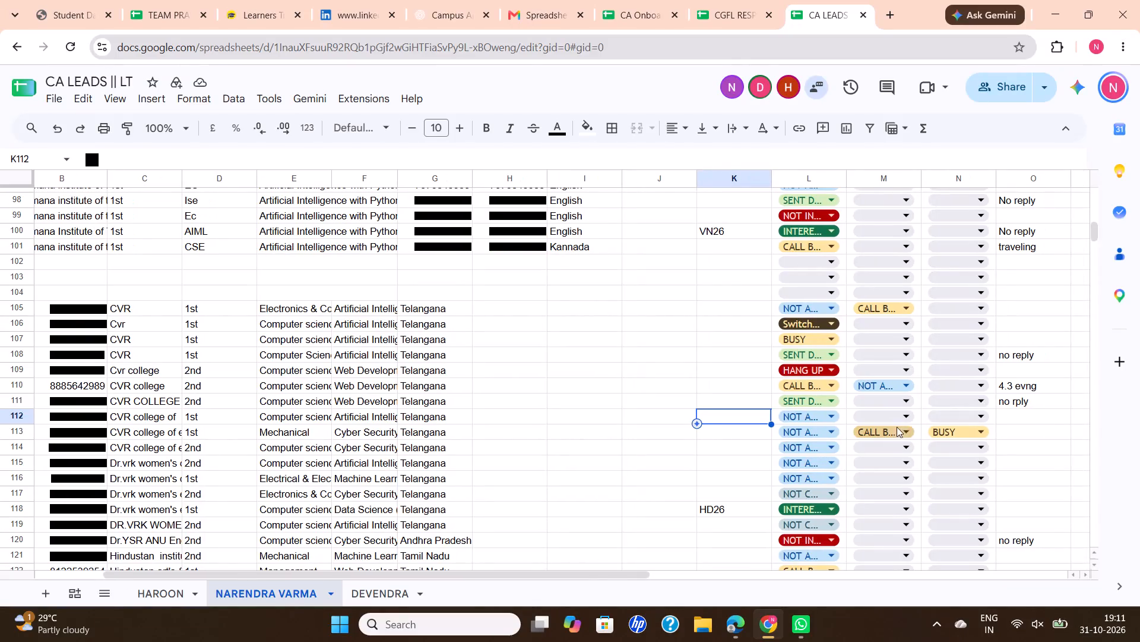
Set the second call status of the CVR college lead in row 112 to BUSY.
left_click(886, 416)
scroll(887, 472, "down", 1)
left_click(885, 511)
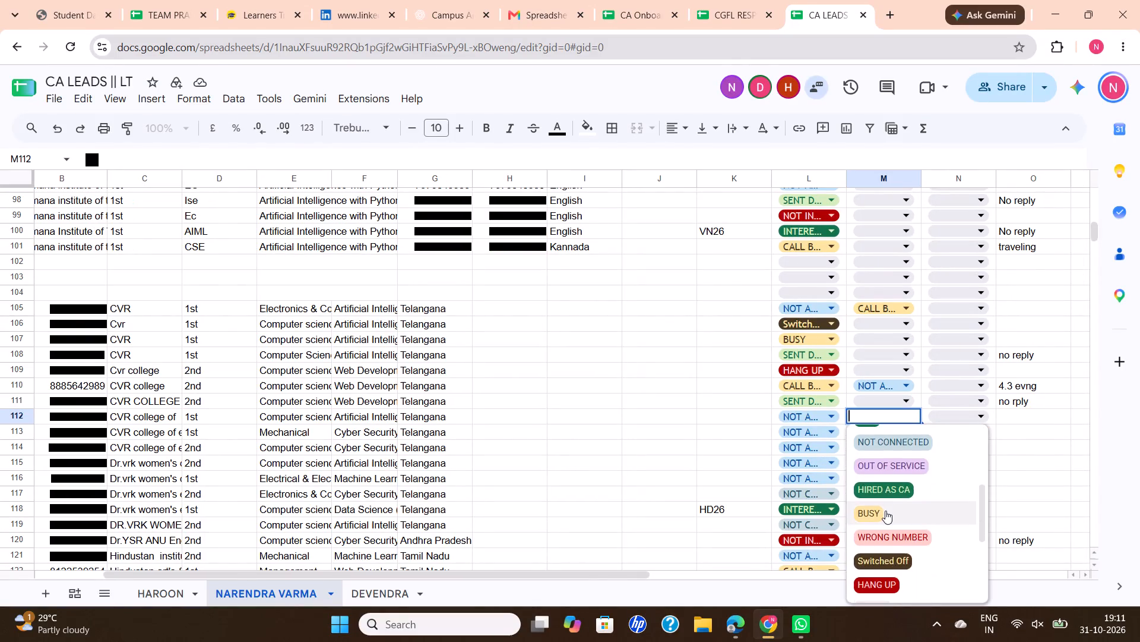
left_click(765, 446)
scroll(765, 446, "right", 6)
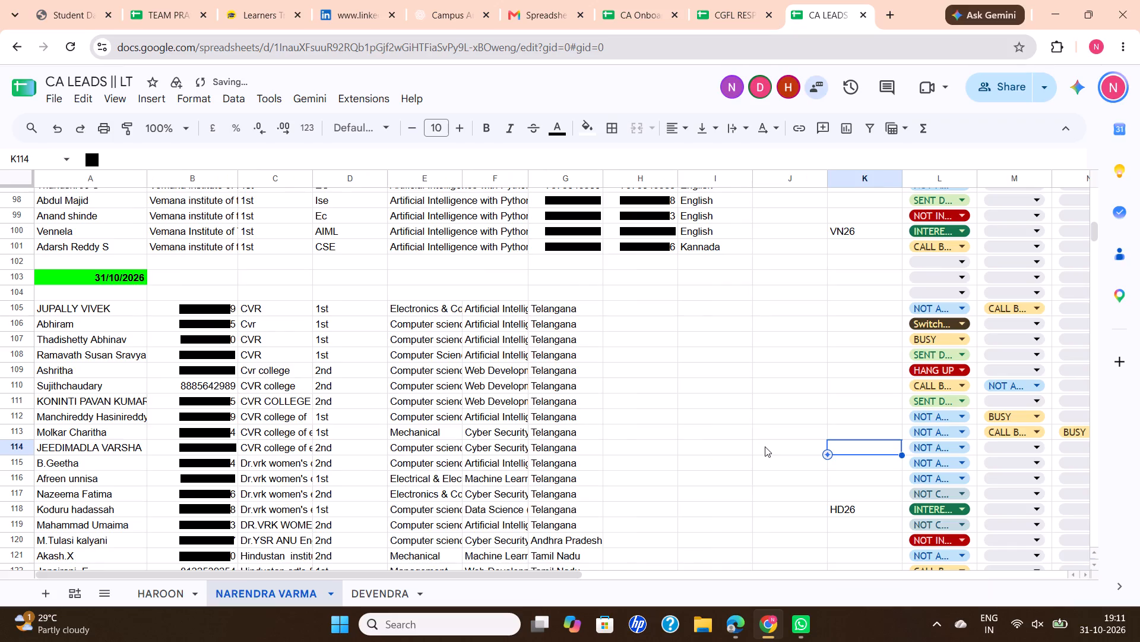
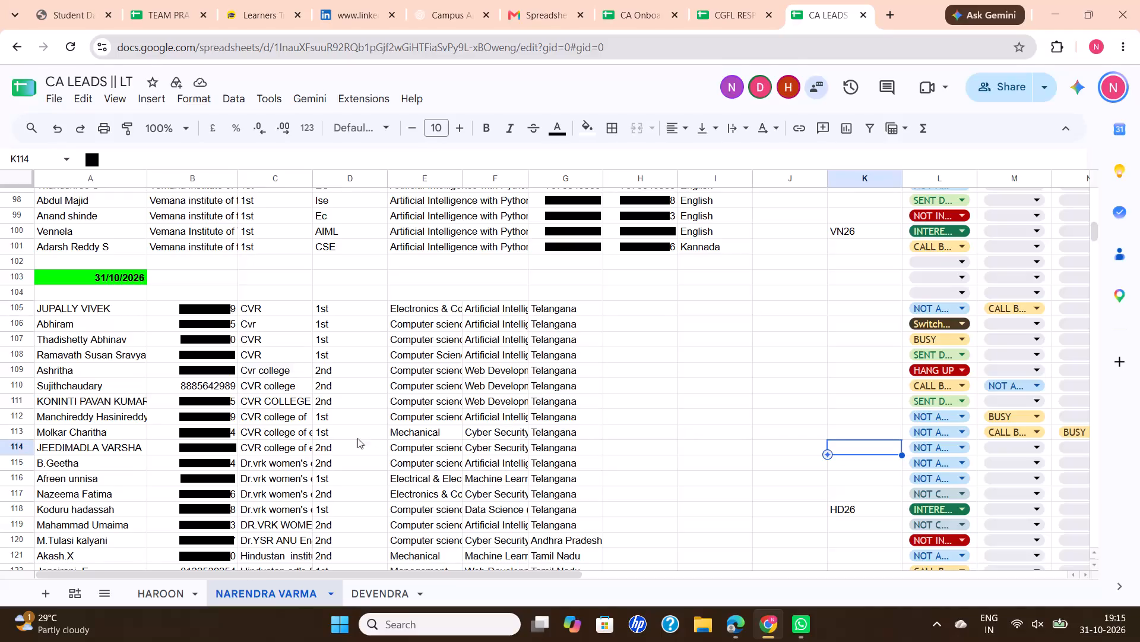
Copy the phone number of the CVR college lead in row 114.
triple_click(207, 452)
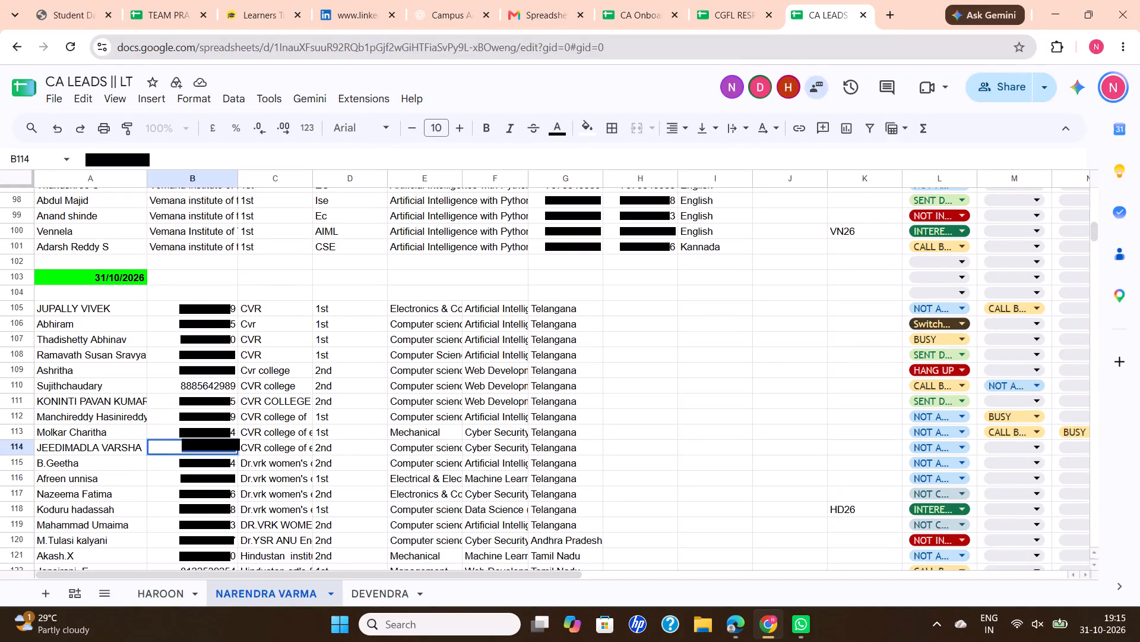
key("ctrl+c")
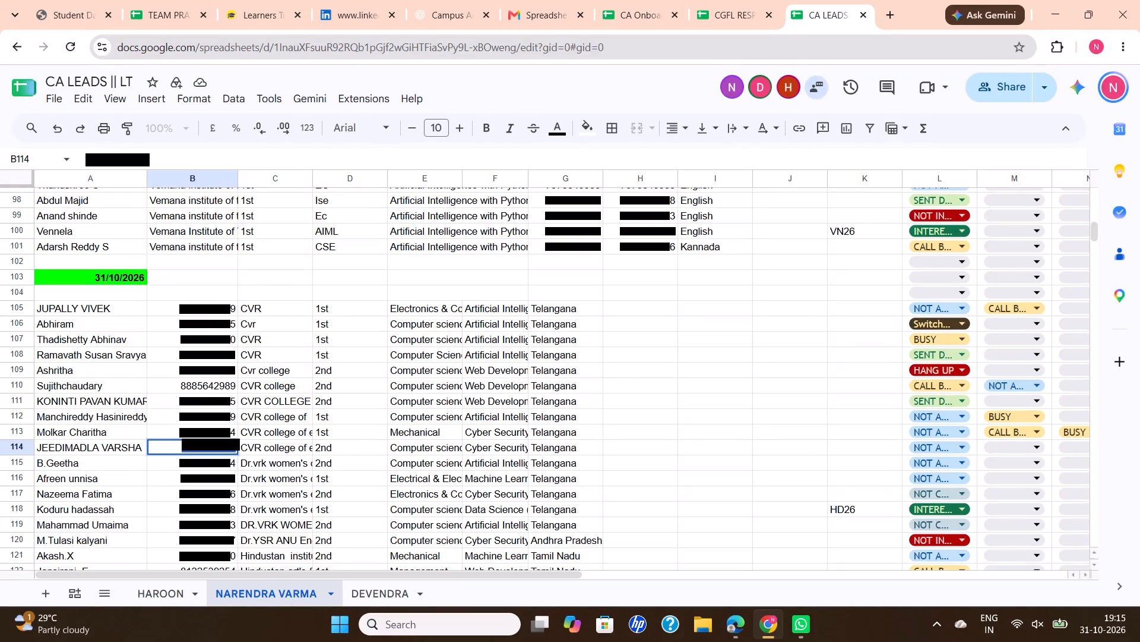
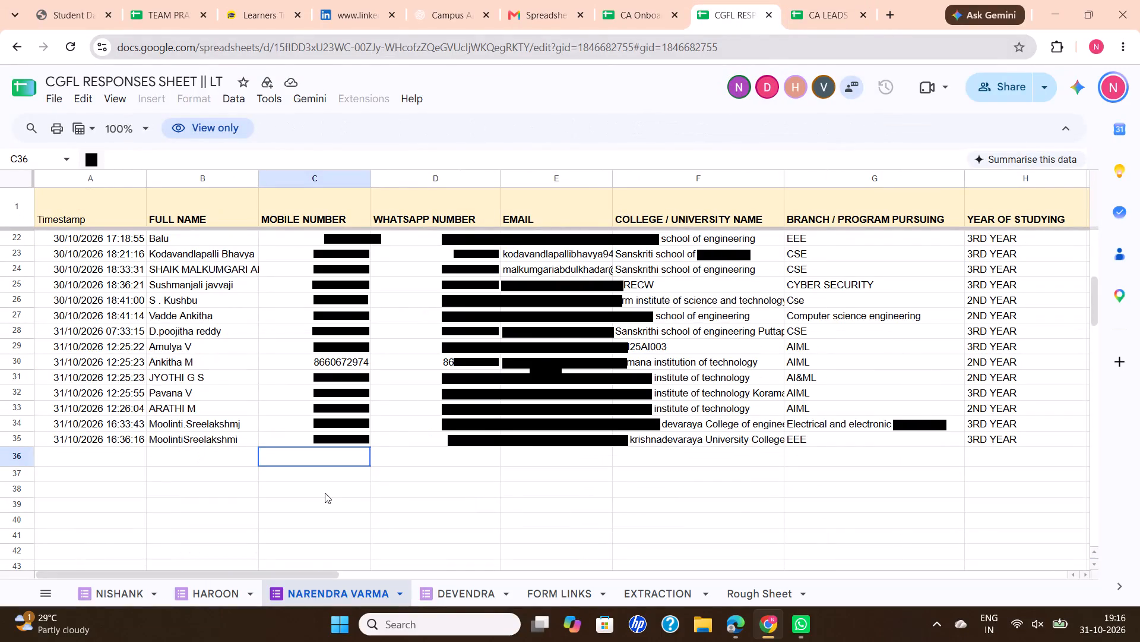
Check the newest CGFL responses in the current sheet and the DEVENDRA sheet, including internship preferences, and return to the original sheet.
scroll(325, 493, "right", 3)
scroll(325, 493, "down", 1)
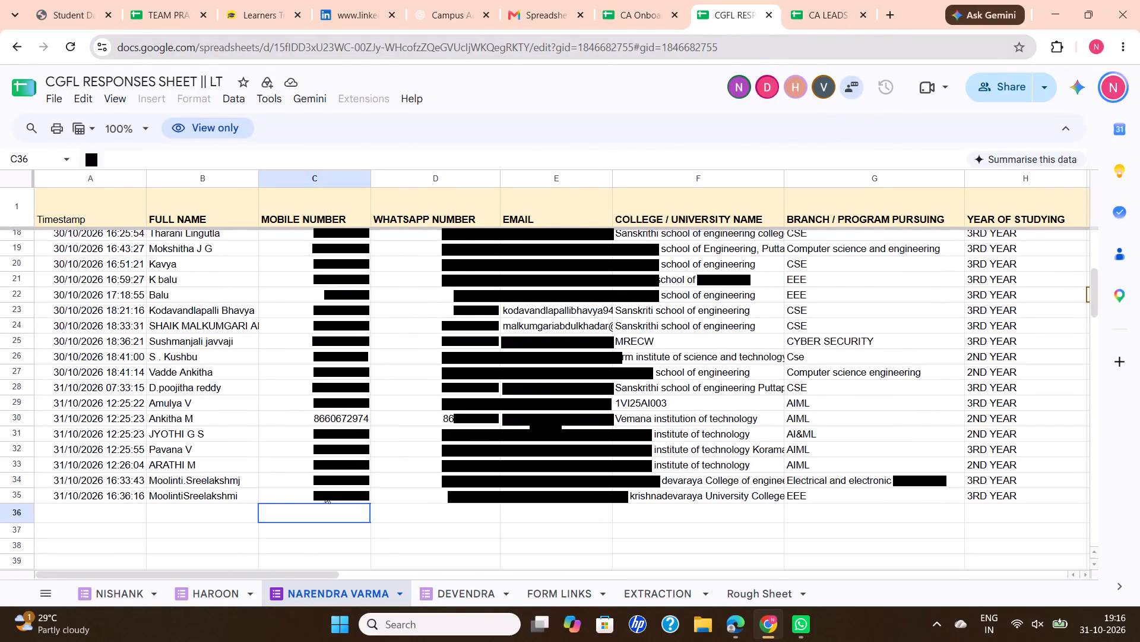
scroll(325, 493, "right", 7)
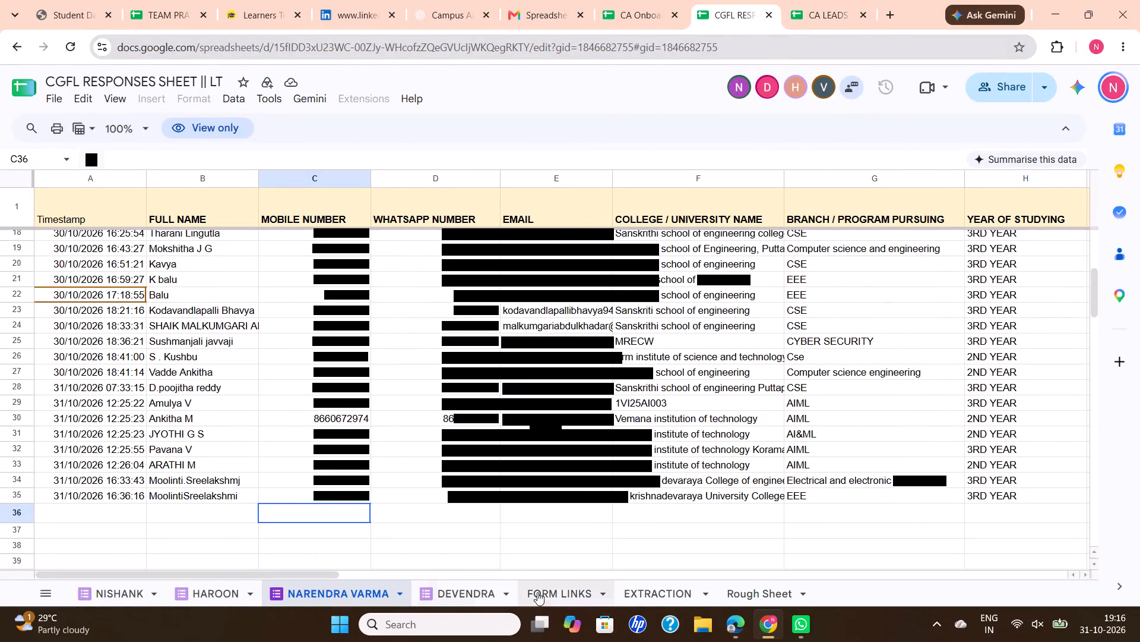
left_click(469, 591)
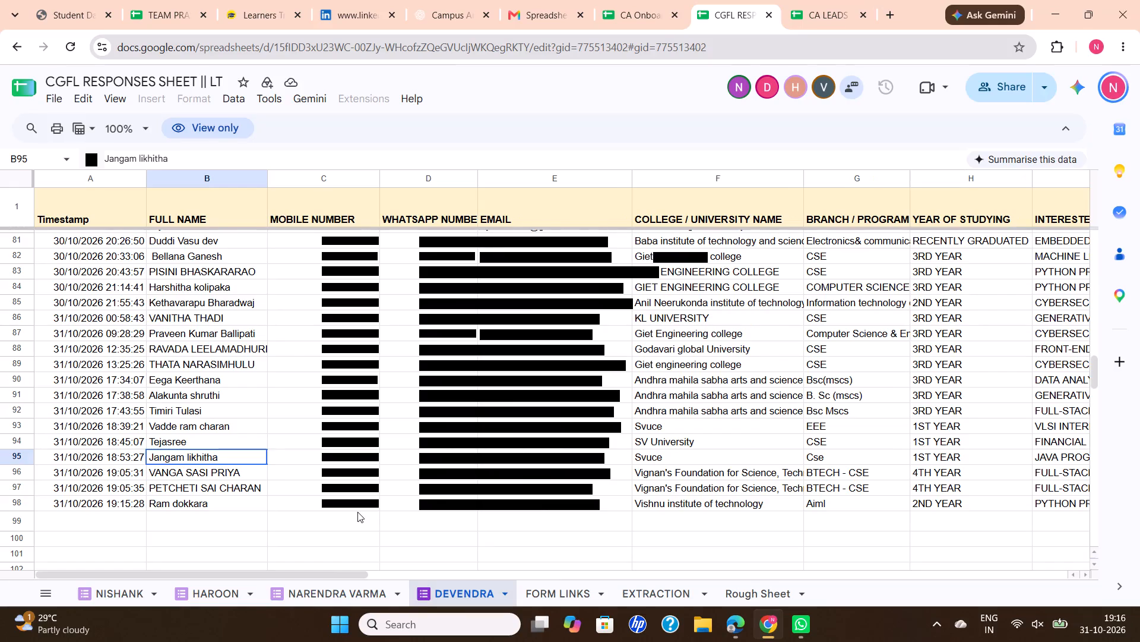
scroll(357, 512, "left", 7)
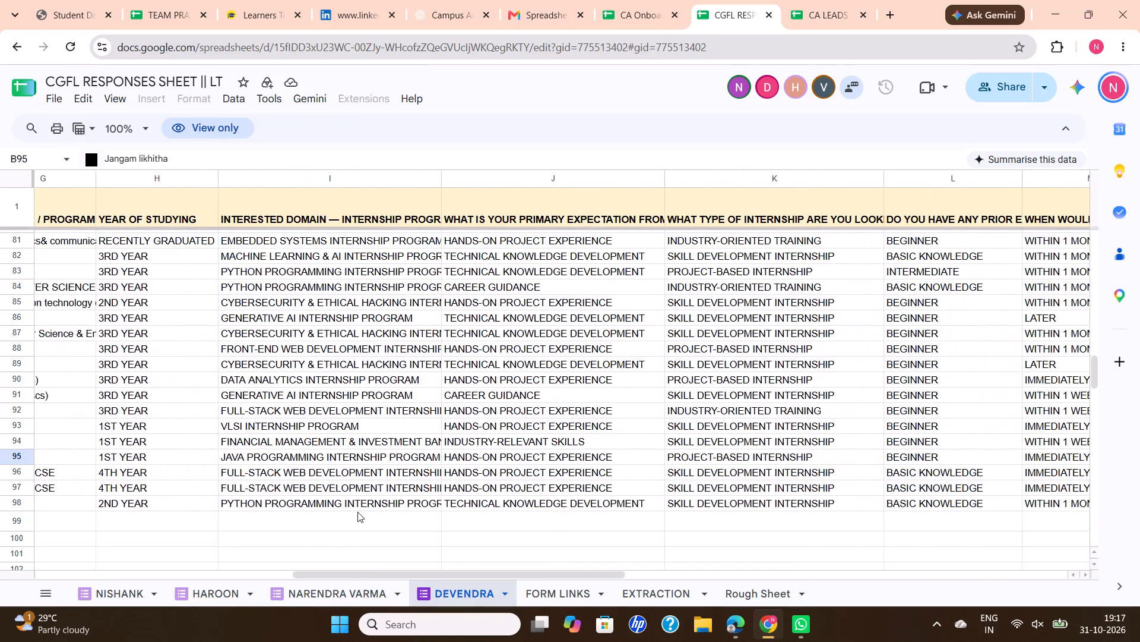
scroll(357, 512, "right", 2)
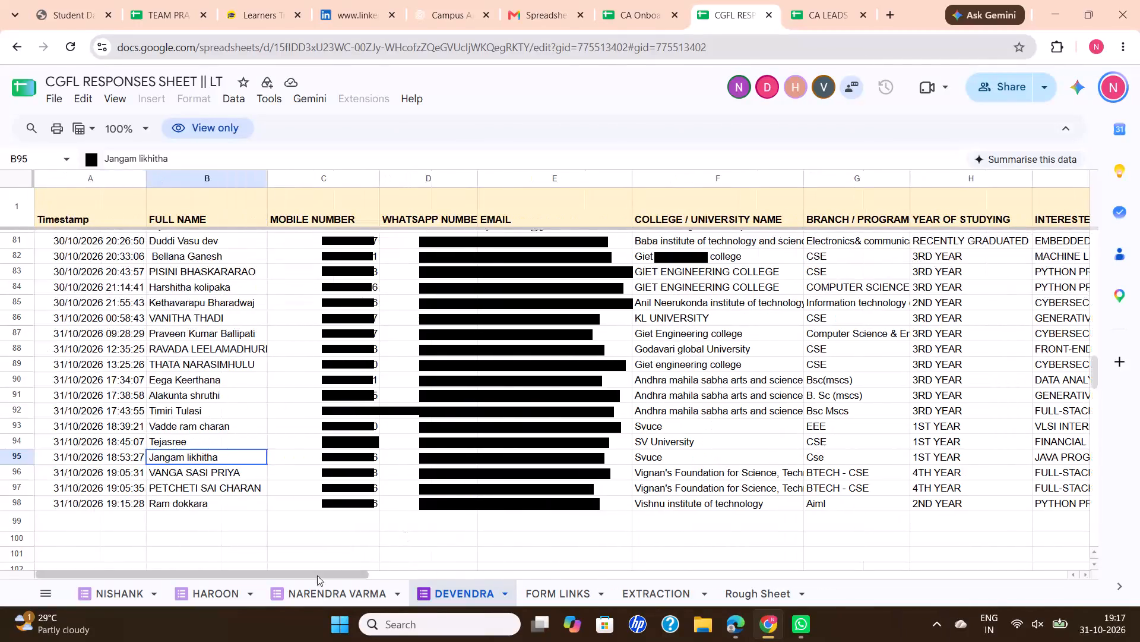
left_click(314, 590)
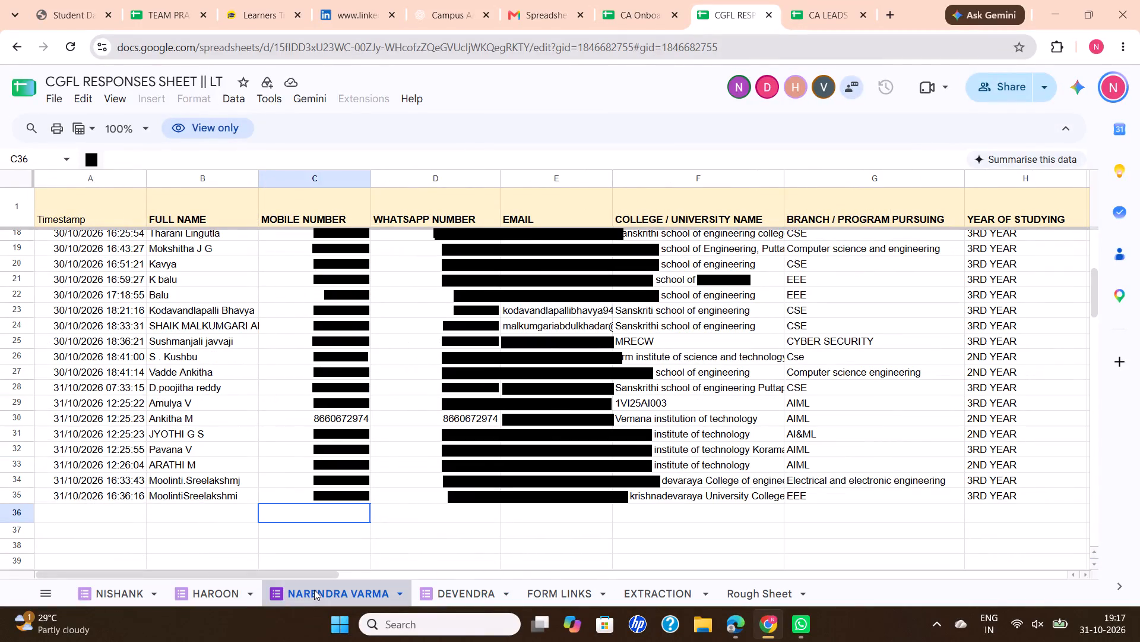
Switch back to the CA LEADS spreadsheet with the leads dated 31/10/2026.
left_click(806, 20)
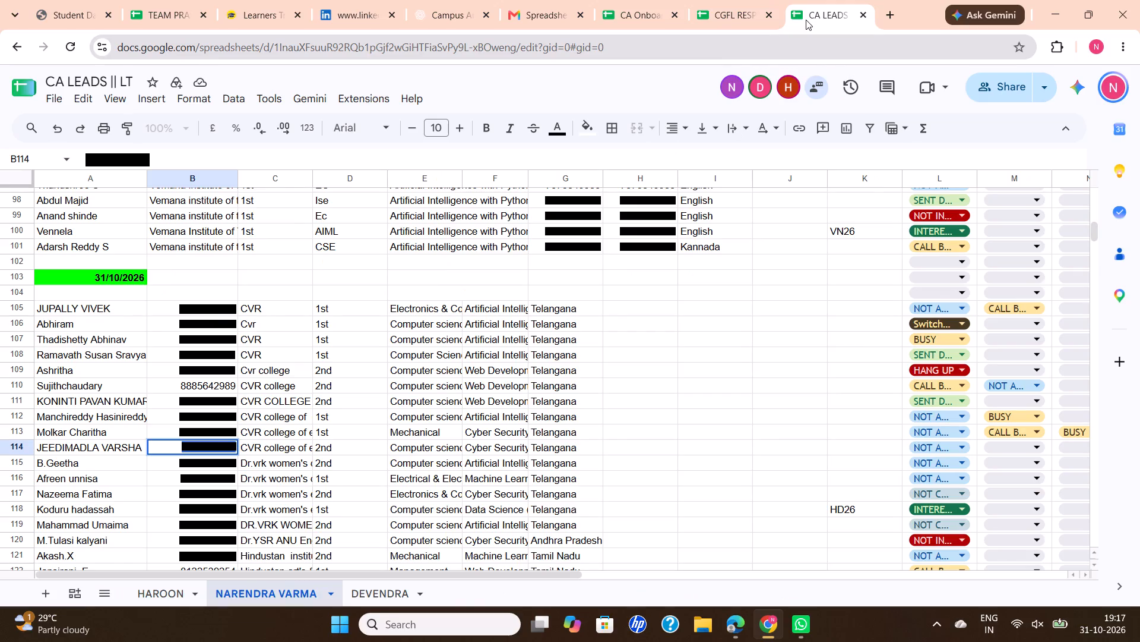
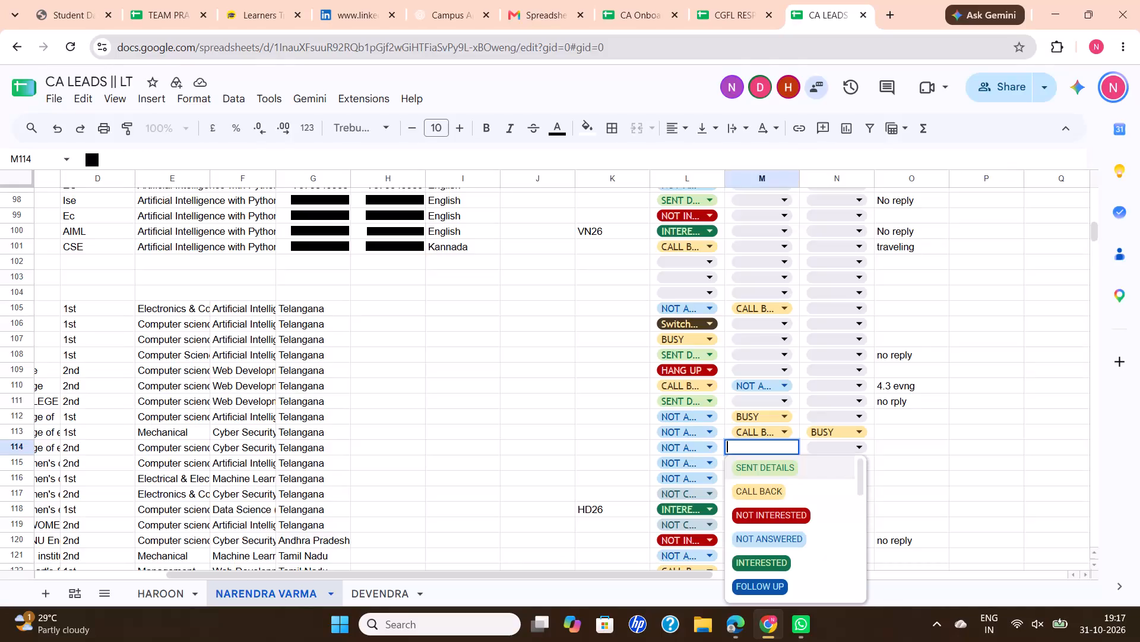
Record the follow-up call for the lead in row 114 as SENT DETAILS in column M, with the remark "no reply" in column O.
left_click(751, 461)
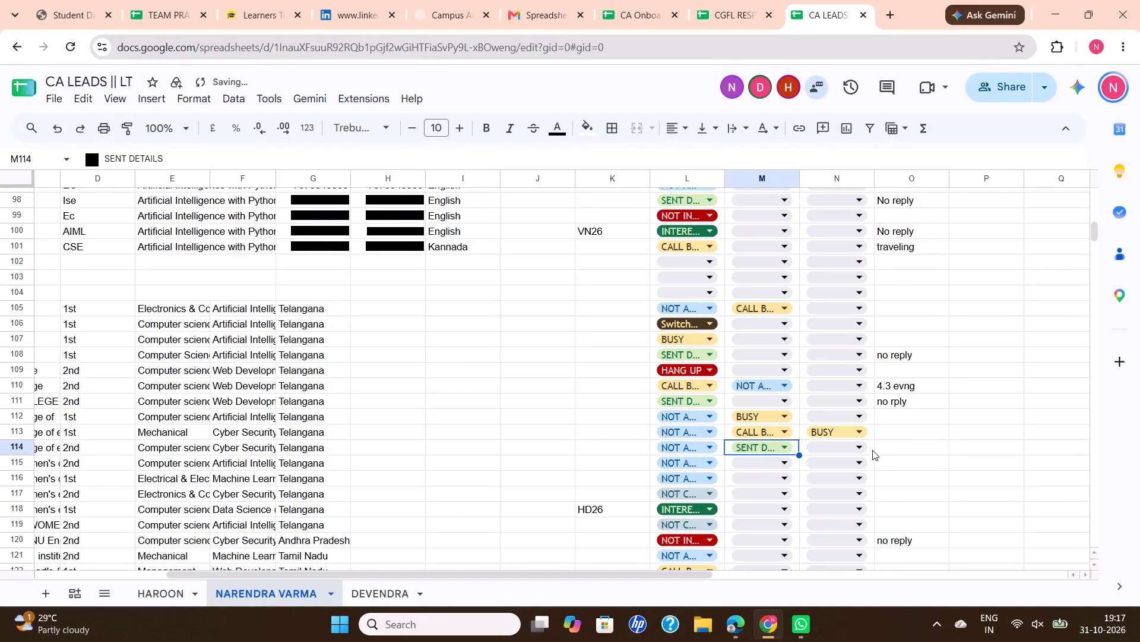
triple_click(888, 451)
type("no reply")
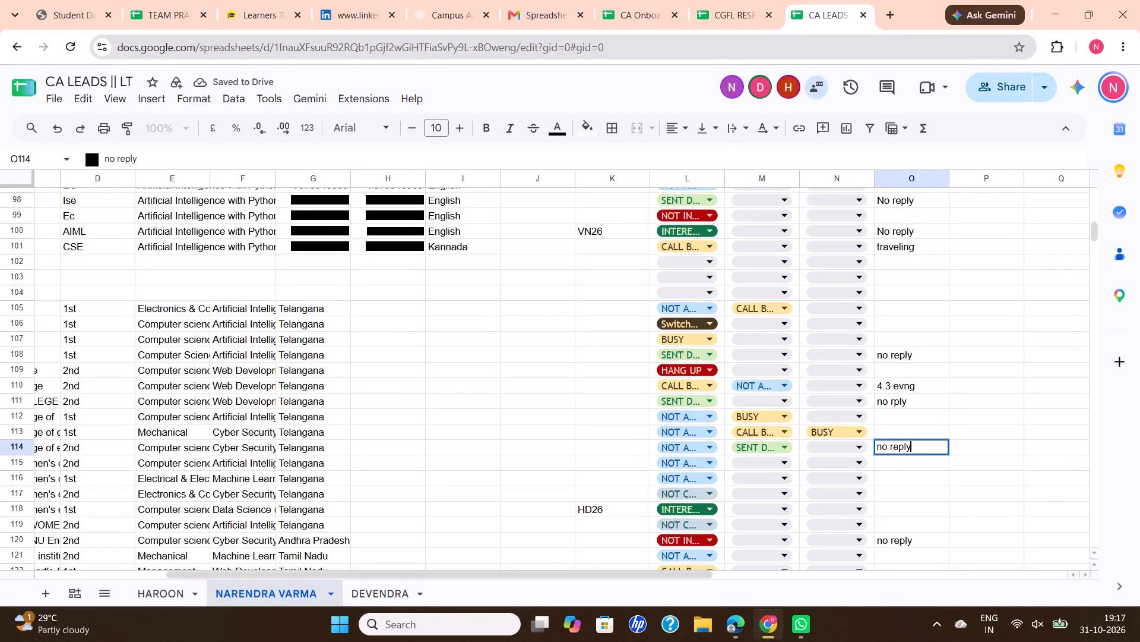
left_click(629, 464)
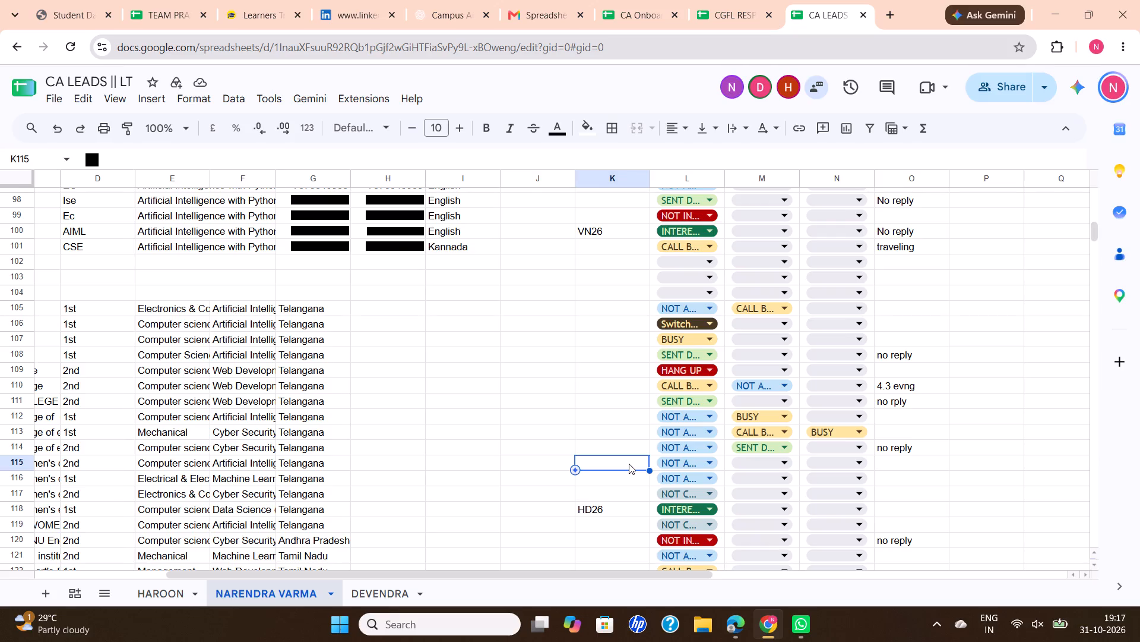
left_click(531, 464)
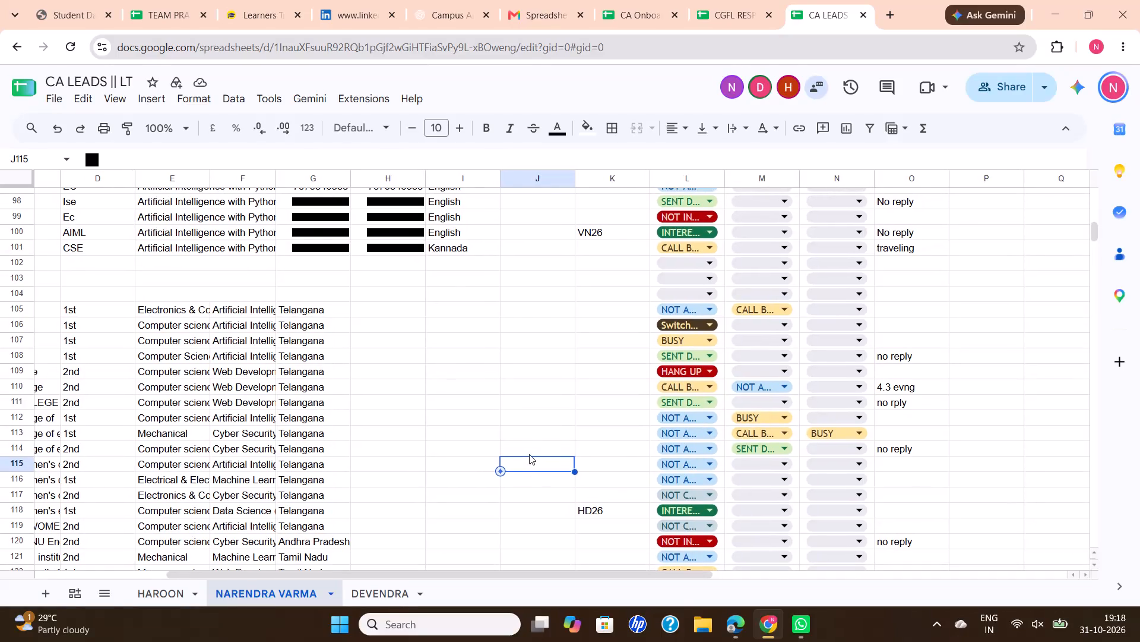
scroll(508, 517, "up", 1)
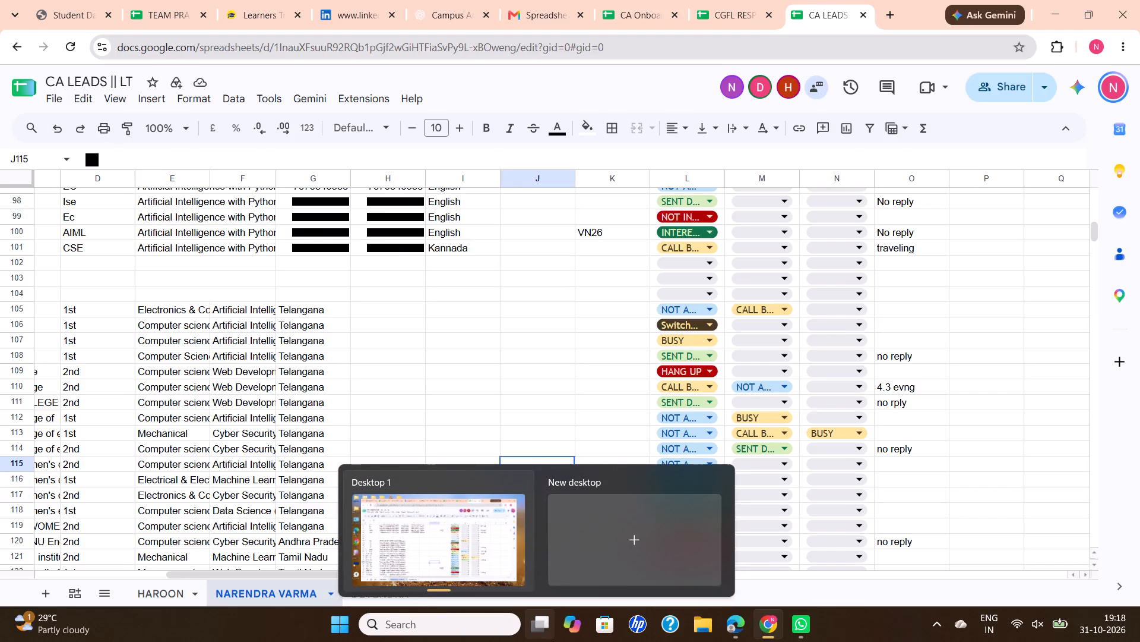
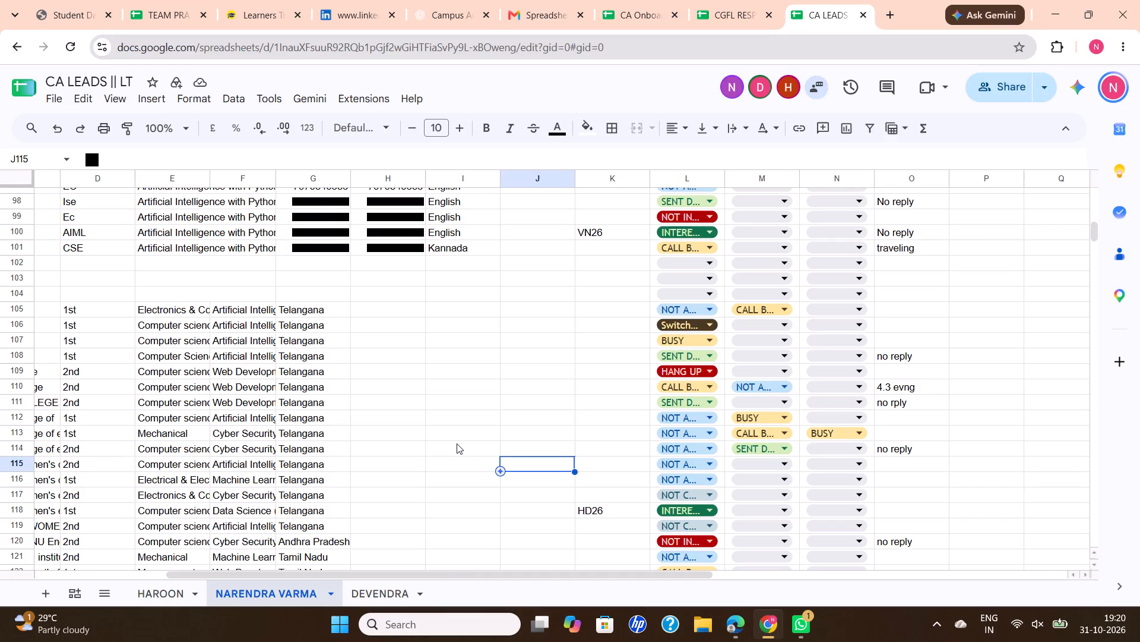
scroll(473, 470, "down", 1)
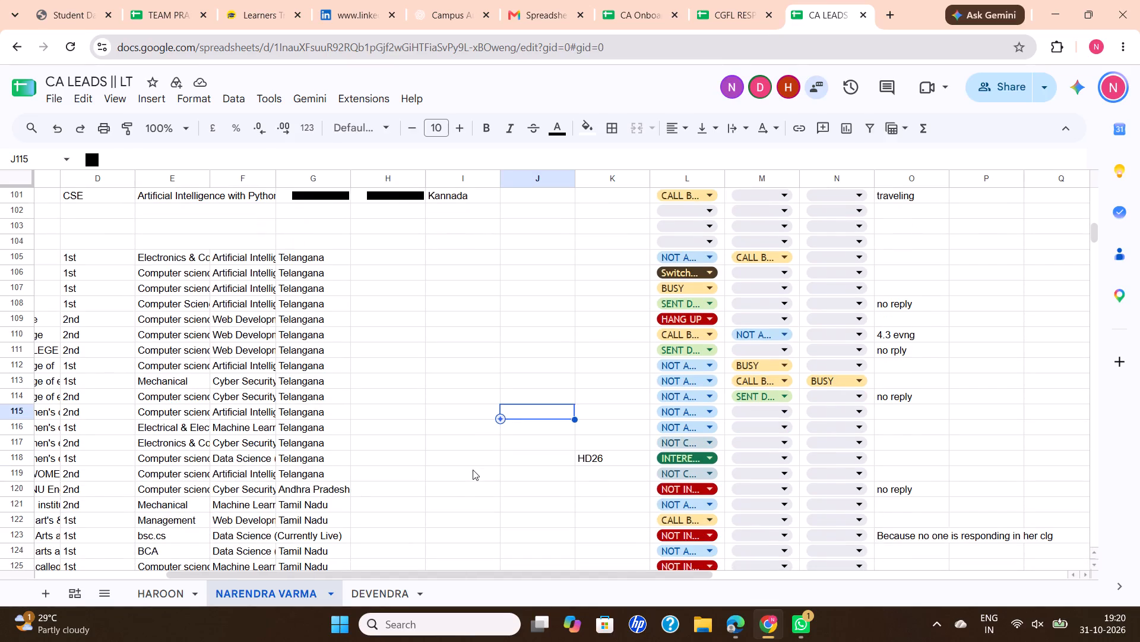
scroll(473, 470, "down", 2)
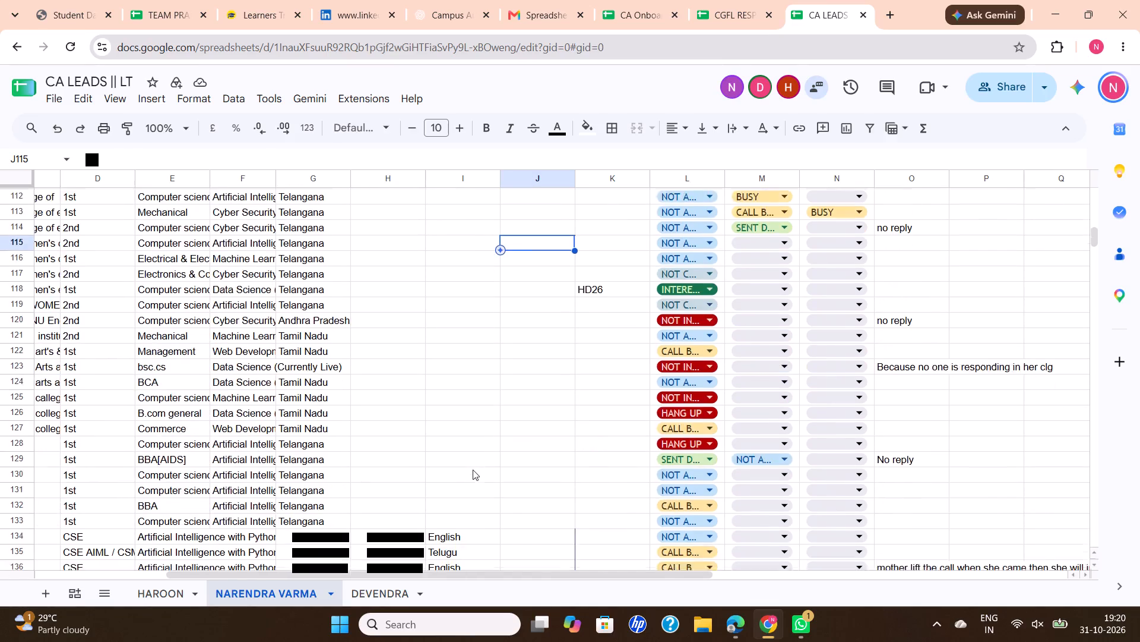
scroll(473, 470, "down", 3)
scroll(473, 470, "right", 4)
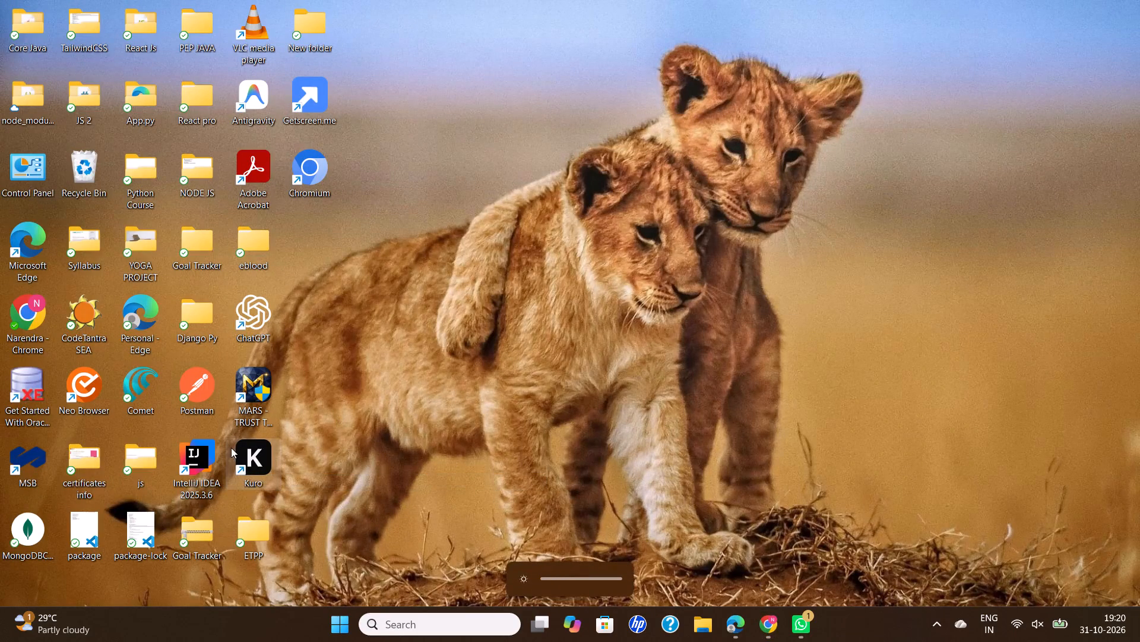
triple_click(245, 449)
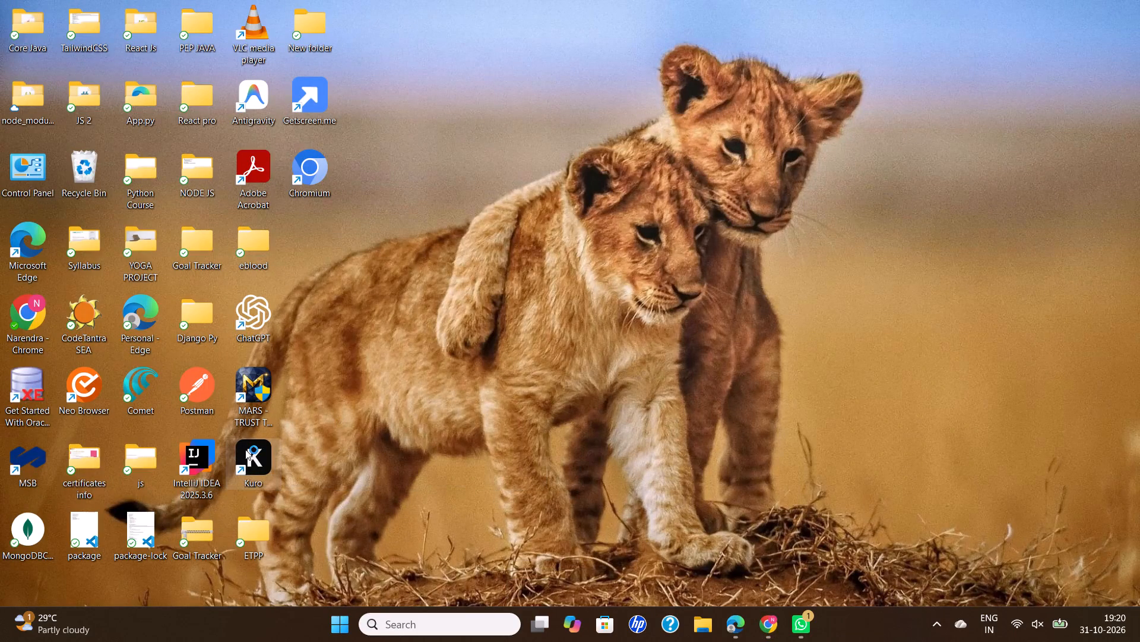
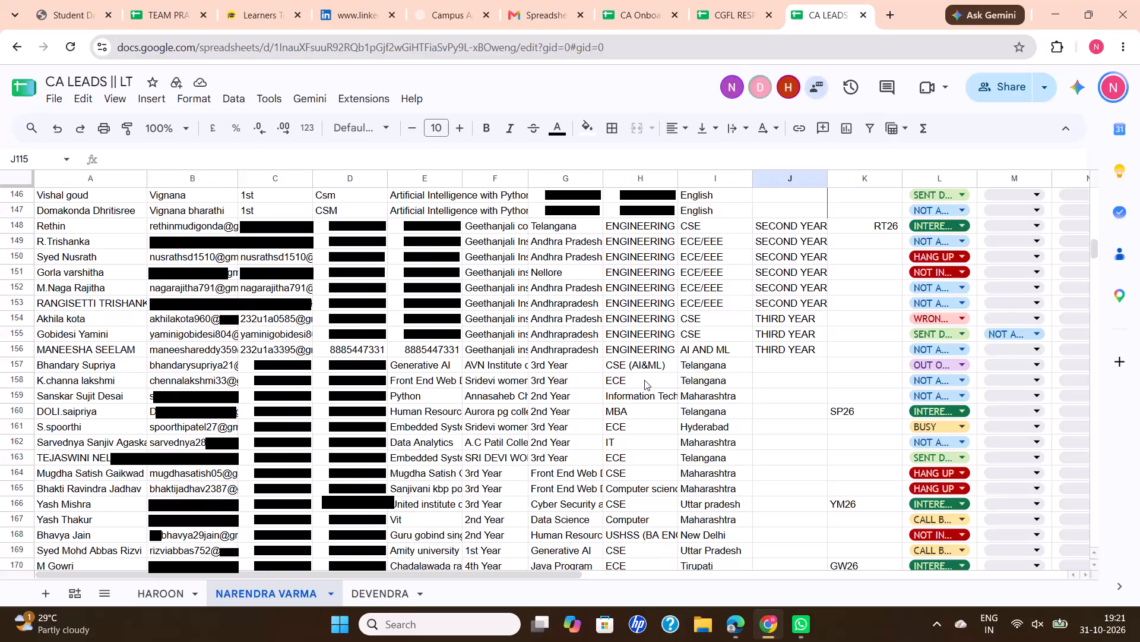
Examine the lead rows and their first call statuses near the end of the current CA LEADS sheet.
left_click(692, 408)
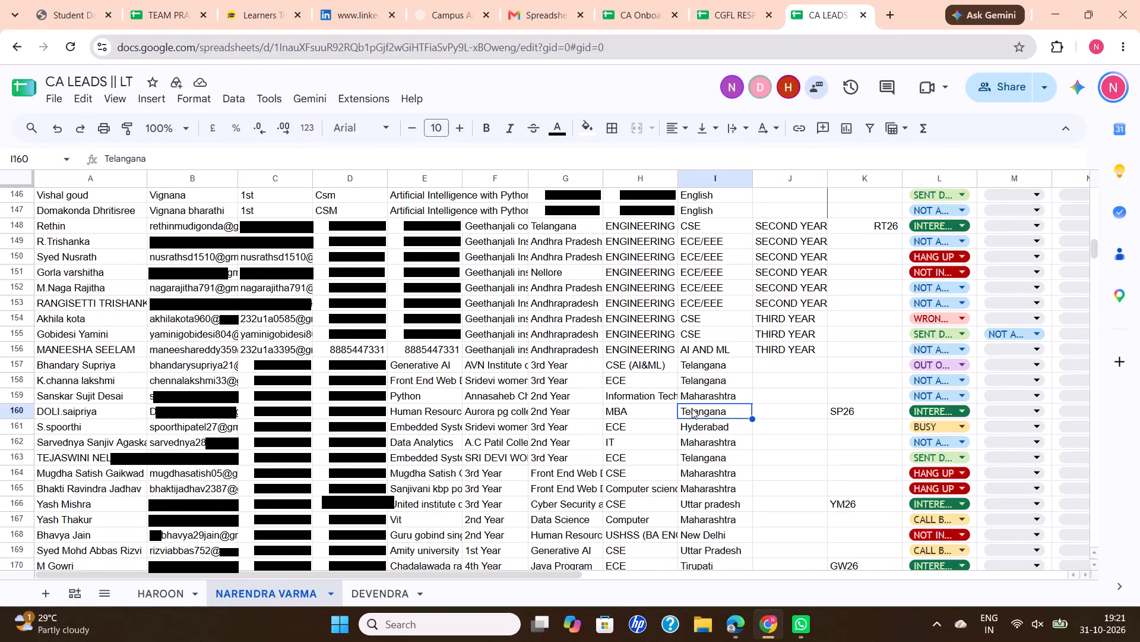
scroll(634, 429, "down", 1)
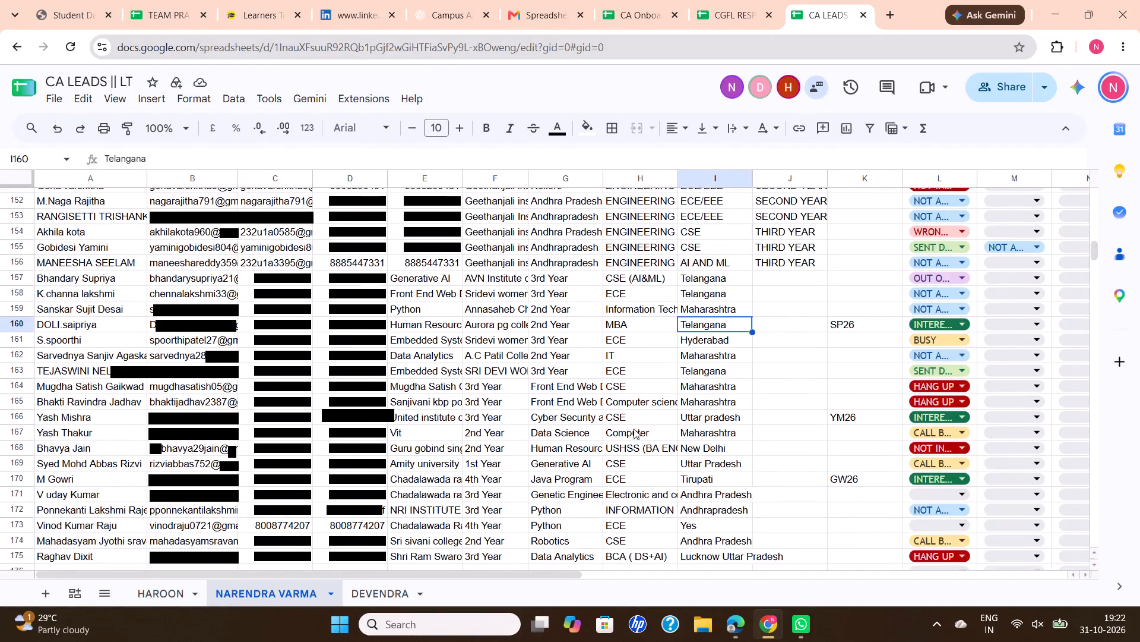
scroll(634, 429, "up", 1)
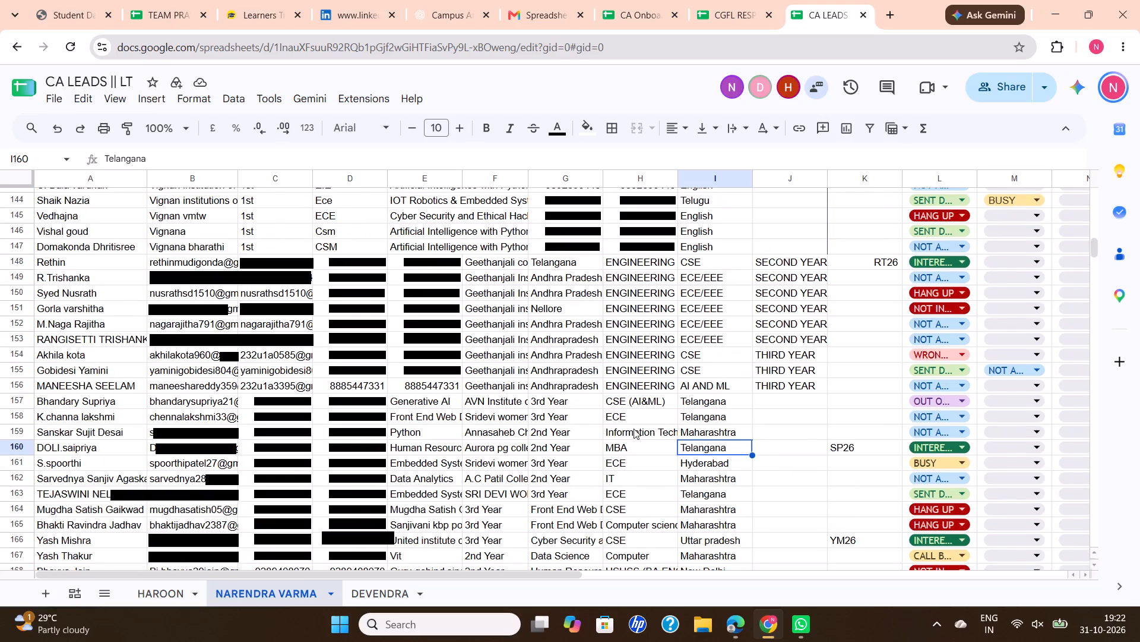
scroll(634, 429, "down", 3)
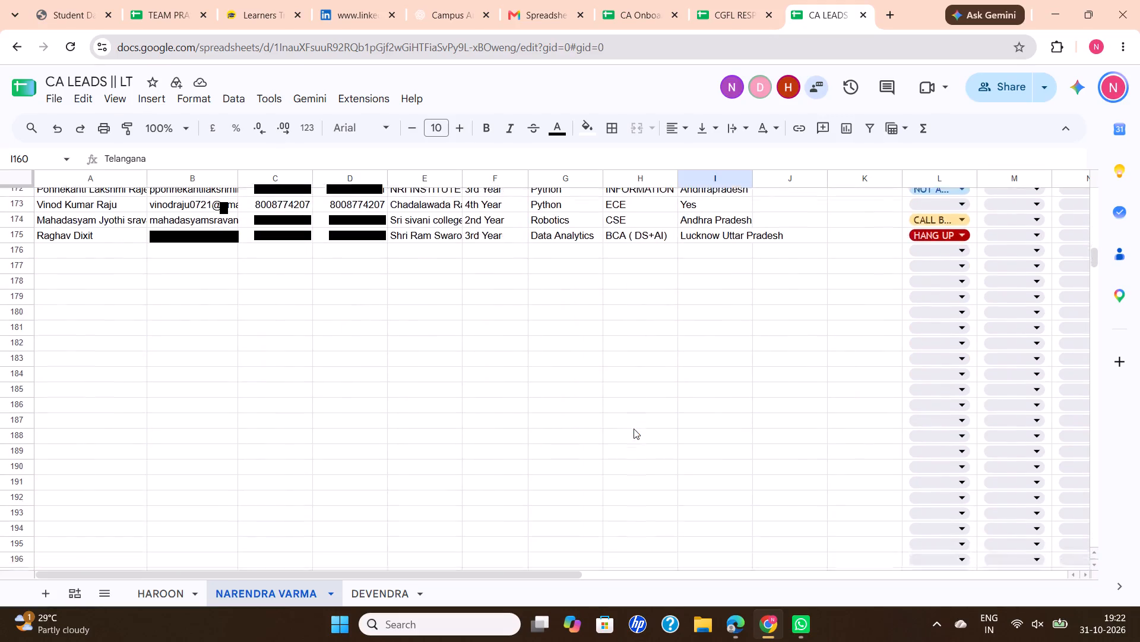
scroll(634, 429, "up", 9)
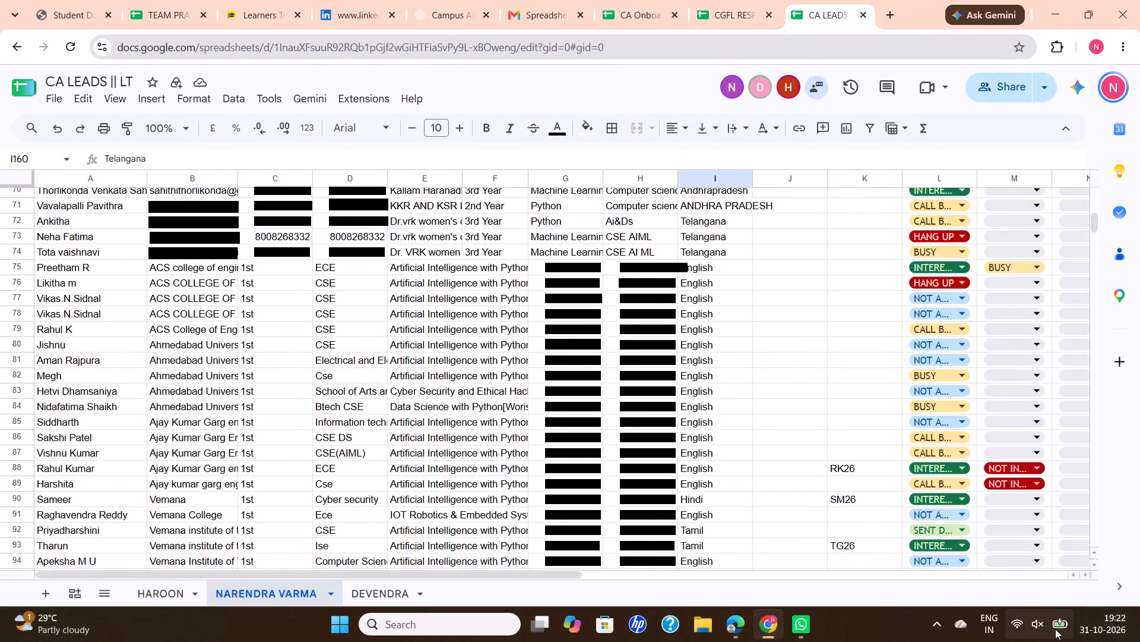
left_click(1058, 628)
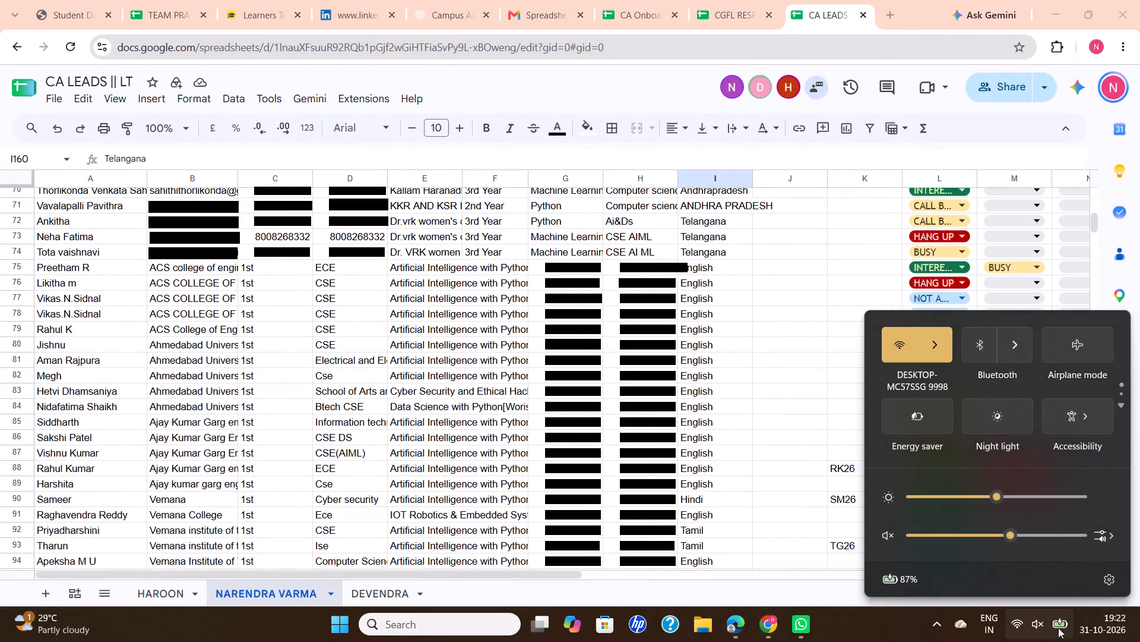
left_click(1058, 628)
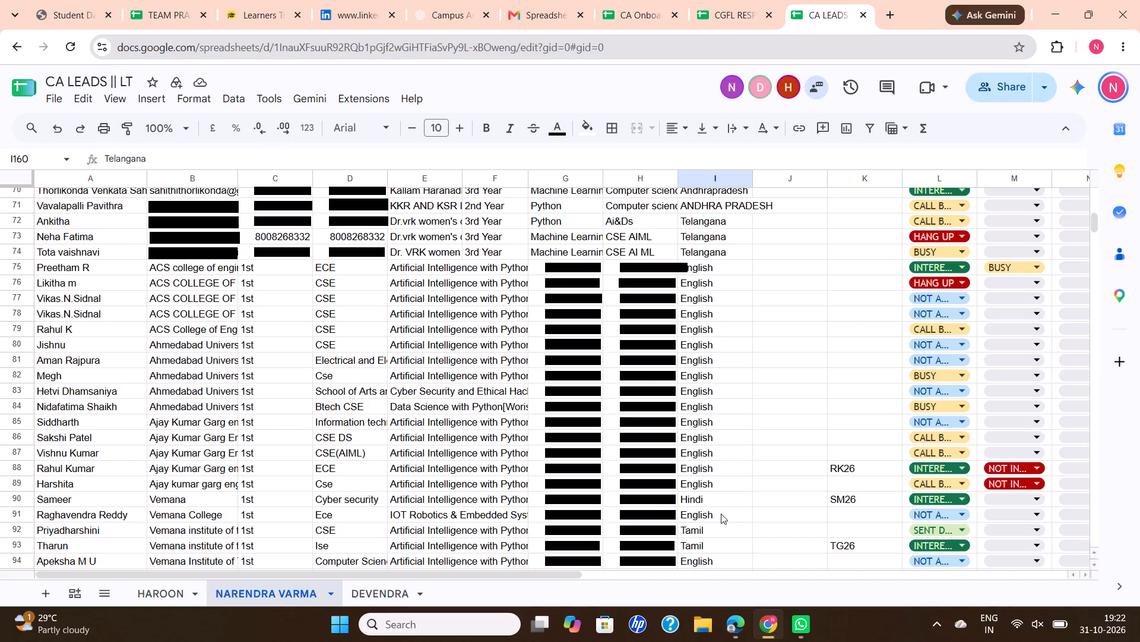
Review the current CA LEADS sheet from its header to the last lead row, checking the call update columns.
scroll(721, 514, "down", 7)
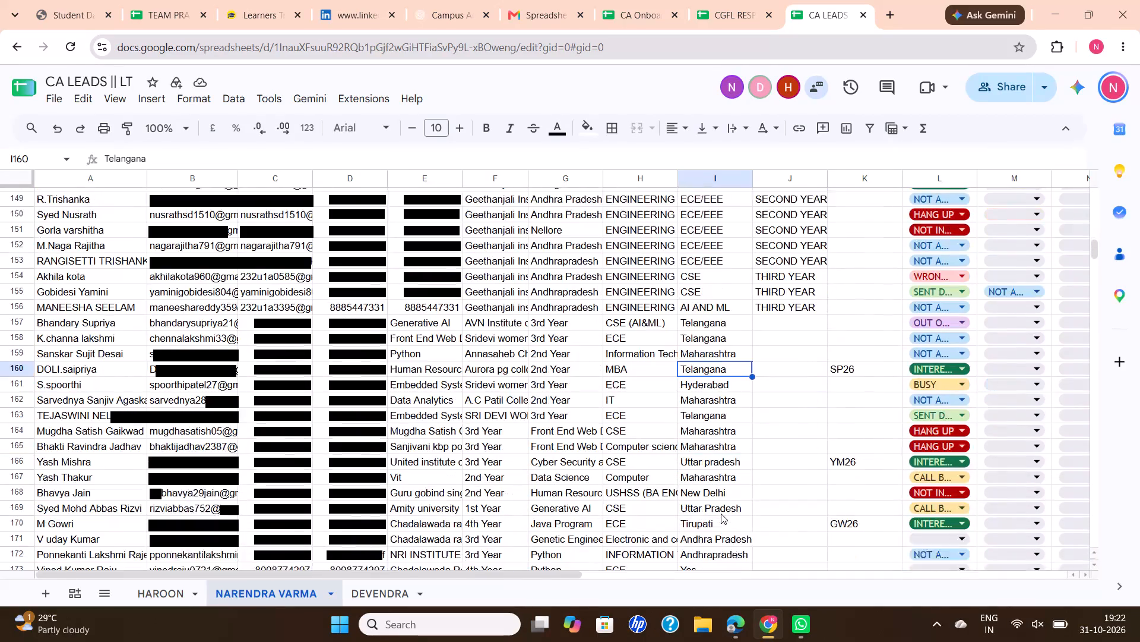
scroll(721, 514, "down", 1)
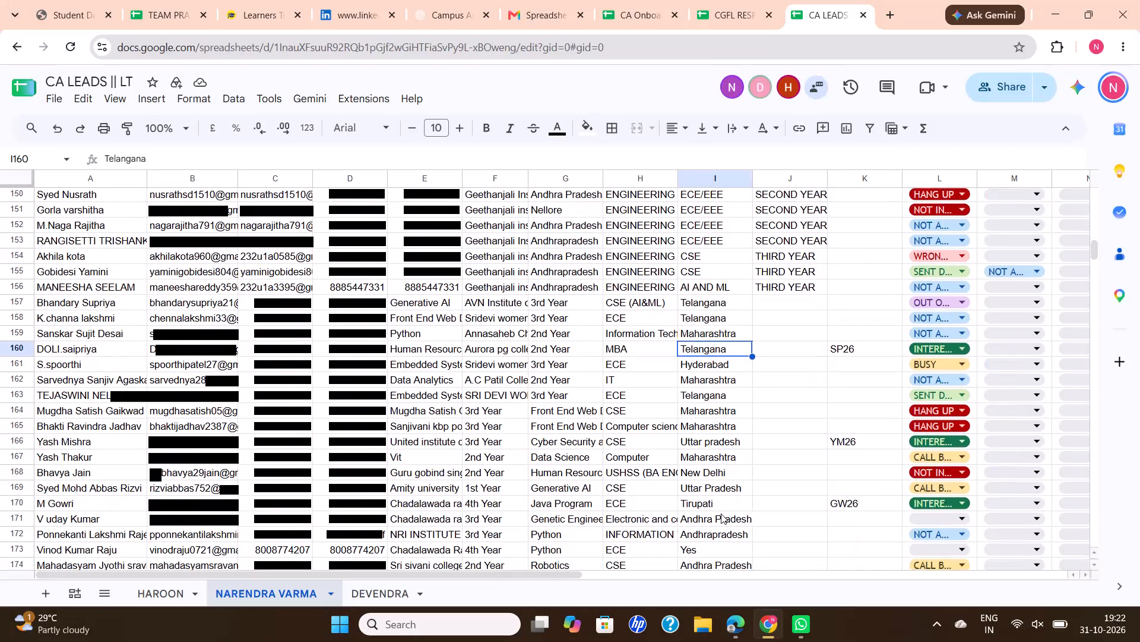
scroll(730, 451, "right", 1)
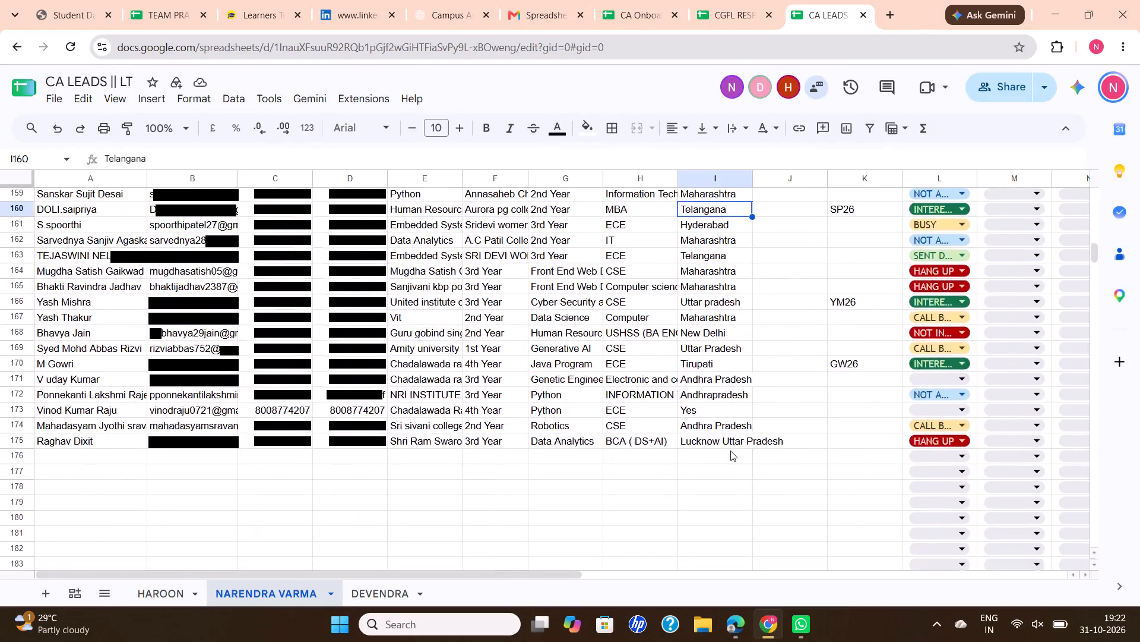
scroll(730, 451, "right", 1)
scroll(730, 451, "up", 13)
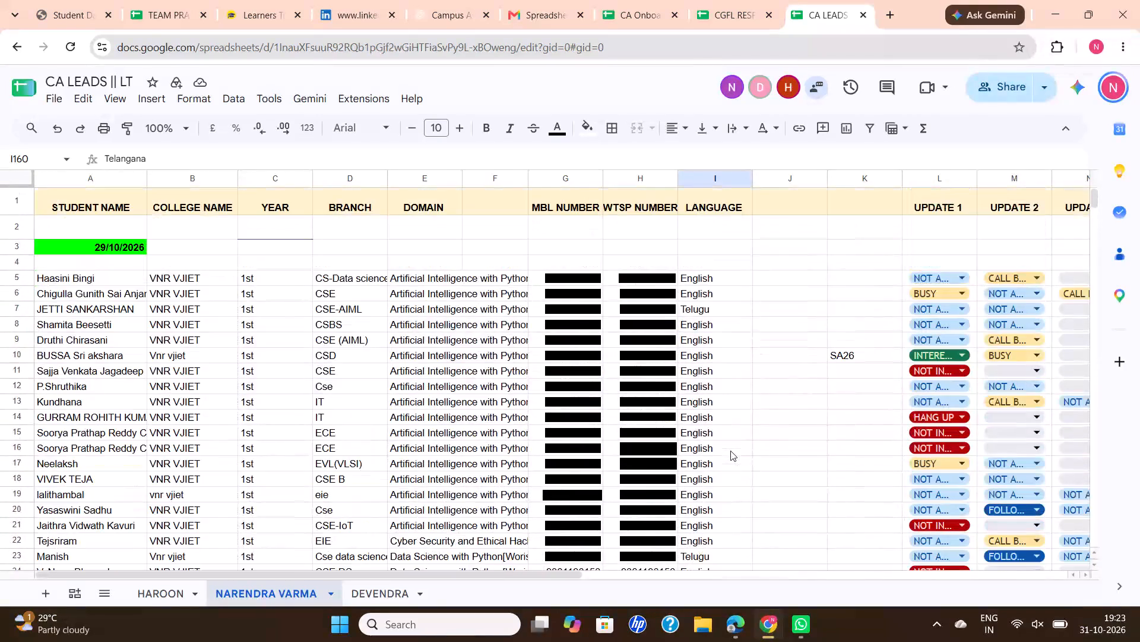
scroll(730, 451, "up", 4)
scroll(730, 451, "down", 3)
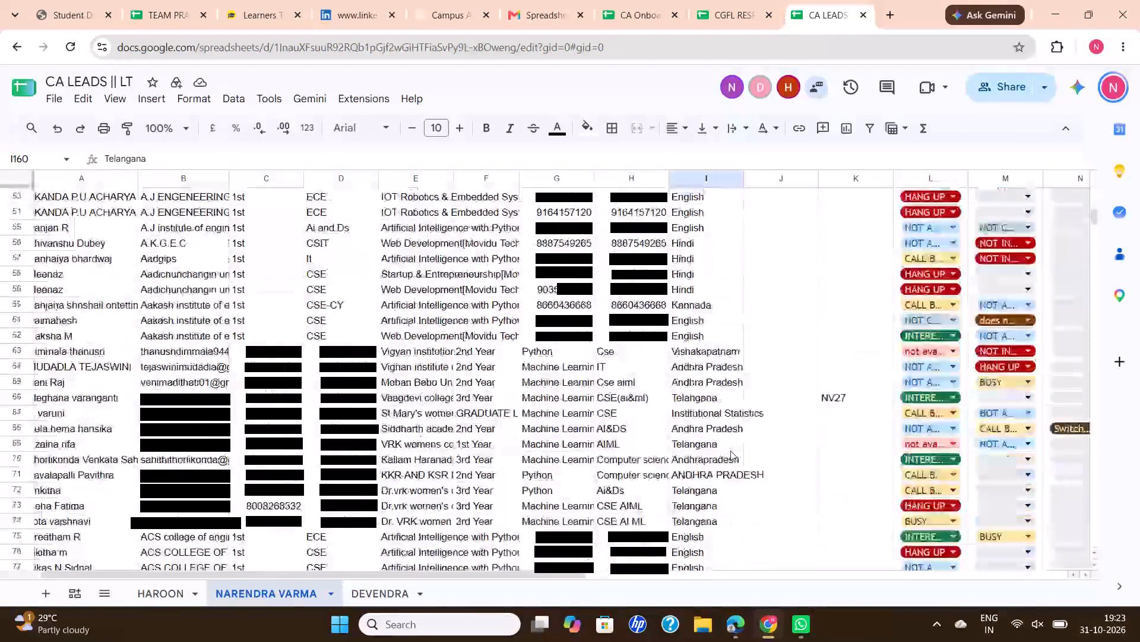
scroll(730, 451, "down", 5)
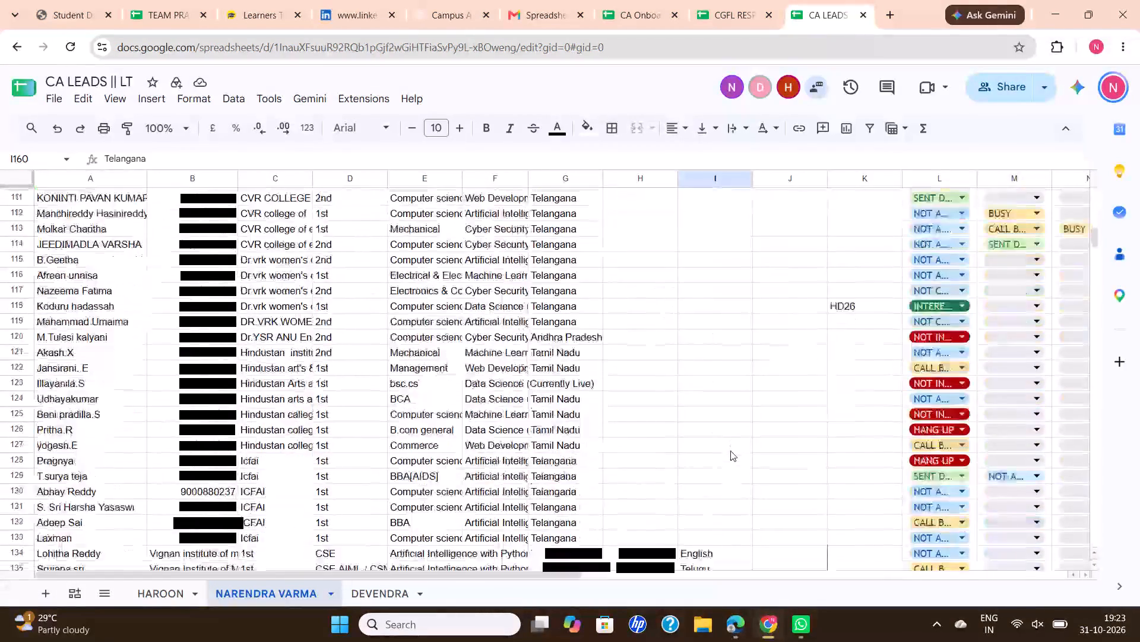
scroll(730, 451, "down", 4)
scroll(730, 451, "up", 1)
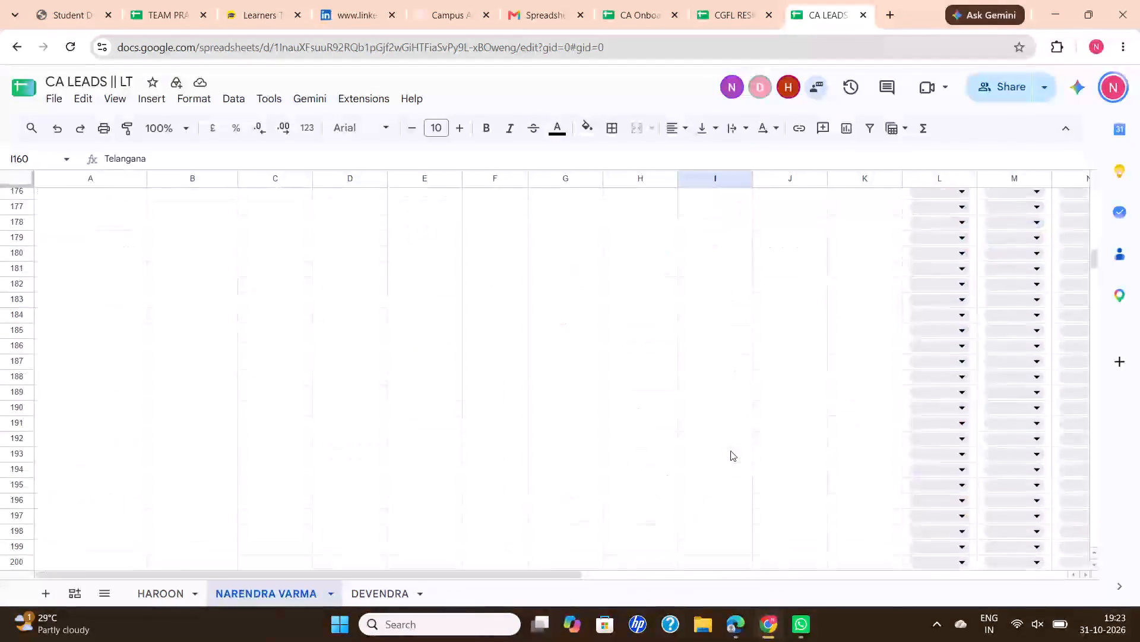
scroll(730, 451, "up", 1)
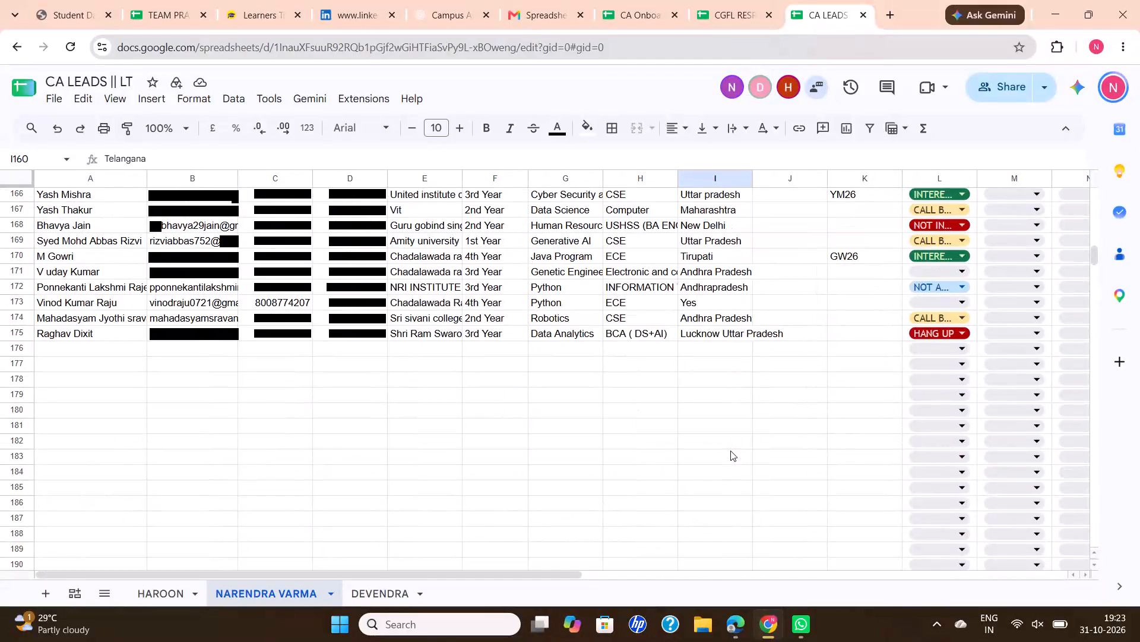
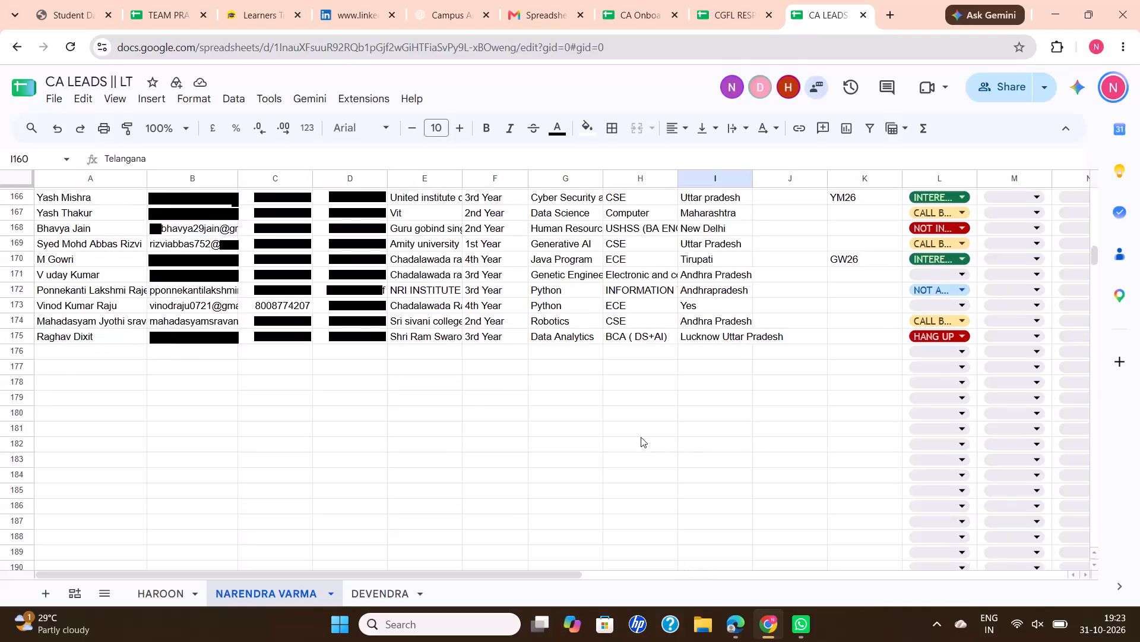
Review the current CA LEADS sheet from its last lead rows back up to the header, including the call update columns.
scroll(641, 437, "up", 1)
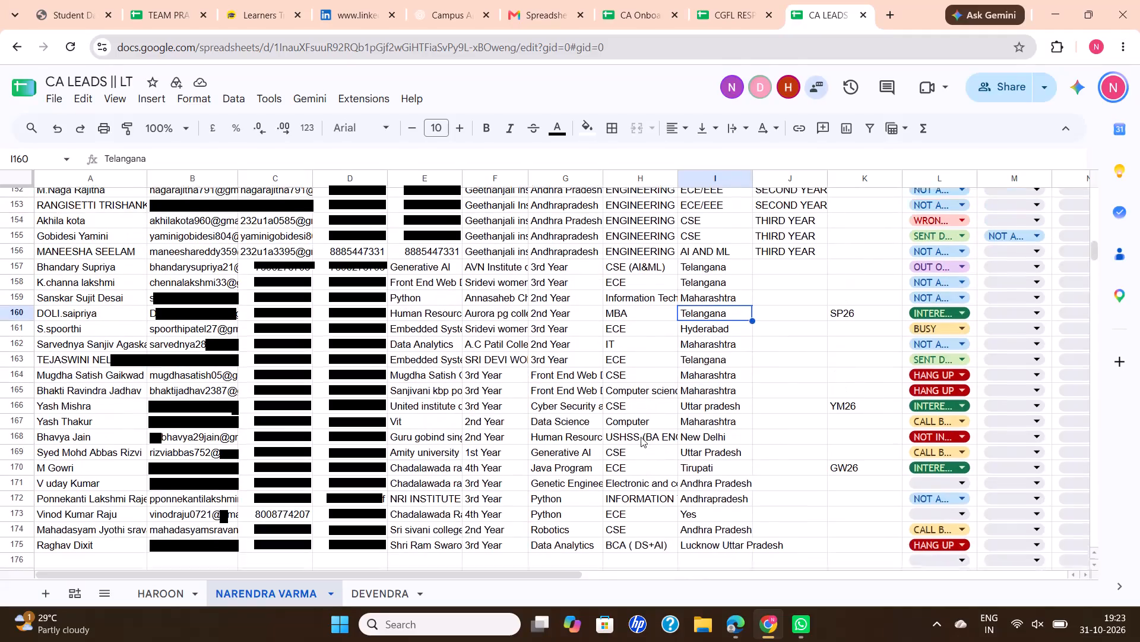
scroll(641, 437, "right", 5)
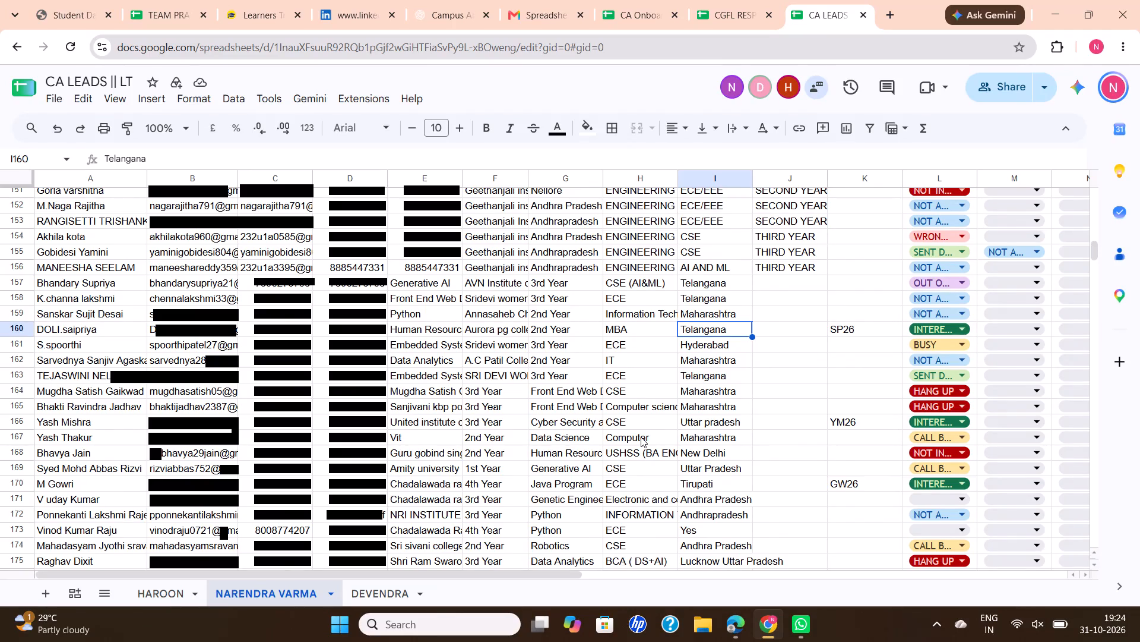
left_click(628, 388)
scroll(628, 388, "up", 3)
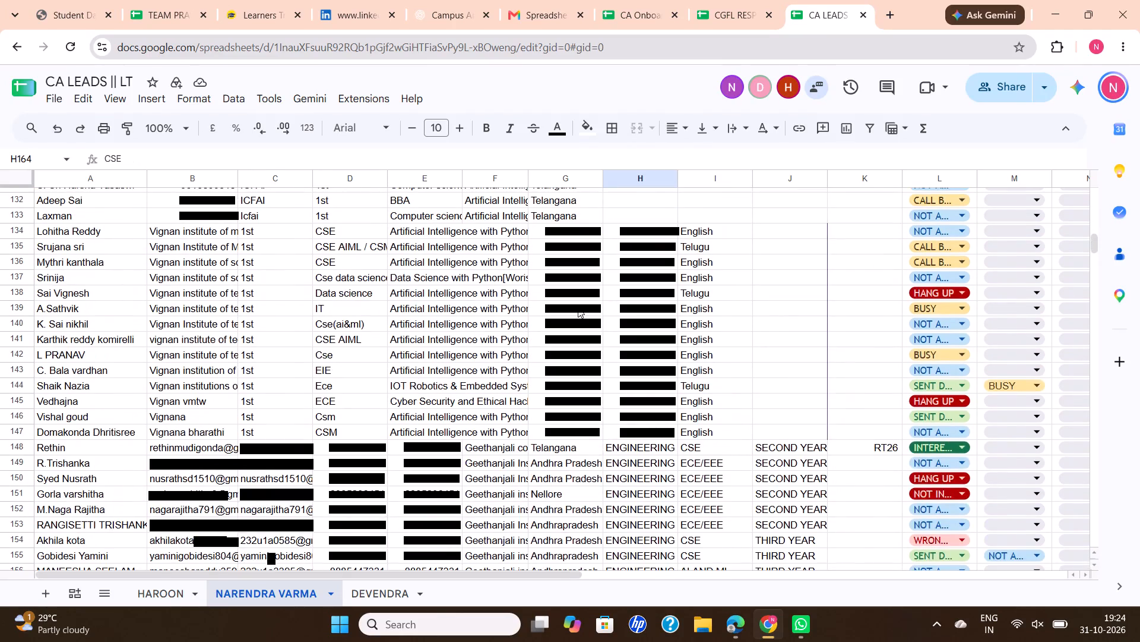
scroll(578, 307, "up", 5)
scroll(658, 337, "up", 12)
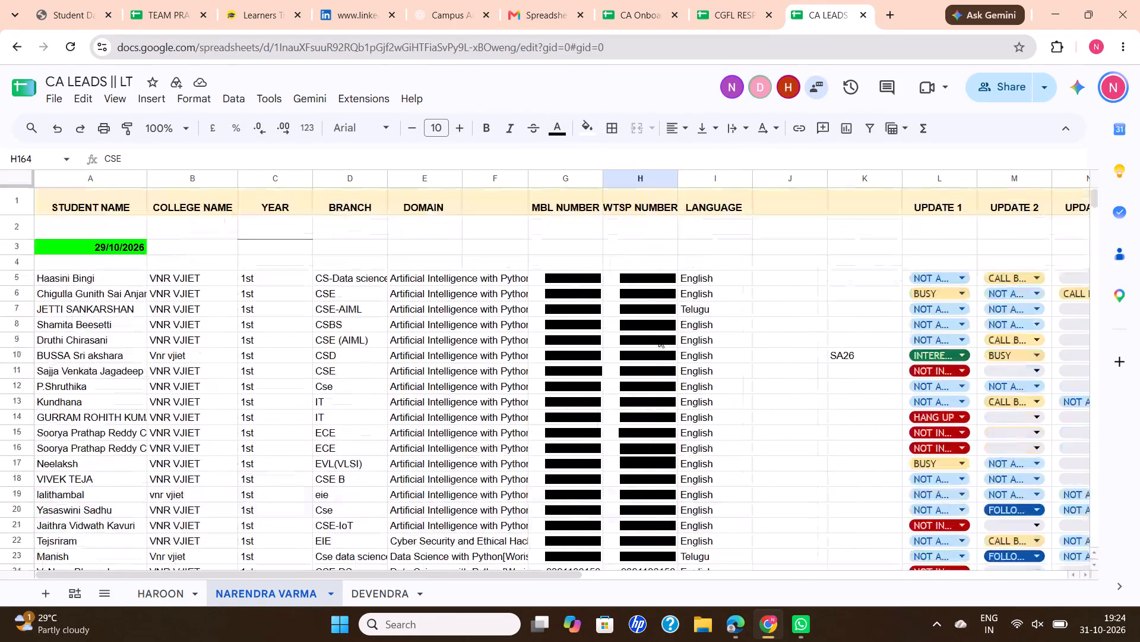
scroll(658, 337, "up", 5)
scroll(658, 337, "right", 1)
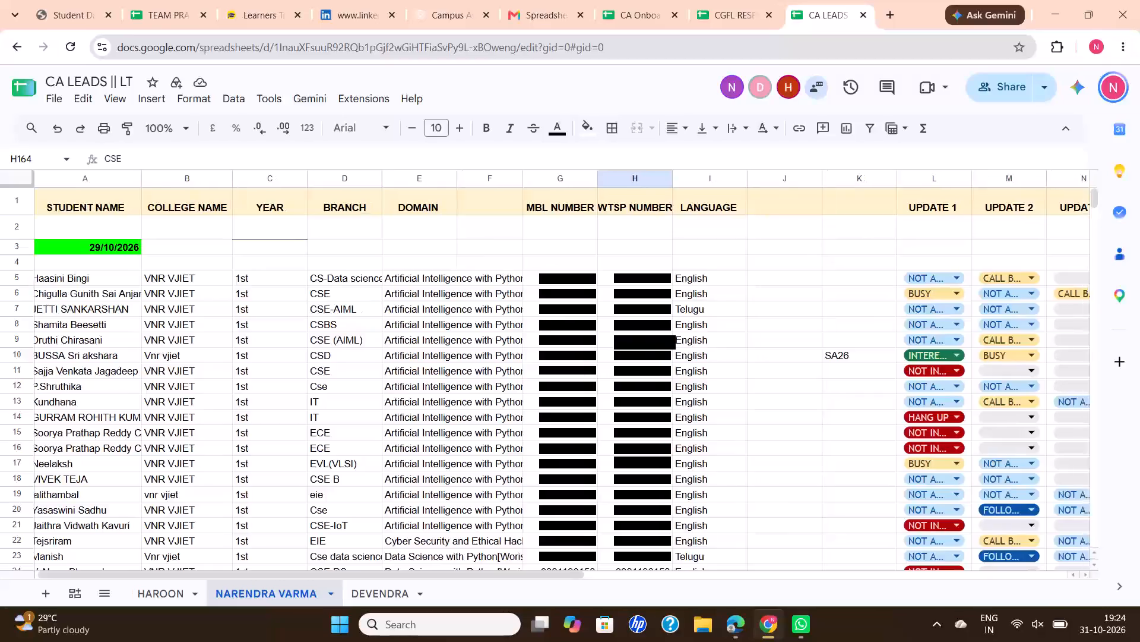
scroll(658, 337, "right", 1)
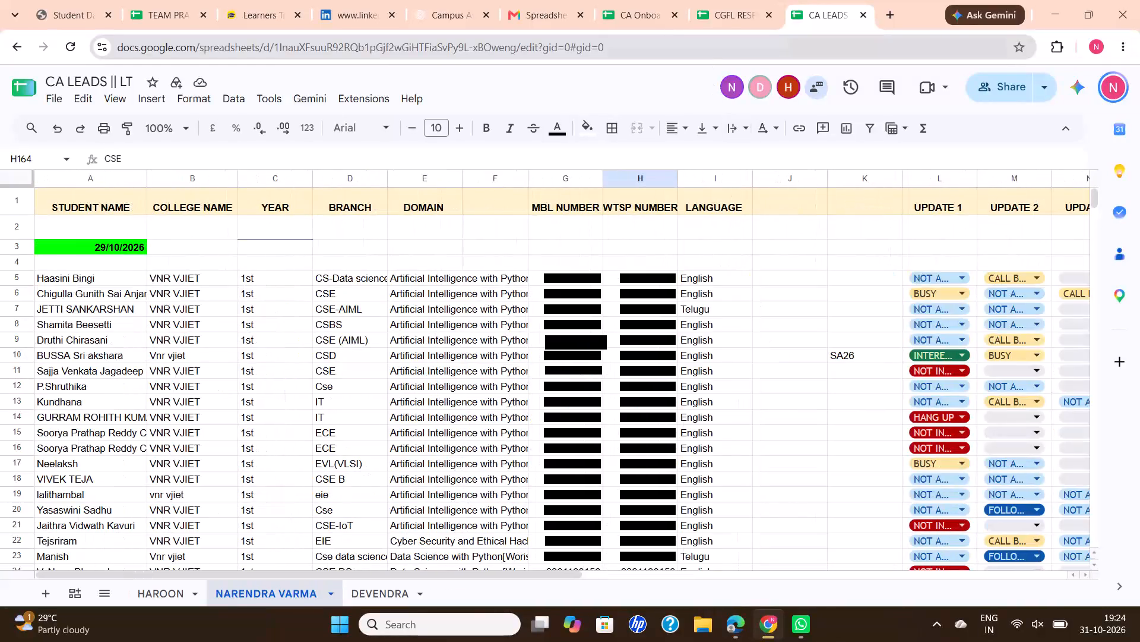
Switch to the CGFL RESPONSES SHEET and check the most recent student responses in its current sheet.
left_click(723, 14)
scroll(635, 405, "down", 1)
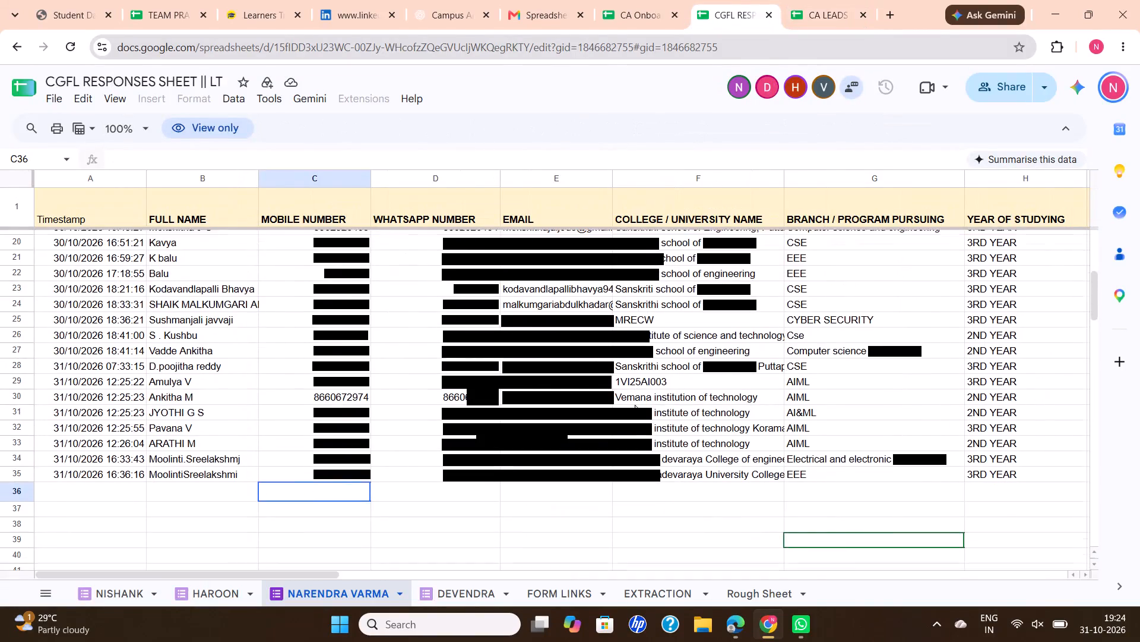
scroll(635, 405, "down", 2)
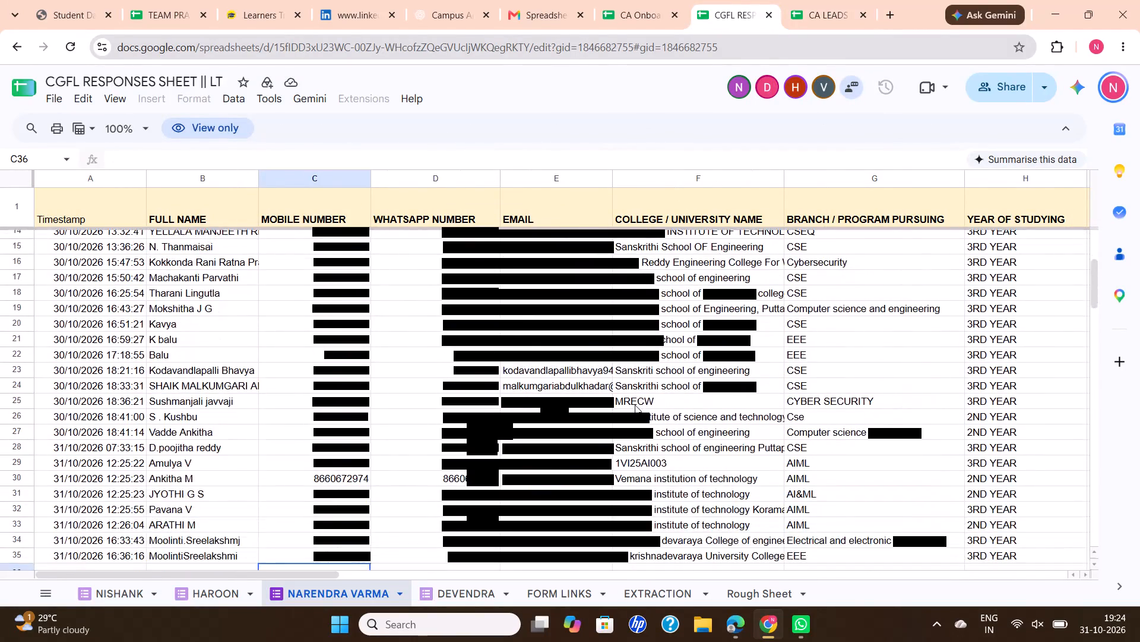
scroll(635, 405, "down", 1)
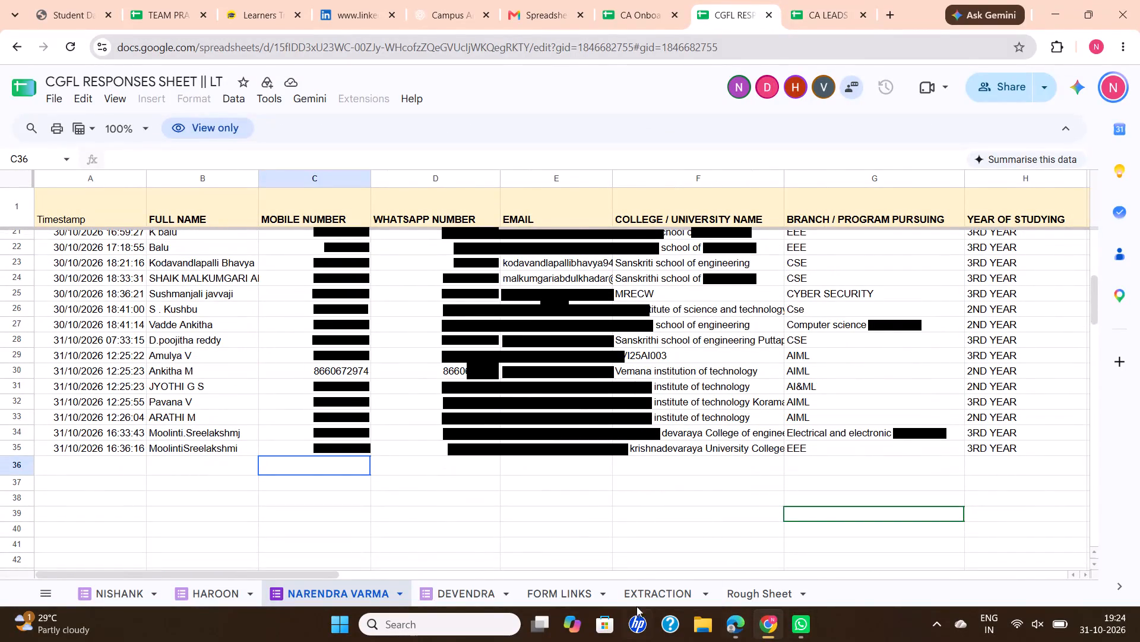
Examine the student rows and the Assigned Manager and Status columns in the Rough Sheet, and return to the previous response sheet.
left_click(543, 590)
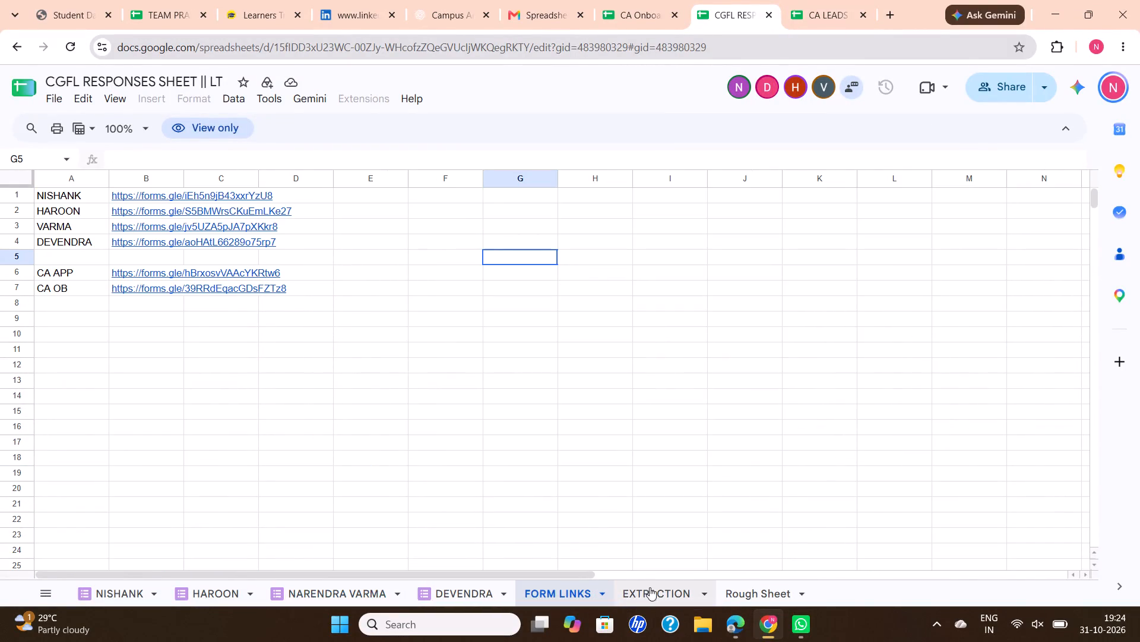
left_click(650, 587)
left_click(762, 595)
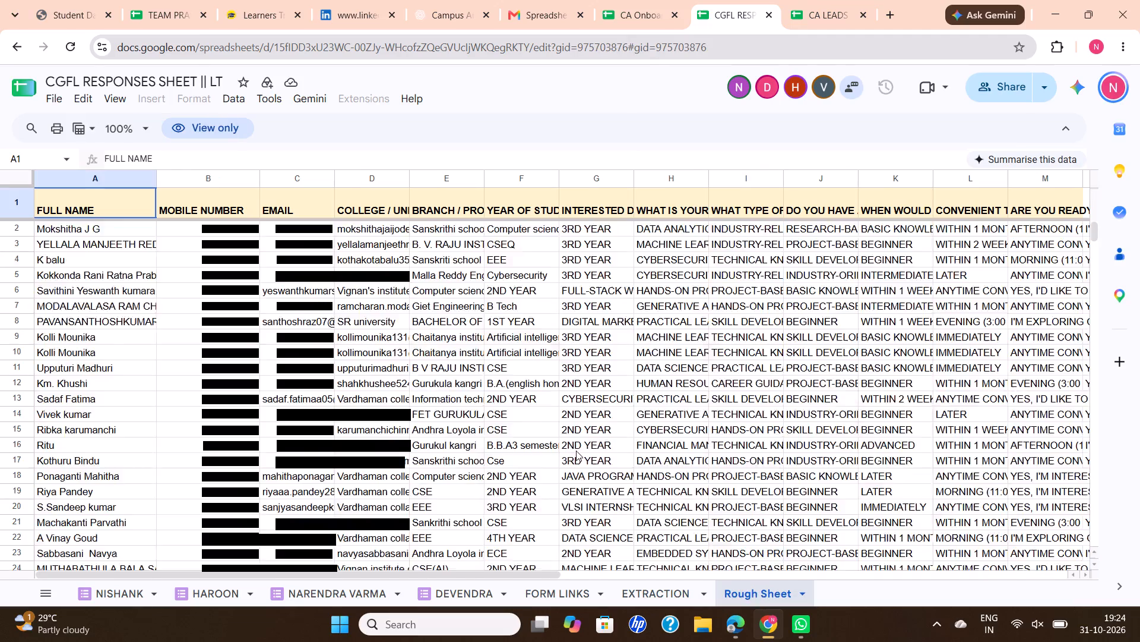
scroll(576, 451, "left", 8)
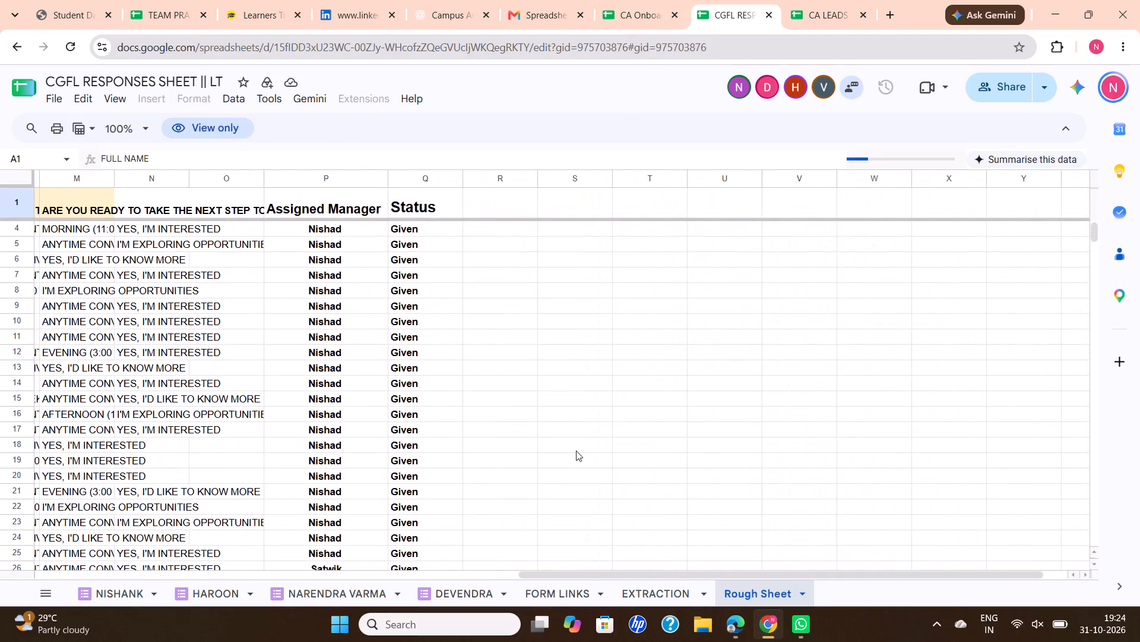
scroll(576, 451, "down", 4)
scroll(576, 451, "up", 8)
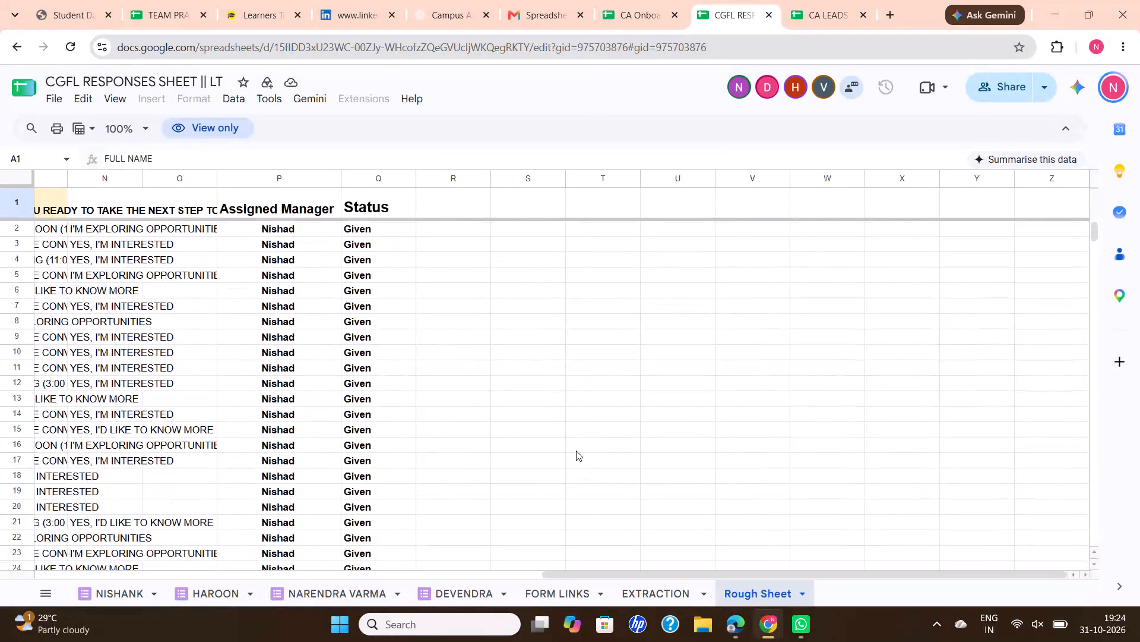
scroll(576, 451, "up", 6)
scroll(576, 451, "down", 5)
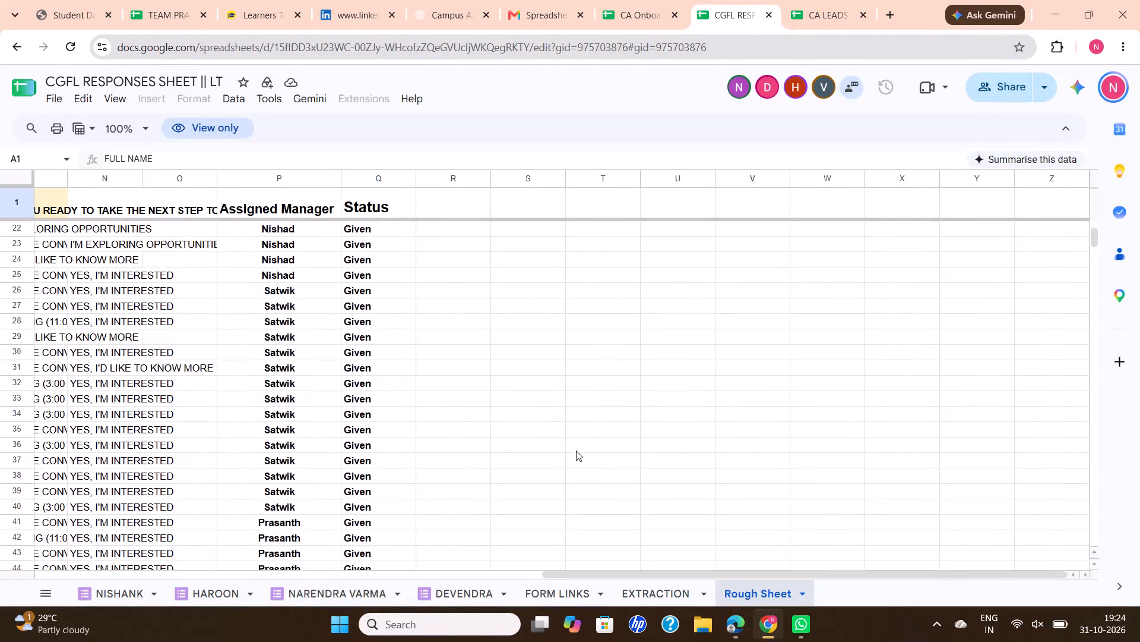
scroll(576, 451, "down", 3)
scroll(576, 451, "up", 8)
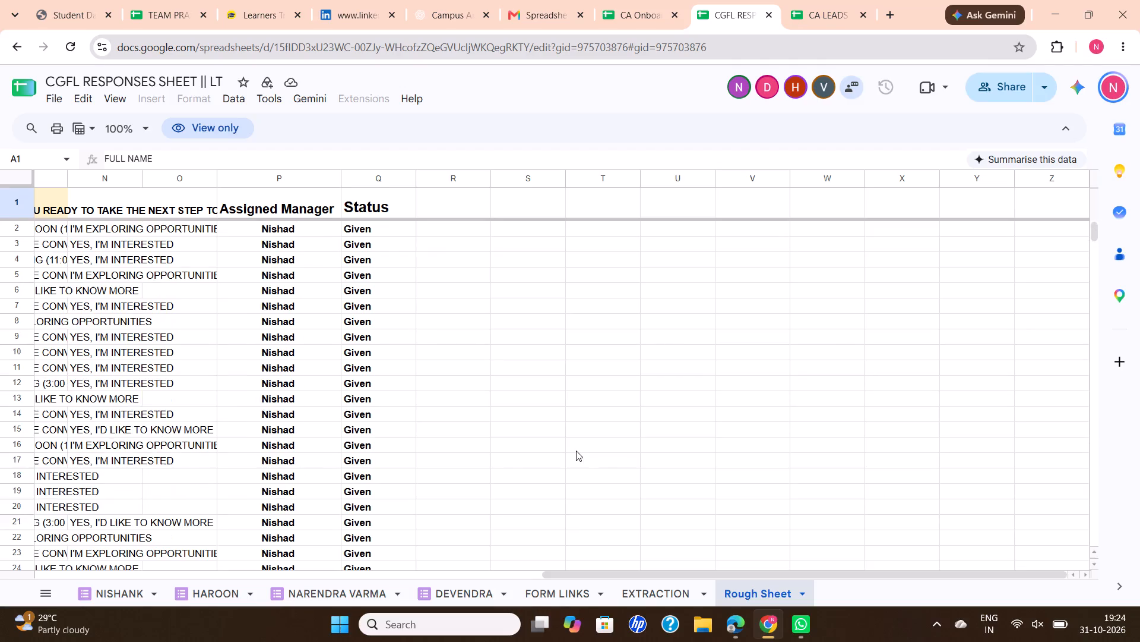
scroll(576, 451, "right", 7)
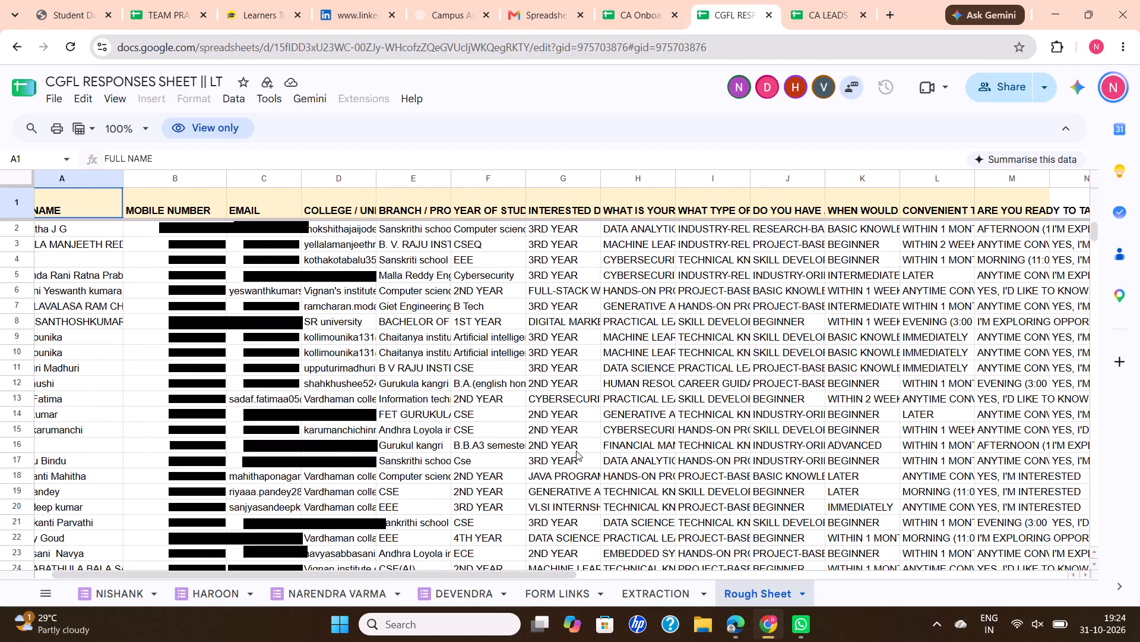
scroll(295, 478, "down", 2)
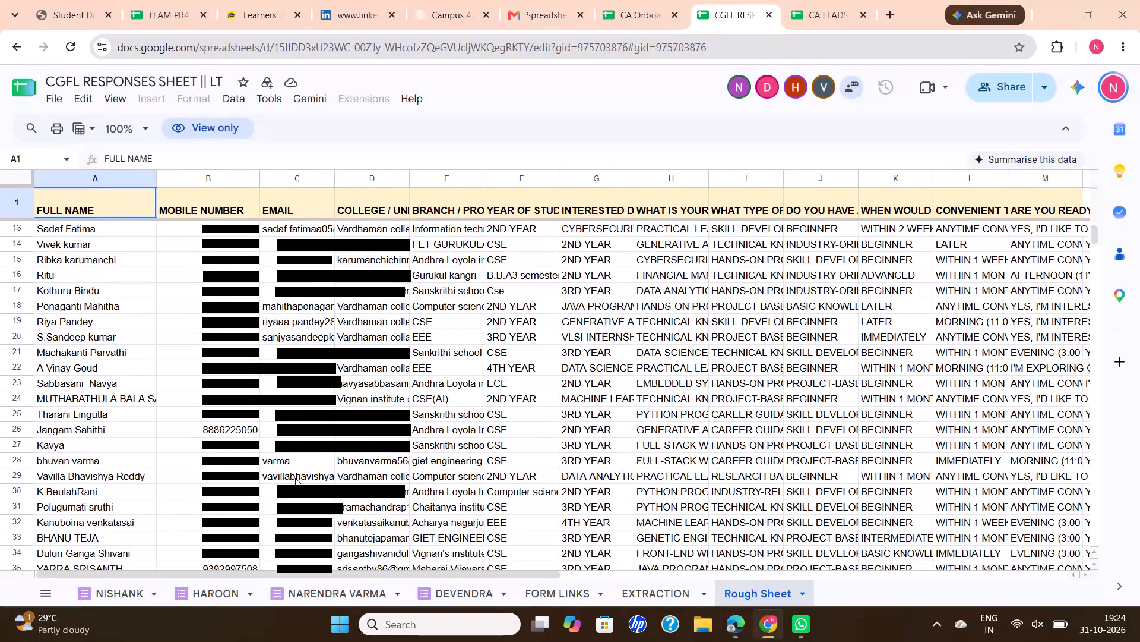
scroll(295, 478, "down", 1)
scroll(295, 478, "up", 10)
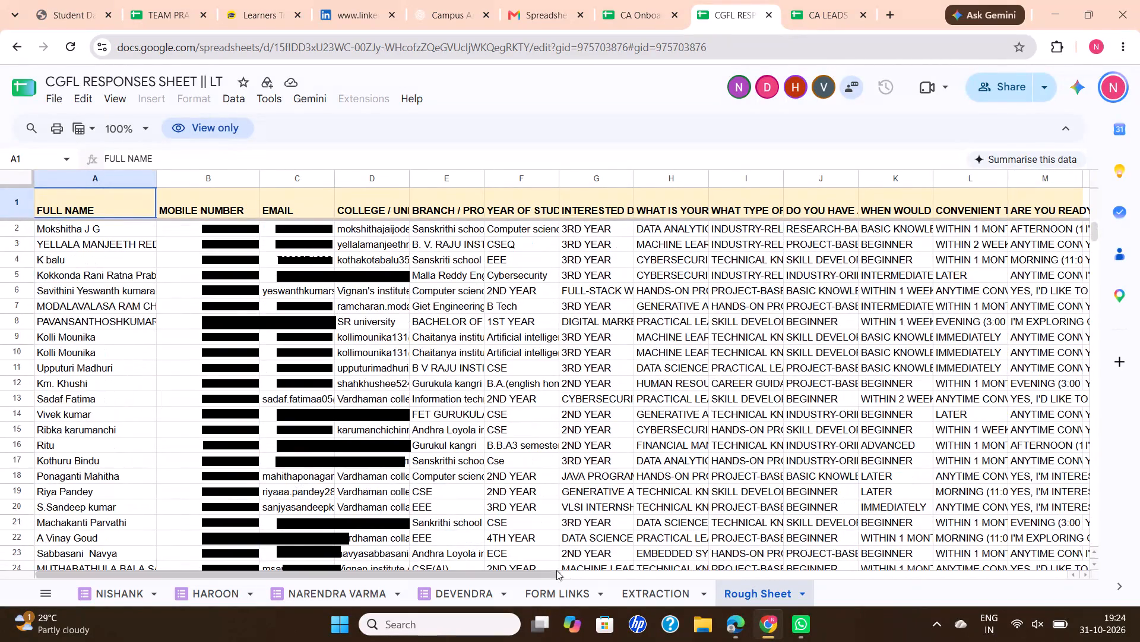
left_click(348, 590)
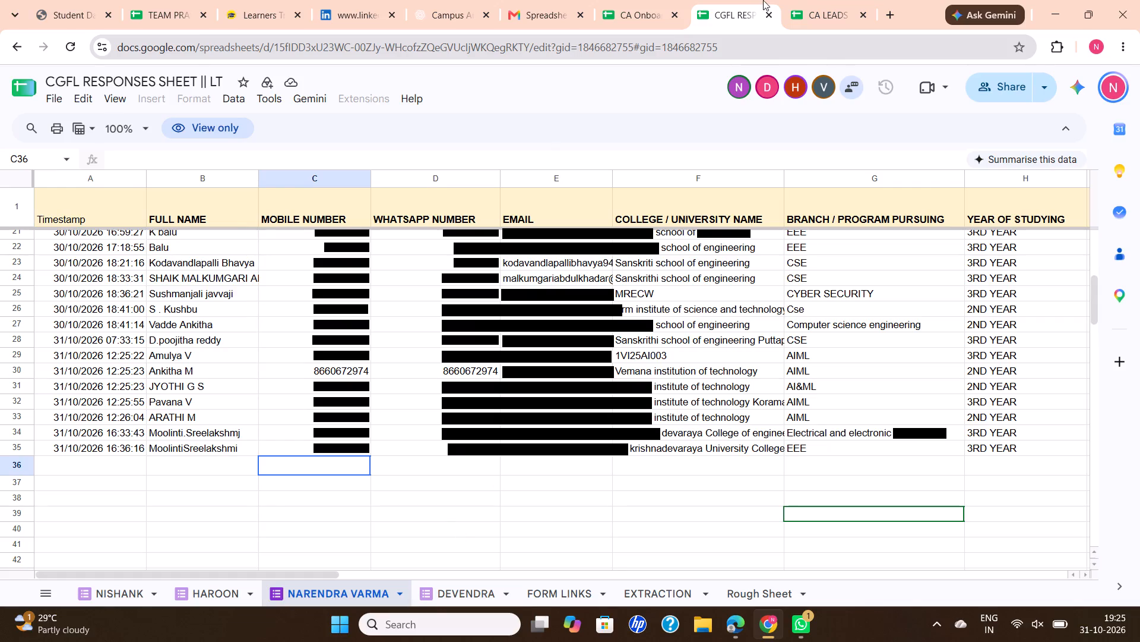
Switch back to CA LEADS and review the lead rows and call updates from the 29/10/2026 section into the 30/10/2026 section.
left_click(825, 0)
scroll(636, 405, "down", 3)
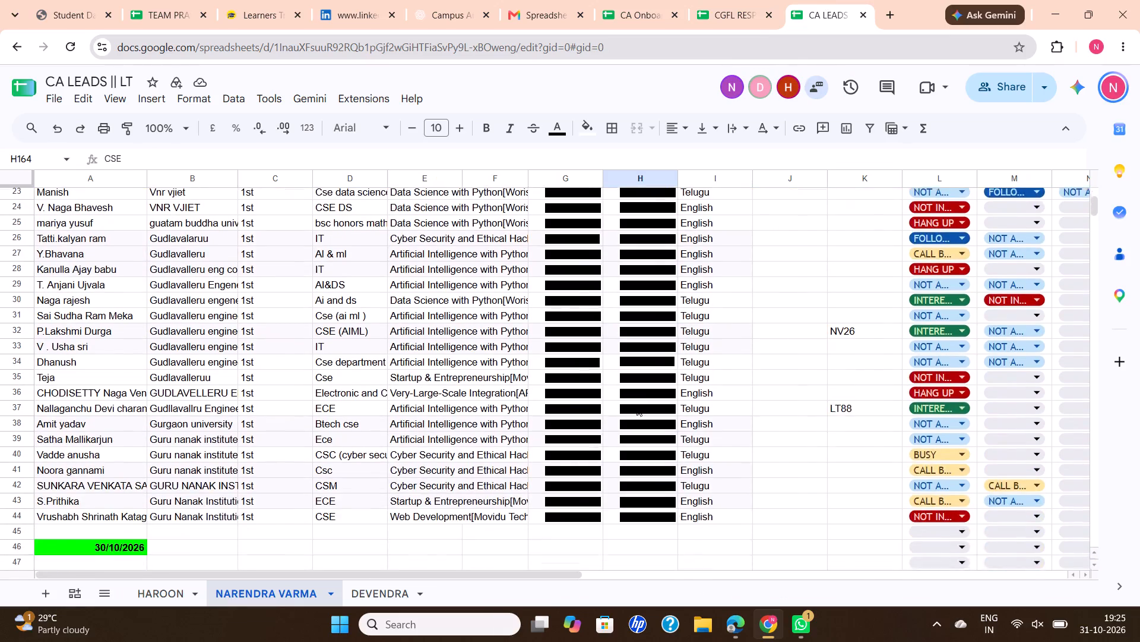
scroll(636, 405, "down", 2)
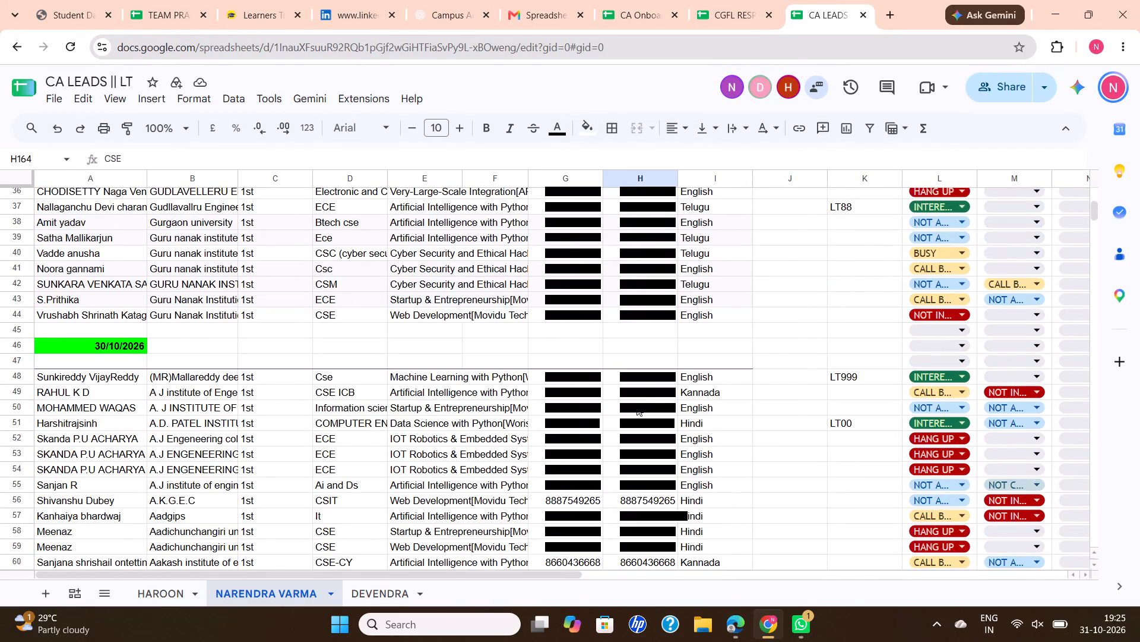
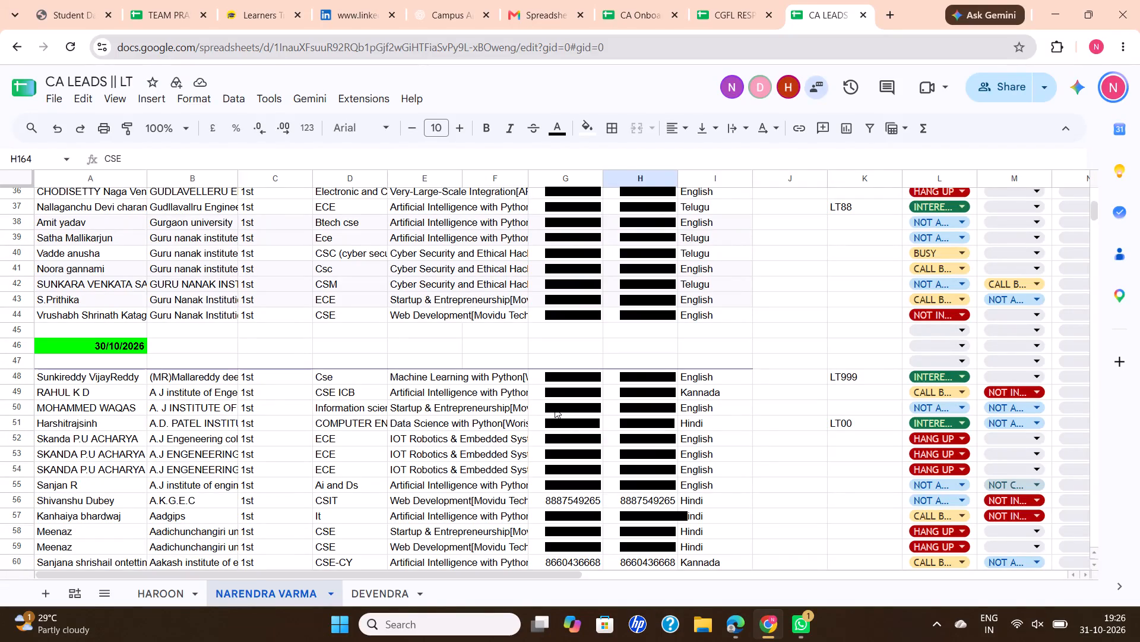
left_click(519, 451)
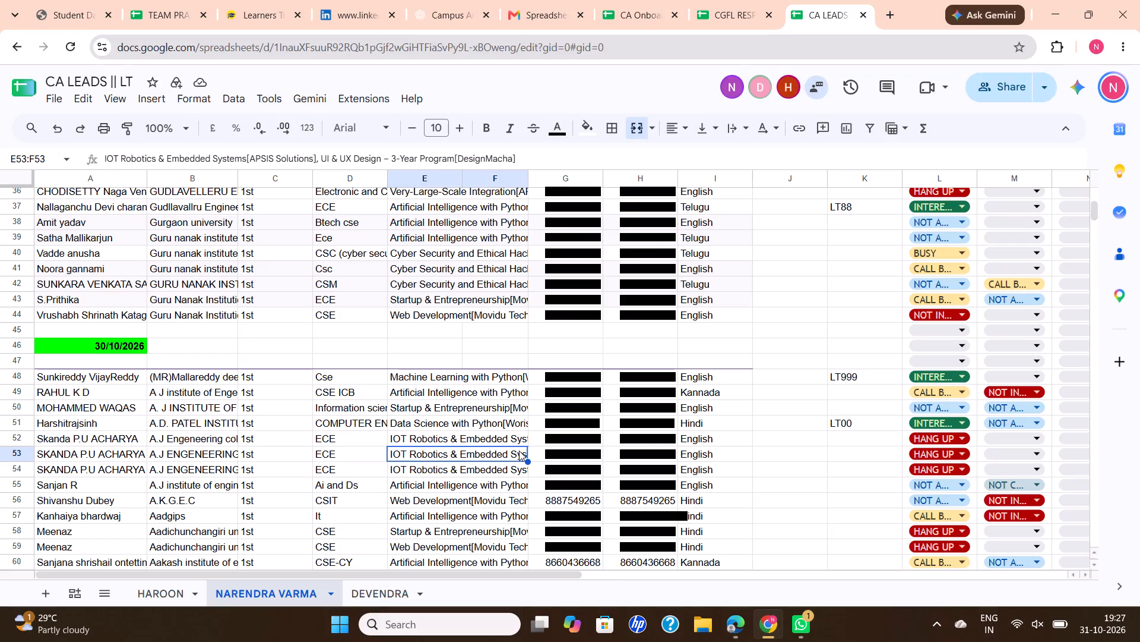
left_click(558, 473)
left_click(468, 467)
scroll(468, 467, "right", 3)
scroll(468, 467, "down", 1)
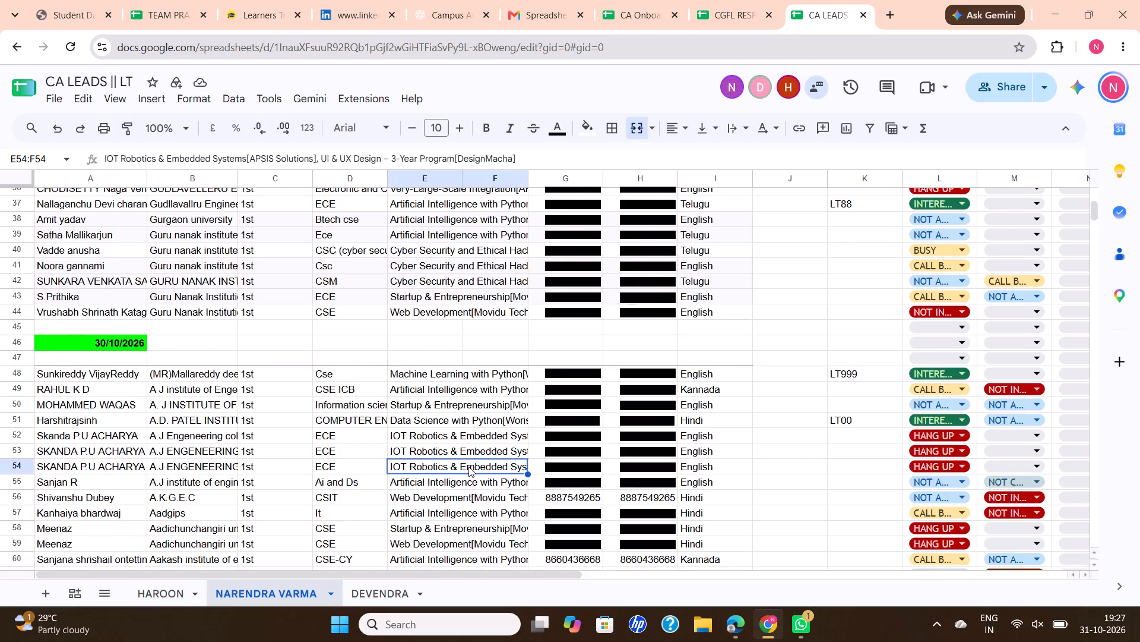
scroll(468, 467, "down", 5)
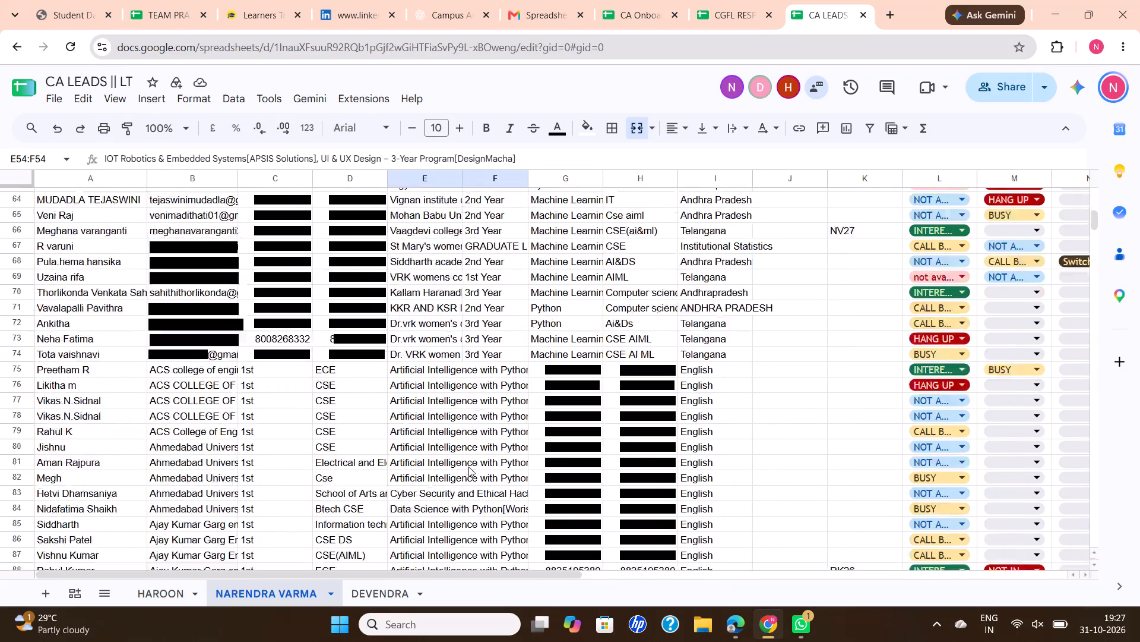
scroll(468, 467, "down", 1)
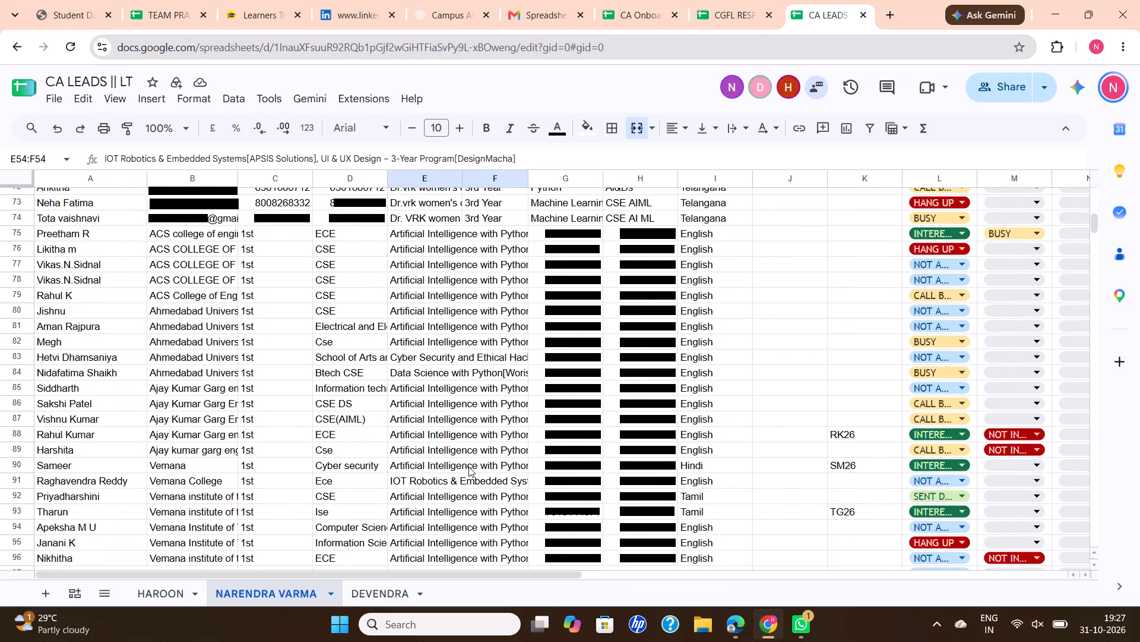
scroll(463, 476, "down", 1)
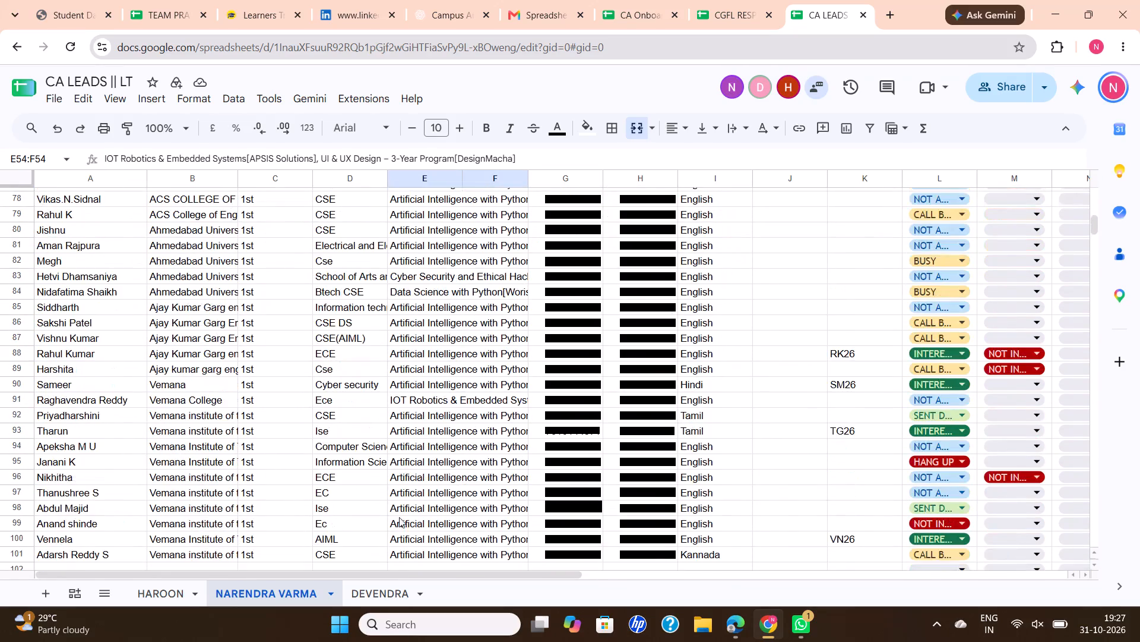
Examine the leads in the 31/10/2026 section, including their call status and remark columns.
left_click(389, 523)
scroll(311, 517, "down", 2)
scroll(311, 517, "up", 1)
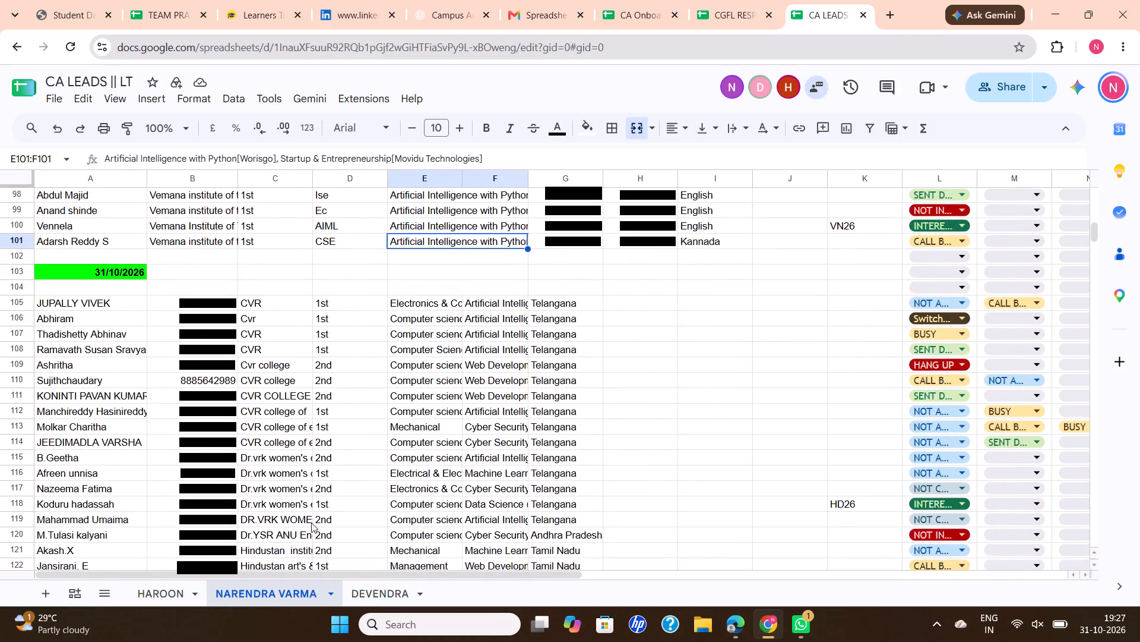
scroll(465, 461, "left", 2)
scroll(465, 461, "up", 1)
scroll(465, 461, "left", 1)
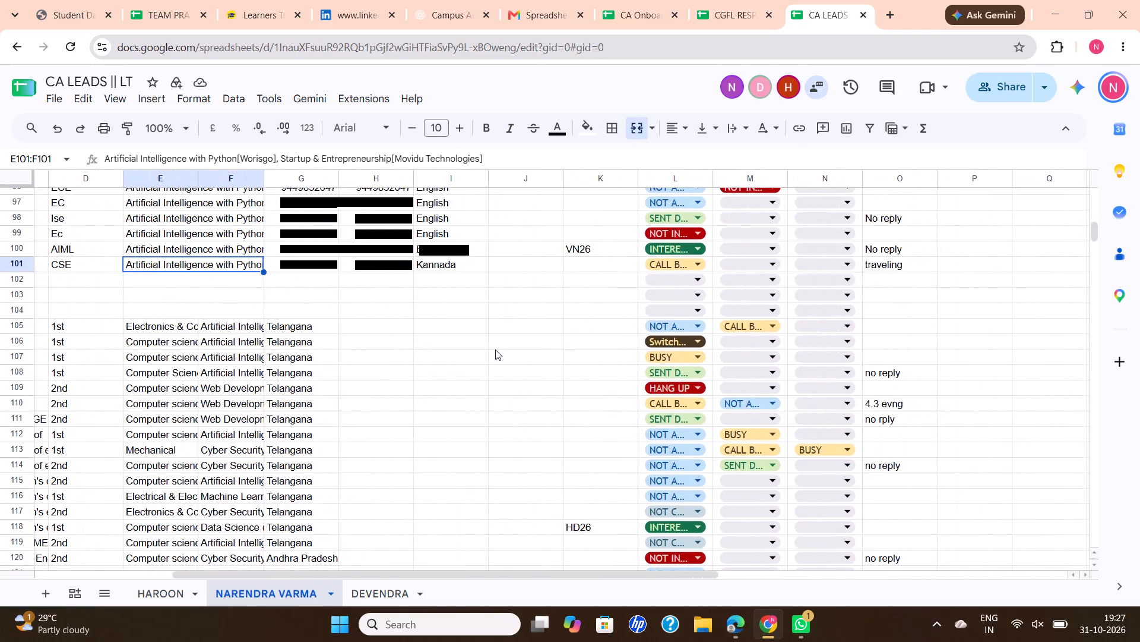
scroll(495, 350, "right", 3)
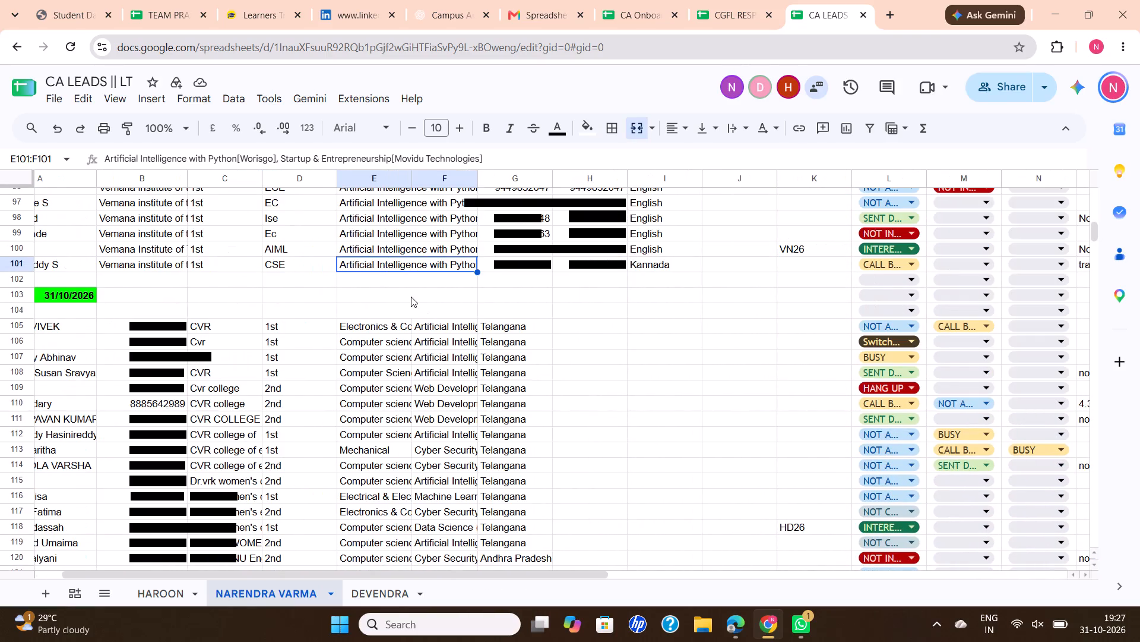
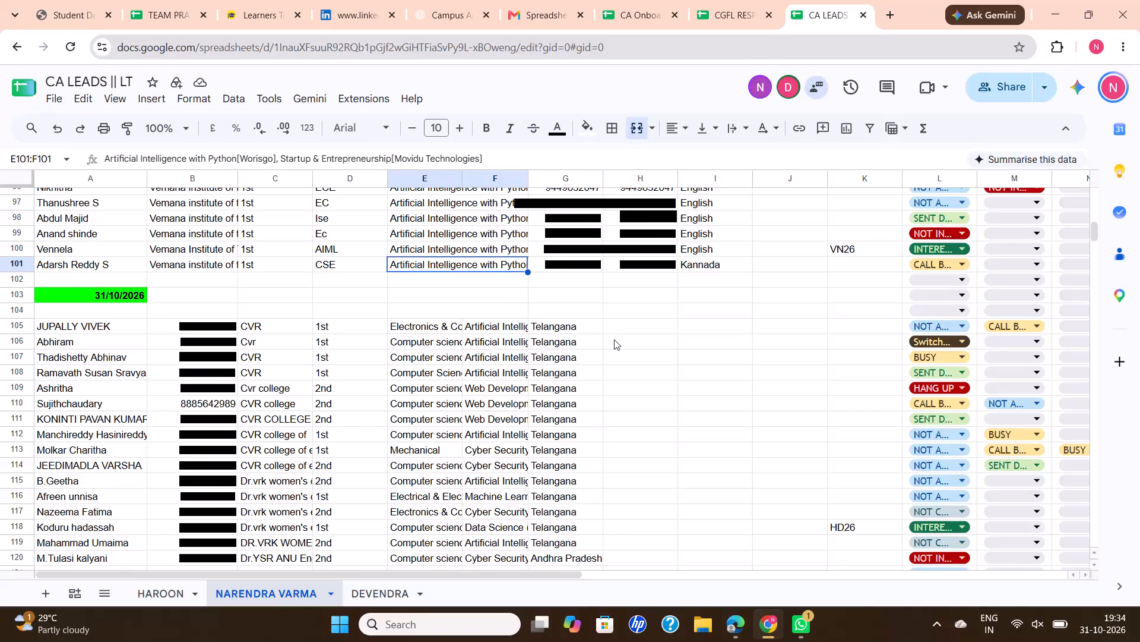
Set the second call status of the lead in row 101 to CALL BACK and replace its remark with "sister".
scroll(614, 339, "left", 3)
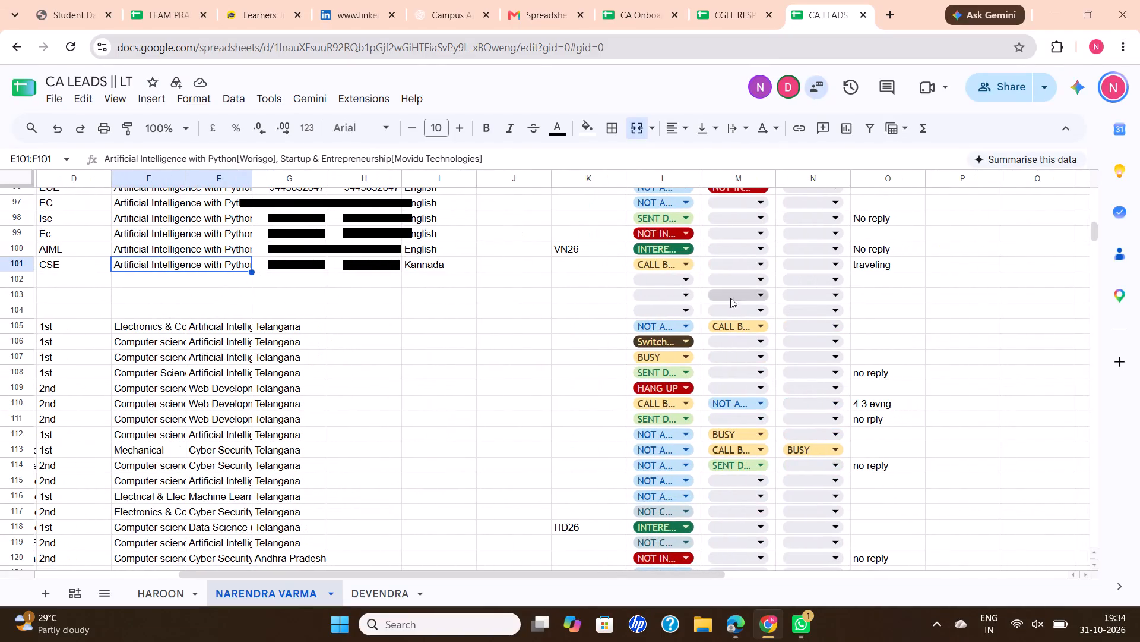
left_click(756, 259)
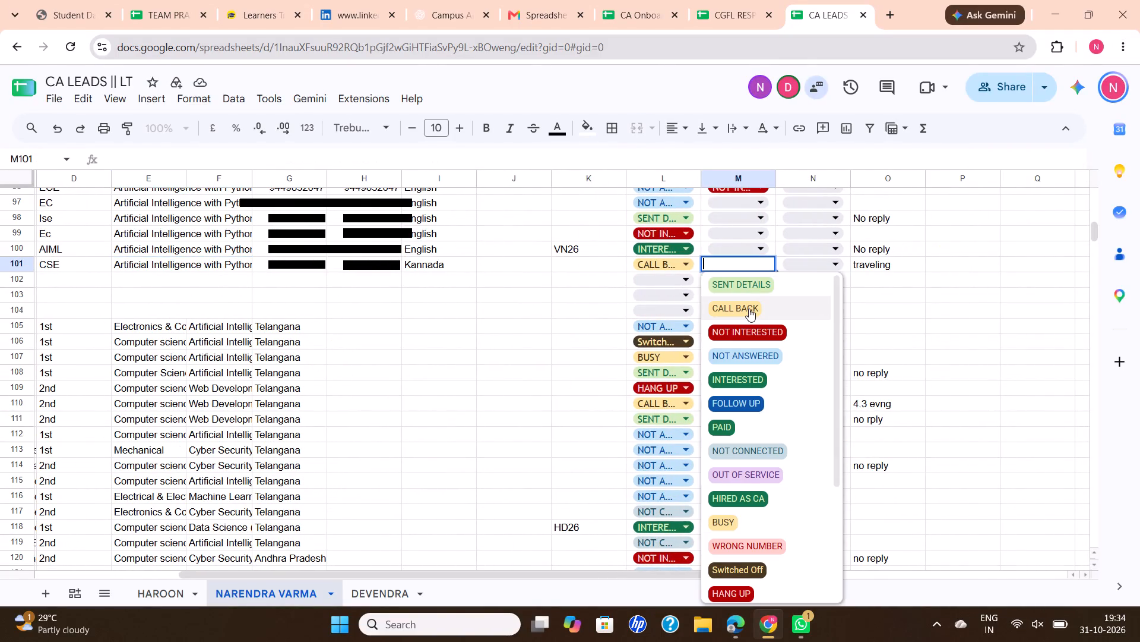
left_click(749, 309)
triple_click(885, 265)
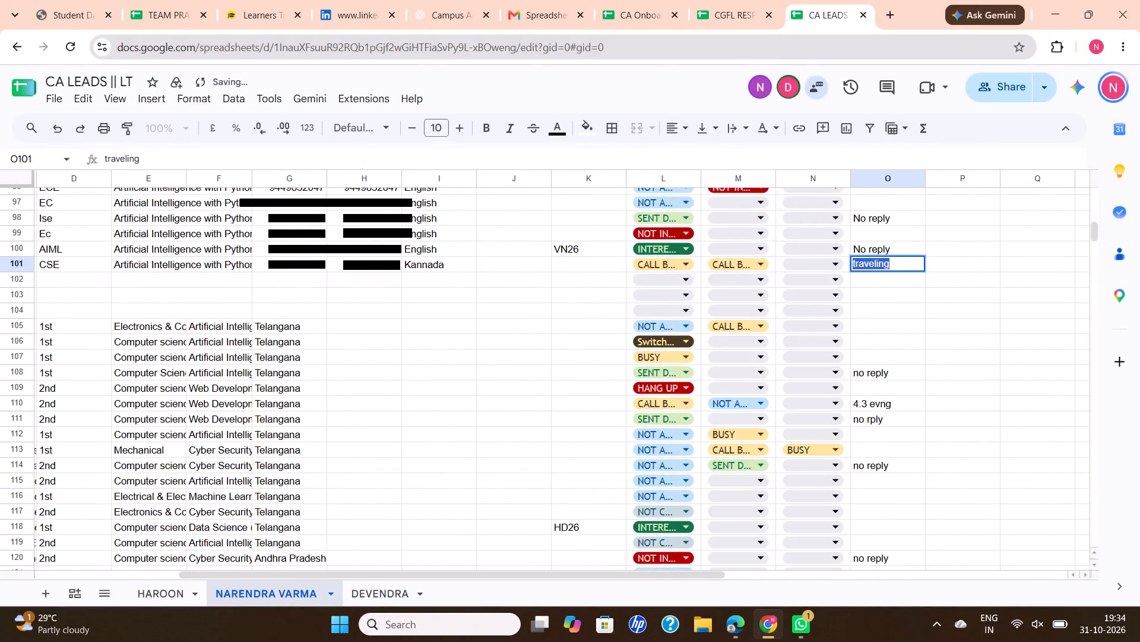
key("BackSpace")
type("sisi")
key("BackSpace")
type("ter")
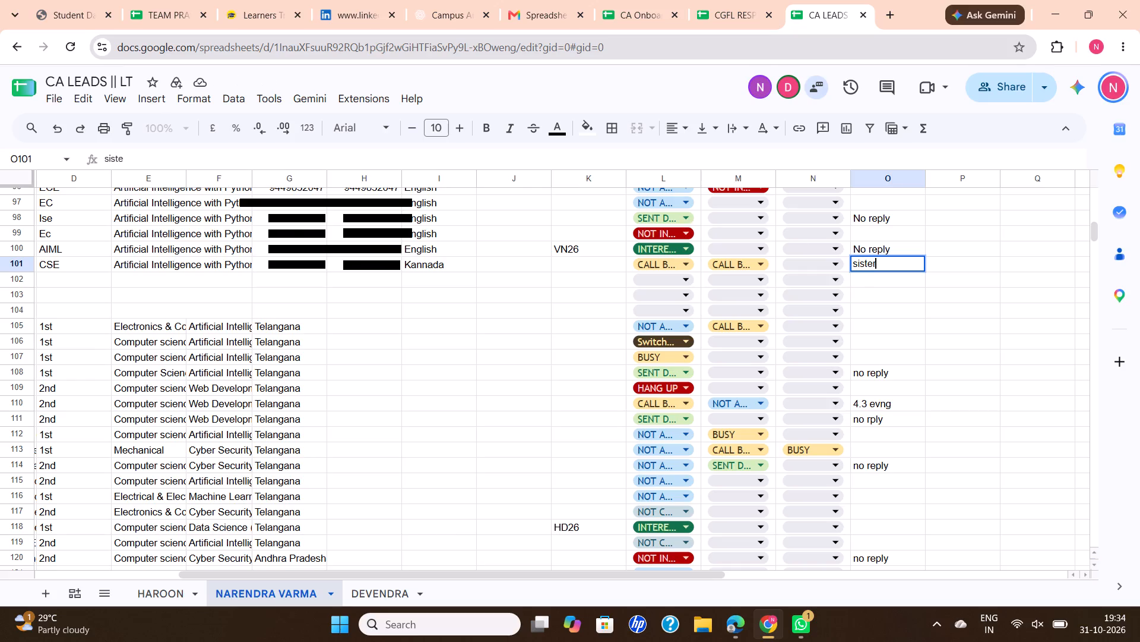
left_click(886, 287)
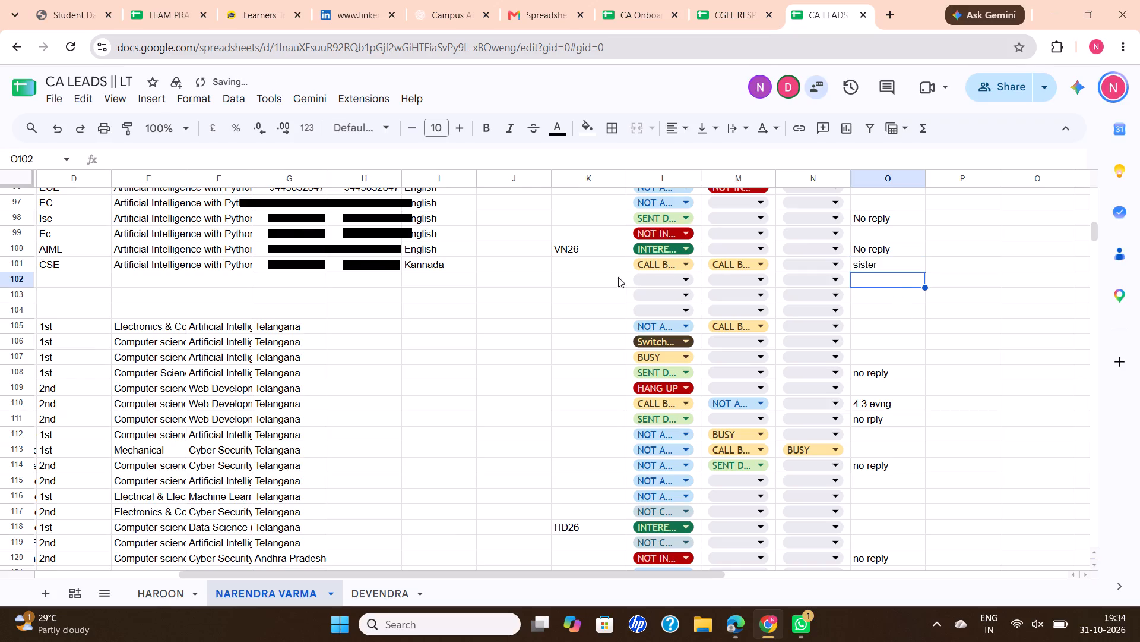
left_click(609, 281)
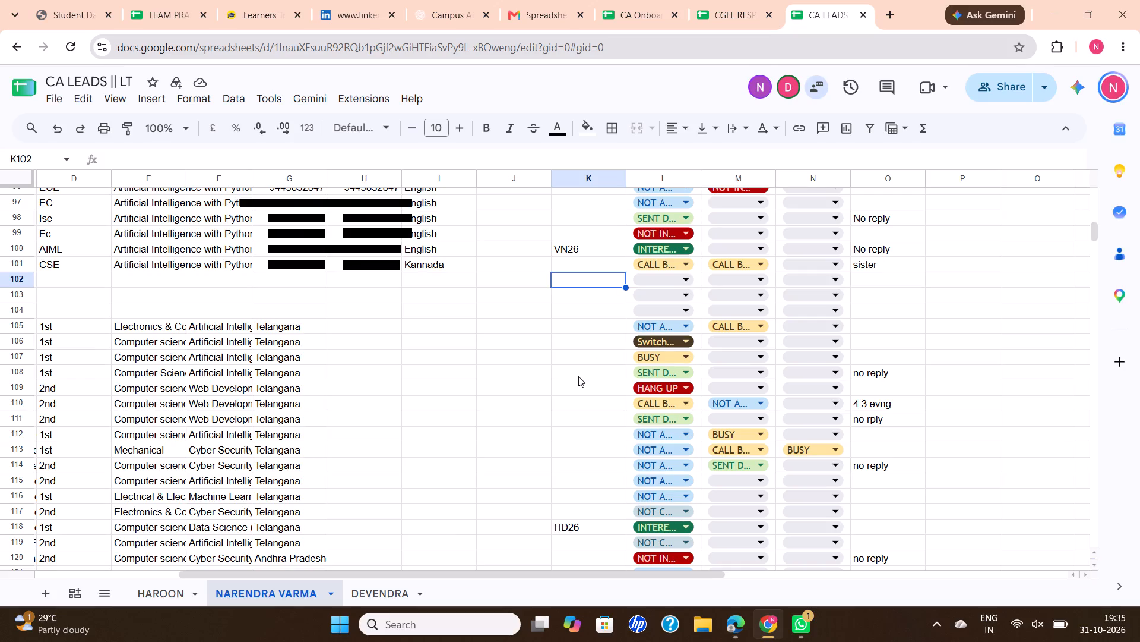
Examine the leads in rows 86 to 101 above the 31/10/2026 section, including their call statuses and remarks.
scroll(495, 376, "right", 6)
scroll(495, 376, "up", 1)
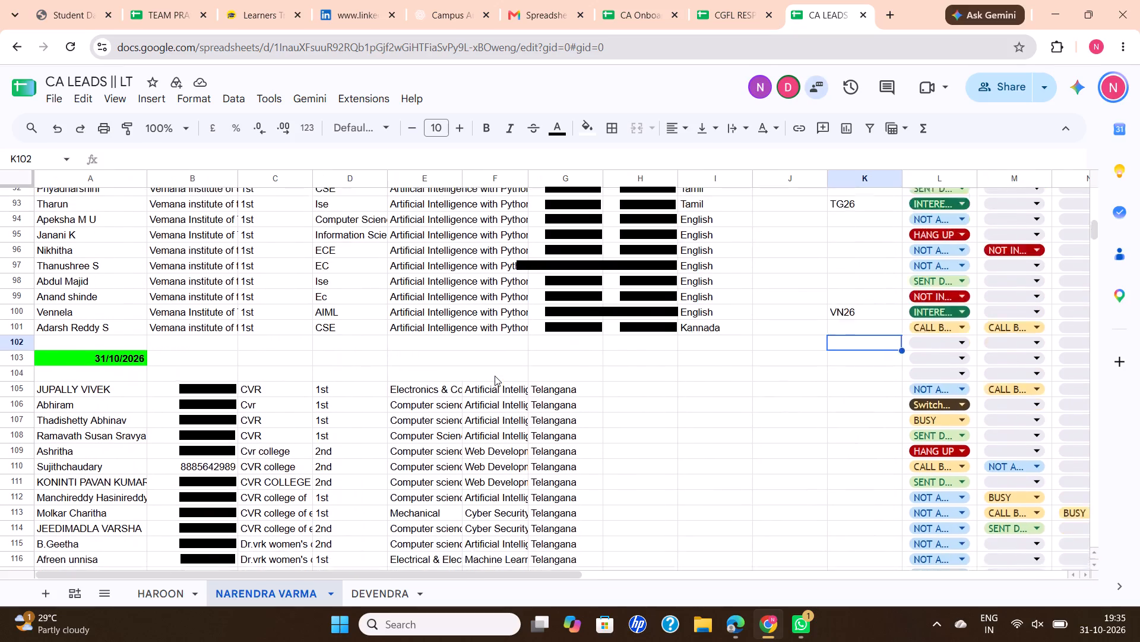
scroll(495, 376, "up", 1)
scroll(495, 376, "left", 3)
scroll(495, 376, "up", 1)
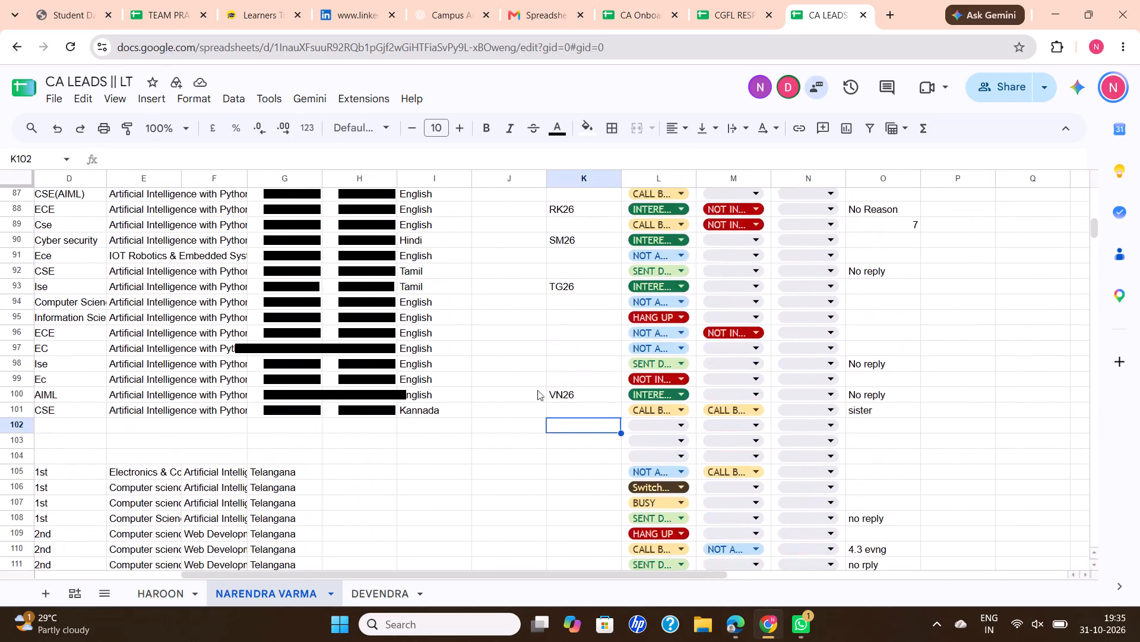
left_click(536, 396)
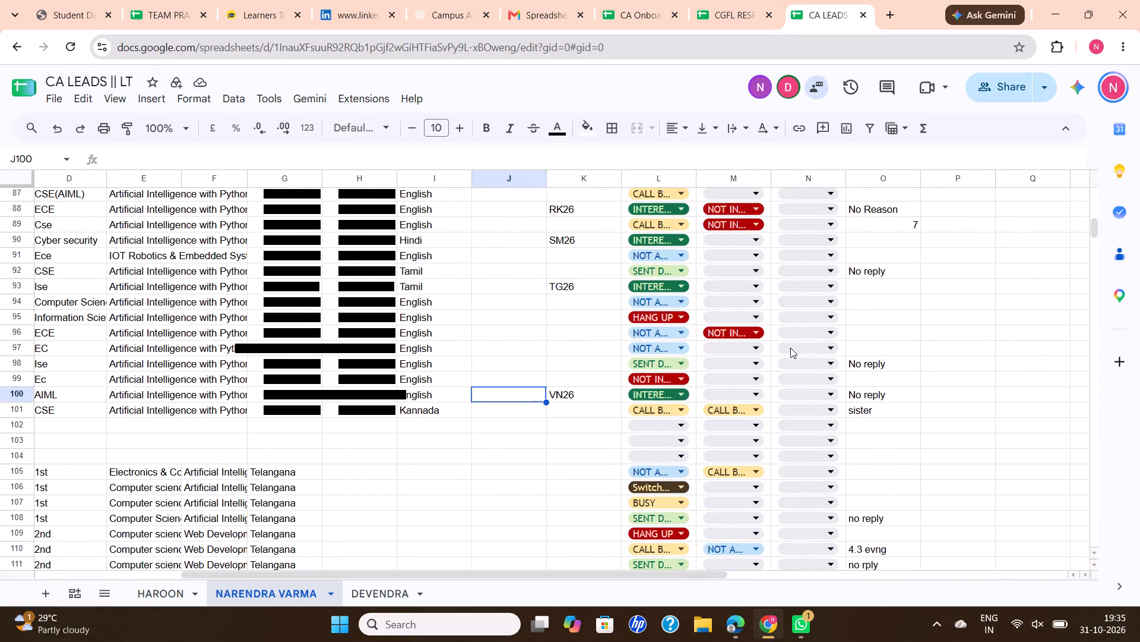
left_click(591, 360)
scroll(591, 360, "right", 3)
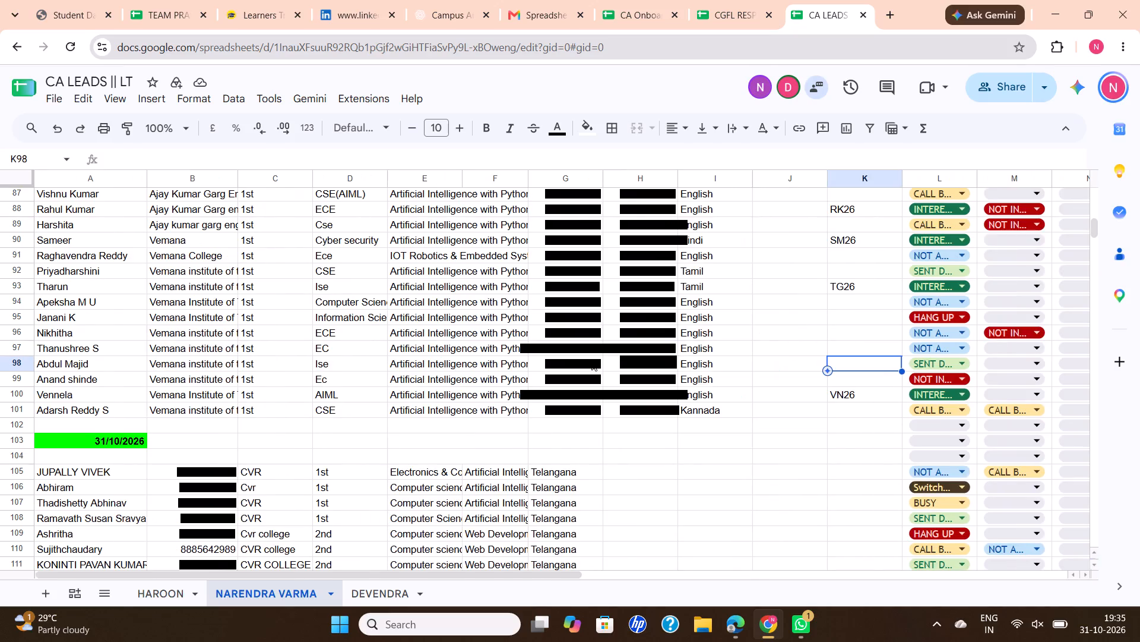
scroll(591, 360, "up", 1)
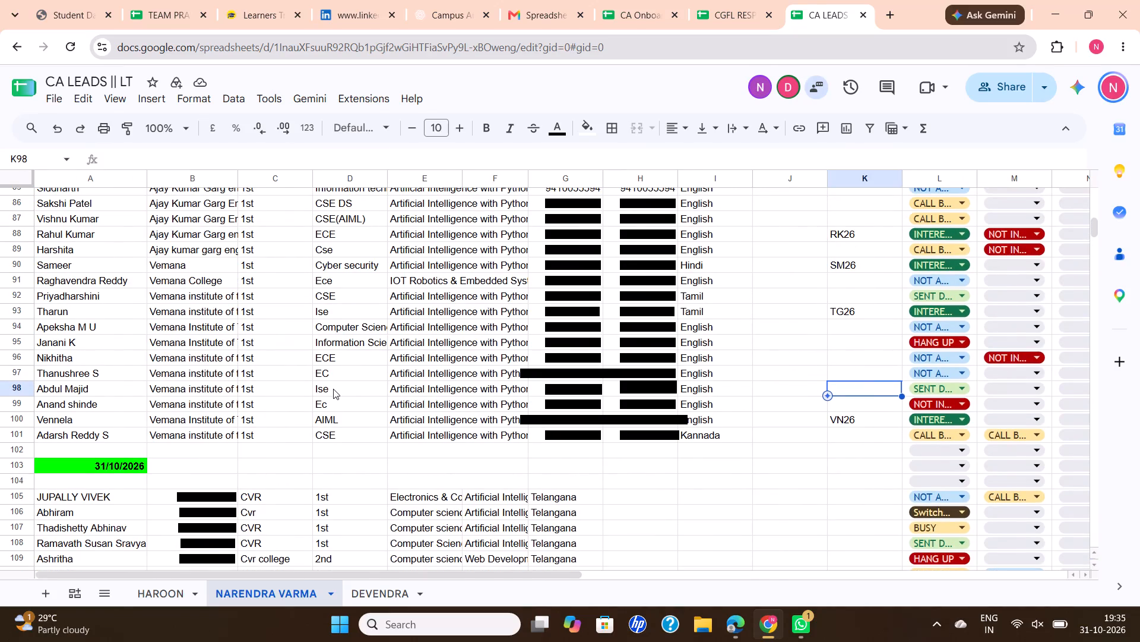
Copy the phone number in column G of the lead in row 98.
left_click(333, 389)
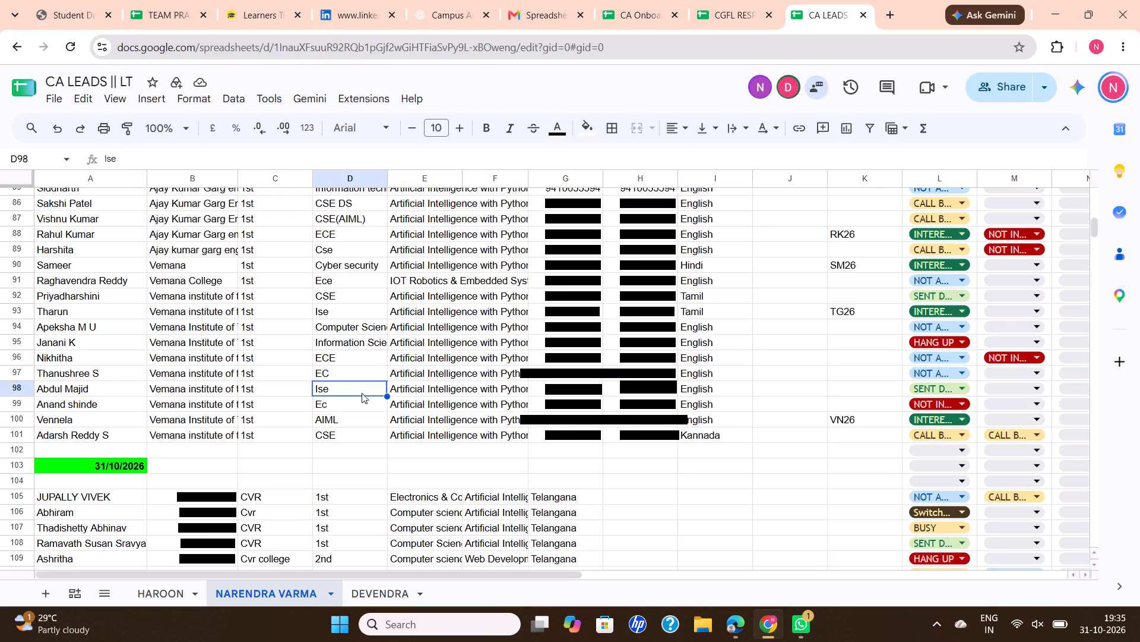
triple_click(552, 386)
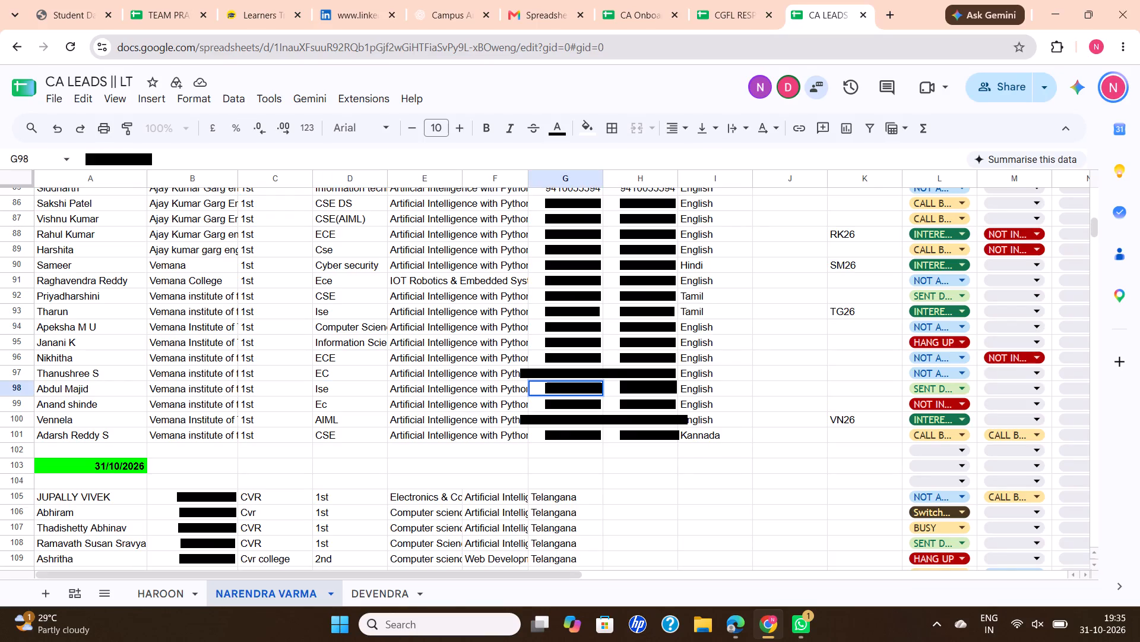
key("ctrl+c")
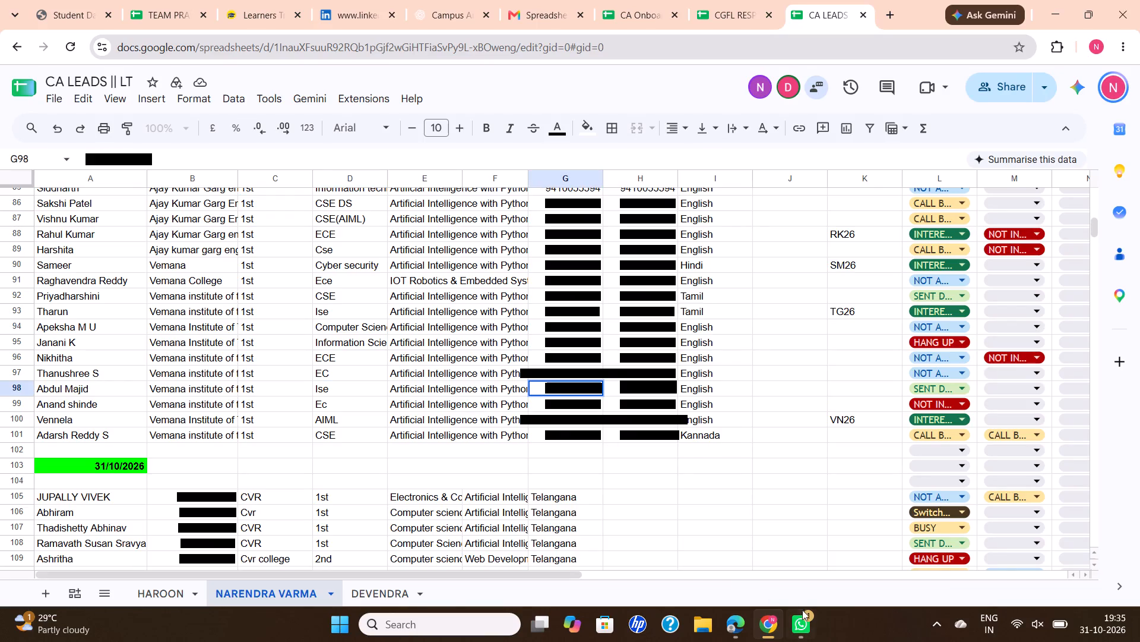
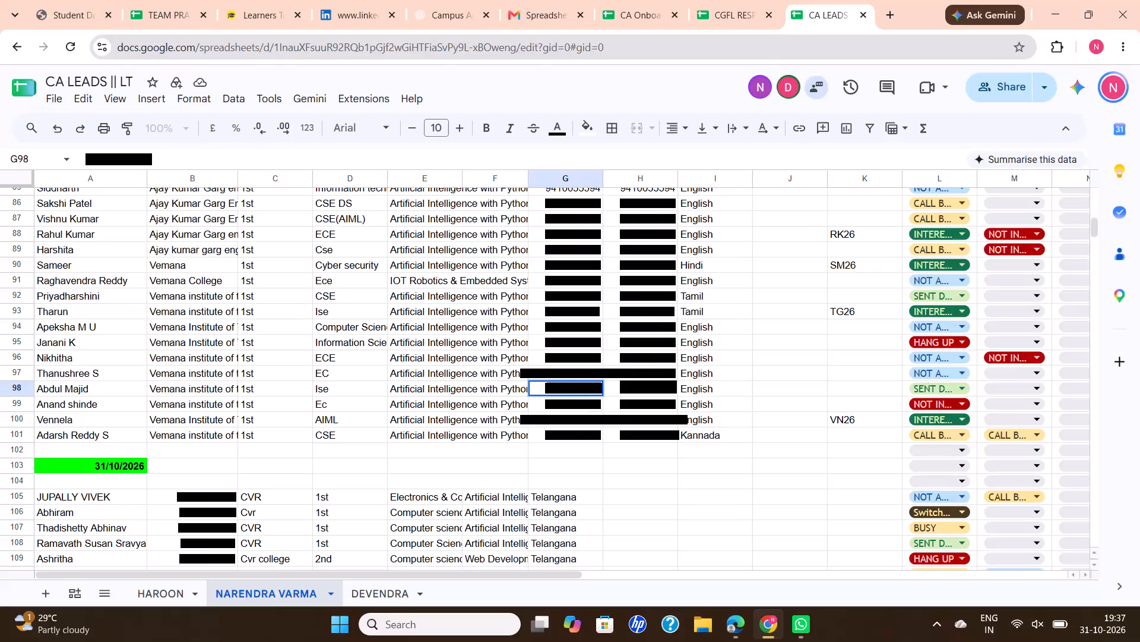
Examine the phone number entry in row 97 of CA LEADS and the latest responses in rows 21 to 35 of the CGFL responses sheet.
left_click(571, 379)
scroll(571, 379, "right", 1)
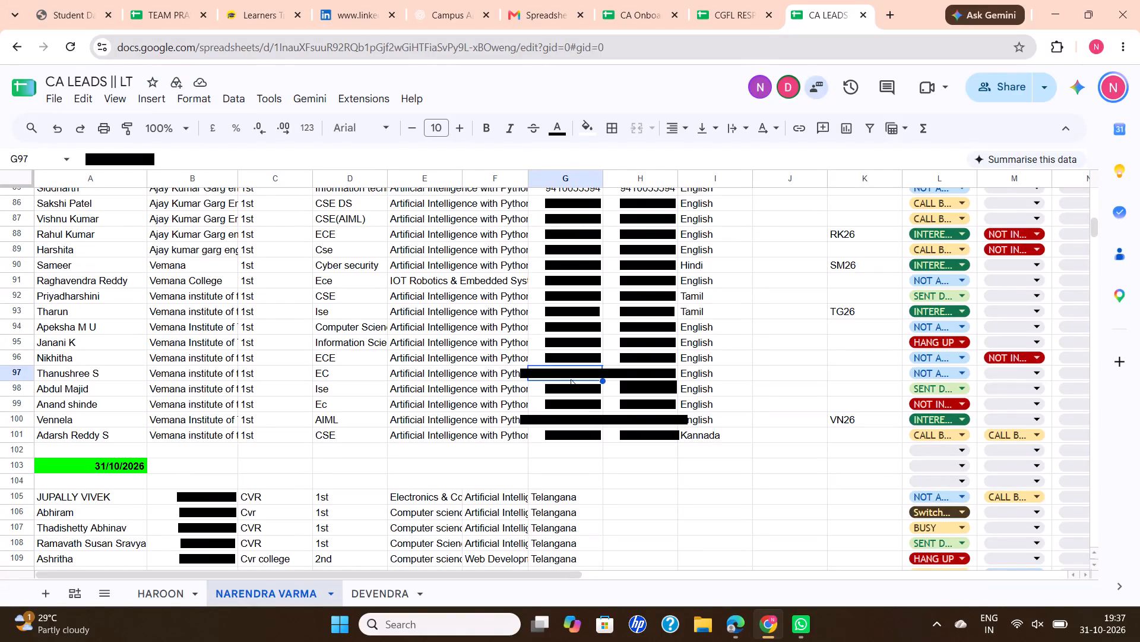
scroll(571, 379, "left", 1)
scroll(571, 379, "up", 1)
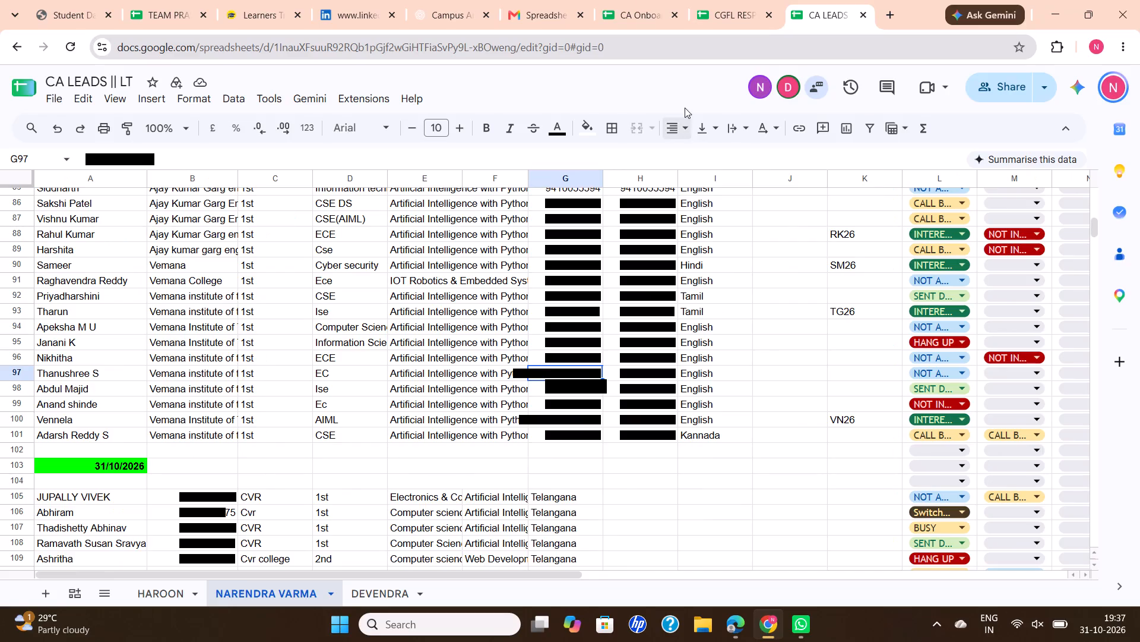
left_click(741, 11)
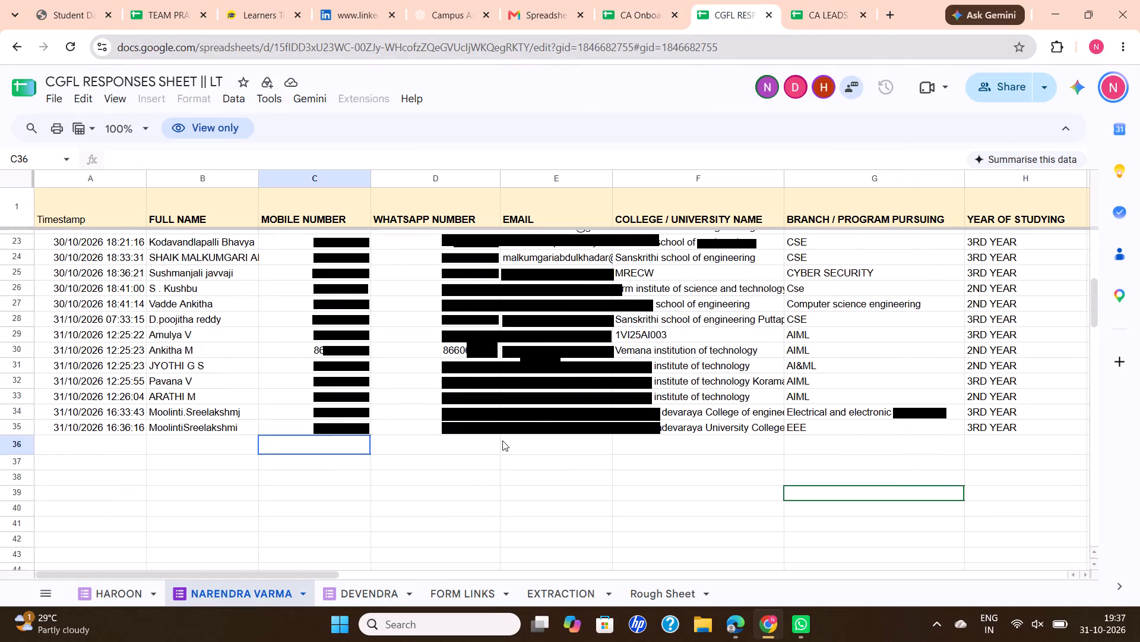
scroll(502, 440, "up", 1)
scroll(502, 440, "down", 1)
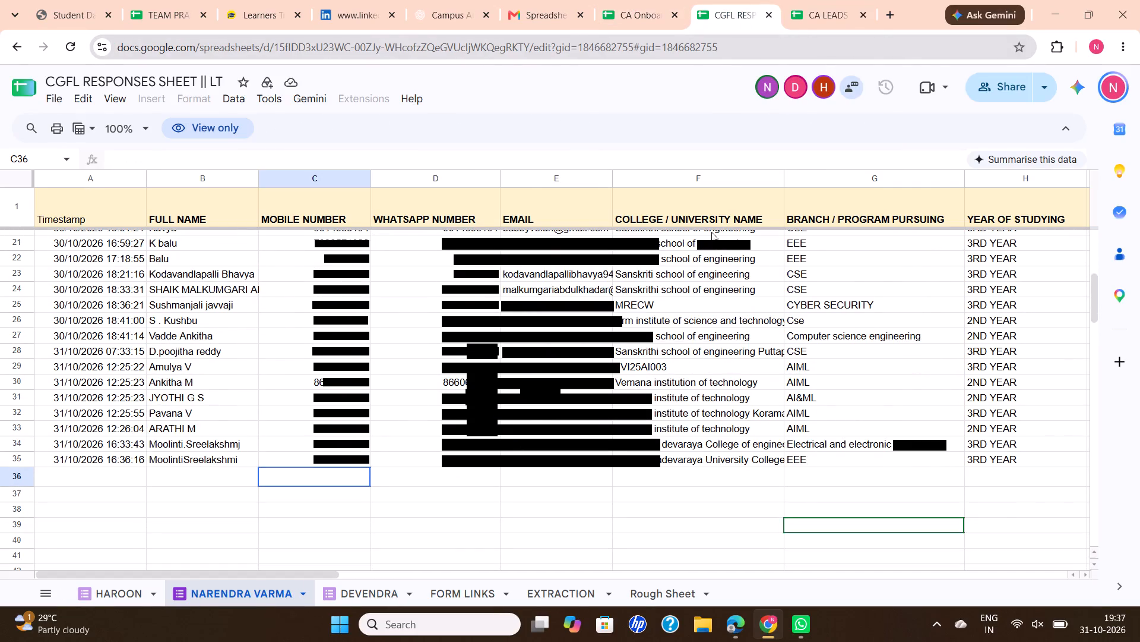
left_click(822, 15)
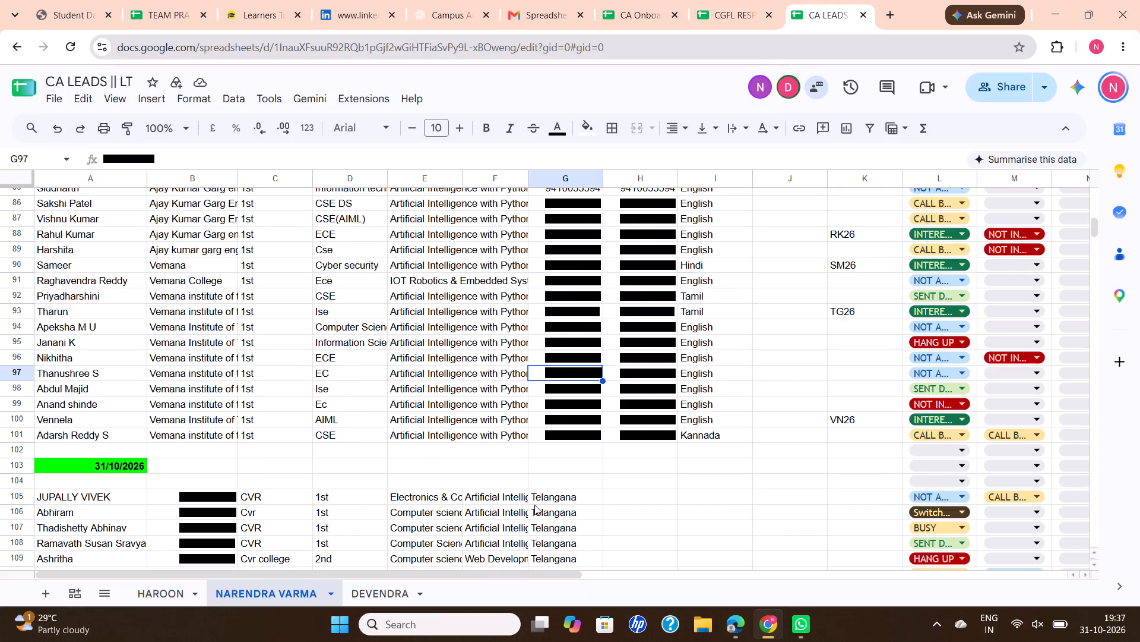